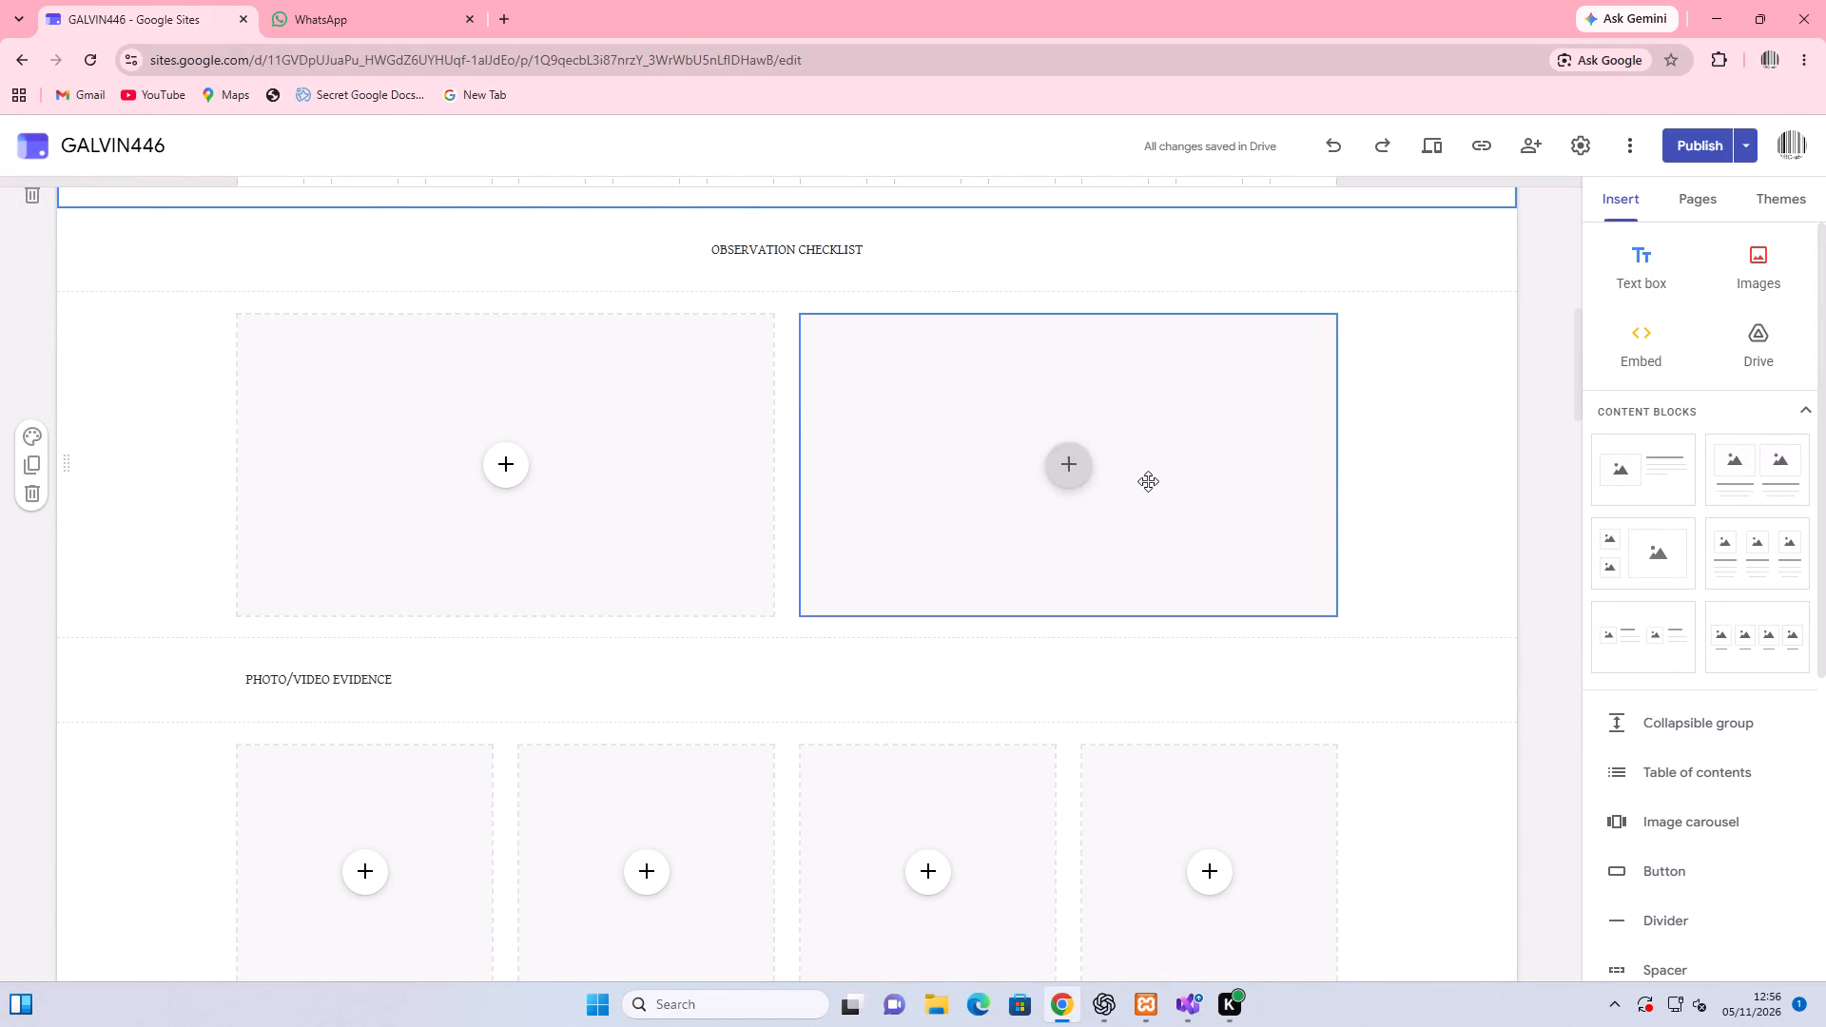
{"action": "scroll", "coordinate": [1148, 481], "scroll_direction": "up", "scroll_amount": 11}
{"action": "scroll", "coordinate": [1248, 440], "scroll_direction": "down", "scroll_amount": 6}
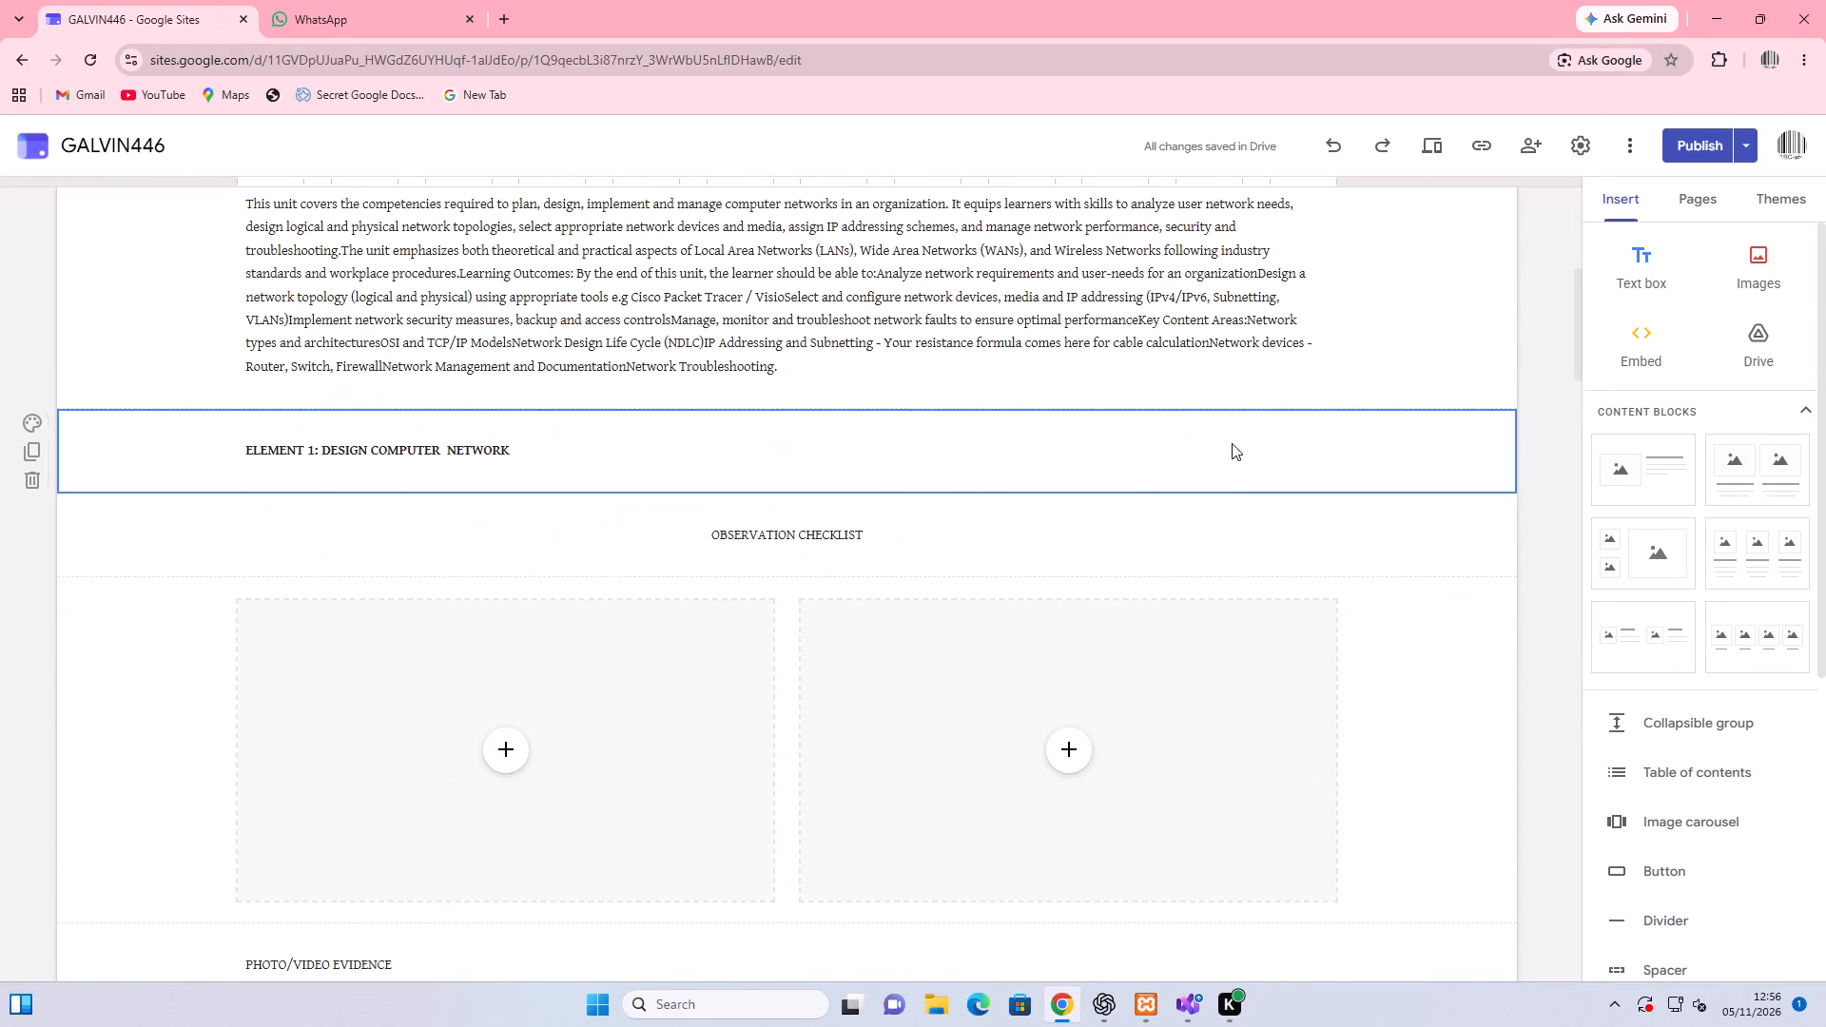
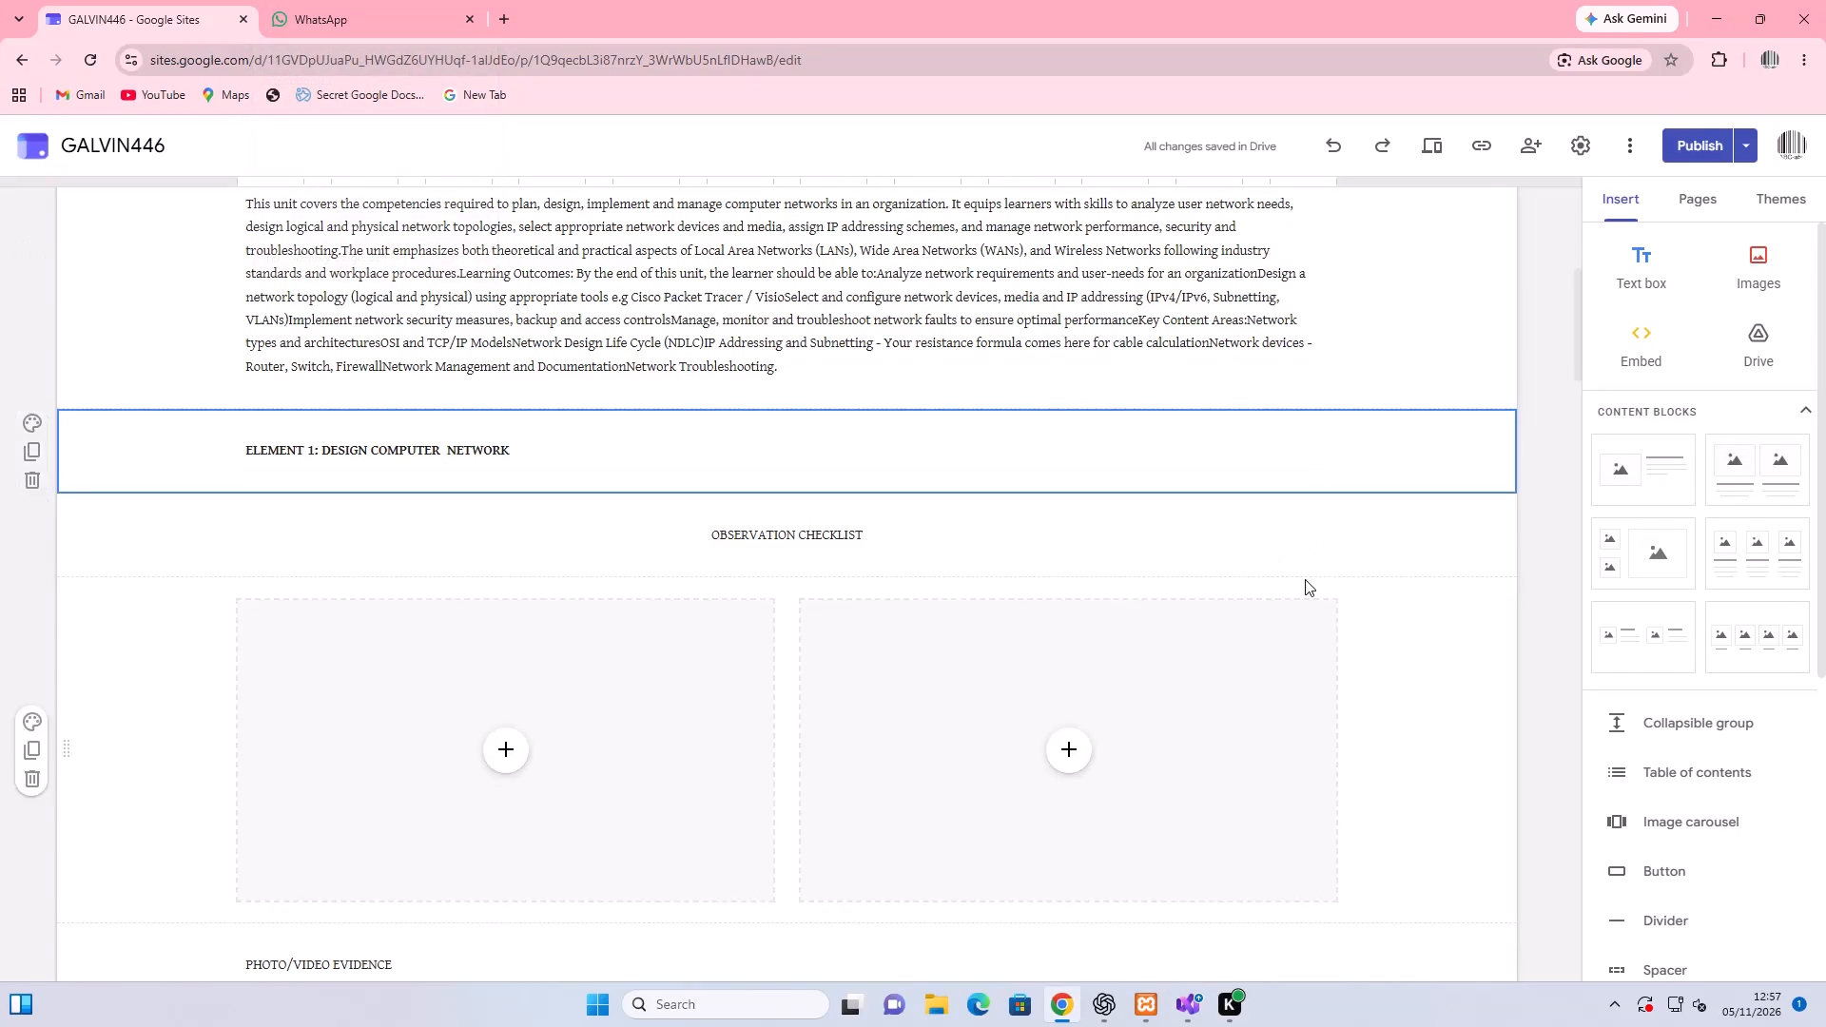
Back out of the Module 3 units to the full module list under Units of Competence in the site navigation.
{"action": "scroll", "coordinate": [1305, 579], "scroll_direction": "up", "scroll_amount": 20}
{"action": "scroll", "coordinate": [1305, 579], "scroll_direction": "up", "scroll_amount": 3}
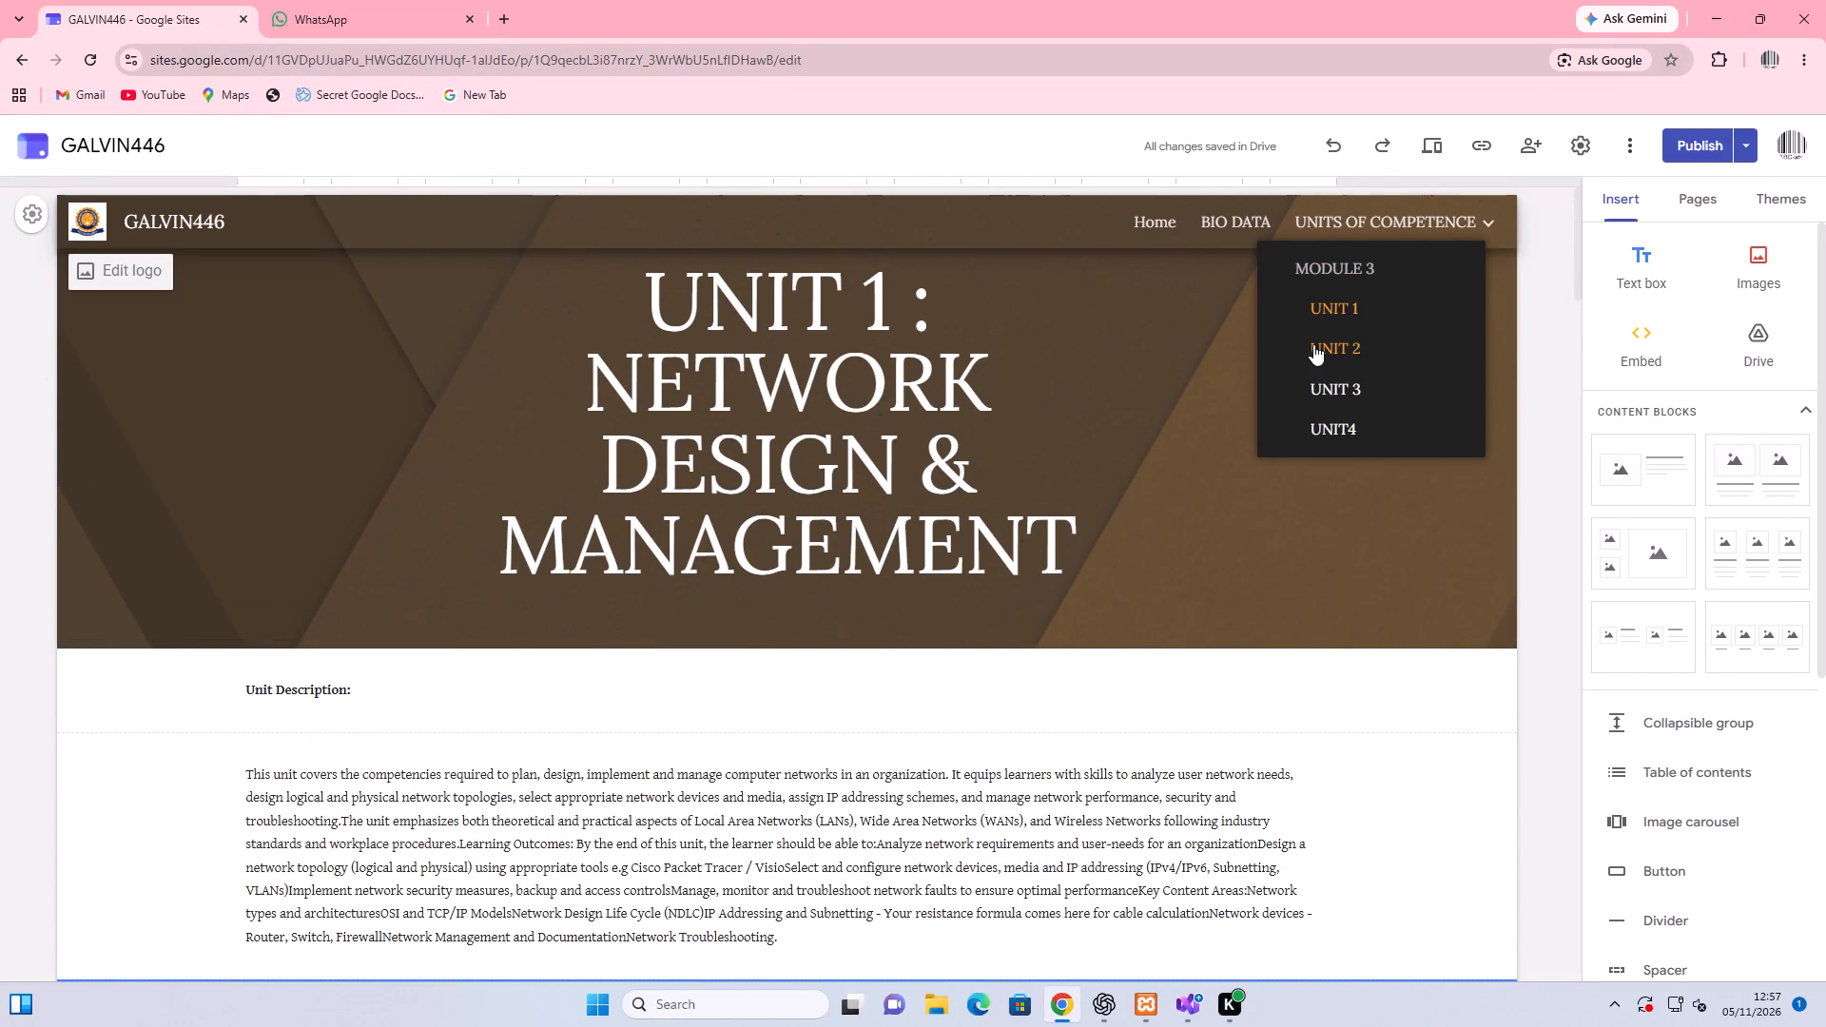
{"action": "left_click", "coordinate": [1478, 221]}
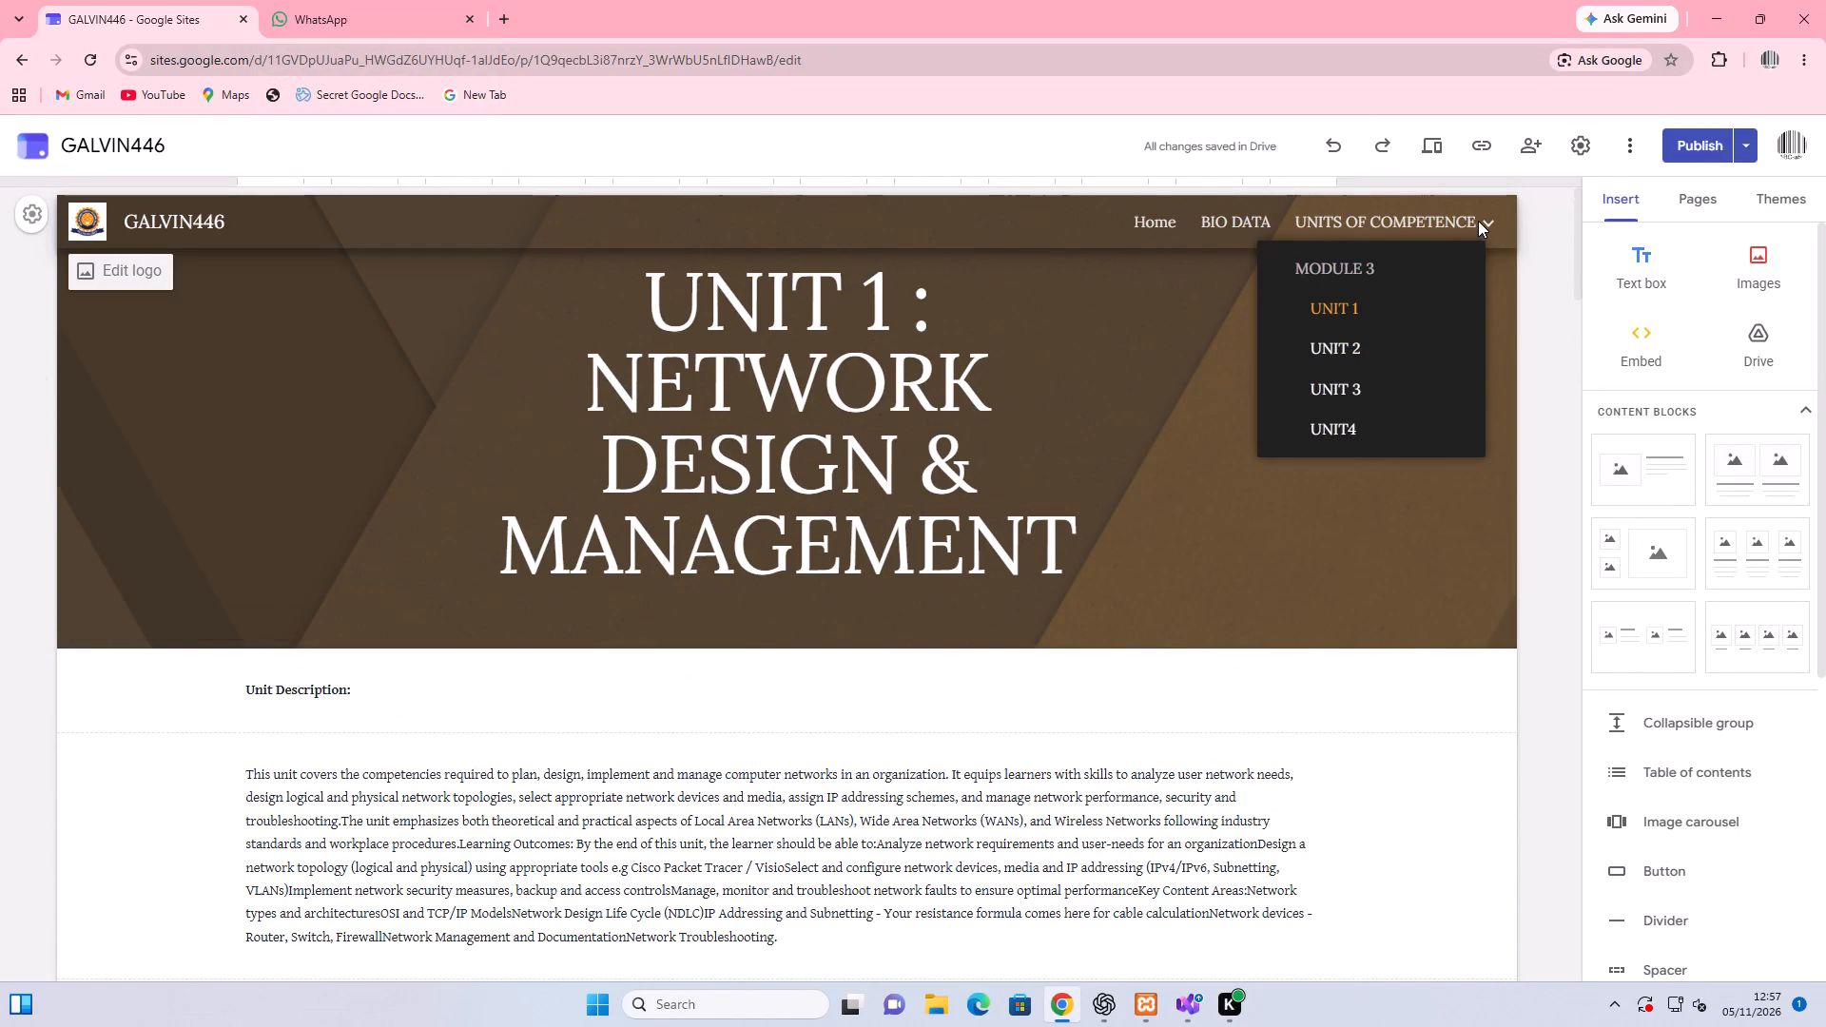
{"action": "left_click", "coordinate": [1486, 220]}
{"action": "left_click", "coordinate": [1487, 219]}
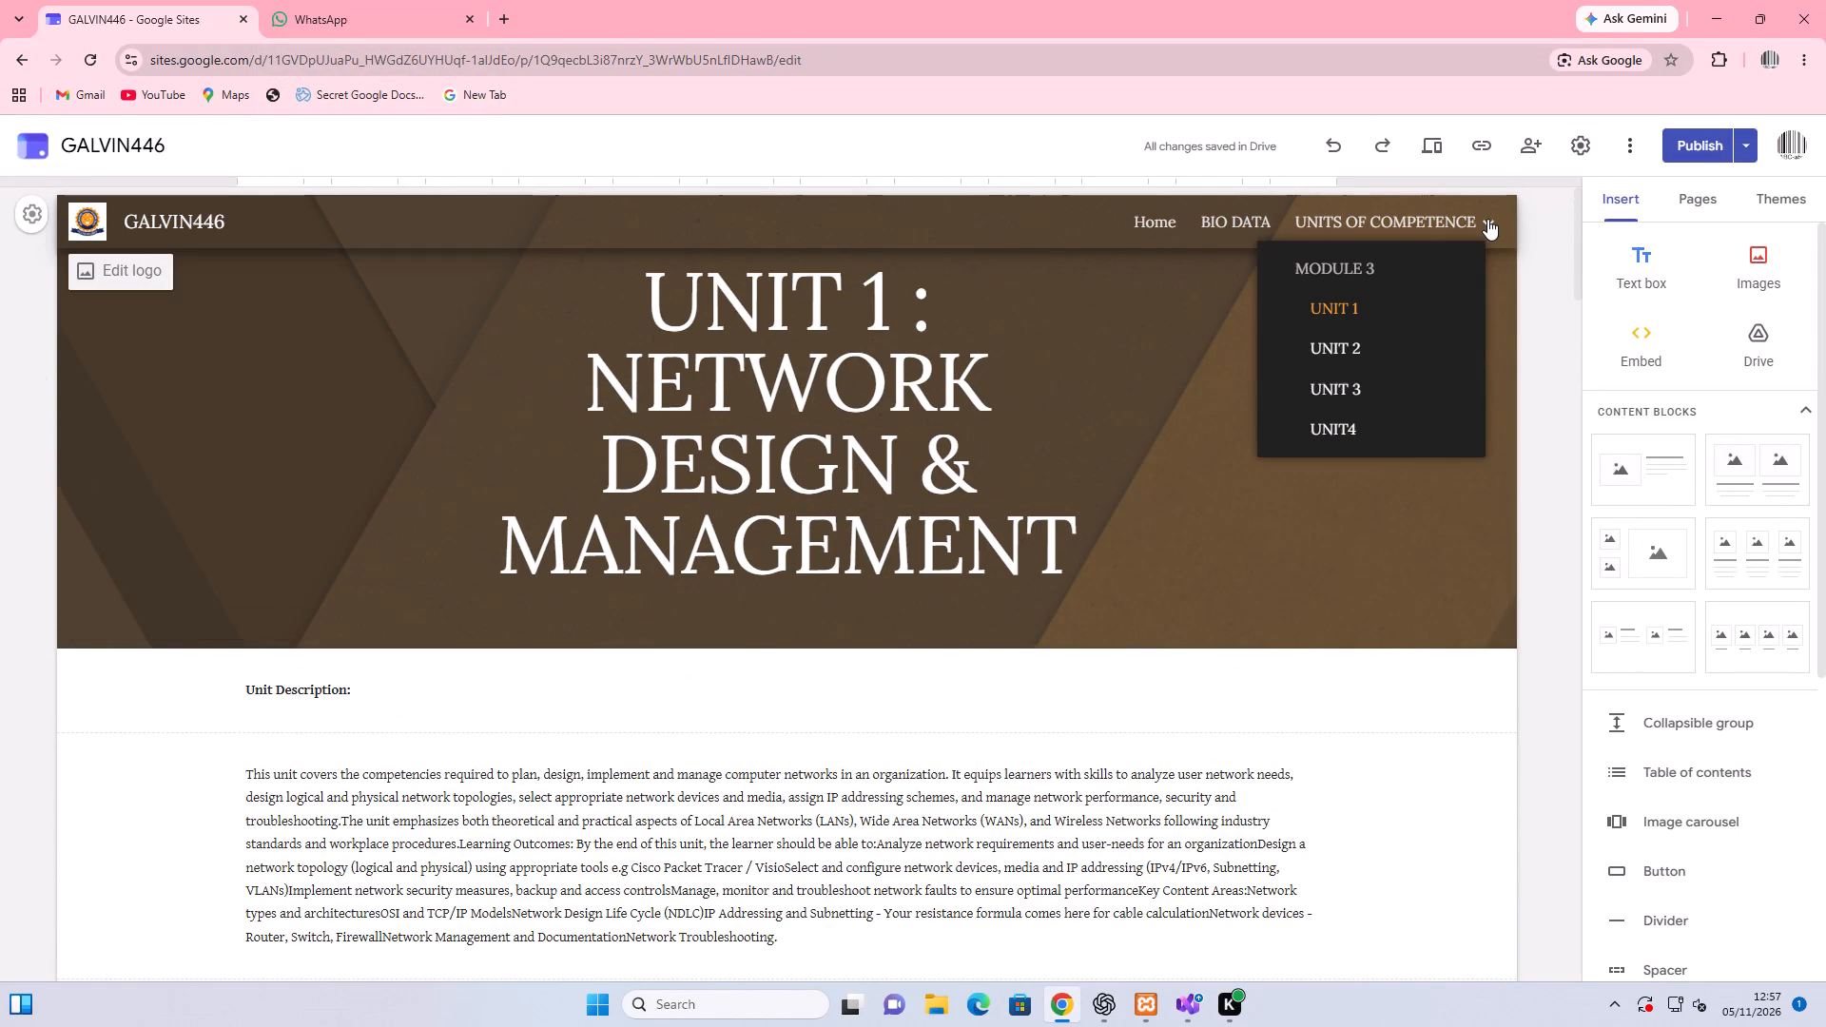
{"action": "left_click", "coordinate": [1487, 219]}
{"action": "left_click", "coordinate": [1487, 219]}
{"action": "left_click", "coordinate": [1328, 268]}
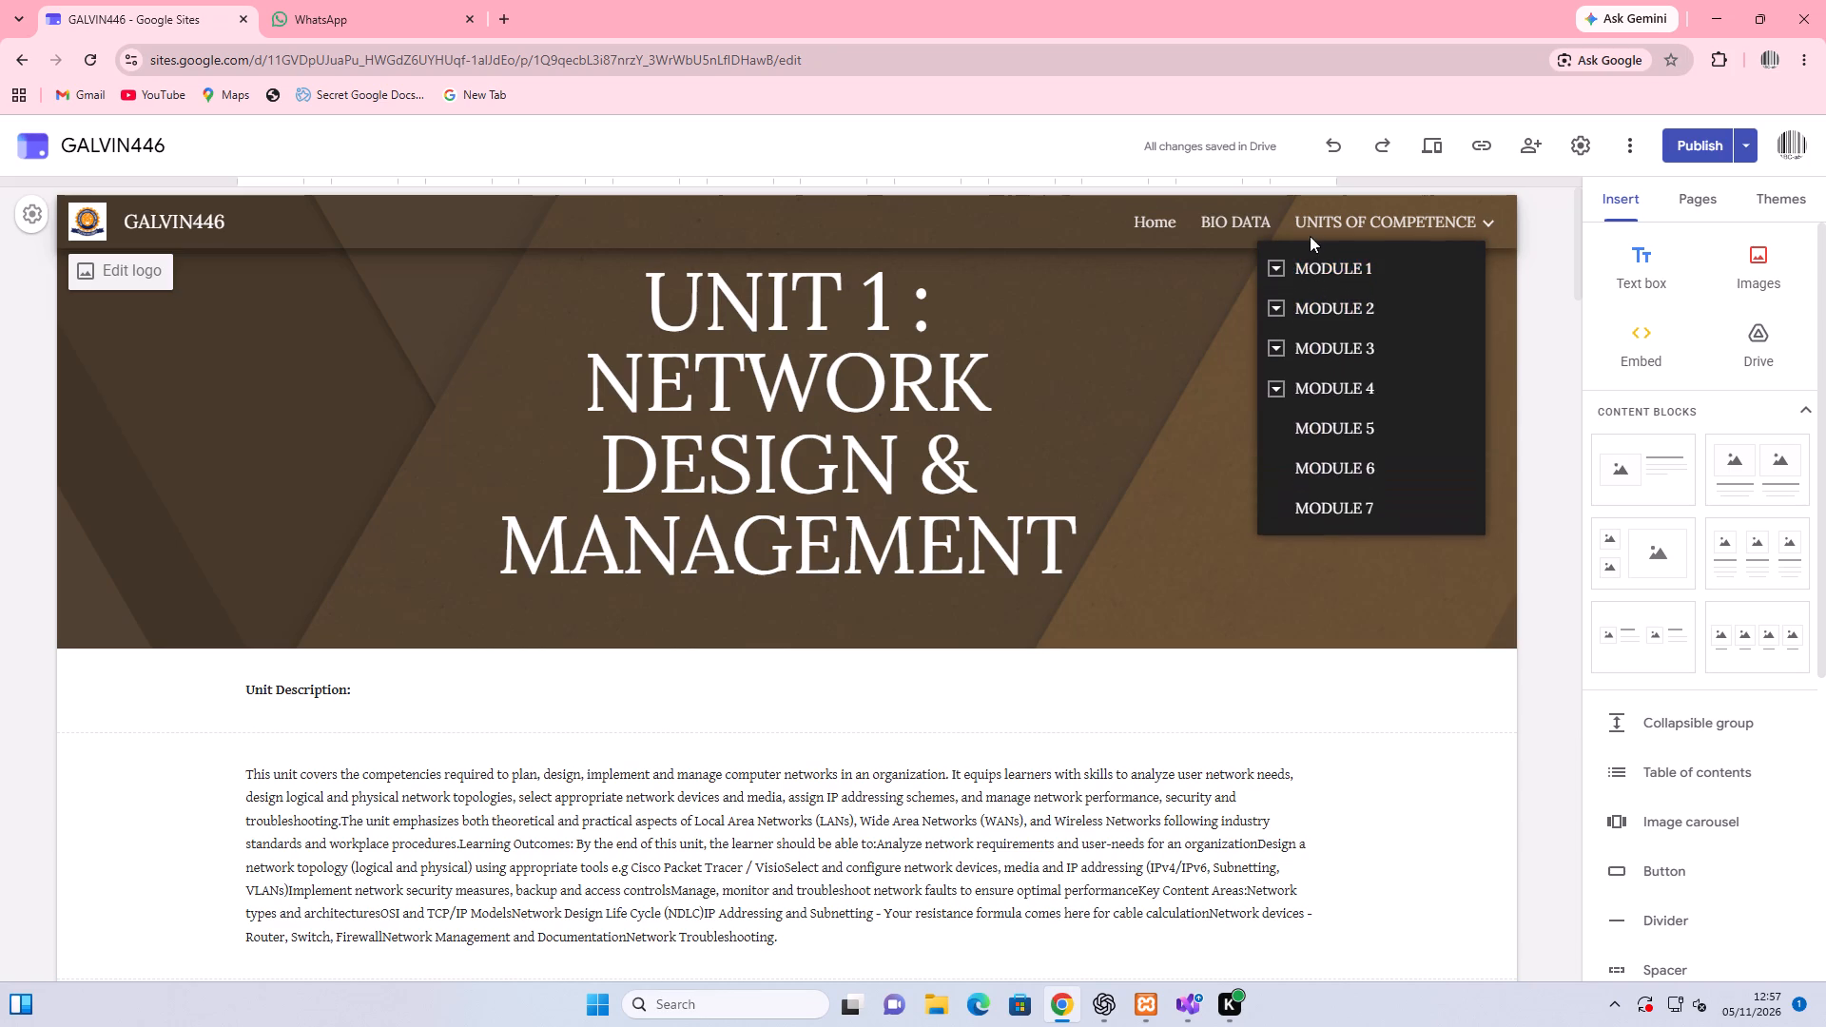
Open the UNIT 1 page under MODULE 2 of the units of competence.
{"action": "left_click", "coordinate": [1276, 302]}
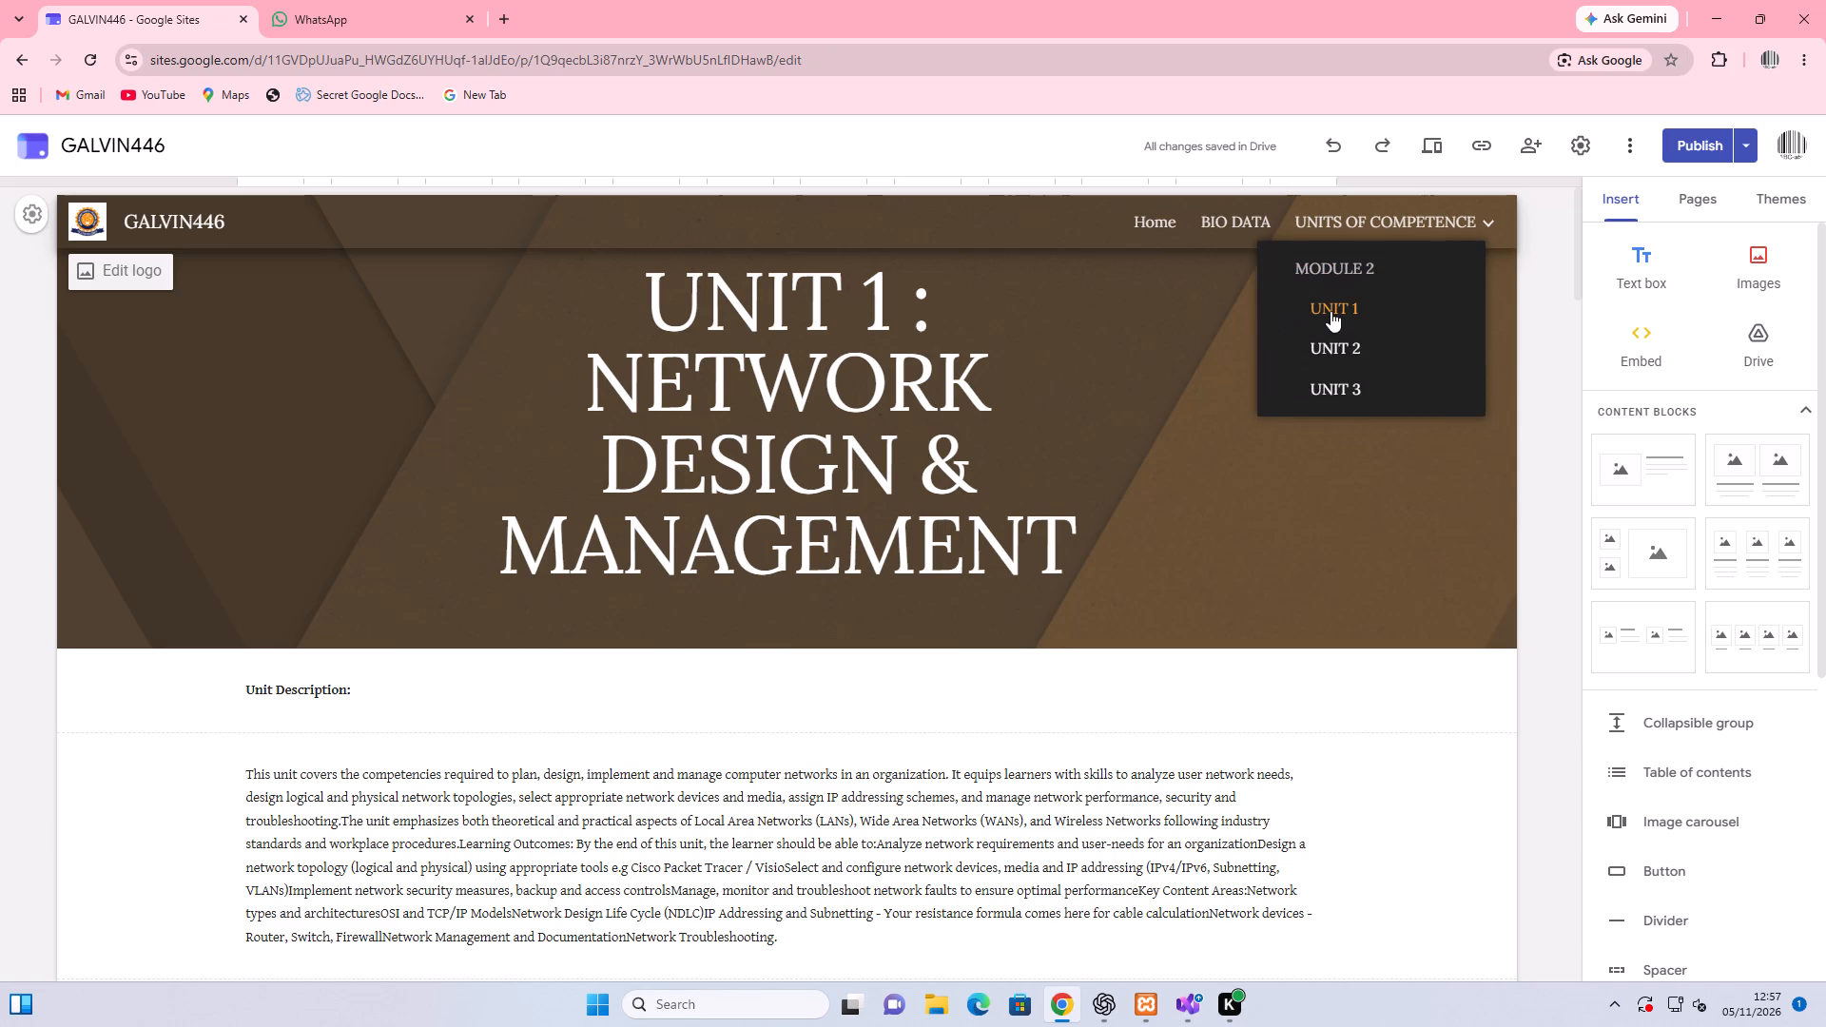
{"action": "left_click", "coordinate": [1331, 311]}
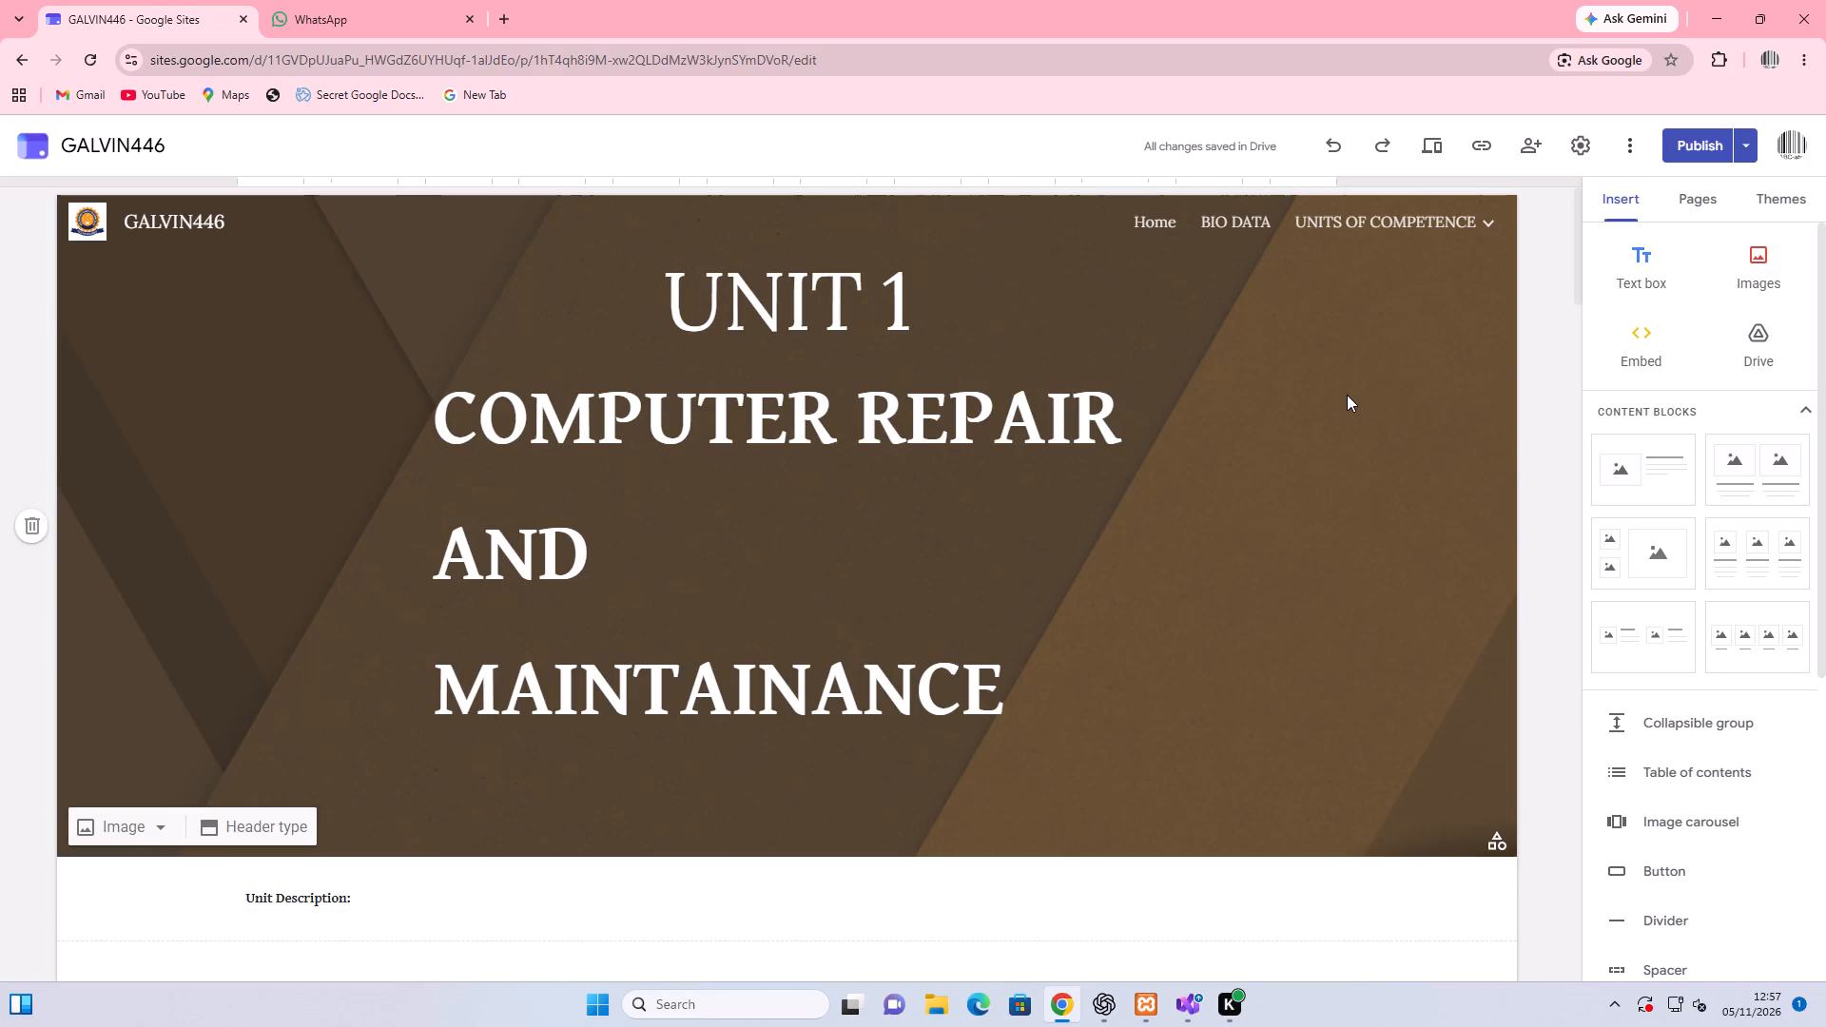
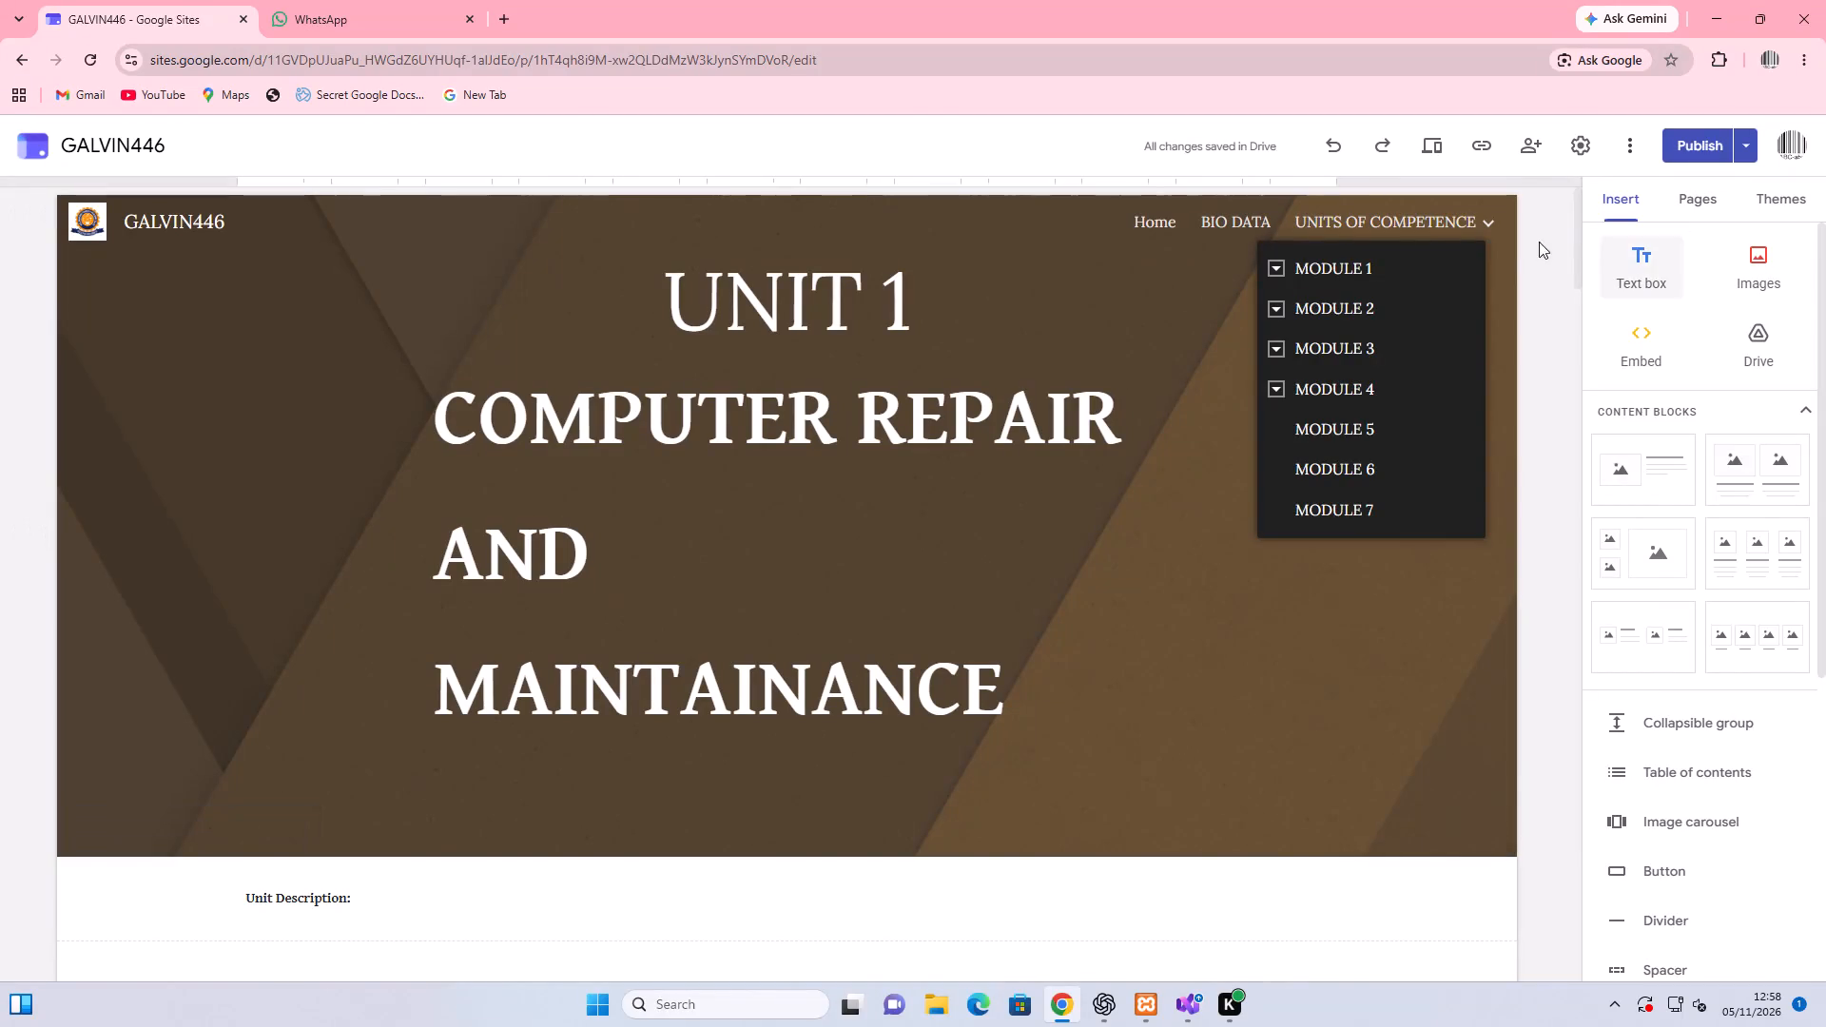
Open the UNIT 3 page under MODULE 3 of the units of competence.
{"action": "left_click", "coordinate": [1281, 343]}
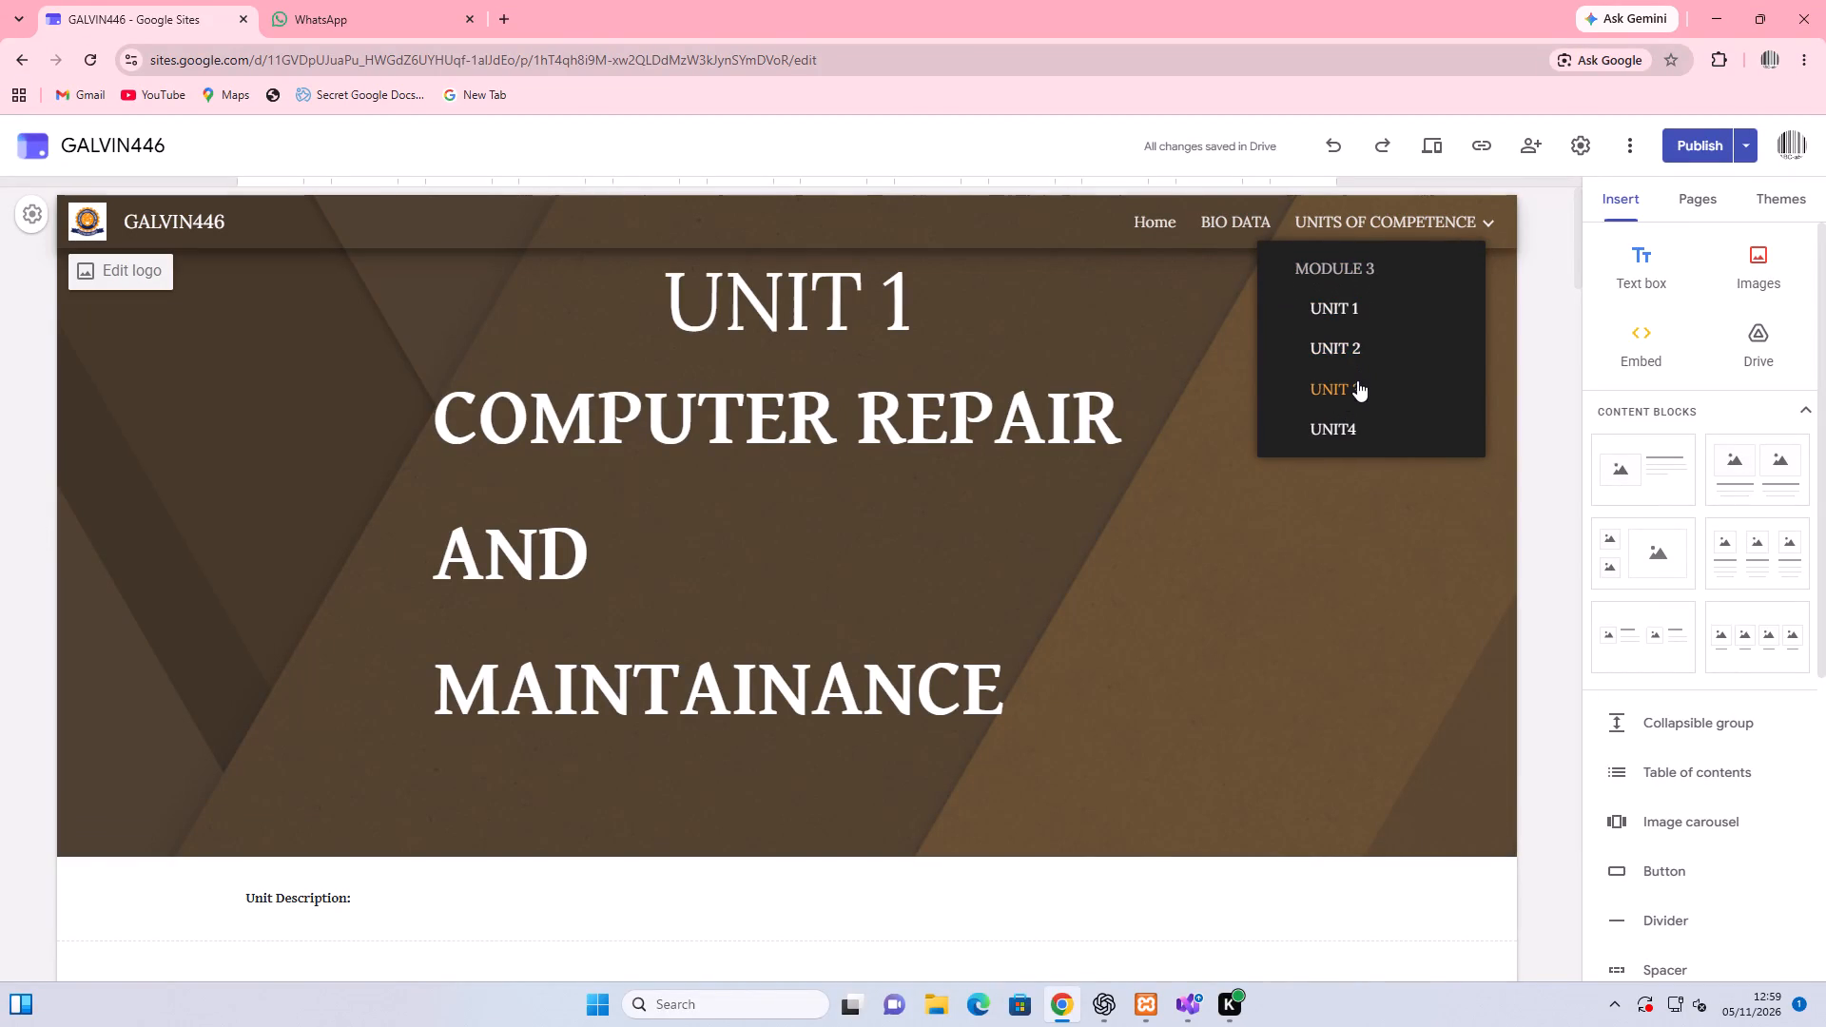
{"action": "left_click", "coordinate": [1357, 380]}
Examine the Basic Electronics page's unit description, Elements 1 to 3, and the document placed under each observation checklist.
{"action": "scroll", "coordinate": [923, 619], "scroll_direction": "down", "scroll_amount": 2}
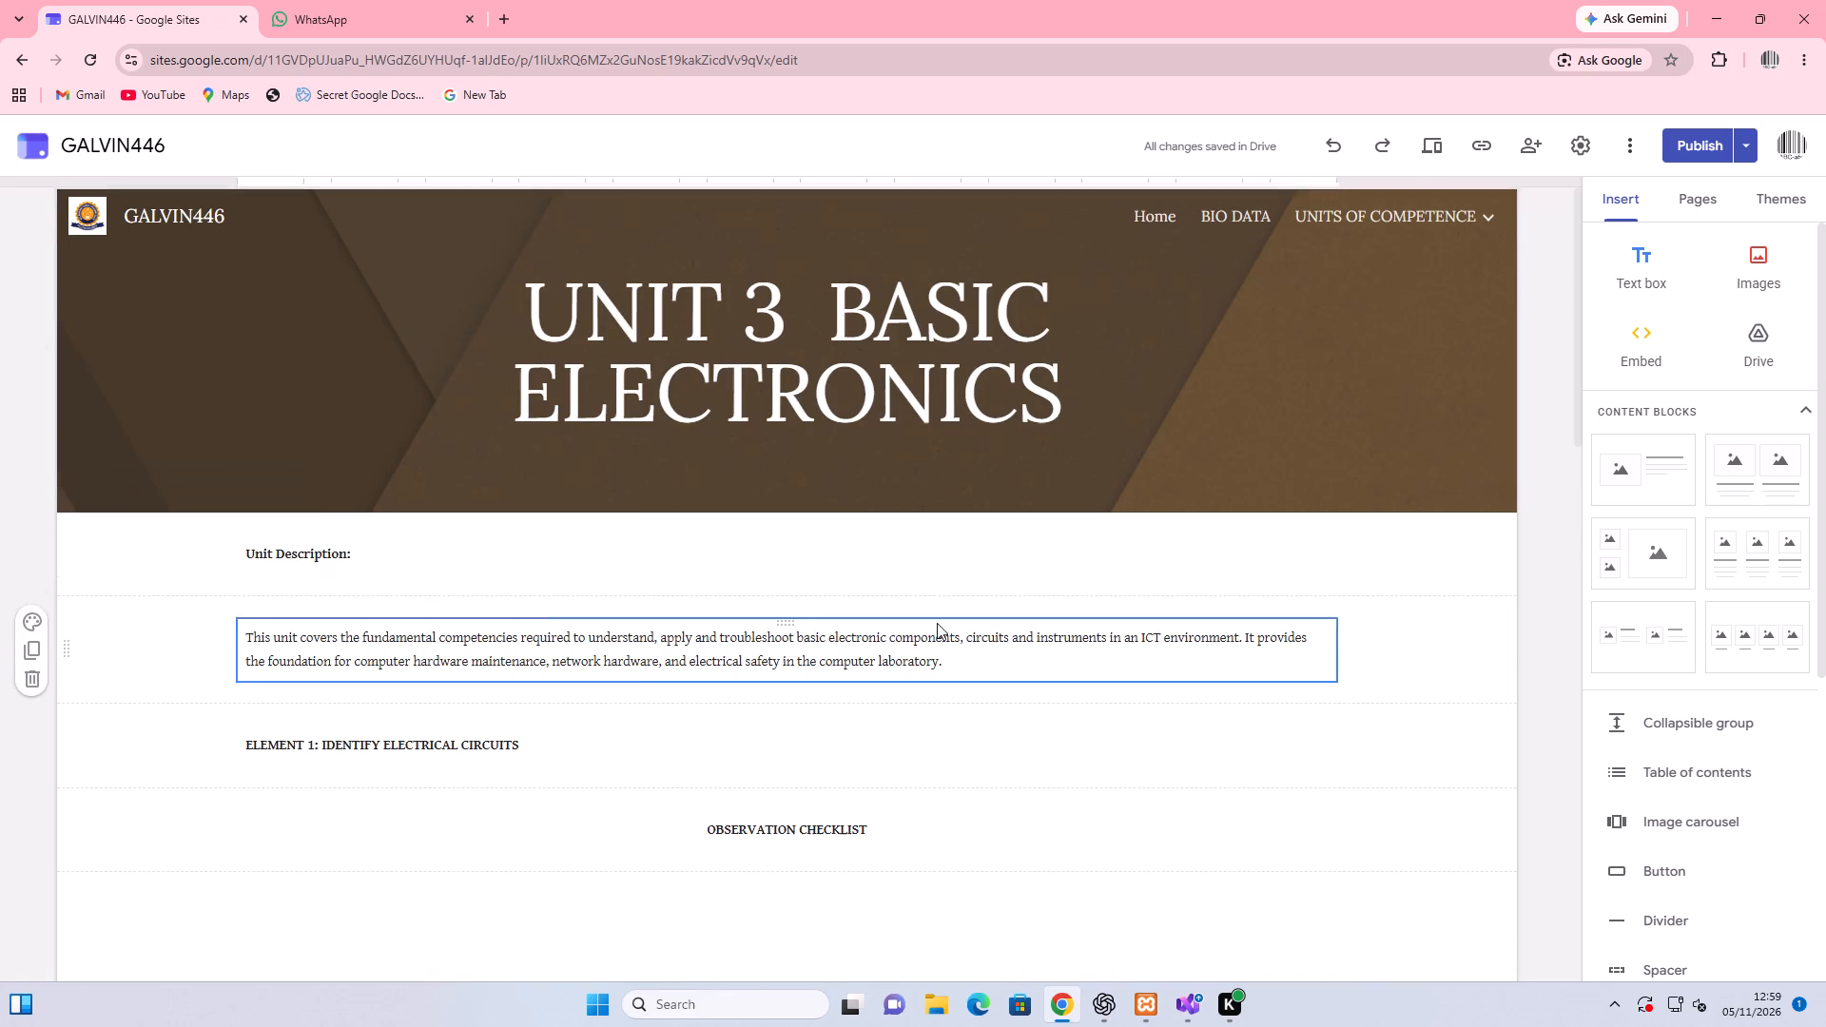
{"action": "scroll", "coordinate": [937, 623], "scroll_direction": "down", "scroll_amount": 2}
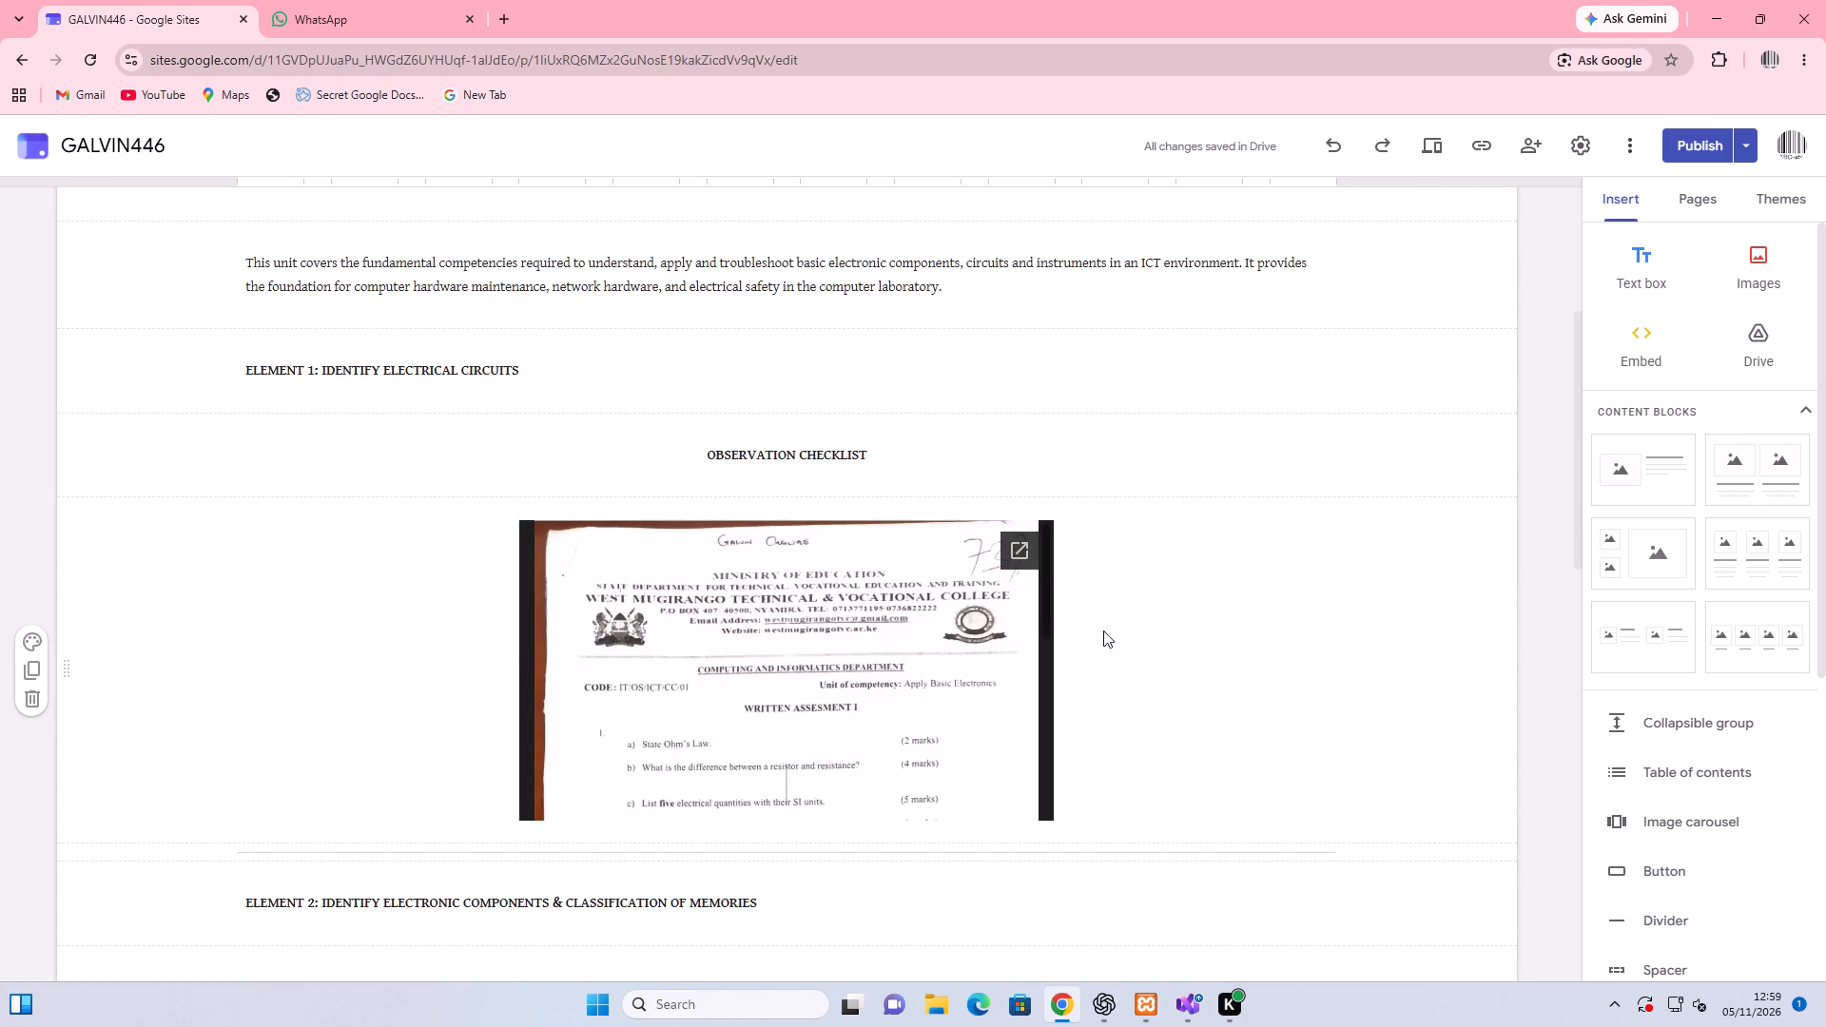
{"action": "scroll", "coordinate": [1163, 599], "scroll_direction": "down", "scroll_amount": 5}
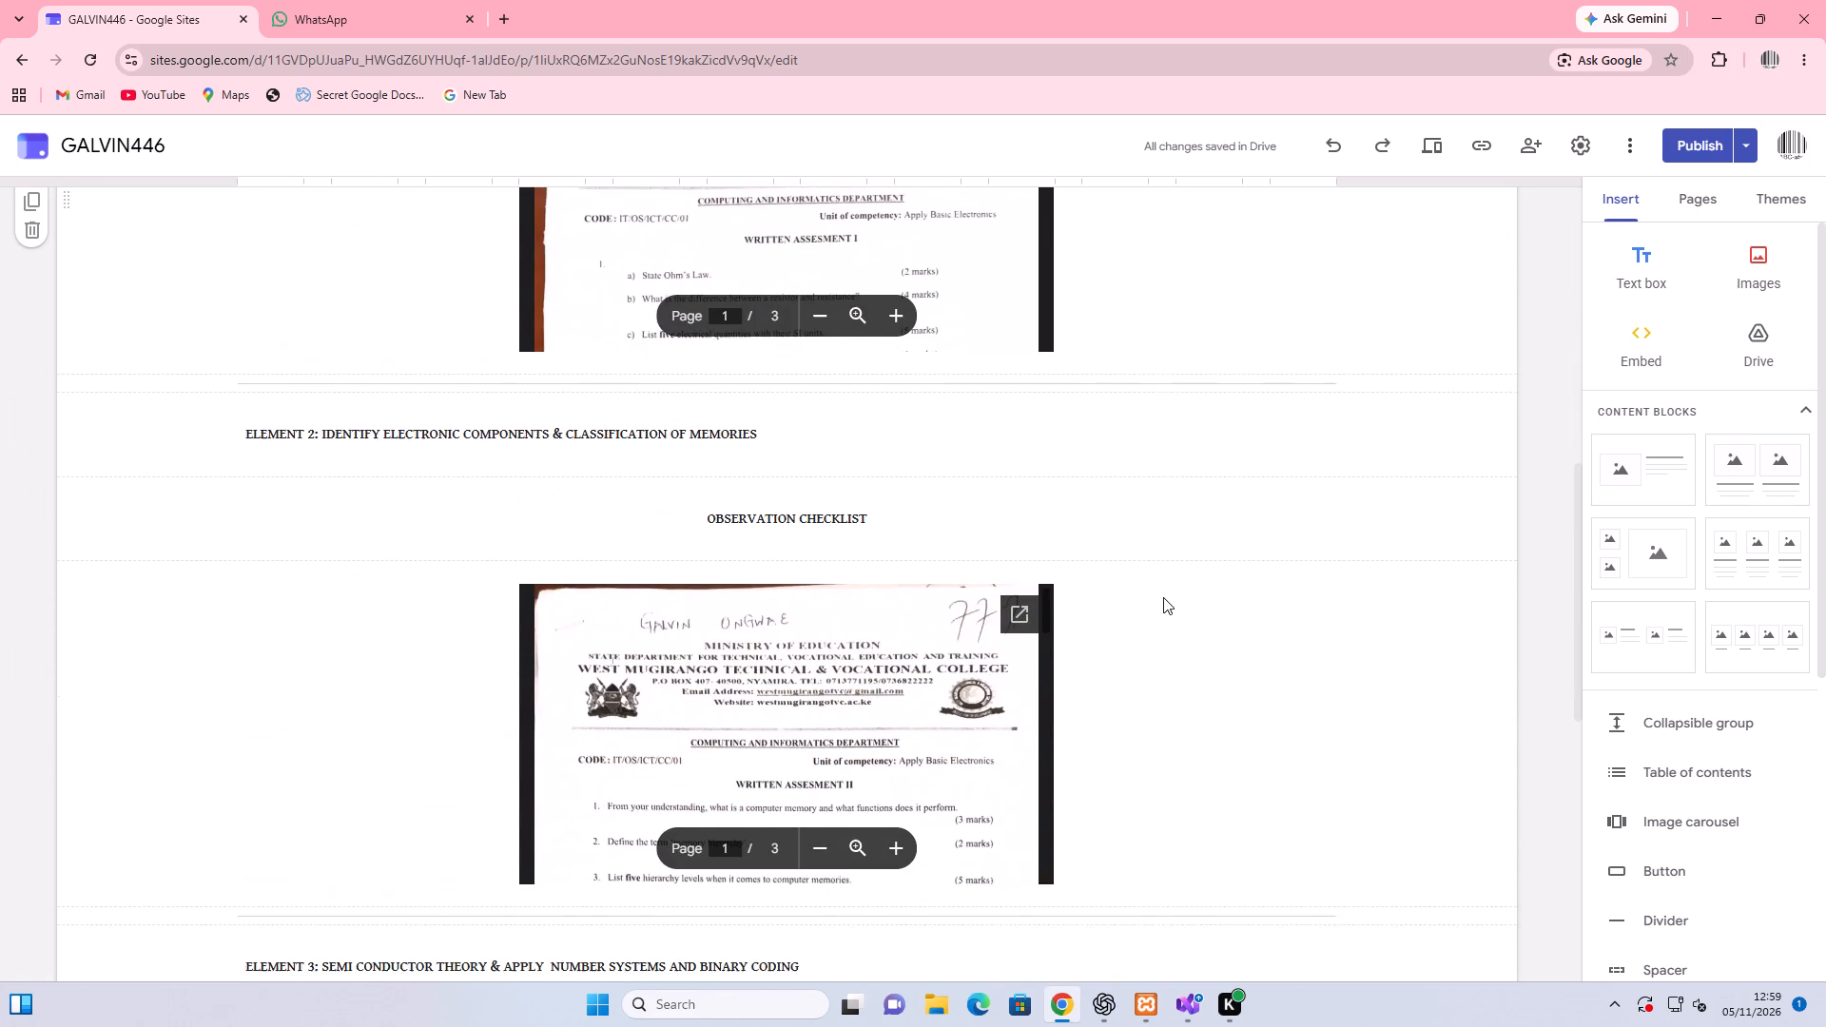
{"action": "scroll", "coordinate": [1163, 597], "scroll_direction": "down", "scroll_amount": 2}
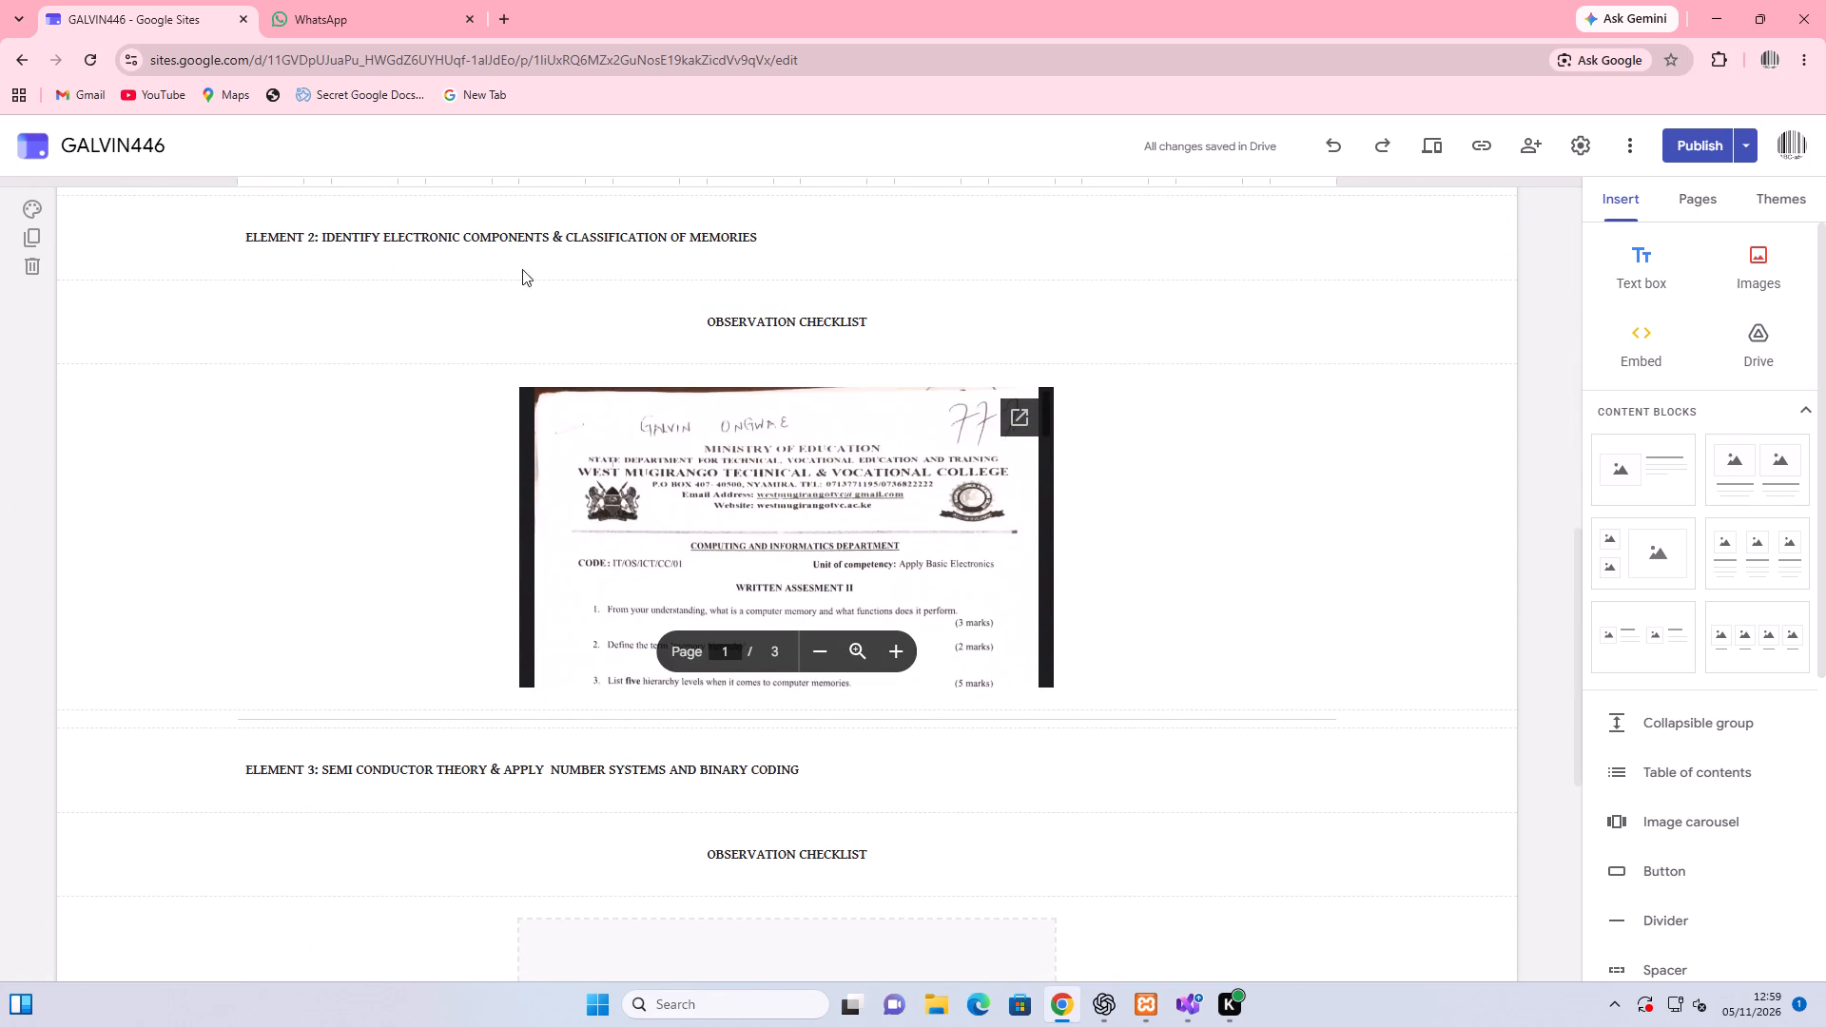
{"action": "scroll", "coordinate": [1072, 384], "scroll_direction": "up", "scroll_amount": 8}
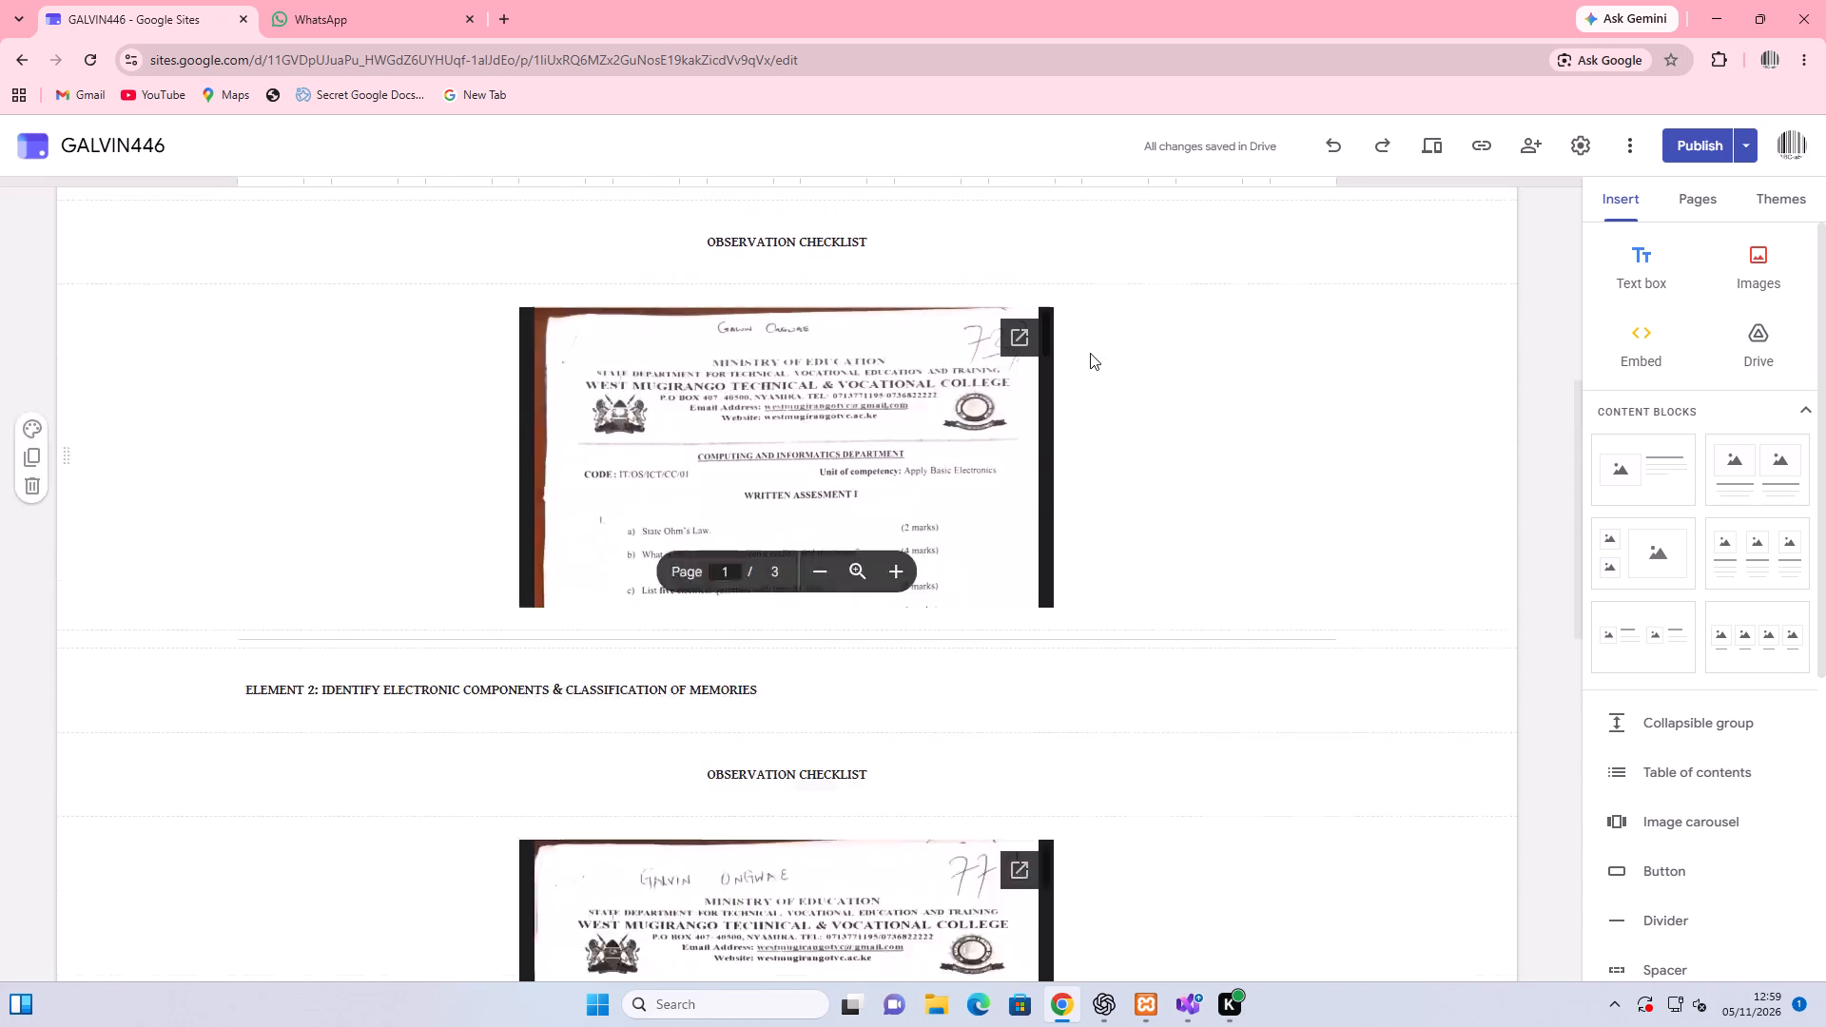
{"action": "scroll", "coordinate": [1089, 360], "scroll_direction": "up", "scroll_amount": 1}
{"action": "scroll", "coordinate": [1096, 354], "scroll_direction": "down", "scroll_amount": 13}
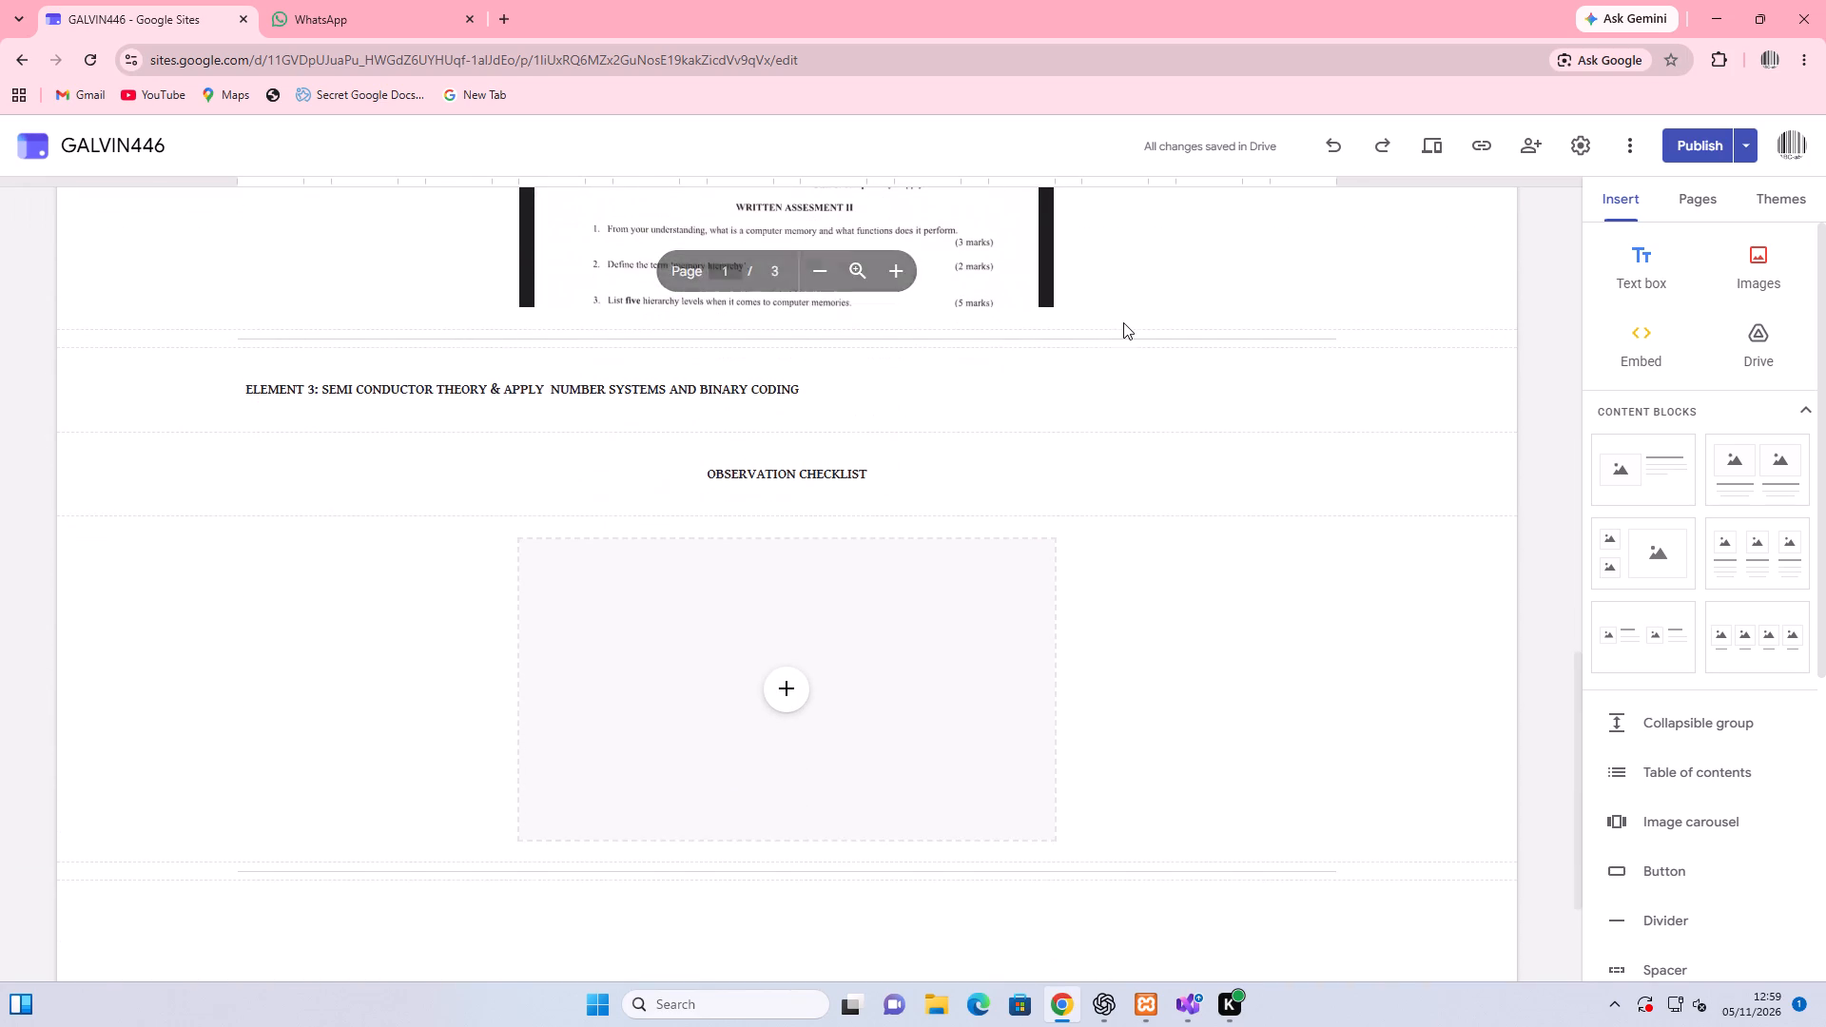
{"action": "scroll", "coordinate": [889, 432], "scroll_direction": "up", "scroll_amount": 3}
{"action": "scroll", "coordinate": [885, 565], "scroll_direction": "up", "scroll_amount": 2}
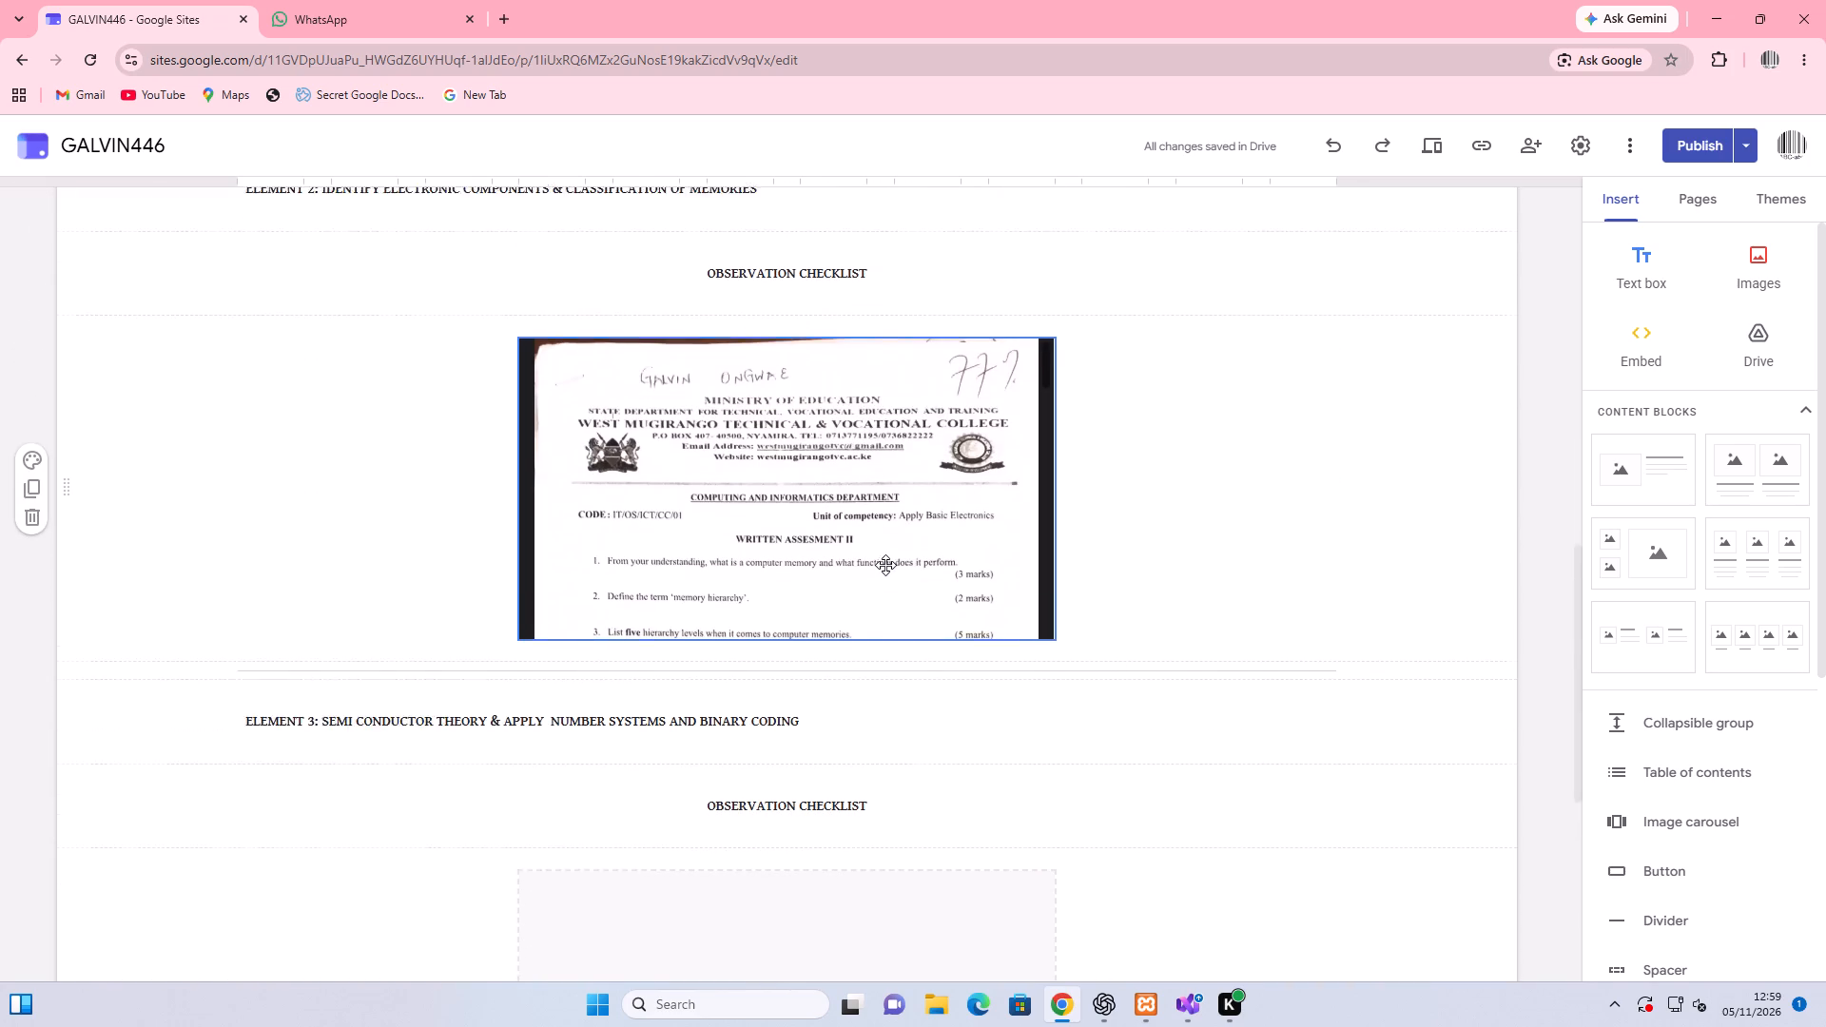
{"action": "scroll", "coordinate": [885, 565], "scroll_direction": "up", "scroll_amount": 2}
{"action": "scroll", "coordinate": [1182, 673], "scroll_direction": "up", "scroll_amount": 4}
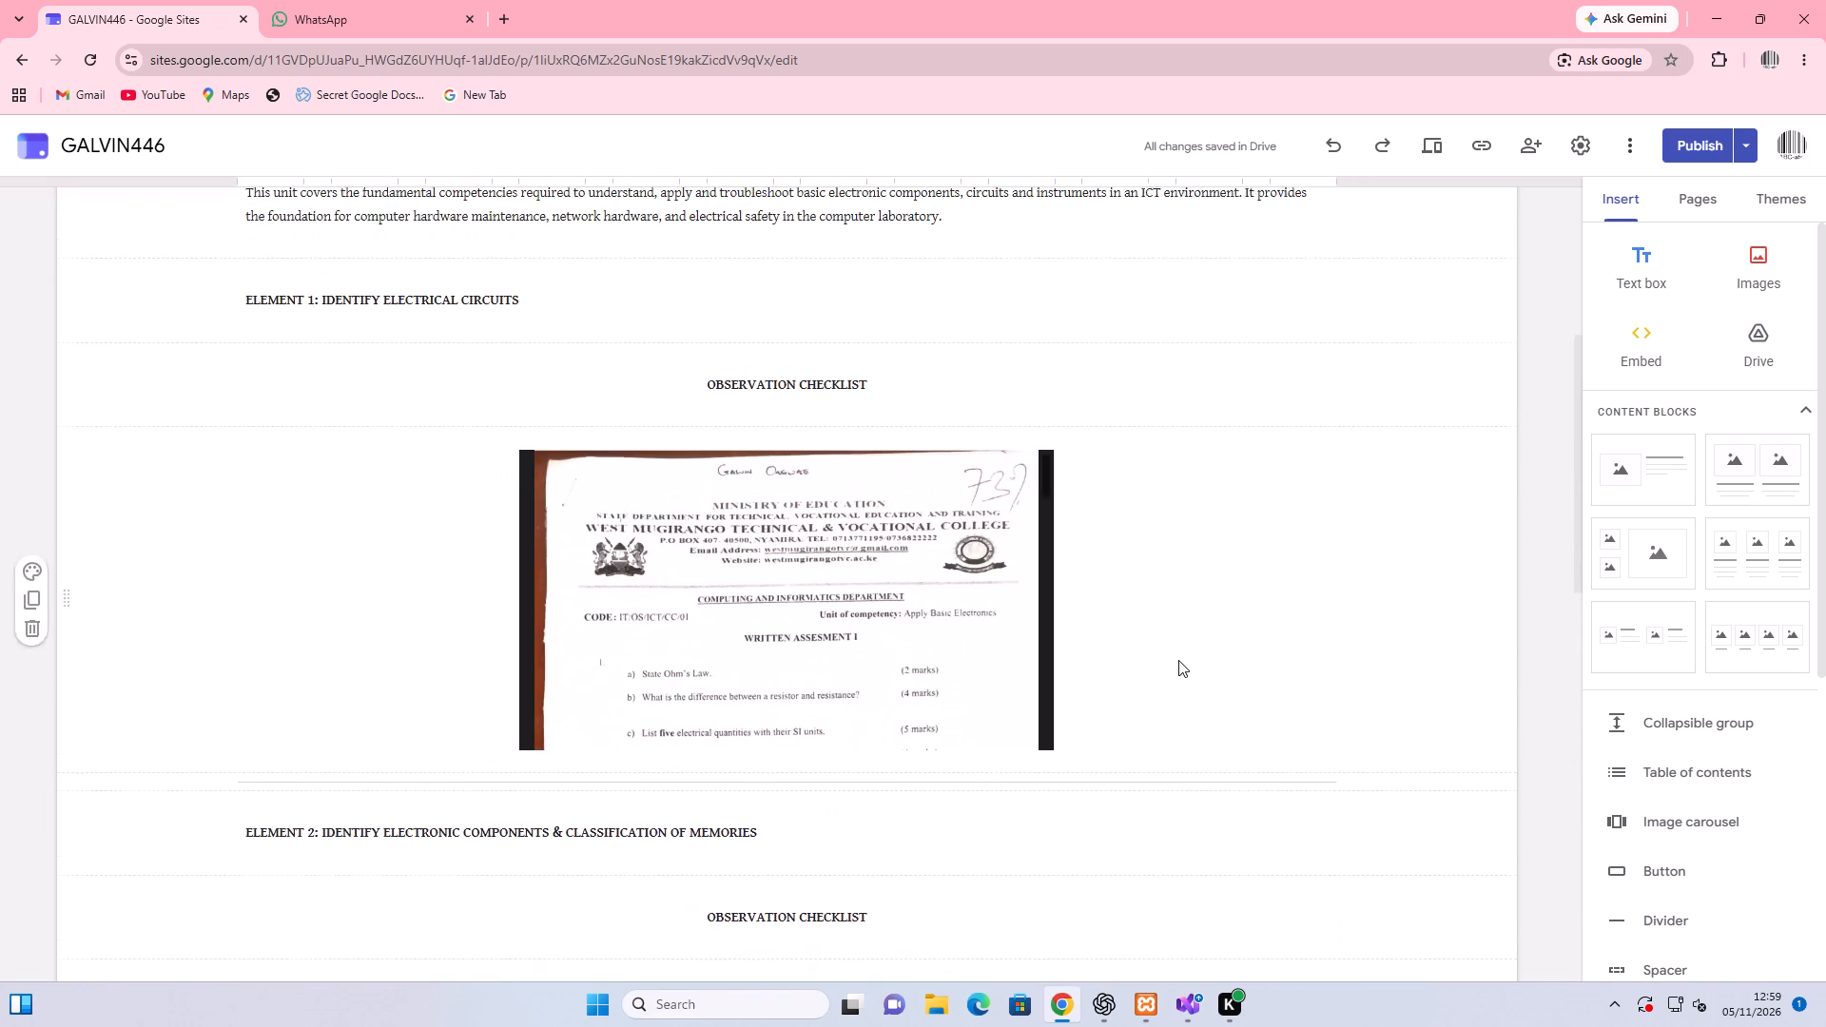
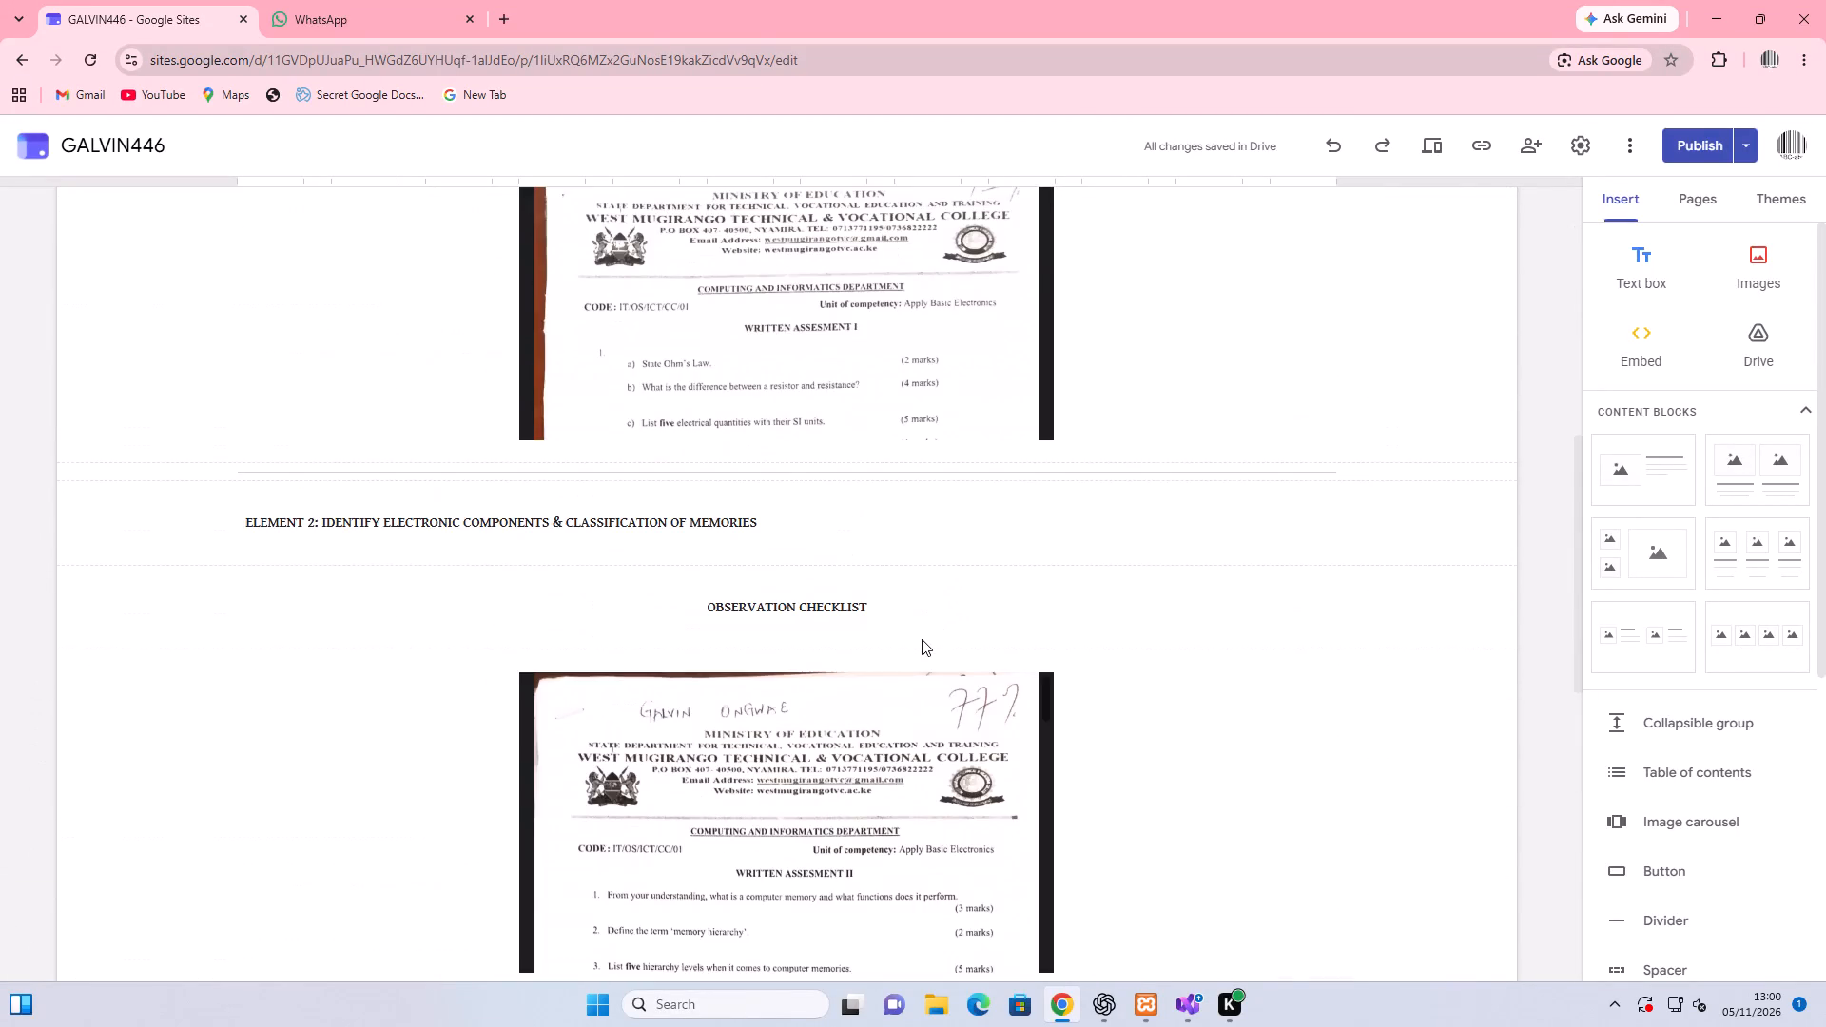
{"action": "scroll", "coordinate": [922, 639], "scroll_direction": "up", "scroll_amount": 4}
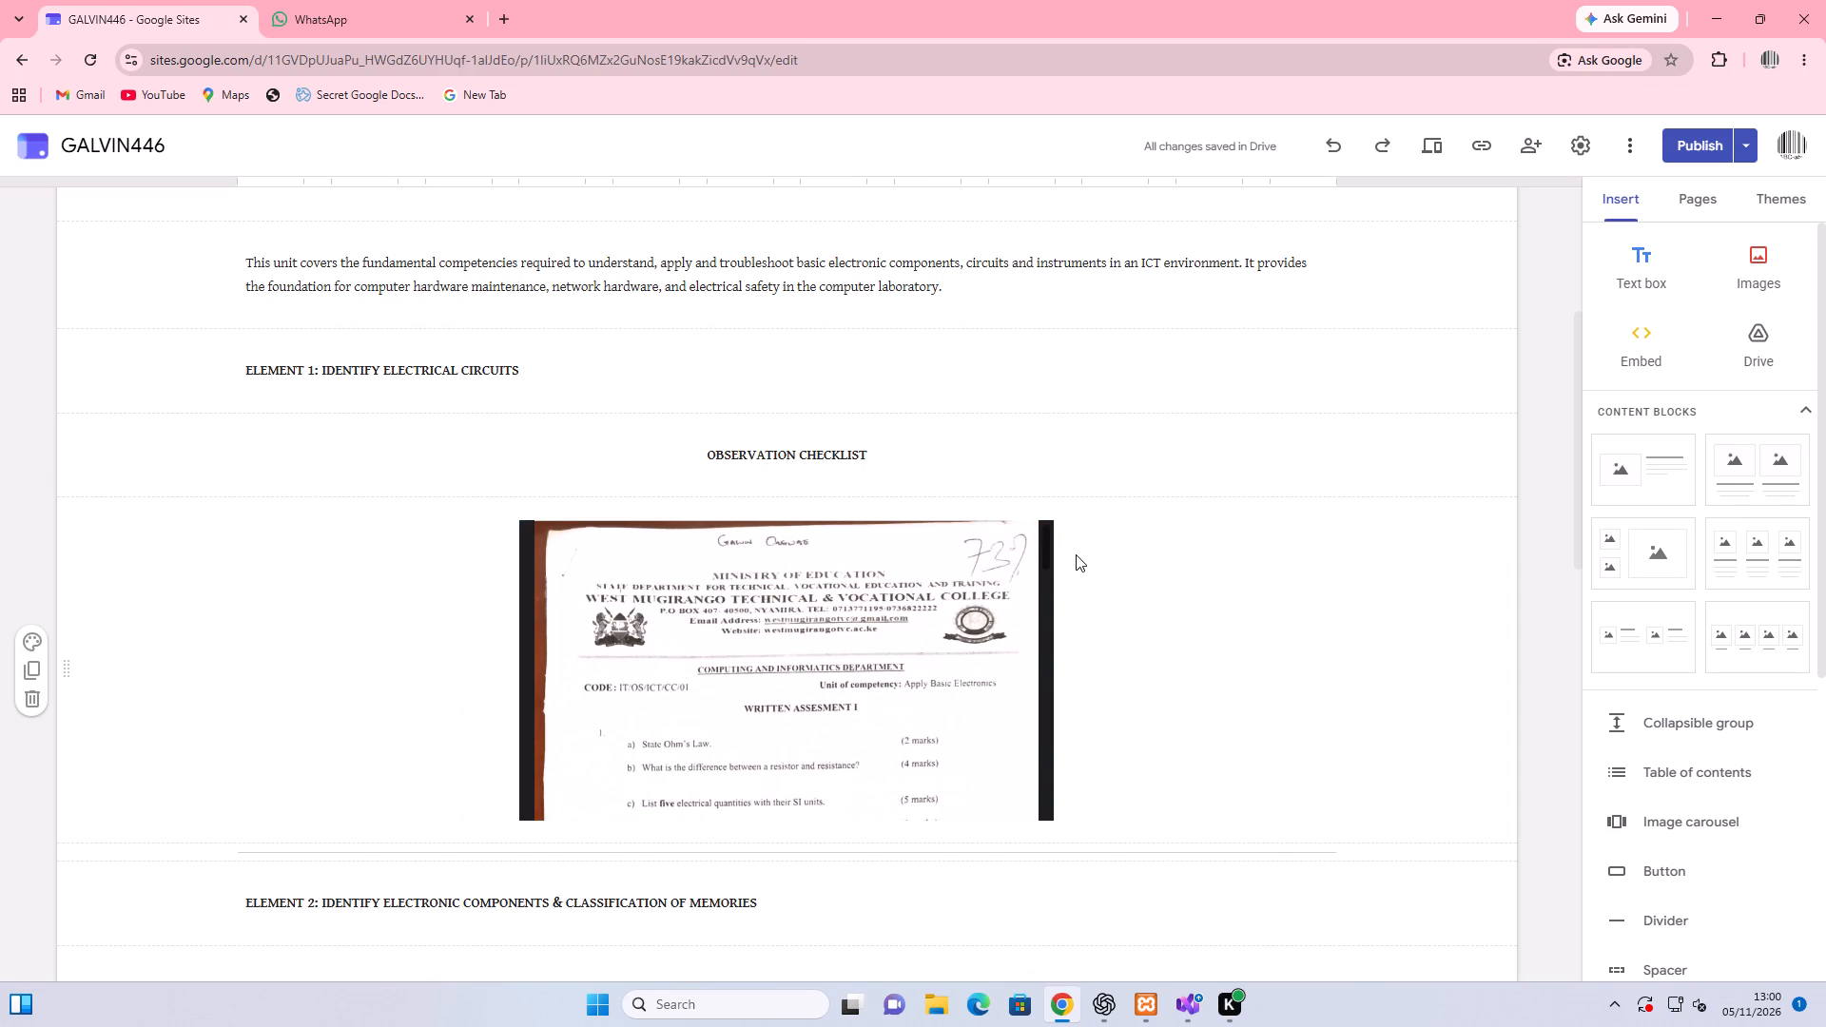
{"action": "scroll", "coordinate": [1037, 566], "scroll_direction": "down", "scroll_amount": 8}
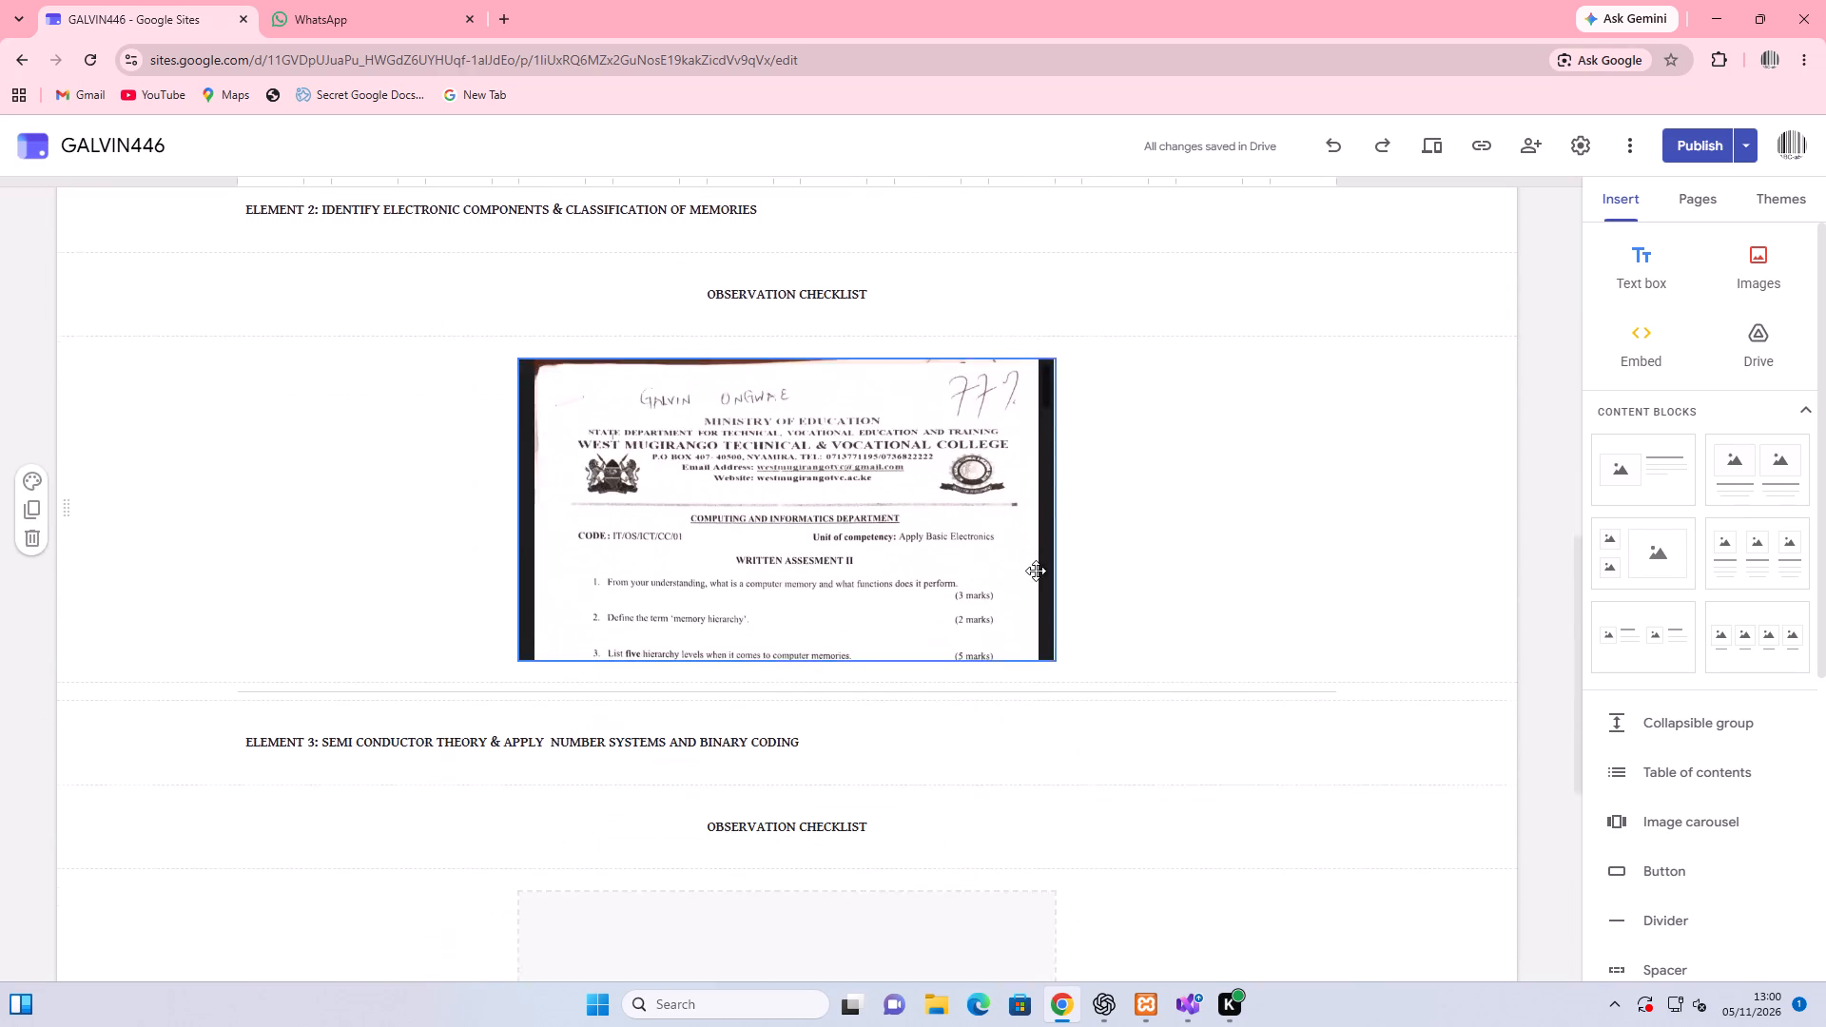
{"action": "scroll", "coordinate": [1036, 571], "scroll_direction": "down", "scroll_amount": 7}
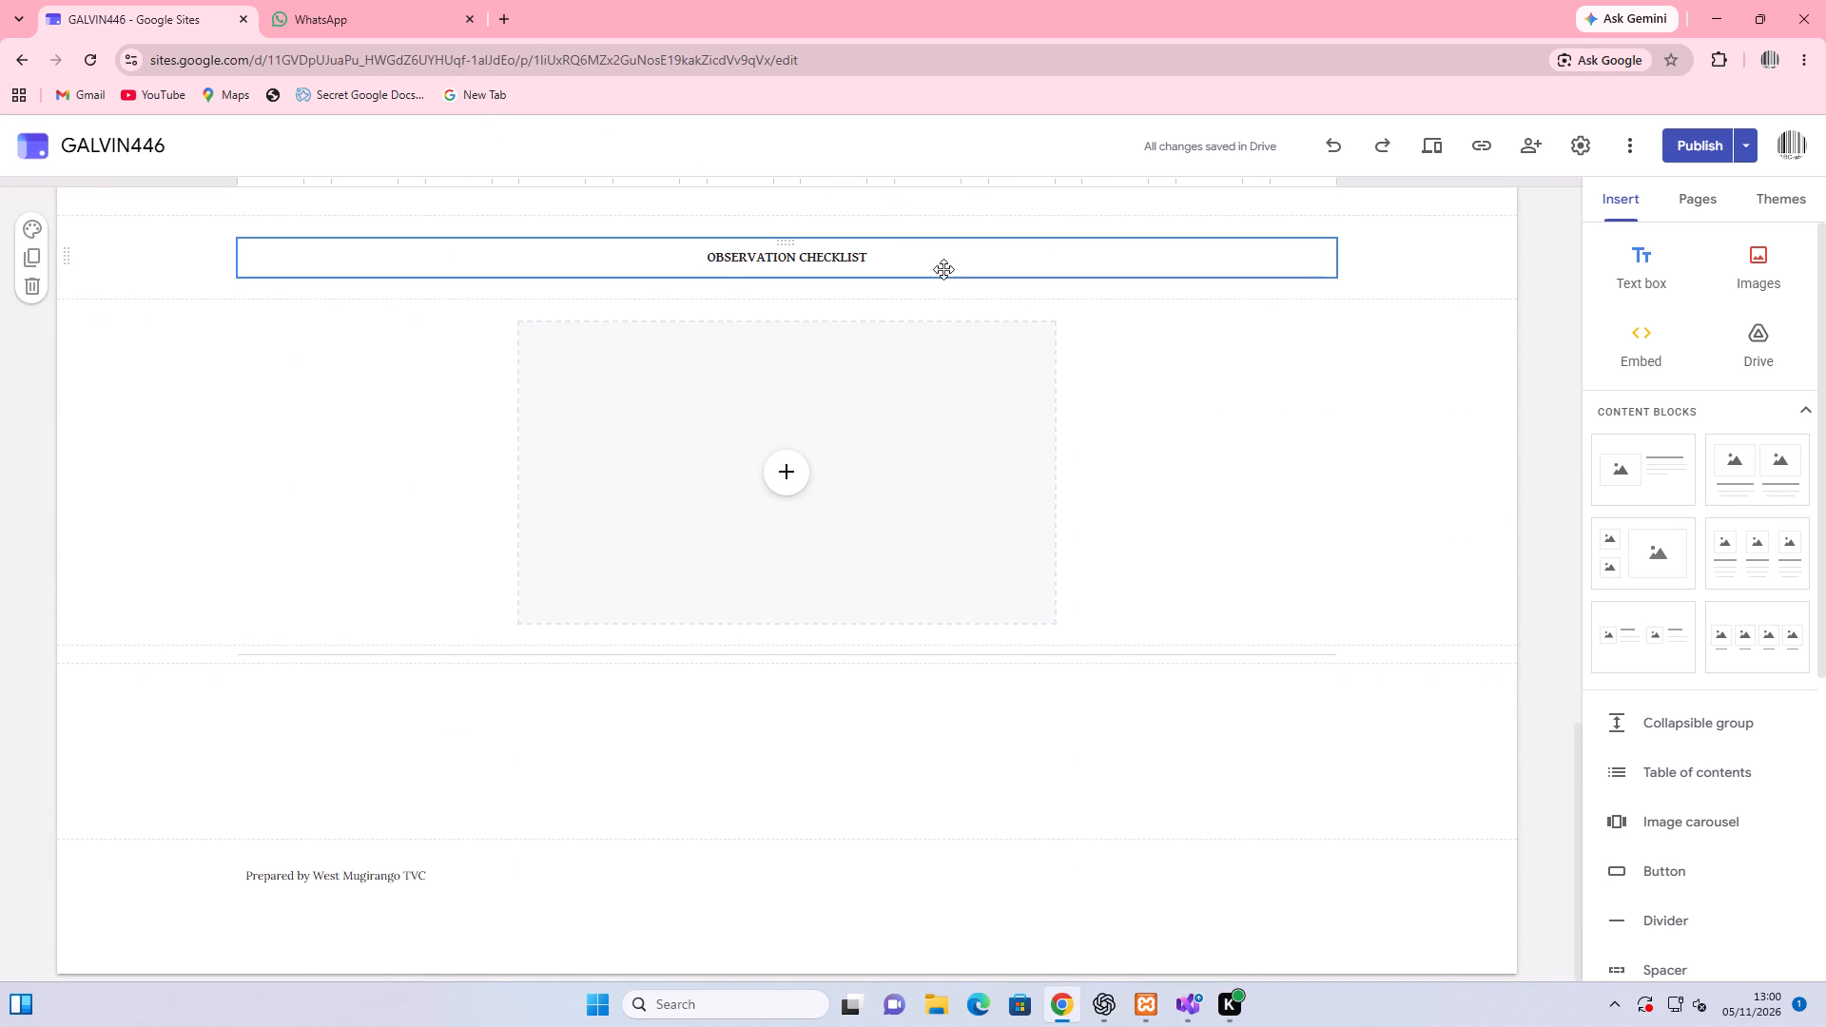
Replace the OBSERVATION CHECKLIST heading under Element 1: Identify Electrical Circuits with CAT.
{"action": "scroll", "coordinate": [990, 372], "scroll_direction": "up", "scroll_amount": 4}
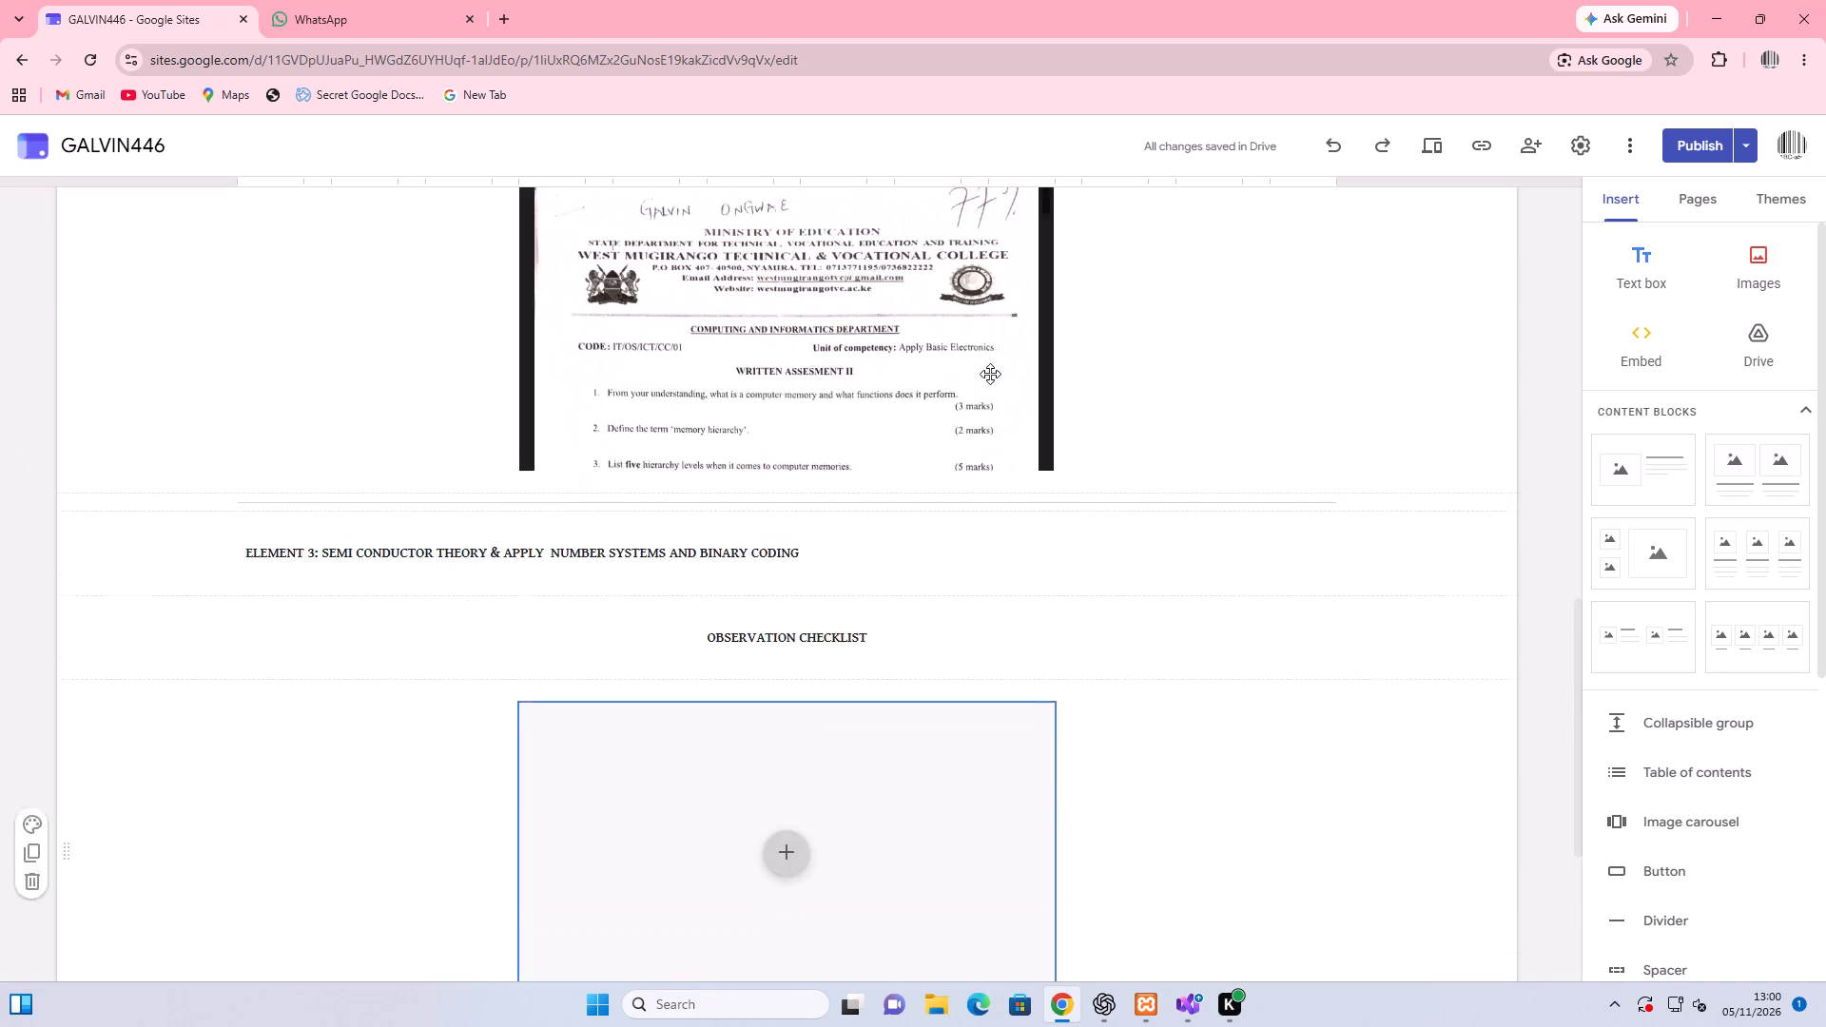
{"action": "scroll", "coordinate": [990, 374], "scroll_direction": "up", "scroll_amount": 12}
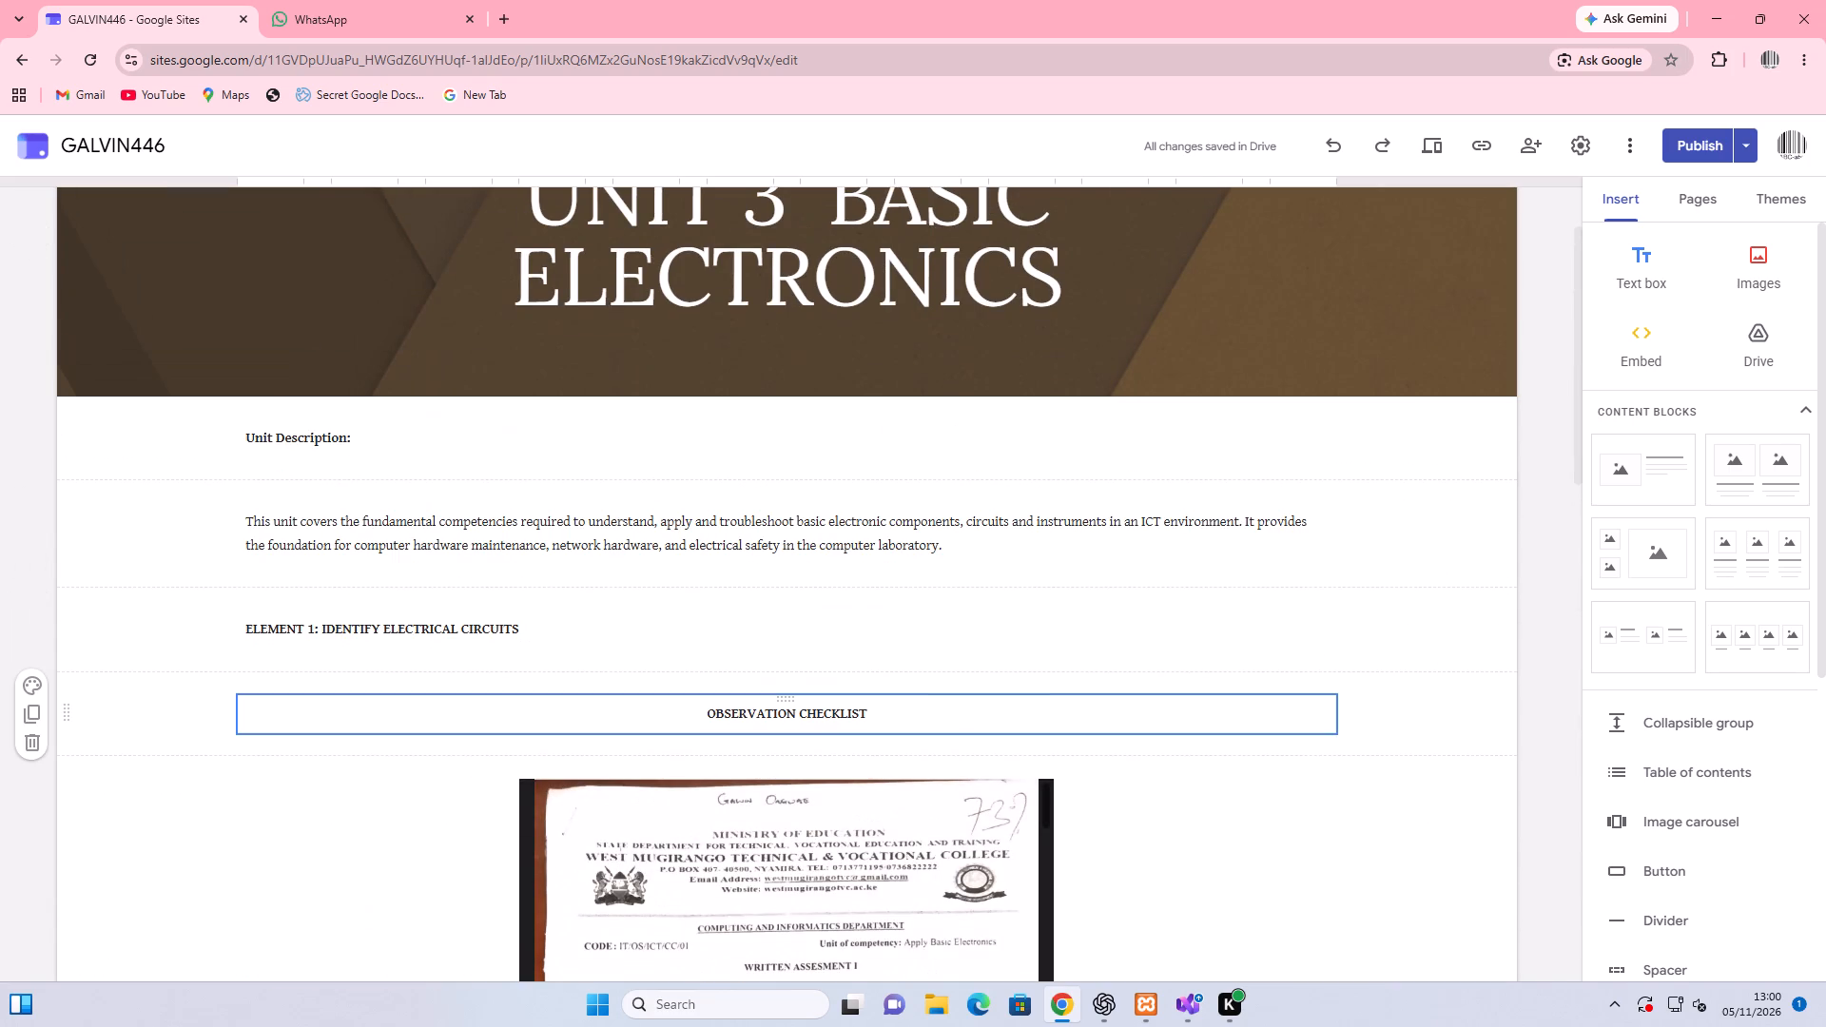
{"action": "left_click", "coordinate": [879, 717]}
{"action": "key", "text": "BackSpace"}
{"action": "key", "text": "BackSpace"}
{"action": "key", "text": "BackSpace"}
{"action": "key", "text": "BackSpace"}
{"action": "key", "text": "BackSpace"}
{"action": "key", "text": "BackSpace"}
{"action": "key", "text": "BackSpace"}
{"action": "key", "text": "BackSpace"}
{"action": "key", "text": "BackSpace"}
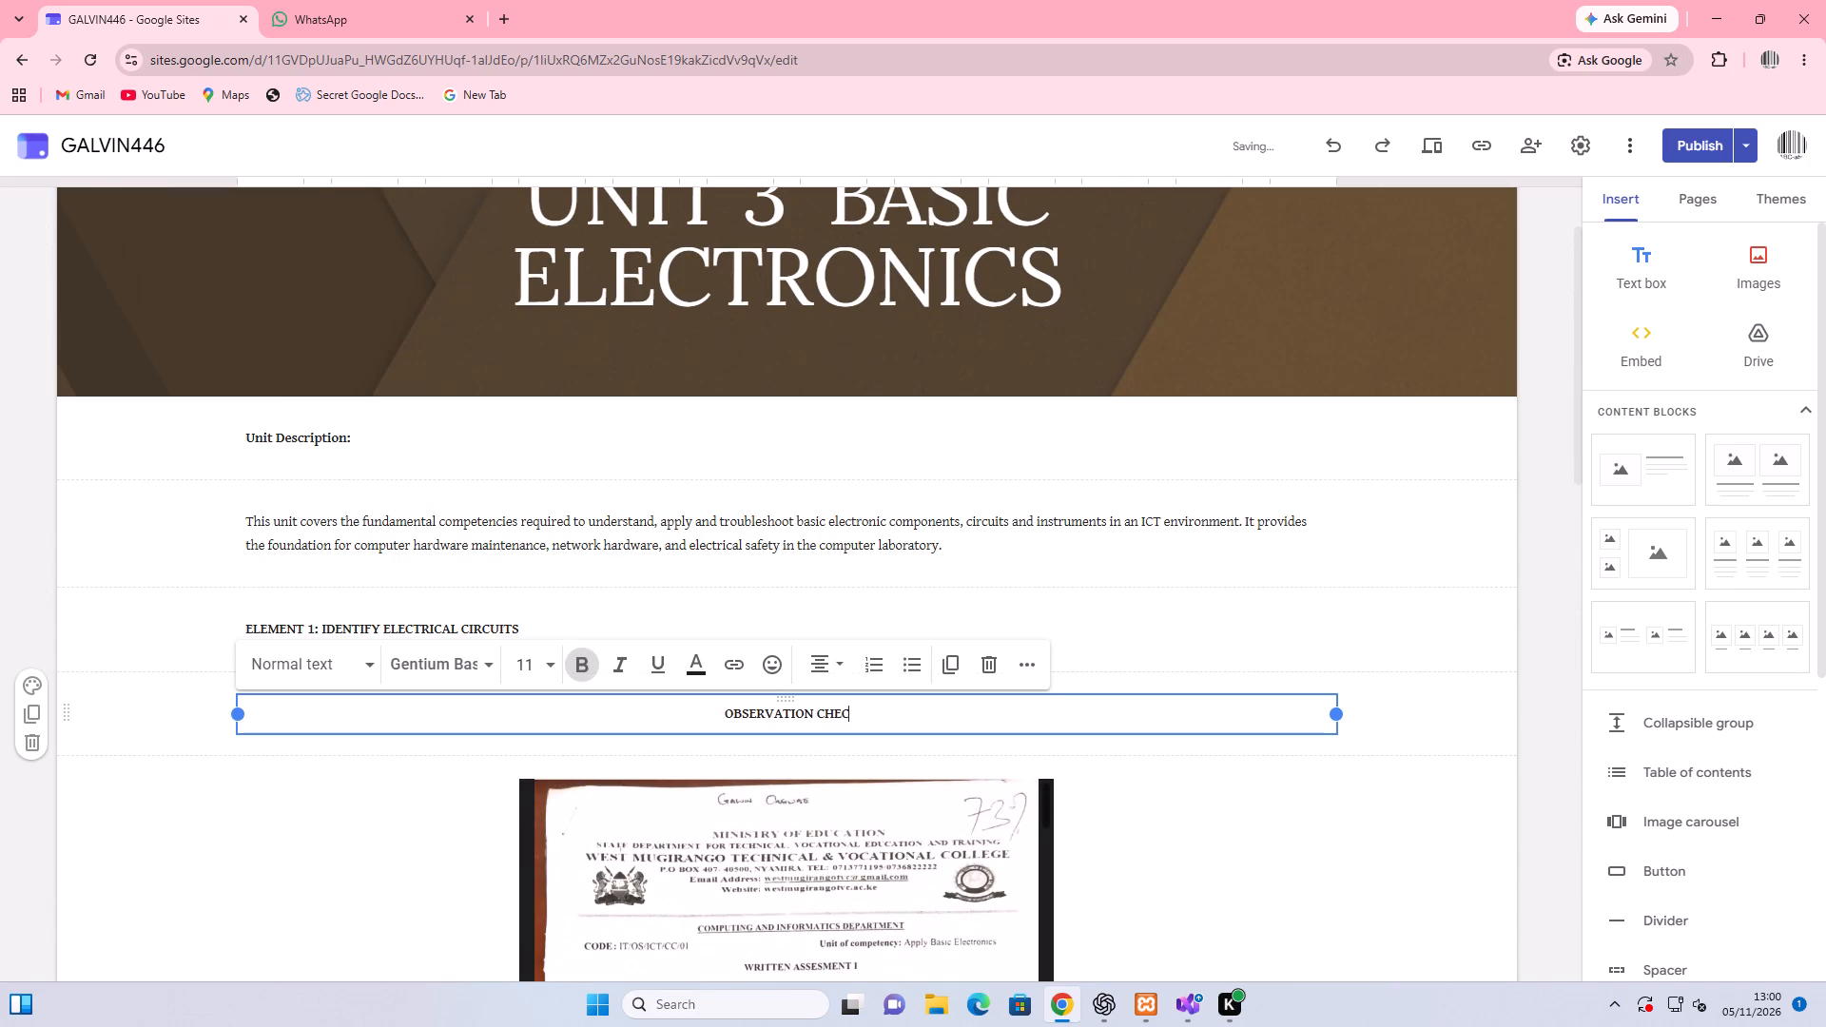
{"action": "key", "text": "BackSpace"}
{"action": "key", "text": "BackSpace"}
{"action": "key", "text": "BackSpace"}
{"action": "key", "text": "BackSpace"}
{"action": "key", "text": "BackSpace"}
{"action": "key", "text": "BackSpace"}
{"action": "key", "text": "BackSpace"}
{"action": "key", "text": "BackSpace"}
{"action": "key", "text": "BackSpace"}
{"action": "key", "text": "BackSpace"}
{"action": "key", "text": "BackSpace"}
{"action": "key", "text": "BackSpace"}
{"action": "key", "text": "c"}
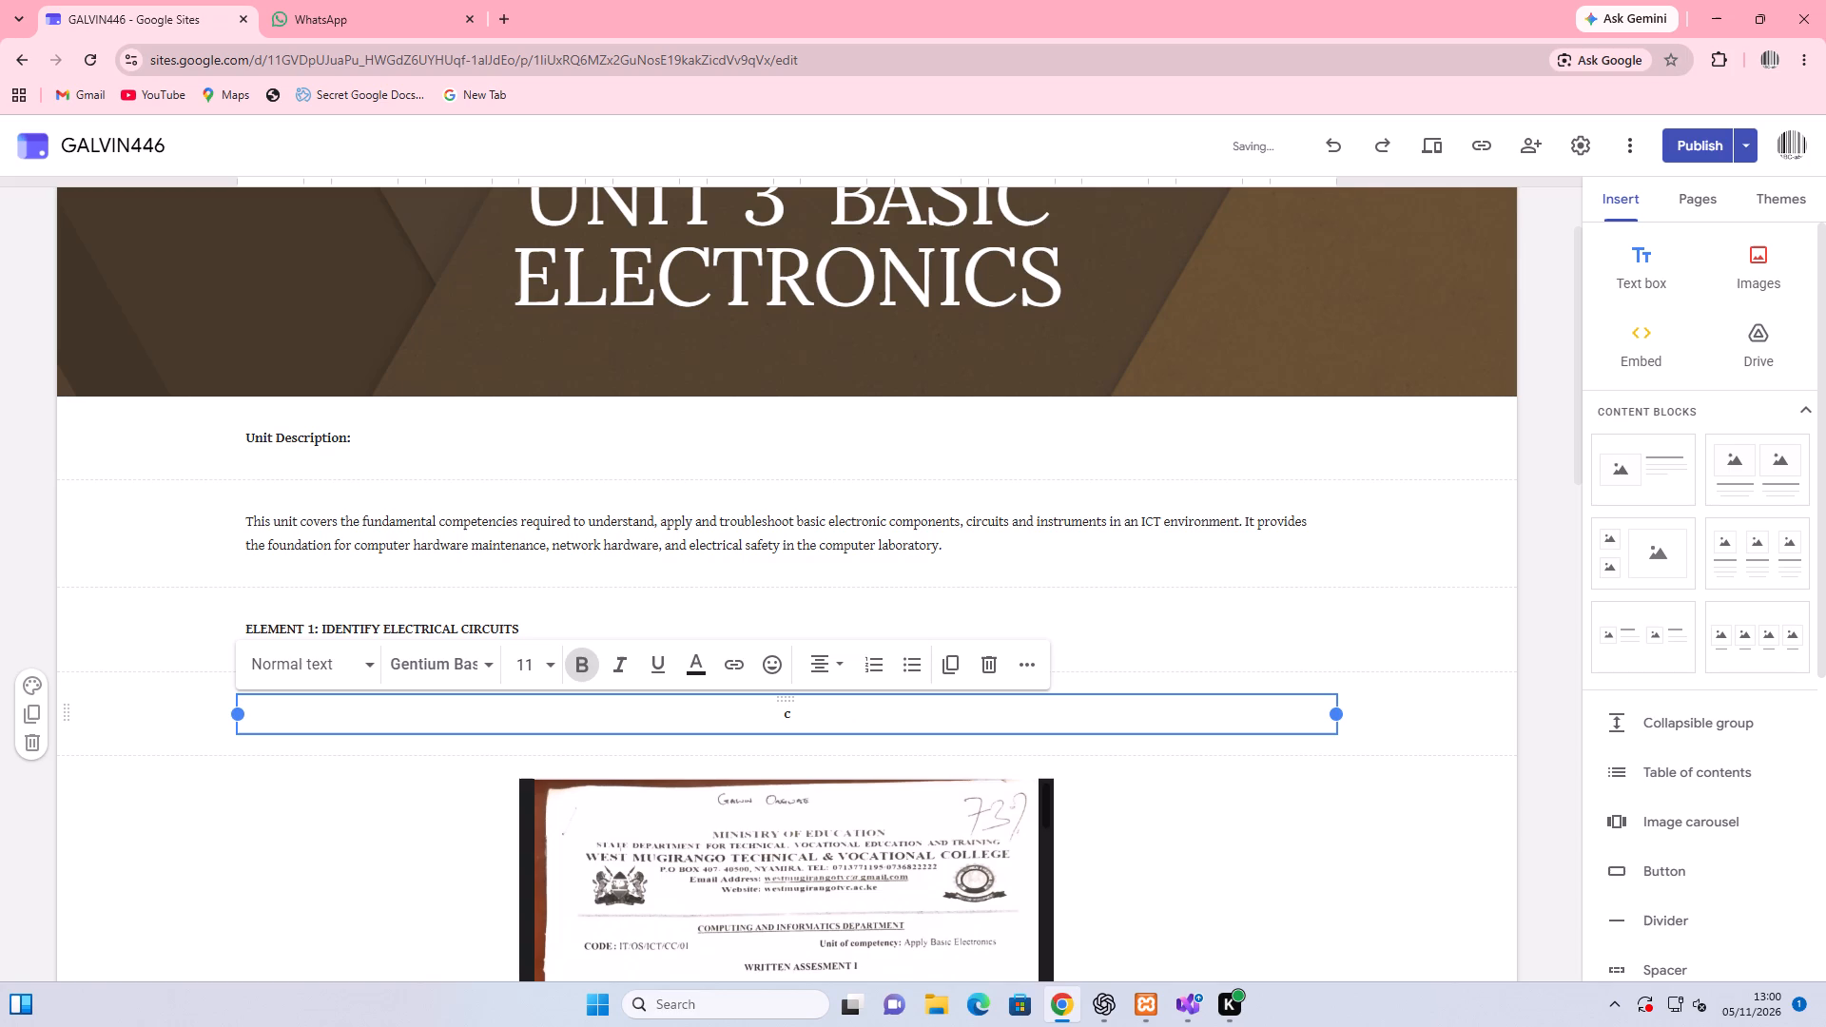
{"action": "key", "text": "BackSpace"}
{"action": "type", "text": "CAT"}
Copy the CAT heading from Element 1 and replace the OBSERVATION CHECKLIST heading under Element 2: Identify Electronic Components & Classification of Memories with it.
{"action": "scroll", "coordinate": [981, 759], "scroll_direction": "down", "scroll_amount": 8}
{"action": "scroll", "coordinate": [926, 579], "scroll_direction": "up", "scroll_amount": 6}
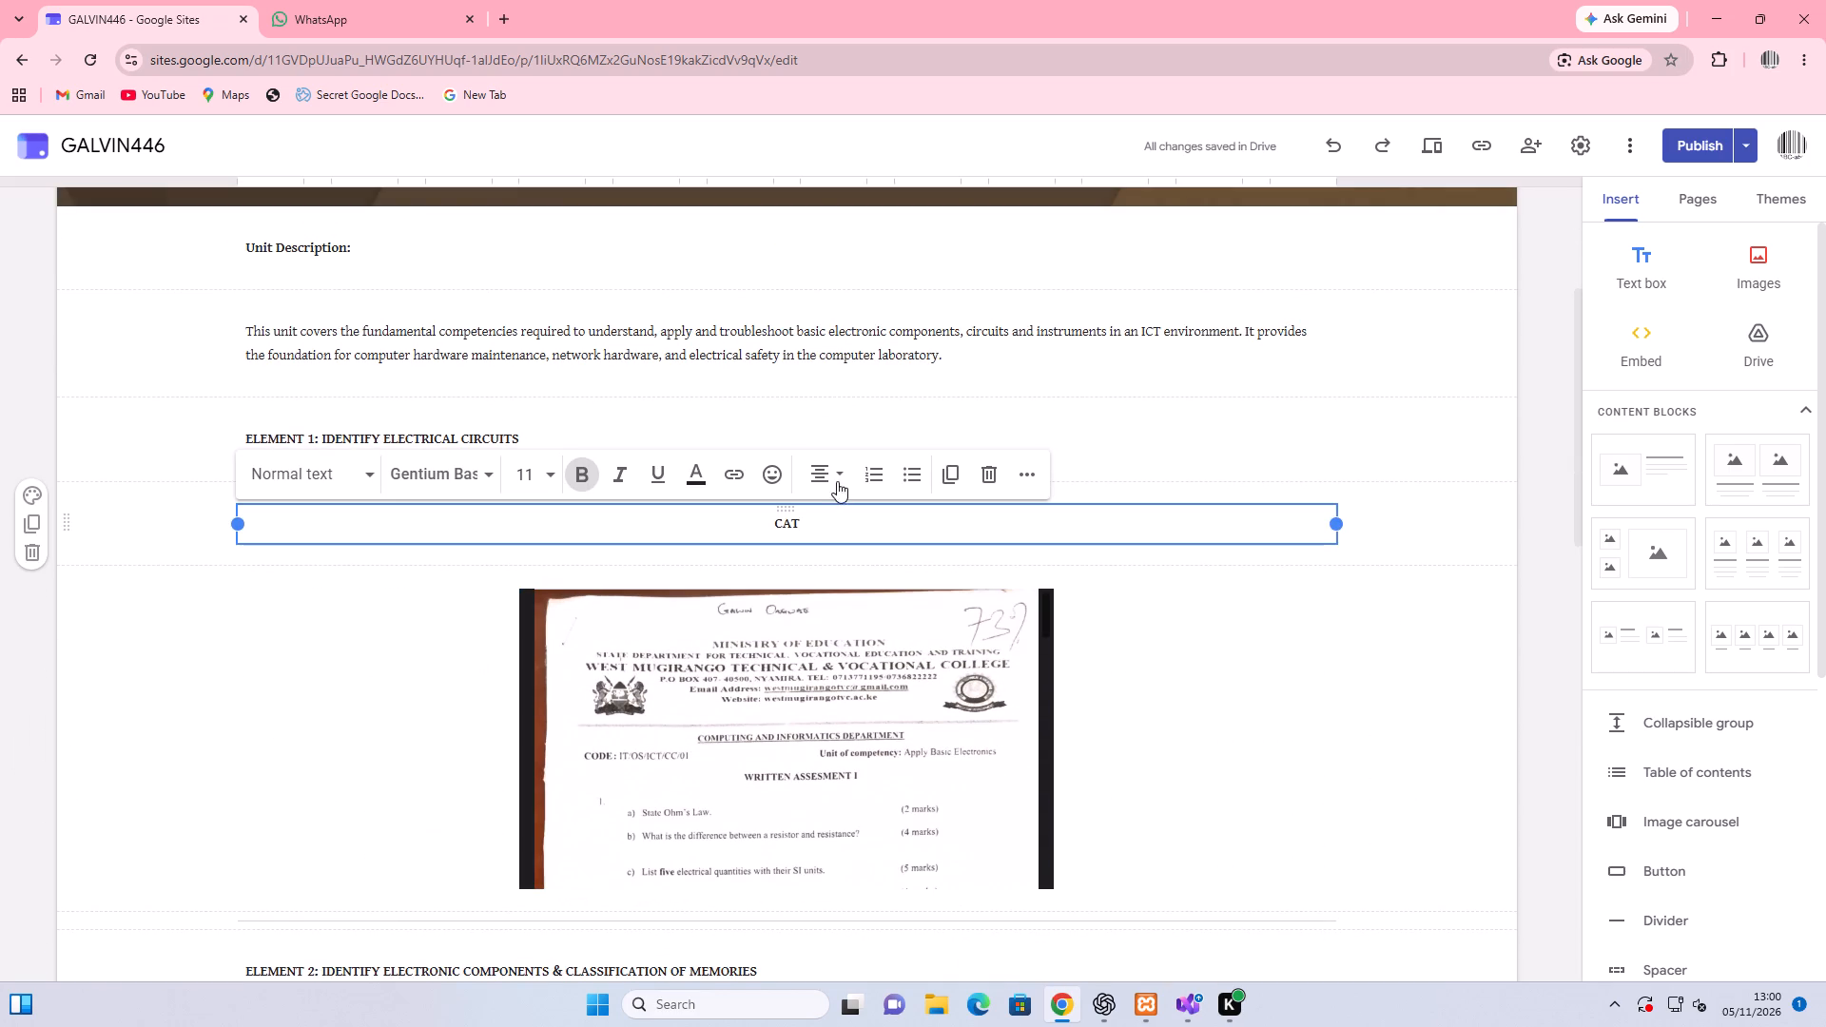
{"action": "left_click_drag", "start_coordinate": [806, 524], "coordinate": [738, 524]}
{"action": "right_click", "coordinate": [787, 521]}
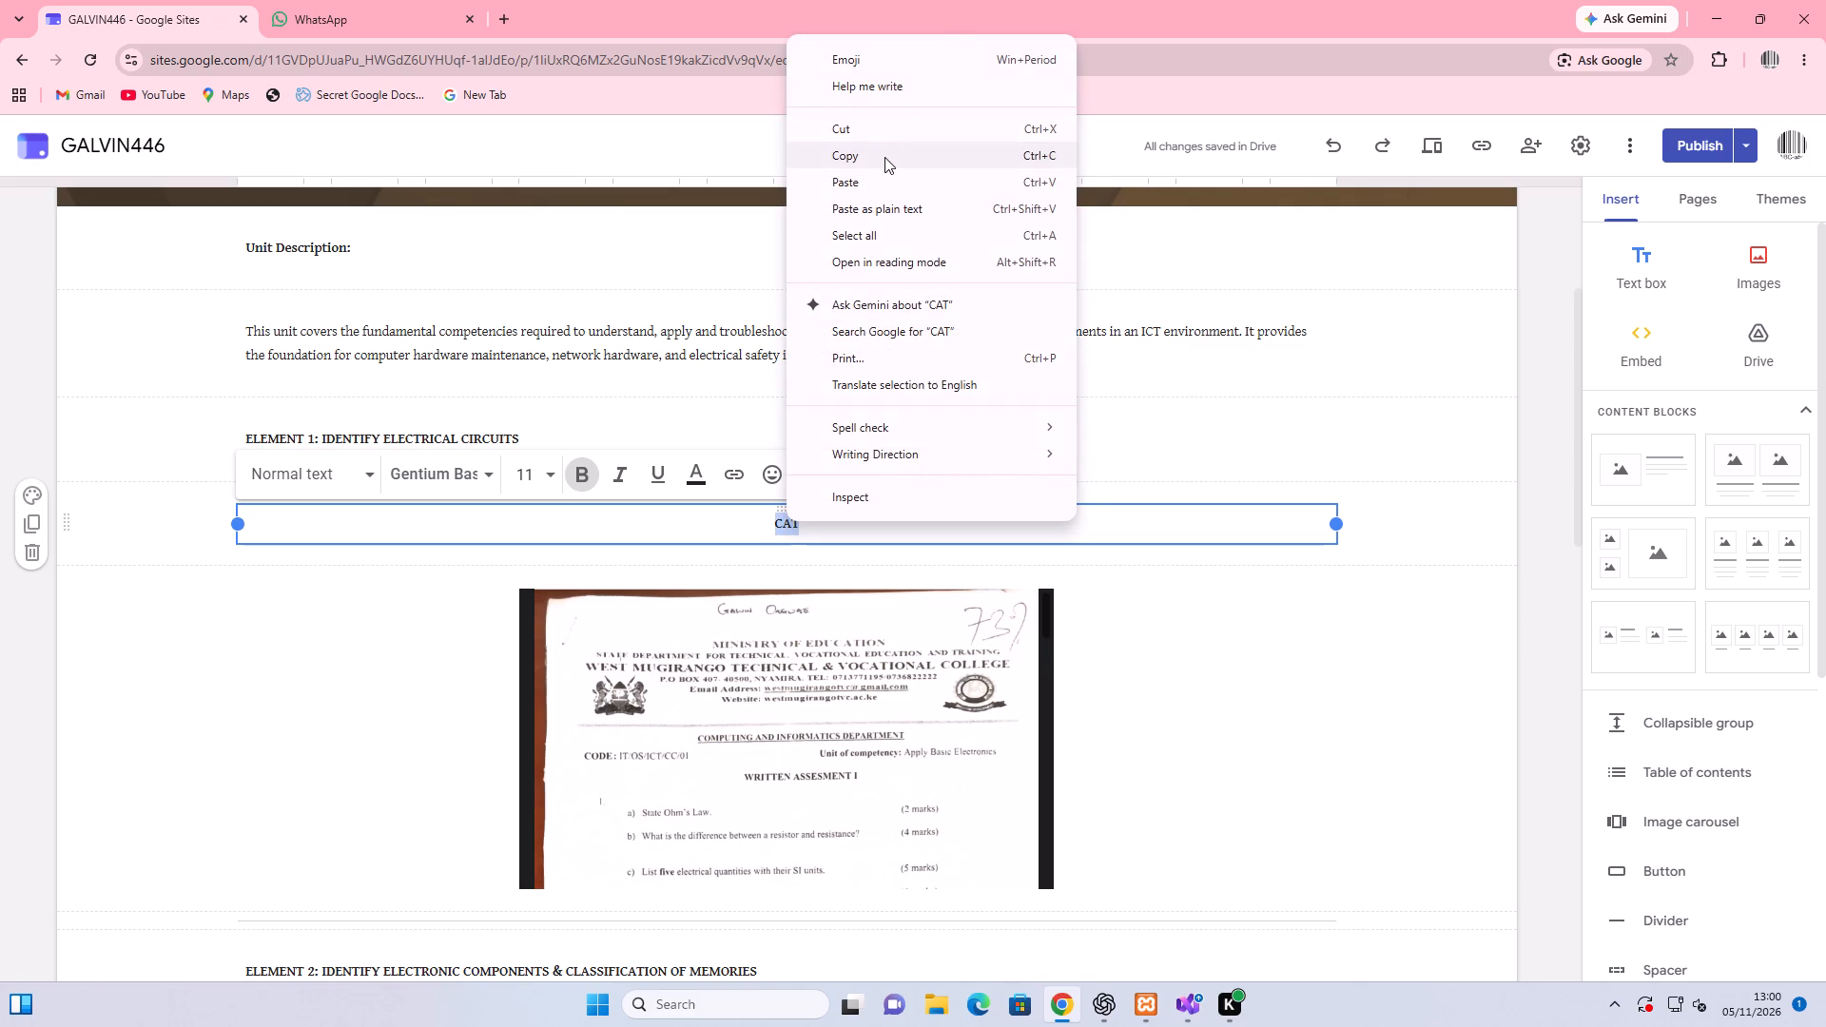
{"action": "left_click", "coordinate": [884, 158]}
{"action": "scroll", "coordinate": [1032, 685], "scroll_direction": "down", "scroll_amount": 5}
{"action": "left_click", "coordinate": [923, 581]}
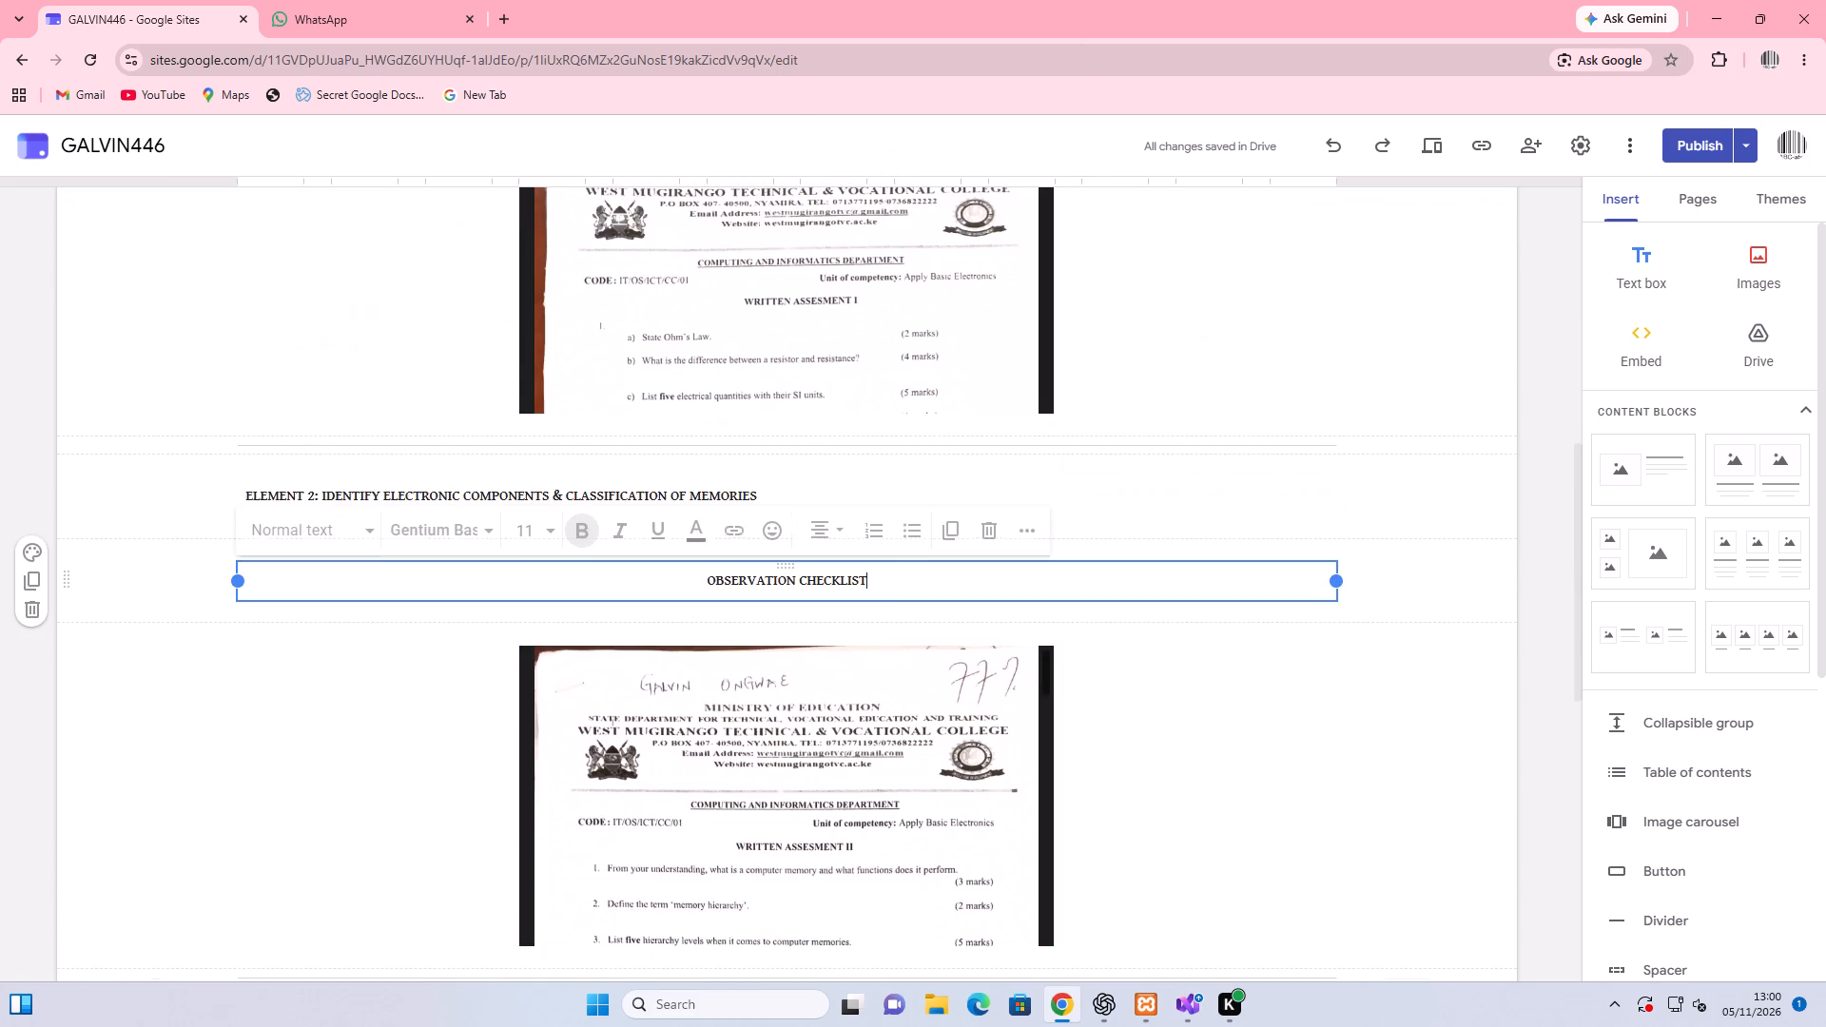
{"action": "left_click_drag", "start_coordinate": [891, 584], "coordinate": [702, 586]}
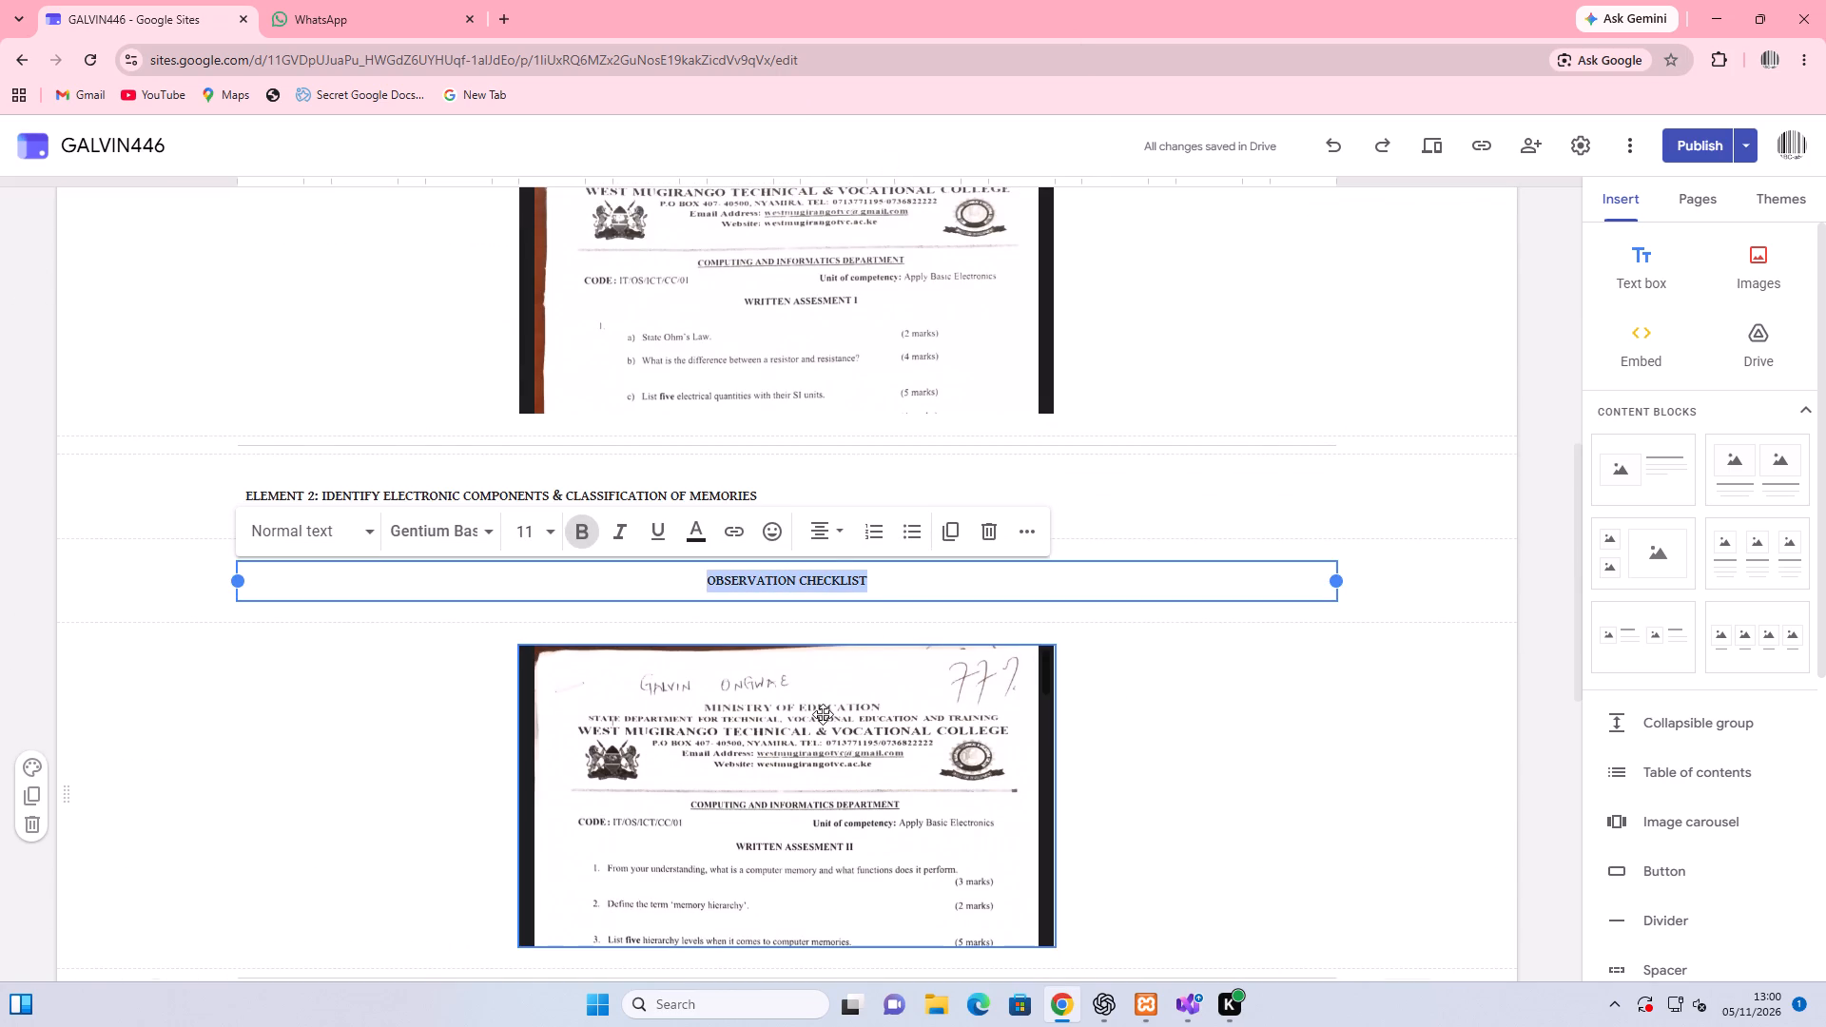
{"action": "key", "text": "Delete"}
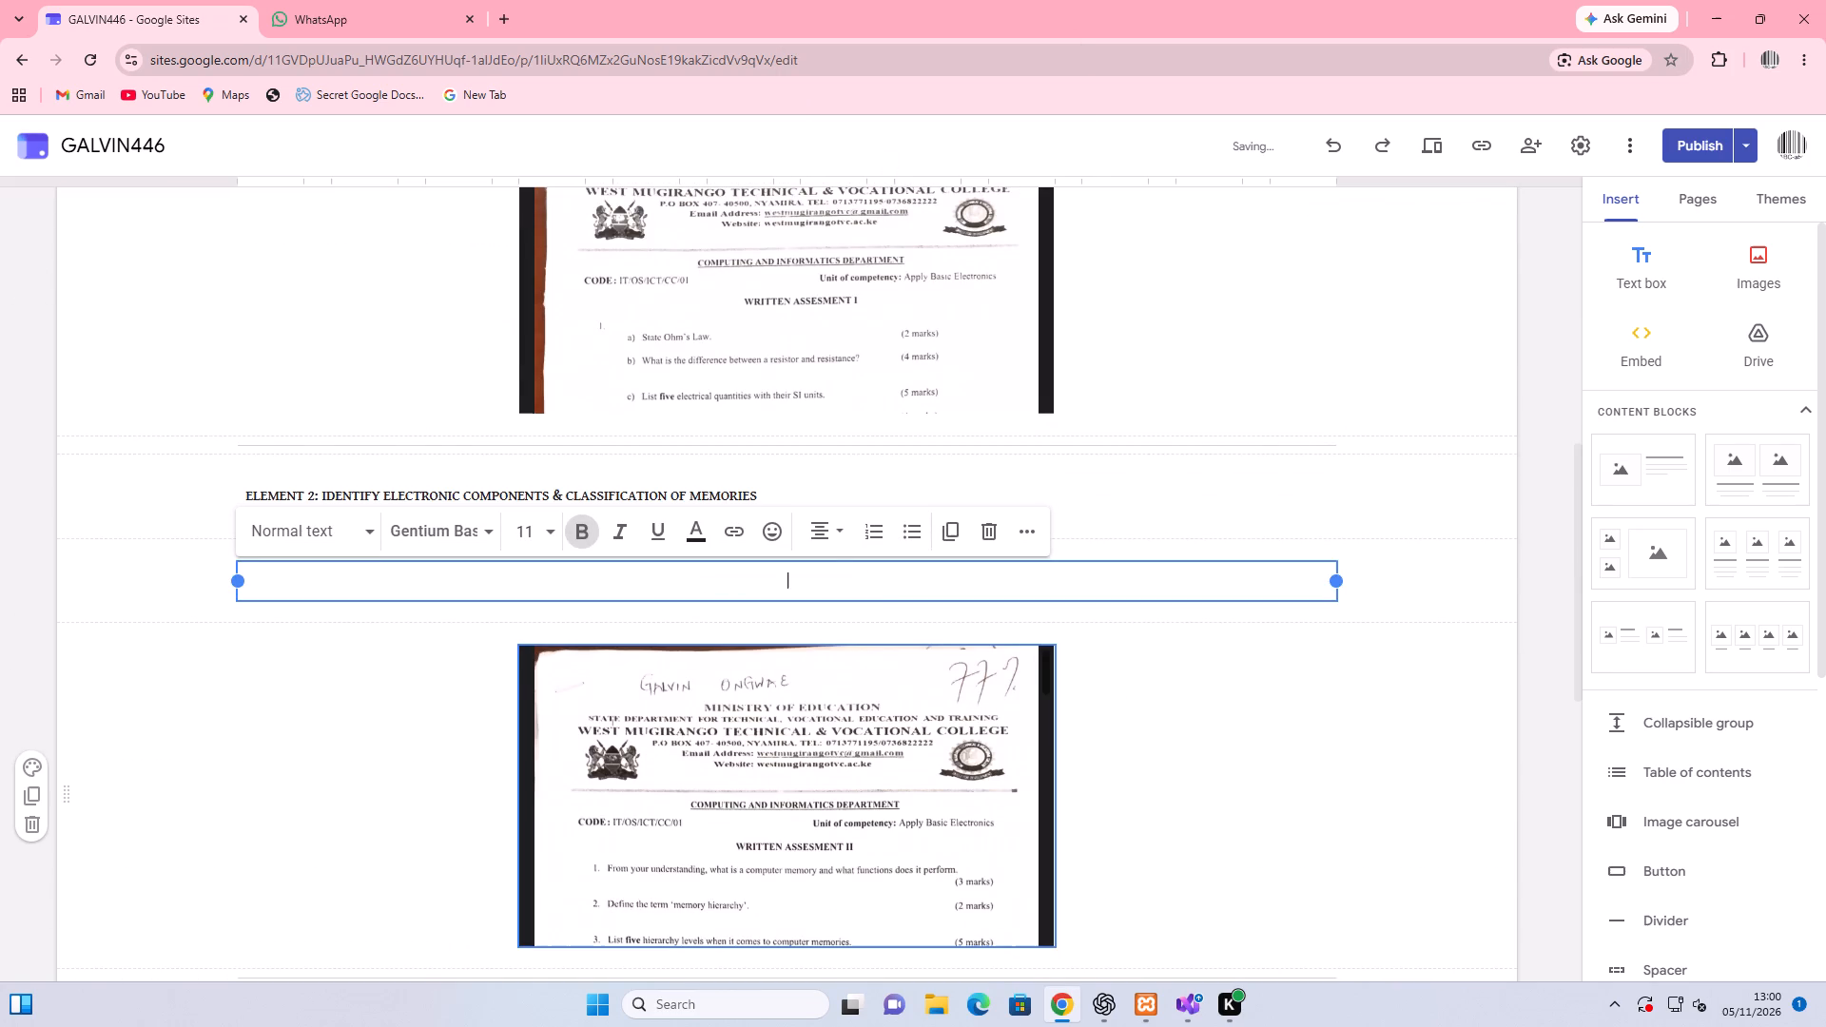
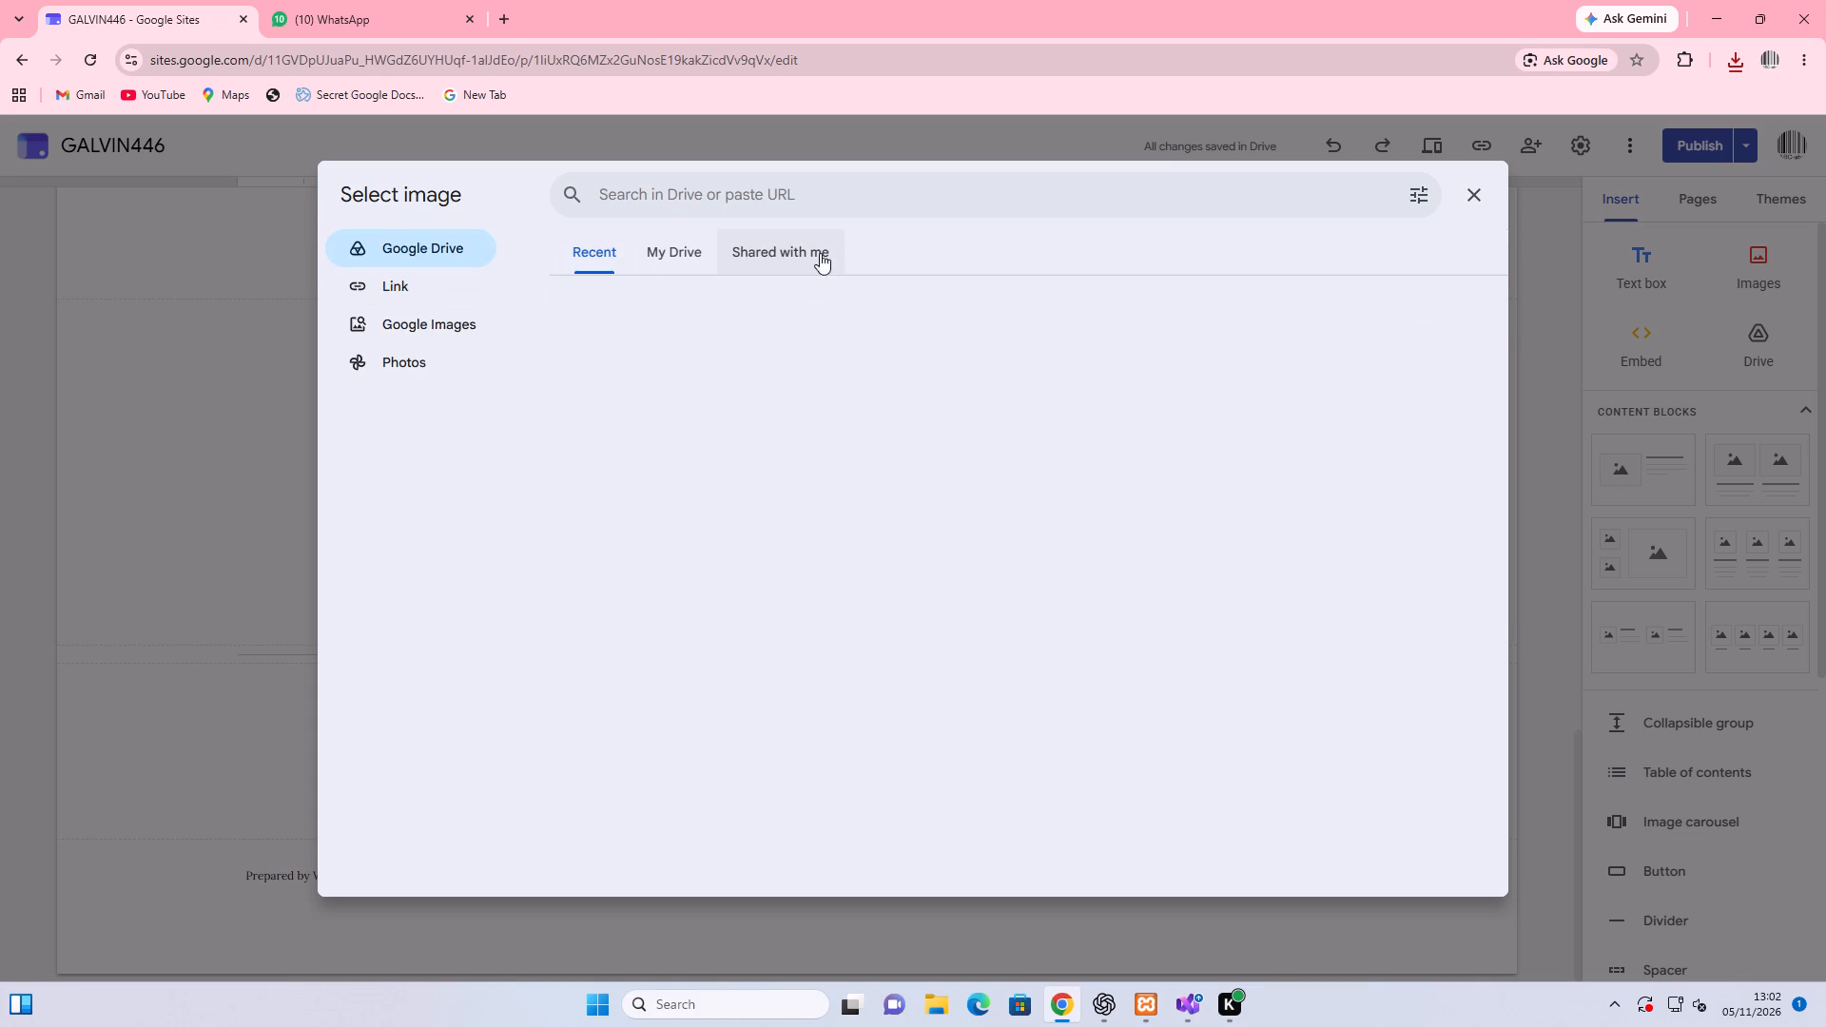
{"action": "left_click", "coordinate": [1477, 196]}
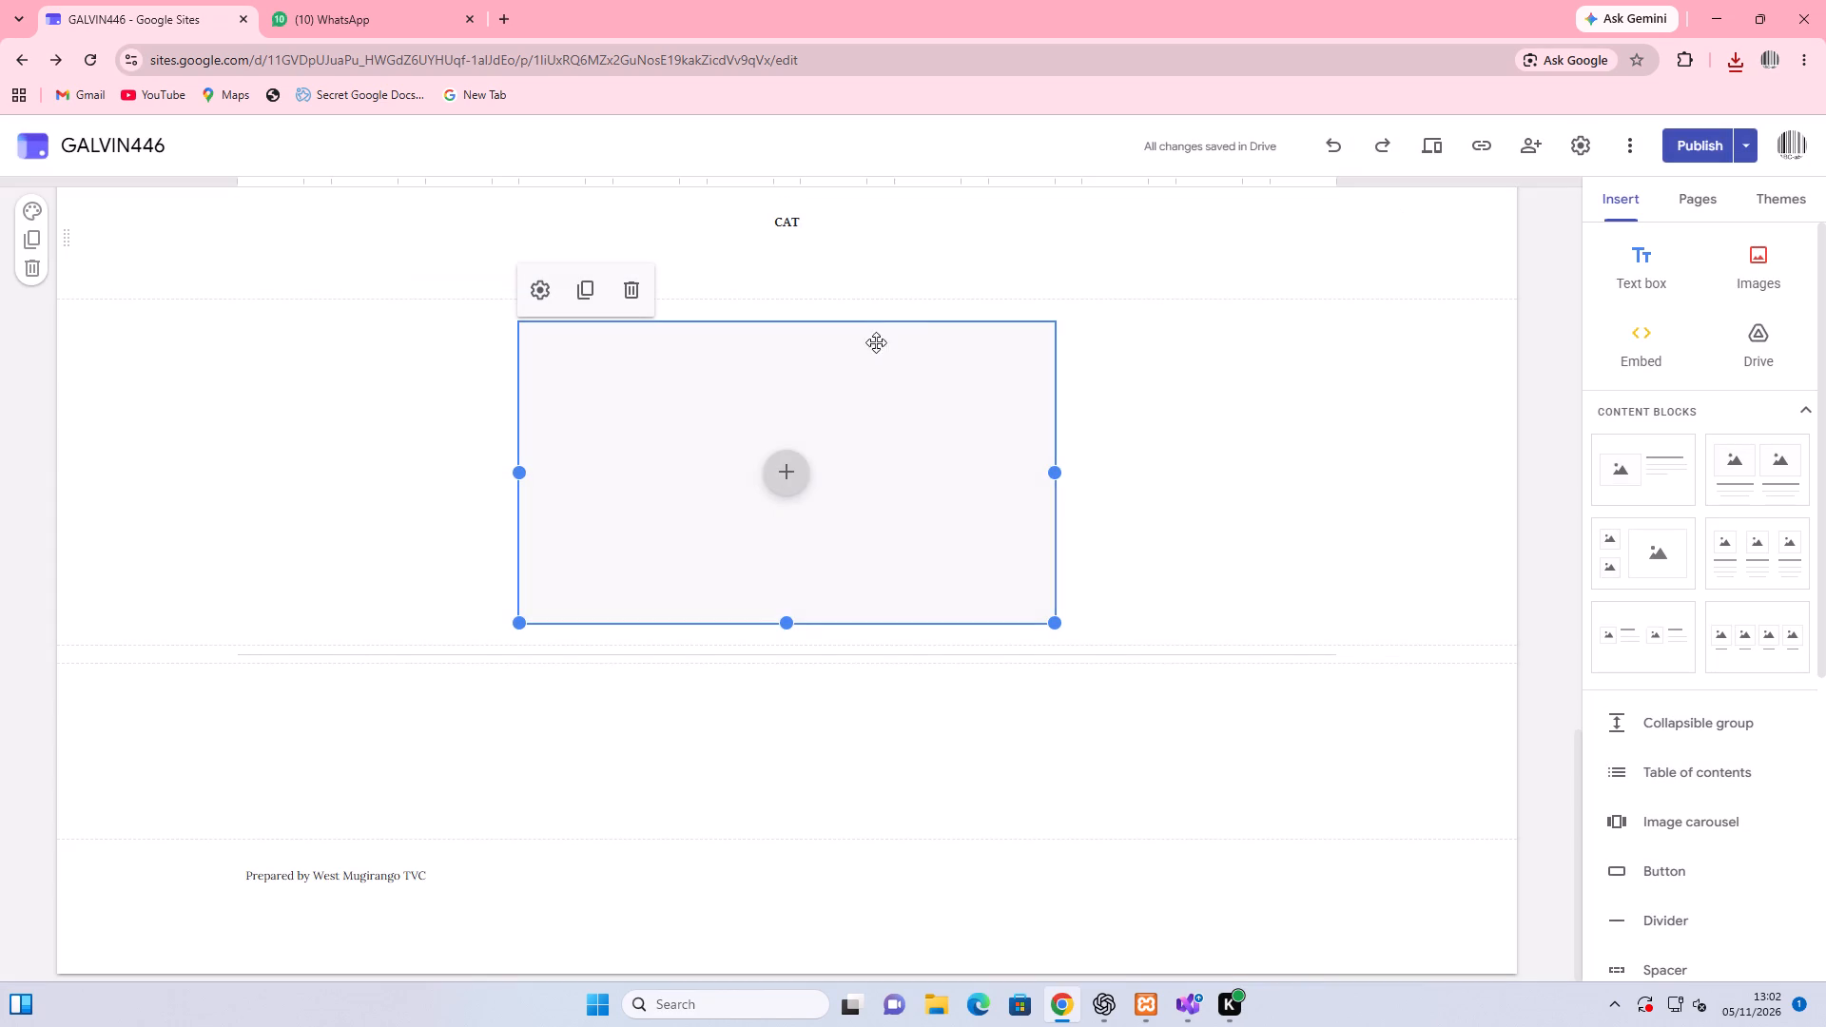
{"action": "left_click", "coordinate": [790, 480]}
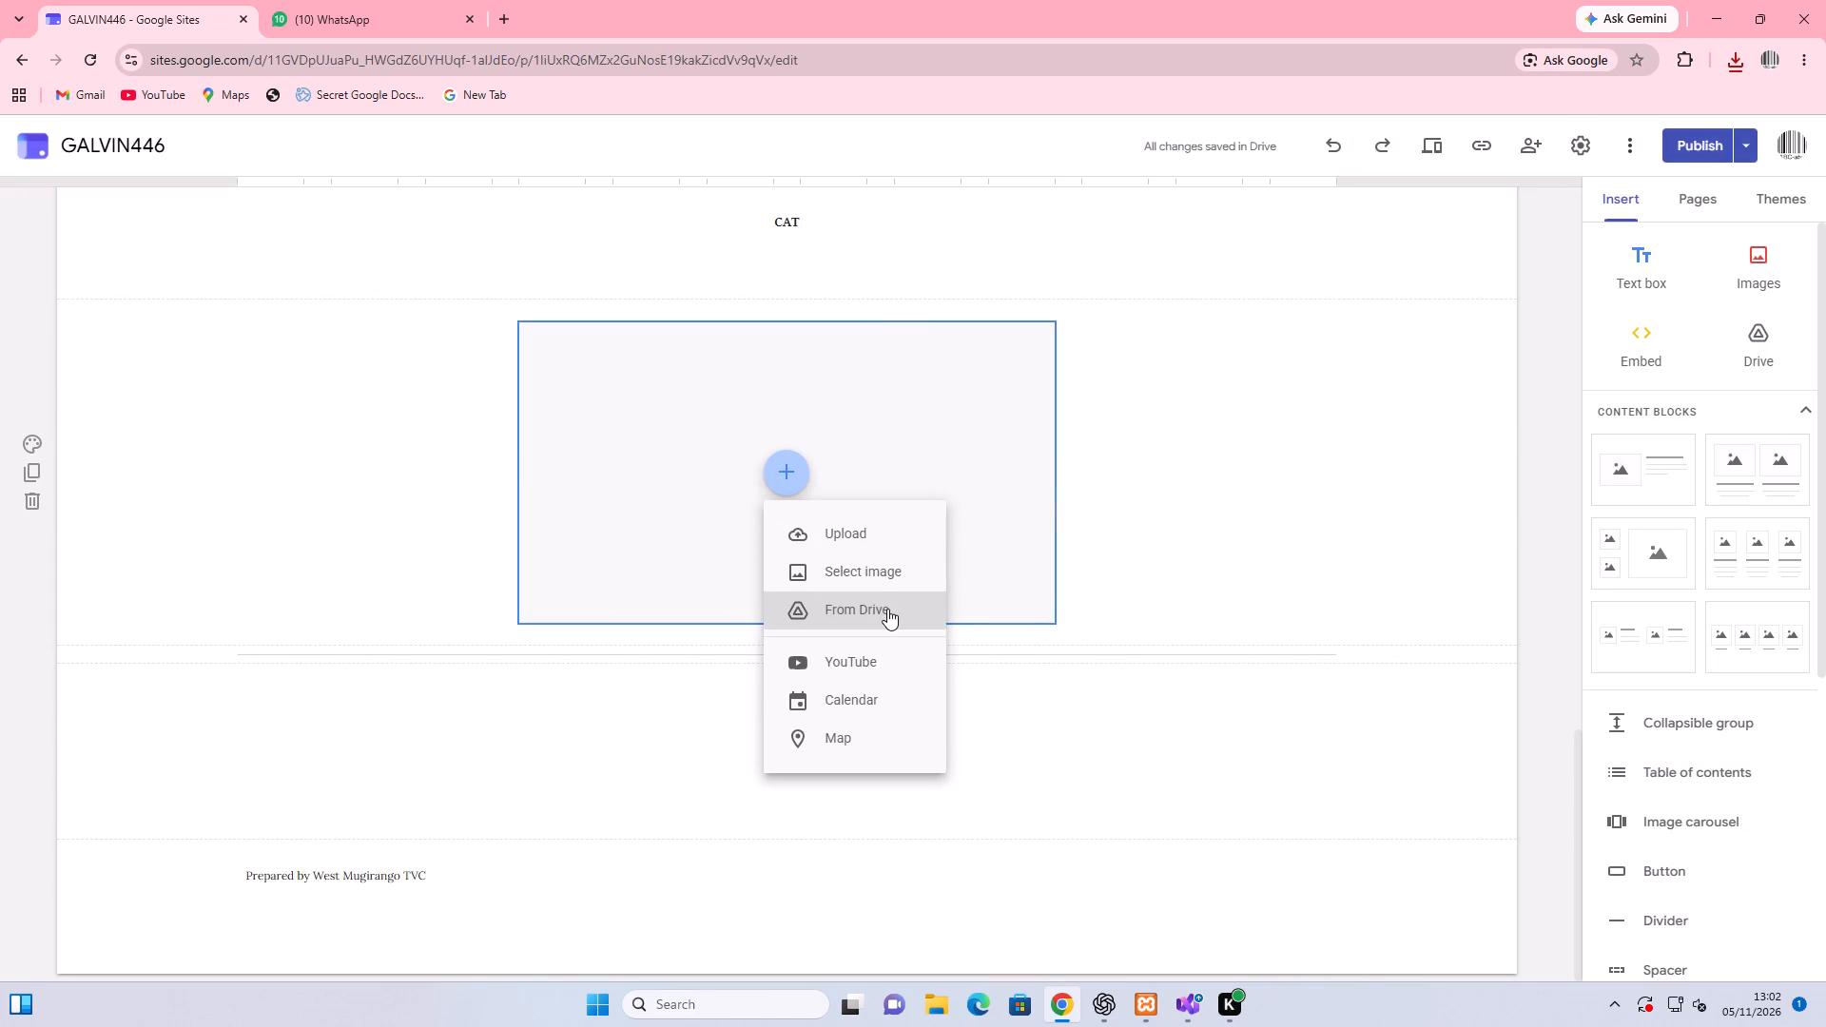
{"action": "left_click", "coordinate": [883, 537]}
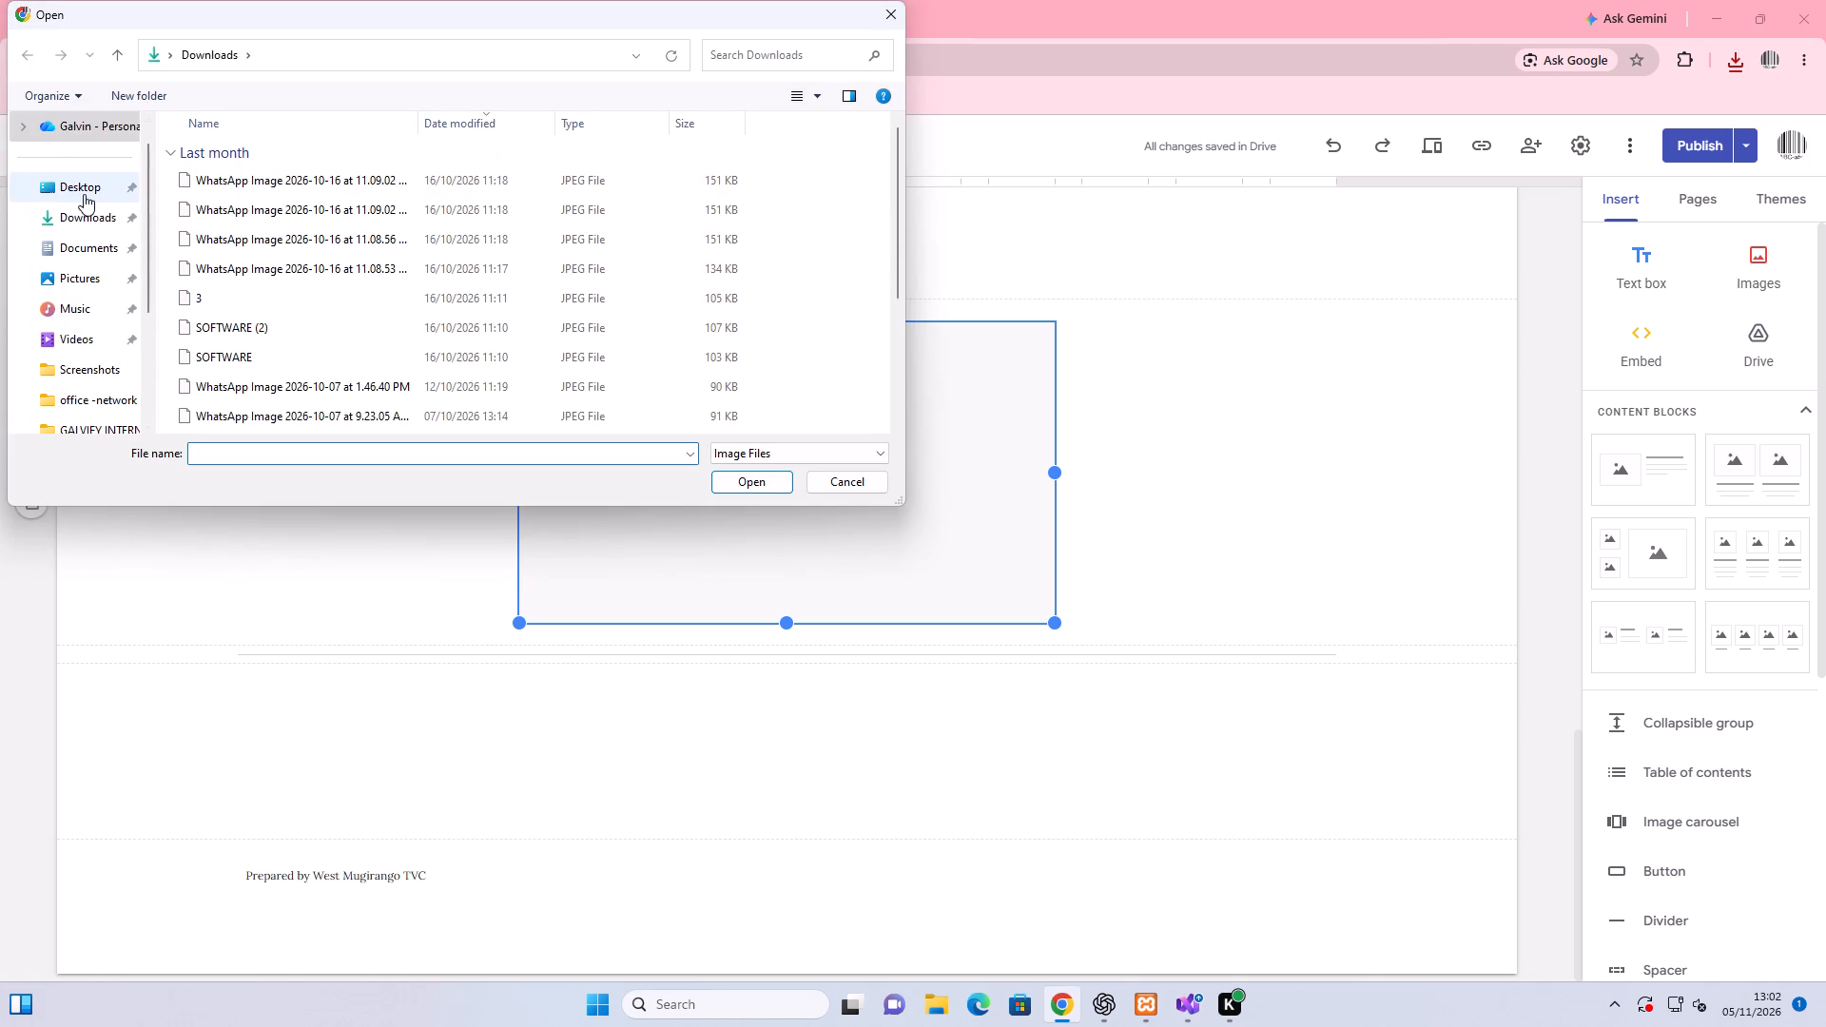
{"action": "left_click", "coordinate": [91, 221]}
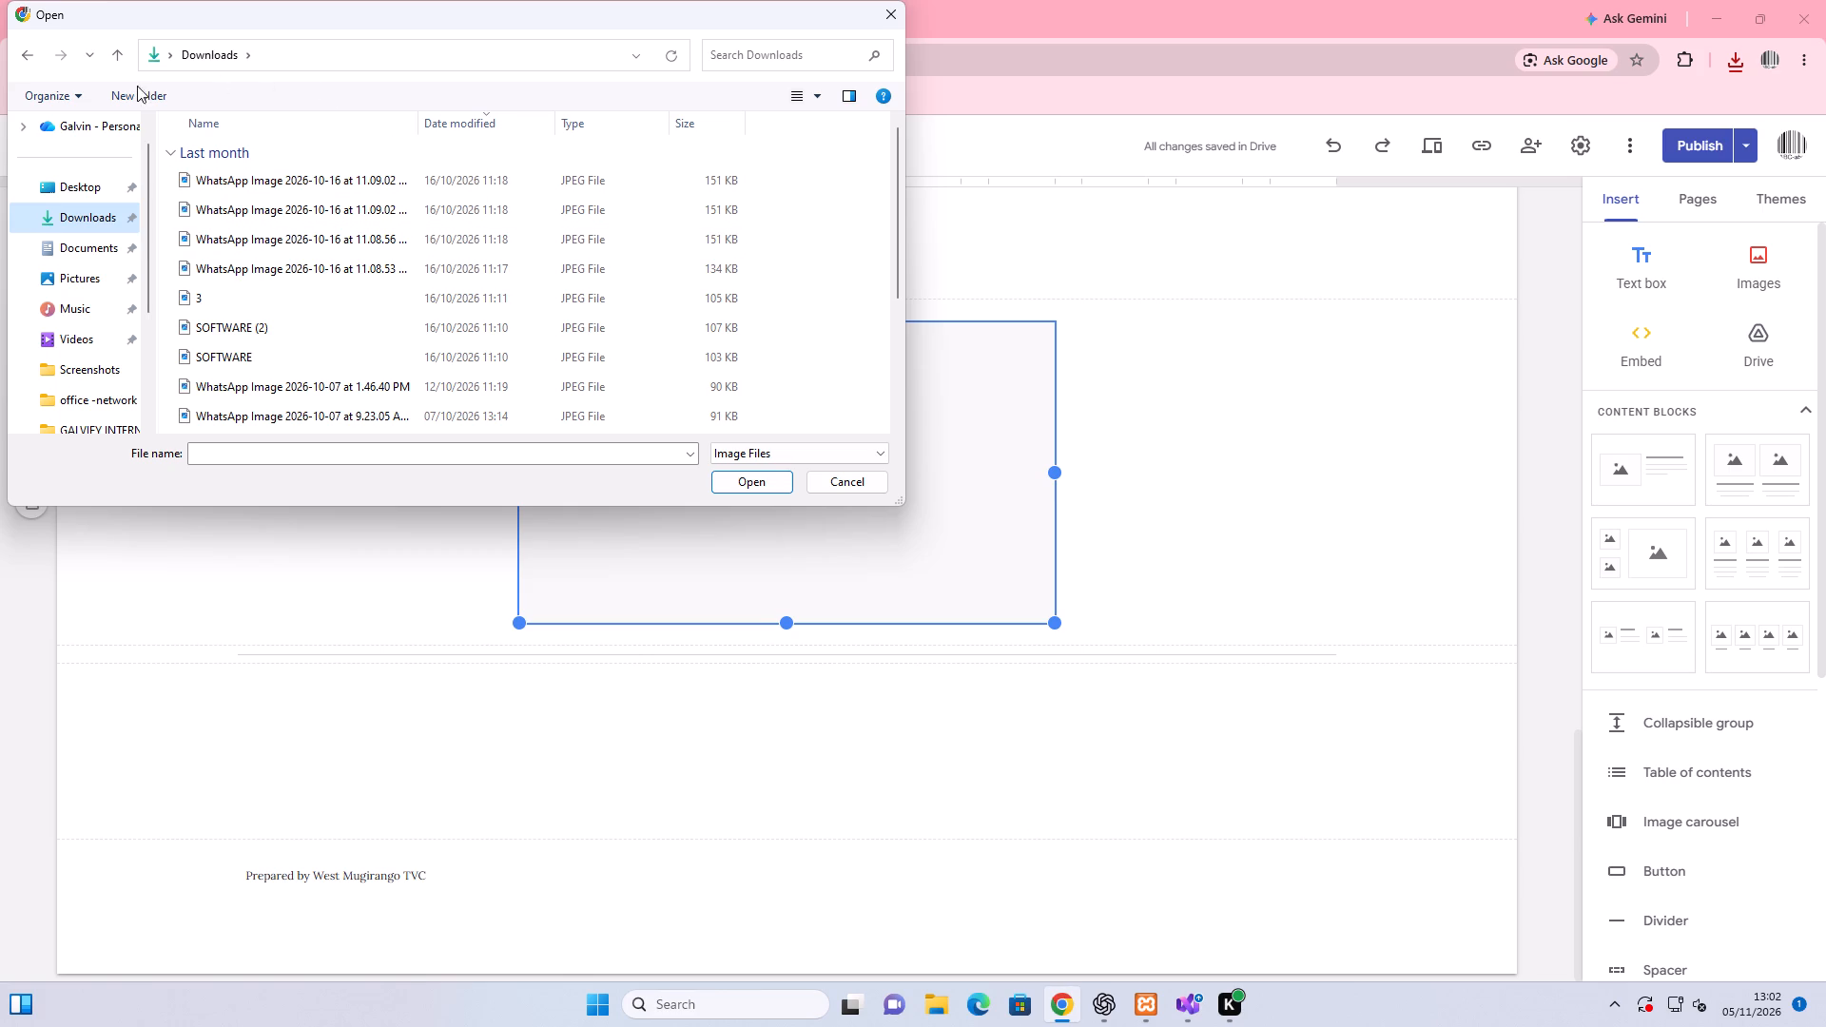
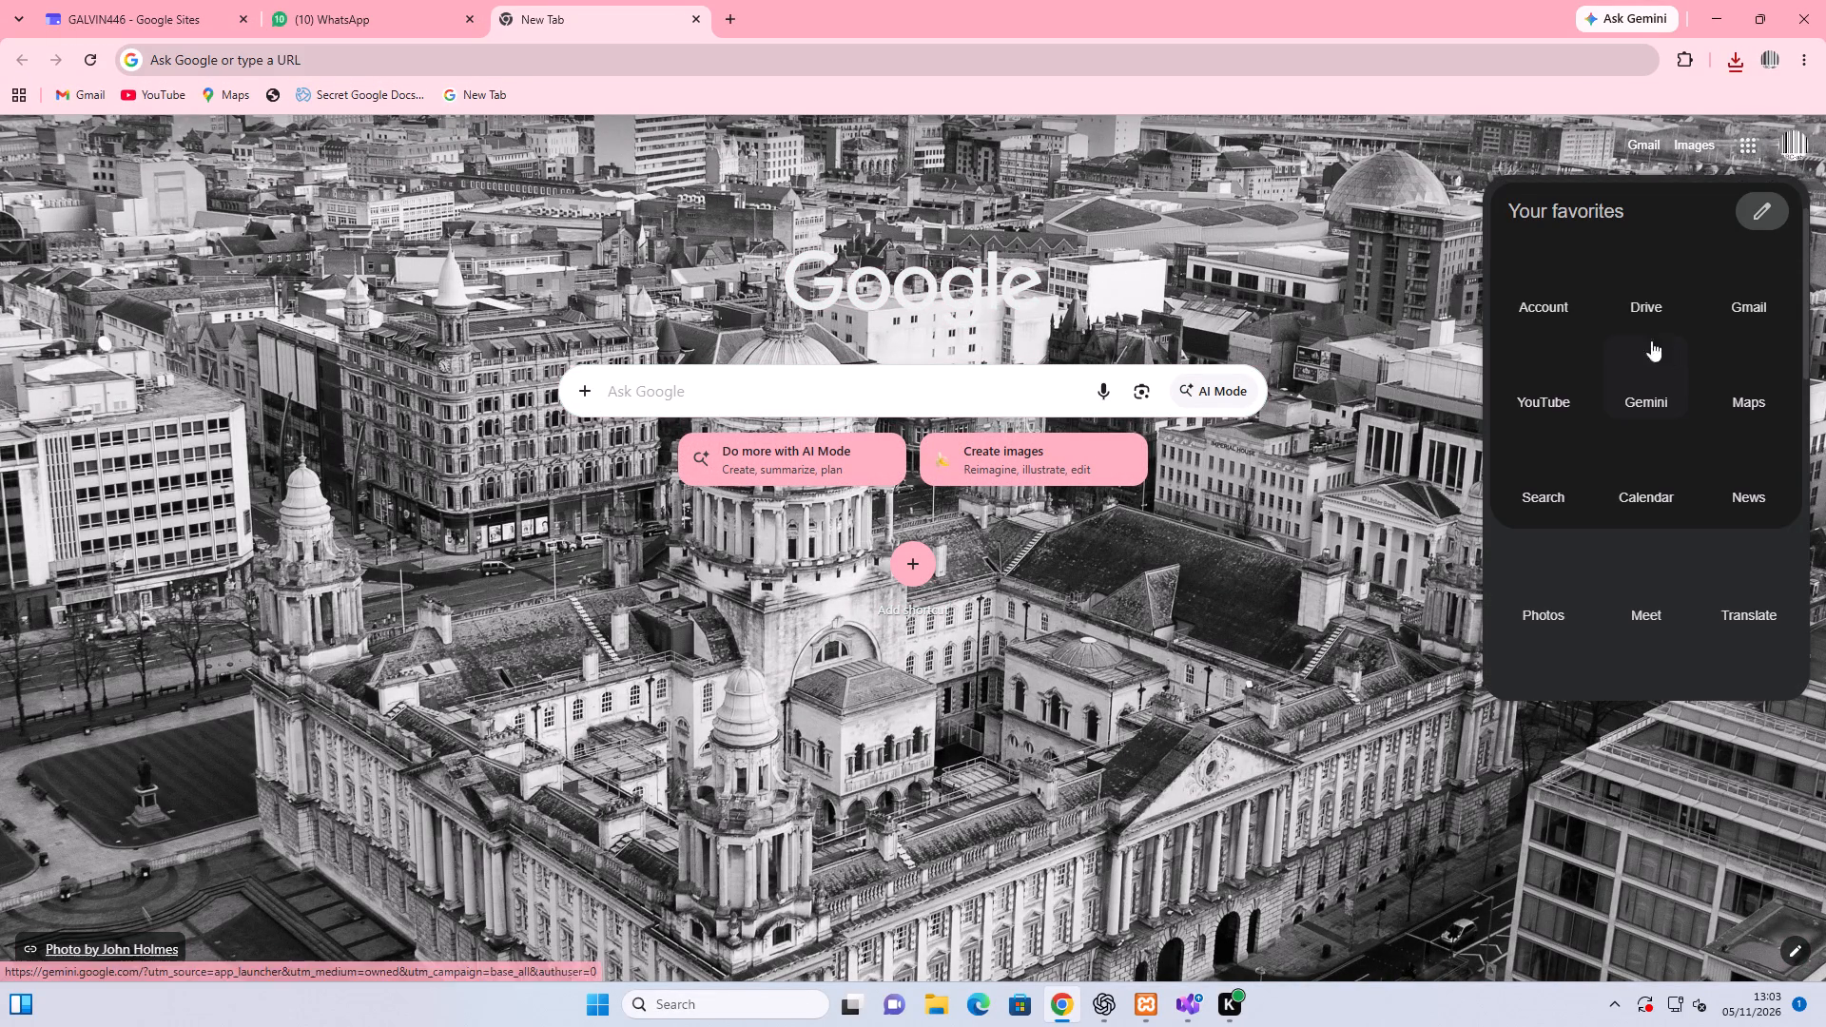
Open Google Drive from the new tab's Google apps.
{"action": "left_click", "coordinate": [1656, 262]}
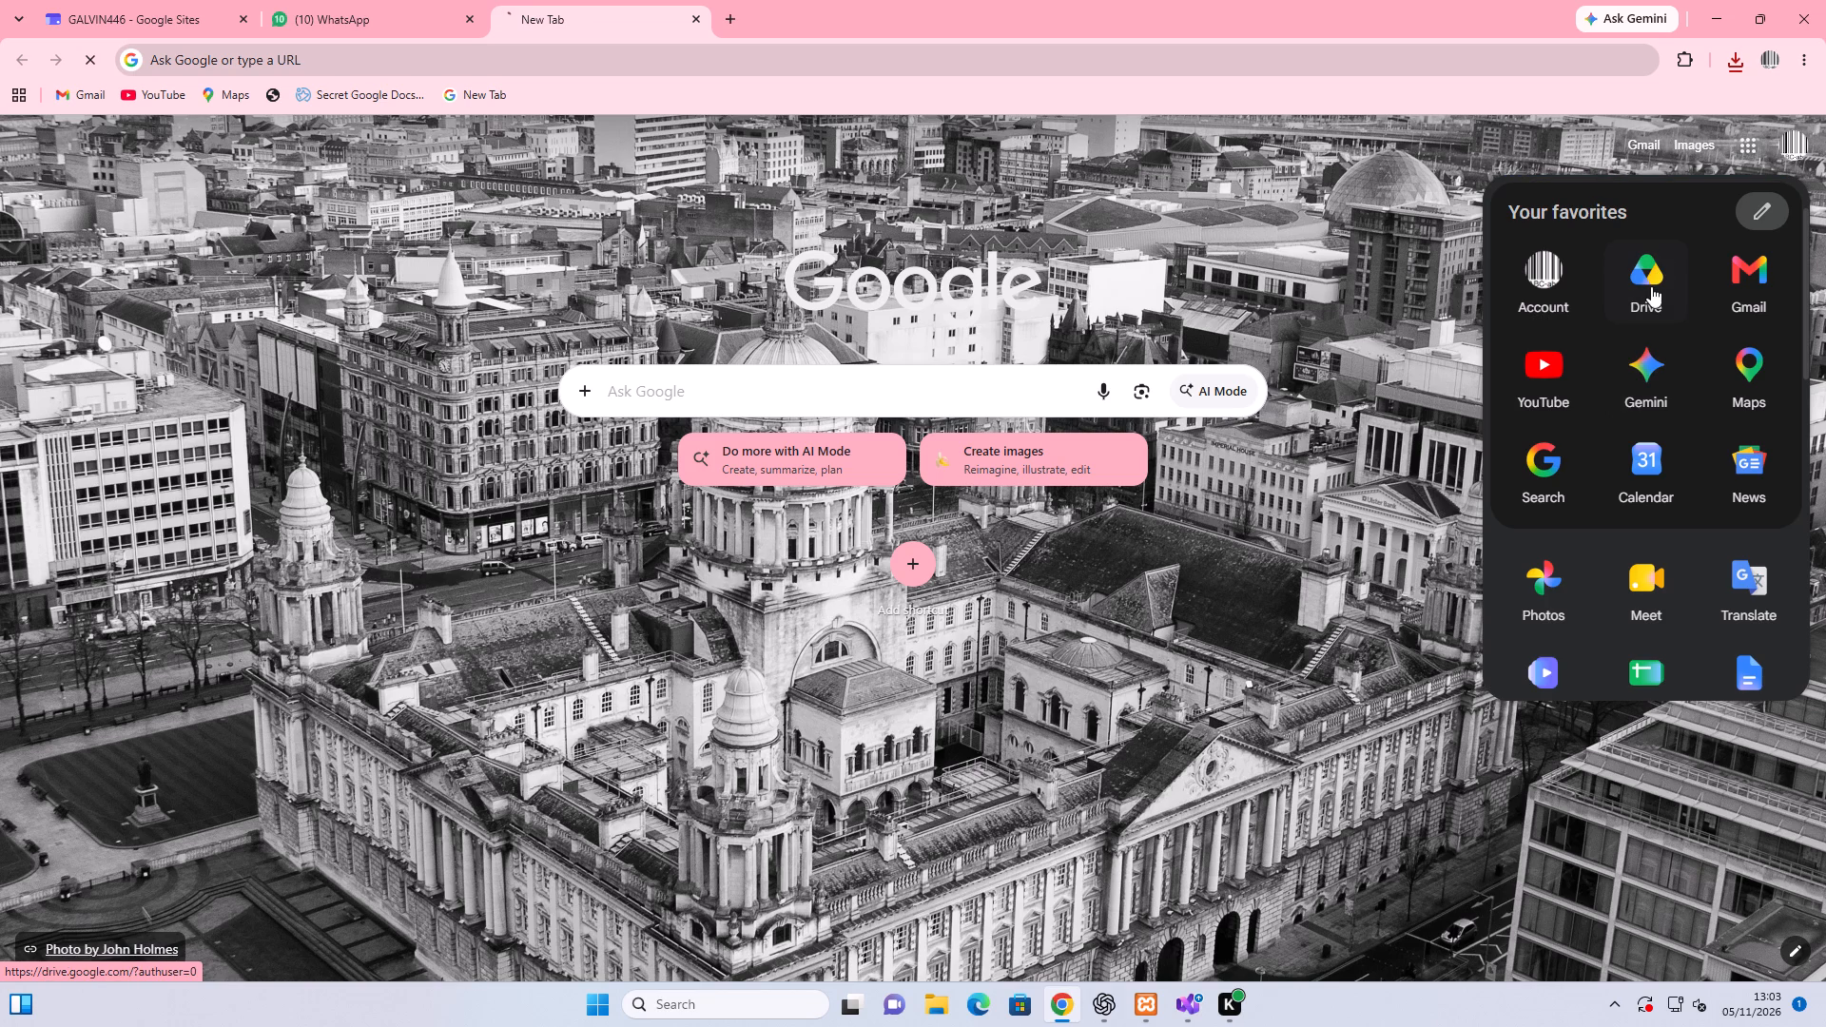
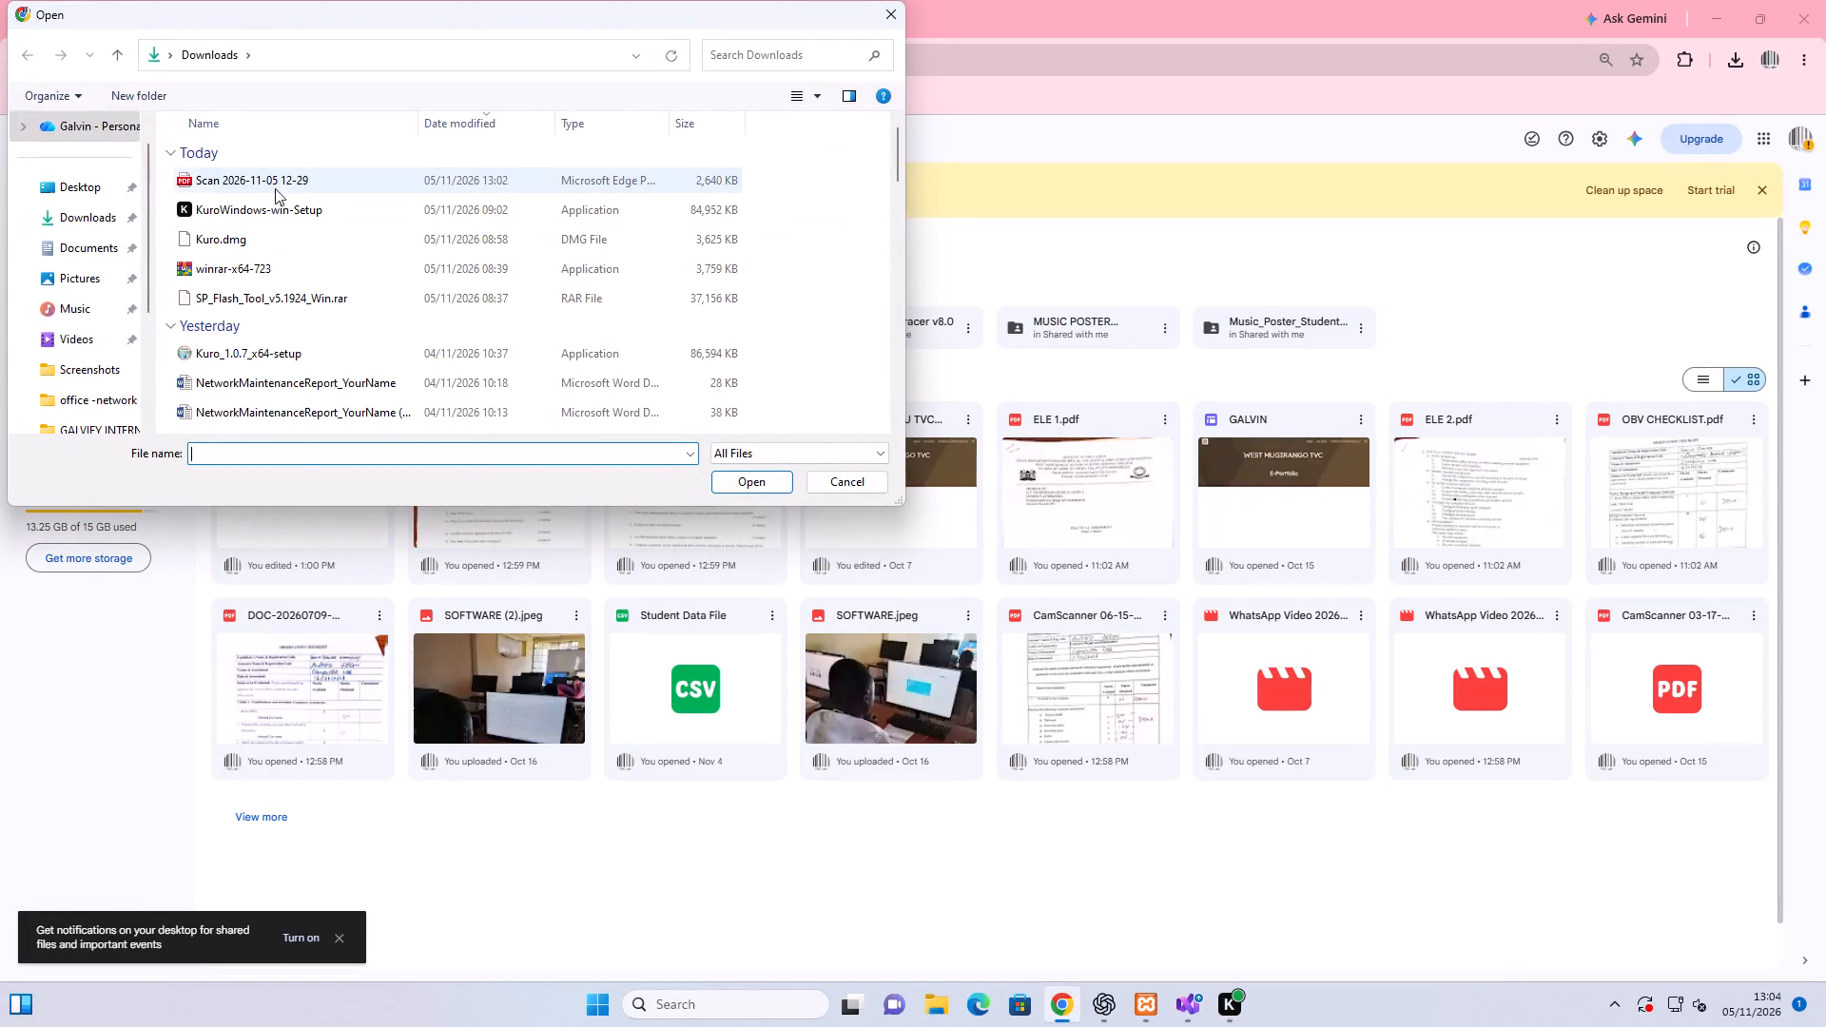
{"action": "left_click", "coordinate": [304, 183]}
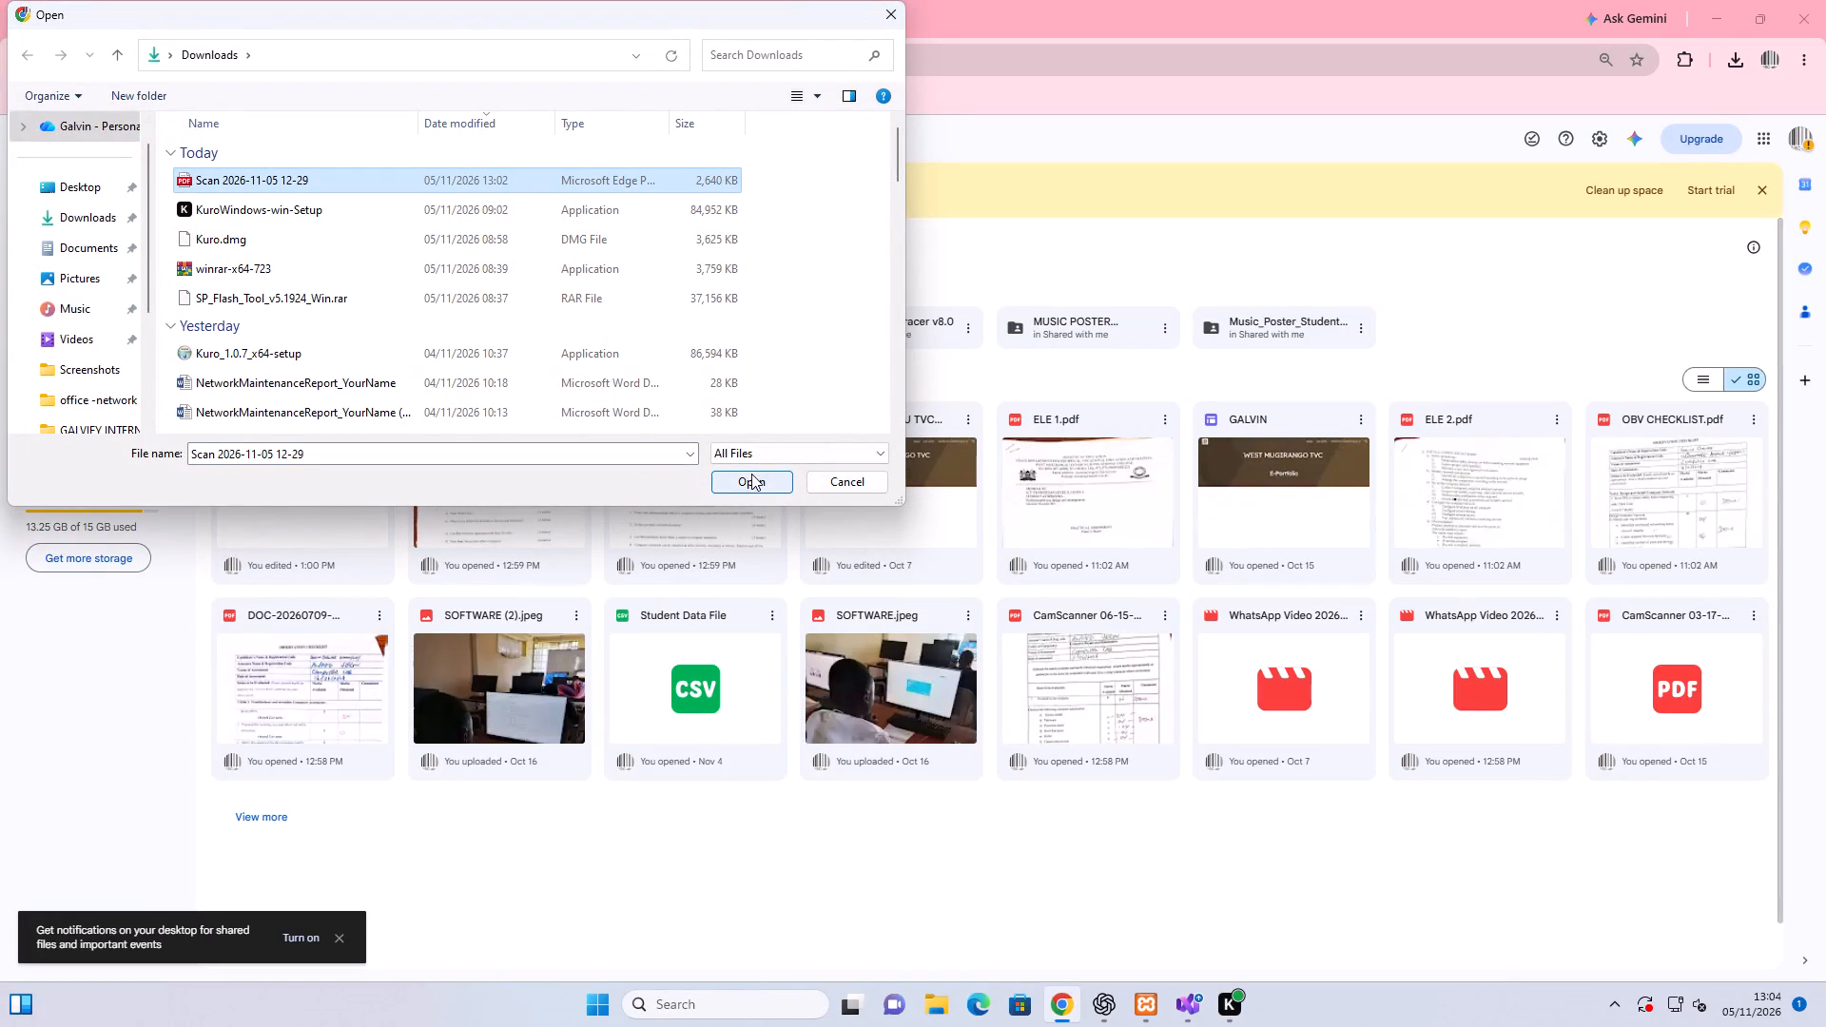
{"action": "left_click", "coordinate": [752, 475]}
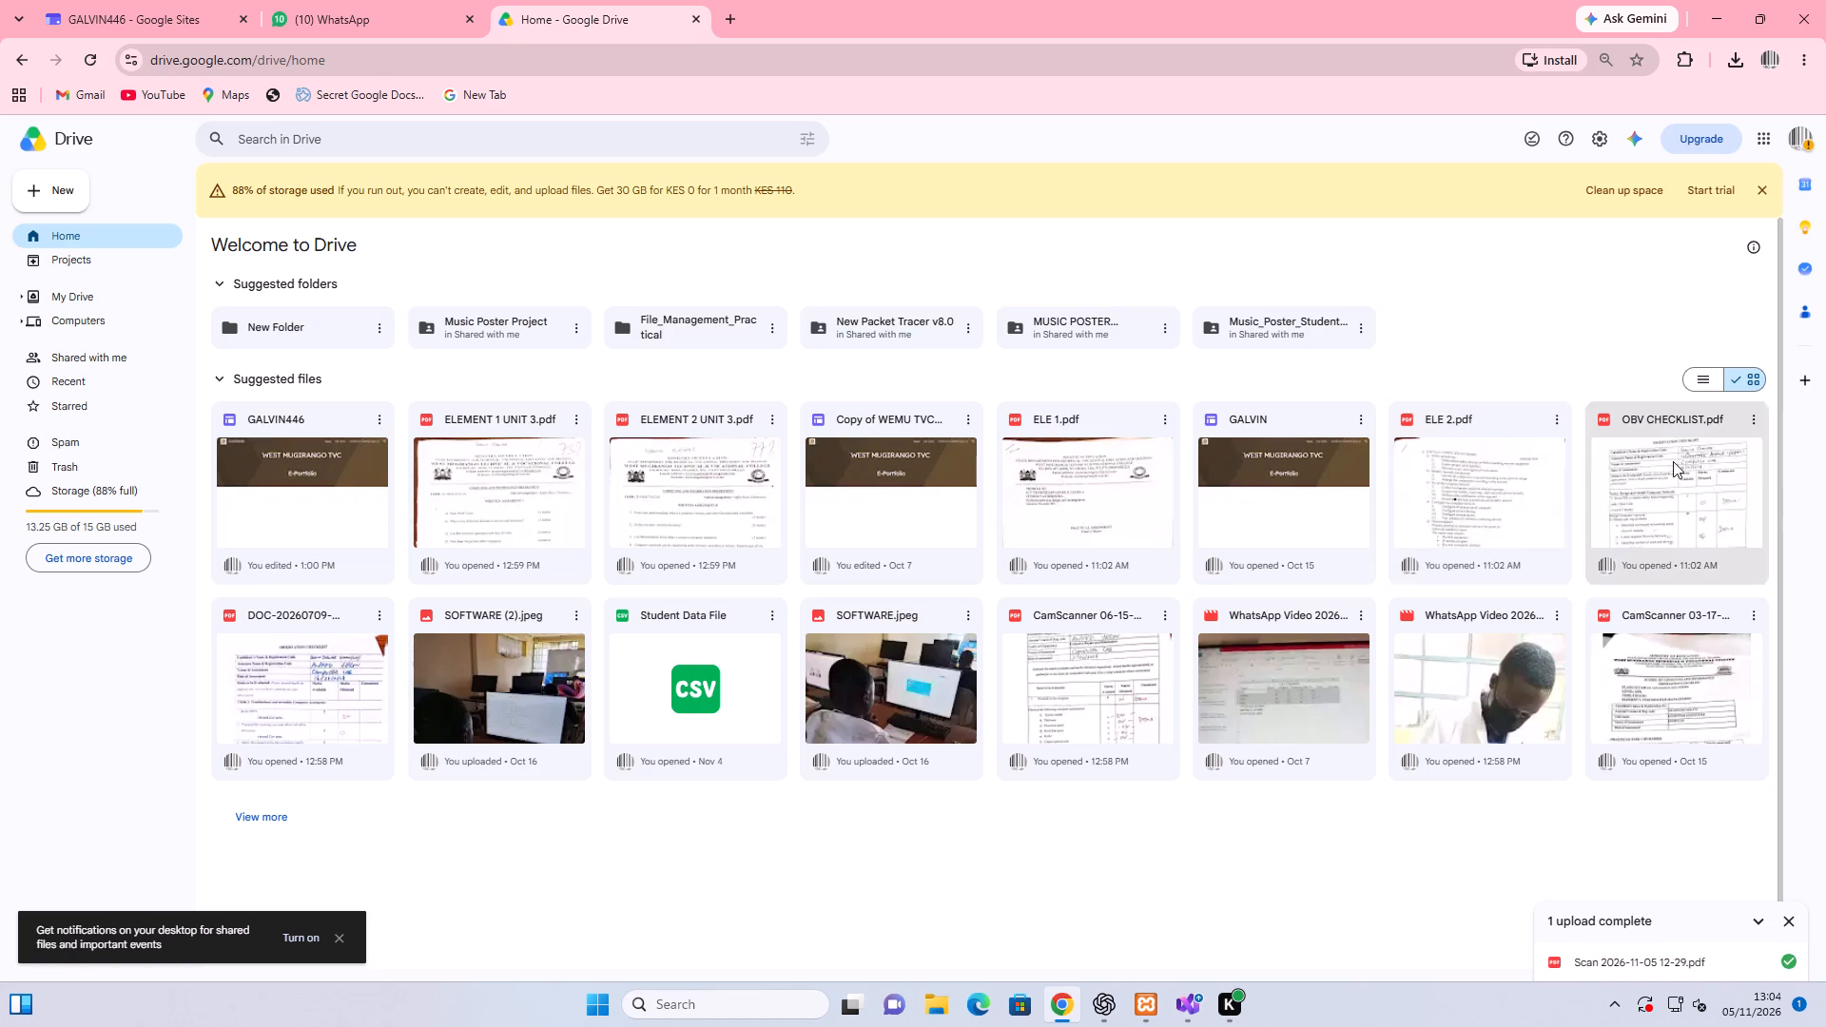
{"action": "left_click", "coordinate": [168, 0]}
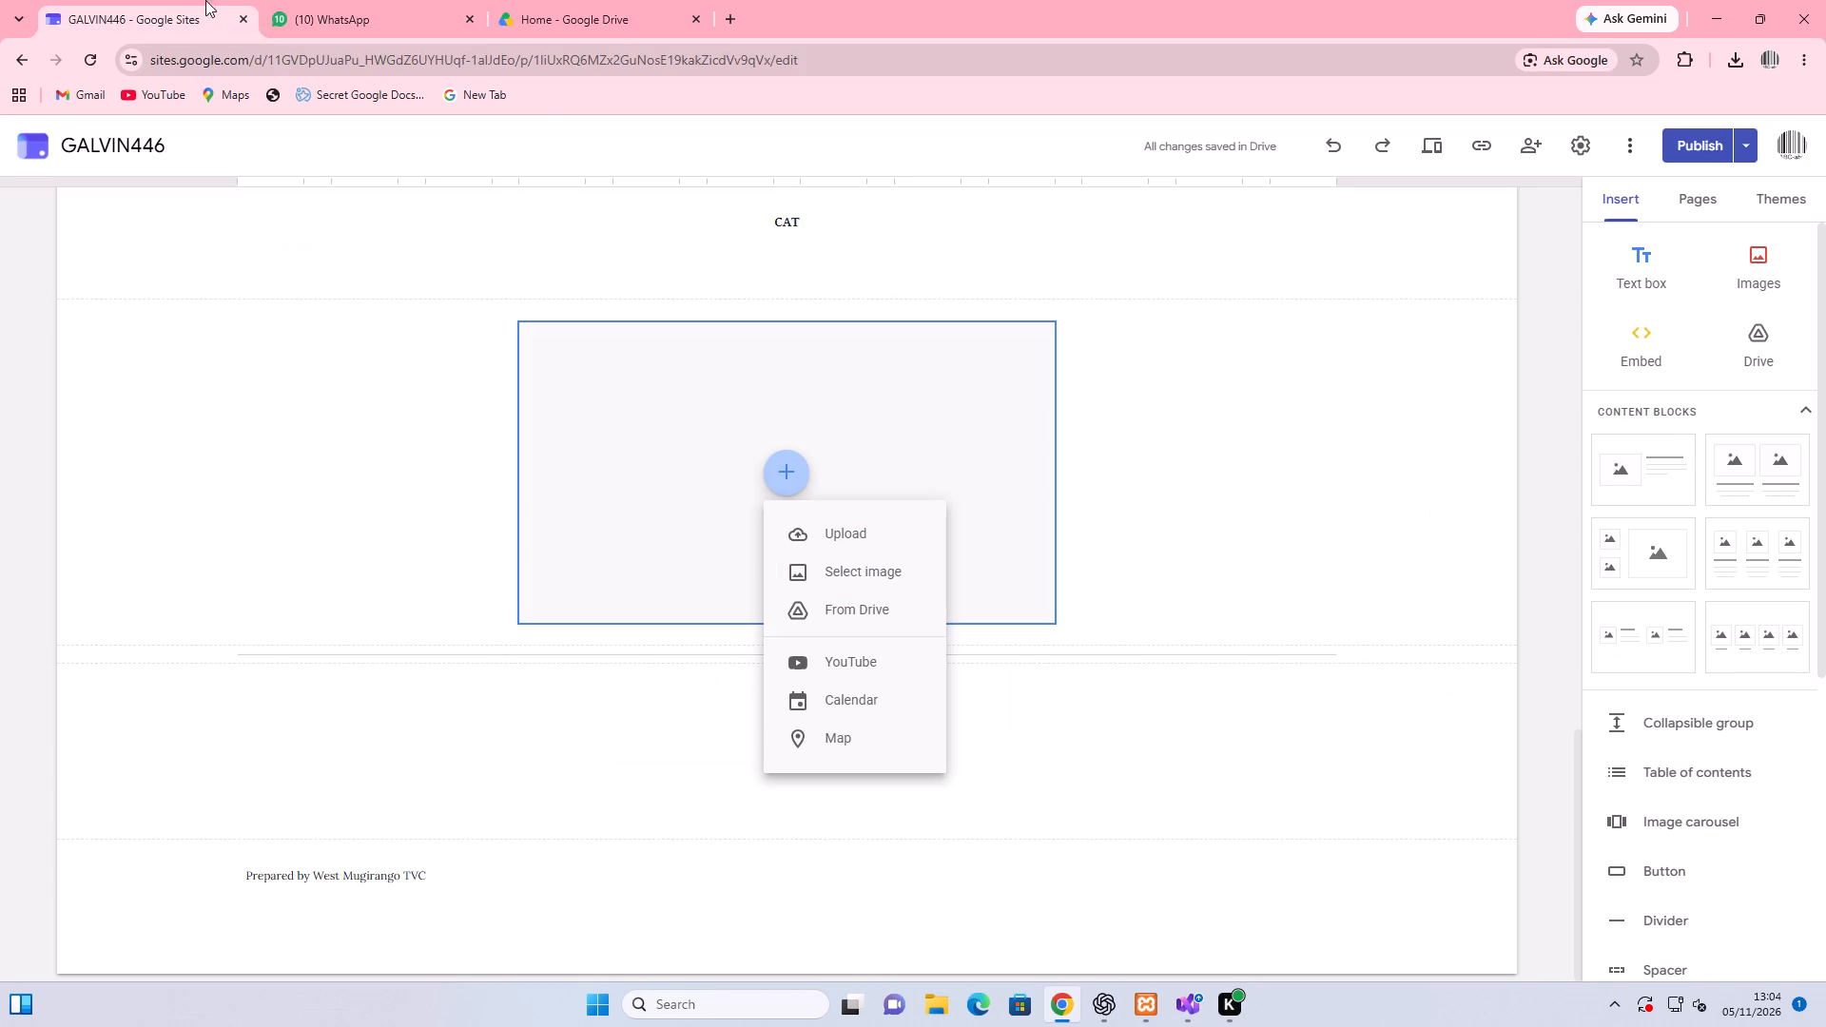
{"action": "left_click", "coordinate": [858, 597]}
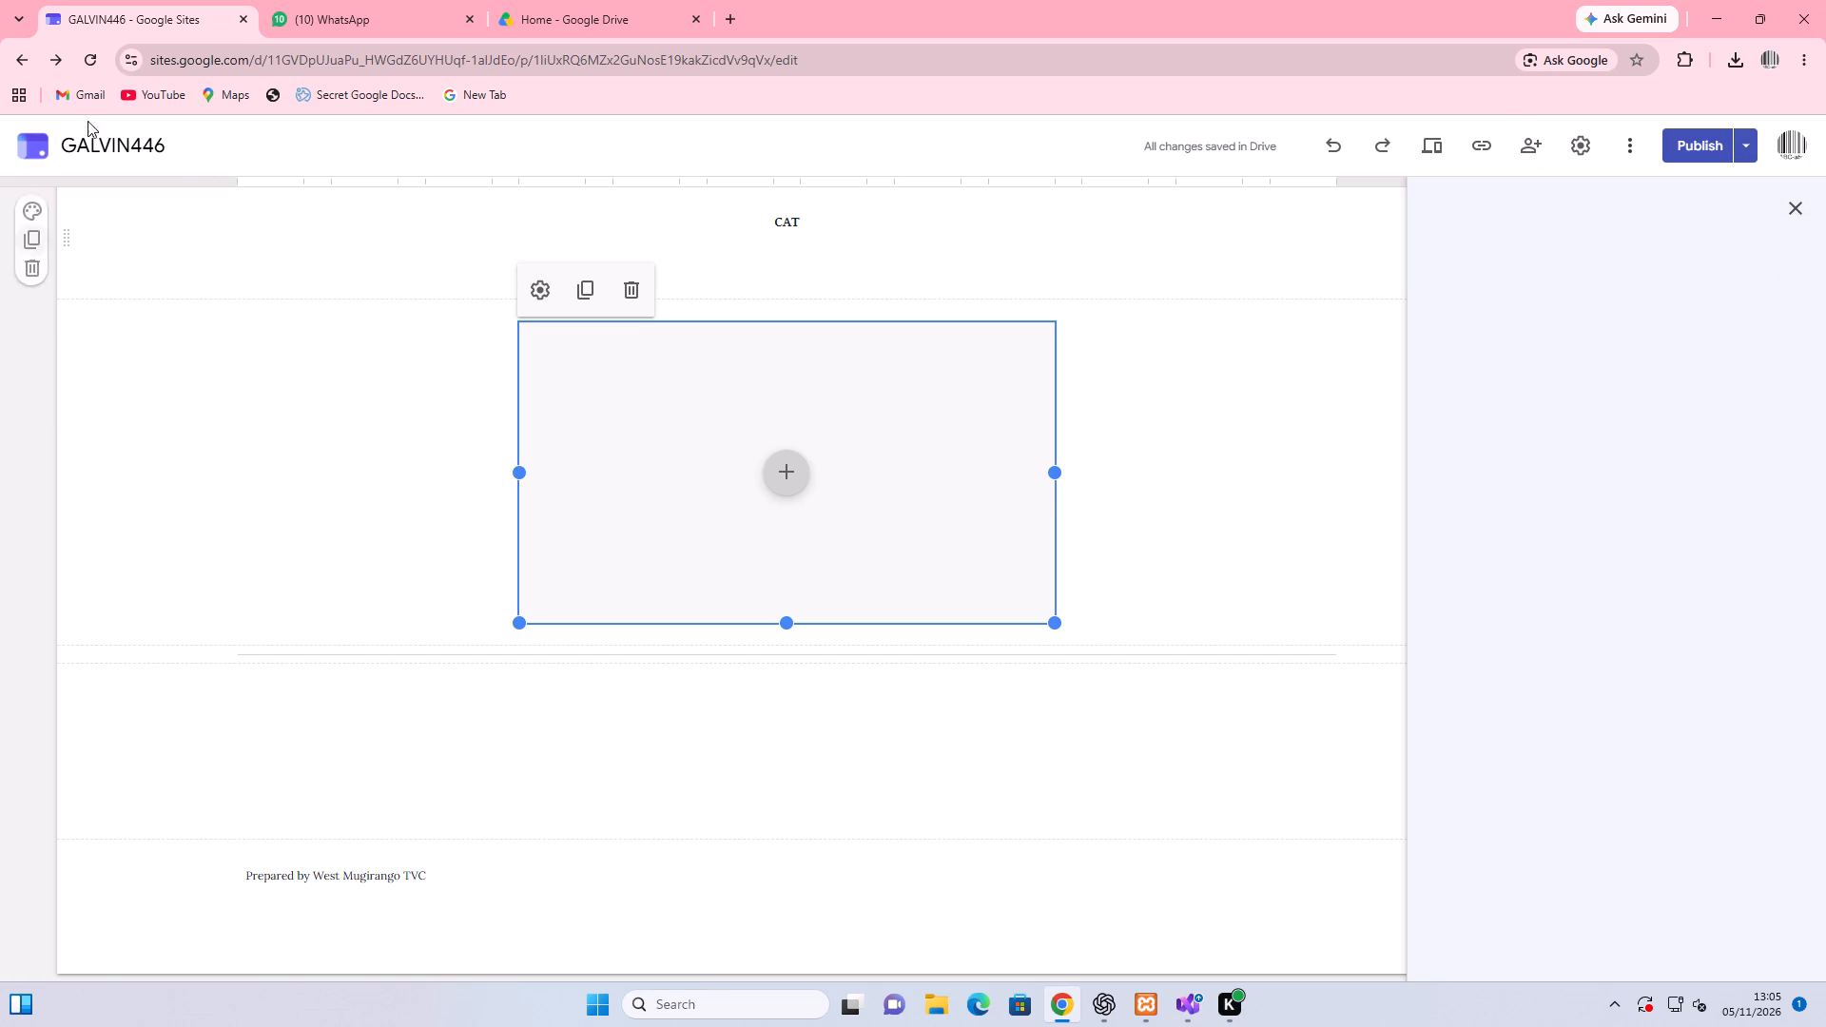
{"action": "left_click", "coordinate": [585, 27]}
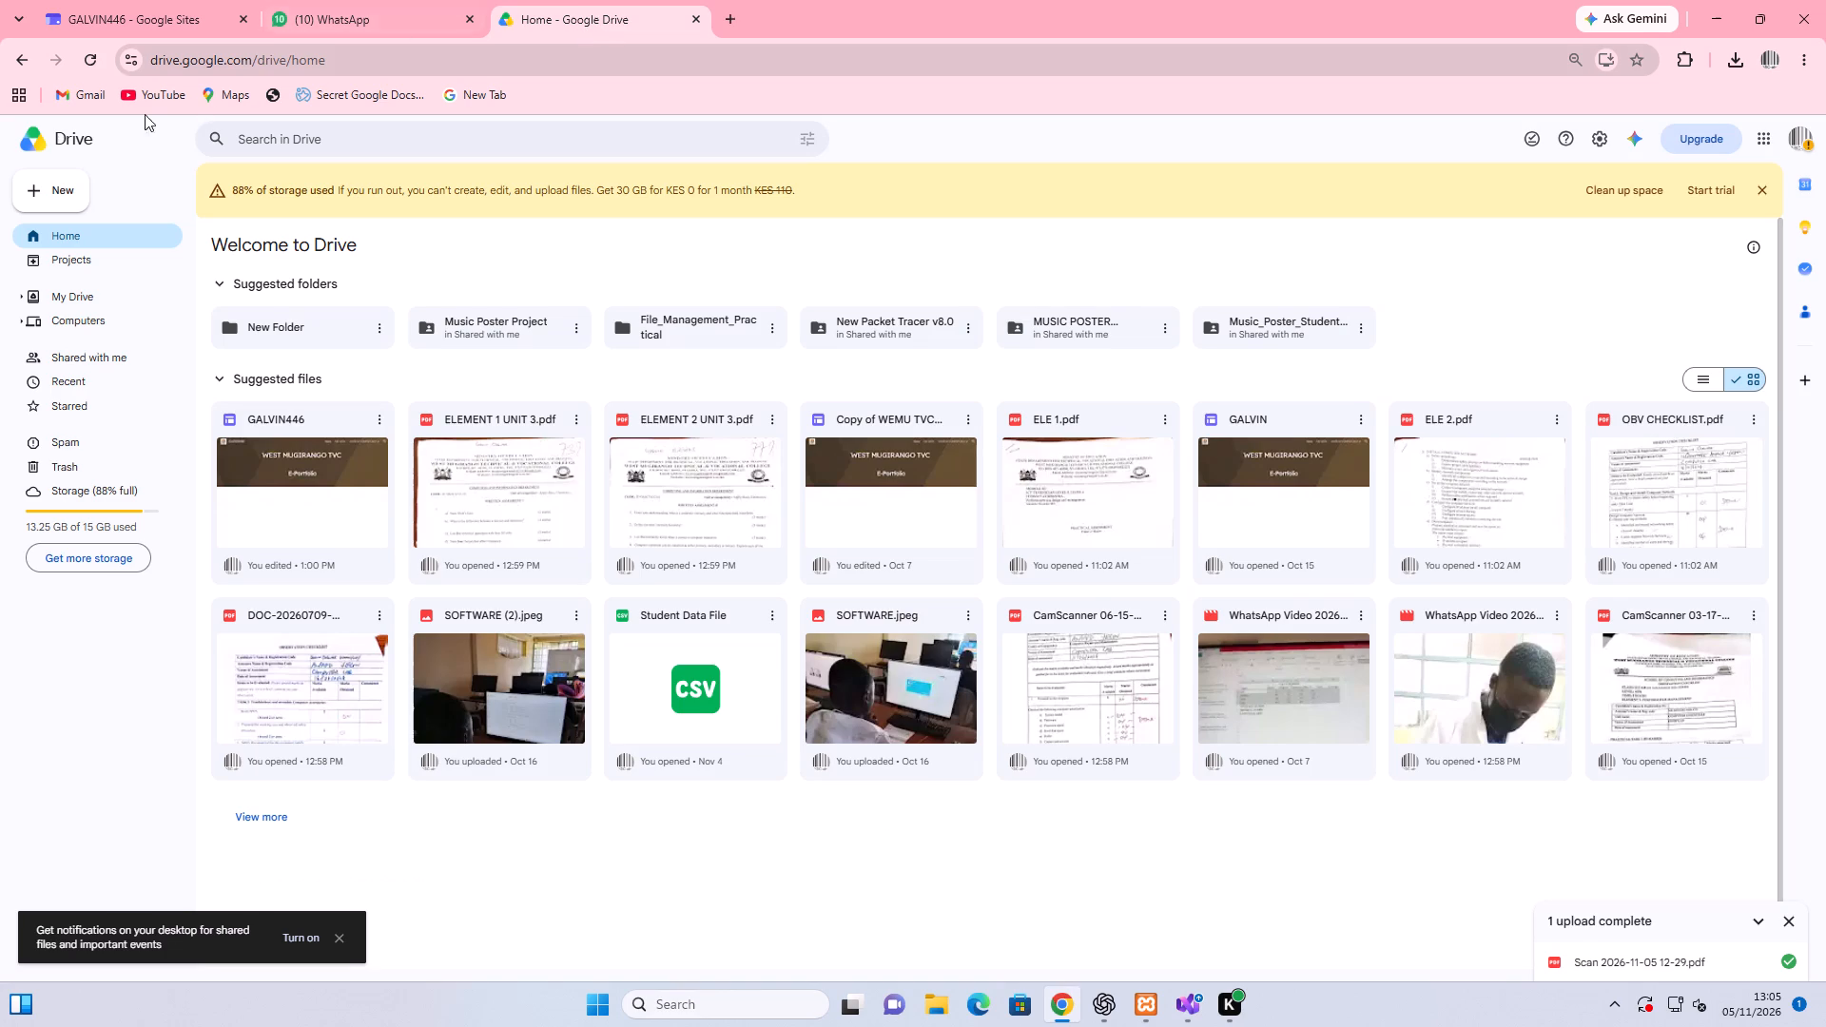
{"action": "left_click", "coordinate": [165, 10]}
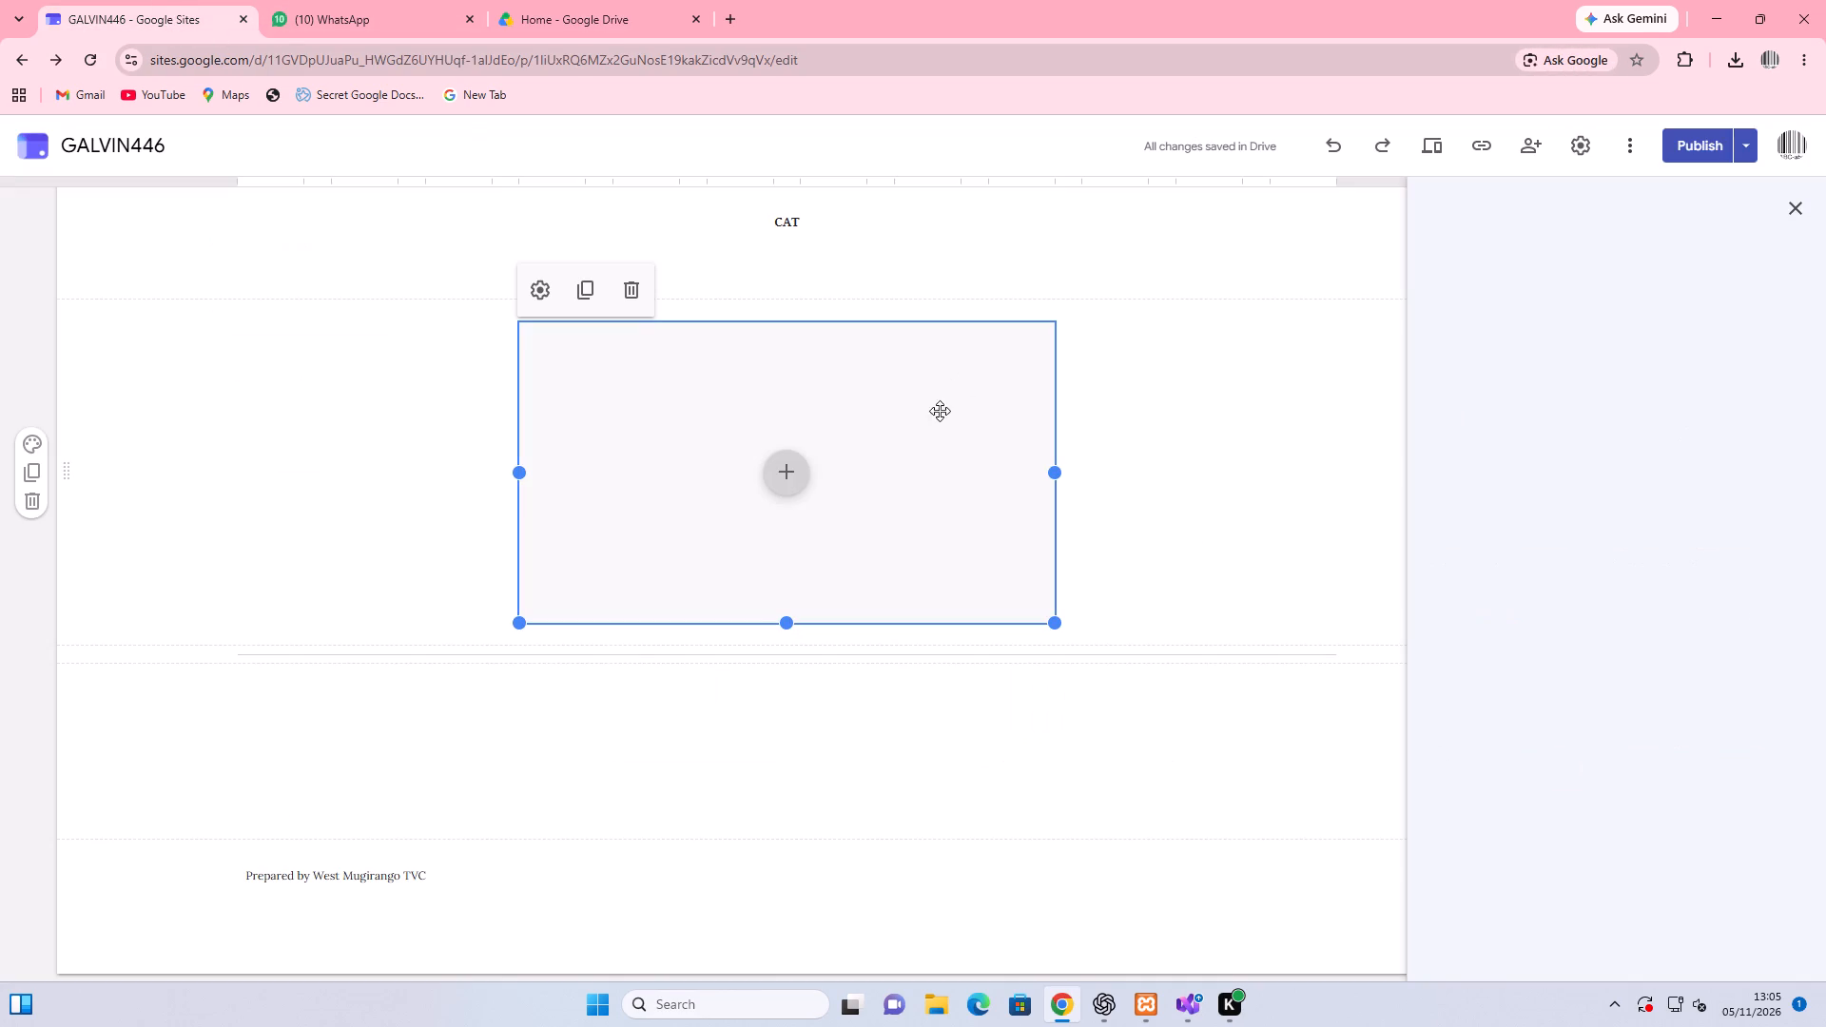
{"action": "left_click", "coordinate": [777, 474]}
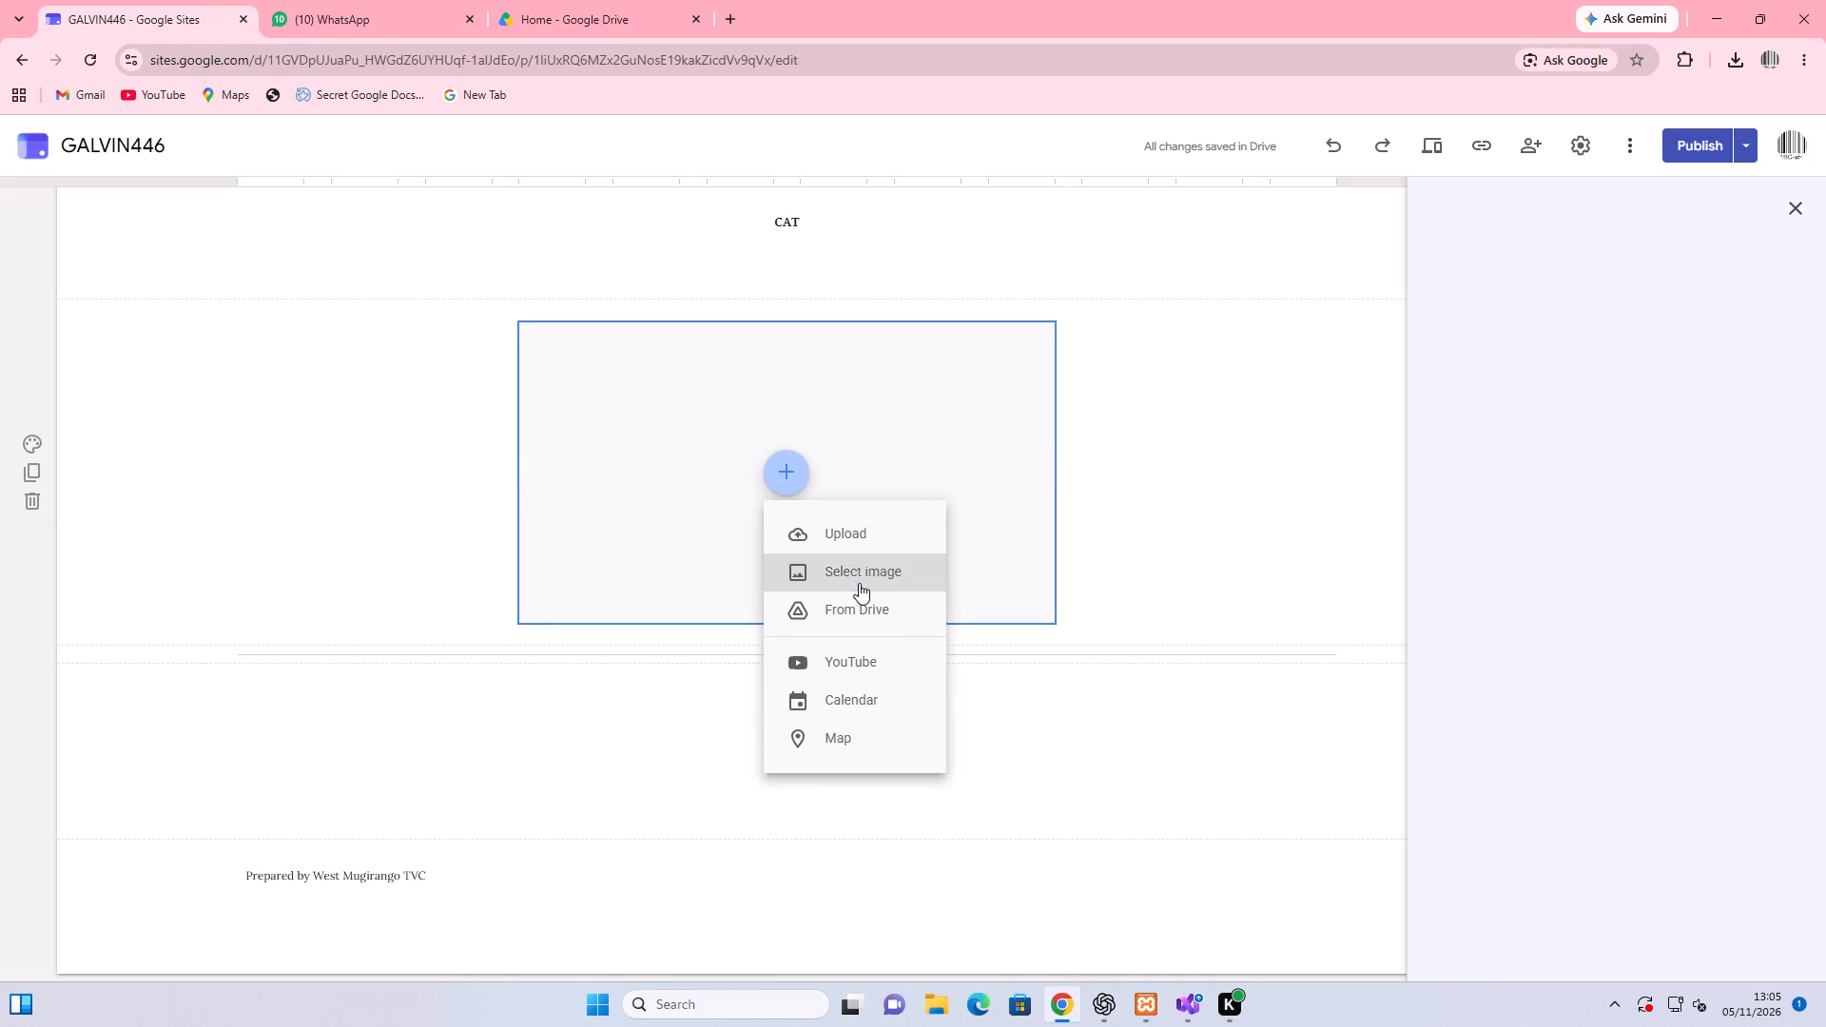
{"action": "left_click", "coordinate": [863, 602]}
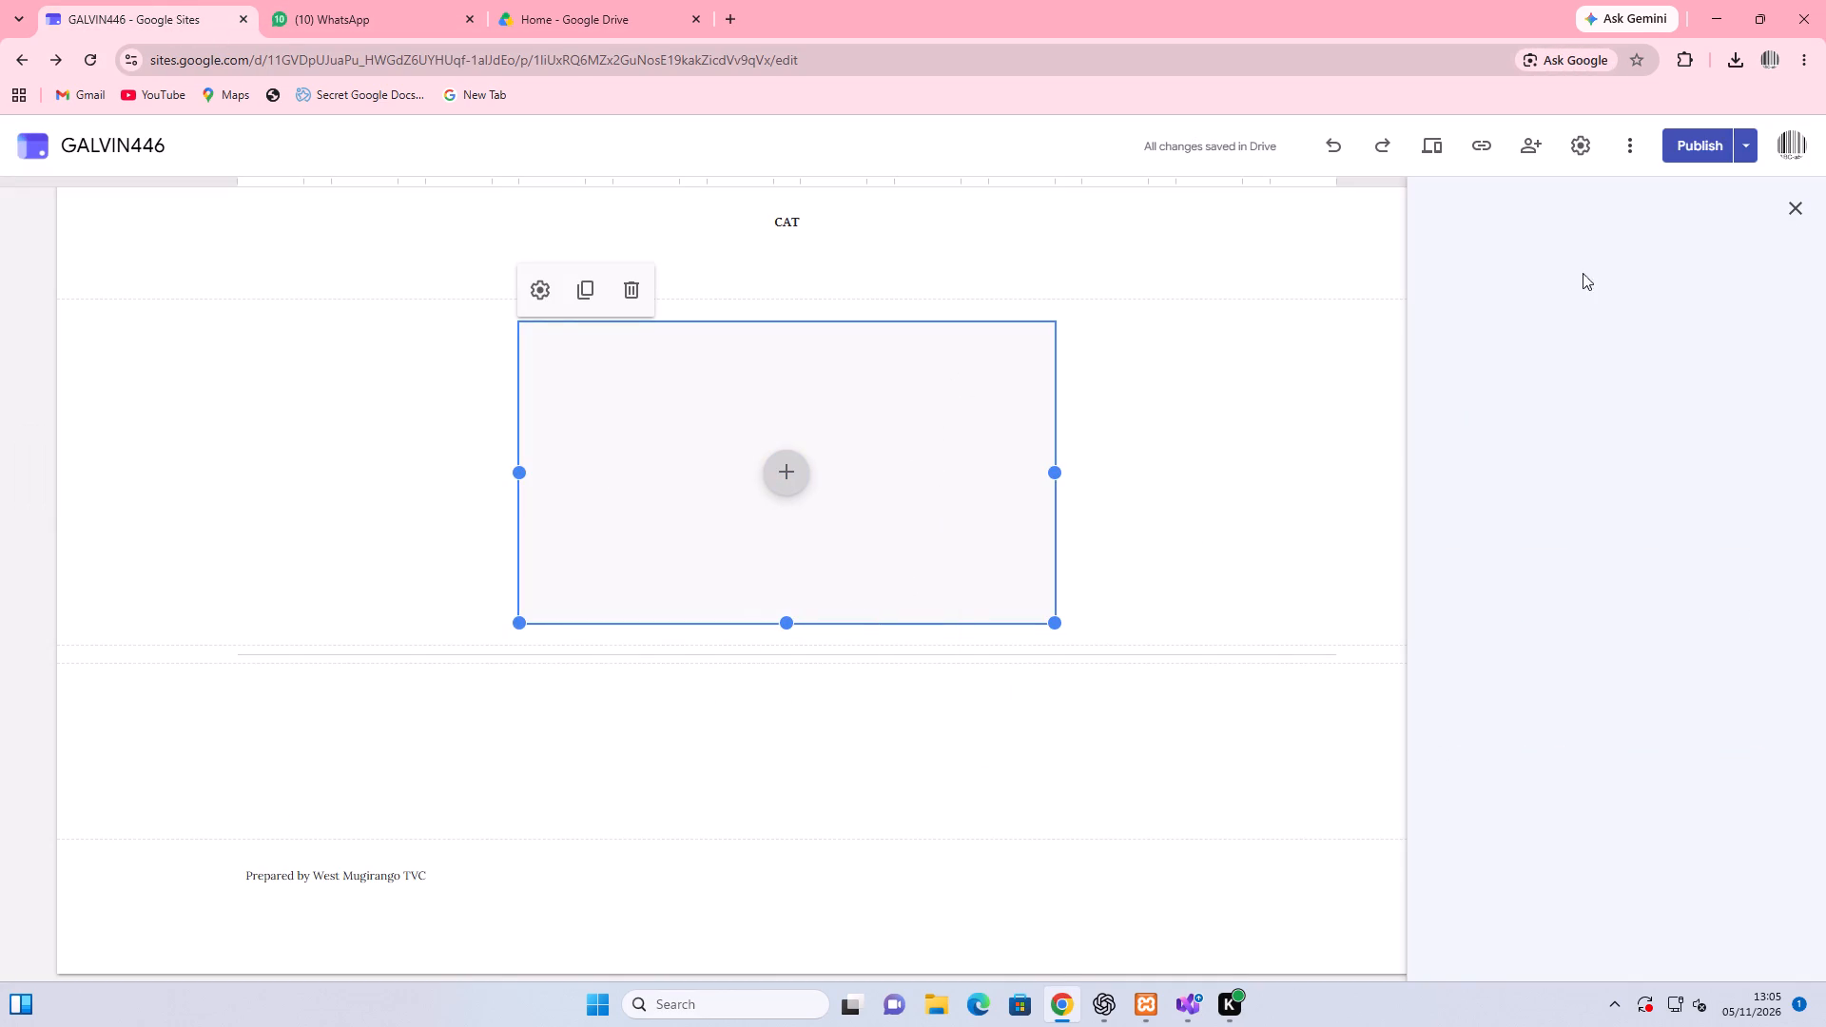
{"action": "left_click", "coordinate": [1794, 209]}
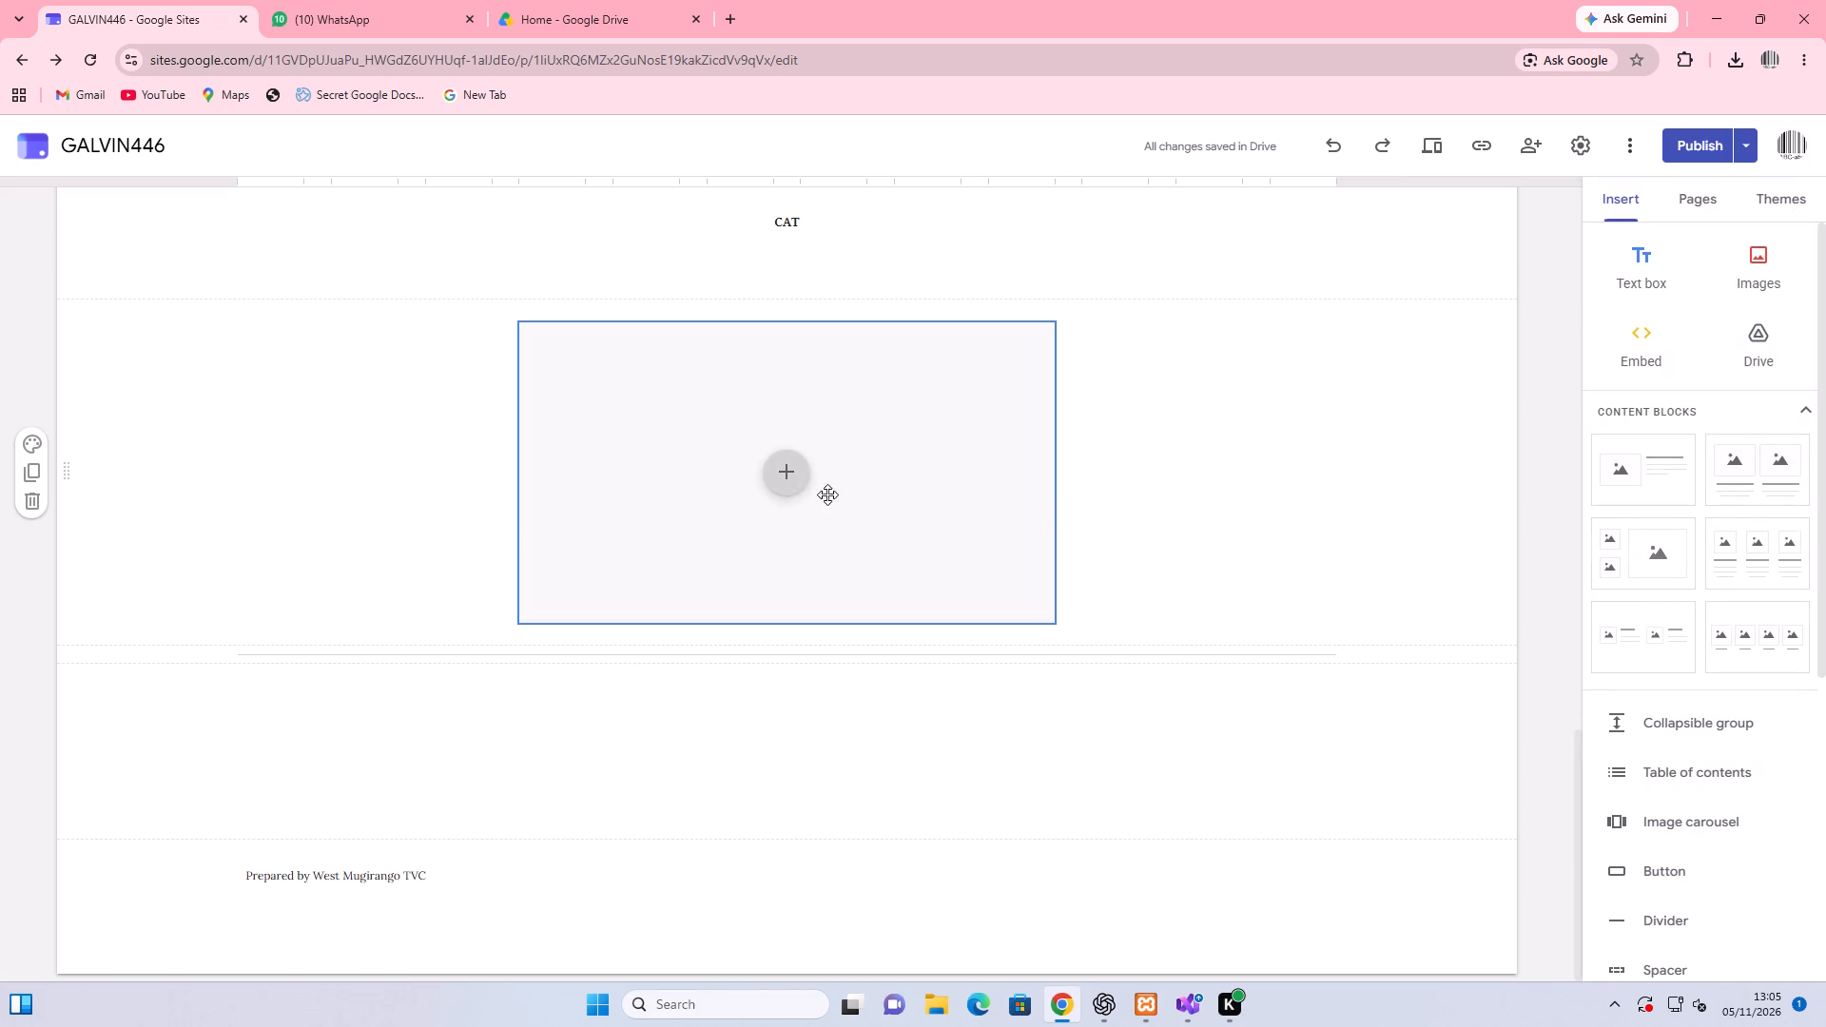
{"action": "left_click", "coordinate": [796, 474]}
{"action": "left_click", "coordinate": [853, 591]}
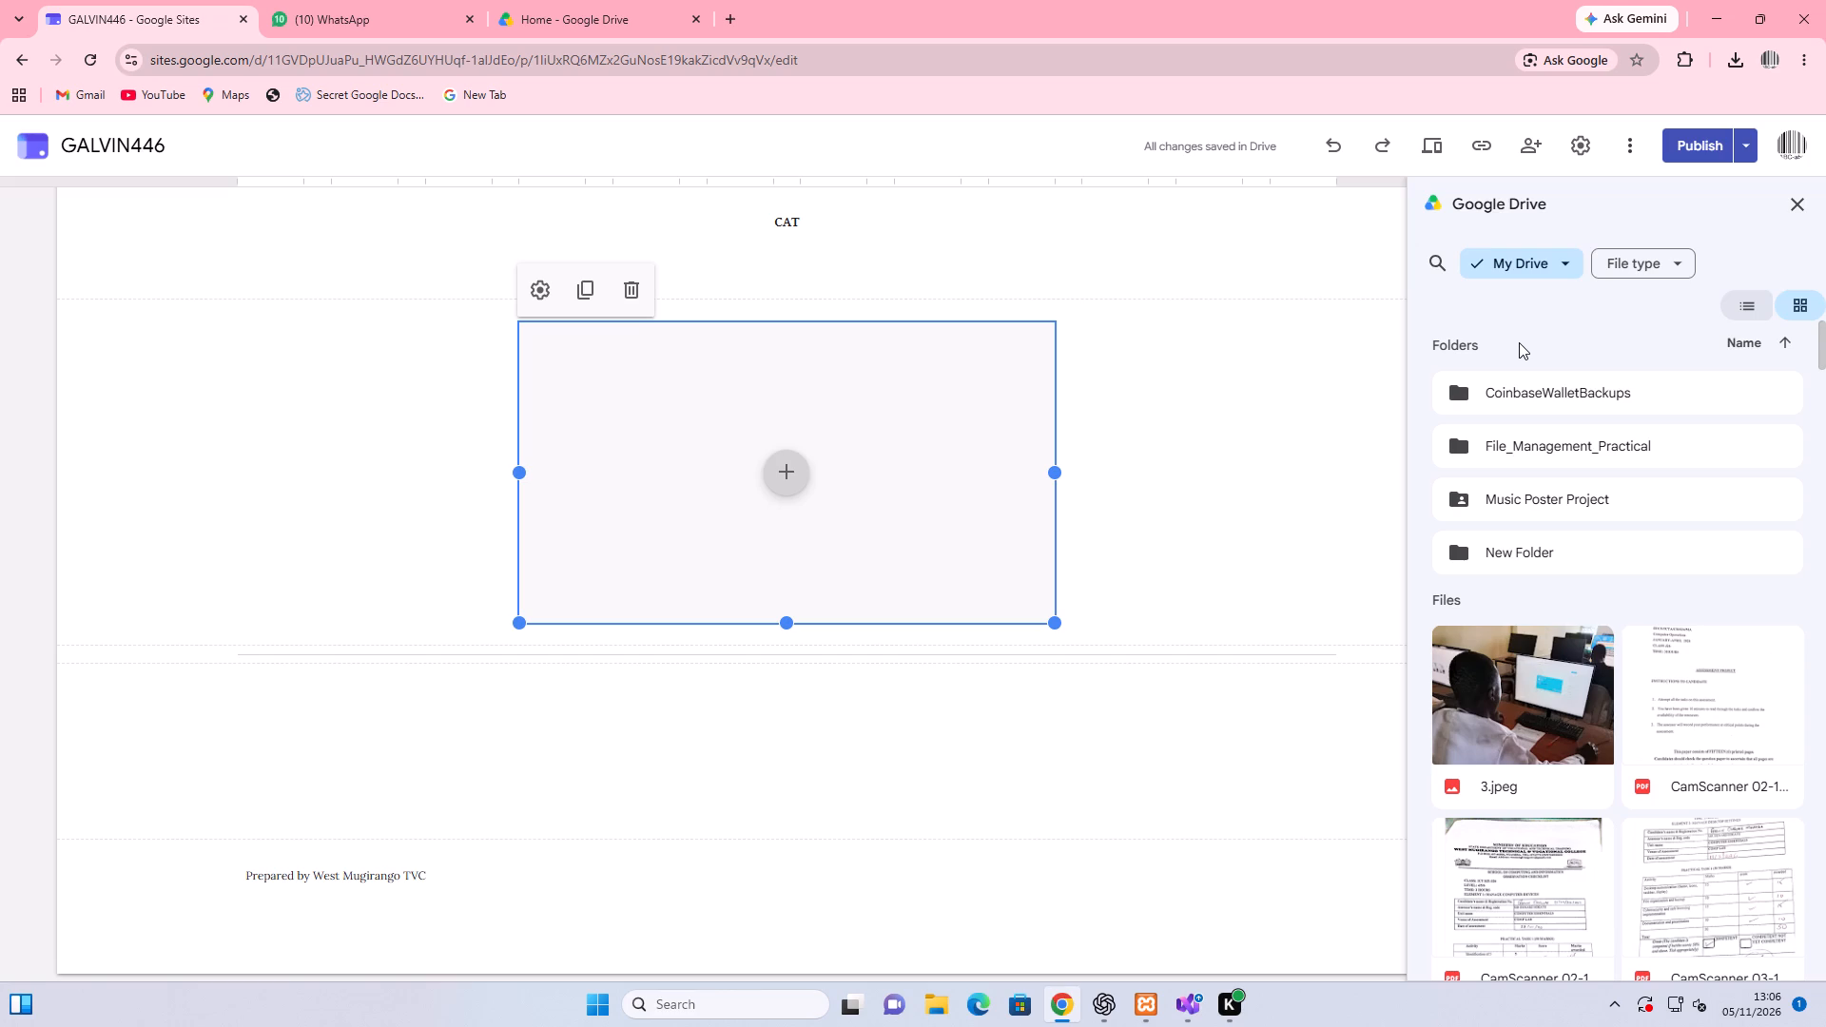
{"action": "scroll", "coordinate": [1729, 677], "scroll_direction": "down", "scroll_amount": 2}
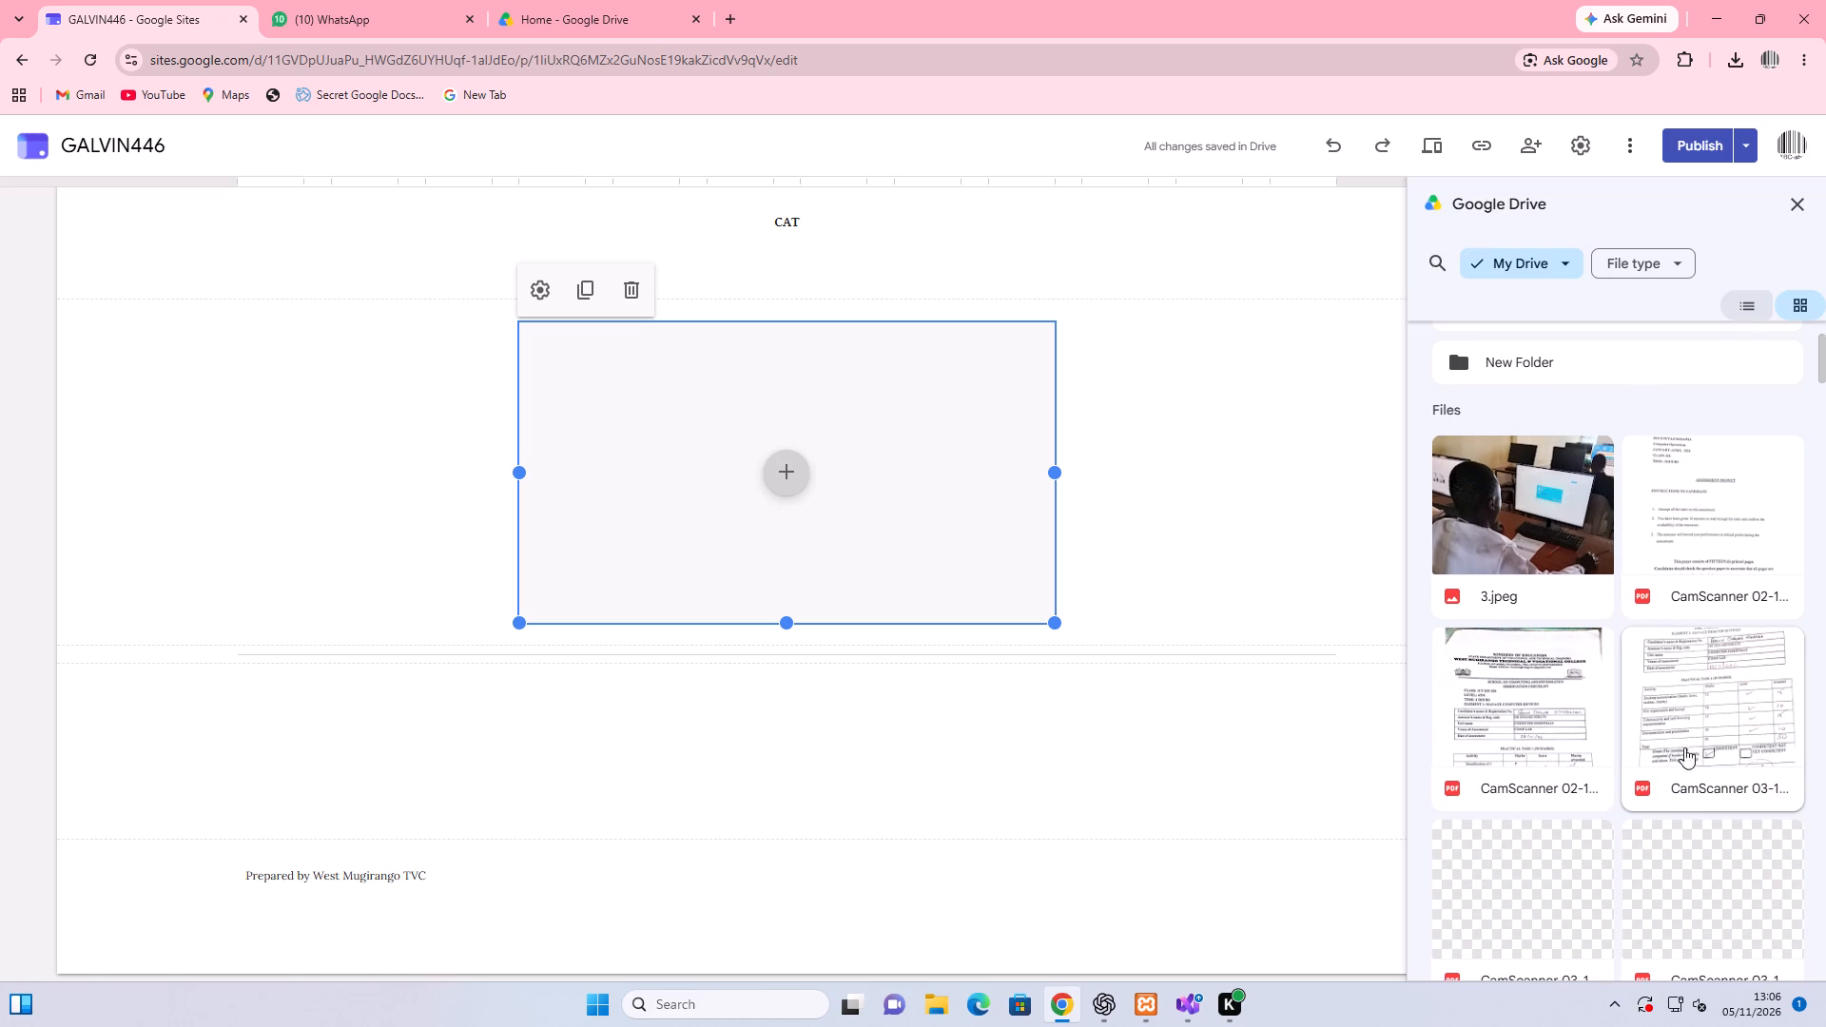
{"action": "scroll", "coordinate": [1687, 706], "scroll_direction": "down", "scroll_amount": 4}
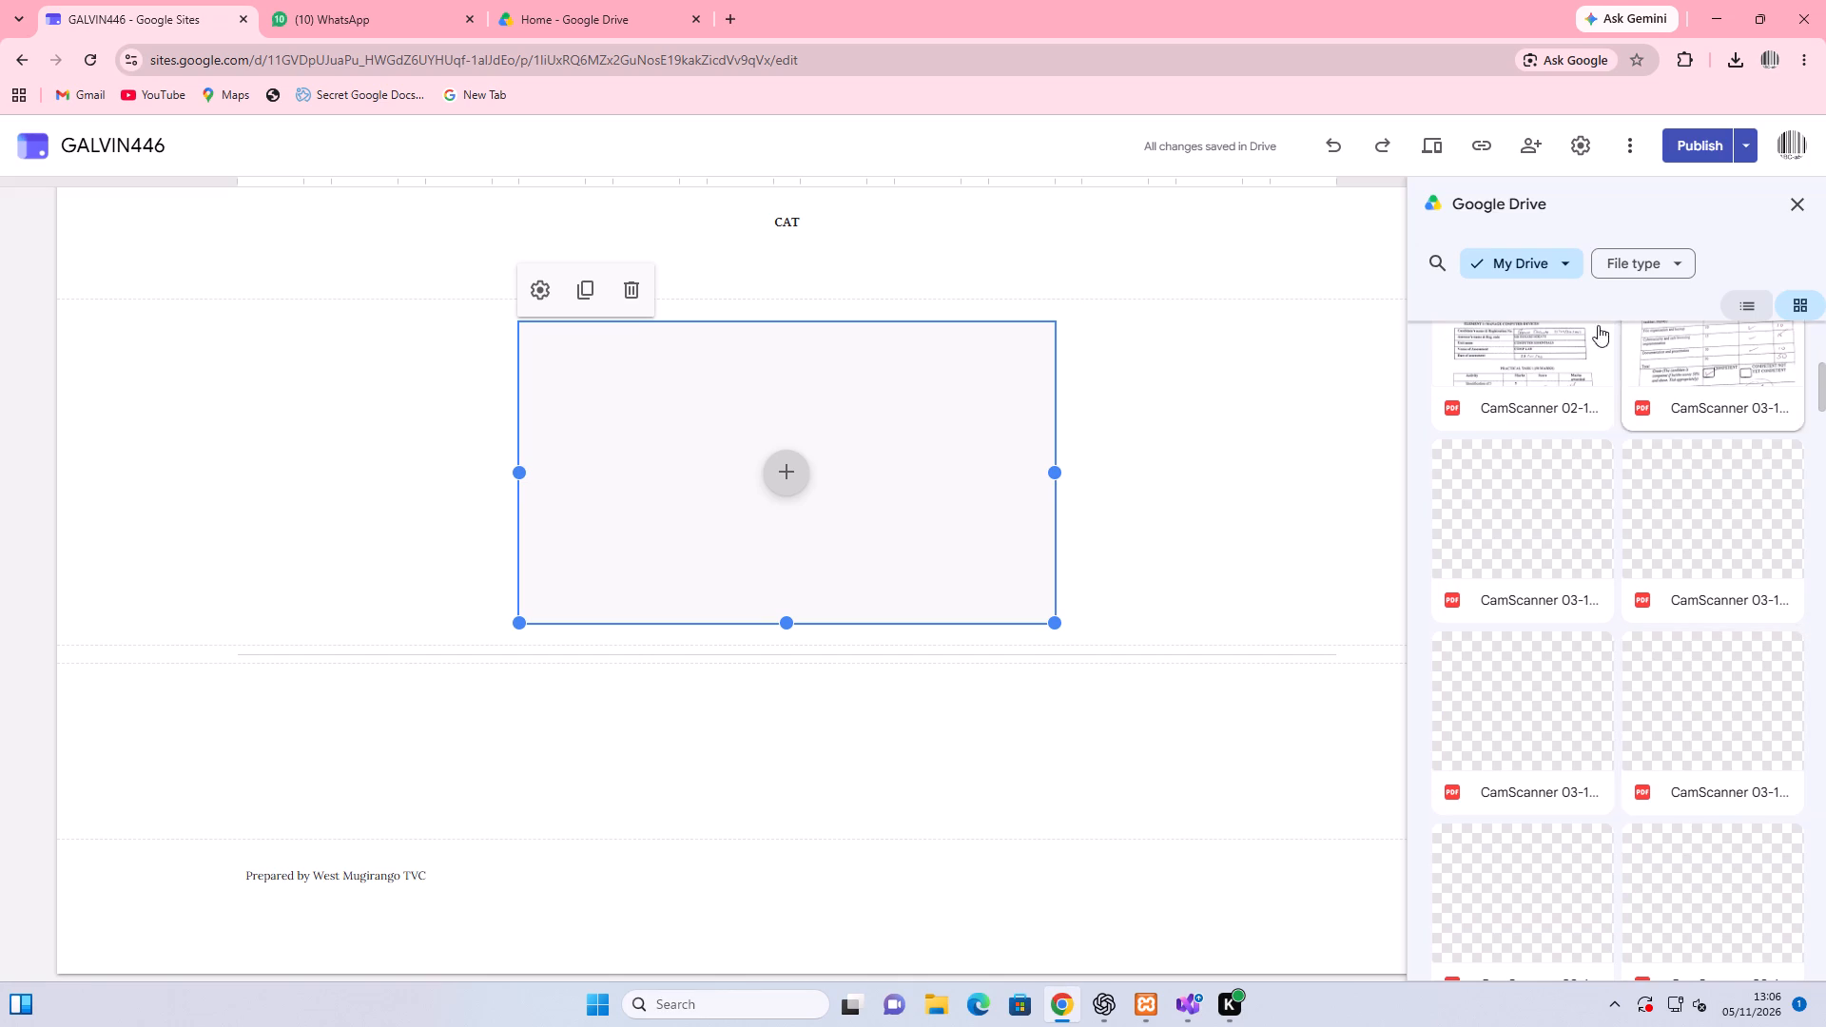
{"action": "left_click", "coordinate": [1568, 264]}
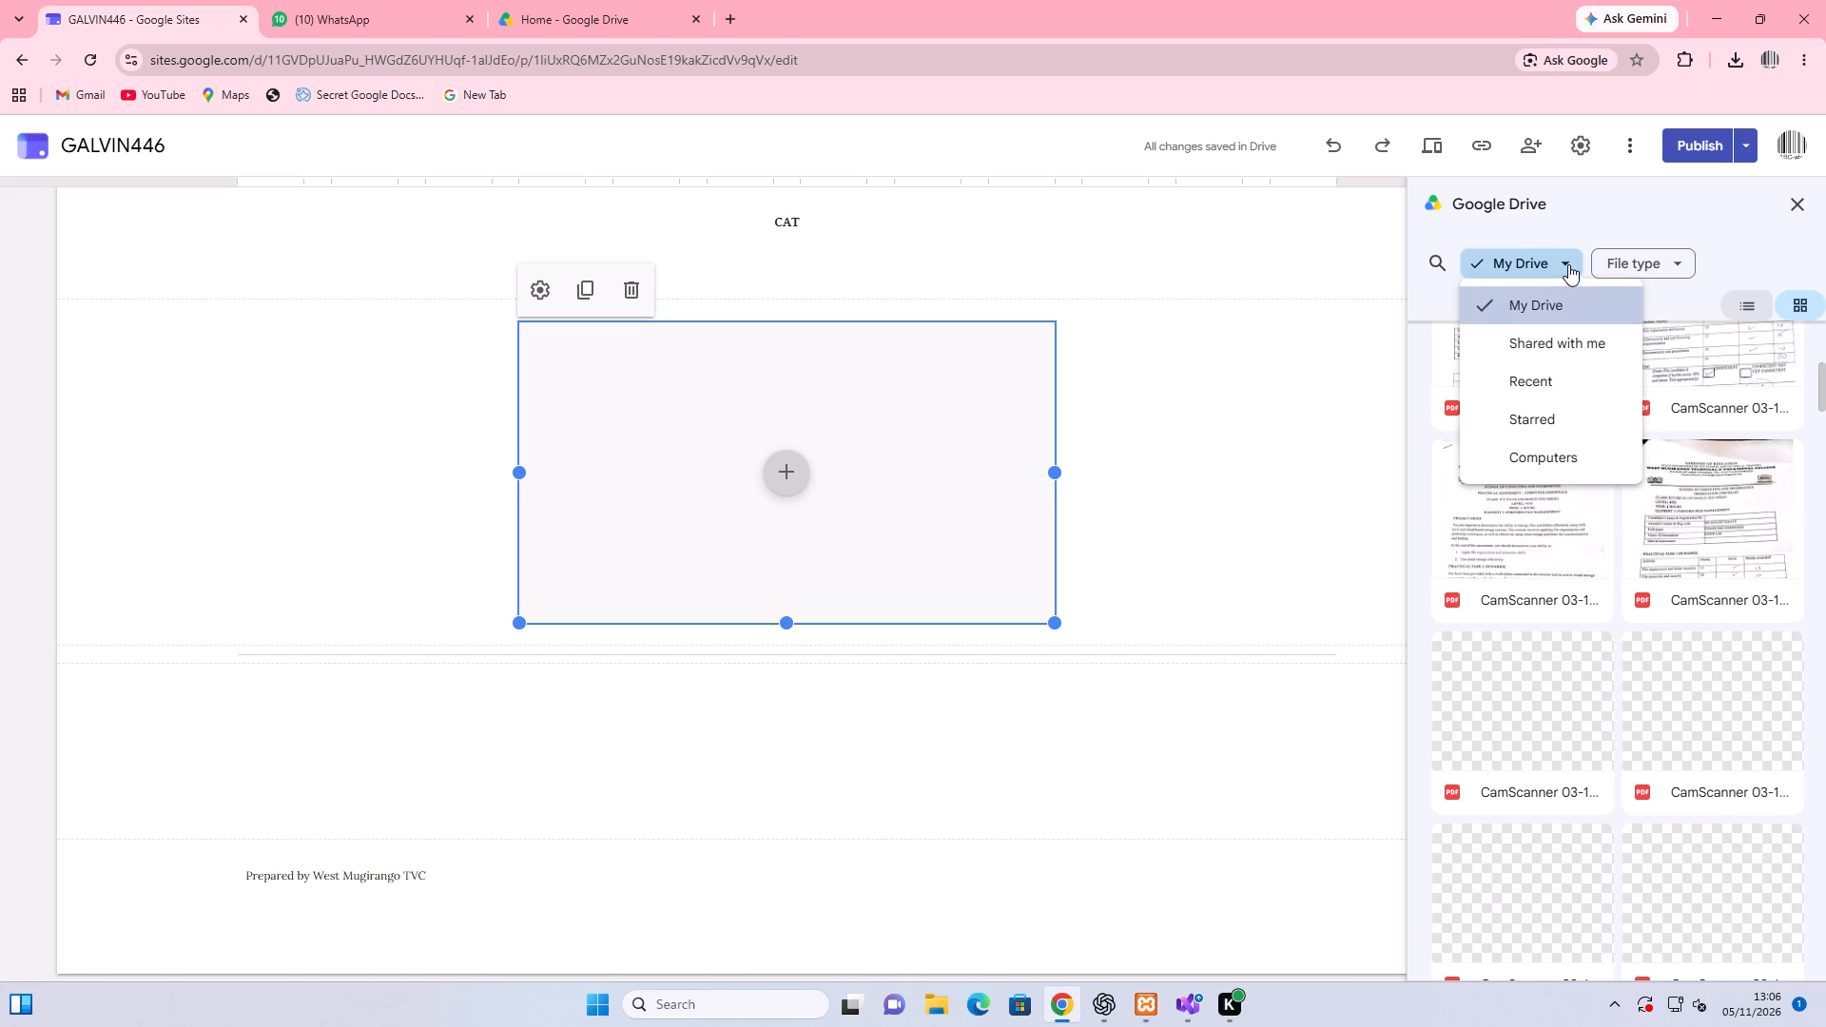
{"action": "left_click", "coordinate": [1553, 369]}
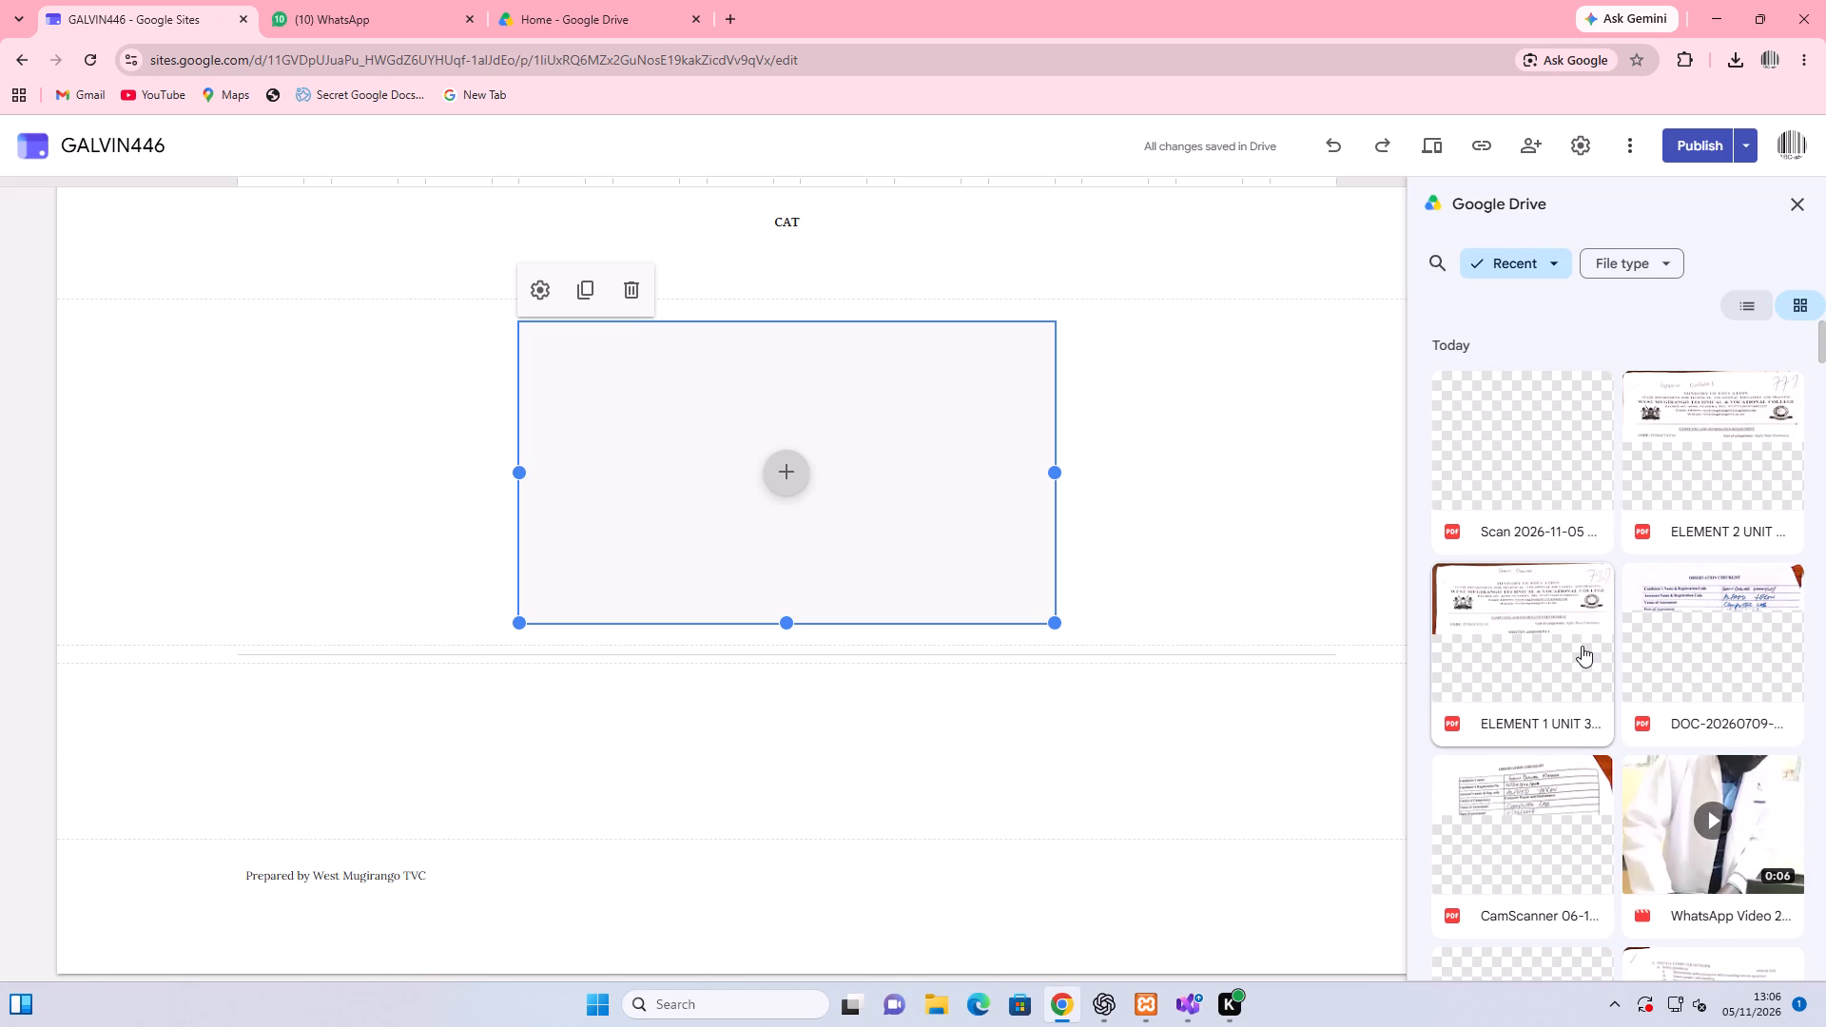
{"action": "left_click", "coordinate": [1561, 422]}
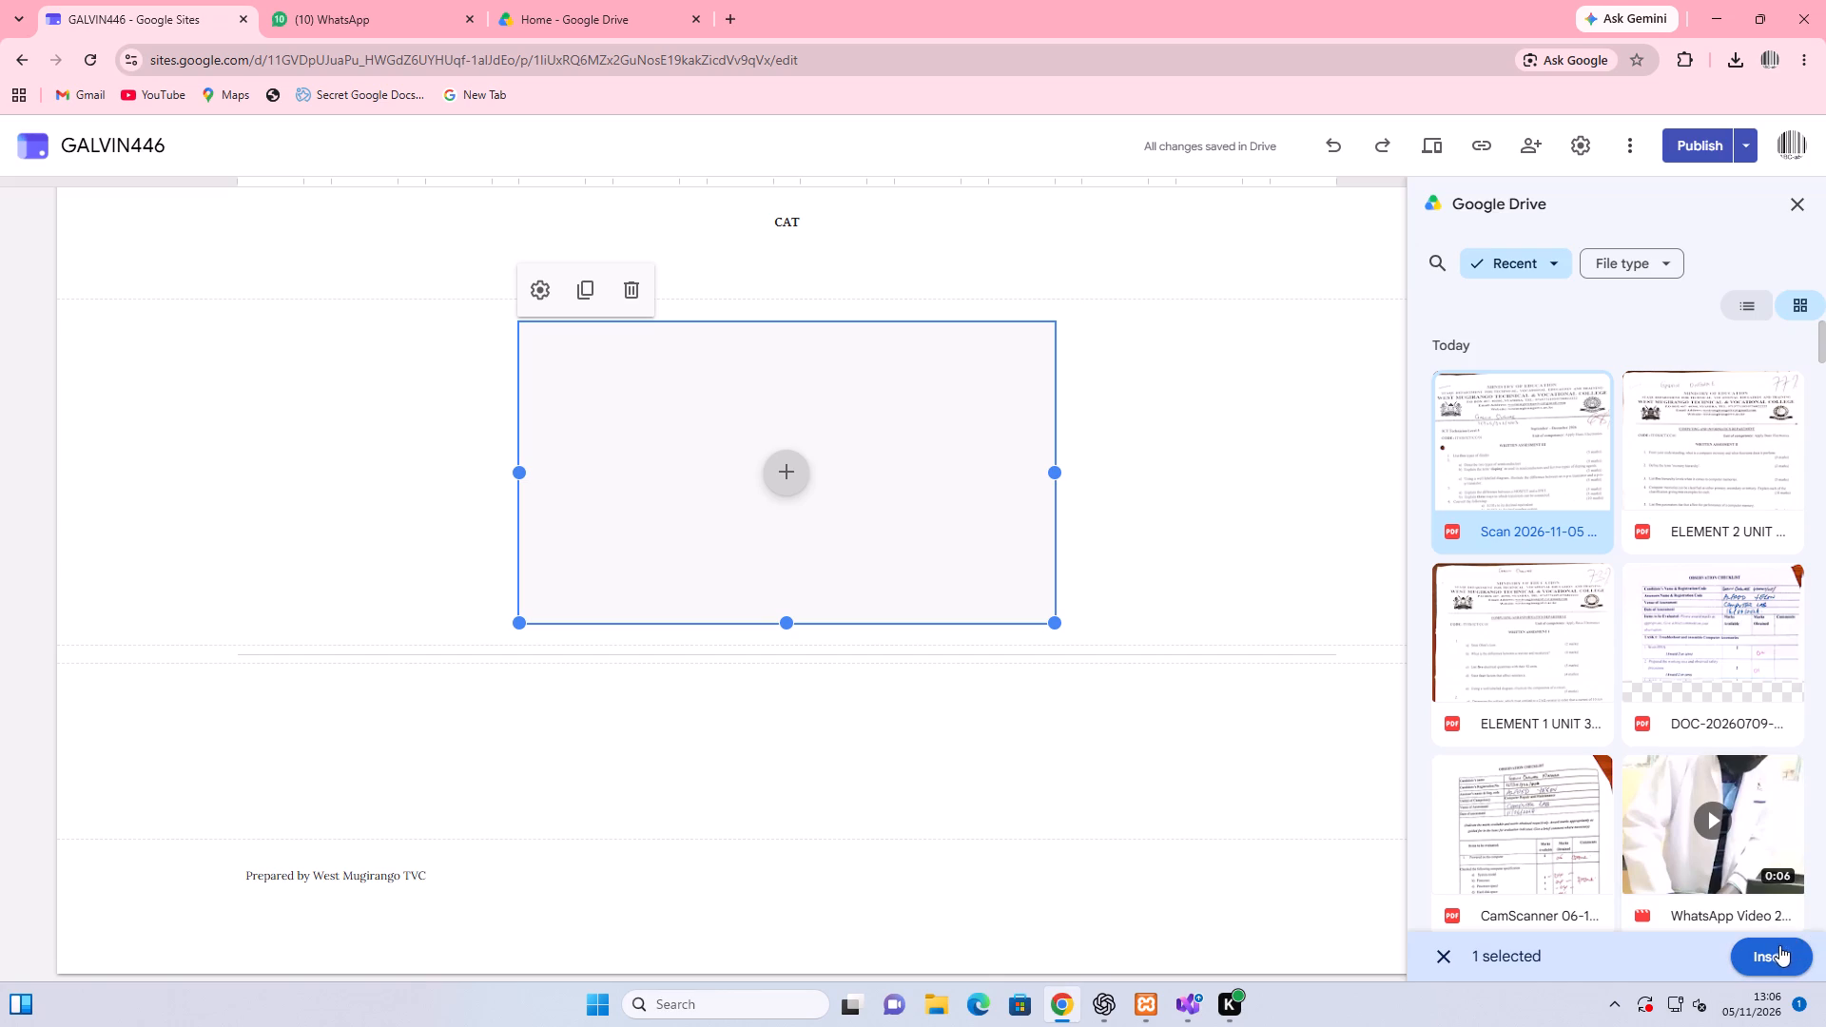
{"action": "left_click", "coordinate": [1768, 952]}
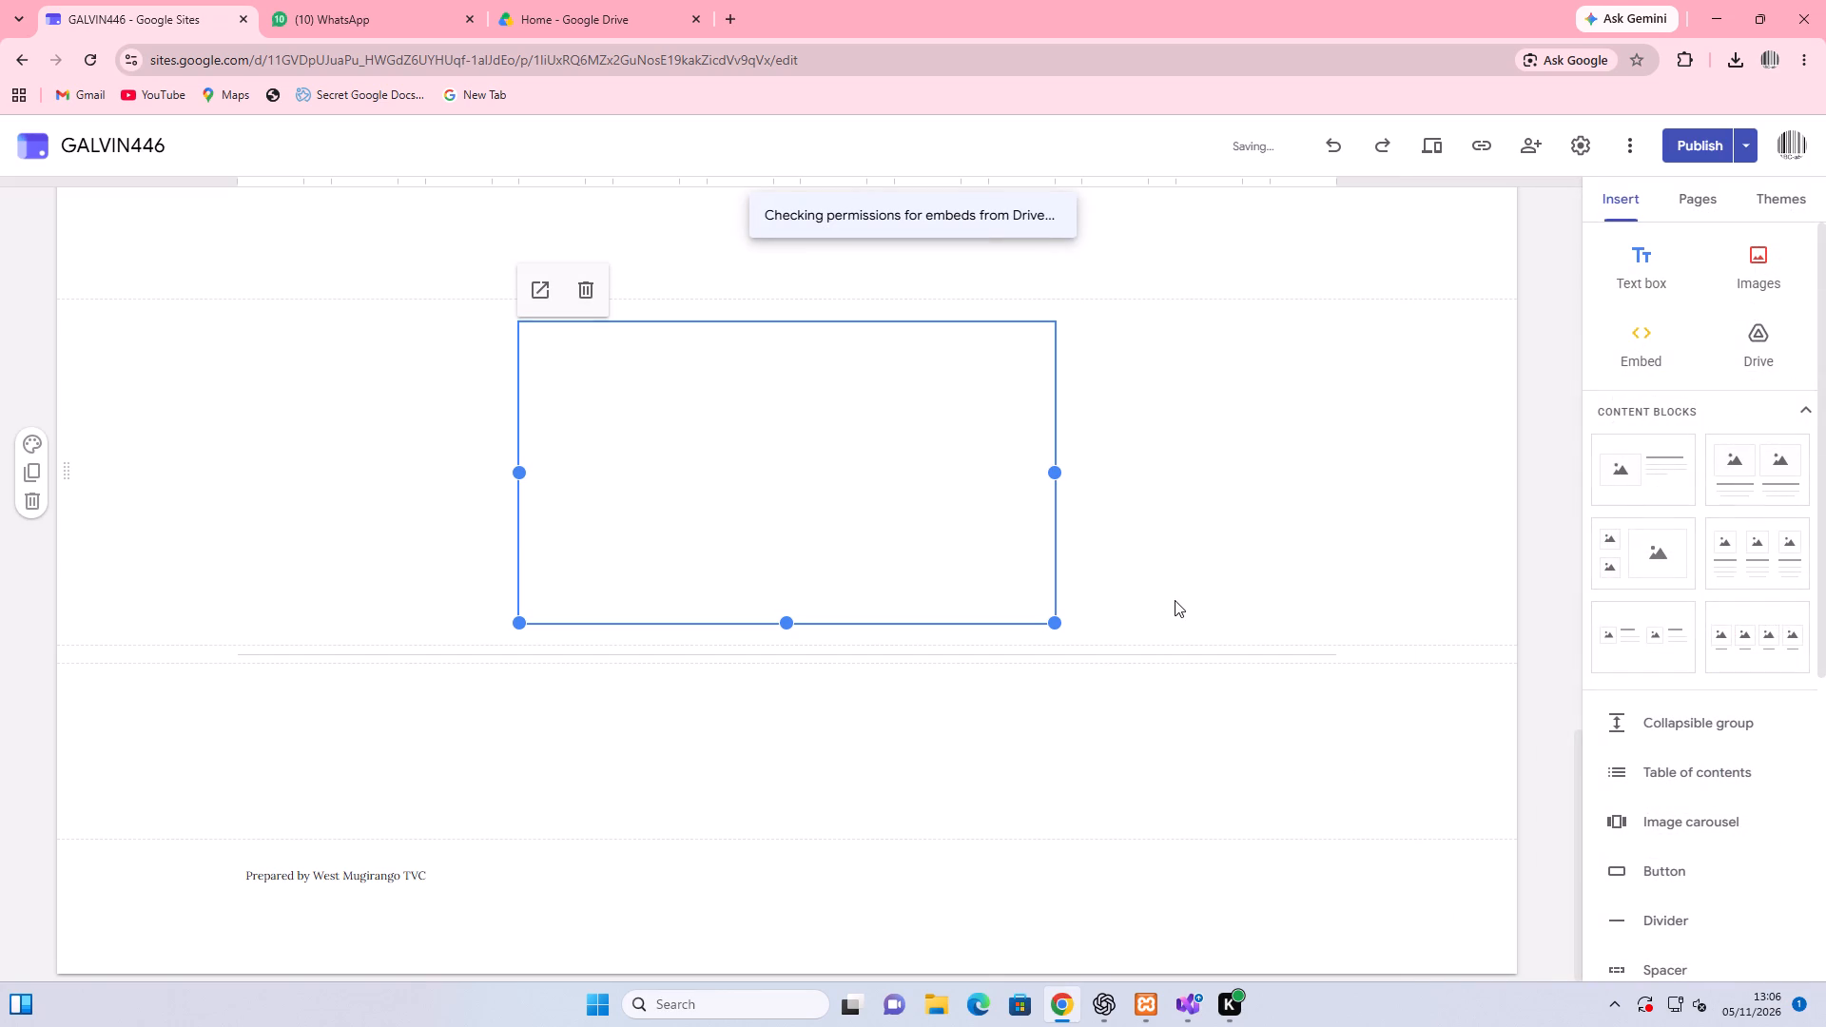
{"action": "scroll", "coordinate": [1253, 536], "scroll_direction": "up", "scroll_amount": 3}
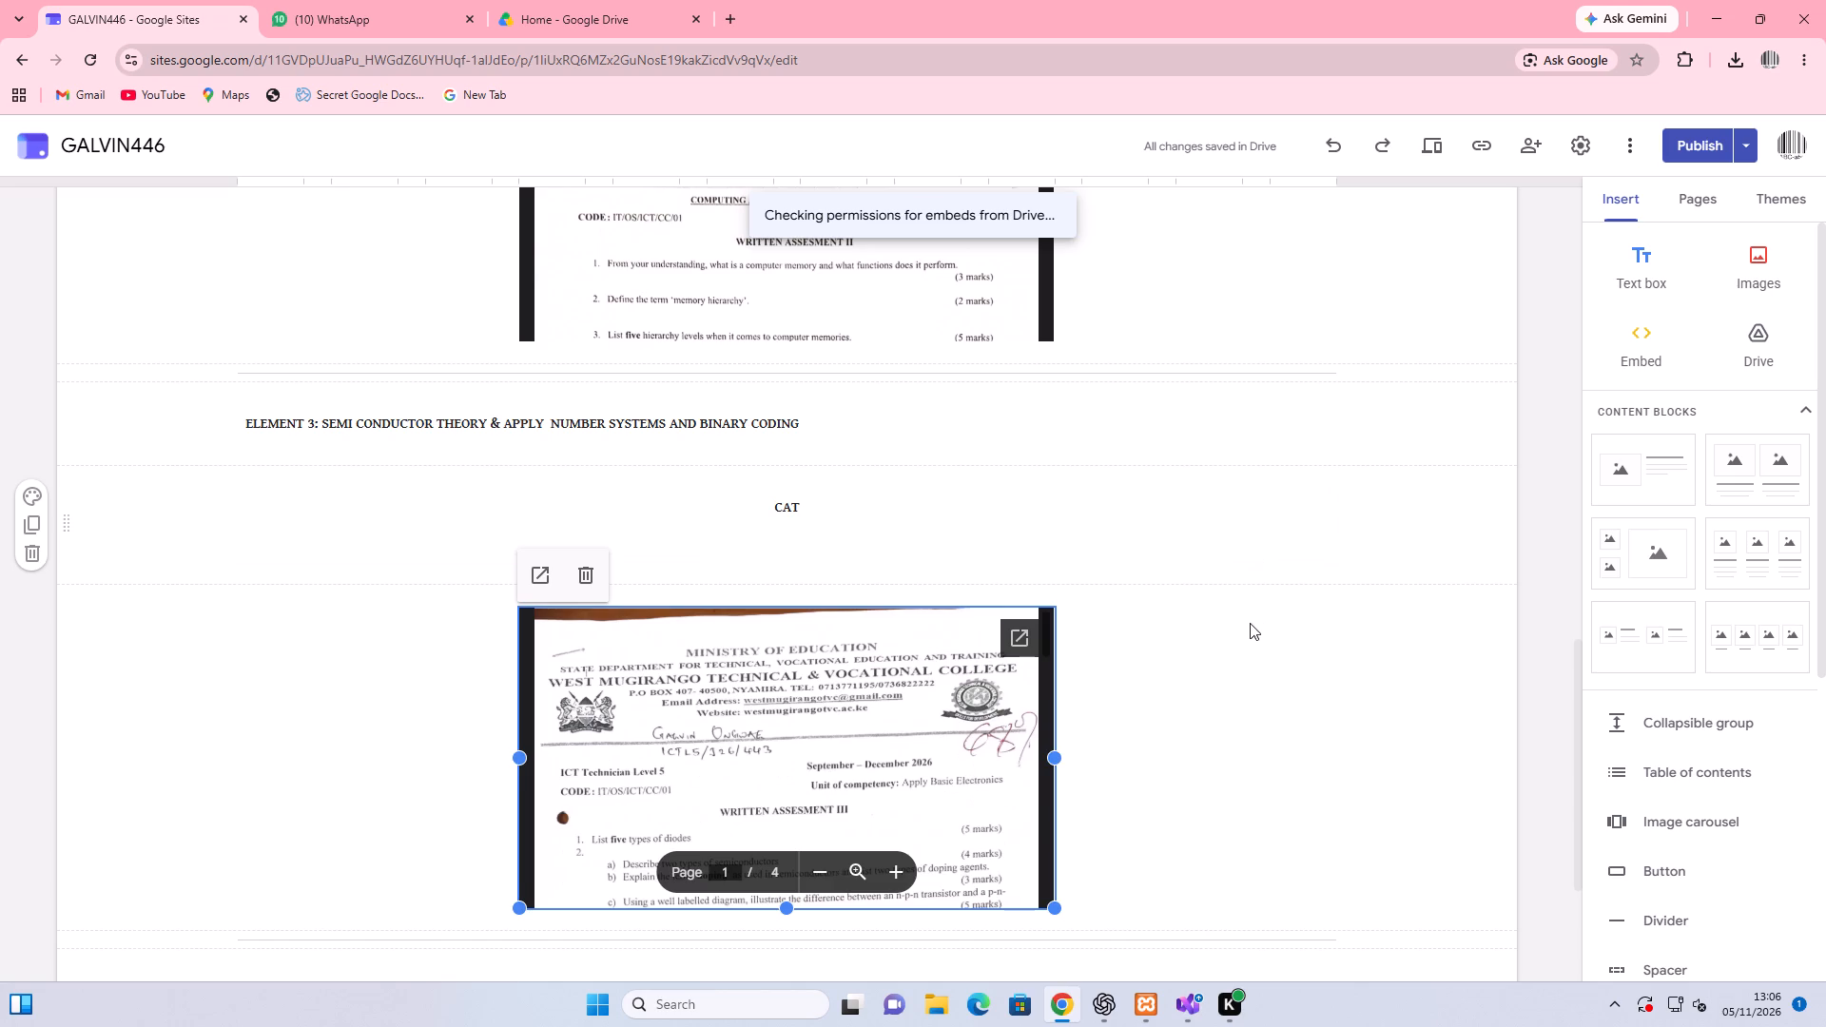
{"action": "scroll", "coordinate": [1250, 626], "scroll_direction": "up", "scroll_amount": 4}
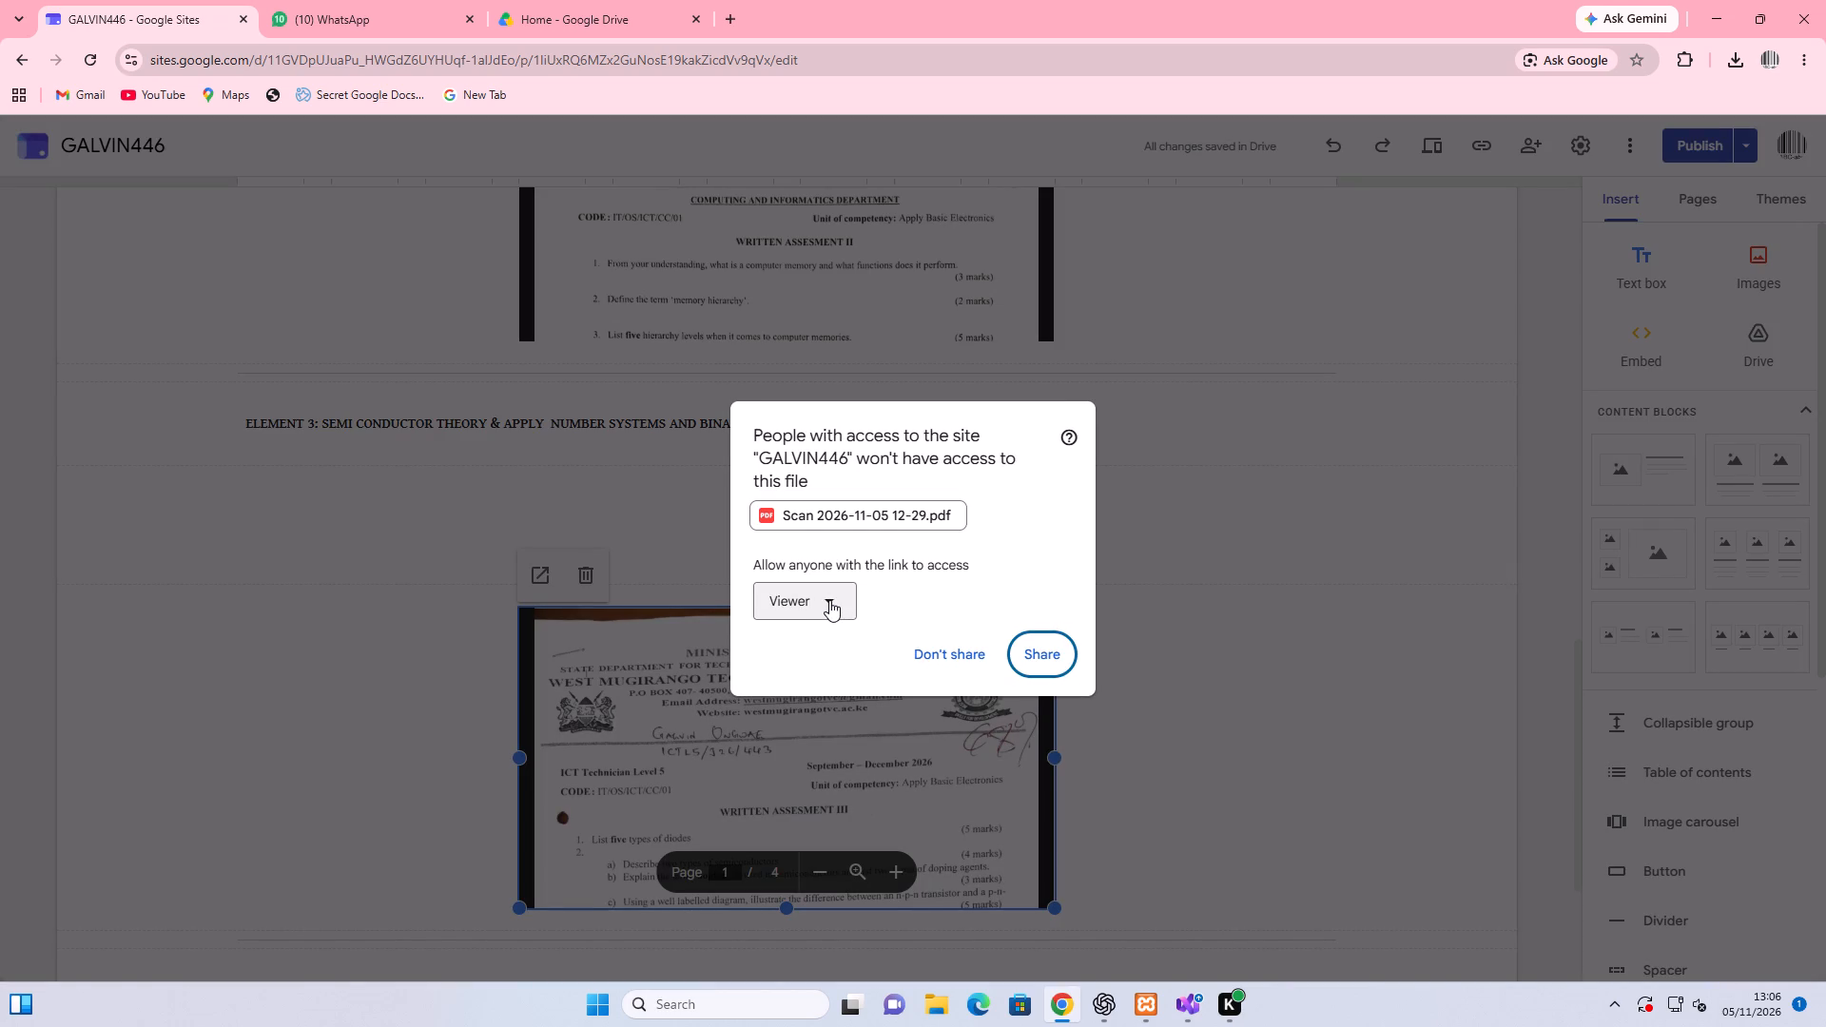
{"action": "left_click", "coordinate": [829, 600]}
{"action": "left_click", "coordinate": [829, 600]}
{"action": "left_click", "coordinate": [1050, 659]}
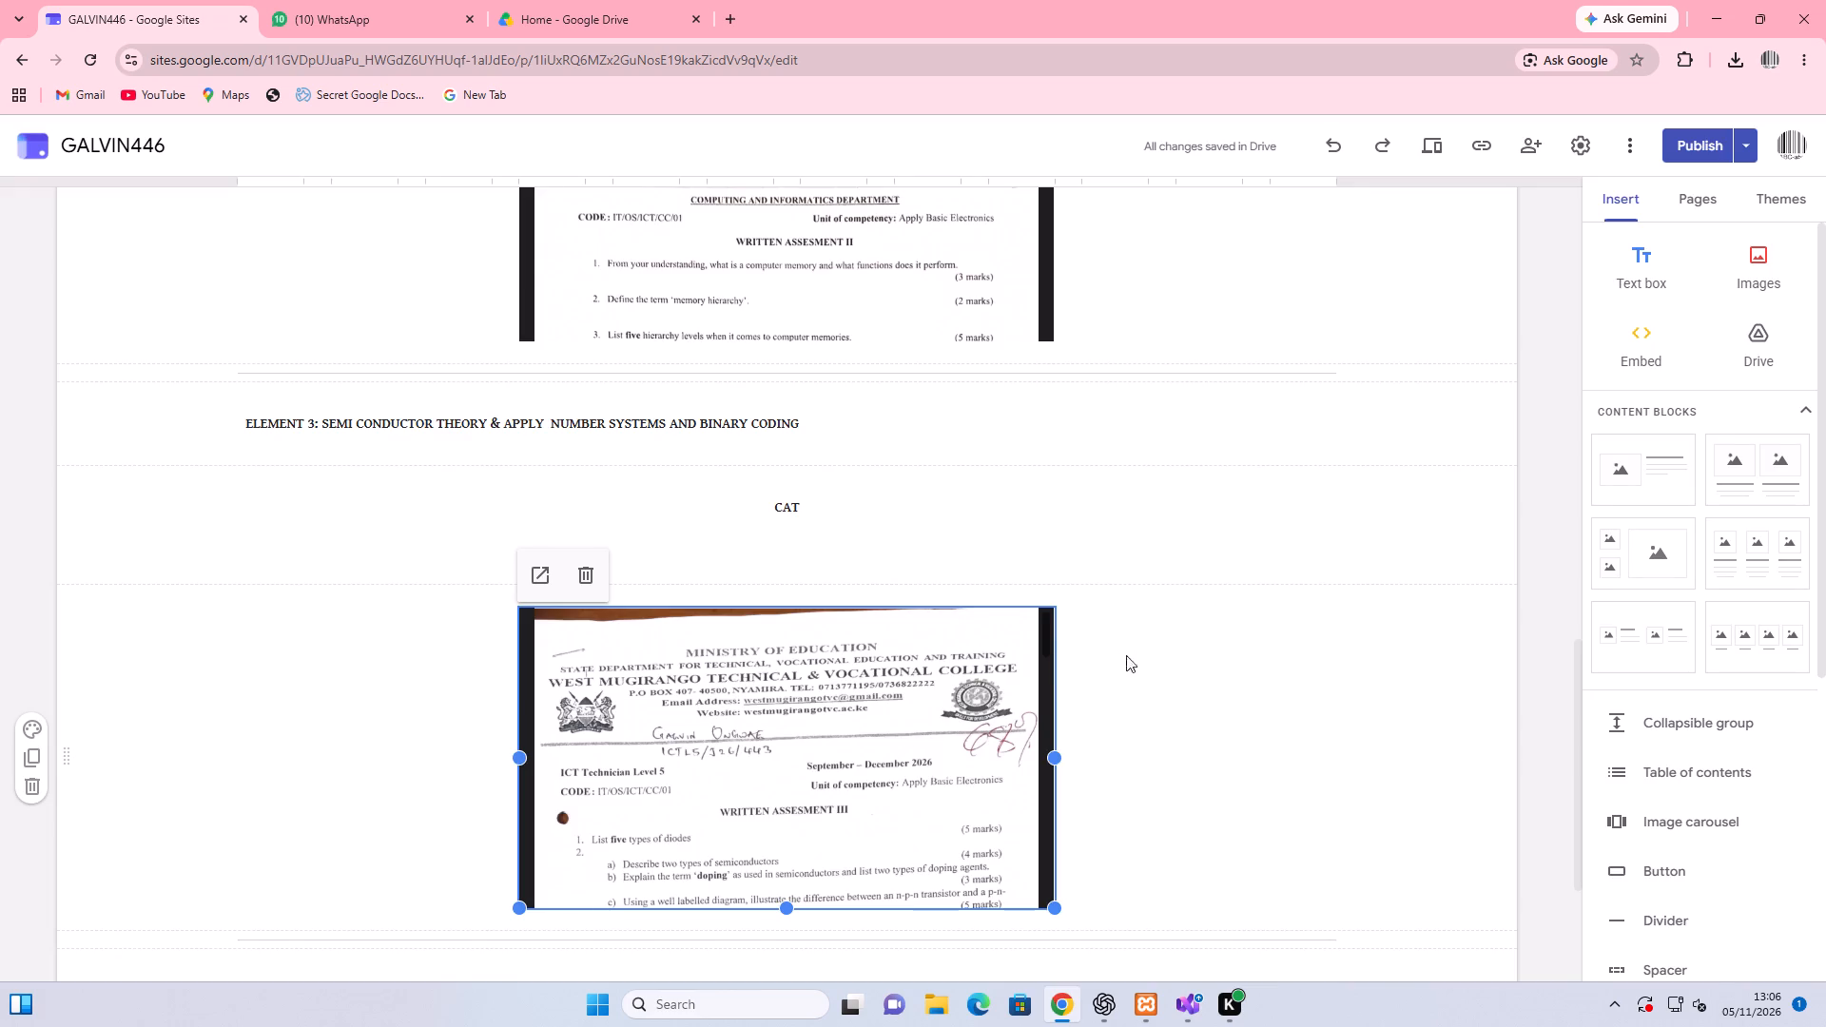
Review the Unit 3 Basic Electronics page, checking the CAT heading and embedded document under each of its three elements.
{"action": "scroll", "coordinate": [1094, 592], "scroll_direction": "down", "scroll_amount": 6}
{"action": "scroll", "coordinate": [1169, 522], "scroll_direction": "up", "scroll_amount": 6}
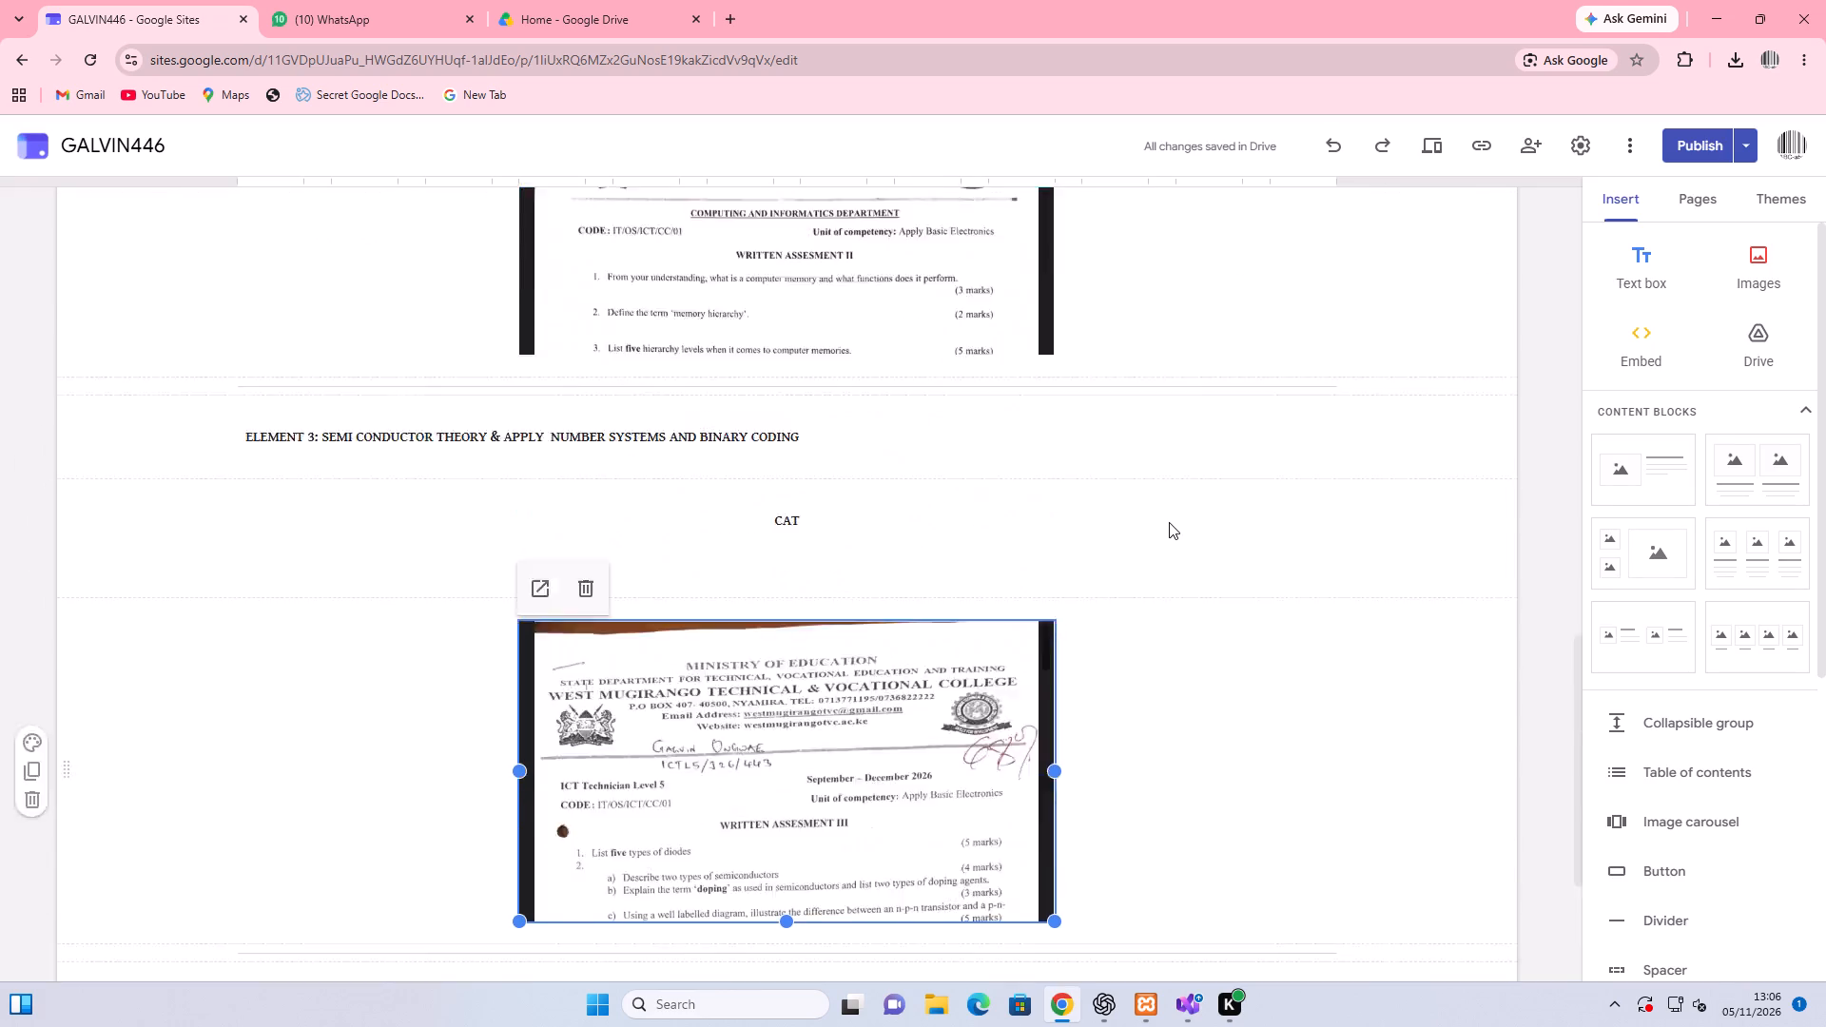
{"action": "scroll", "coordinate": [1171, 523], "scroll_direction": "up", "scroll_amount": 3}
{"action": "left_click", "coordinate": [777, 709]}
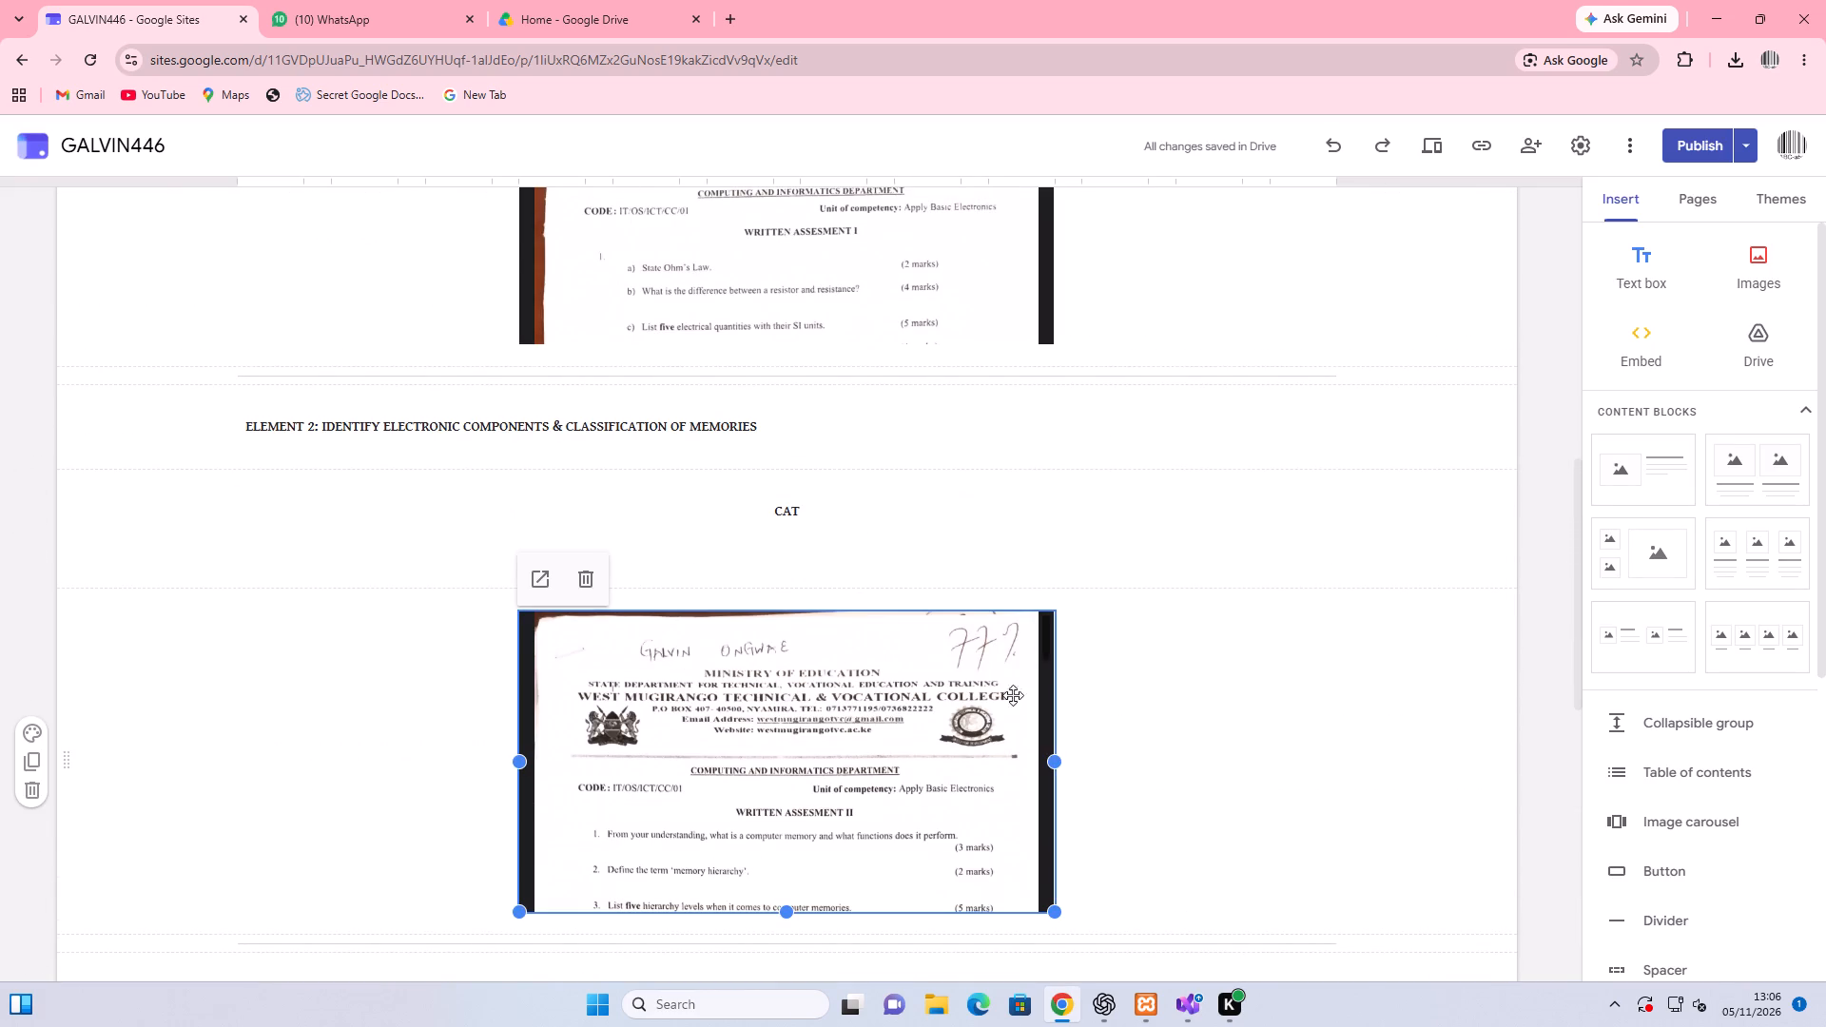
{"action": "scroll", "coordinate": [1260, 656], "scroll_direction": "down", "scroll_amount": 5}
{"action": "scroll", "coordinate": [1243, 651], "scroll_direction": "up", "scroll_amount": 9}
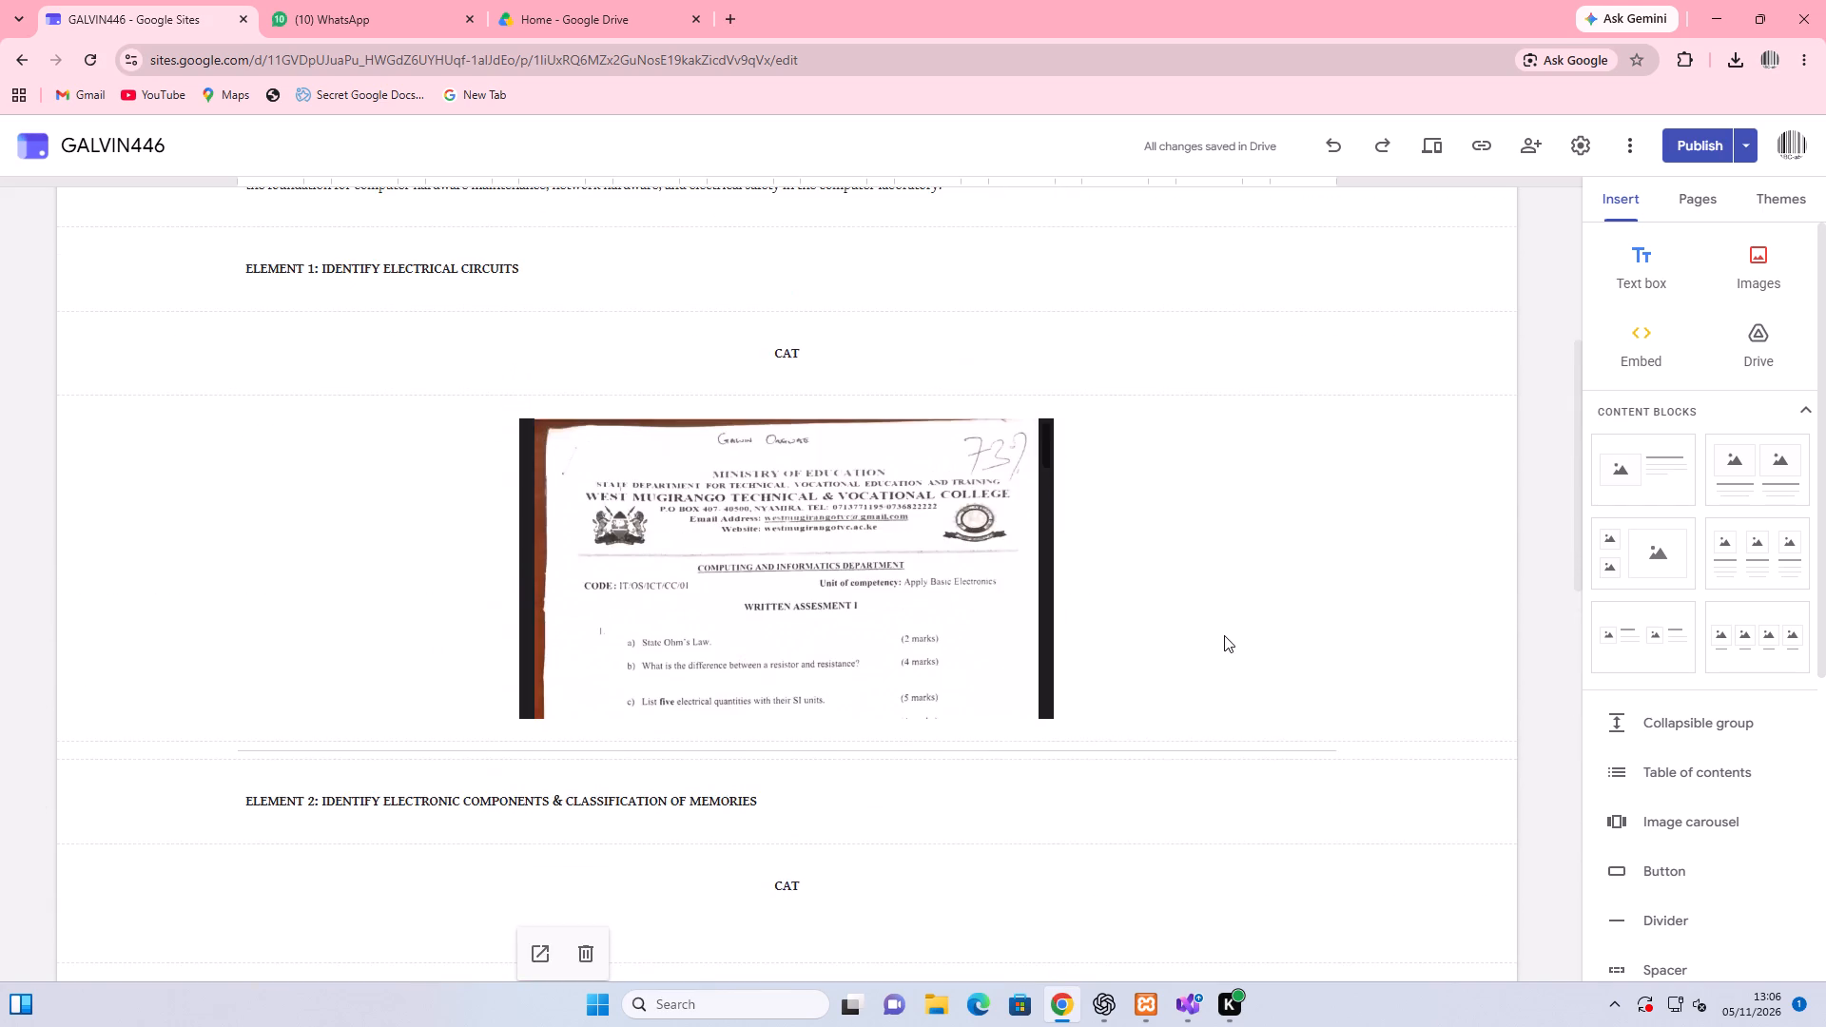
{"action": "scroll", "coordinate": [1233, 626], "scroll_direction": "up", "scroll_amount": 6}
{"action": "scroll", "coordinate": [1234, 621], "scroll_direction": "down", "scroll_amount": 18}
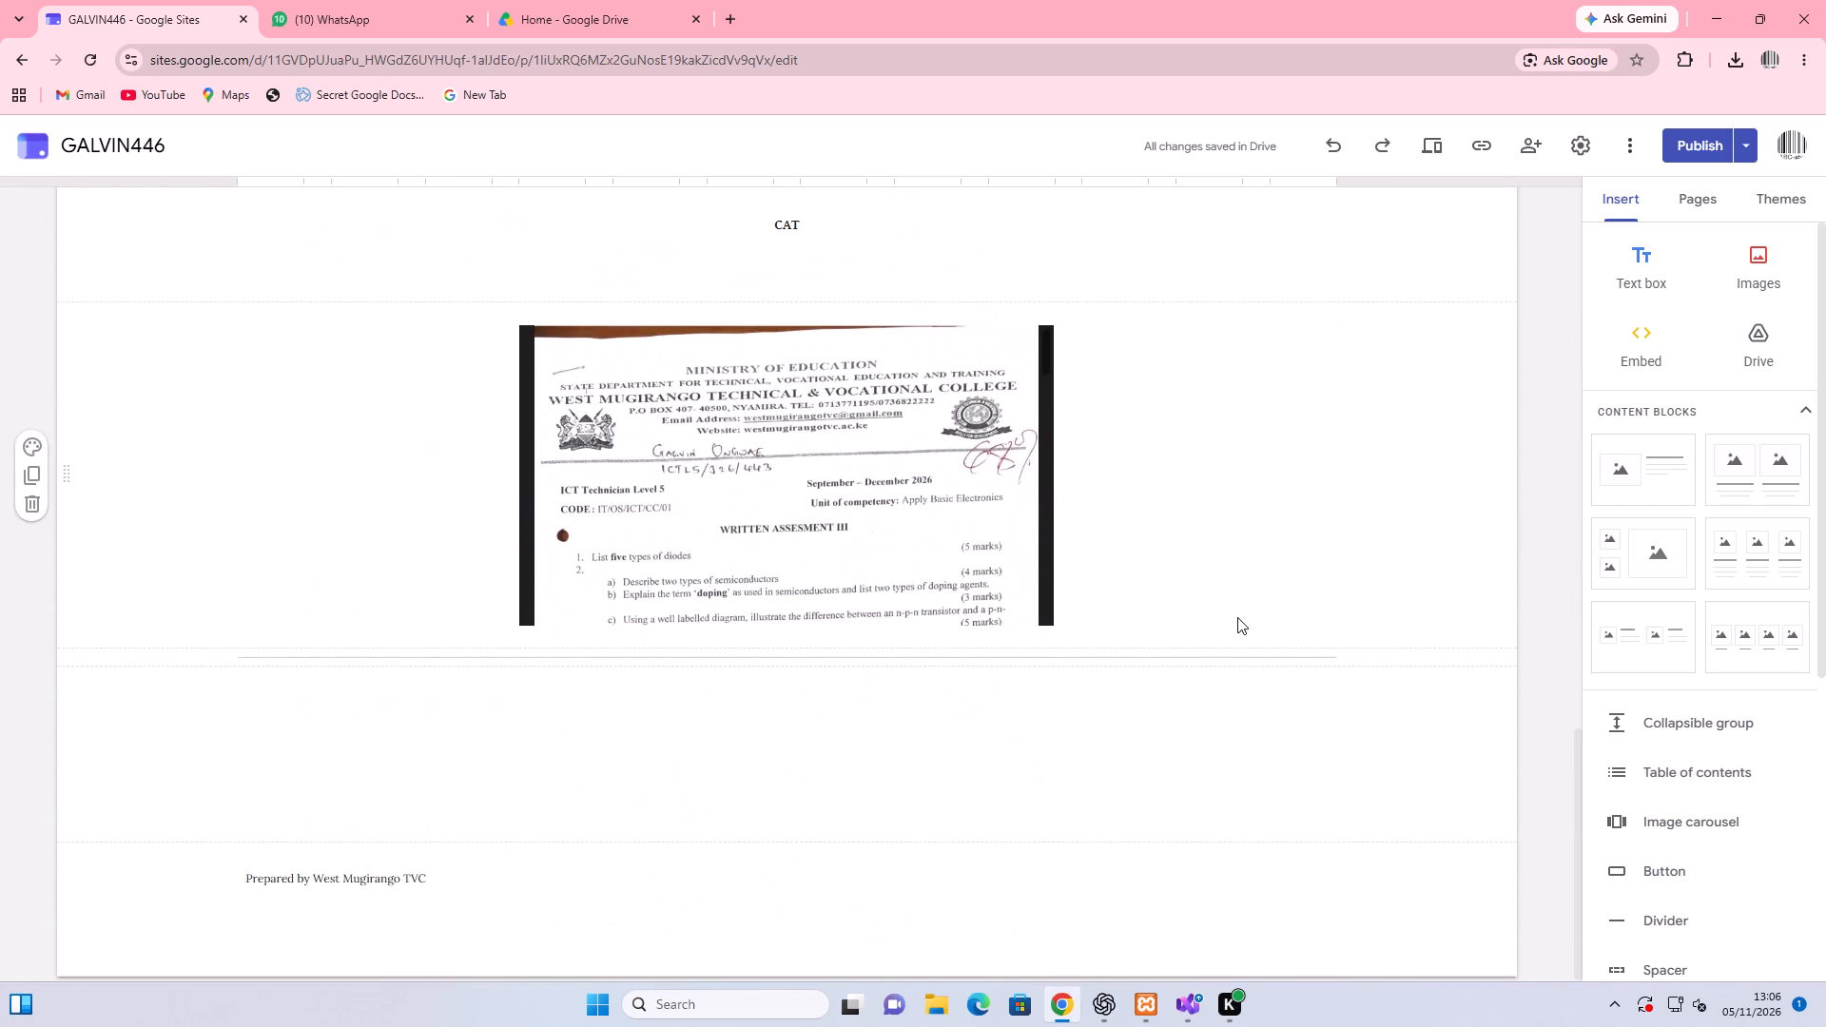
{"action": "scroll", "coordinate": [1237, 617], "scroll_direction": "up", "scroll_amount": 5}
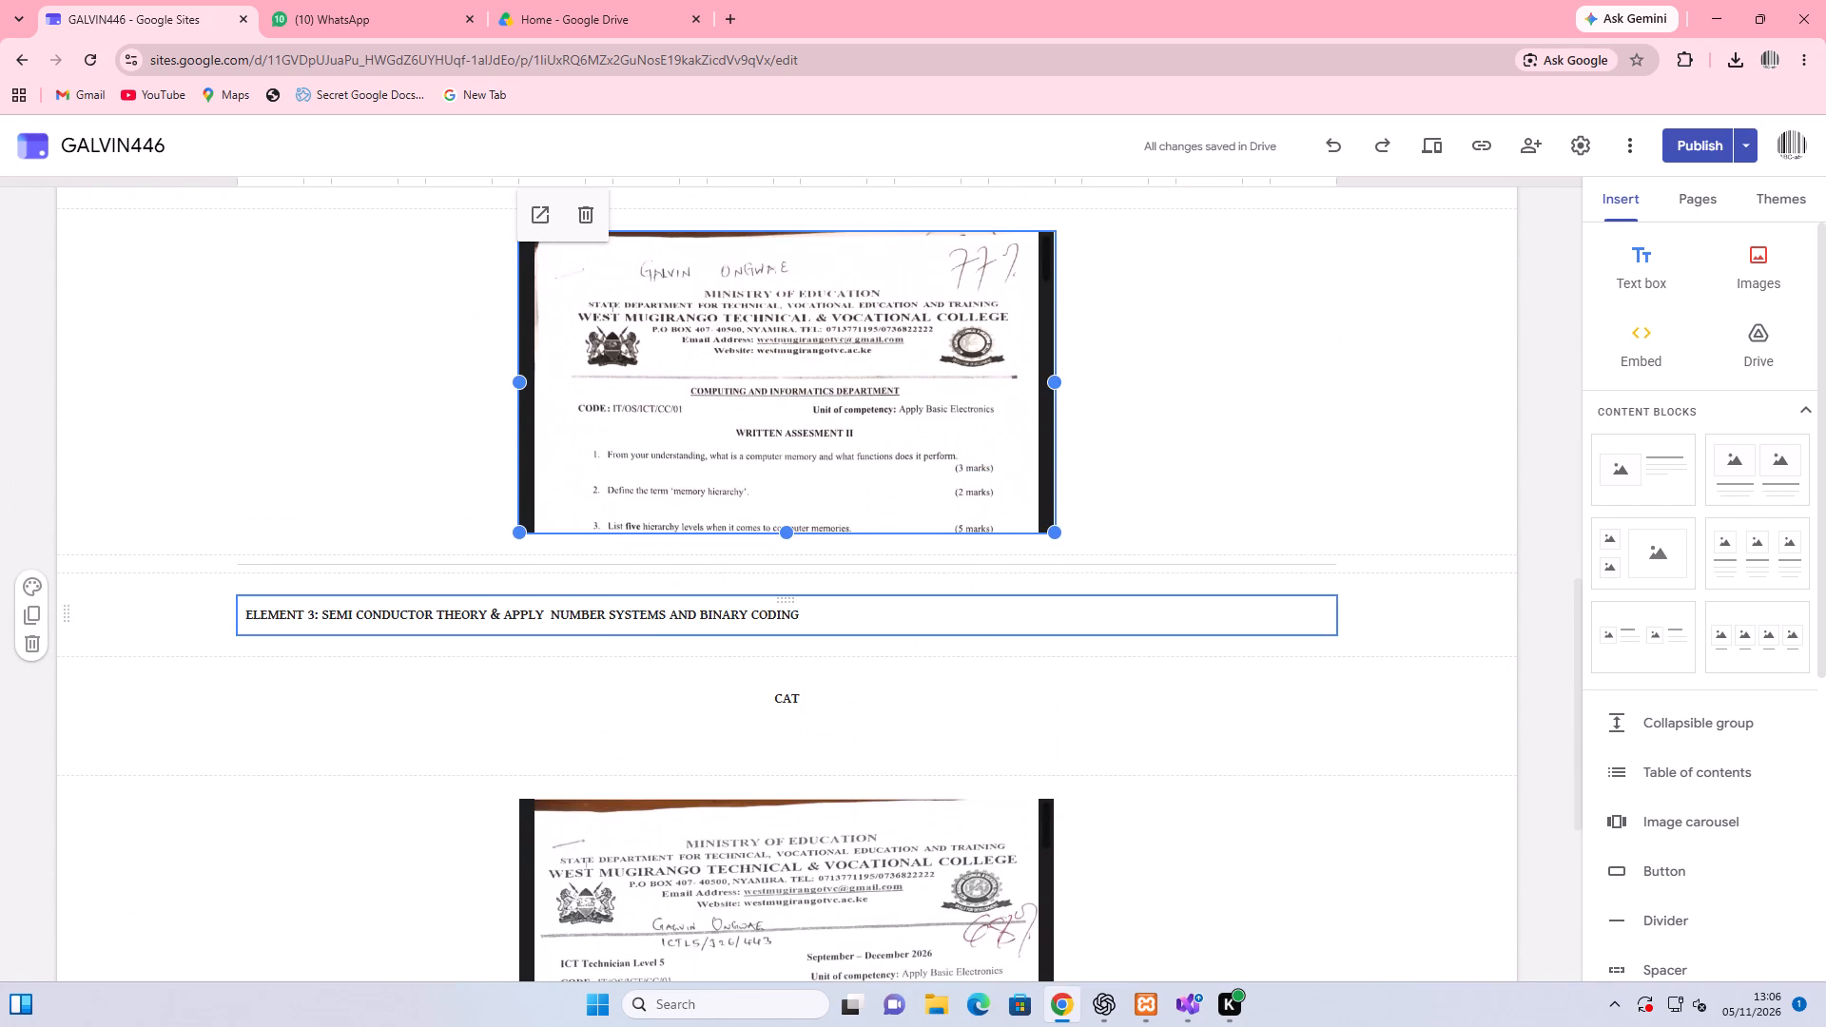
{"action": "scroll", "coordinate": [1237, 617], "scroll_direction": "up", "scroll_amount": 10}
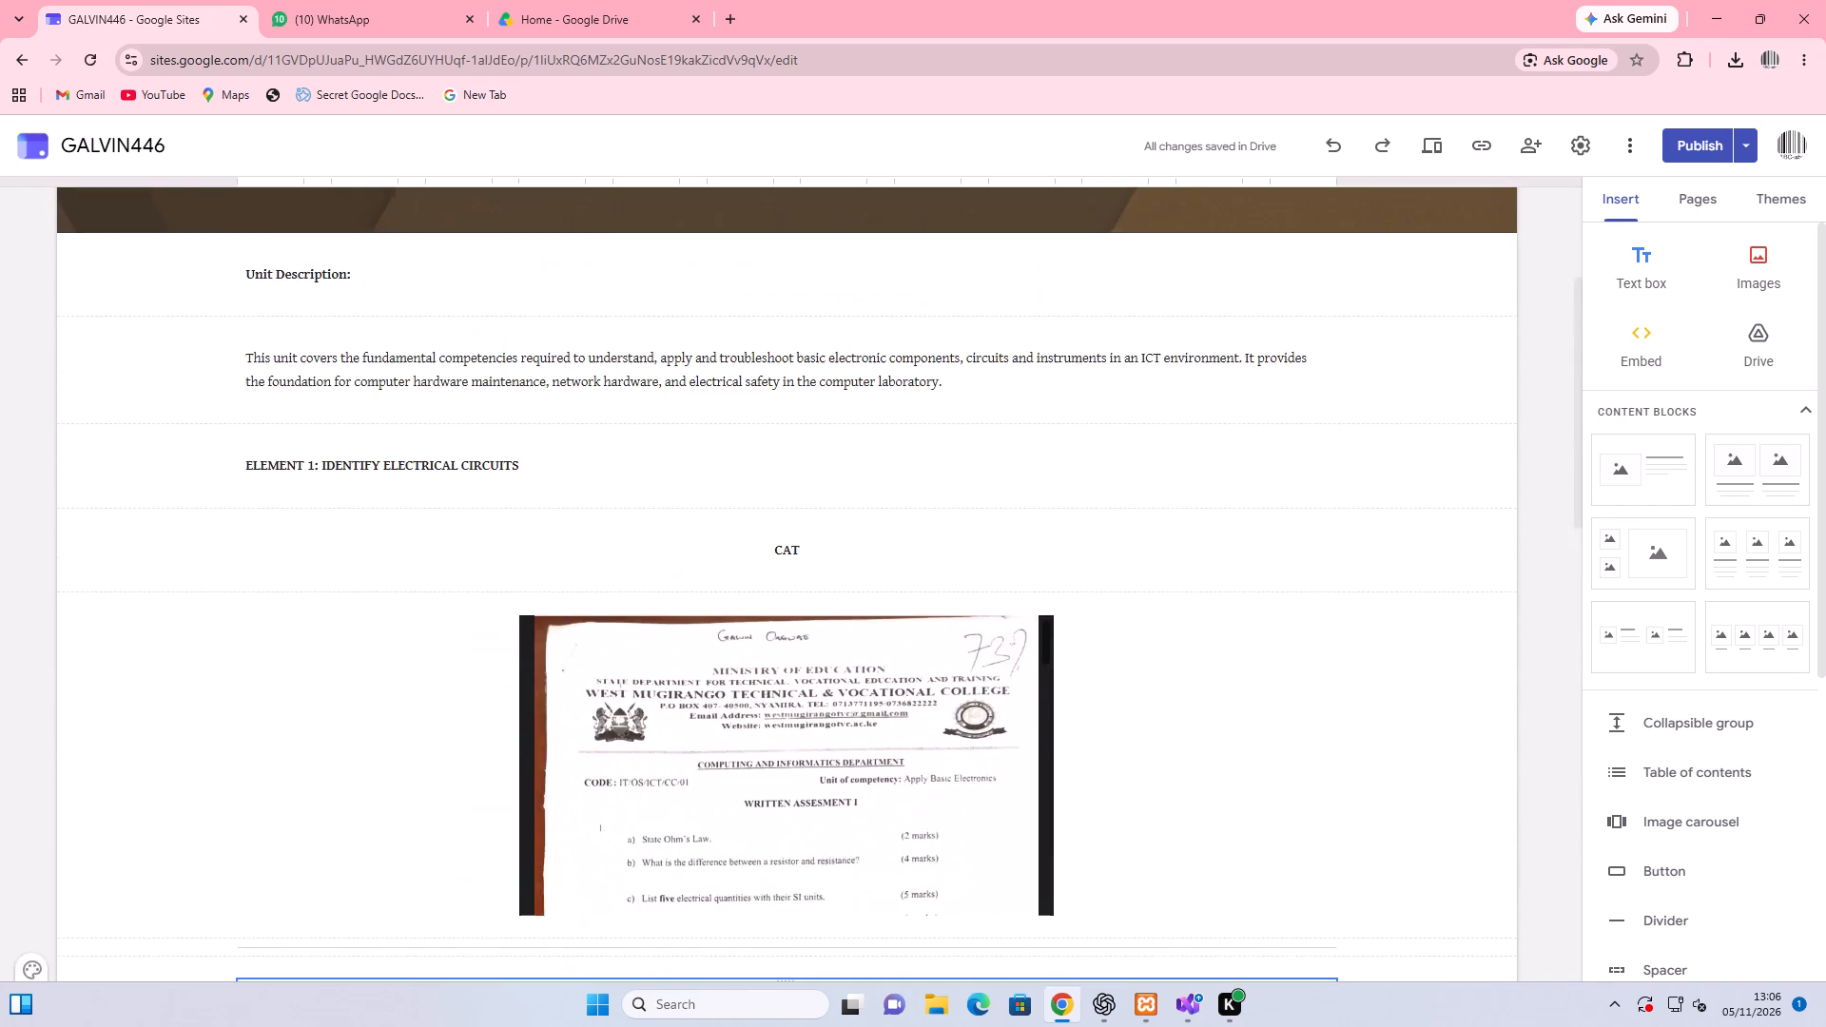
{"action": "scroll", "coordinate": [1237, 617], "scroll_direction": "up", "scroll_amount": 6}
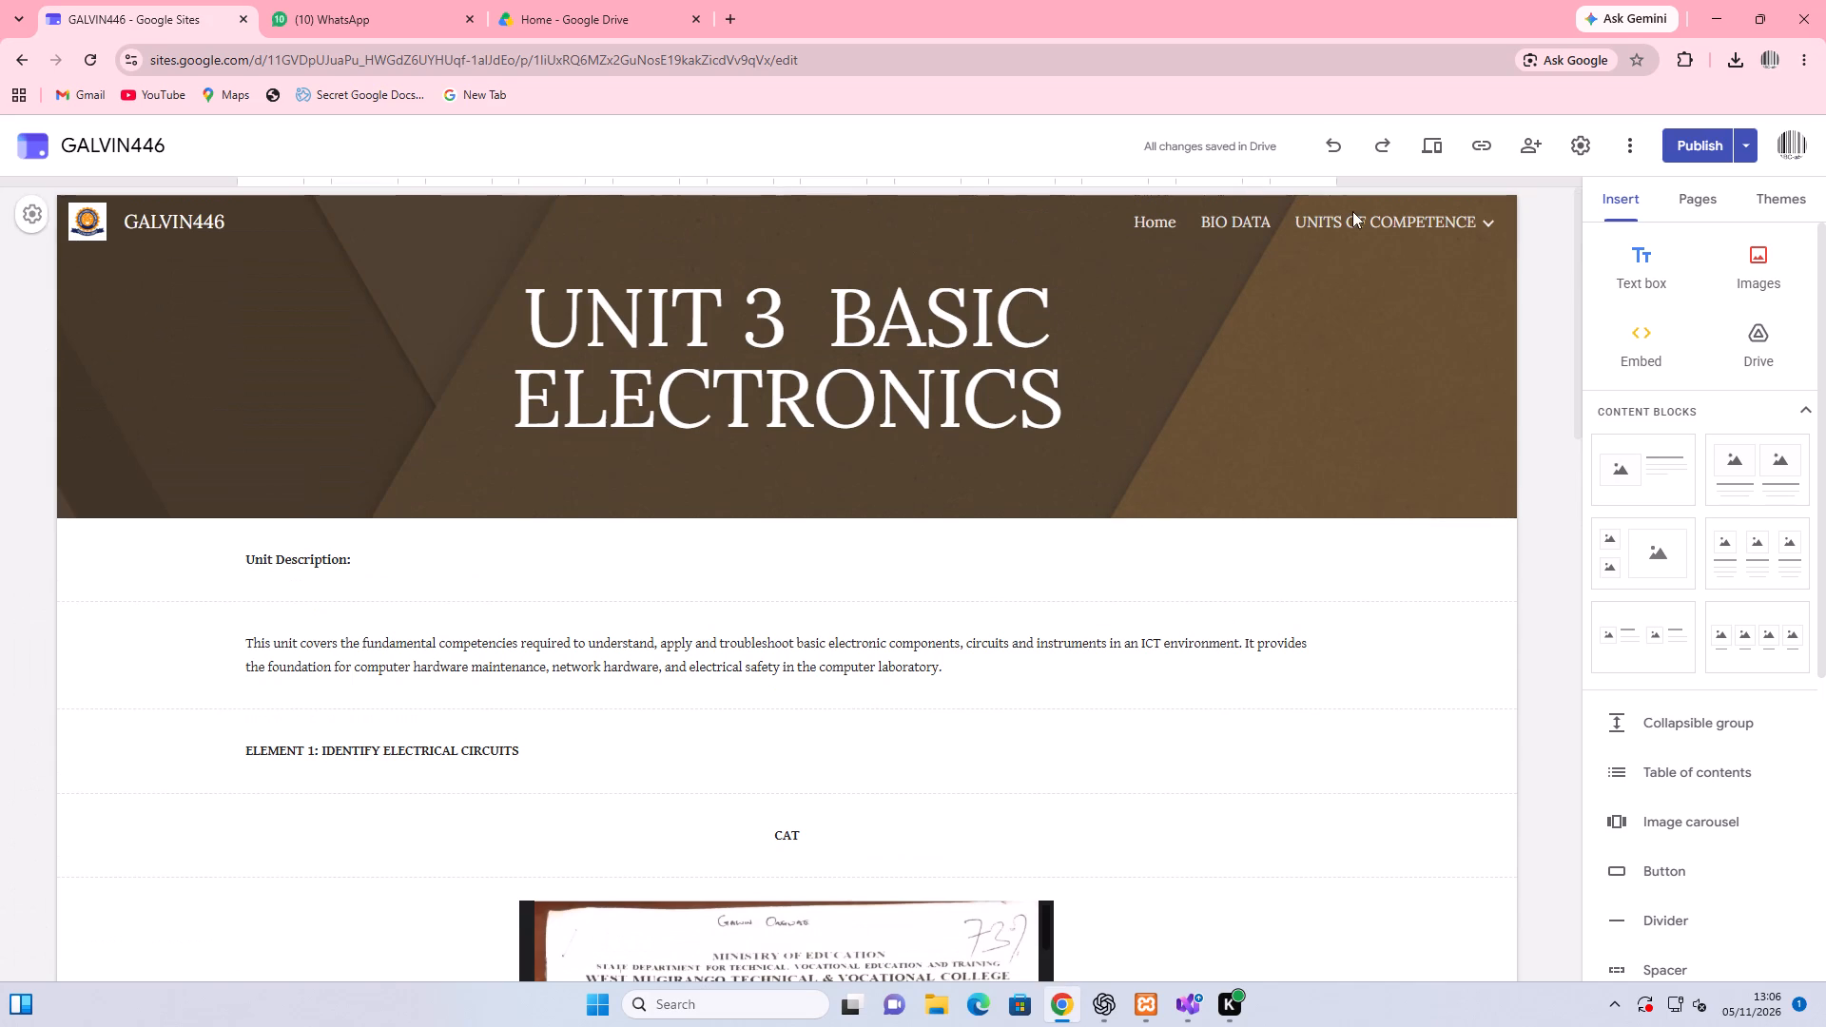
Open the Unit 2: Computer Software page and examine the observation checklist and photo/video evidence placeholders under its elements.
{"action": "left_click", "coordinate": [1276, 349]}
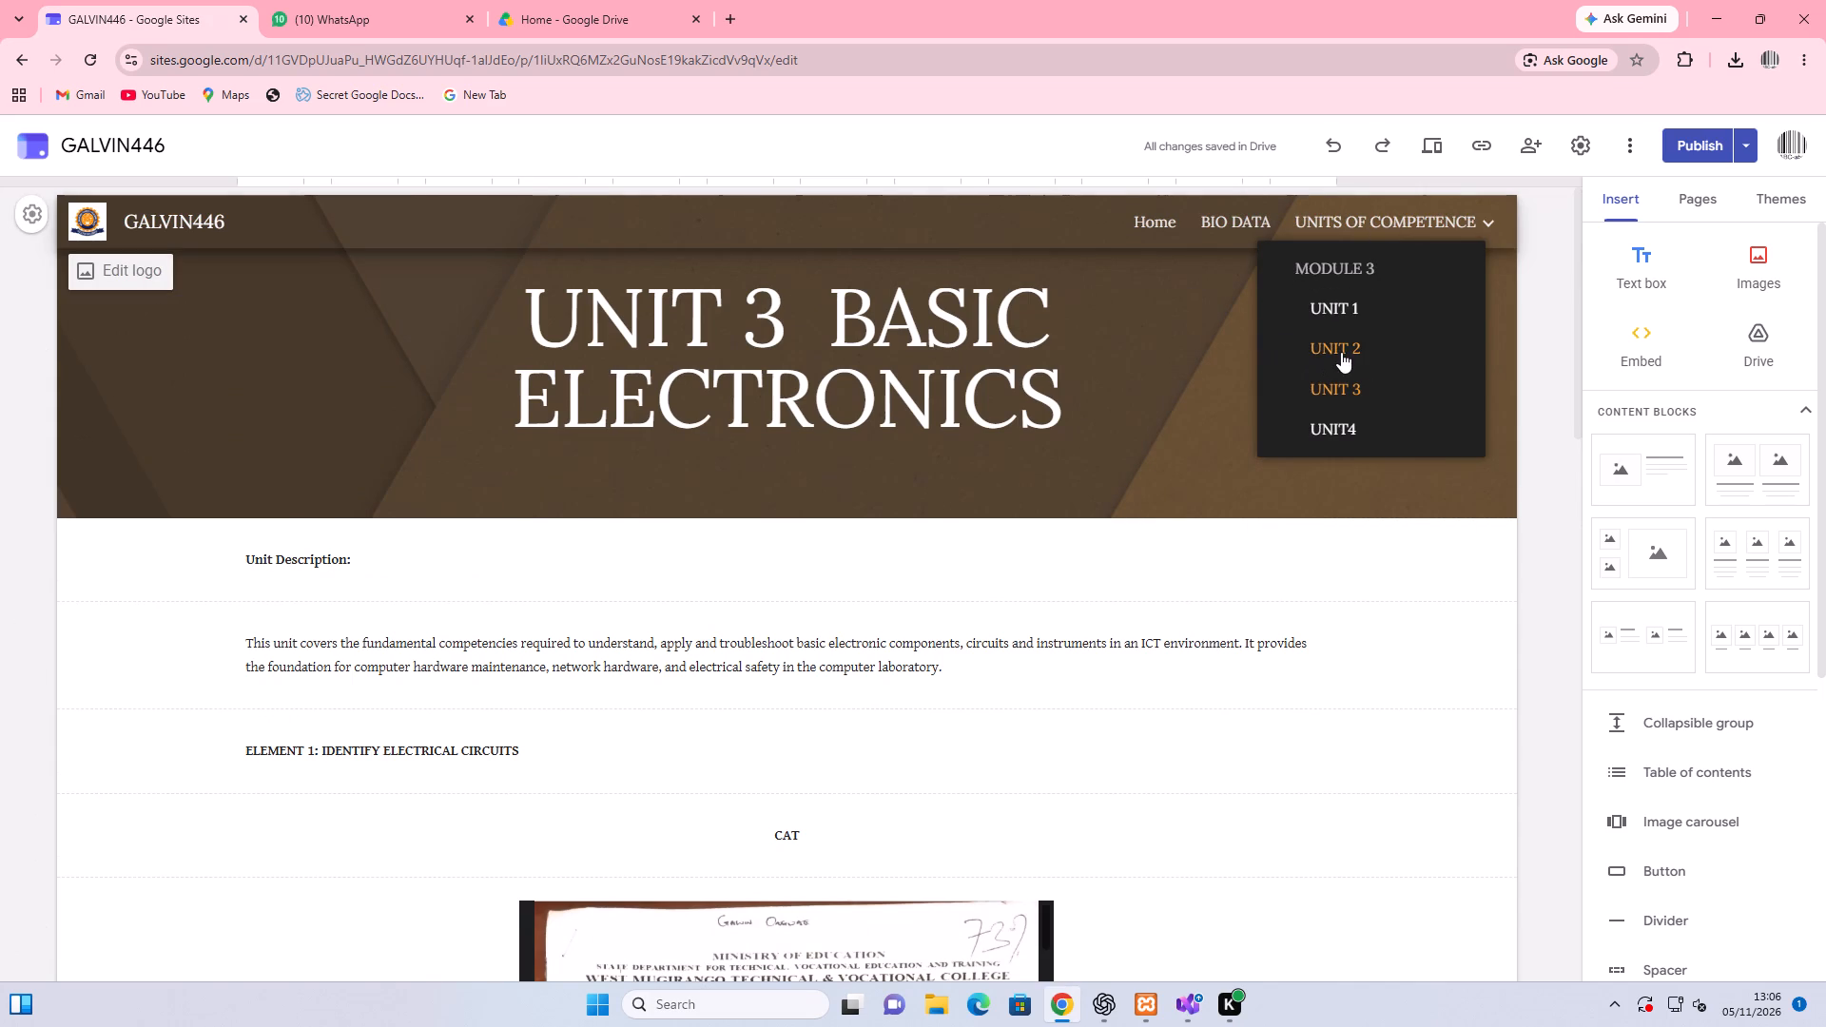
{"action": "left_click", "coordinate": [1342, 346]}
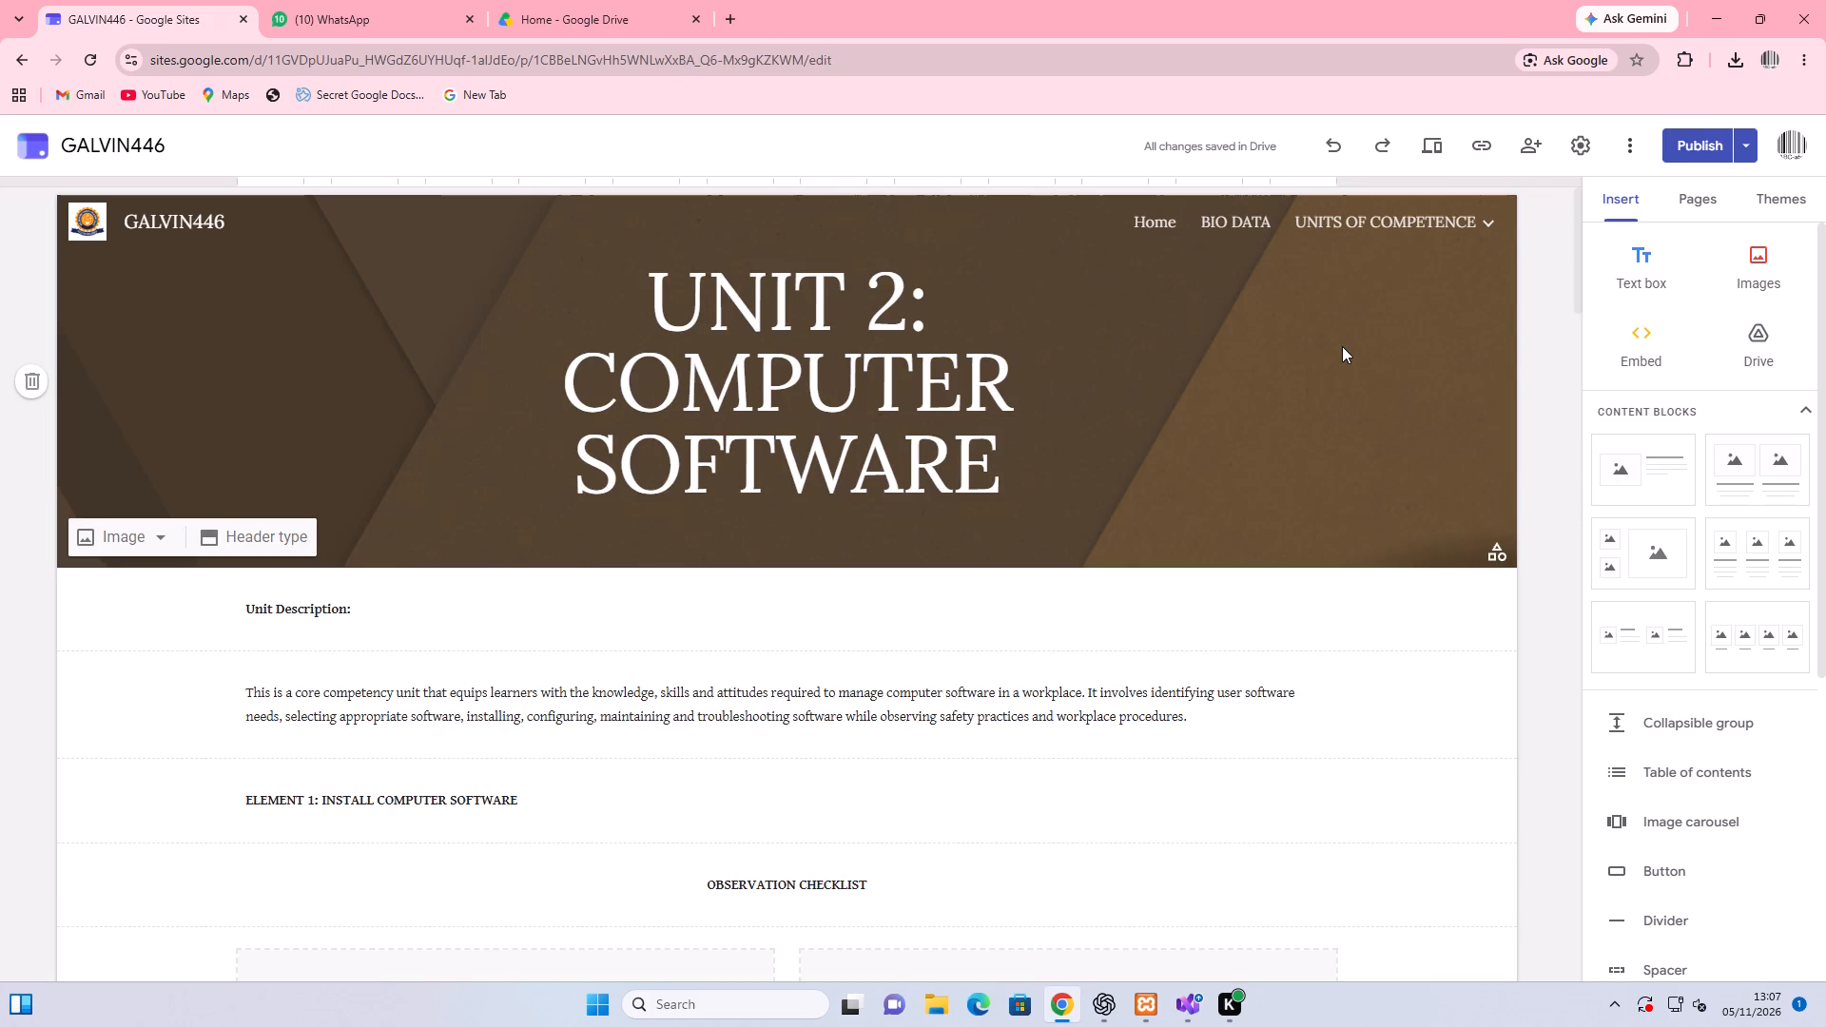
{"action": "scroll", "coordinate": [942, 660], "scroll_direction": "down", "scroll_amount": 4}
{"action": "scroll", "coordinate": [964, 643], "scroll_direction": "up", "scroll_amount": 5}
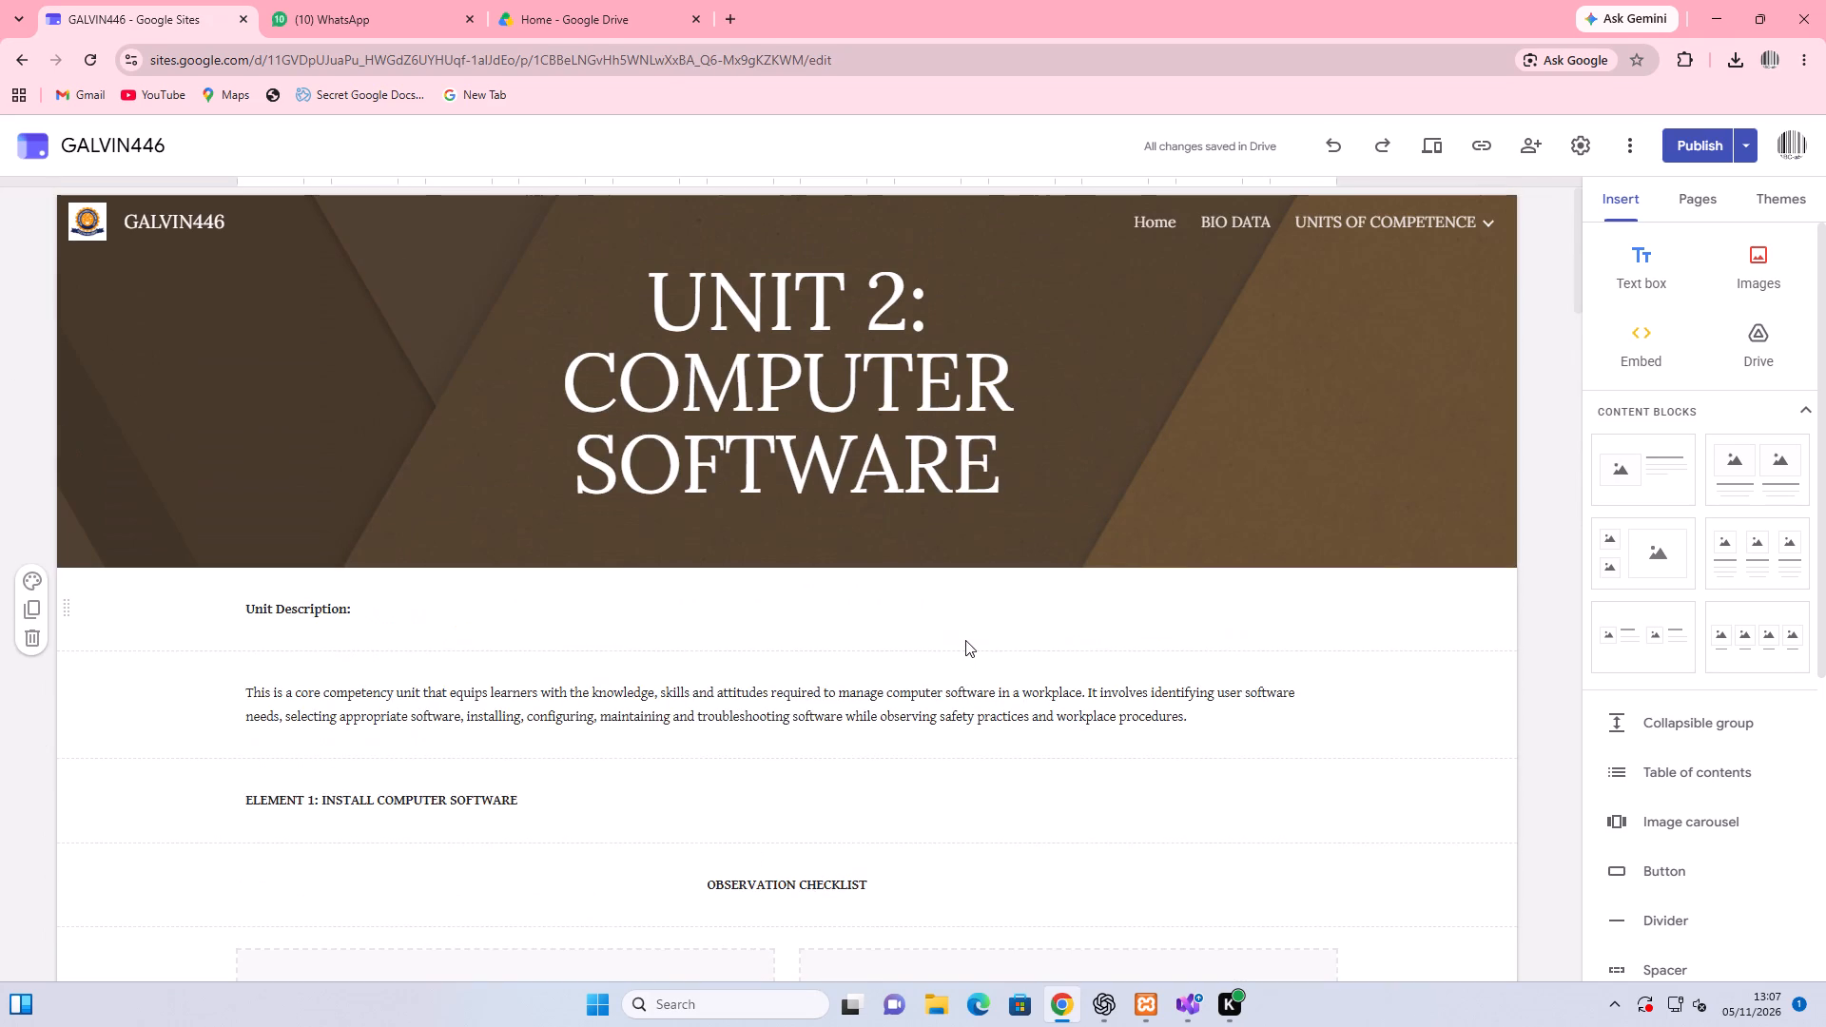
{"action": "scroll", "coordinate": [965, 640], "scroll_direction": "up", "scroll_amount": 3}
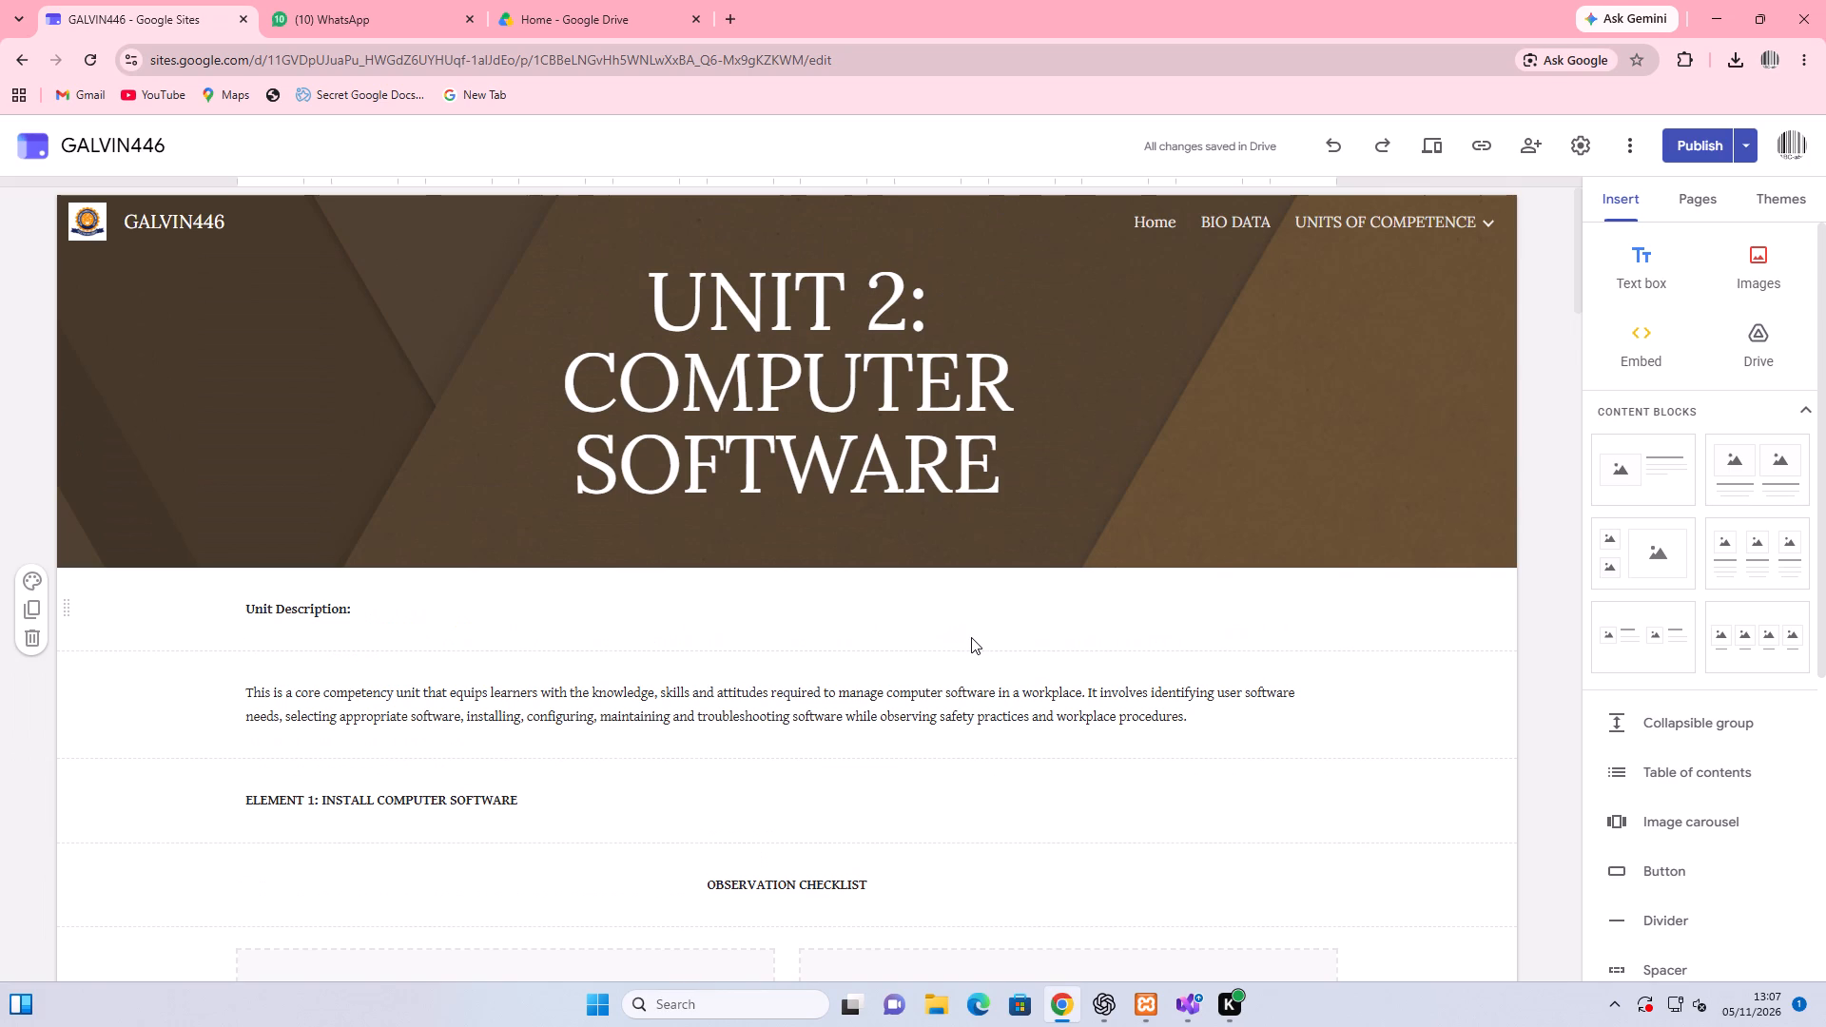
{"action": "scroll", "coordinate": [1073, 730], "scroll_direction": "down", "scroll_amount": 5}
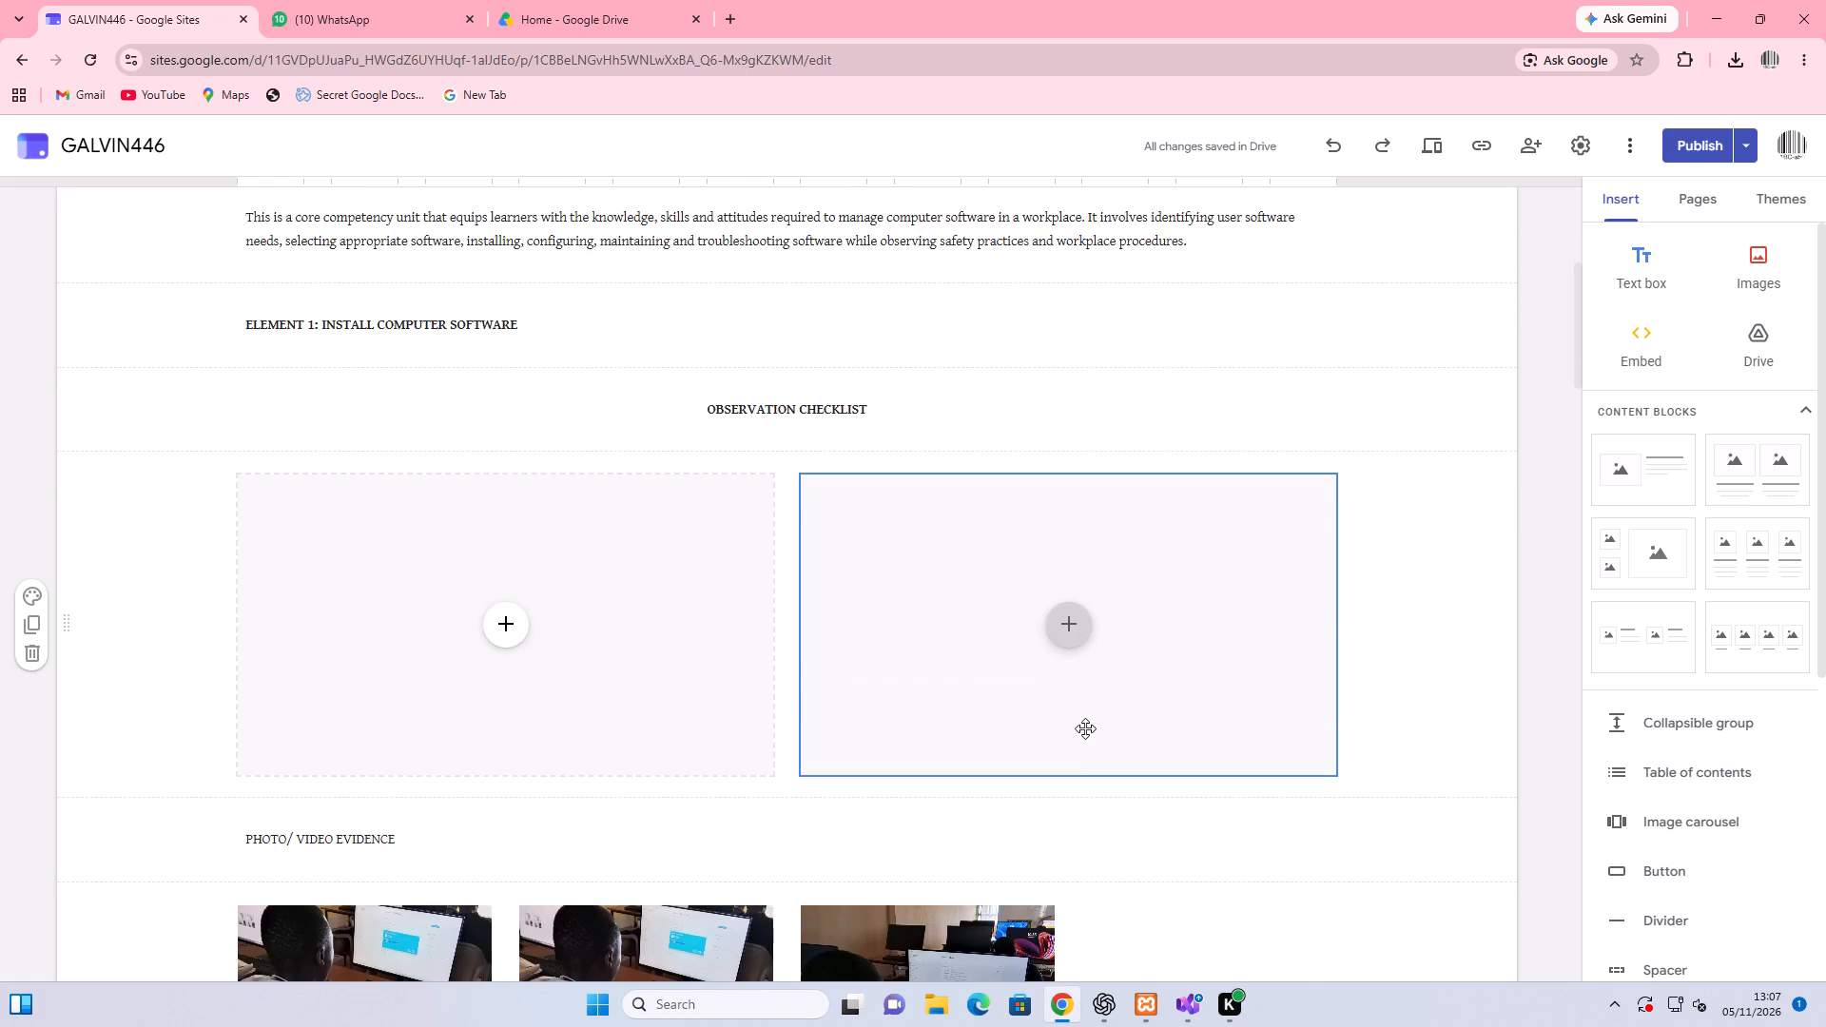
{"action": "scroll", "coordinate": [777, 796], "scroll_direction": "down", "scroll_amount": 5}
{"action": "left_click", "coordinate": [378, 584]}
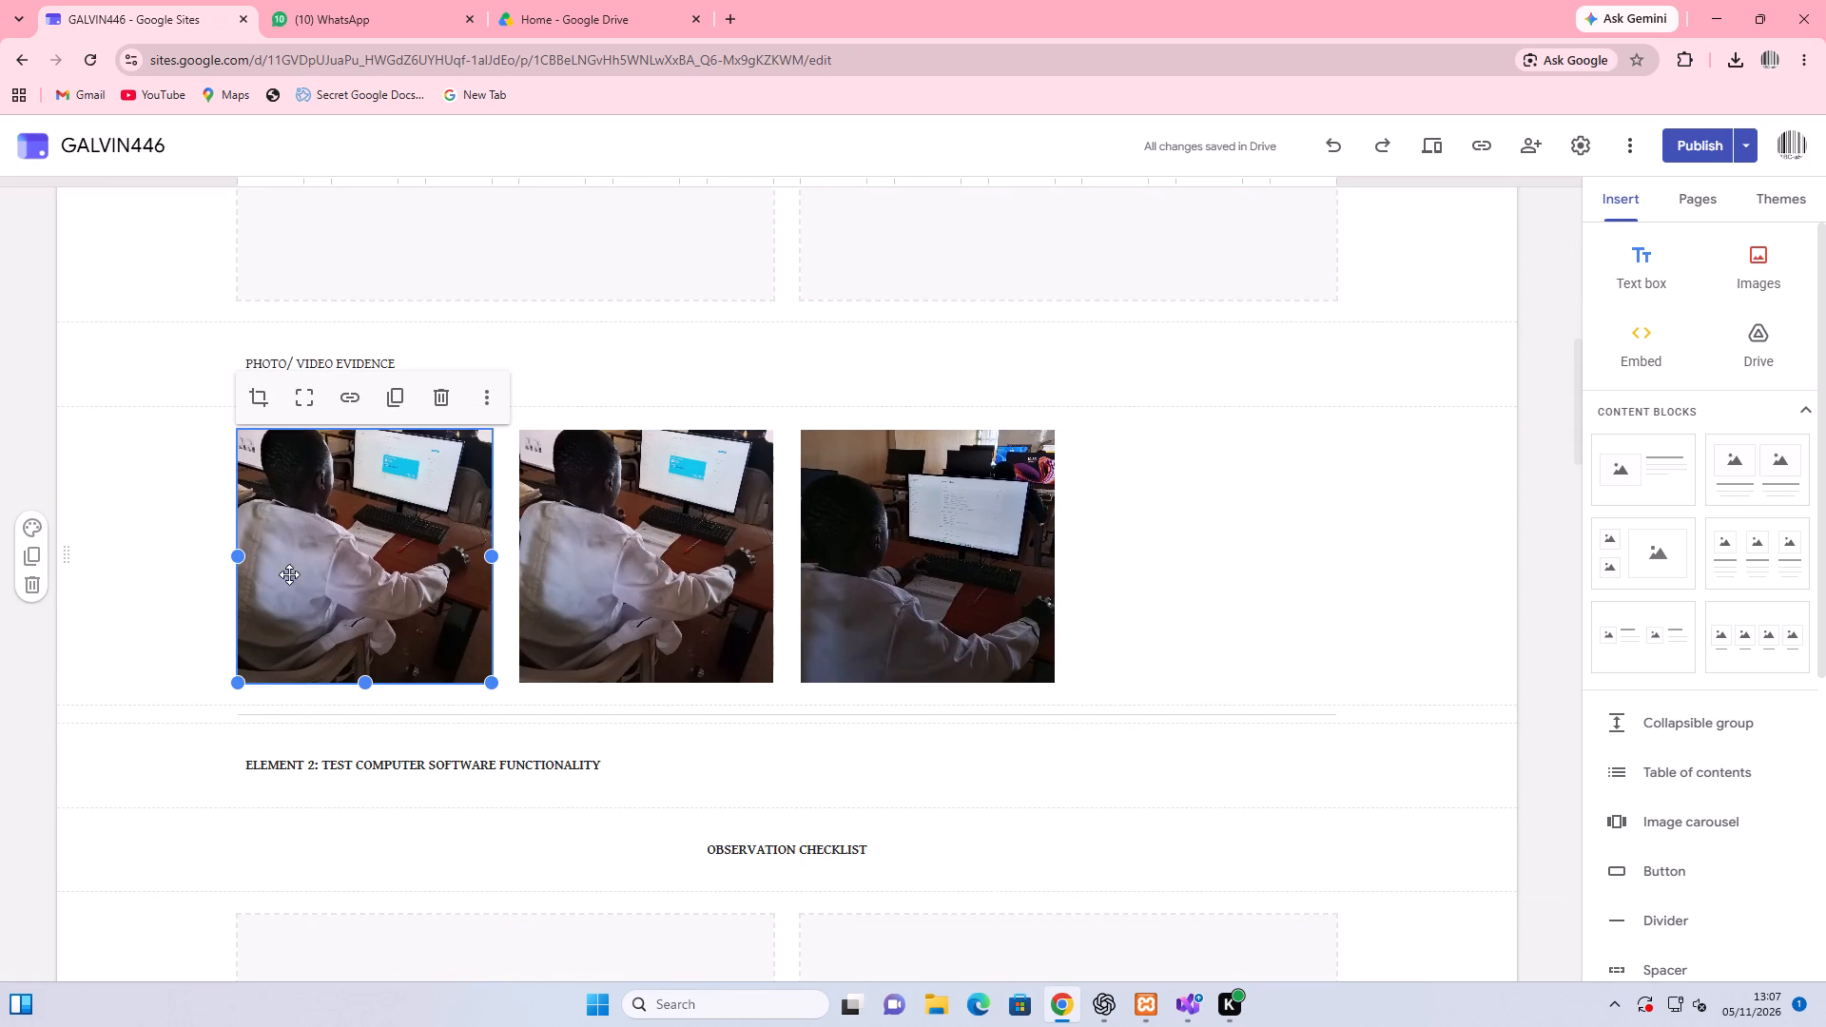
{"action": "scroll", "coordinate": [1232, 606], "scroll_direction": "up", "scroll_amount": 4}
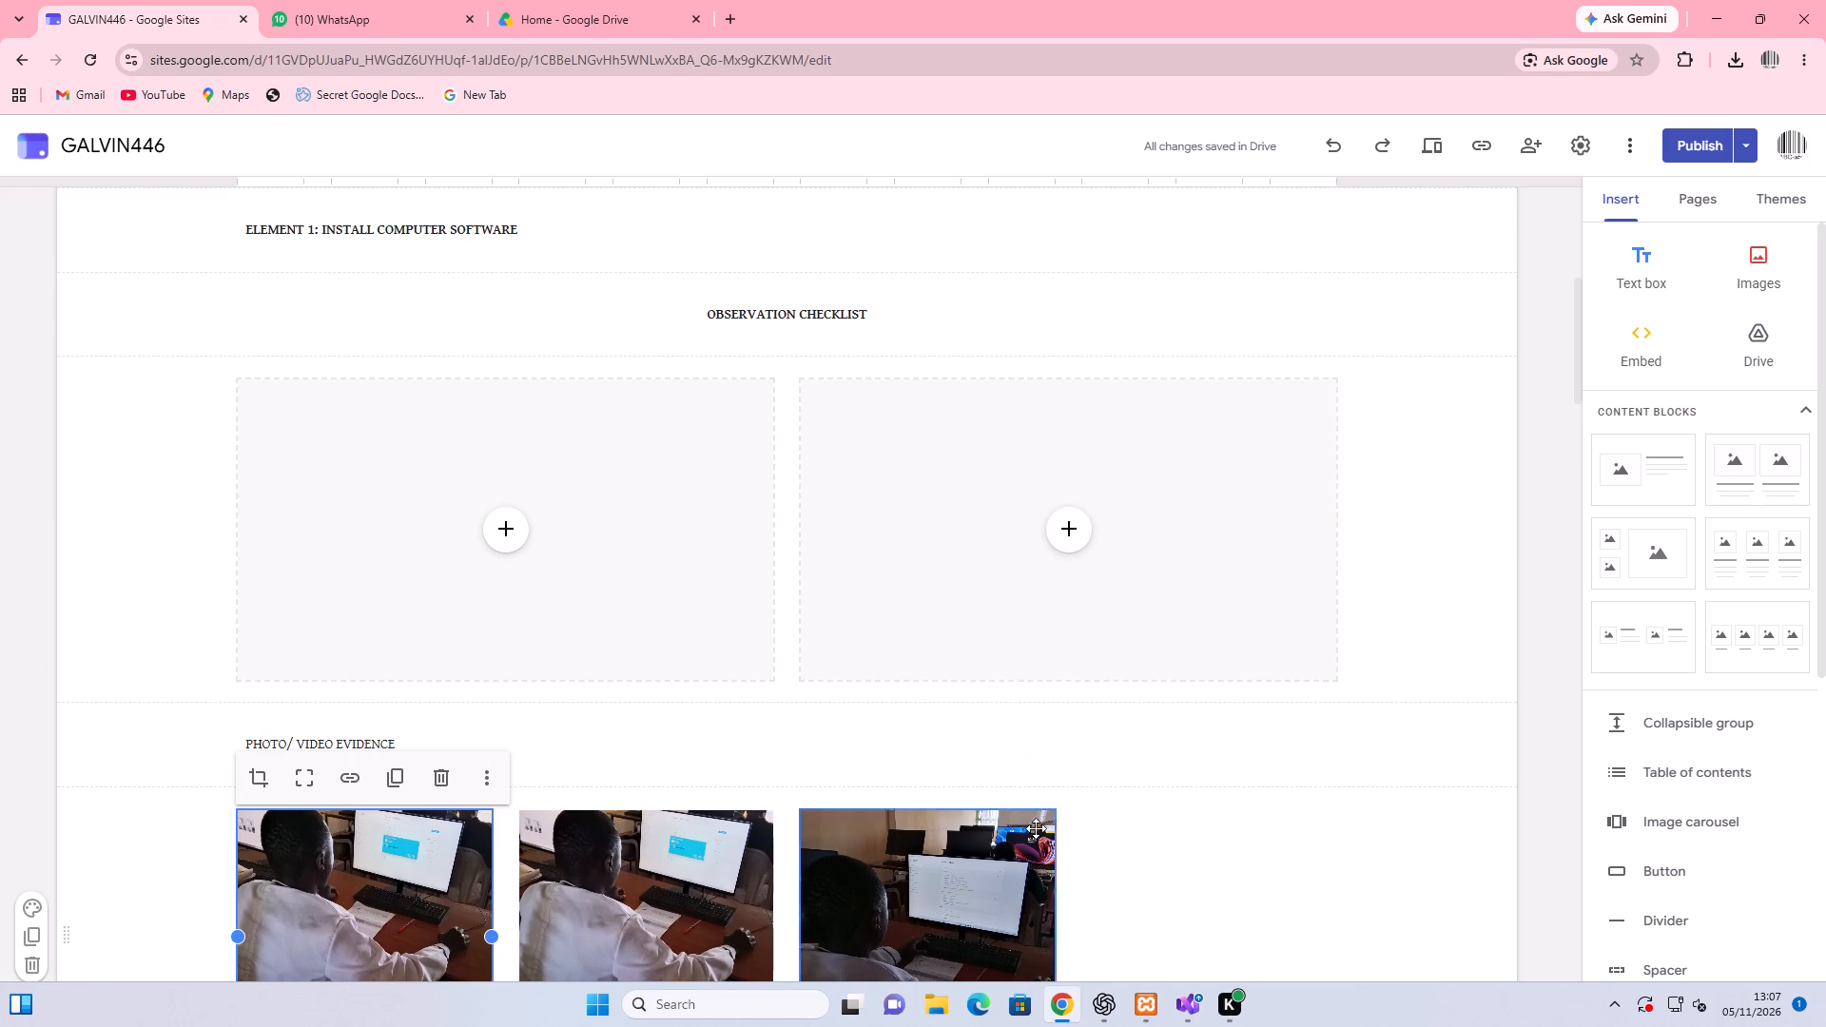
{"action": "scroll", "coordinate": [1311, 809], "scroll_direction": "up", "scroll_amount": 5}
{"action": "scroll", "coordinate": [1311, 809], "scroll_direction": "down", "scroll_amount": 5}
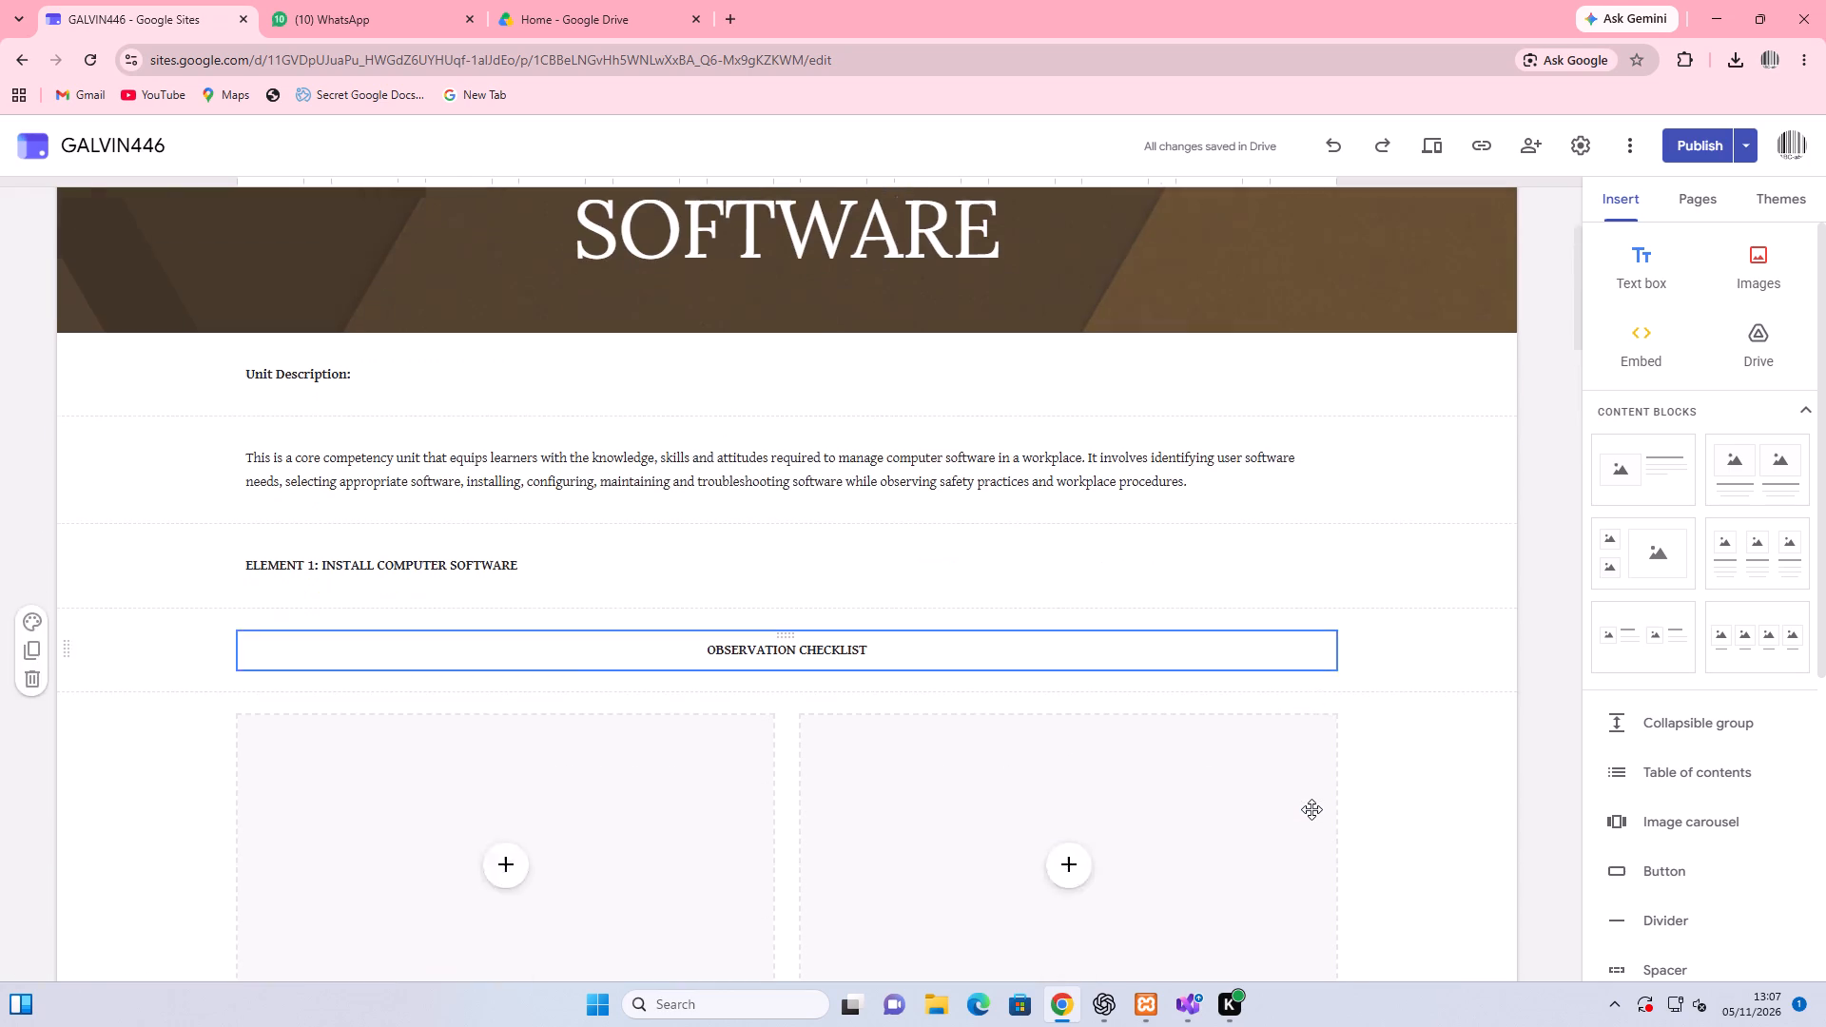
{"action": "scroll", "coordinate": [1311, 809], "scroll_direction": "down", "scroll_amount": 5}
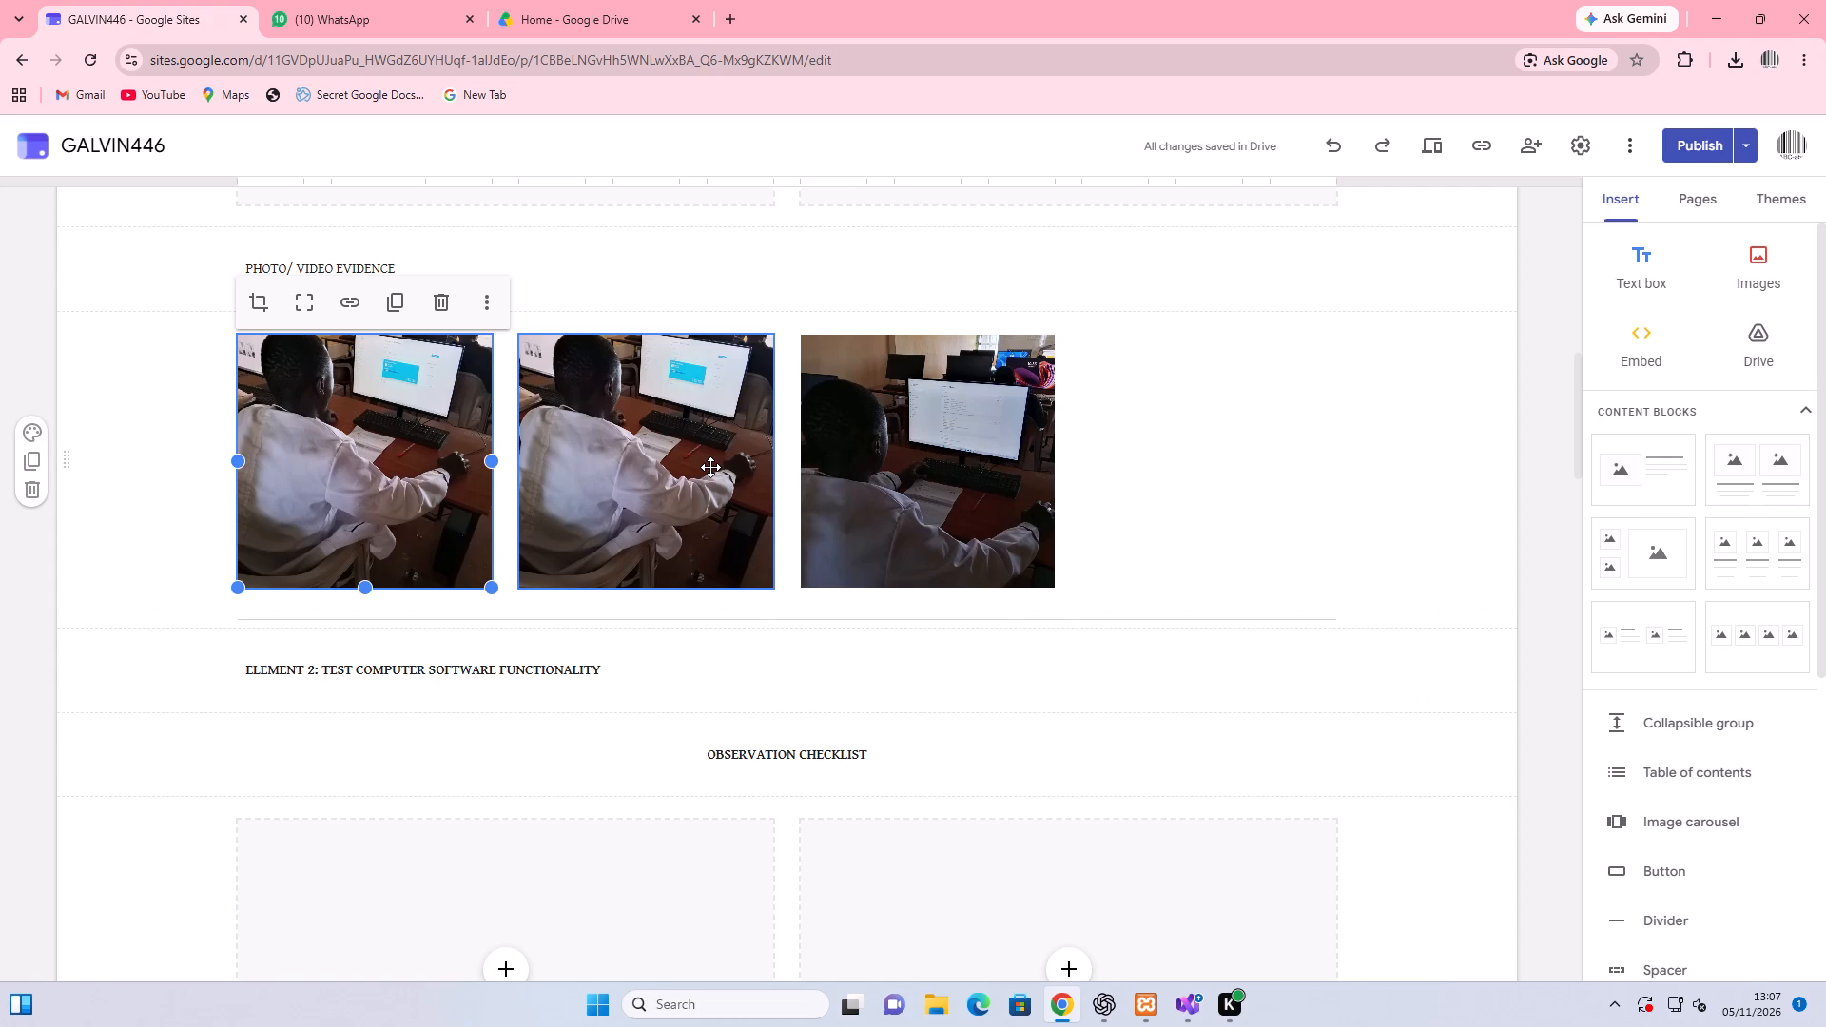
{"action": "scroll", "coordinate": [827, 580], "scroll_direction": "down", "scroll_amount": 7}
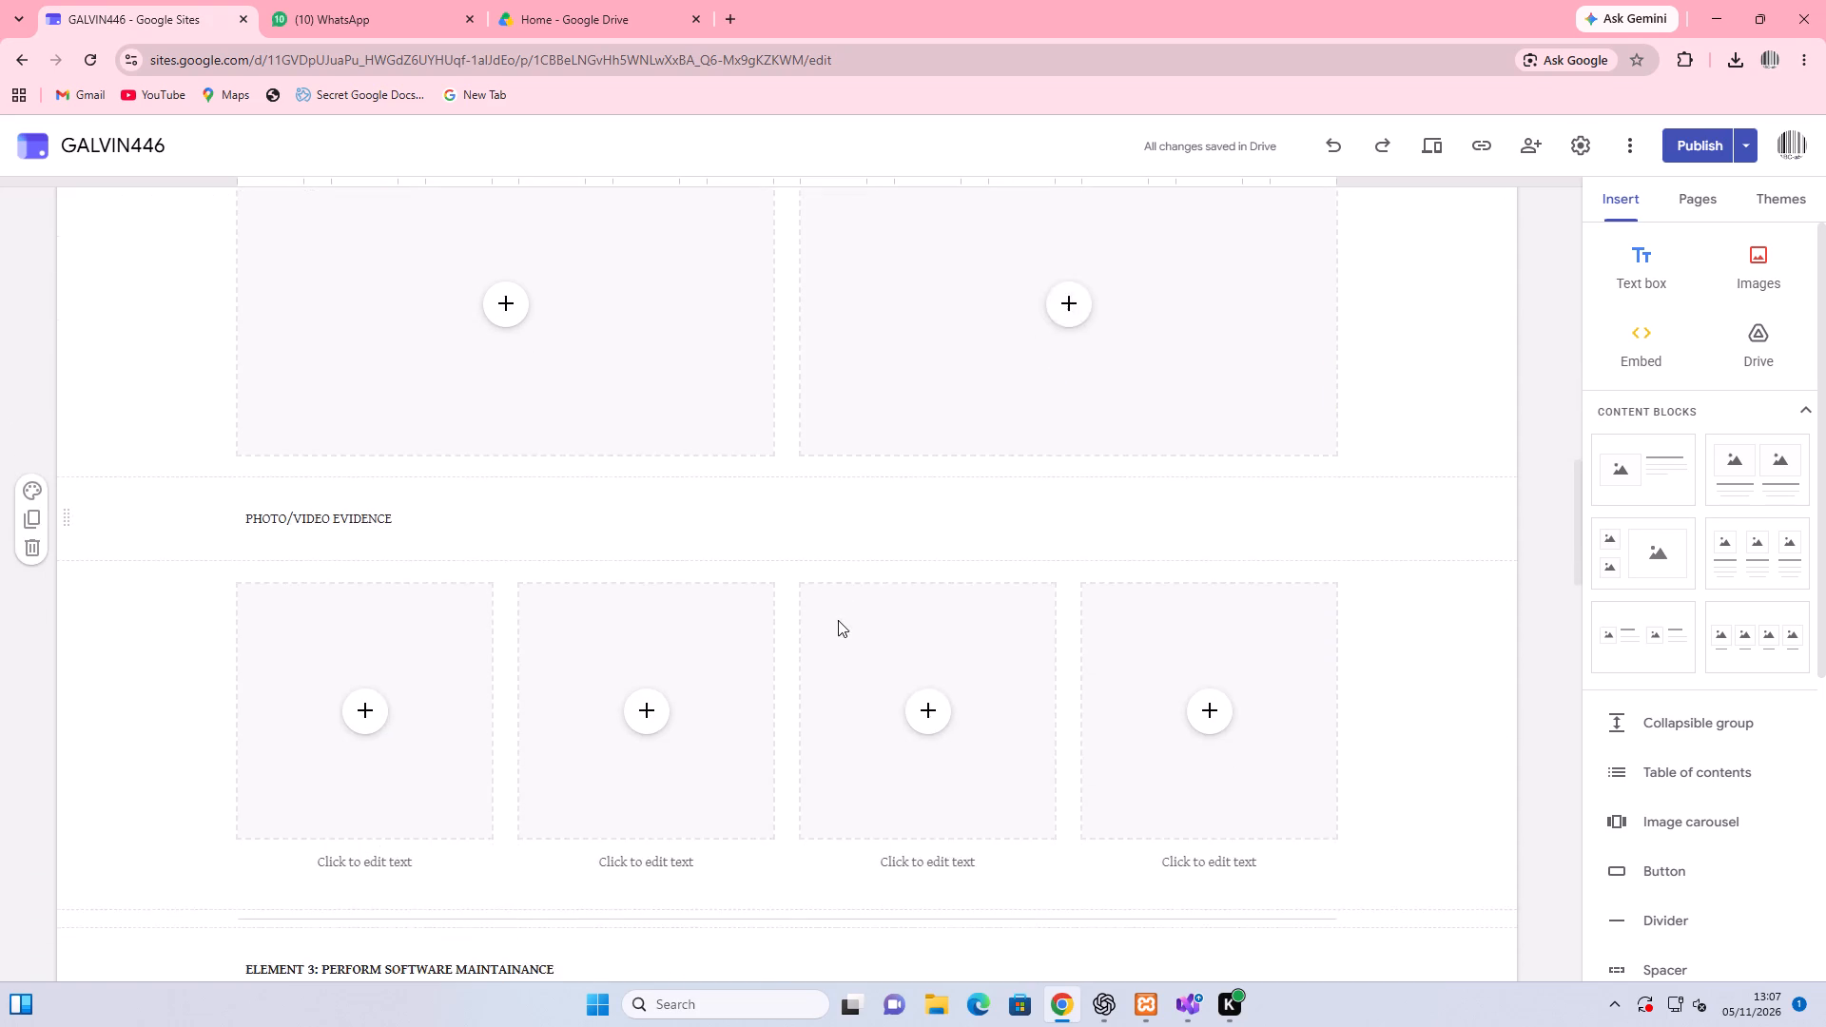
{"action": "scroll", "coordinate": [836, 624], "scroll_direction": "down", "scroll_amount": 3}
{"action": "scroll", "coordinate": [837, 631], "scroll_direction": "up", "scroll_amount": 4}
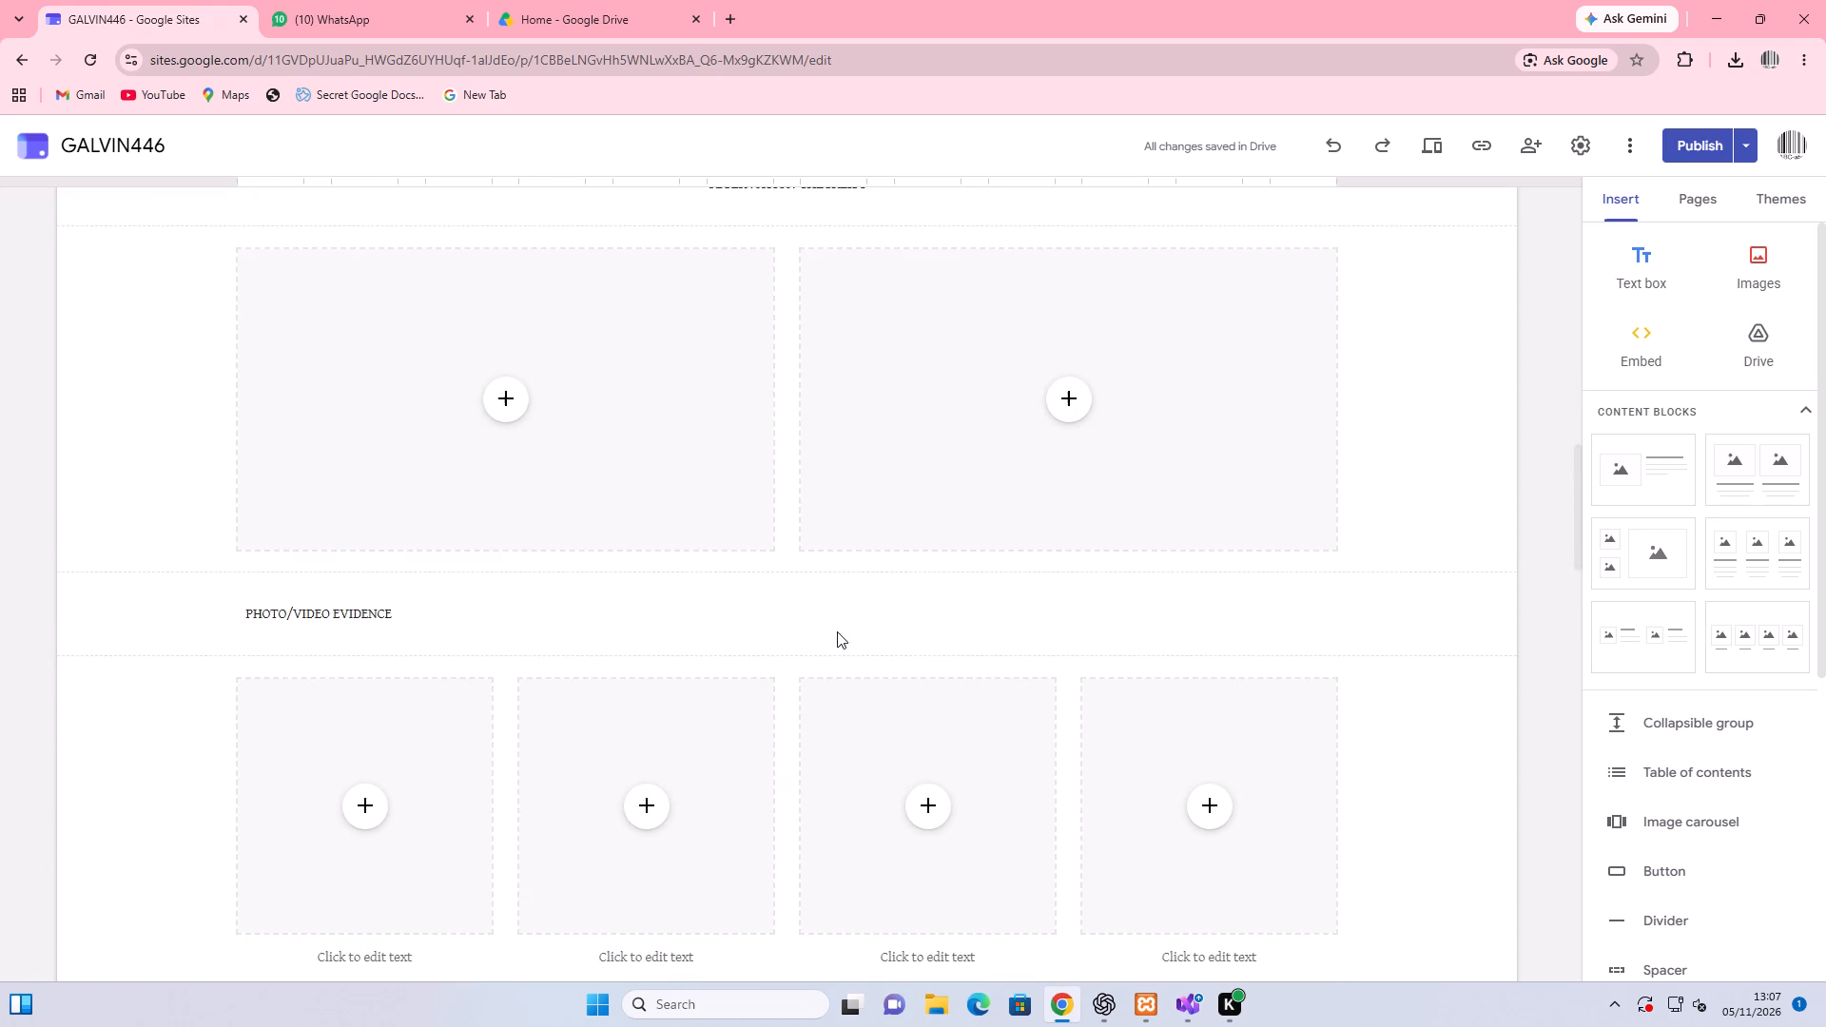
{"action": "scroll", "coordinate": [858, 614], "scroll_direction": "up", "scroll_amount": 10}
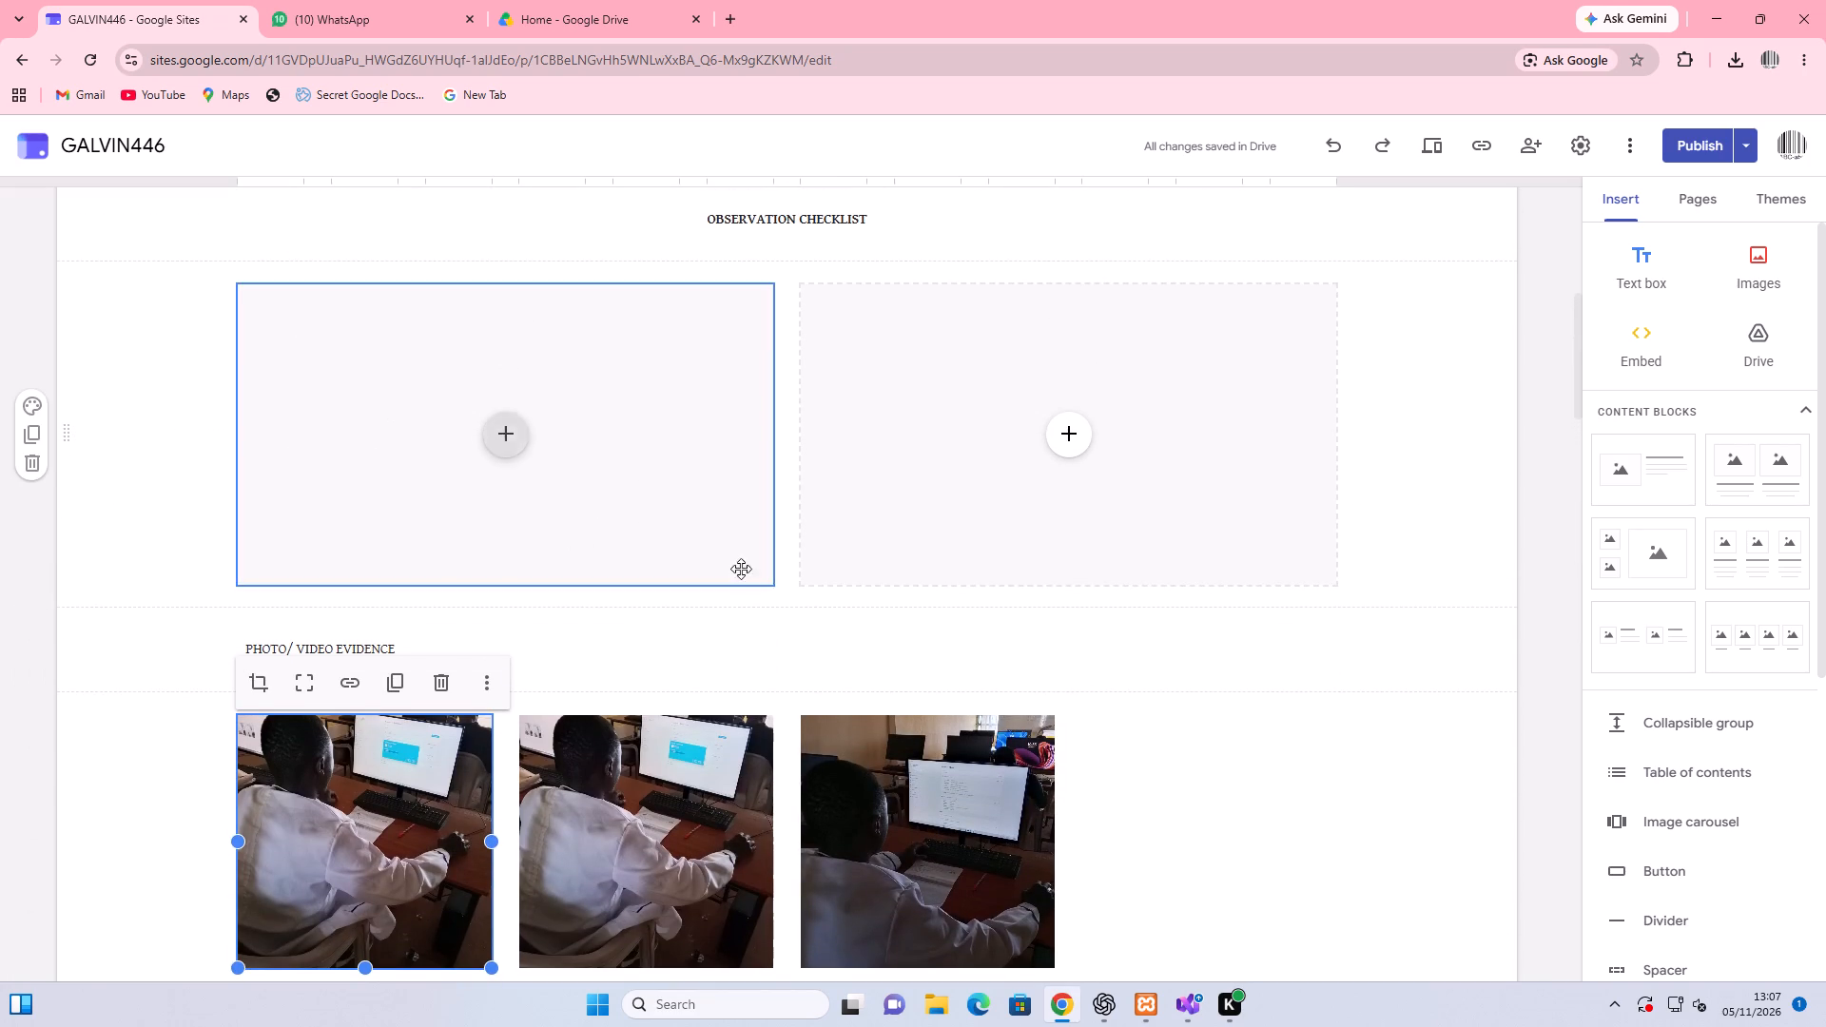
{"action": "scroll", "coordinate": [755, 572], "scroll_direction": "up", "scroll_amount": 4}
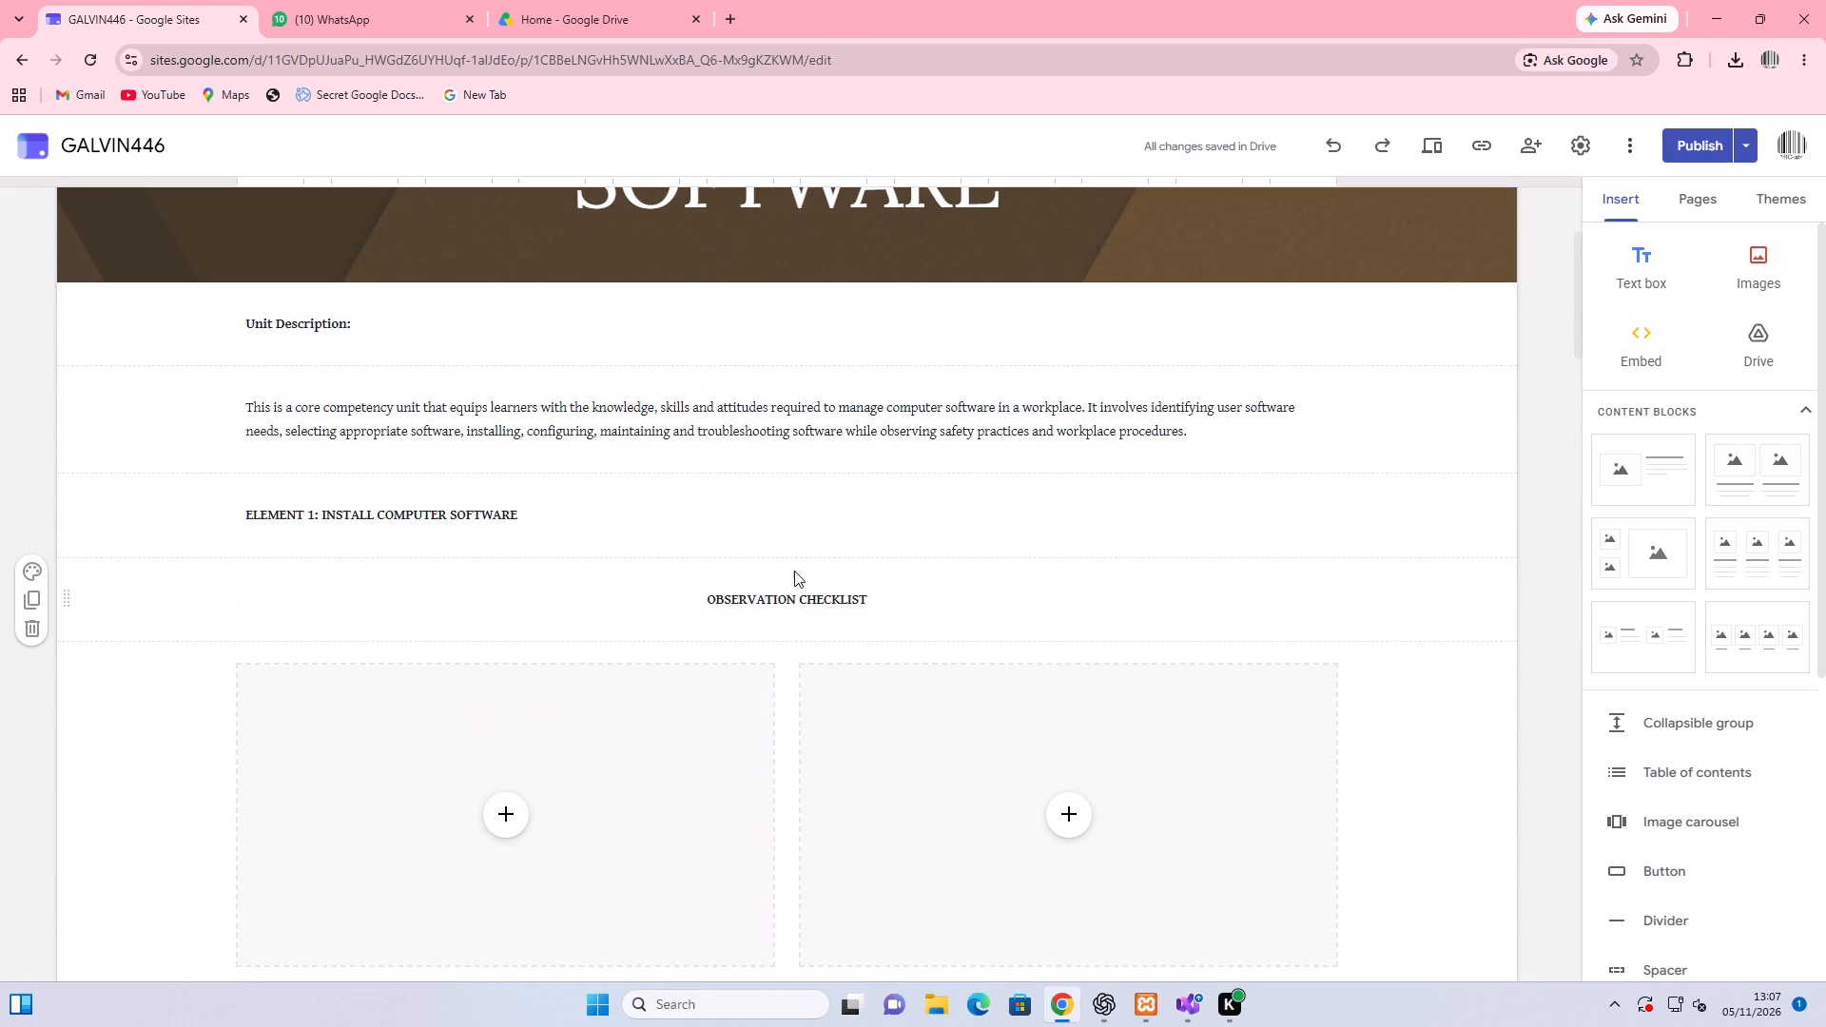
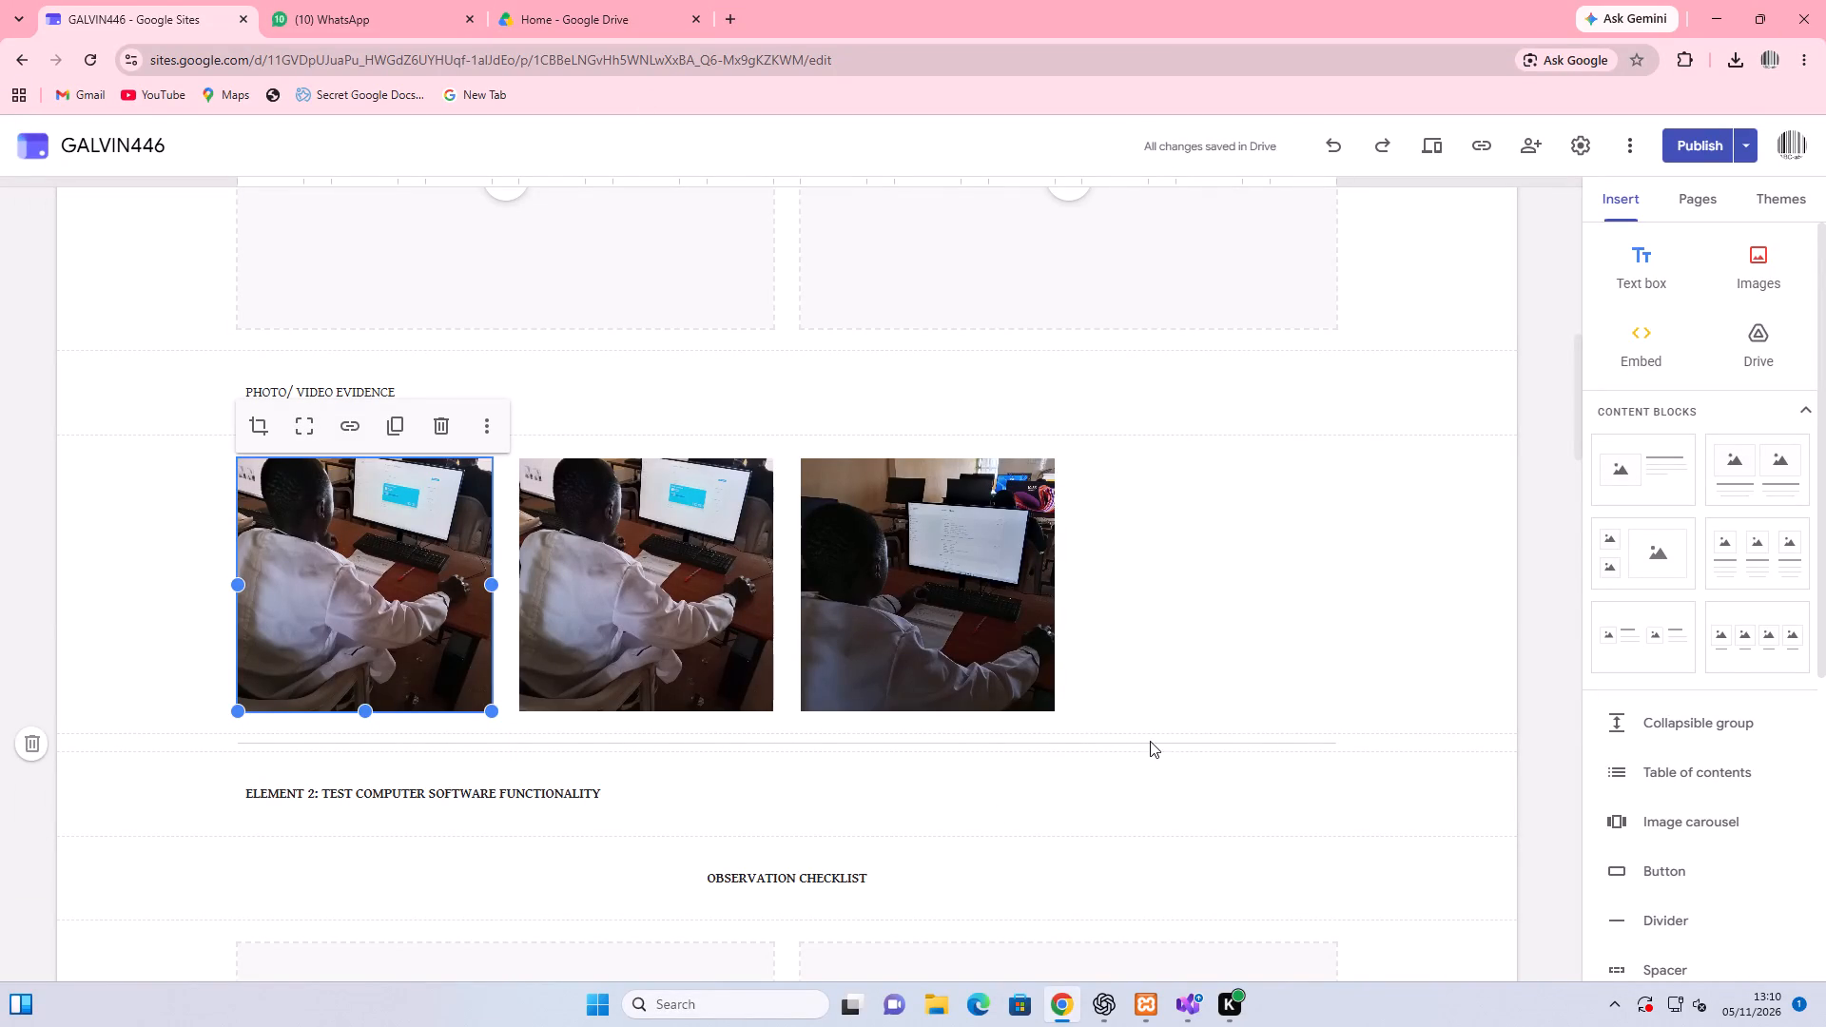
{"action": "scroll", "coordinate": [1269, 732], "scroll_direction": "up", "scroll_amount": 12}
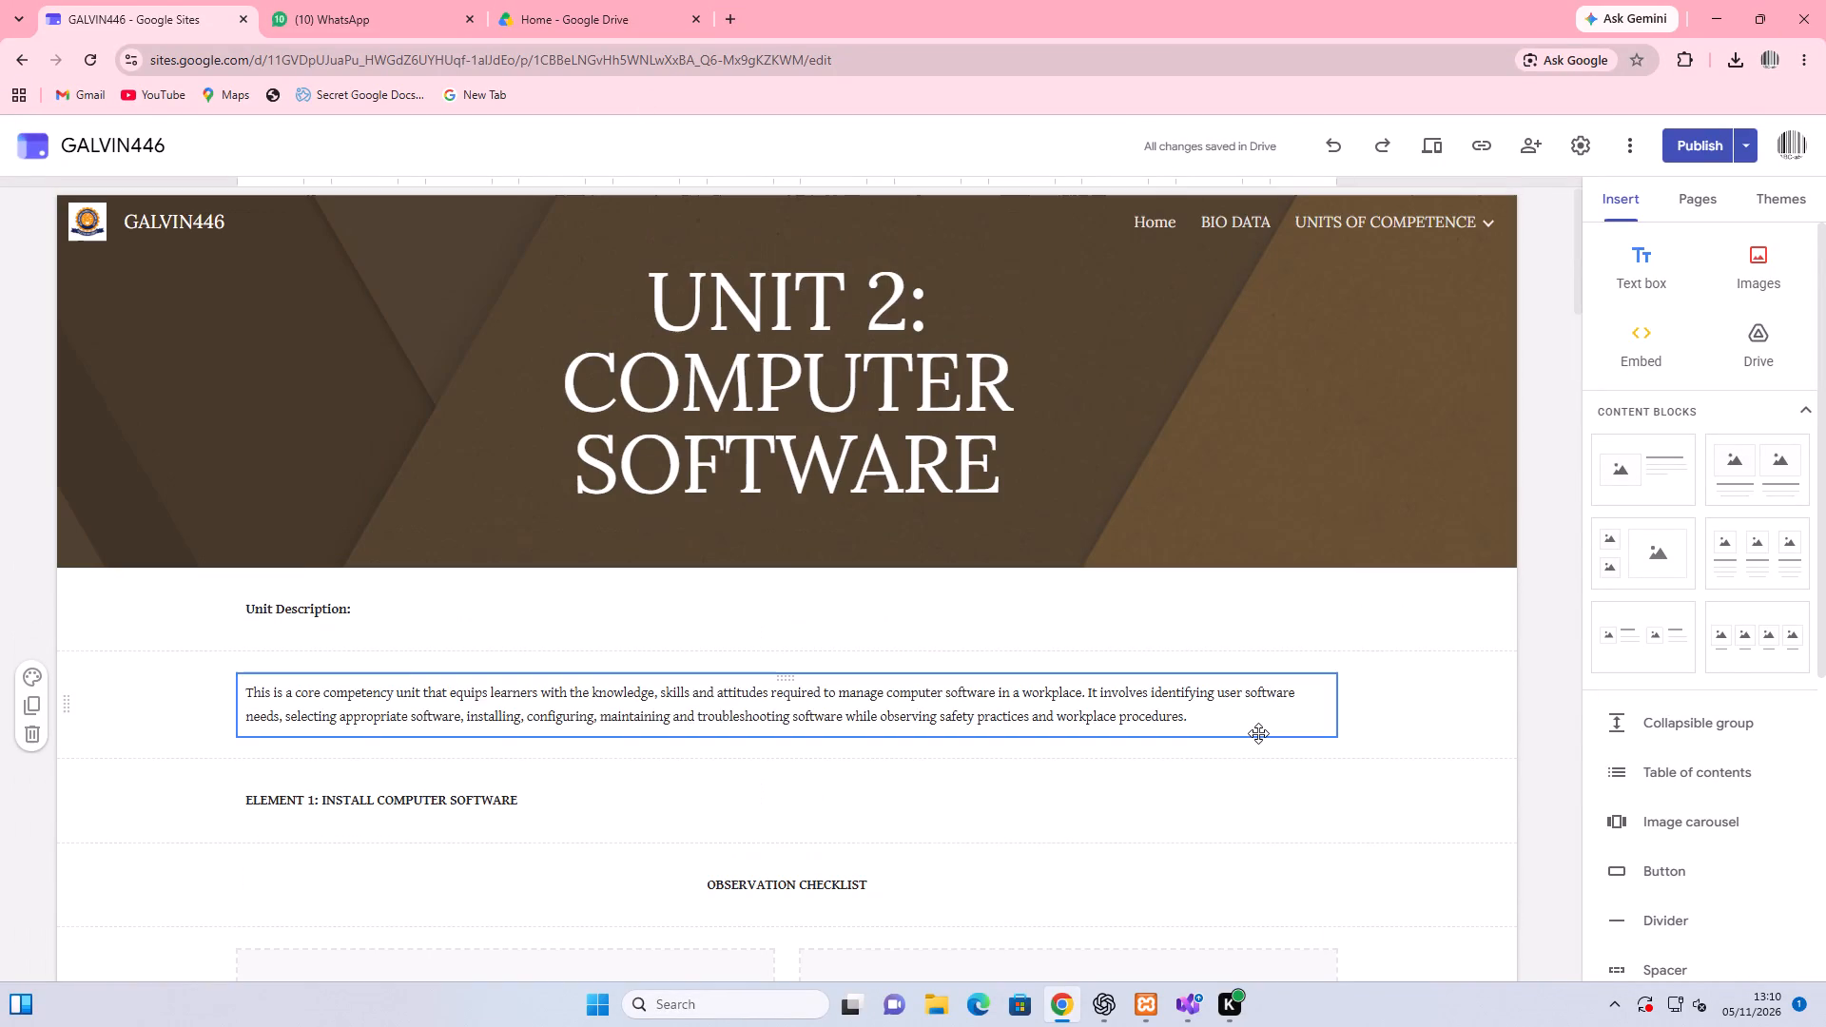
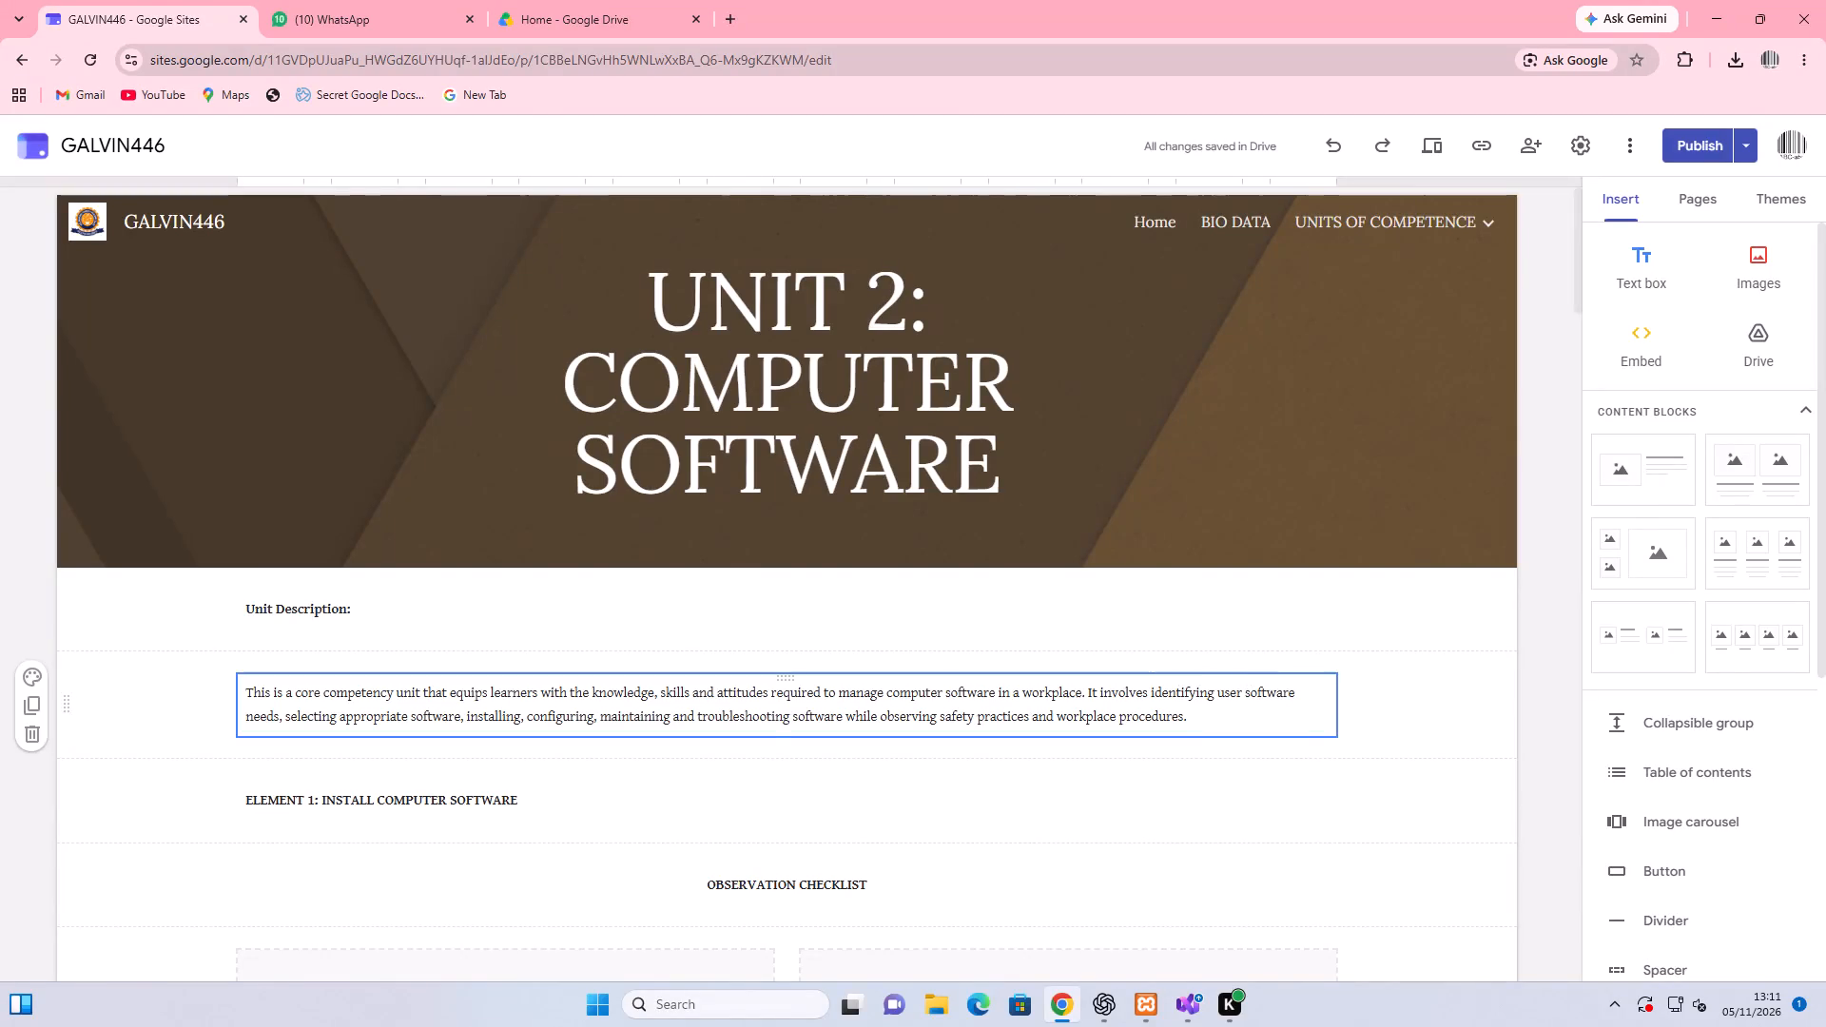
Examine the observation checklist placeholders and photo/video evidence under Element 1: Install Computer Software.
{"action": "scroll", "coordinate": [757, 532], "scroll_direction": "down", "scroll_amount": 5}
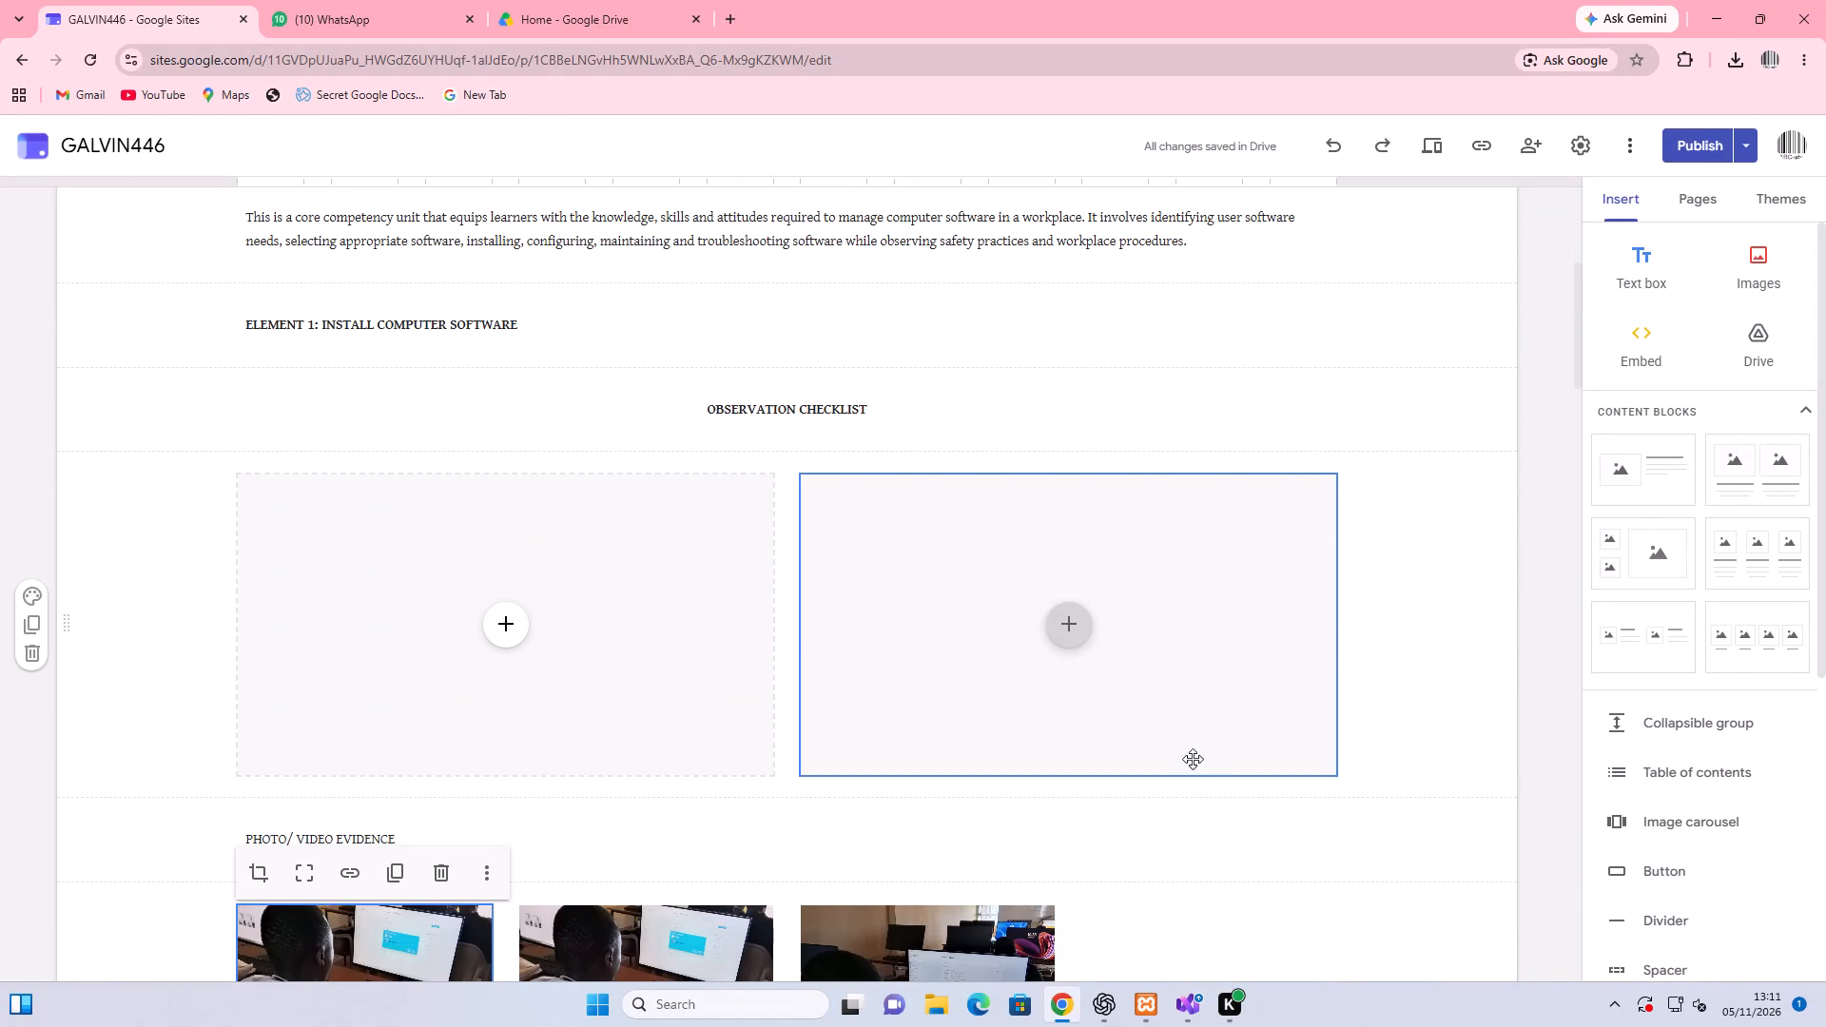
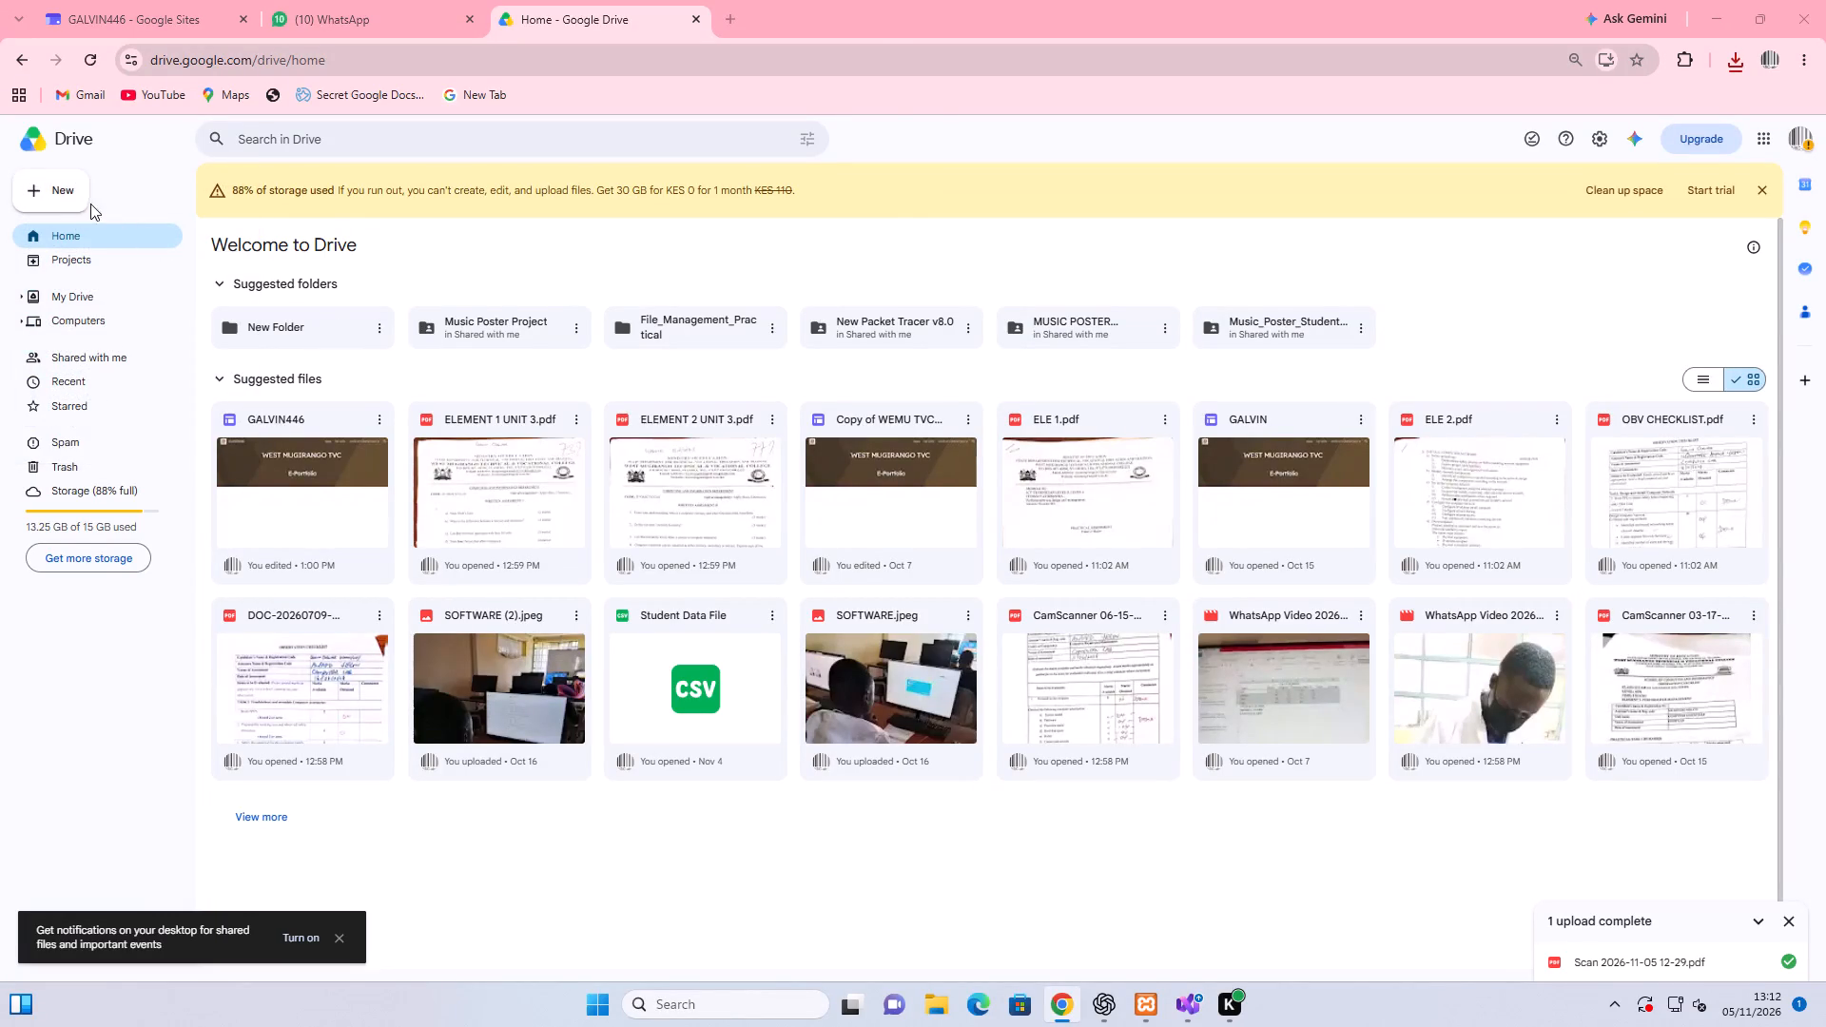
{"action": "left_click", "coordinate": [223, 183]}
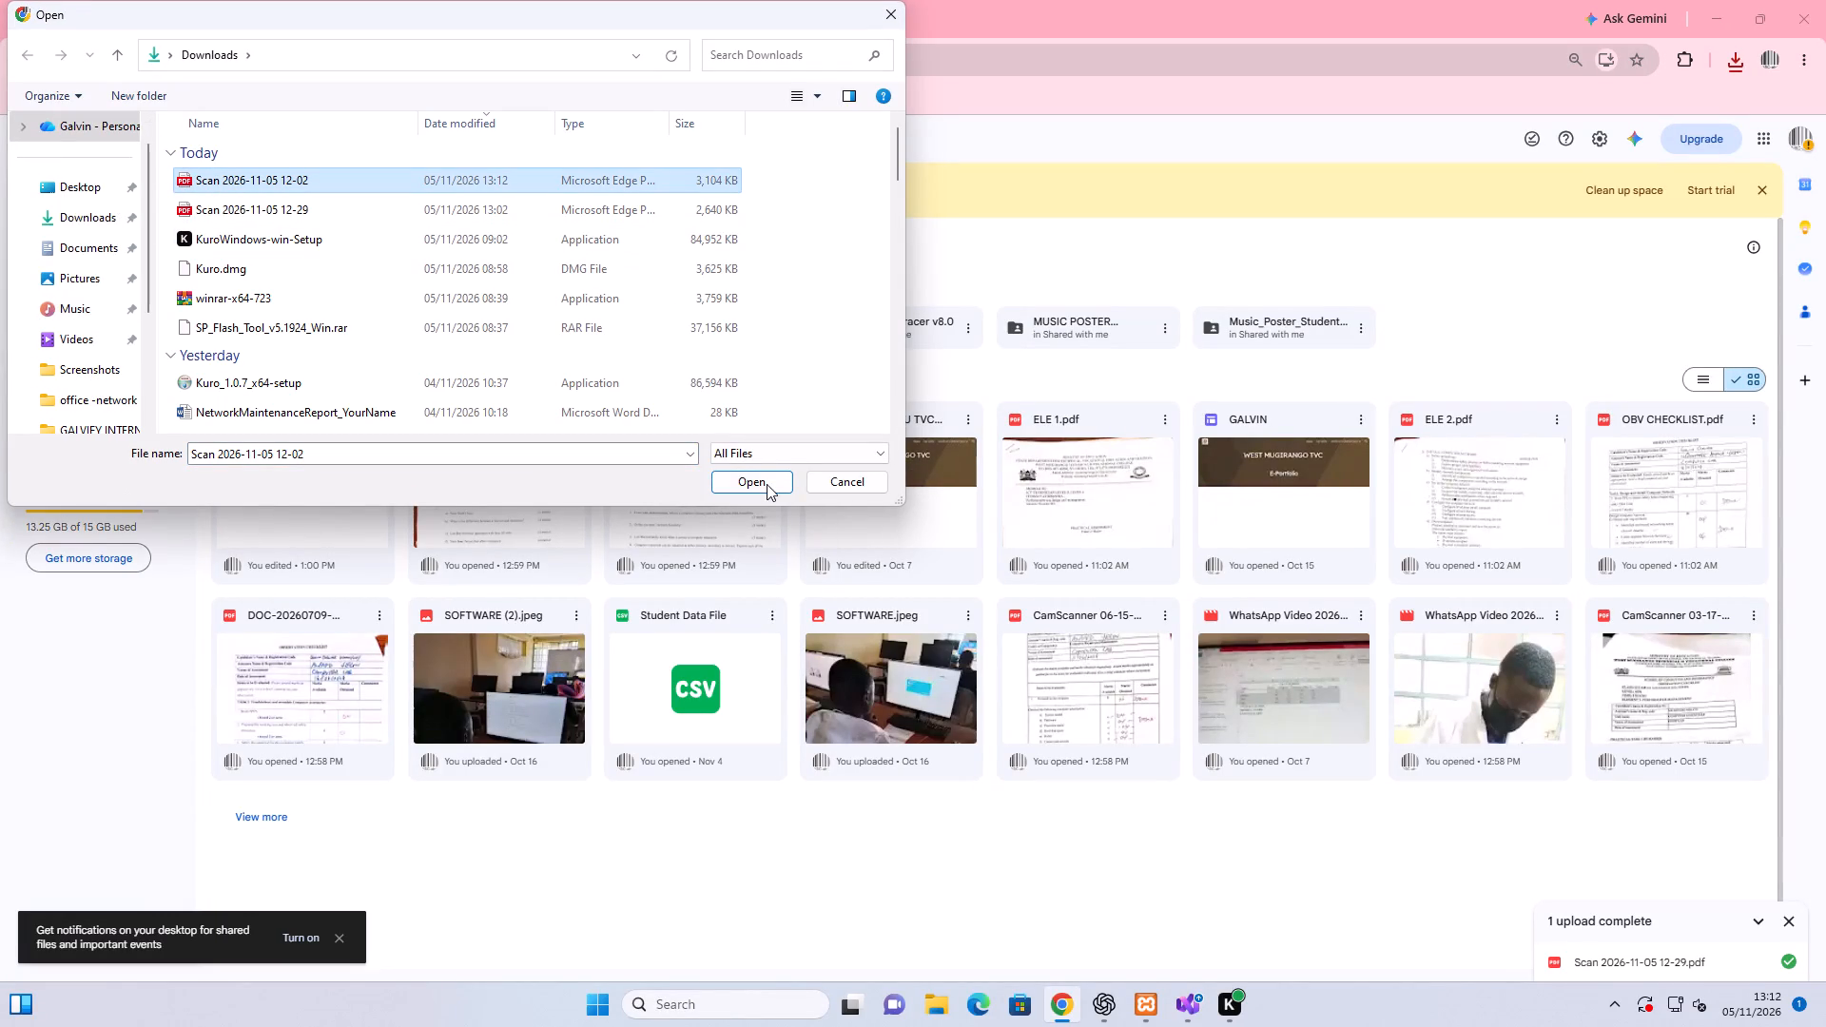
{"action": "left_click", "coordinate": [761, 482]}
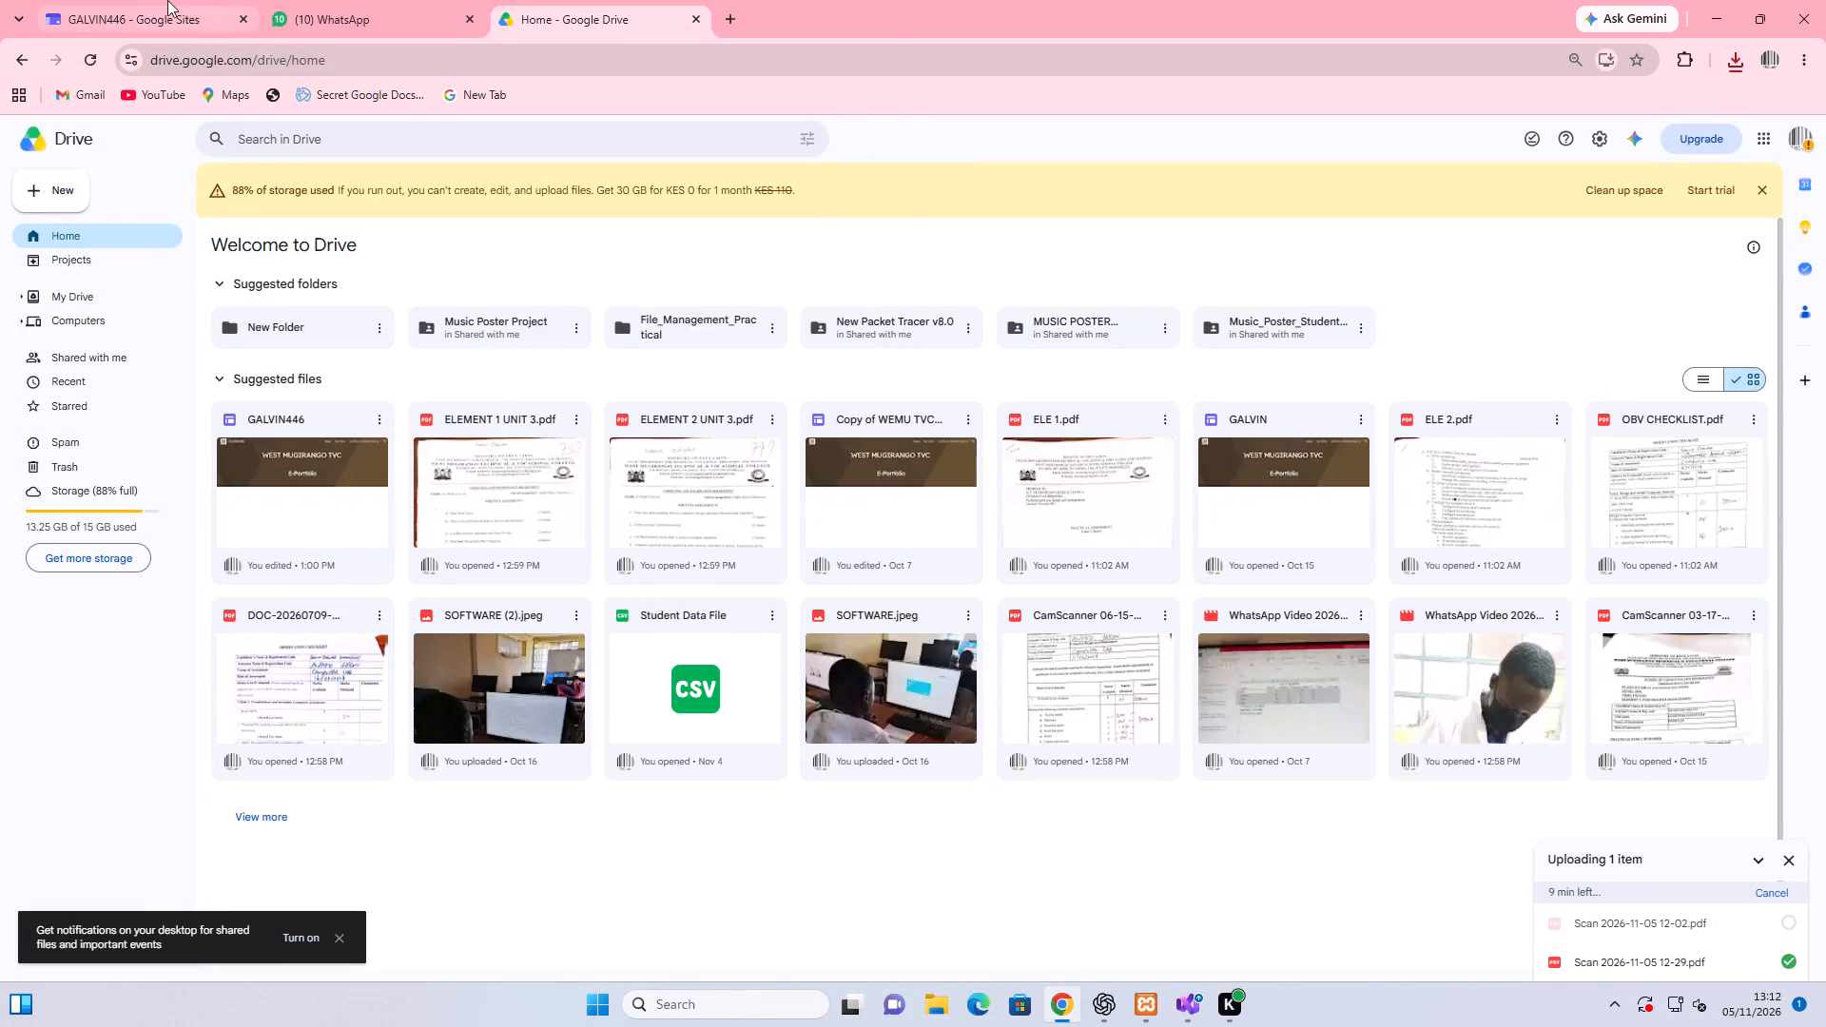
Switch back to the GALVIN446 site and go to the empty observation checklist placeholders under Element 1: Install Computer Software.
{"action": "left_click", "coordinate": [109, 15]}
{"action": "scroll", "coordinate": [580, 571], "scroll_direction": "up", "scroll_amount": 3}
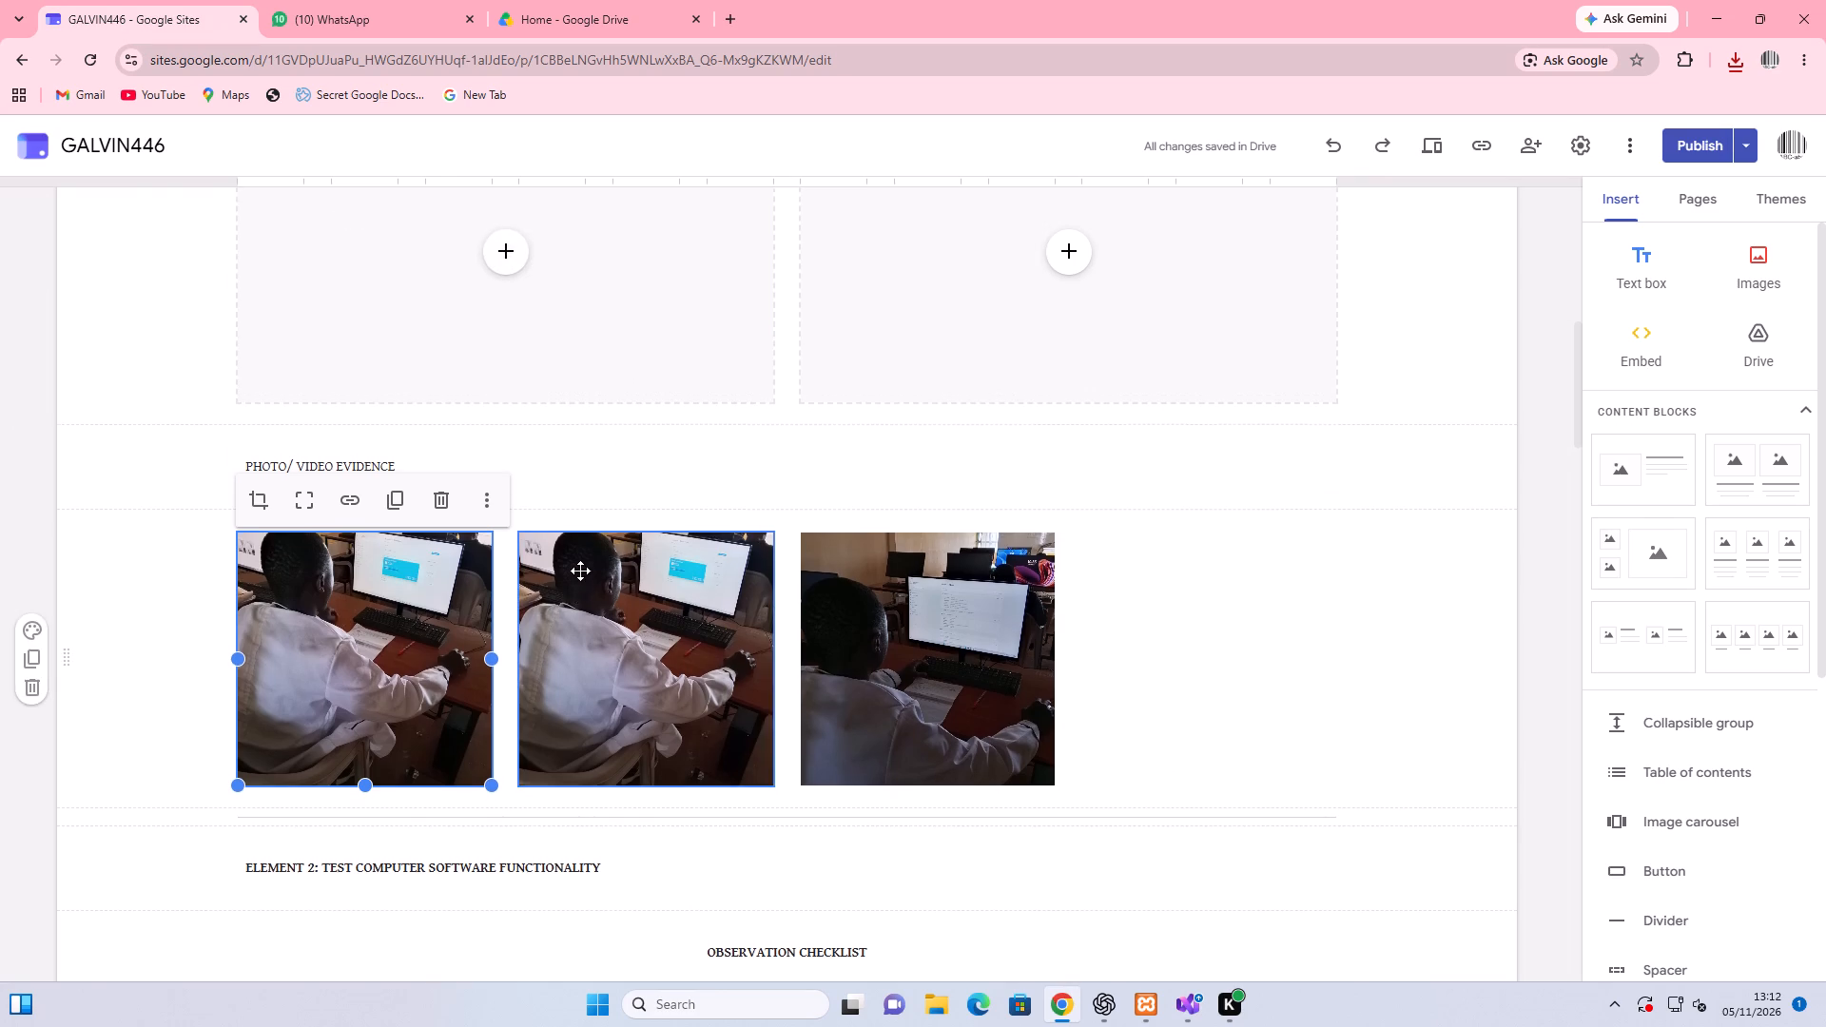
{"action": "scroll", "coordinate": [580, 571], "scroll_direction": "up", "scroll_amount": 1}
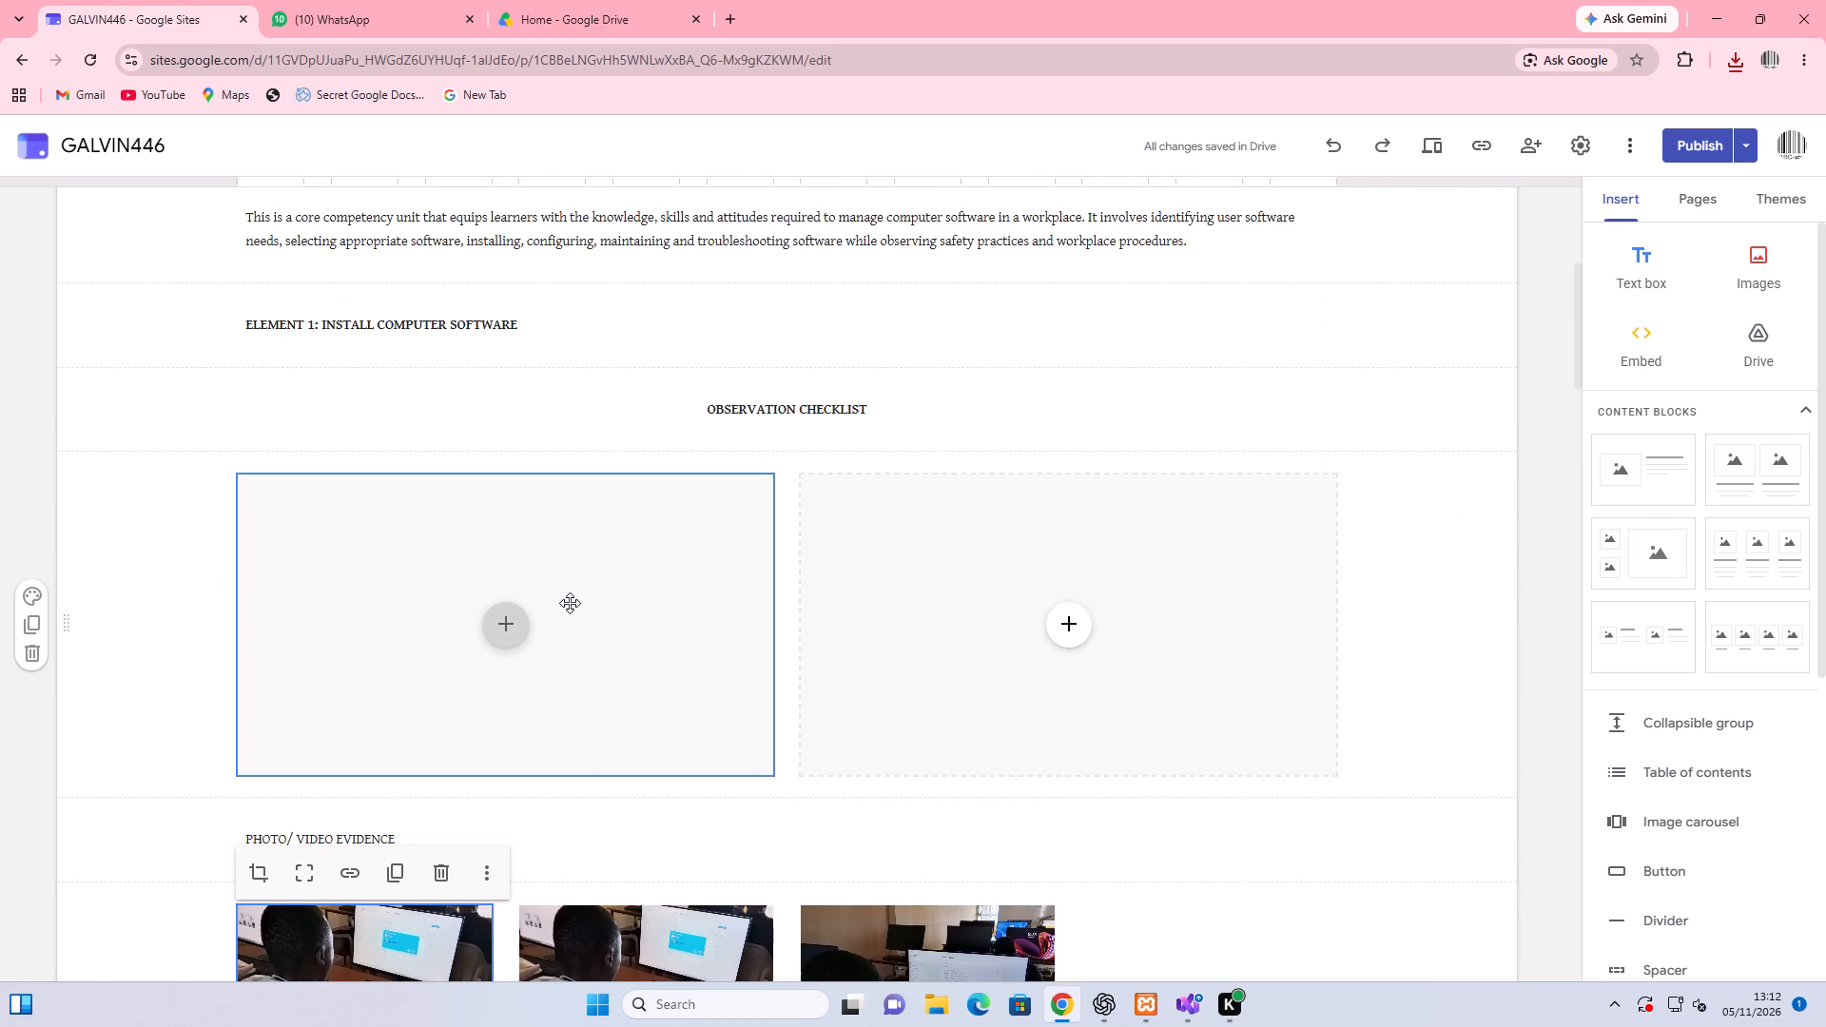
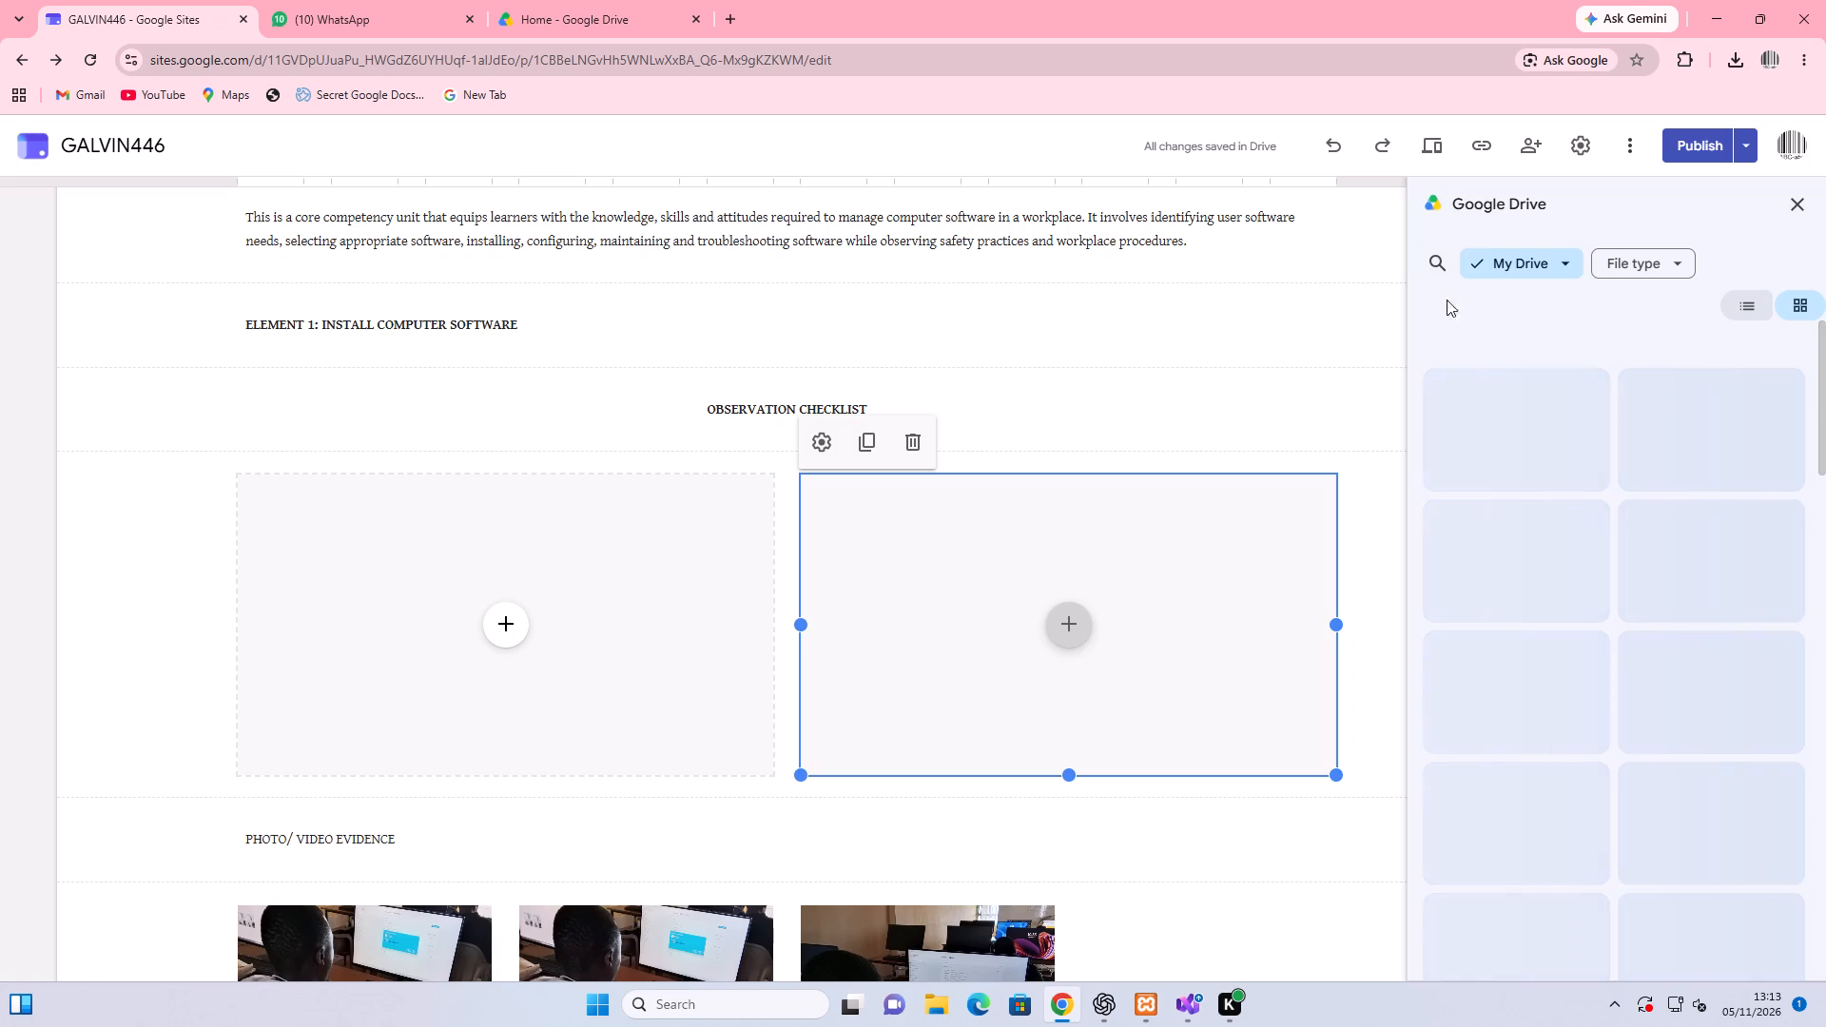
Open the choice of Drive locations to find a file for the second observation checklist placeholder under Element 1: Install Computer Software.
{"action": "left_click", "coordinate": [1568, 261]}
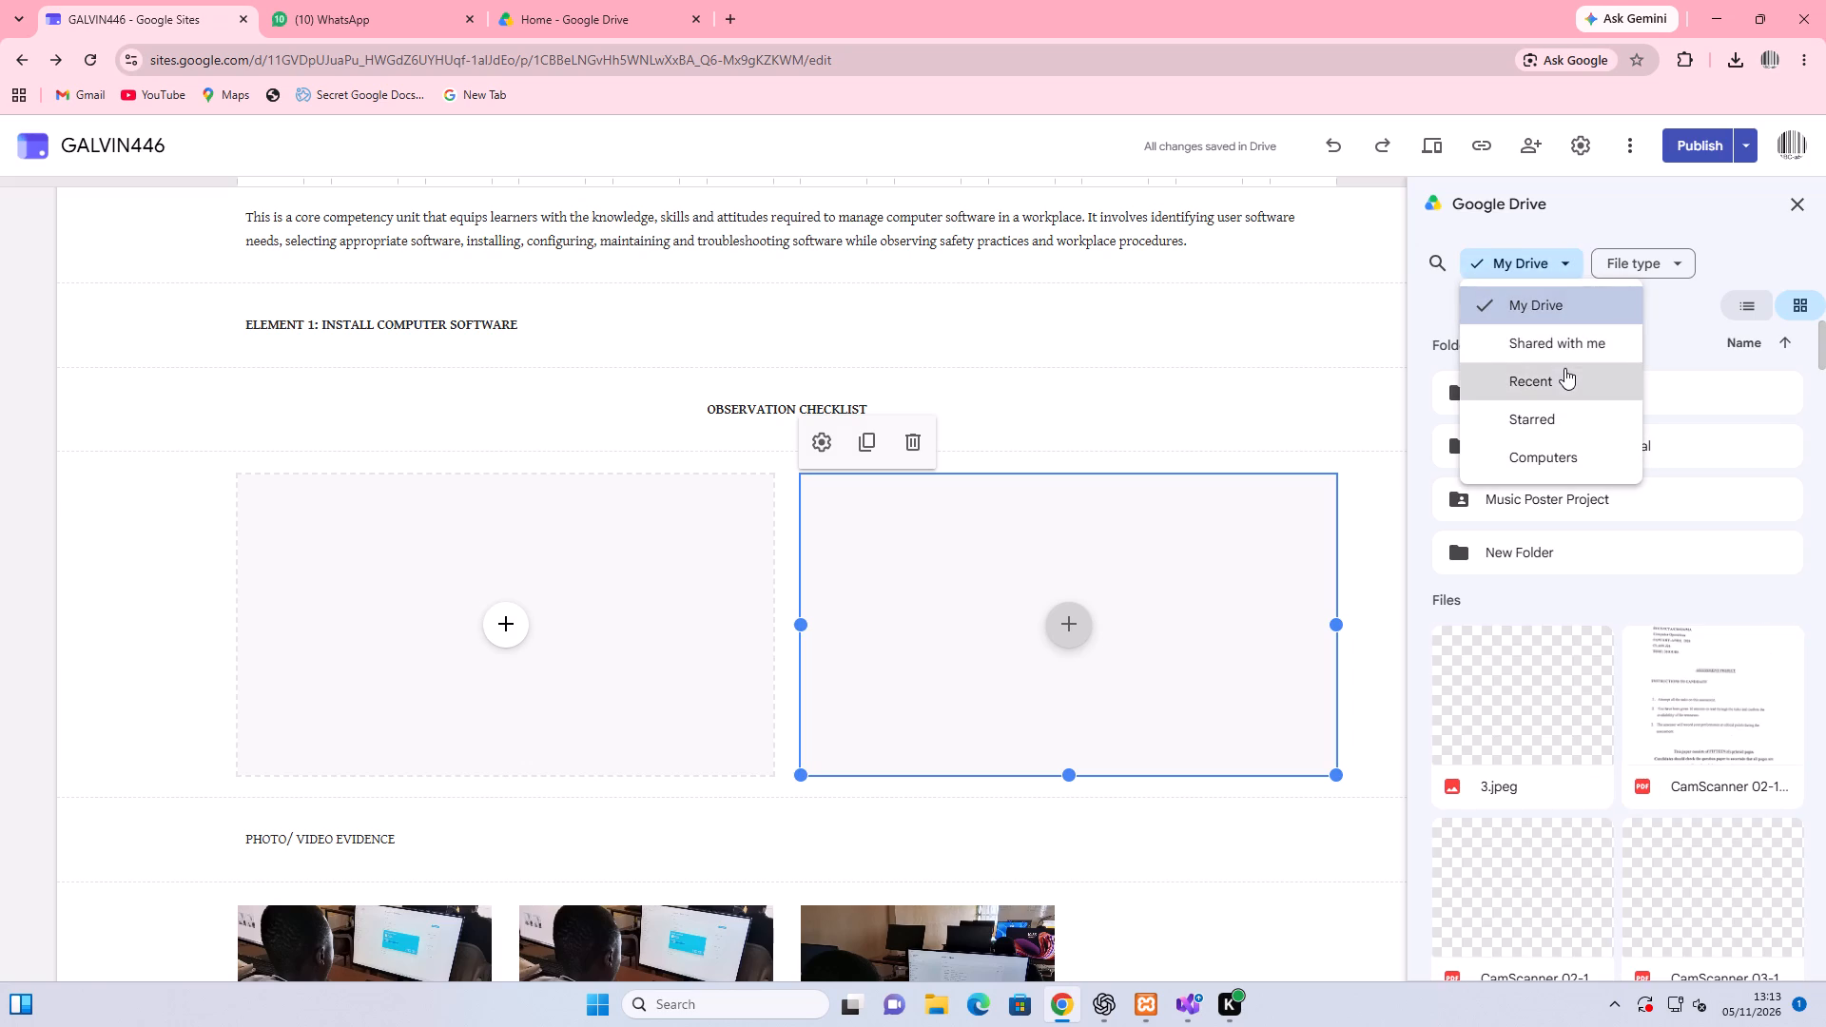
Embed the first recent Drive PDF named Scan 2026-11-05 in the right-hand placeholder under Element 1's Observation Checklist heading.
{"action": "left_click", "coordinate": [1564, 368]}
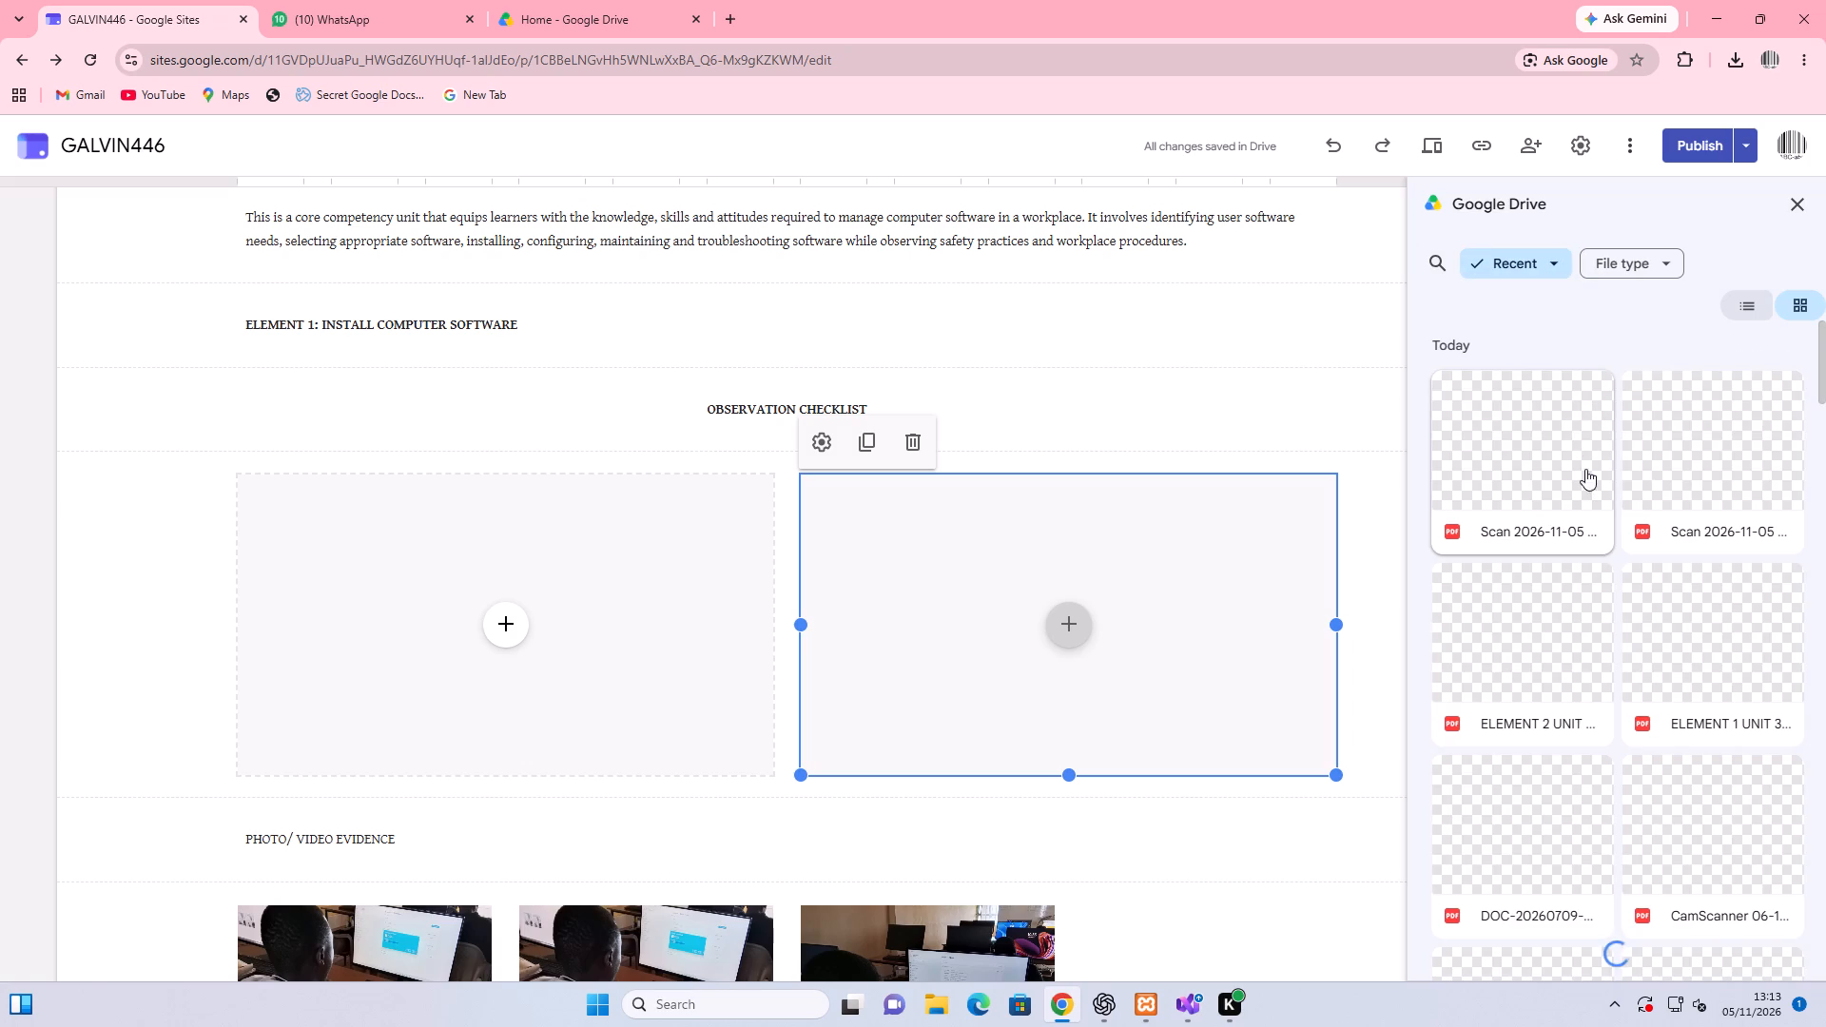
{"action": "left_click", "coordinate": [1544, 458]}
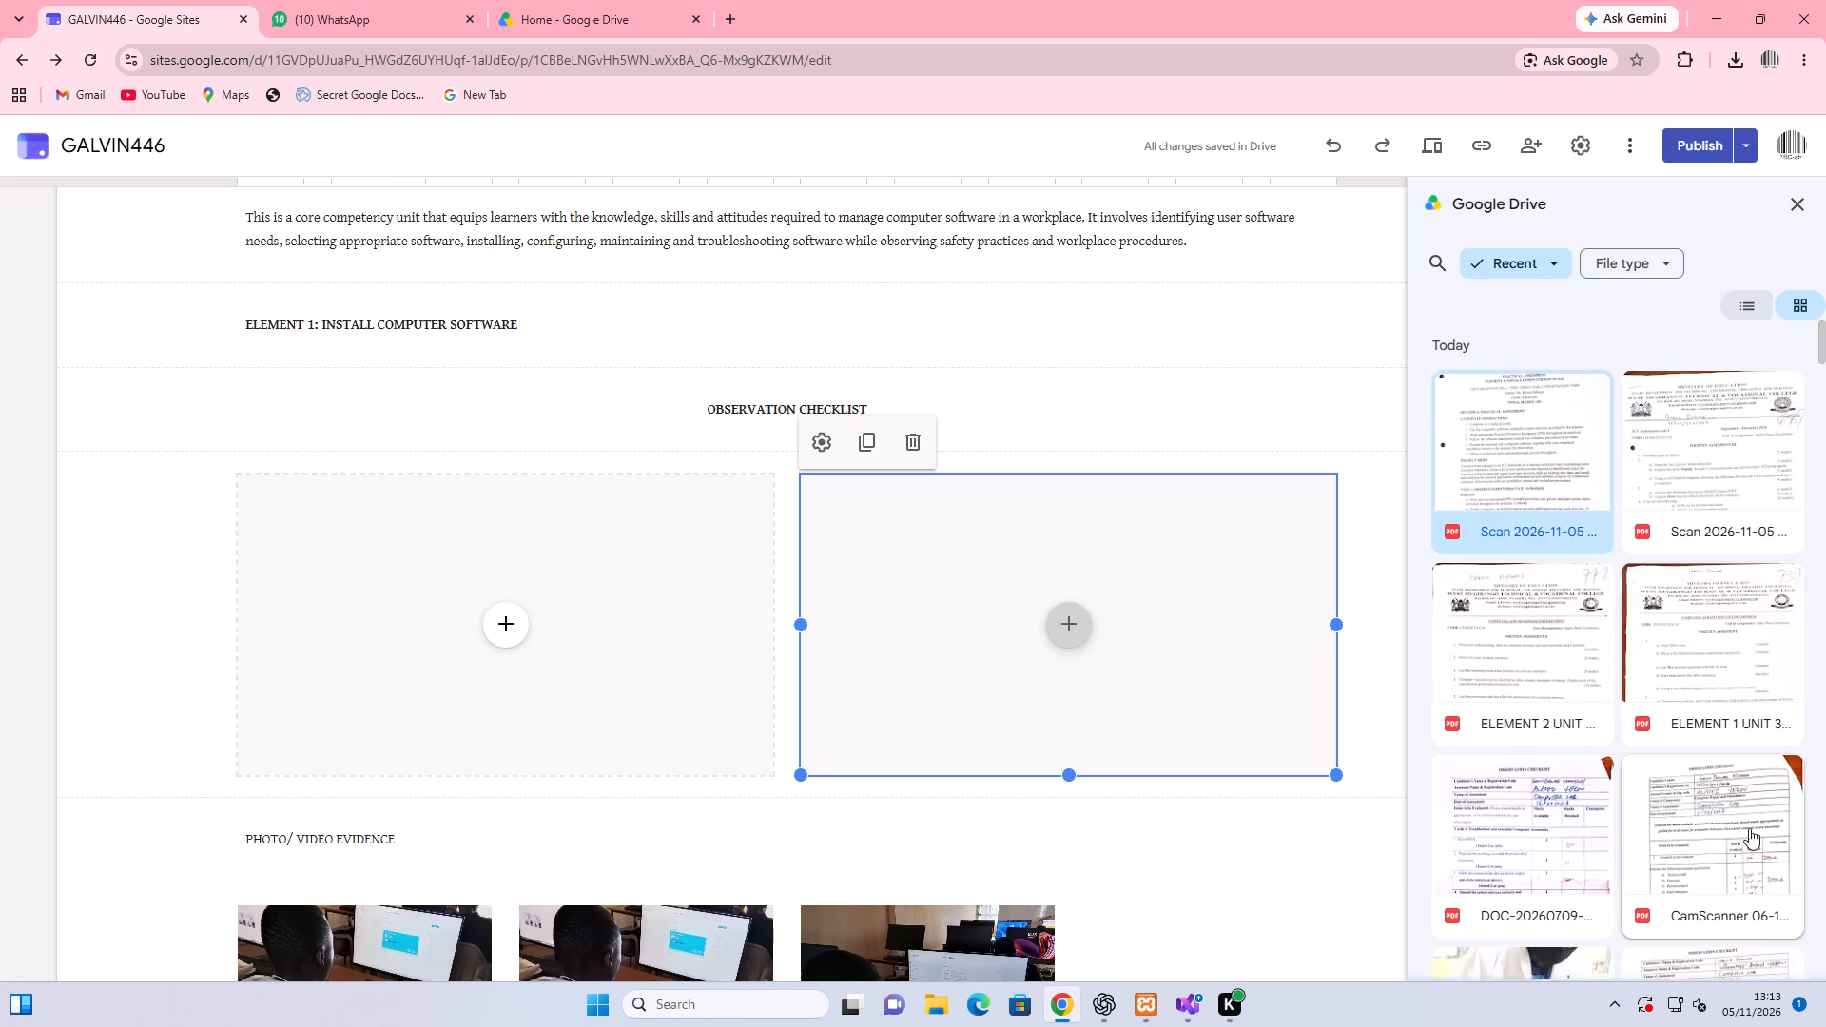
{"action": "left_click", "coordinate": [1773, 947]}
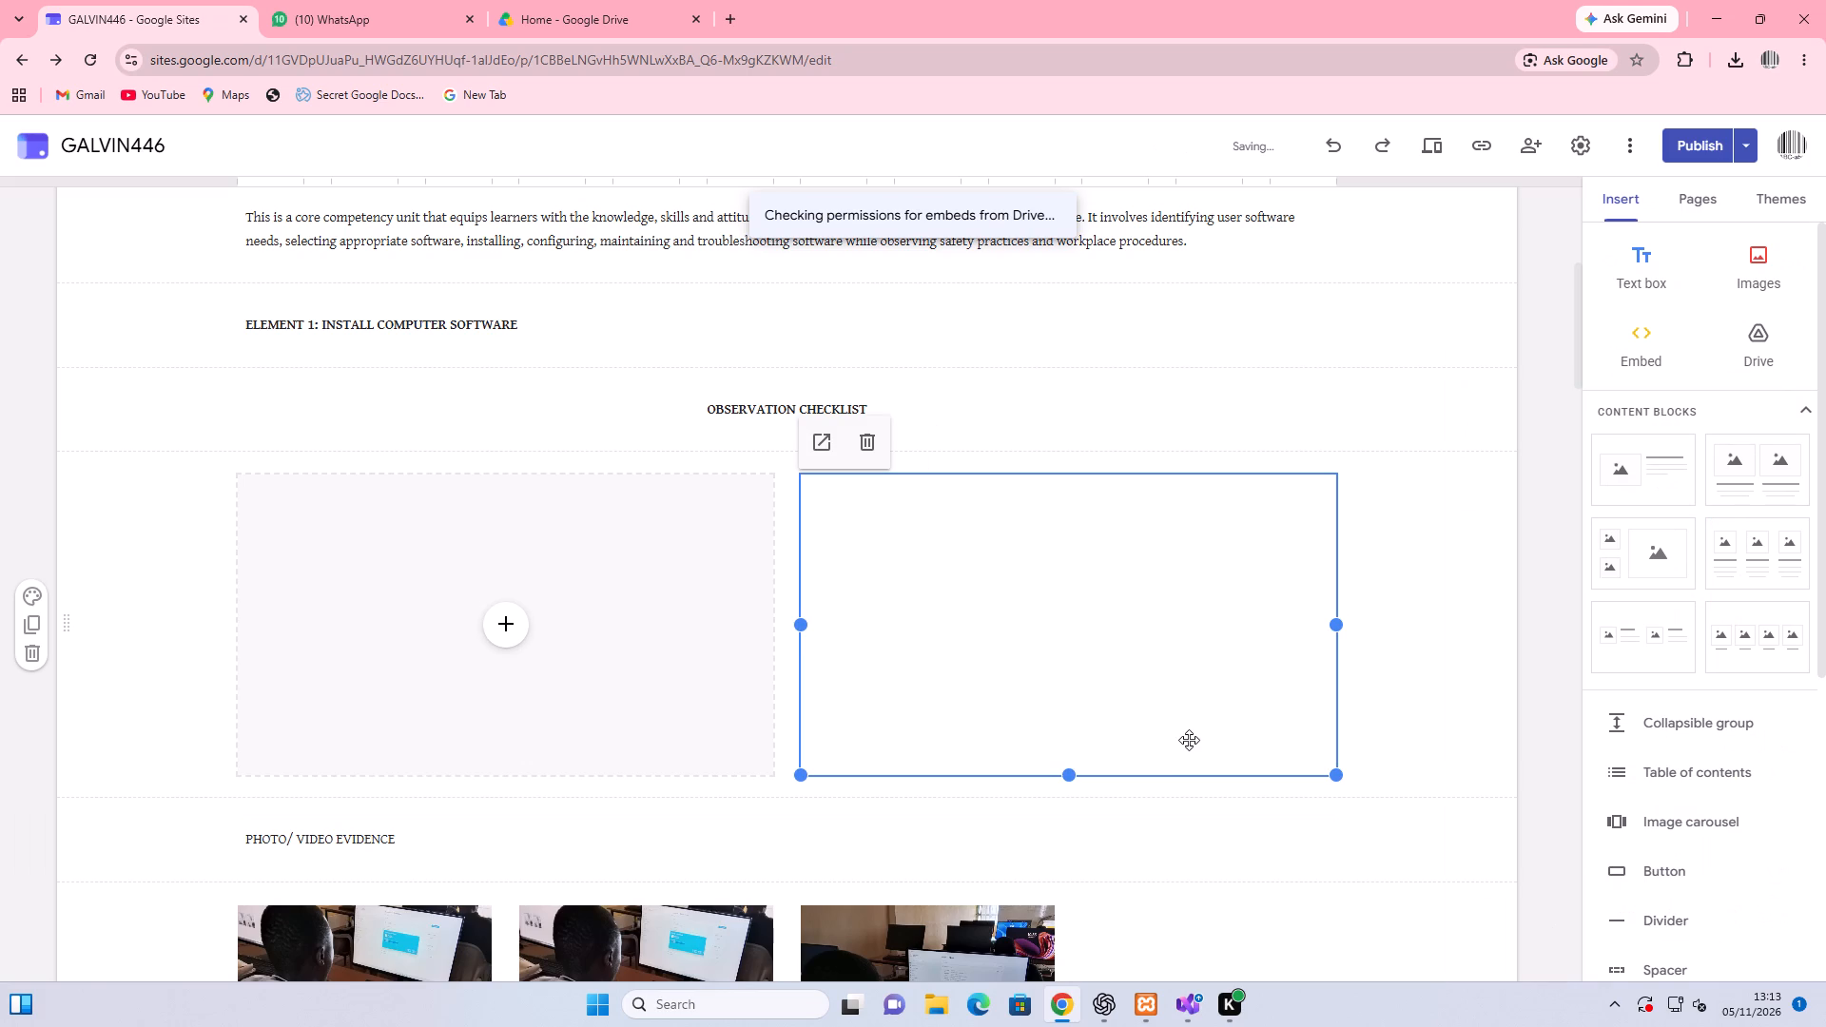
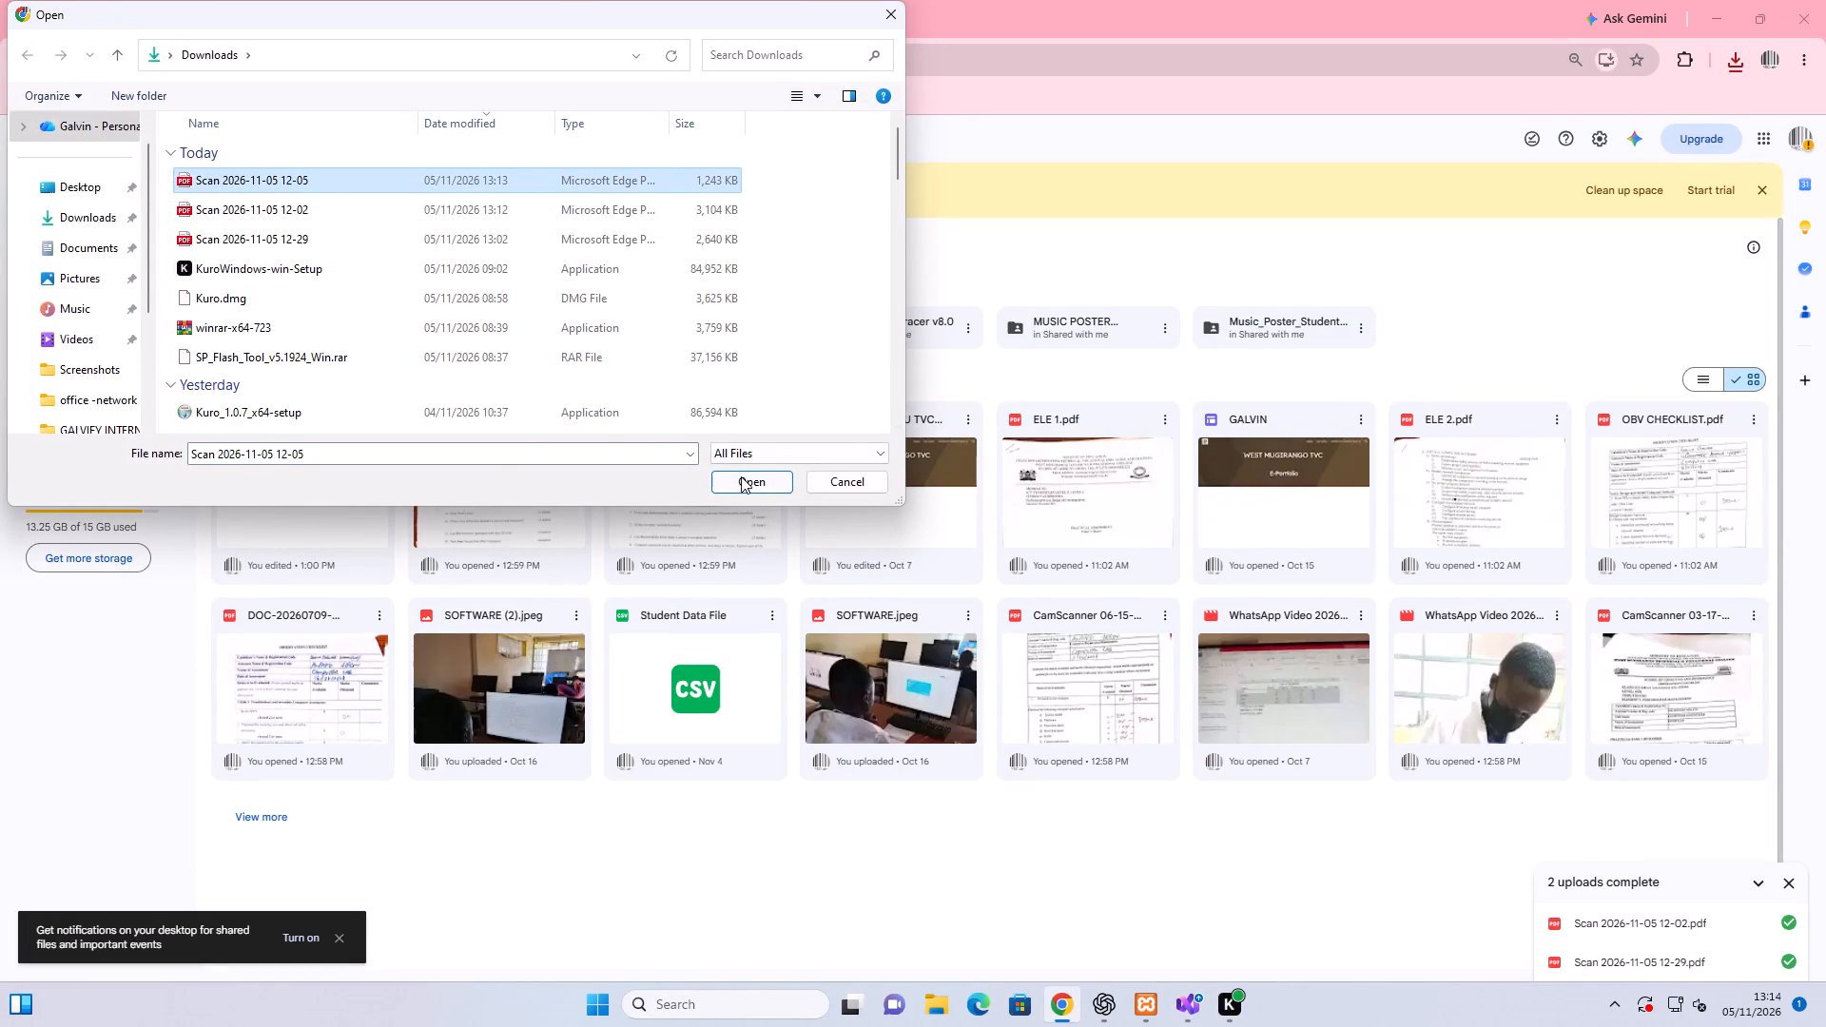
{"action": "left_click", "coordinate": [741, 476]}
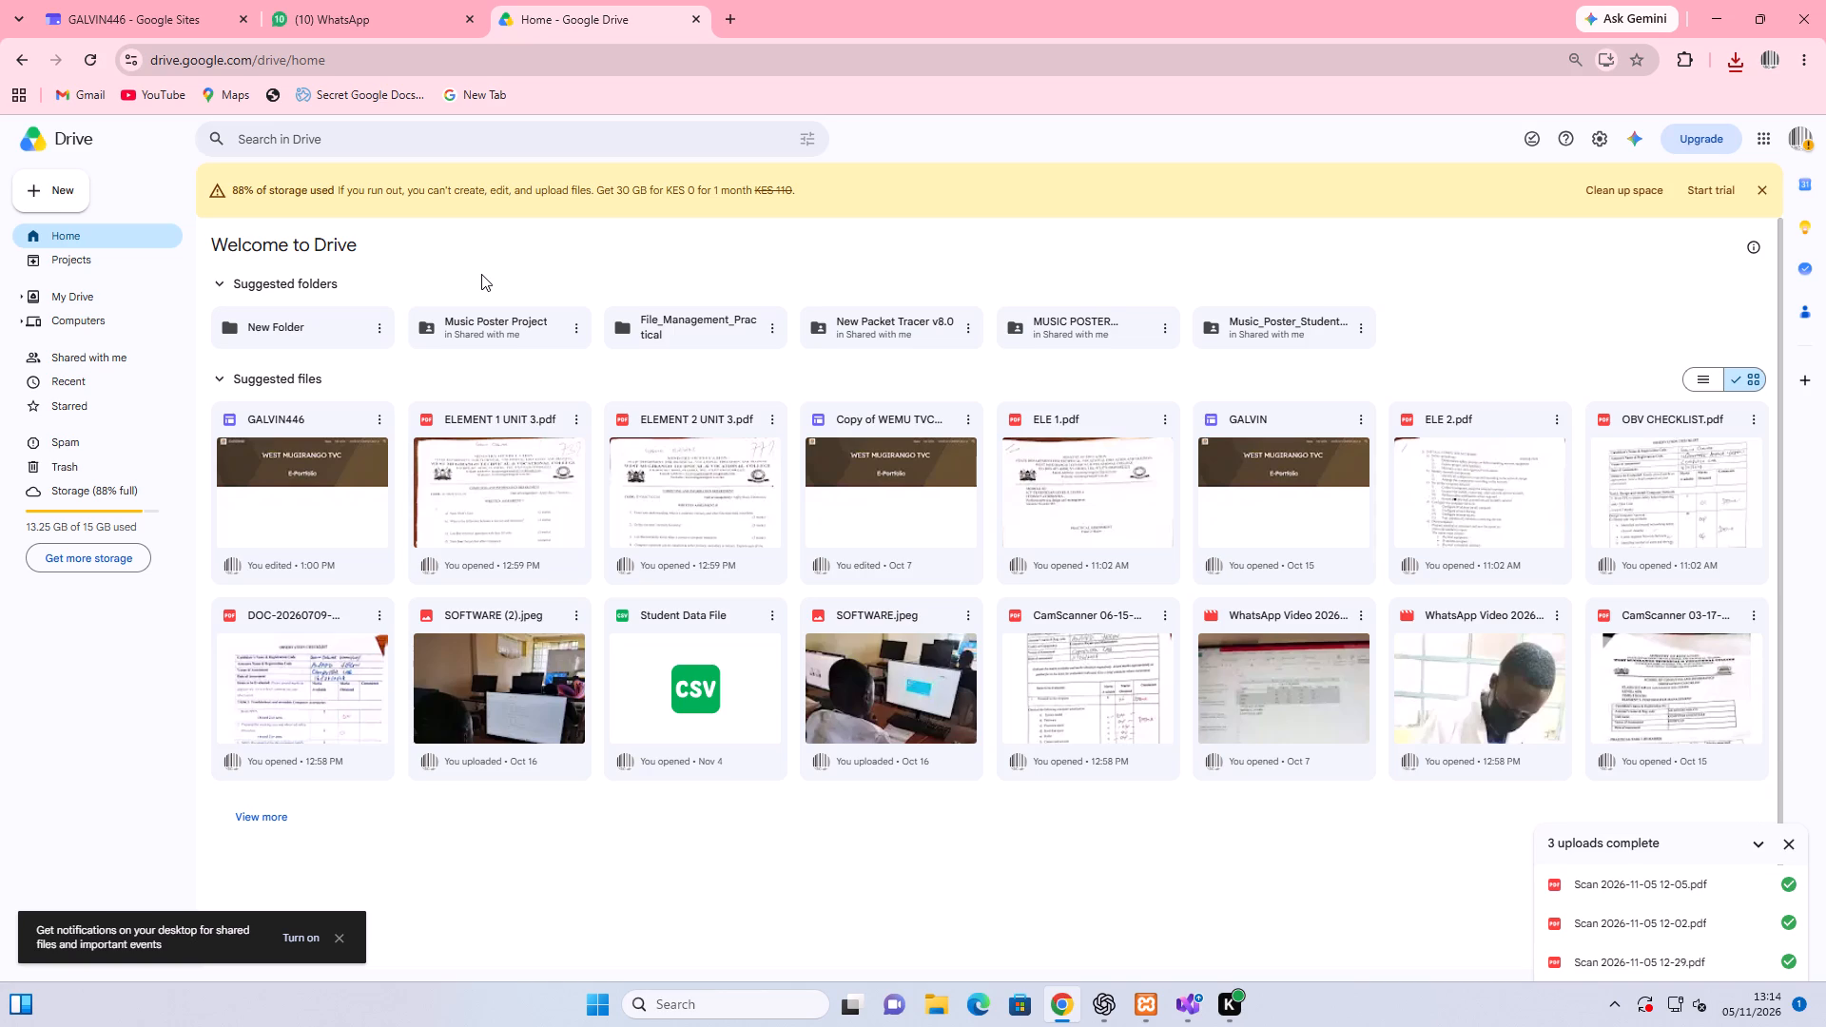
{"action": "left_click", "coordinate": [139, 19]}
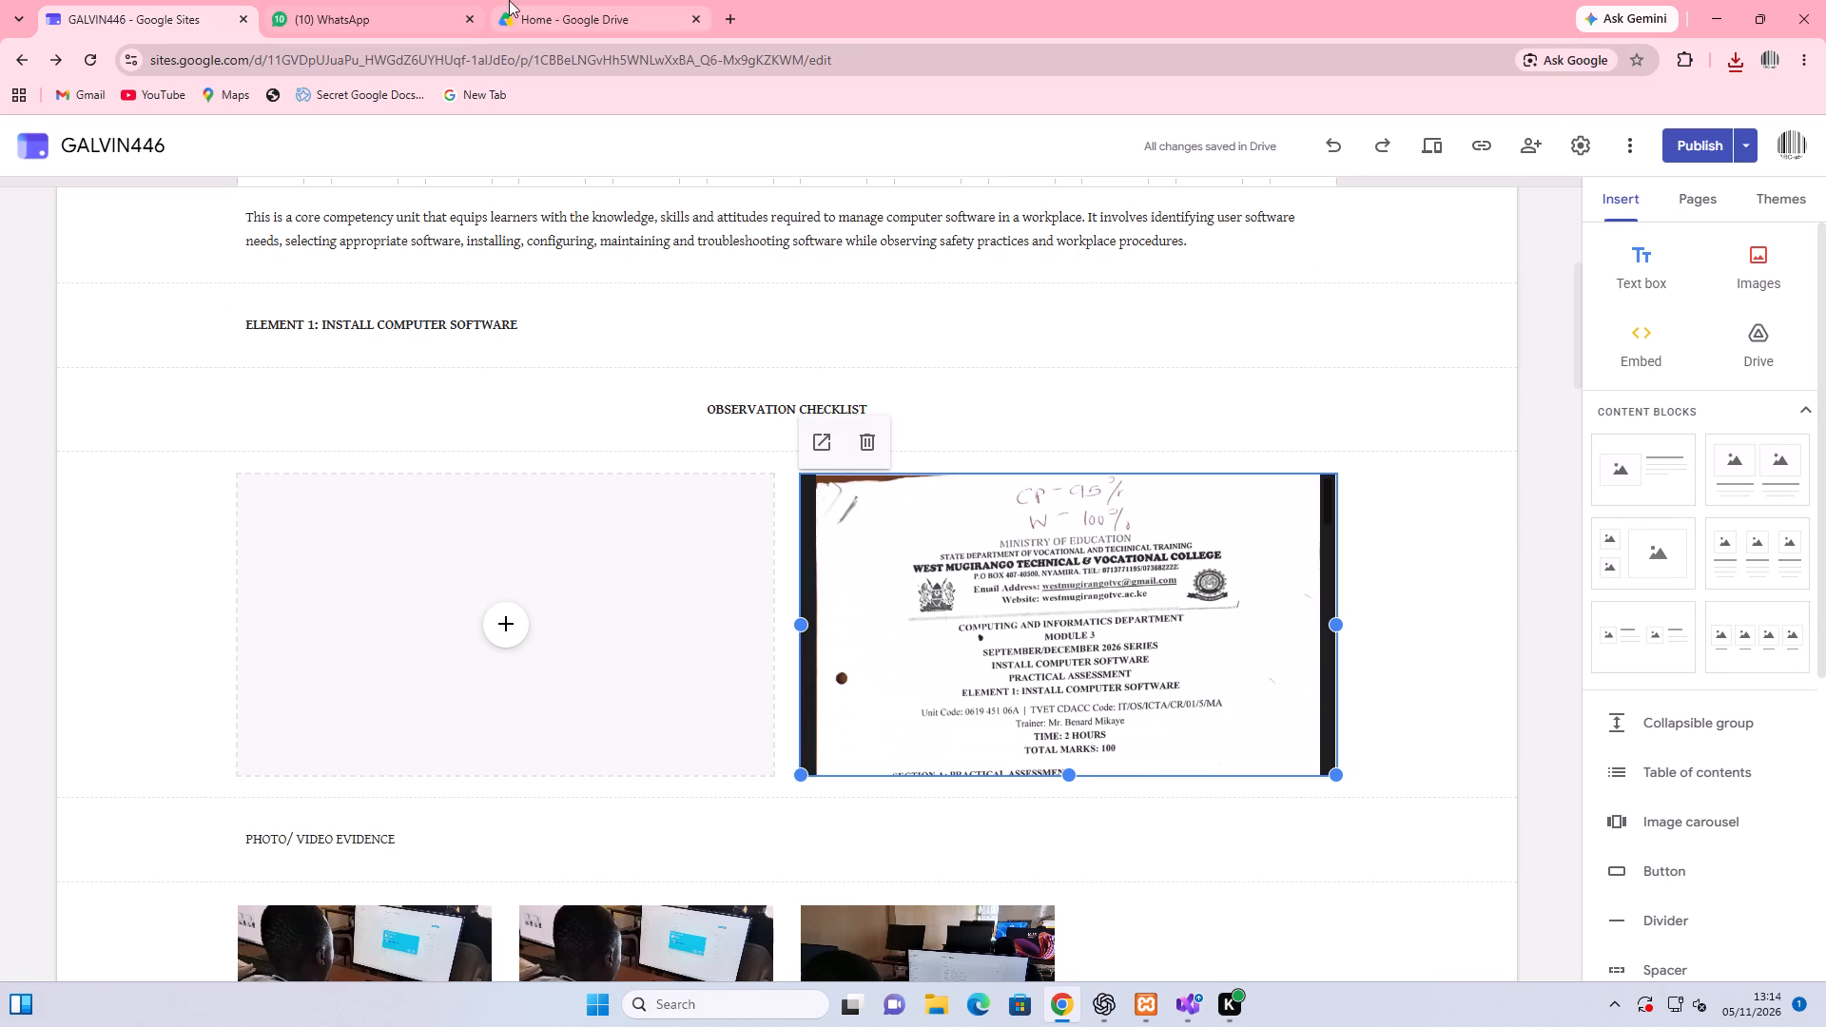
{"action": "left_click", "coordinate": [509, 626]}
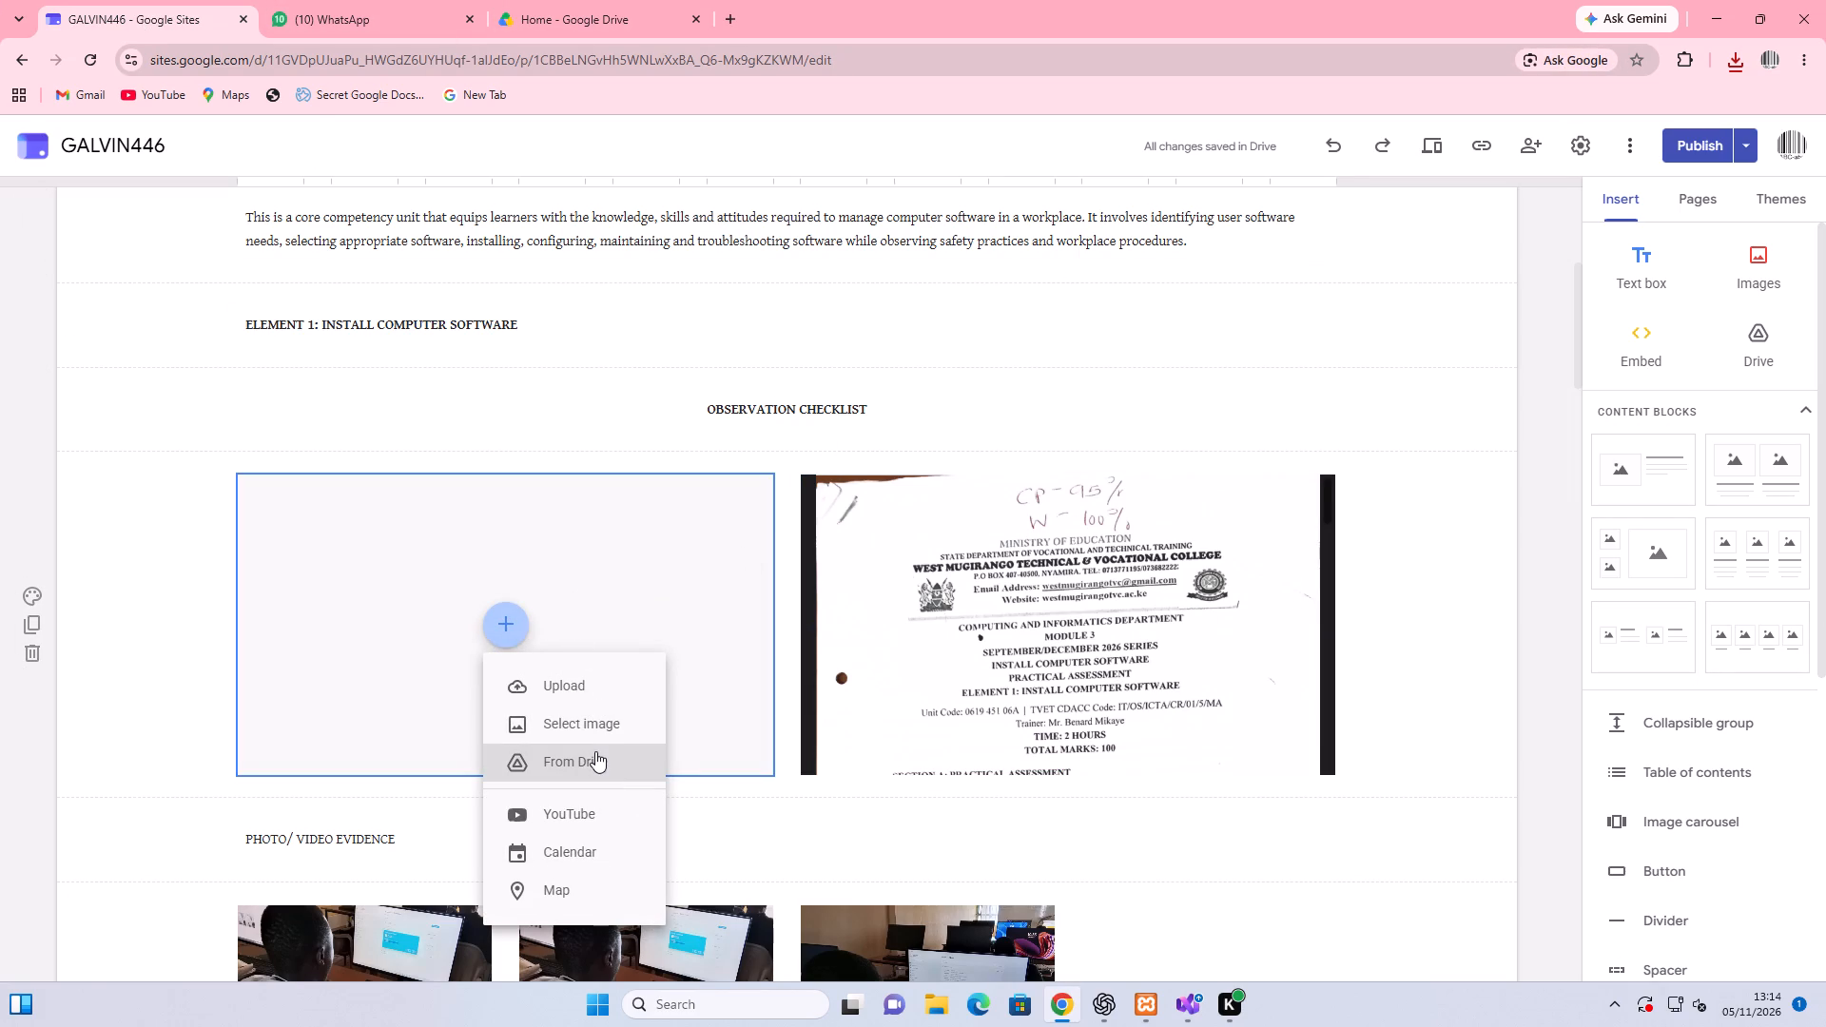
{"action": "left_click", "coordinate": [595, 754]}
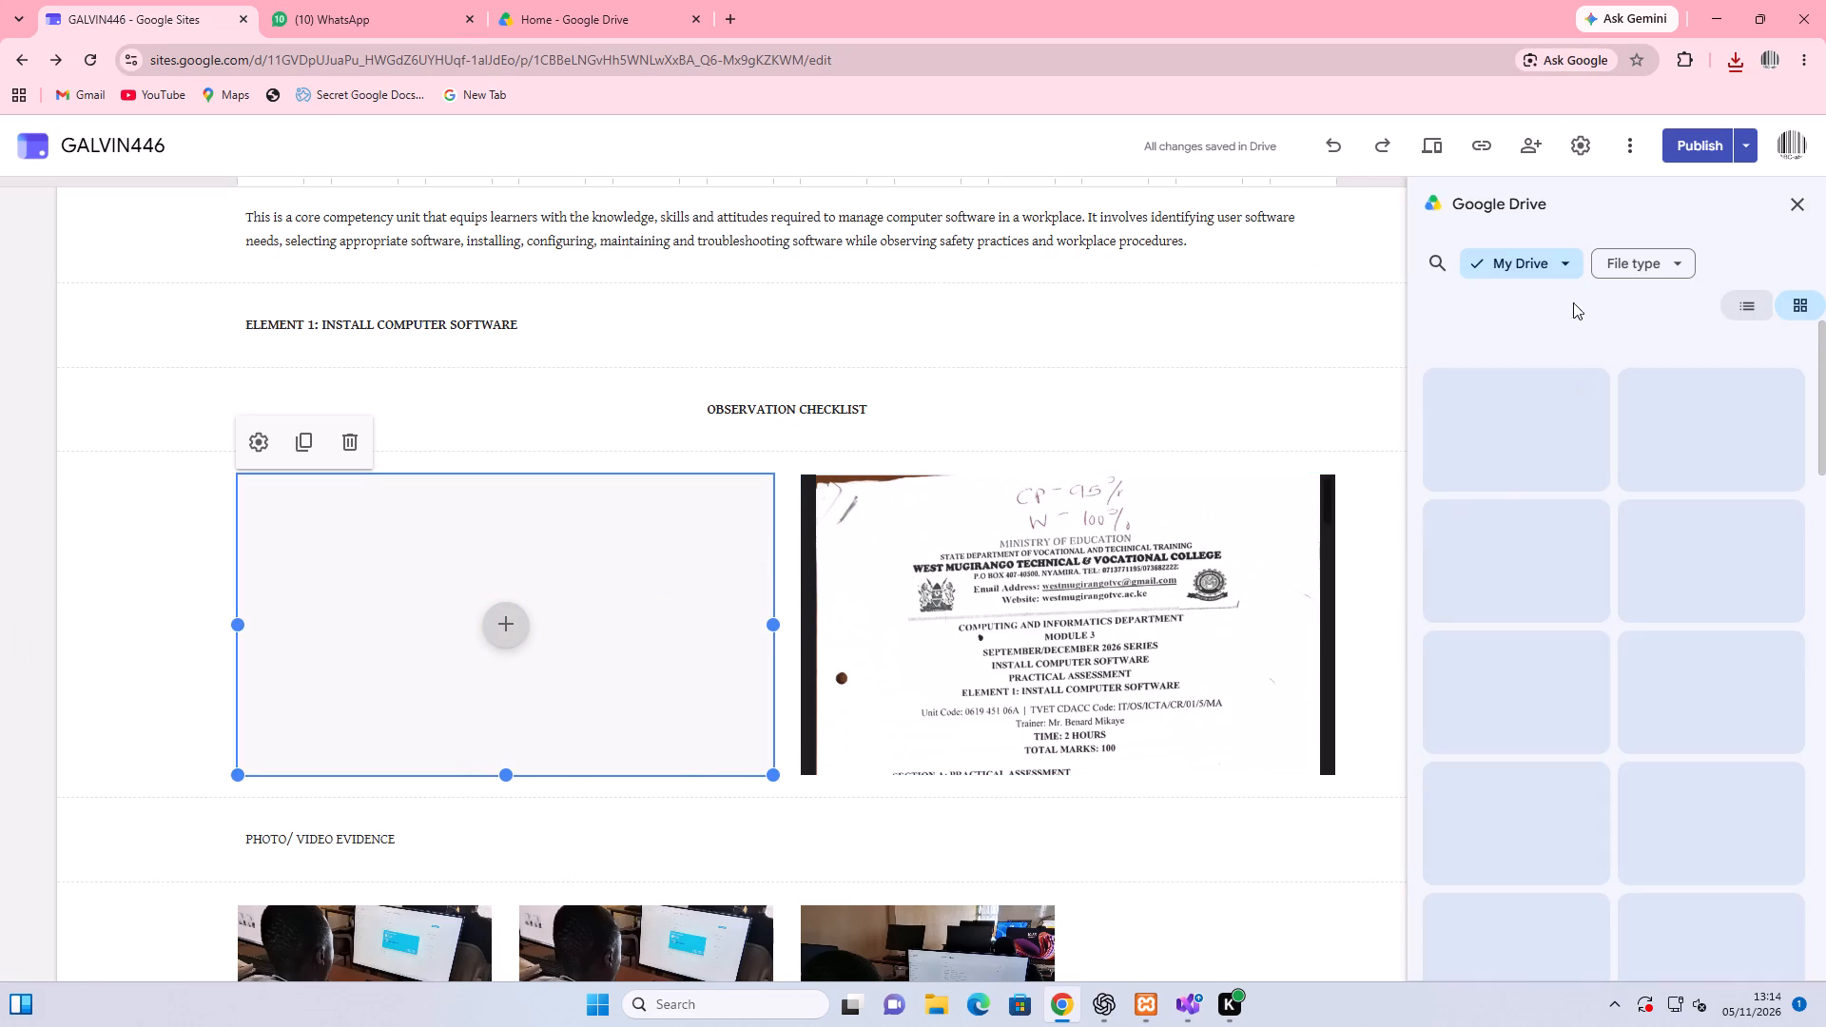
{"action": "left_click", "coordinate": [1561, 265]}
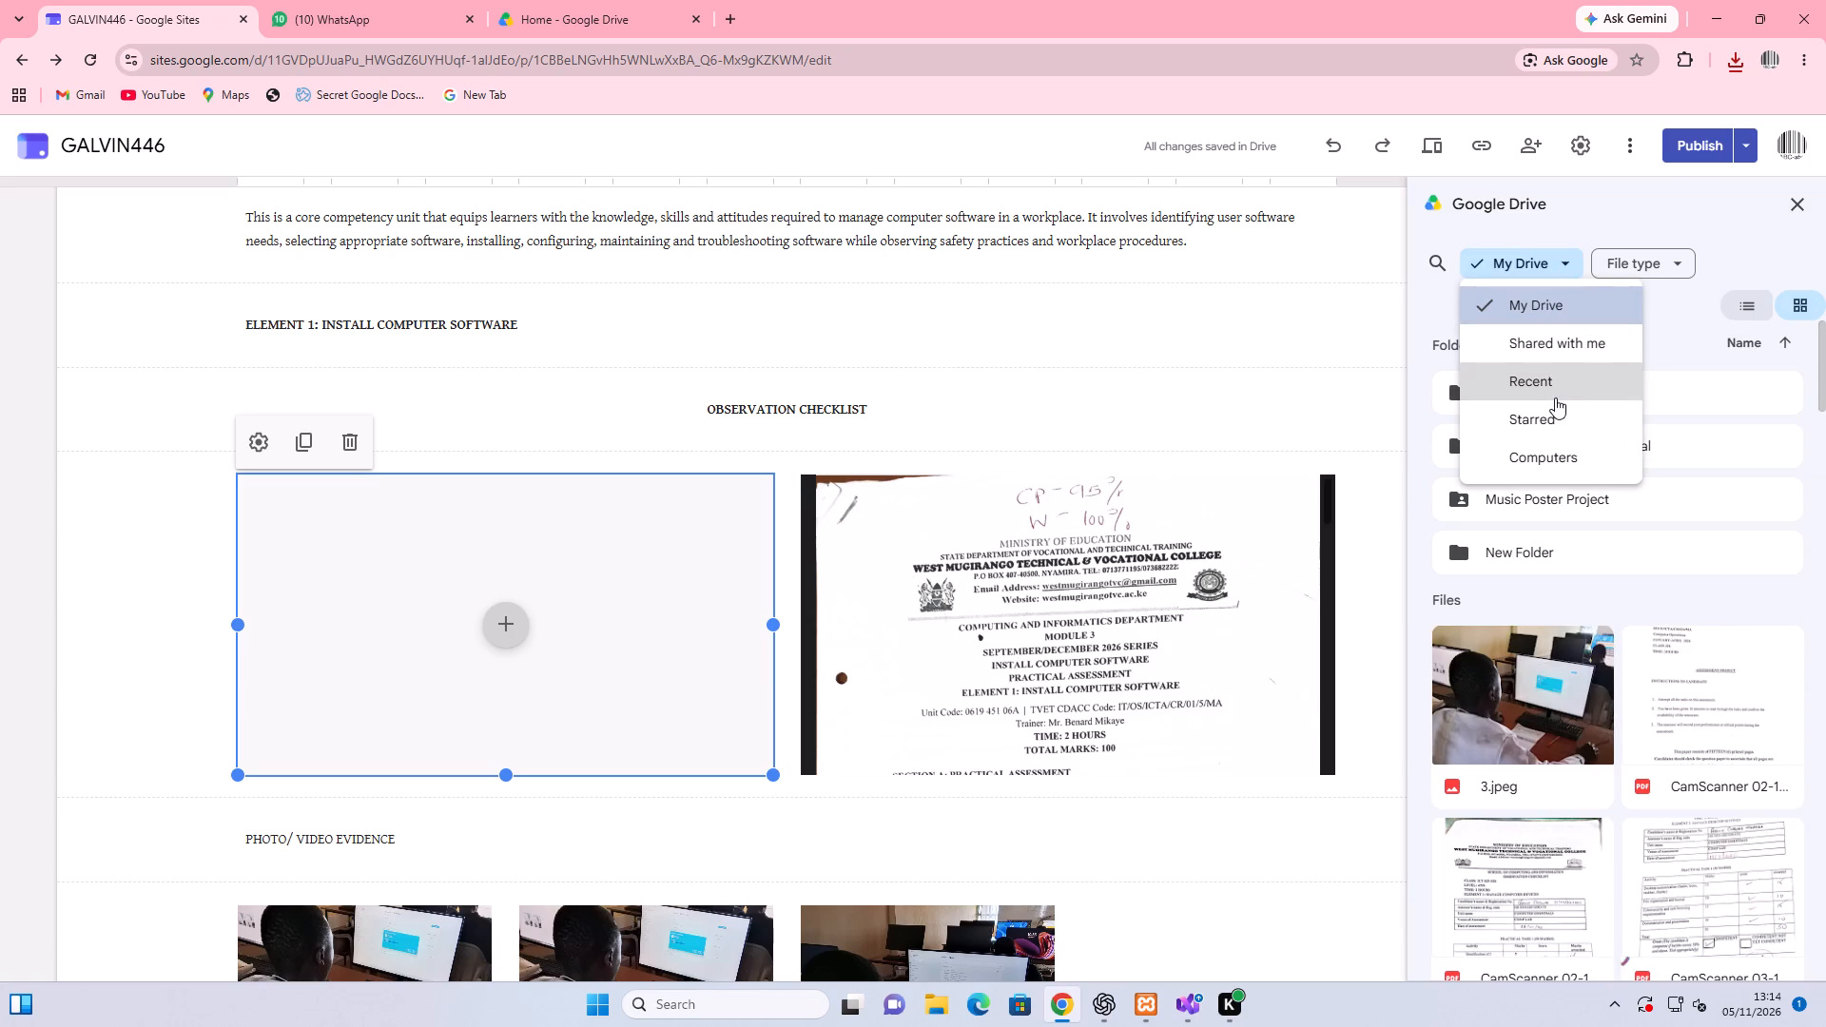
{"action": "left_click", "coordinate": [1550, 382]}
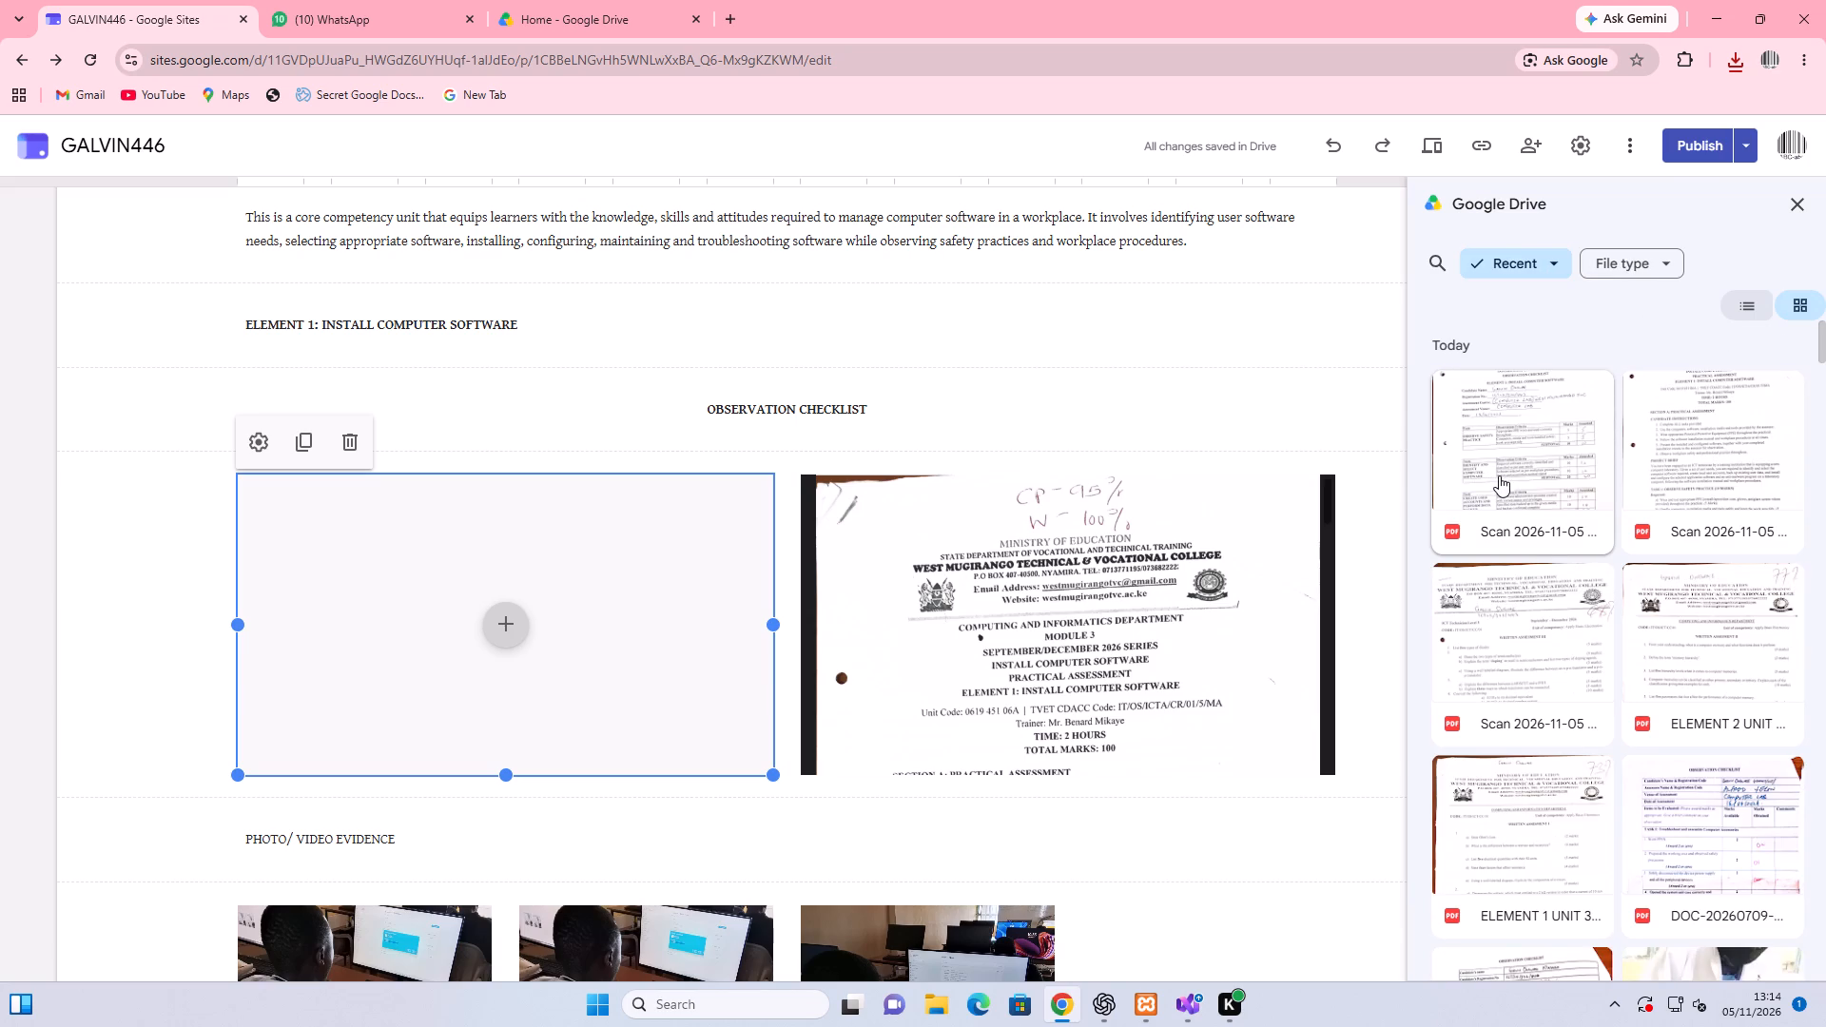
{"action": "left_click", "coordinate": [1524, 450]}
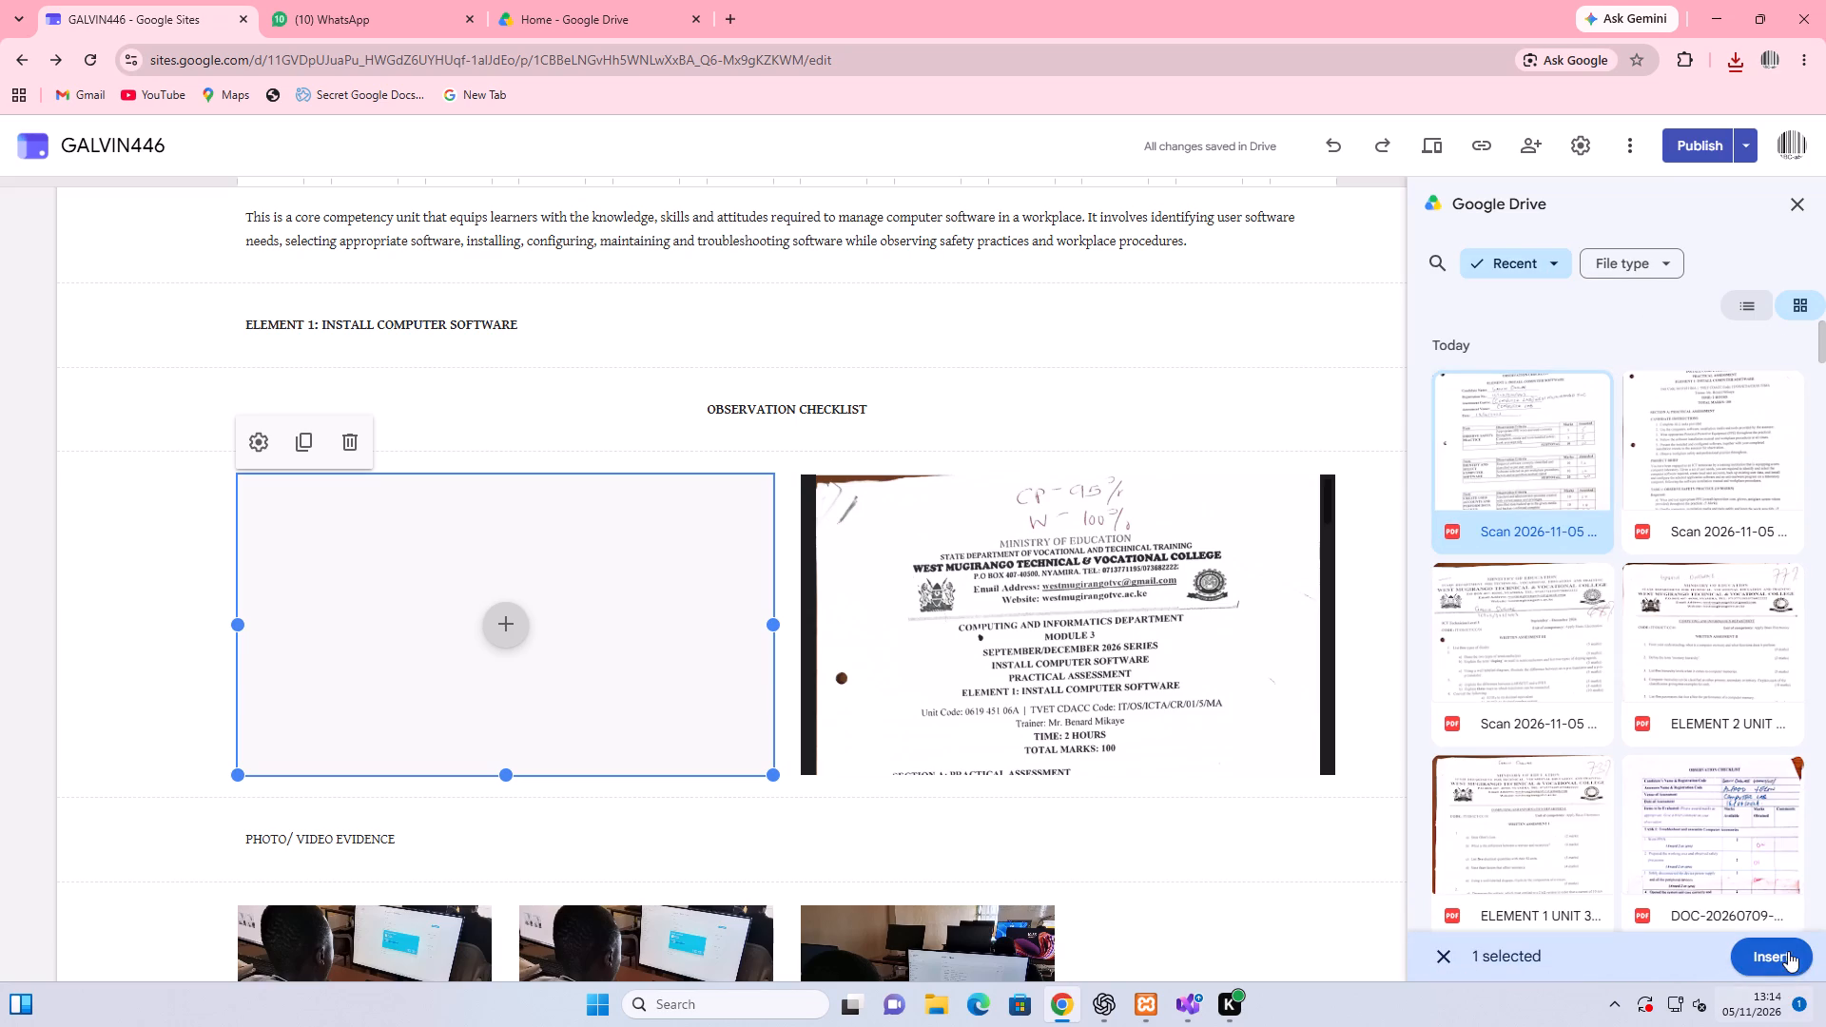
{"action": "left_click", "coordinate": [1788, 951]}
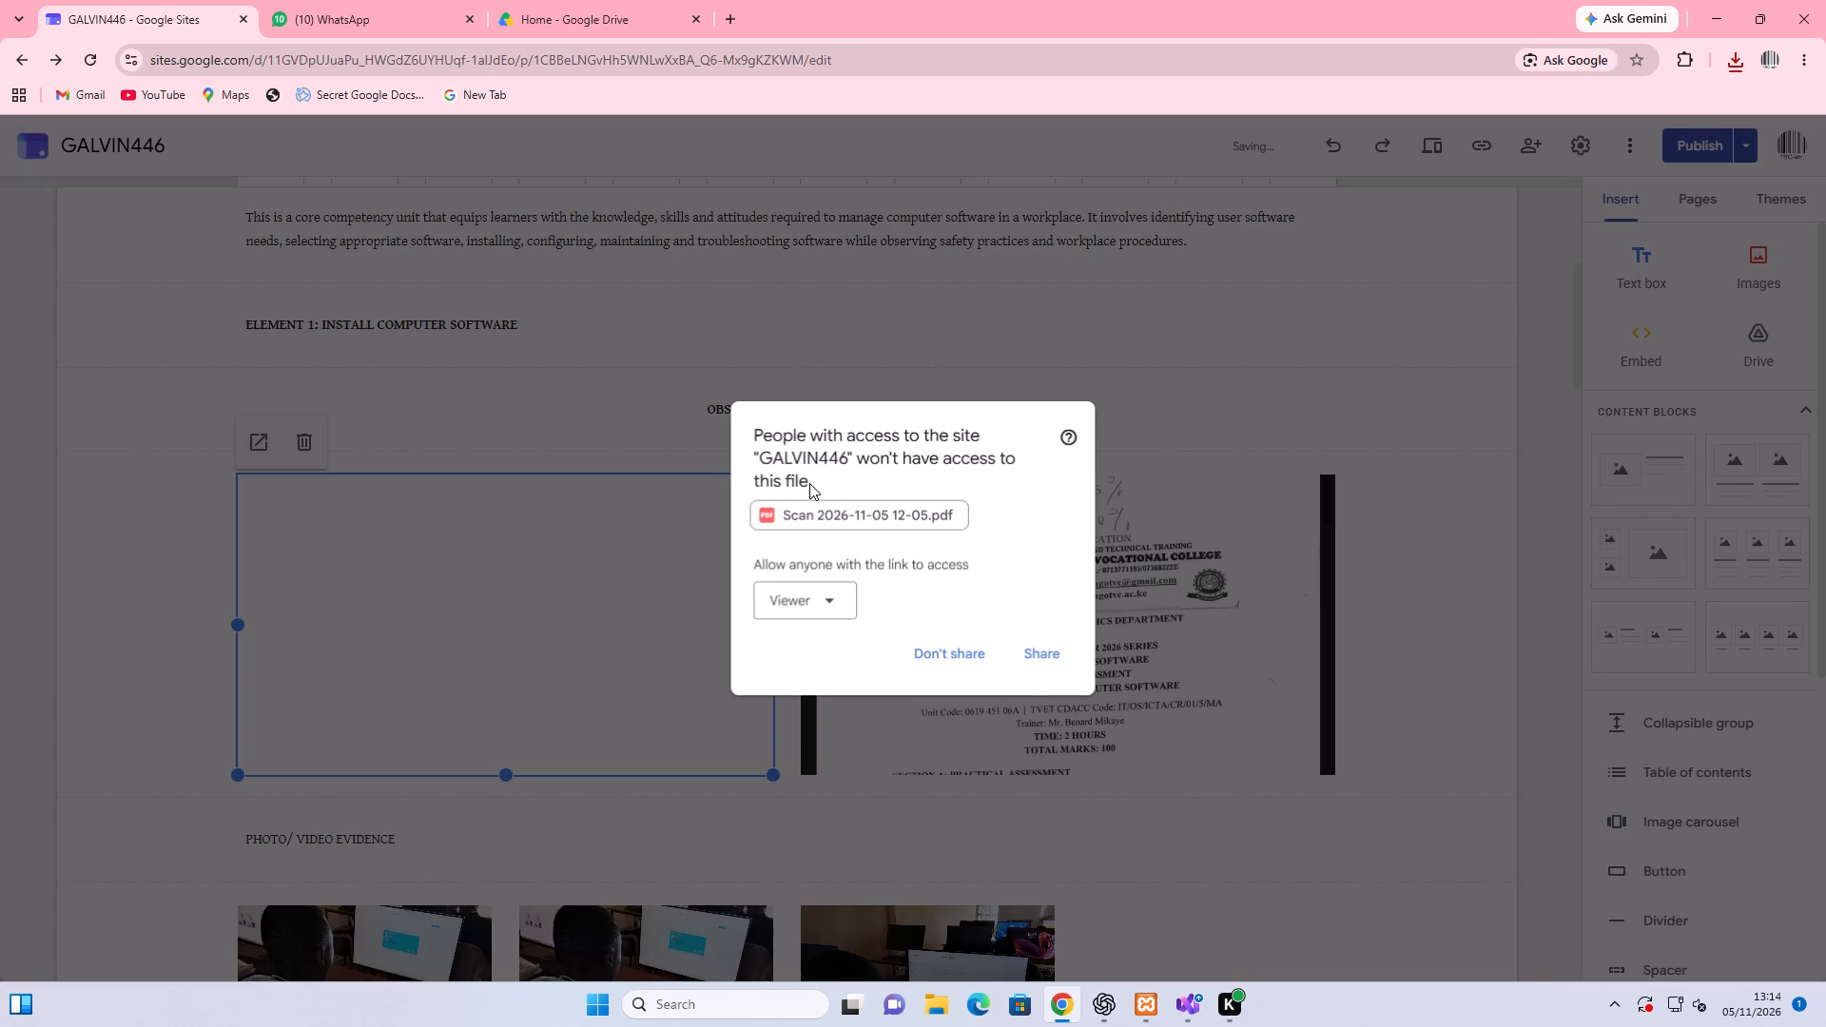
{"action": "left_click", "coordinate": [1041, 656]}
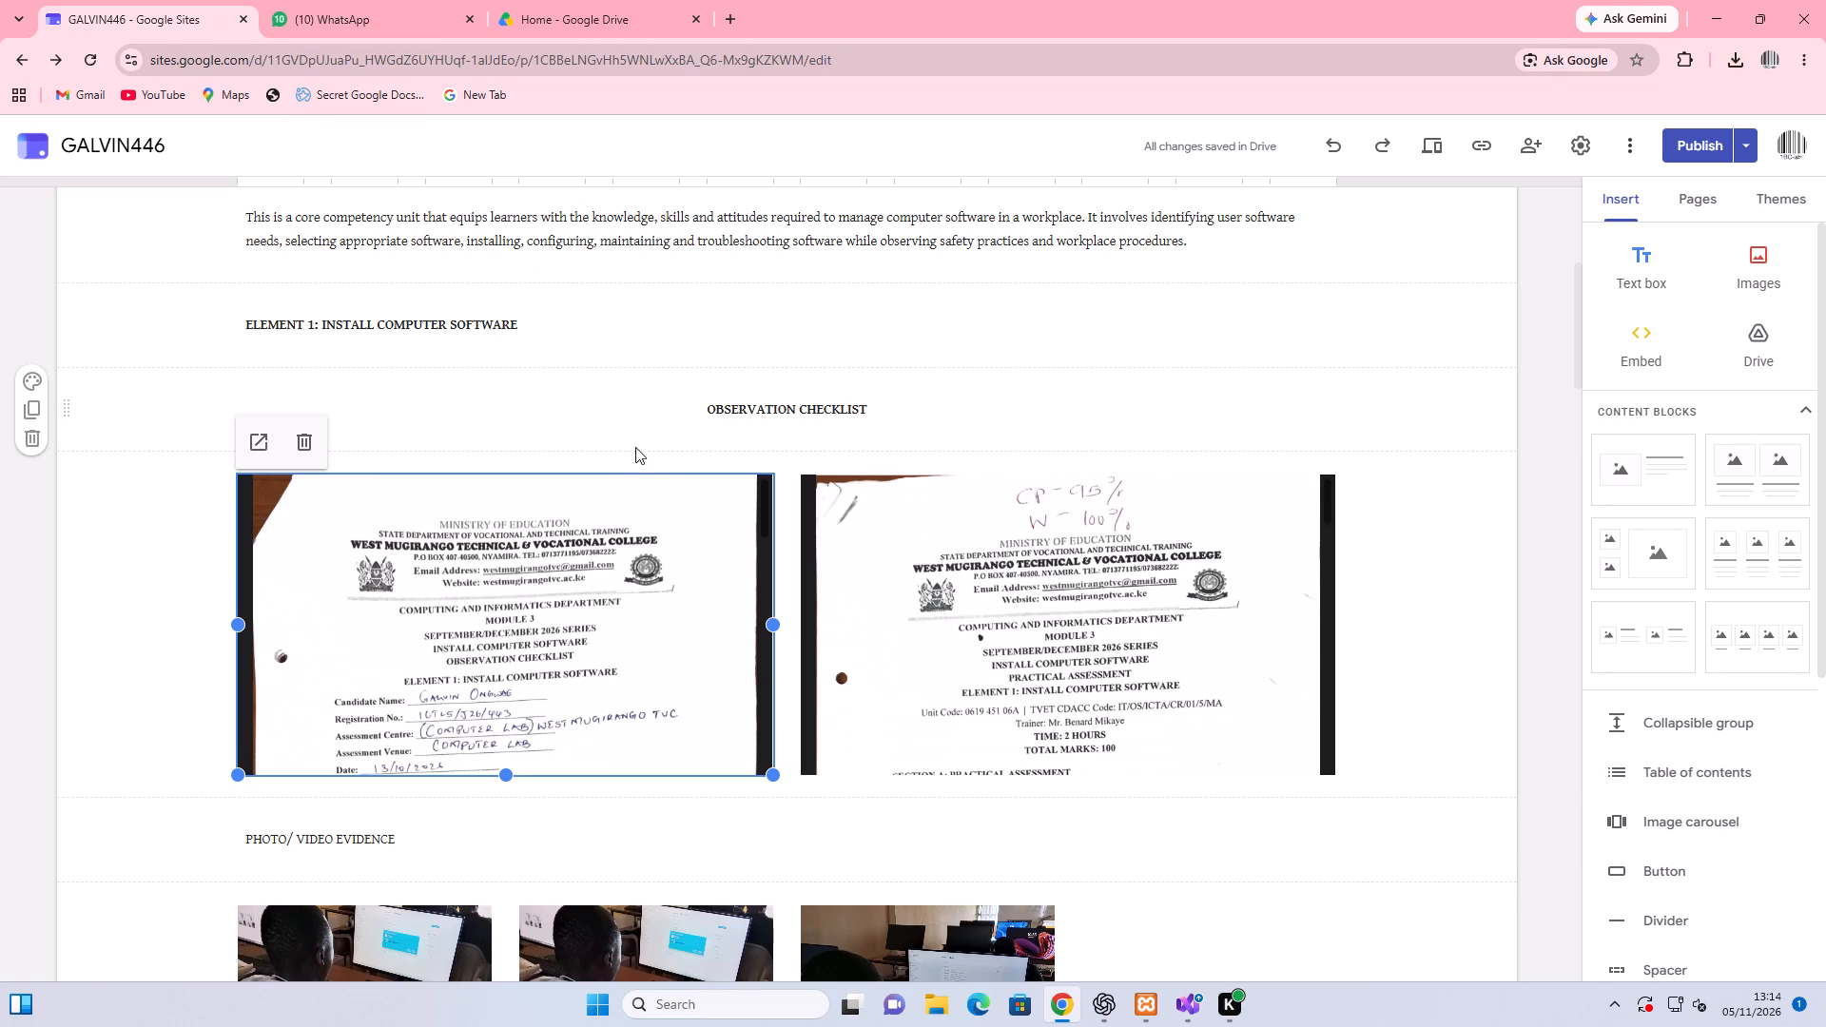
Delete the section holding the three photos under Element 1's Photo/Video Evidence heading.
{"action": "scroll", "coordinate": [890, 523], "scroll_direction": "down", "scroll_amount": 1}
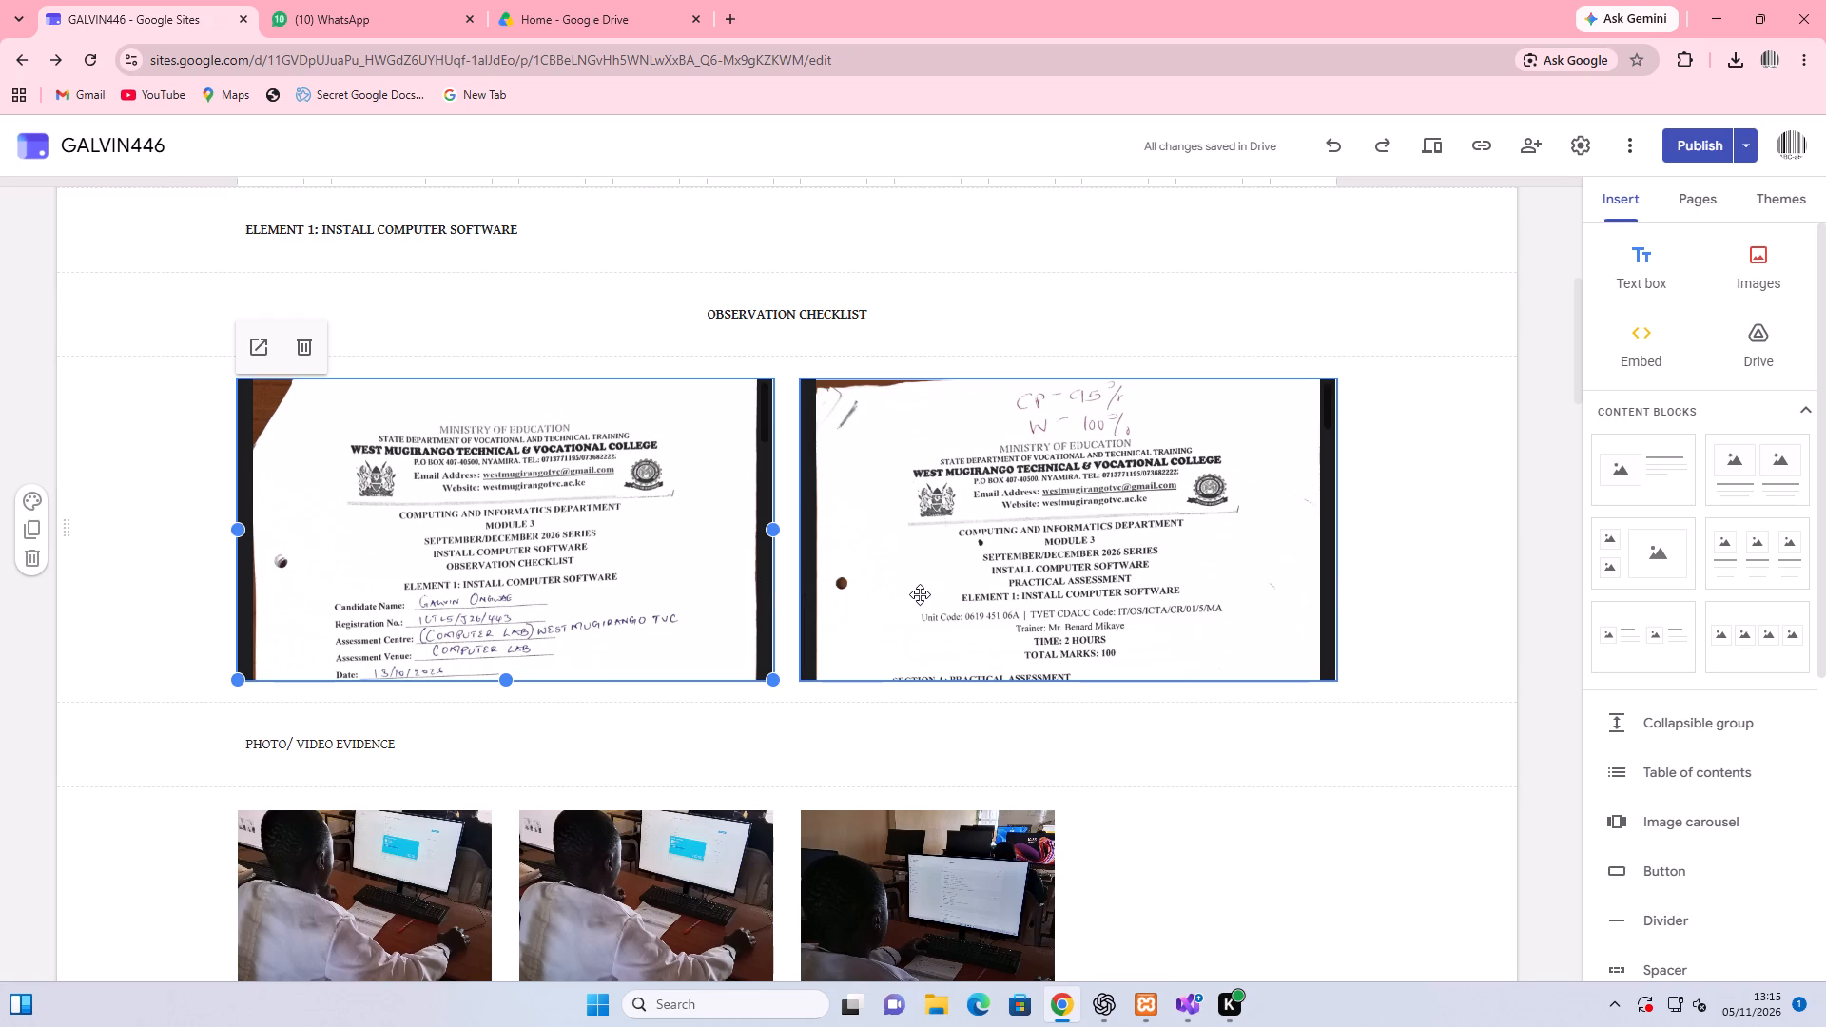
{"action": "scroll", "coordinate": [828, 625], "scroll_direction": "down", "scroll_amount": 5}
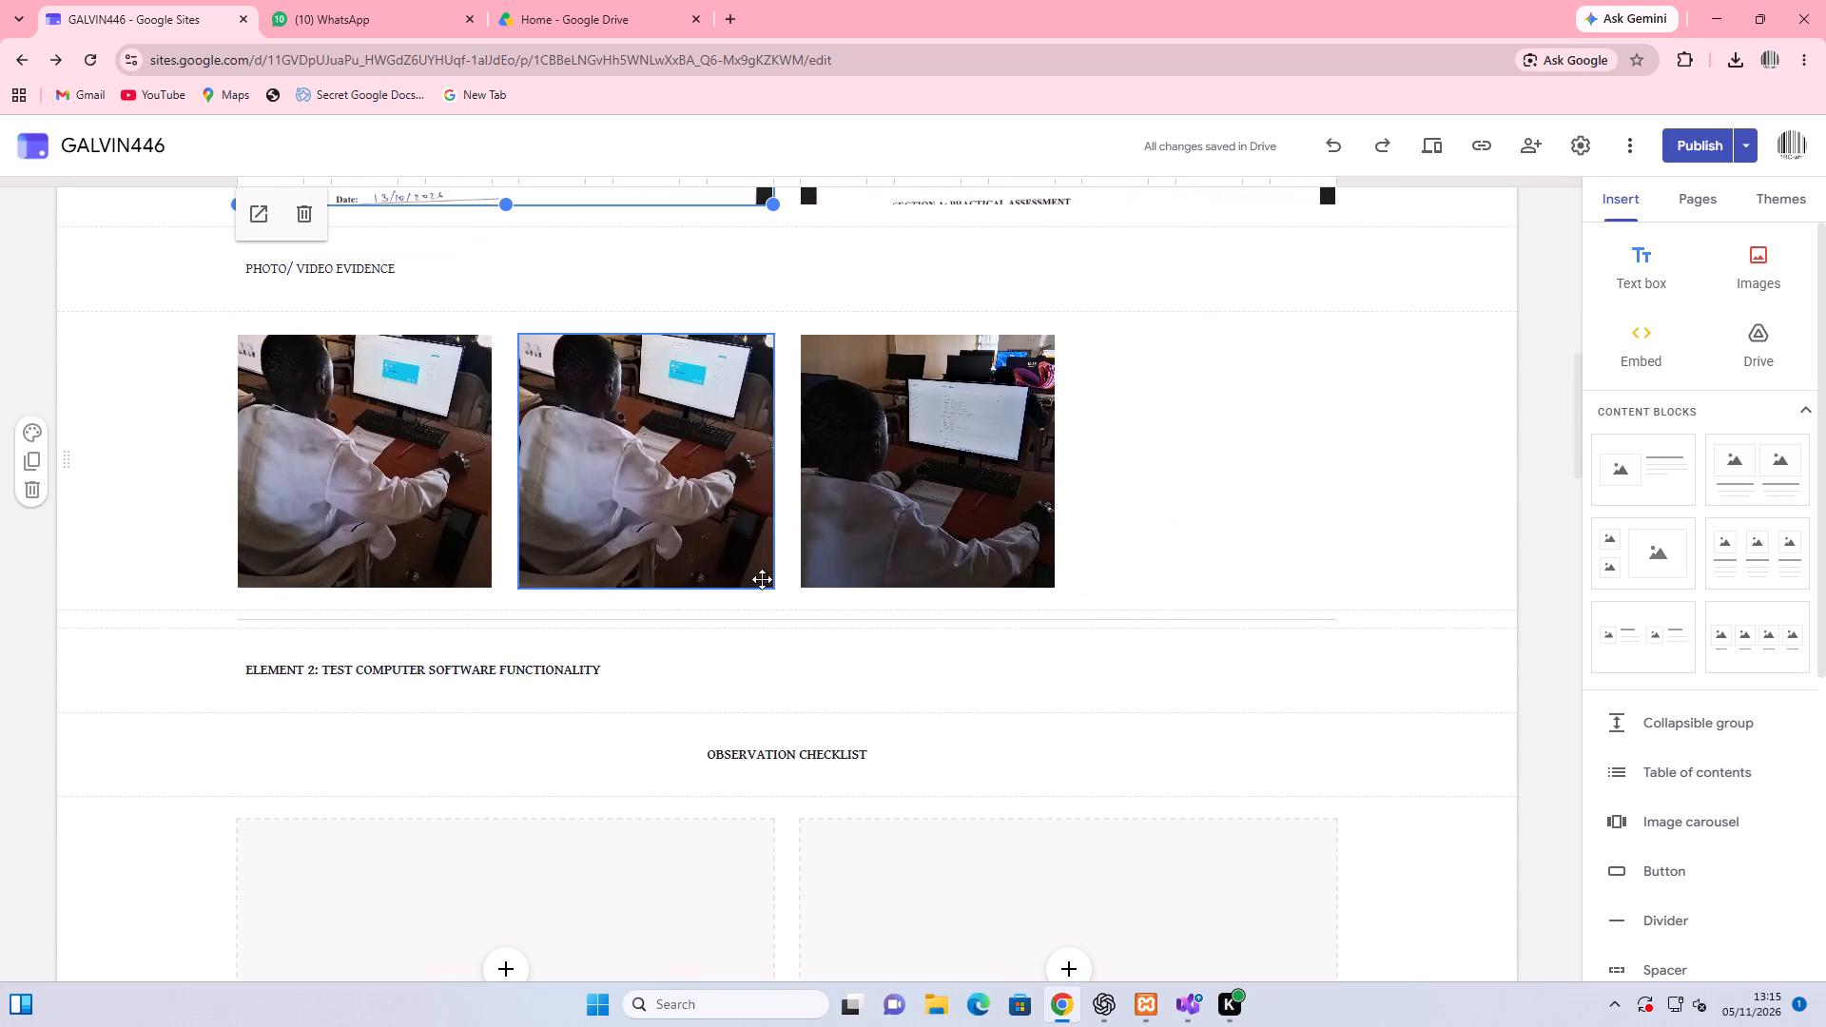
{"action": "scroll", "coordinate": [940, 470], "scroll_direction": "down", "scroll_amount": 1}
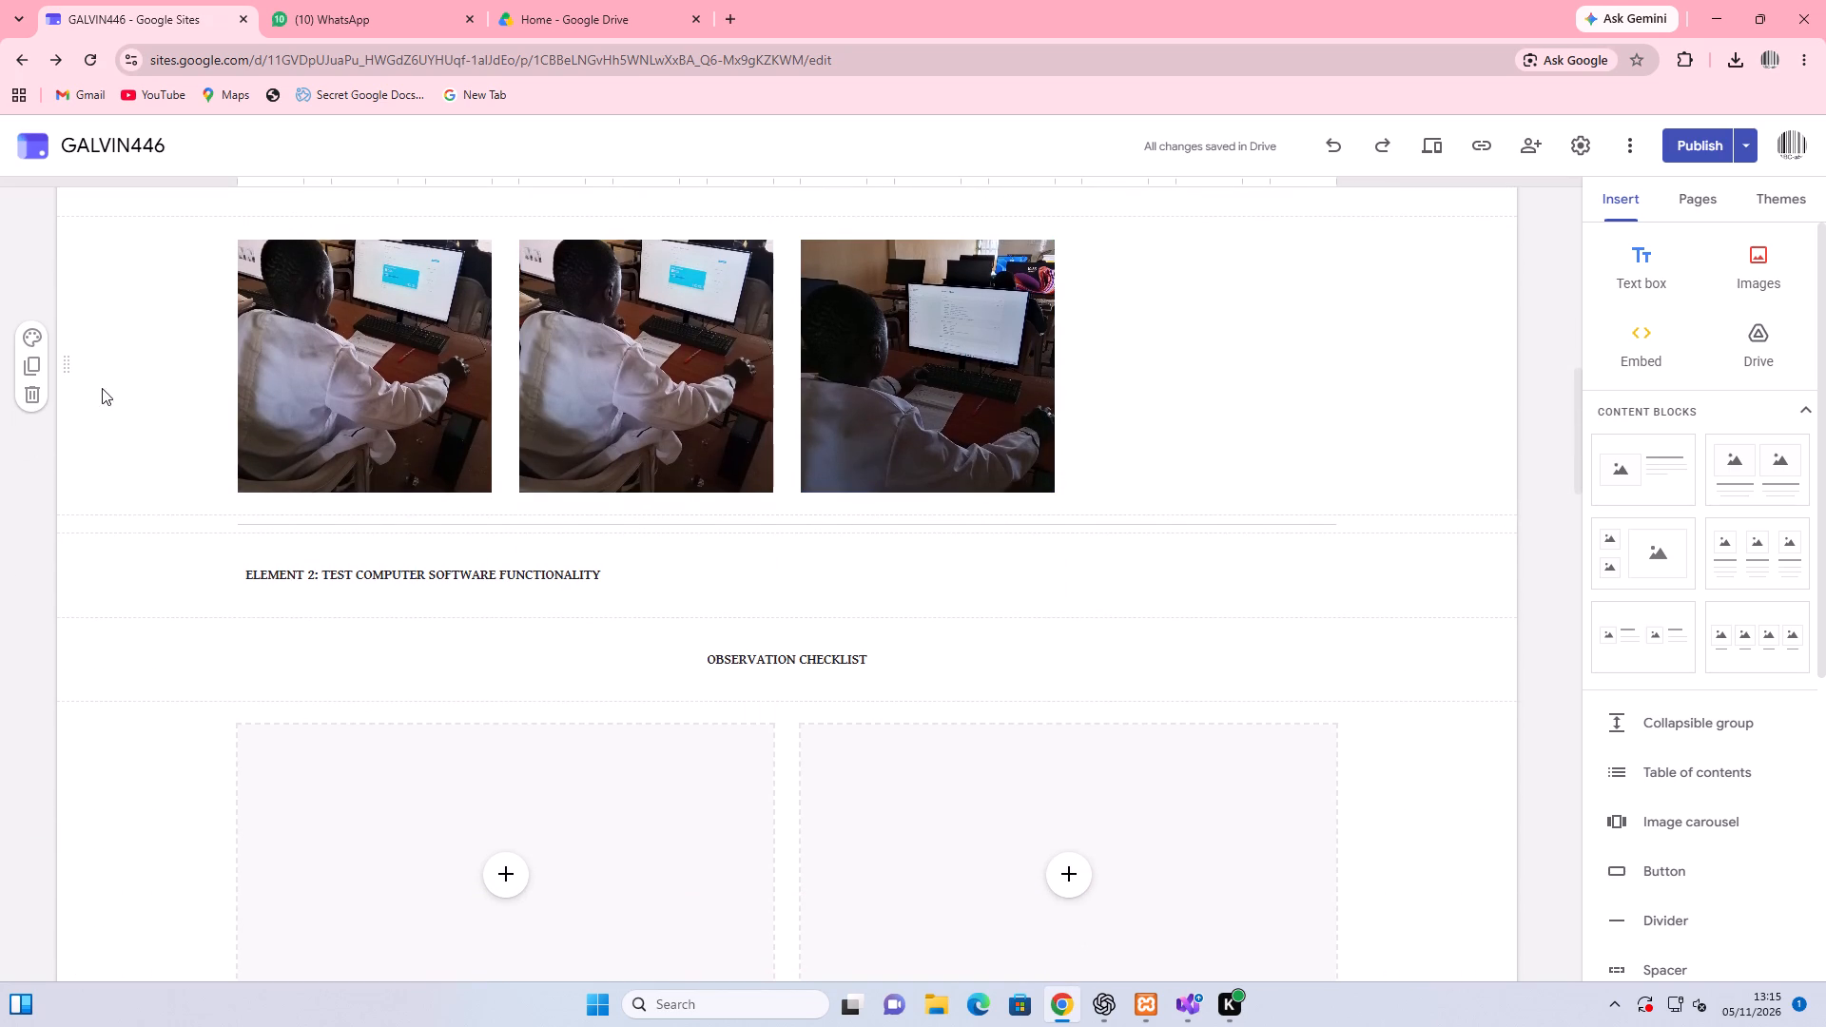
{"action": "left_click", "coordinate": [29, 391]}
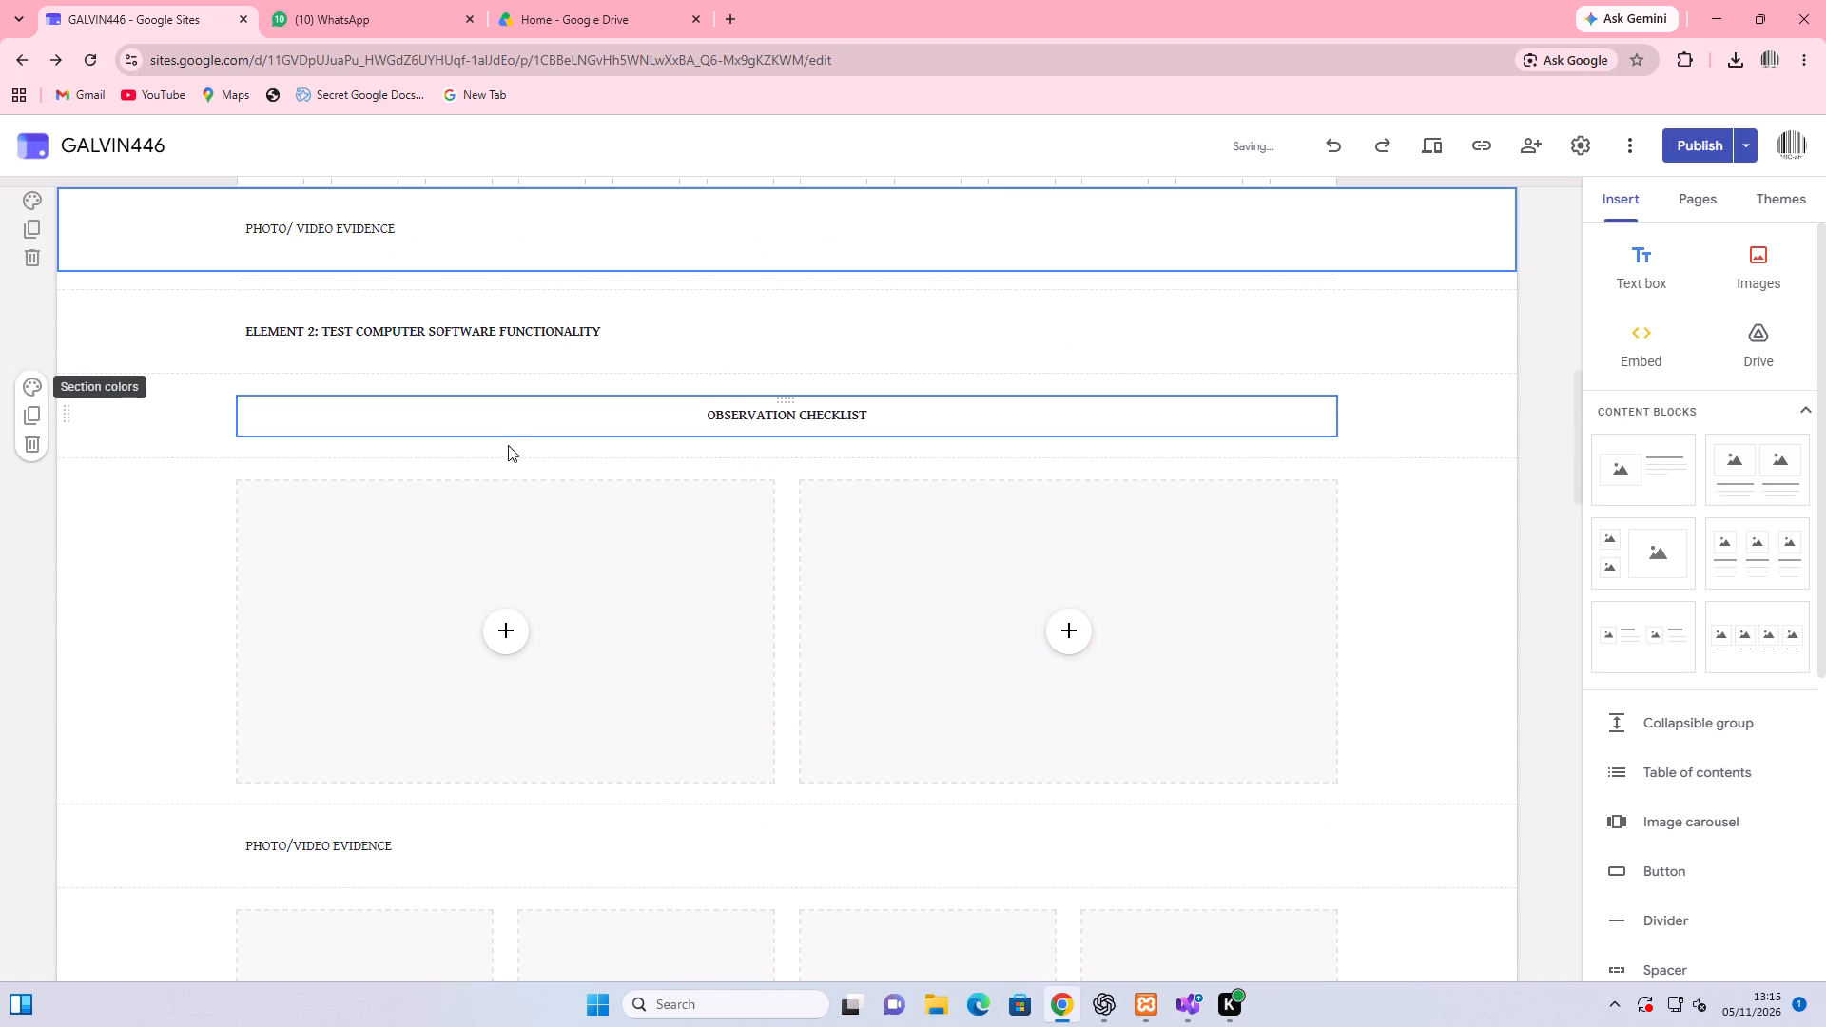
Insert a content block of three captioned image placeholders beneath Element 1's Photo/Video Evidence heading.
{"action": "scroll", "coordinate": [516, 440], "scroll_direction": "up", "scroll_amount": 3}
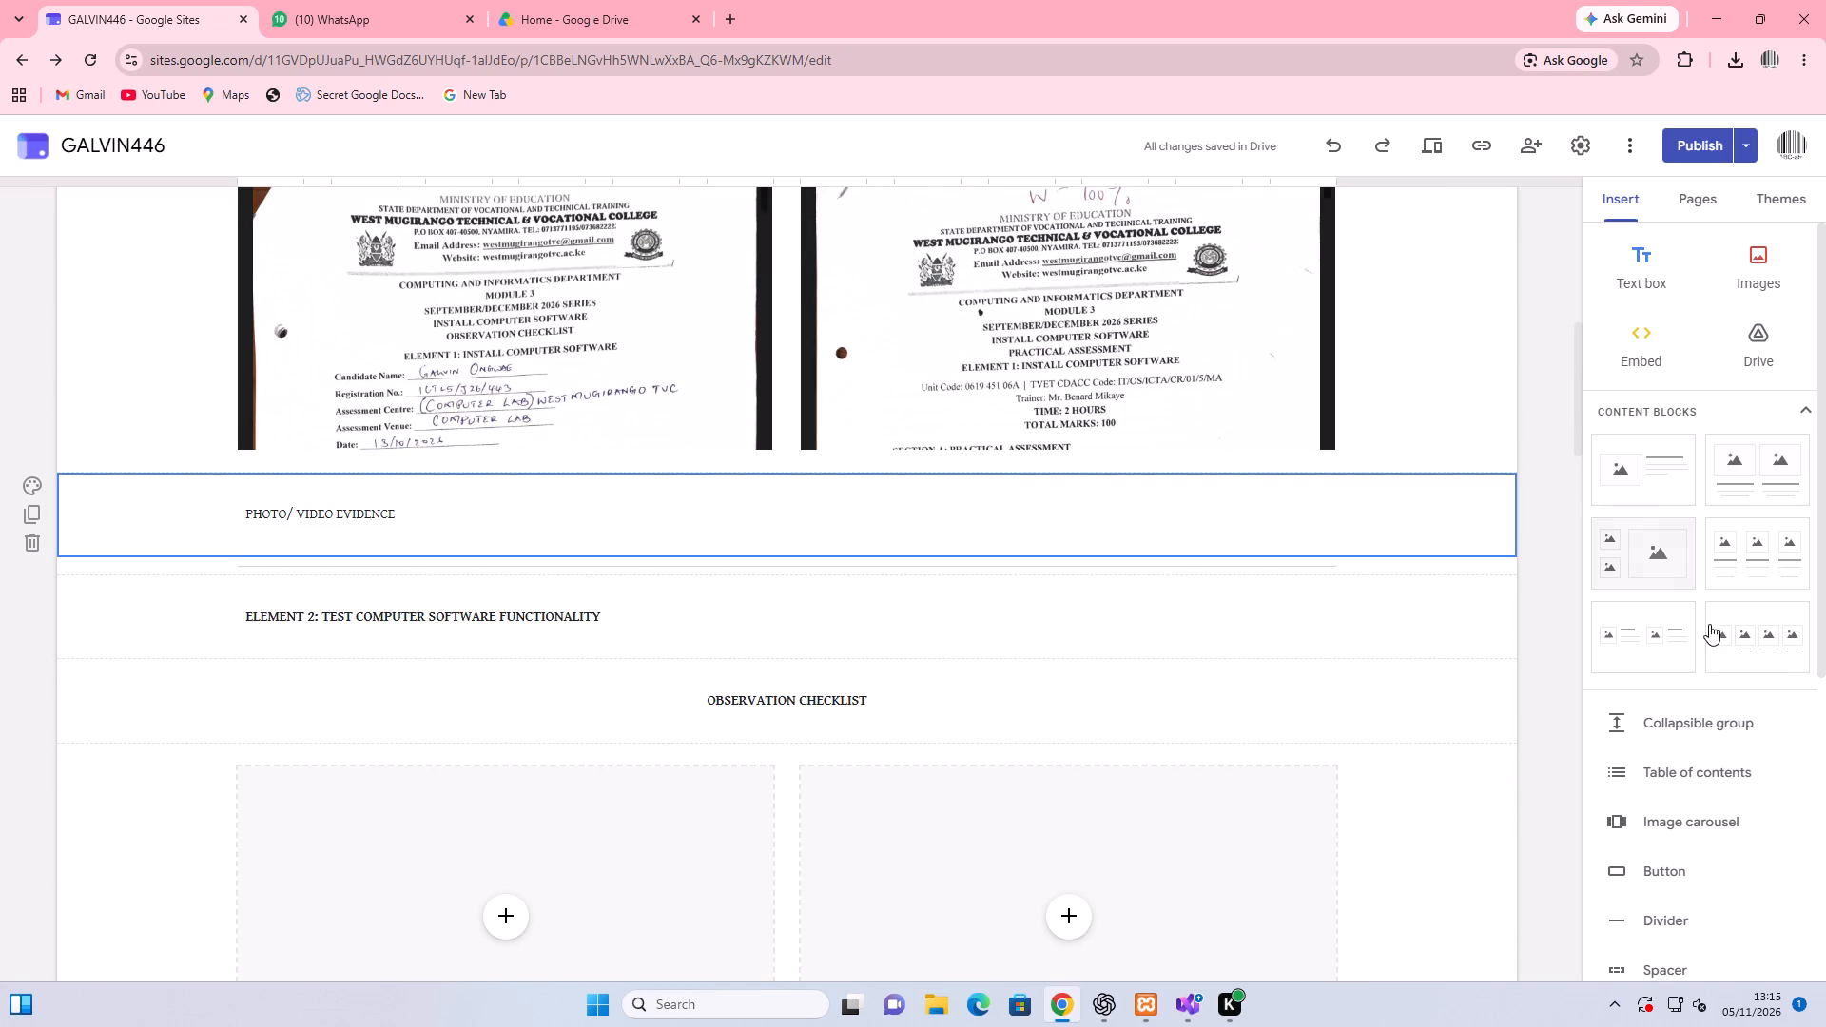
{"action": "left_click", "coordinate": [1752, 545]}
Delete the heading and body text boxes under all three image placeholders in Element 1's Photo/Video Evidence block.
{"action": "left_click", "coordinate": [1293, 659]}
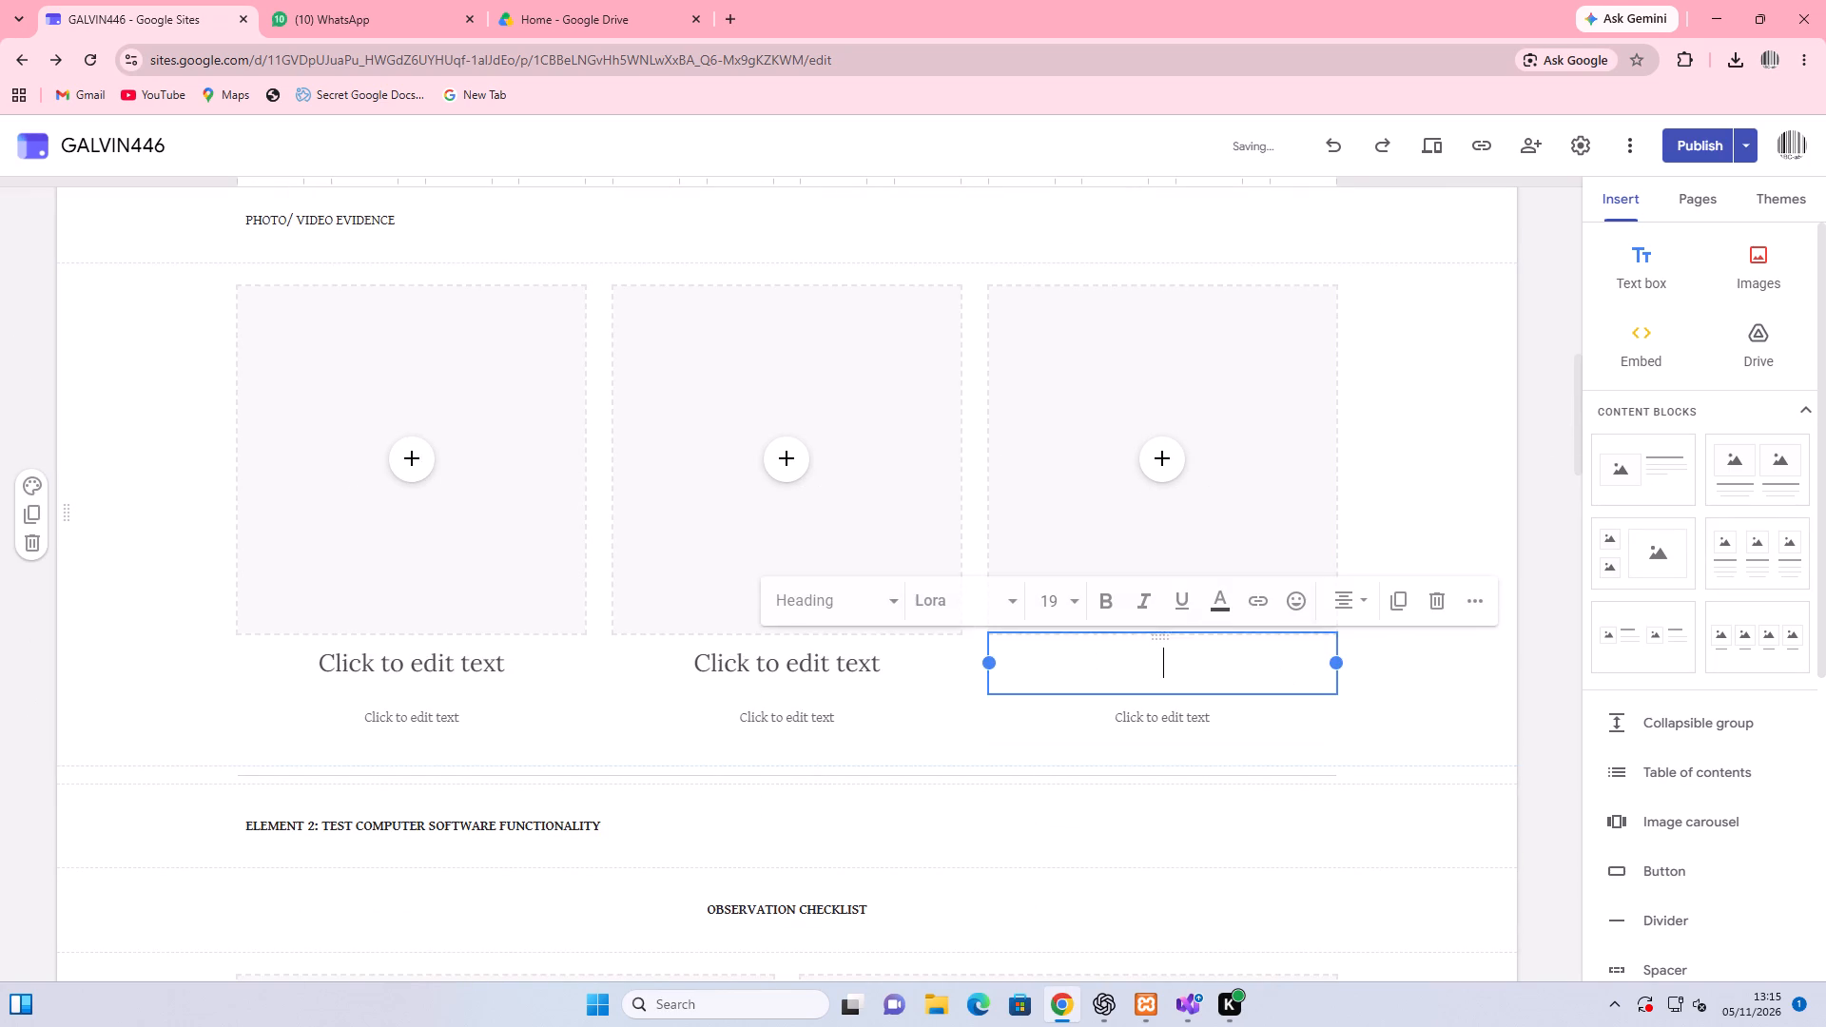
{"action": "left_click", "coordinate": [1430, 595]}
{"action": "left_click", "coordinate": [1260, 655]}
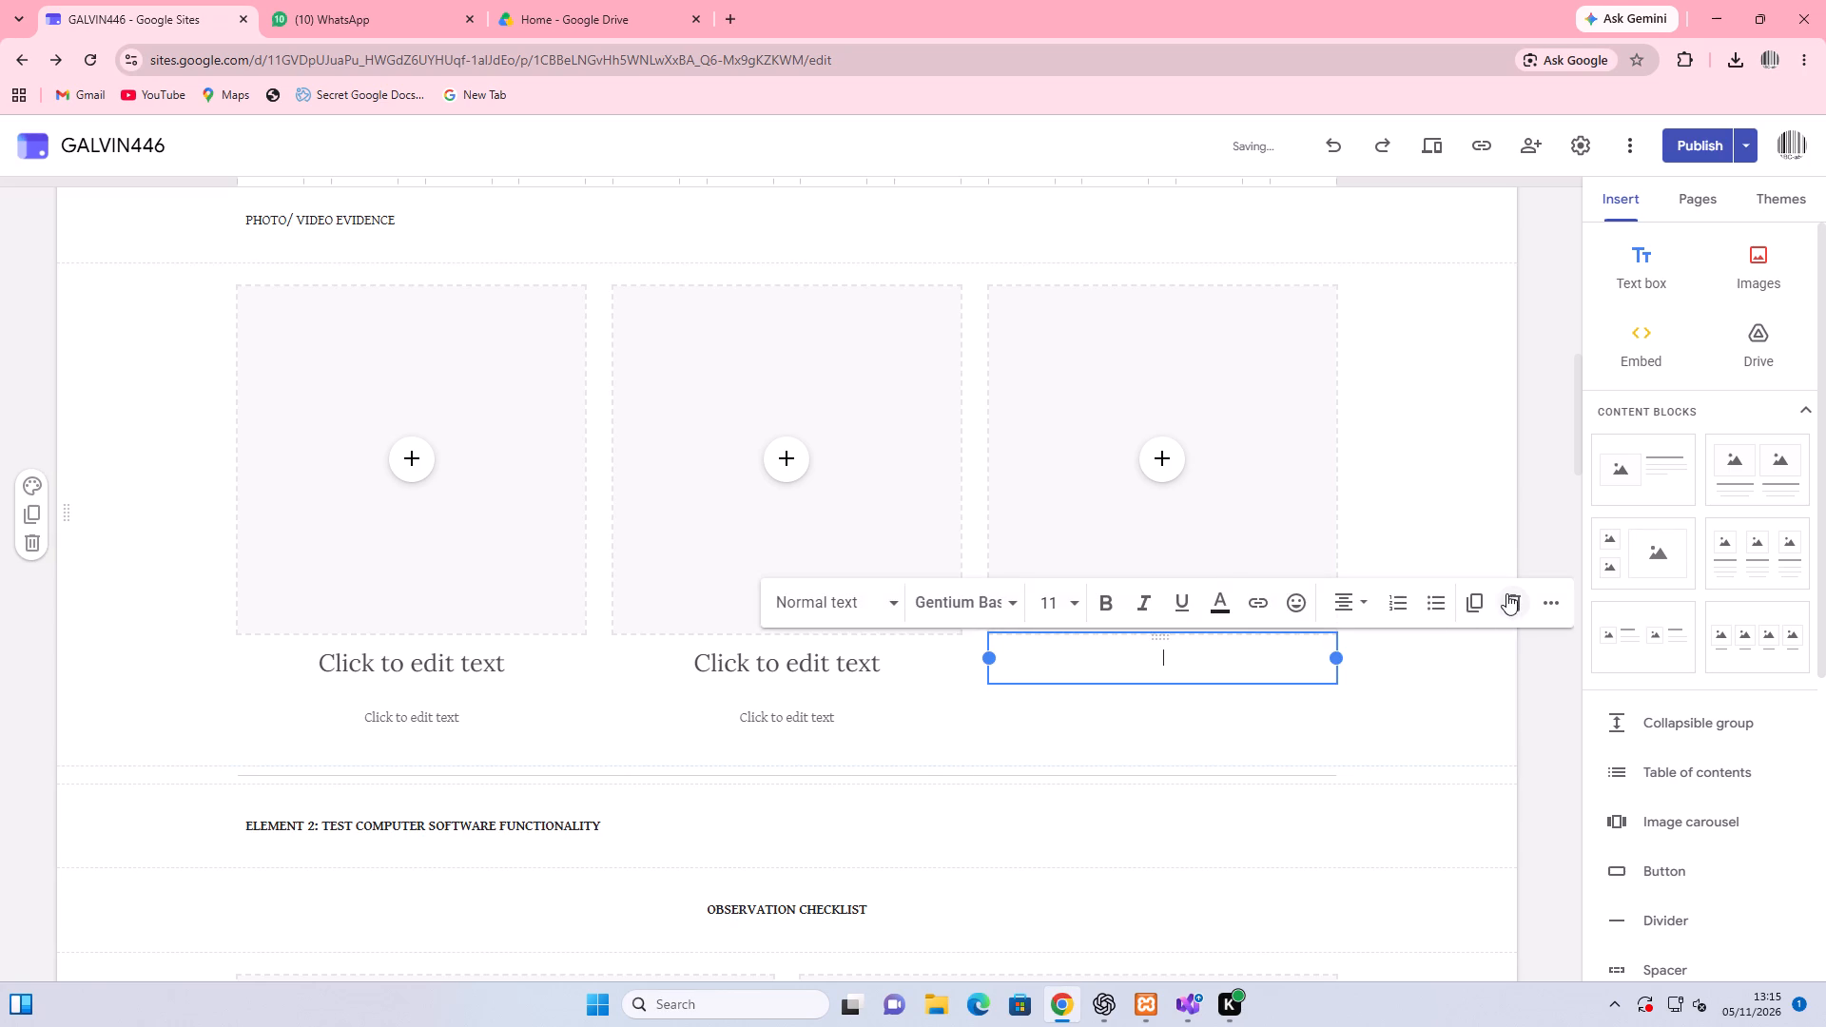
{"action": "left_click", "coordinate": [1506, 593]}
{"action": "left_click", "coordinate": [900, 658]}
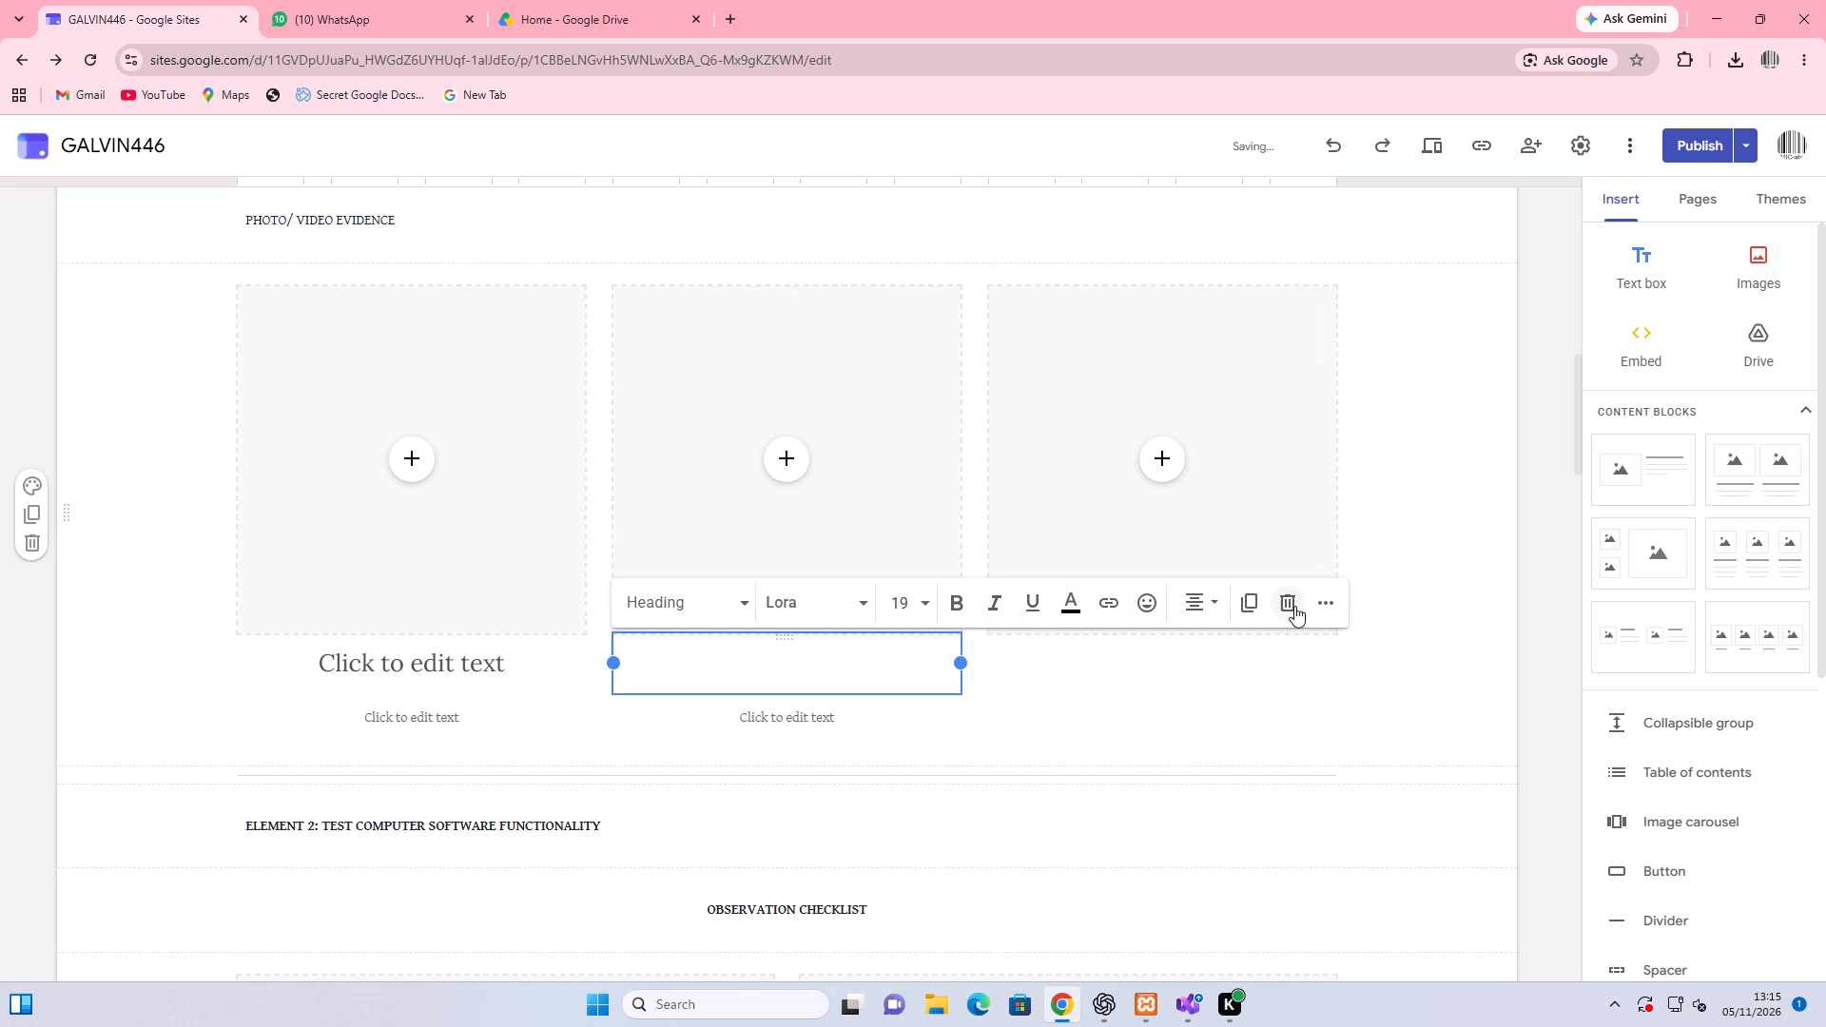
{"action": "left_click", "coordinate": [1294, 606]}
{"action": "left_click", "coordinate": [891, 667]}
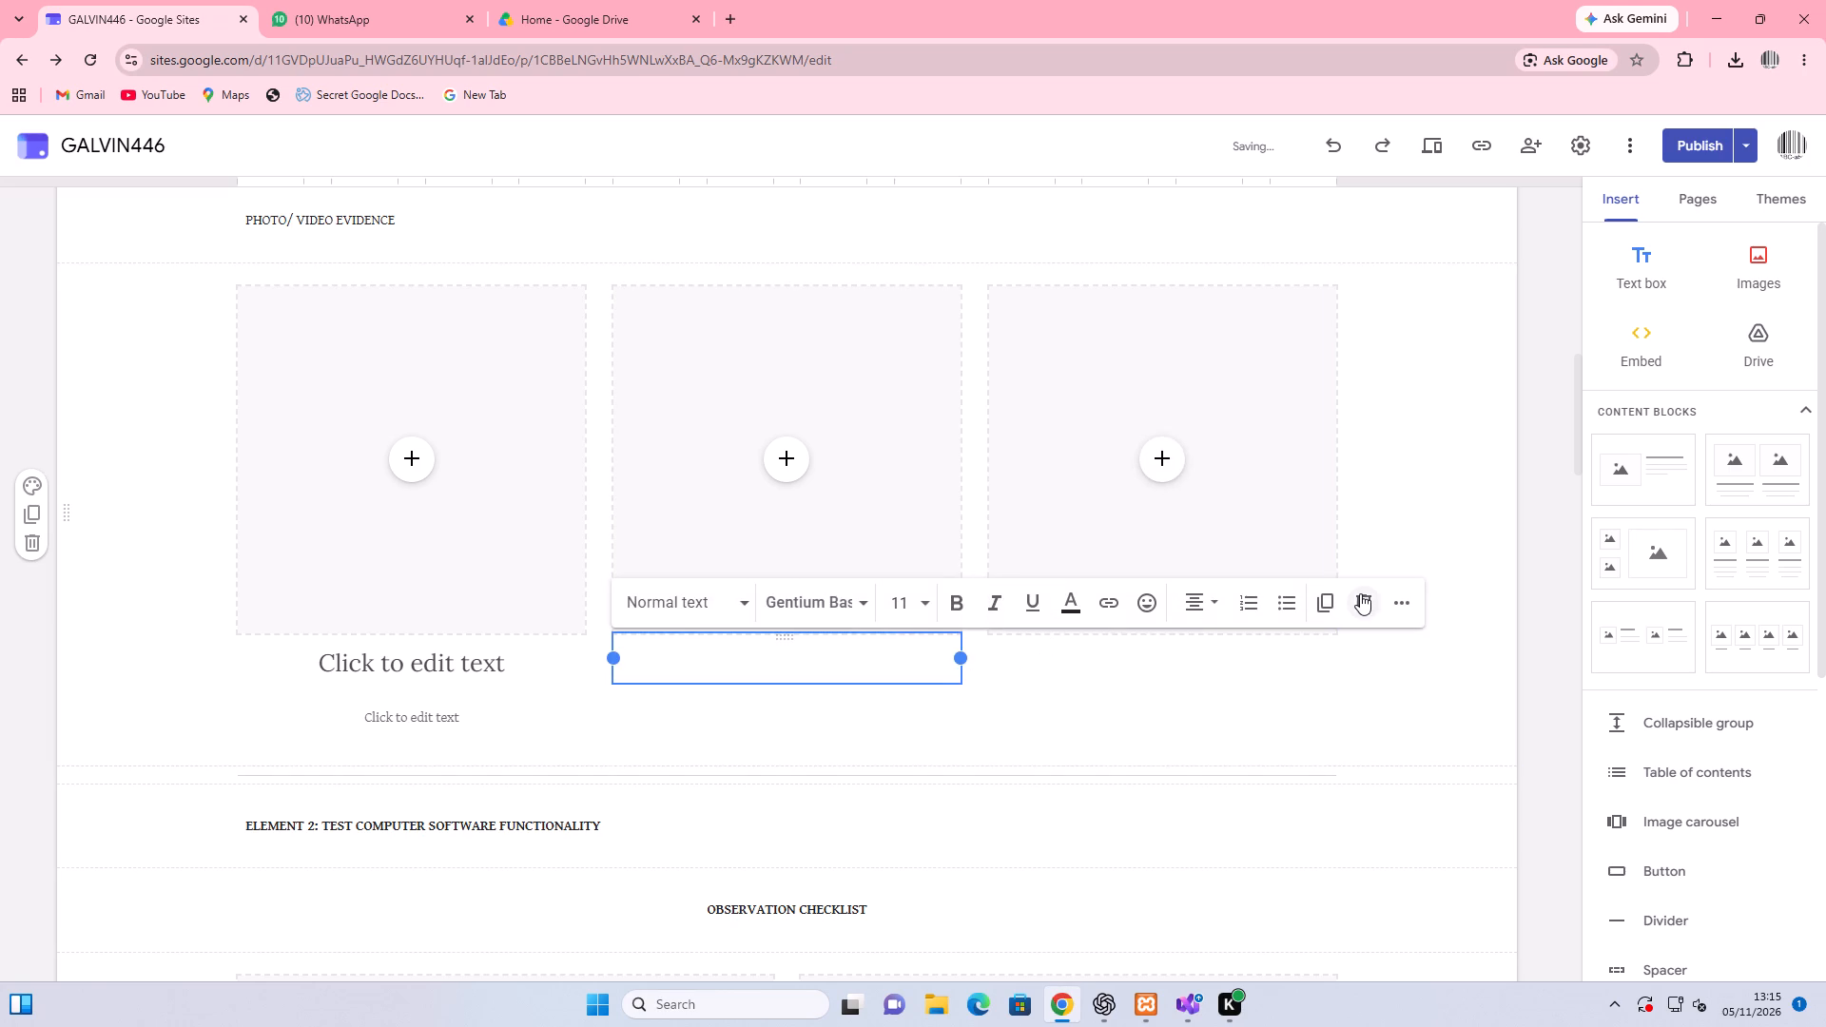
{"action": "left_click", "coordinate": [1360, 593]}
{"action": "left_click", "coordinate": [539, 670]}
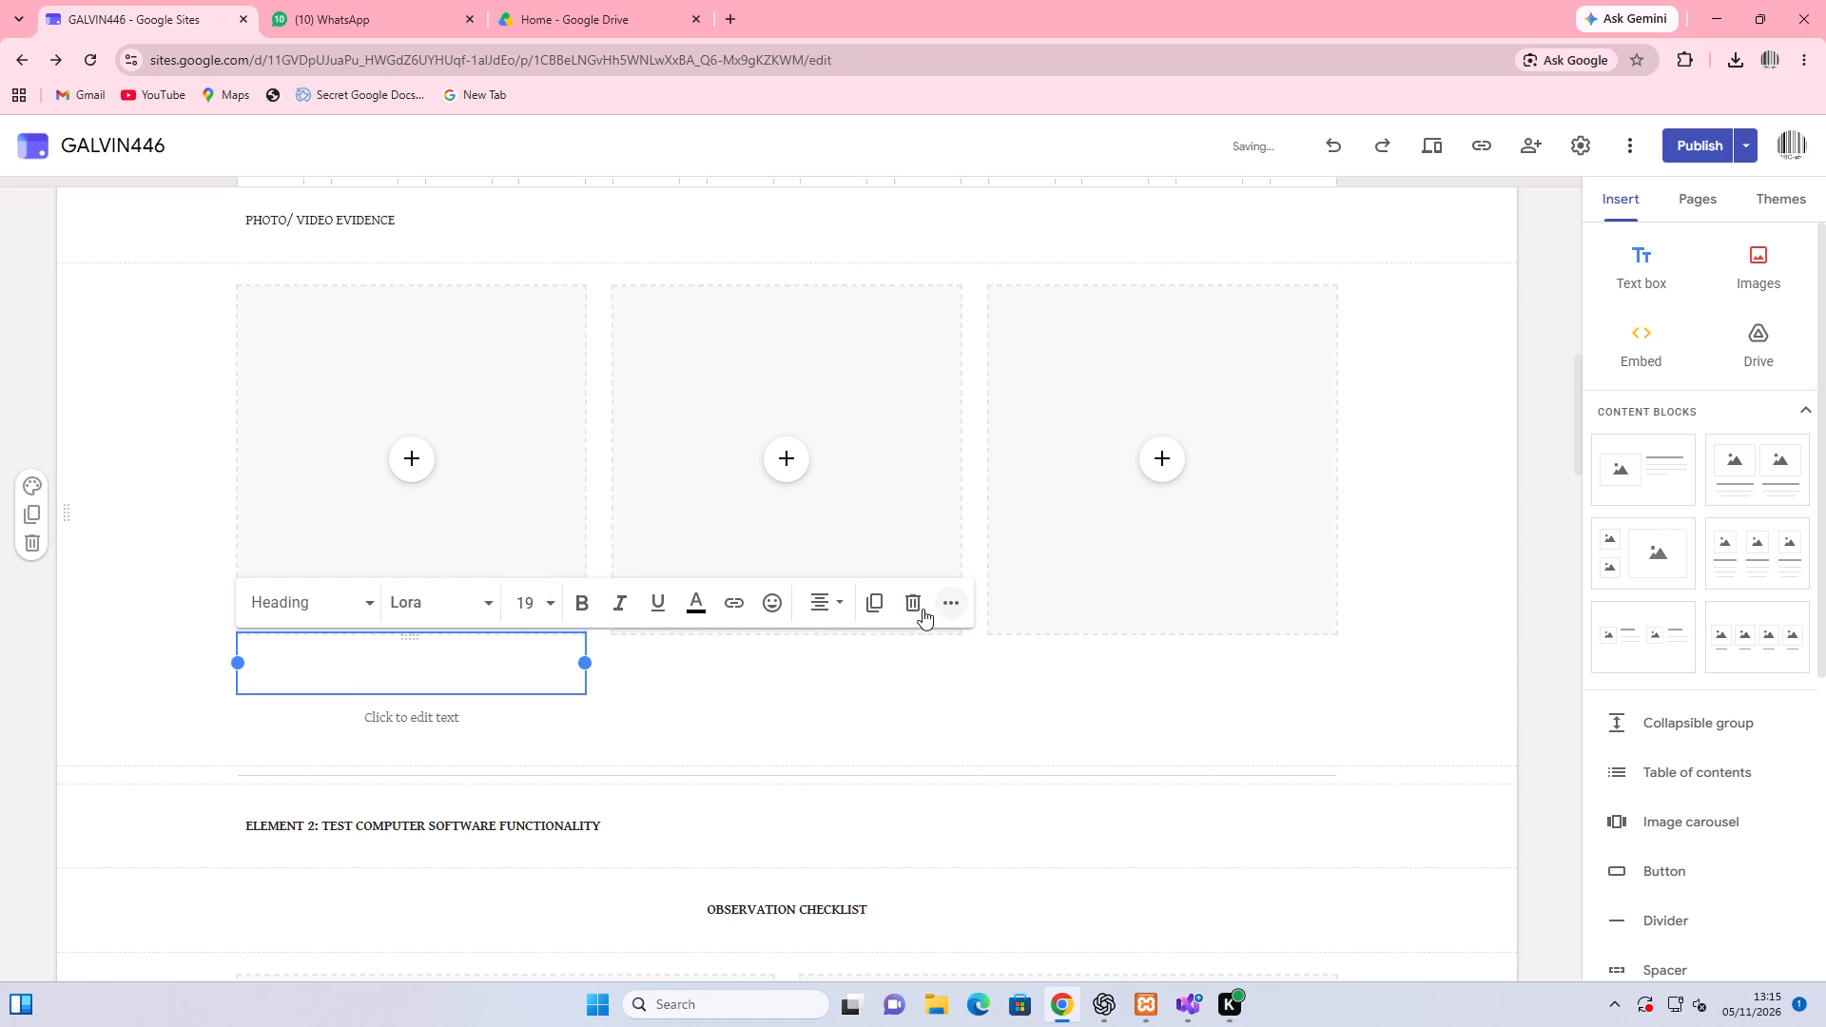
{"action": "left_click", "coordinate": [923, 609]}
{"action": "left_click", "coordinate": [492, 656]}
{"action": "left_click", "coordinate": [996, 606]}
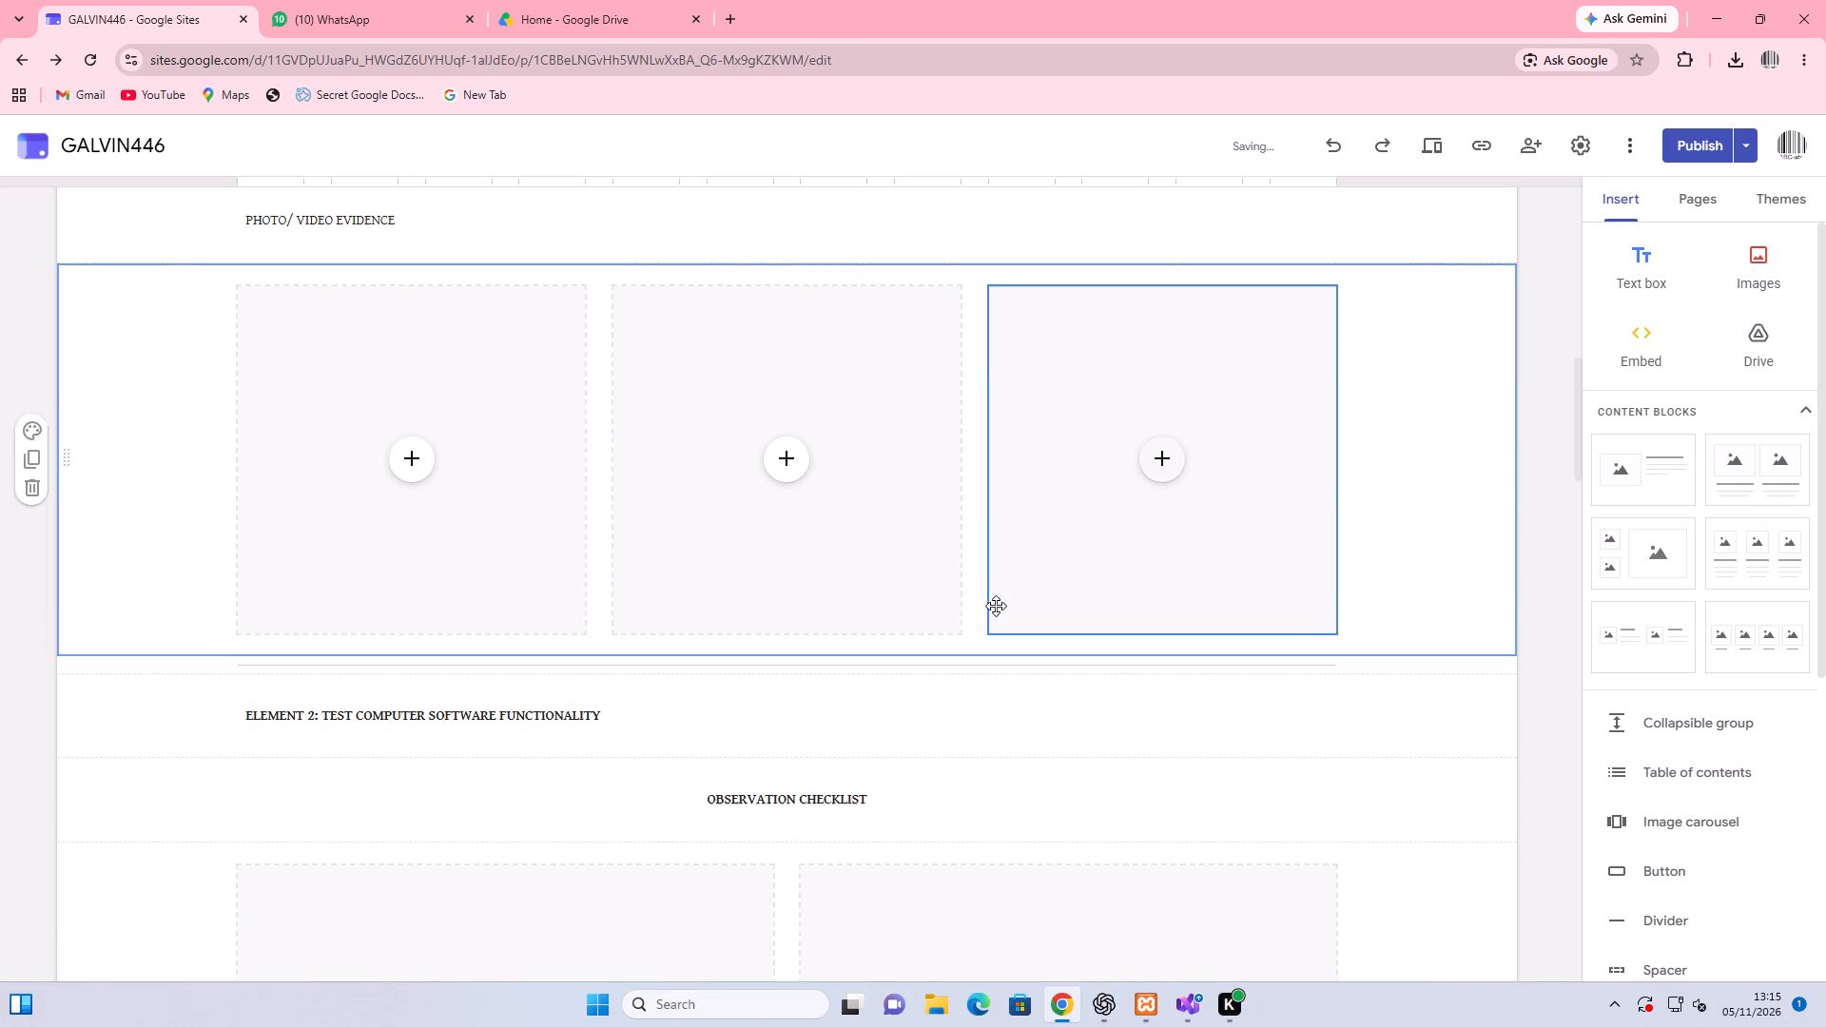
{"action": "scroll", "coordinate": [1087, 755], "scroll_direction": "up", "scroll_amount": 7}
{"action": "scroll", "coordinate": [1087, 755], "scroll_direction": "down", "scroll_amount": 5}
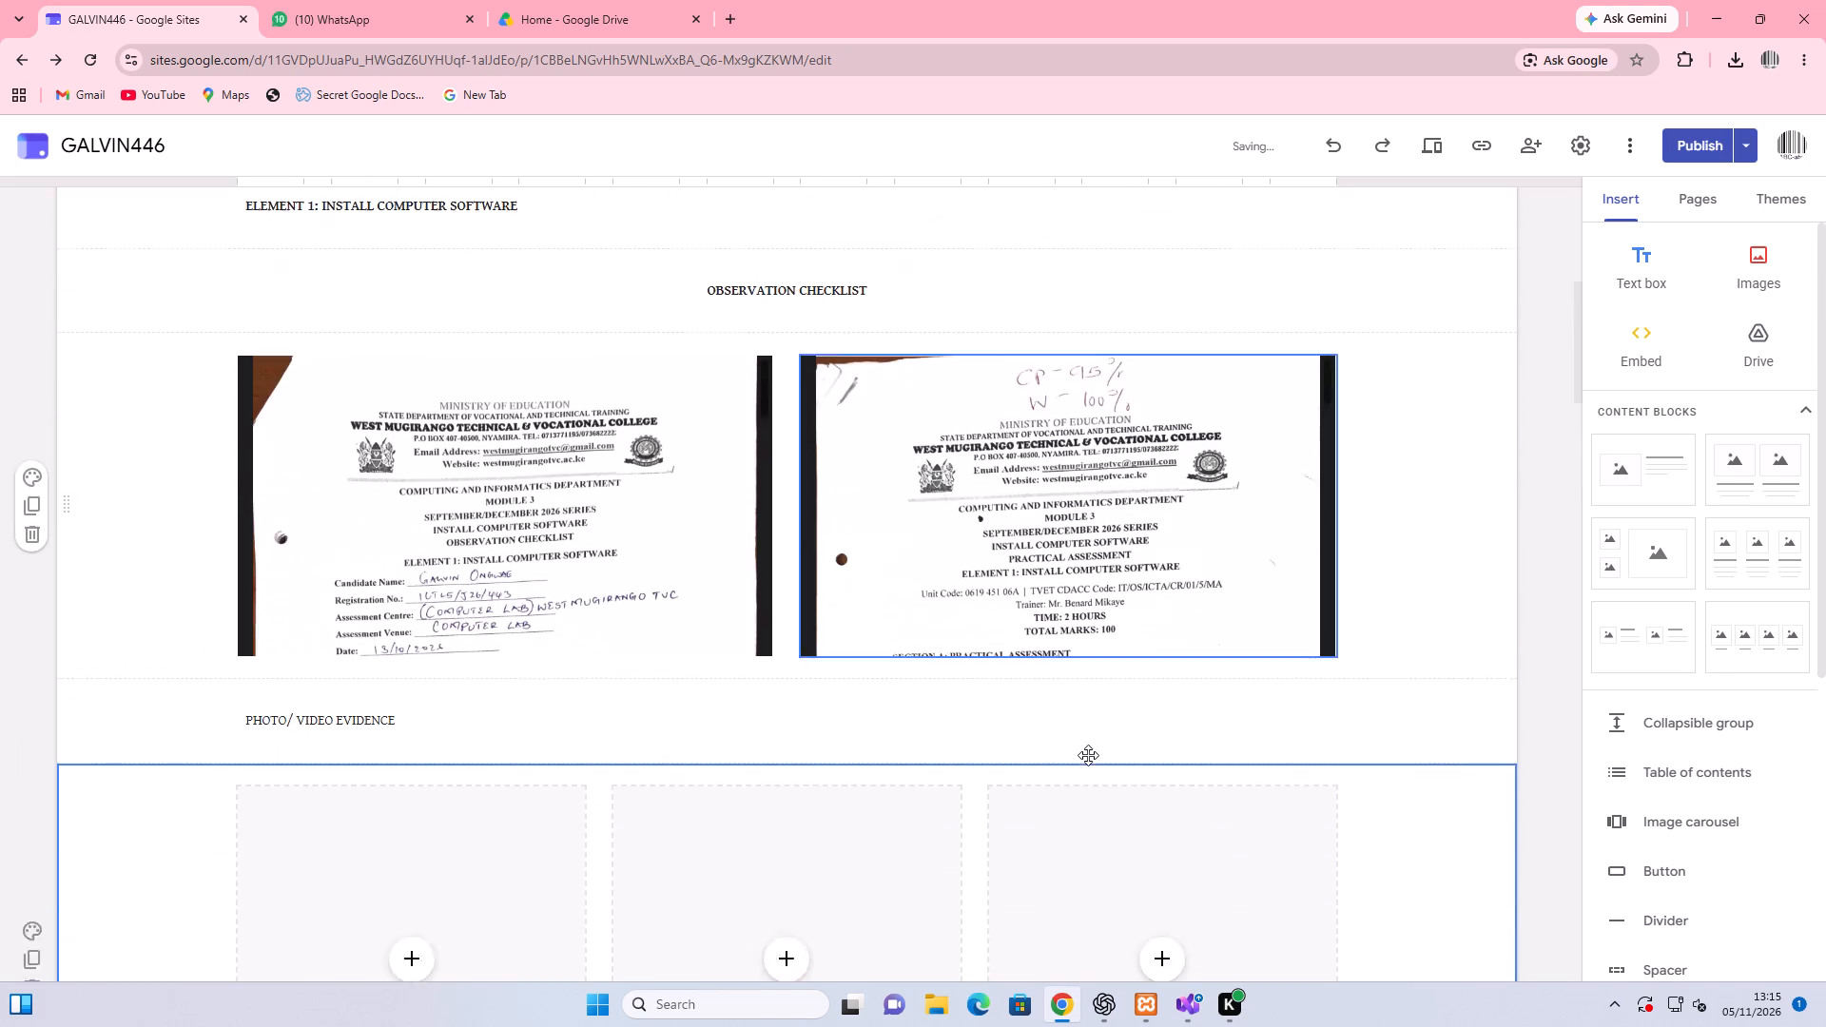
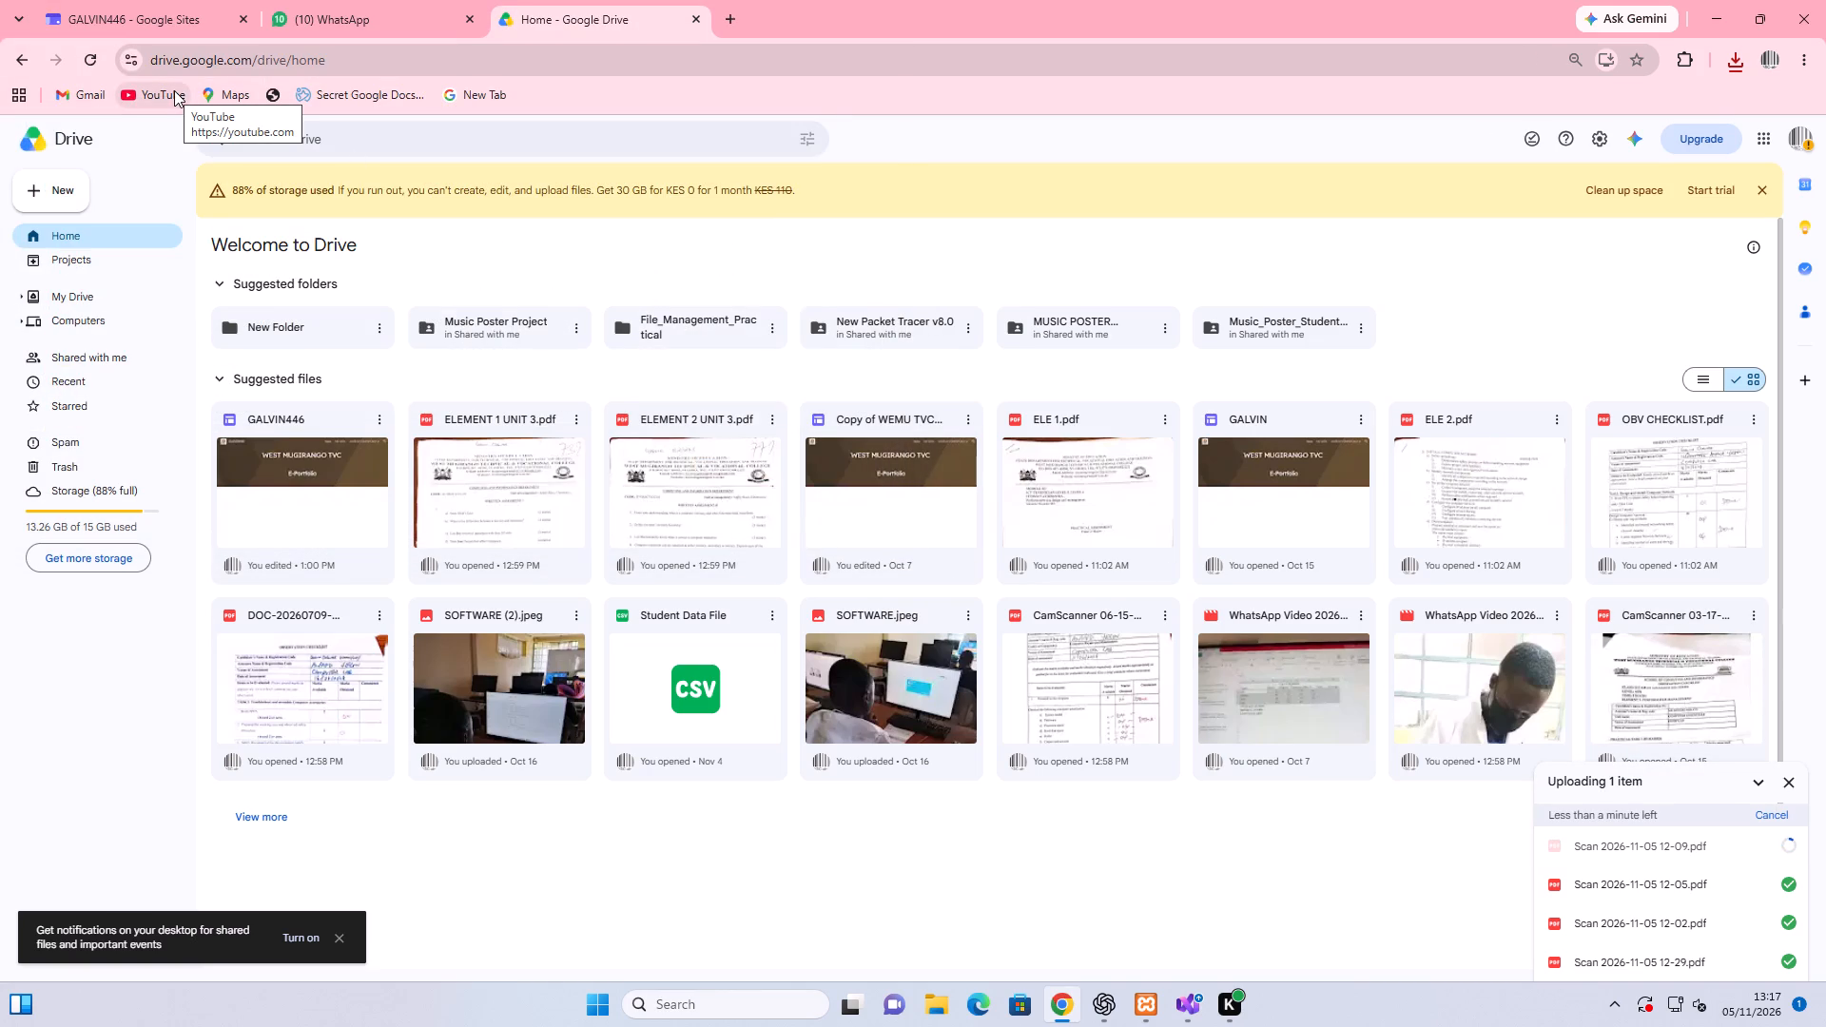
{"action": "left_click", "coordinate": [68, 180]}
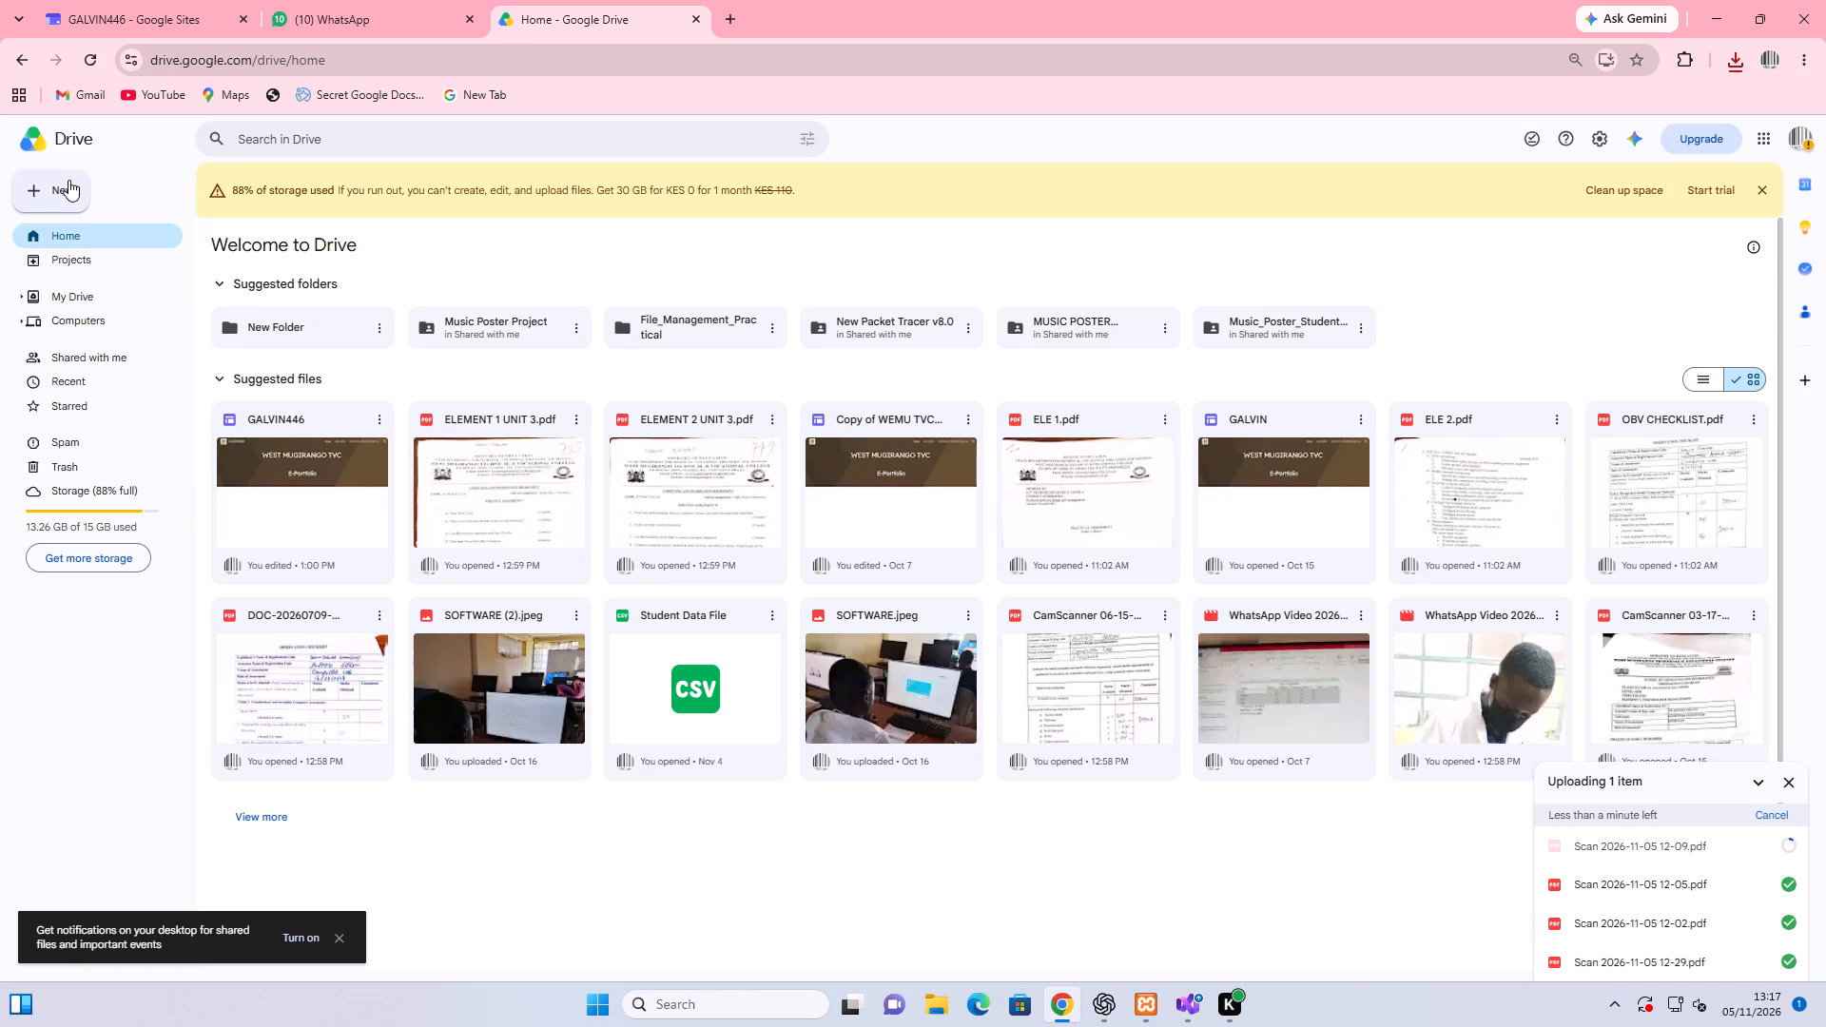
{"action": "left_click", "coordinate": [119, 224]}
{"action": "left_click", "coordinate": [300, 173]}
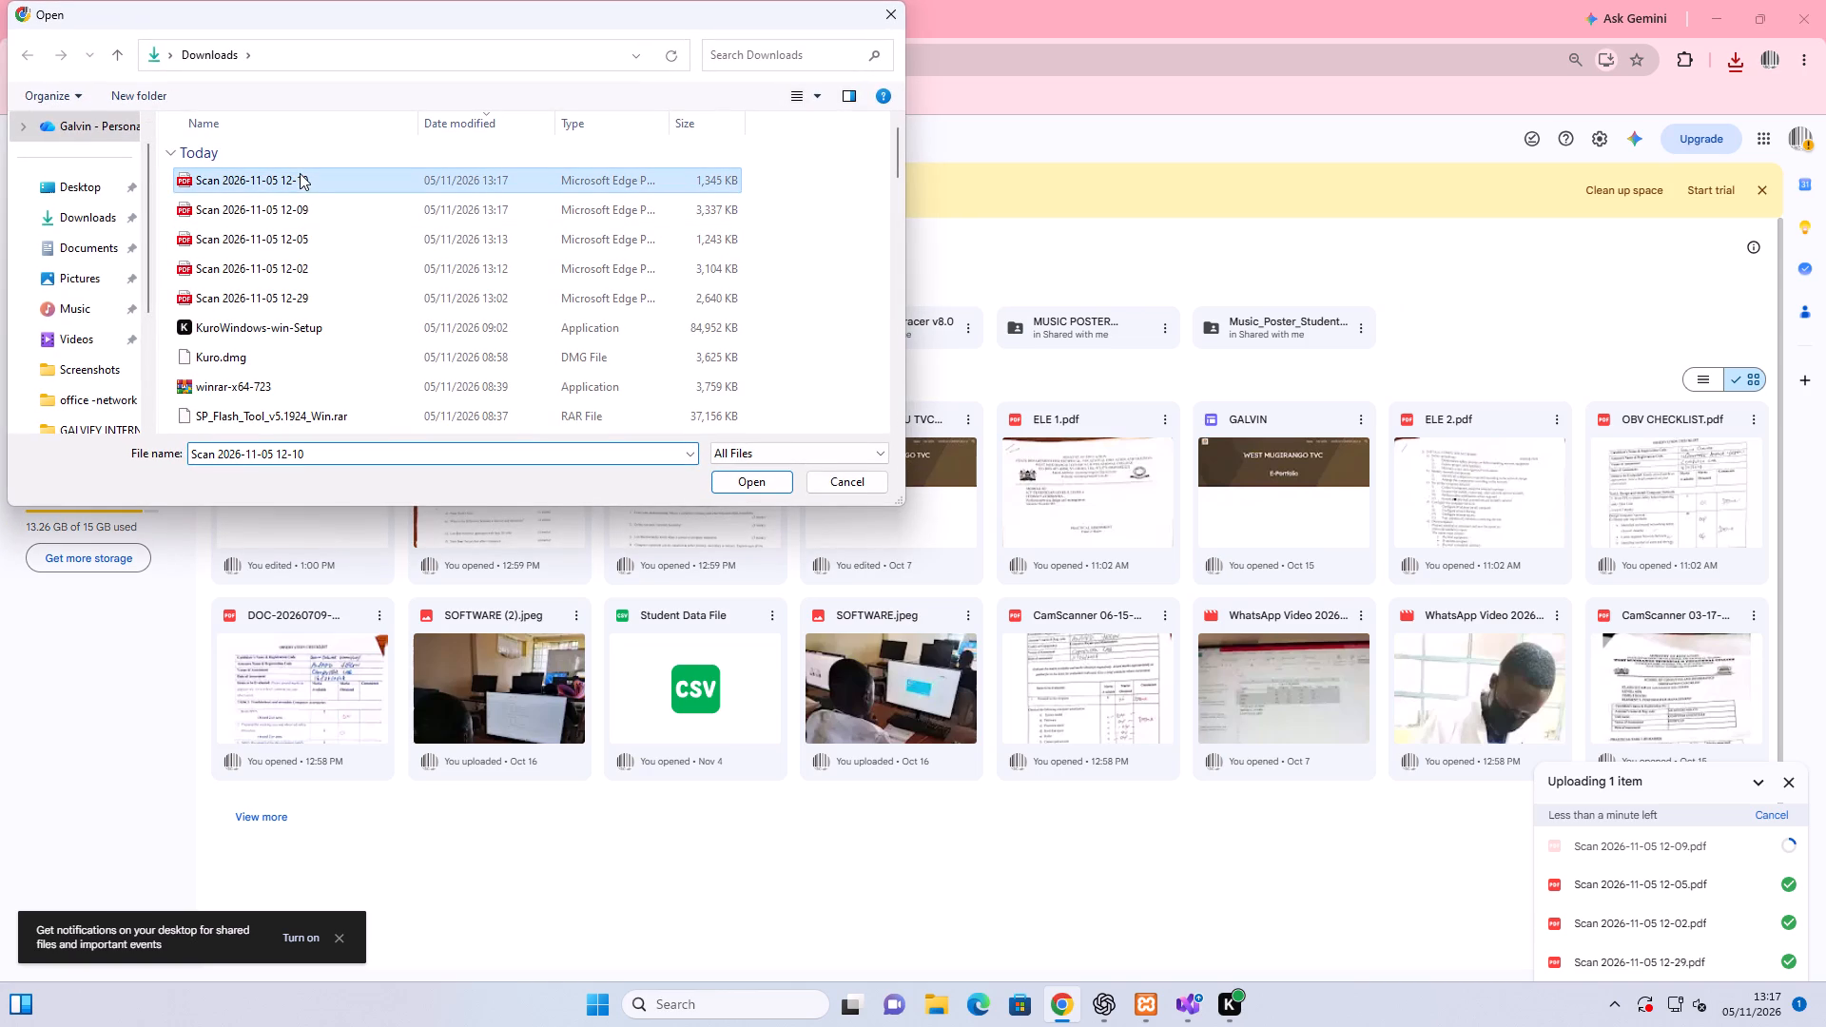
{"action": "left_click", "coordinate": [760, 477]}
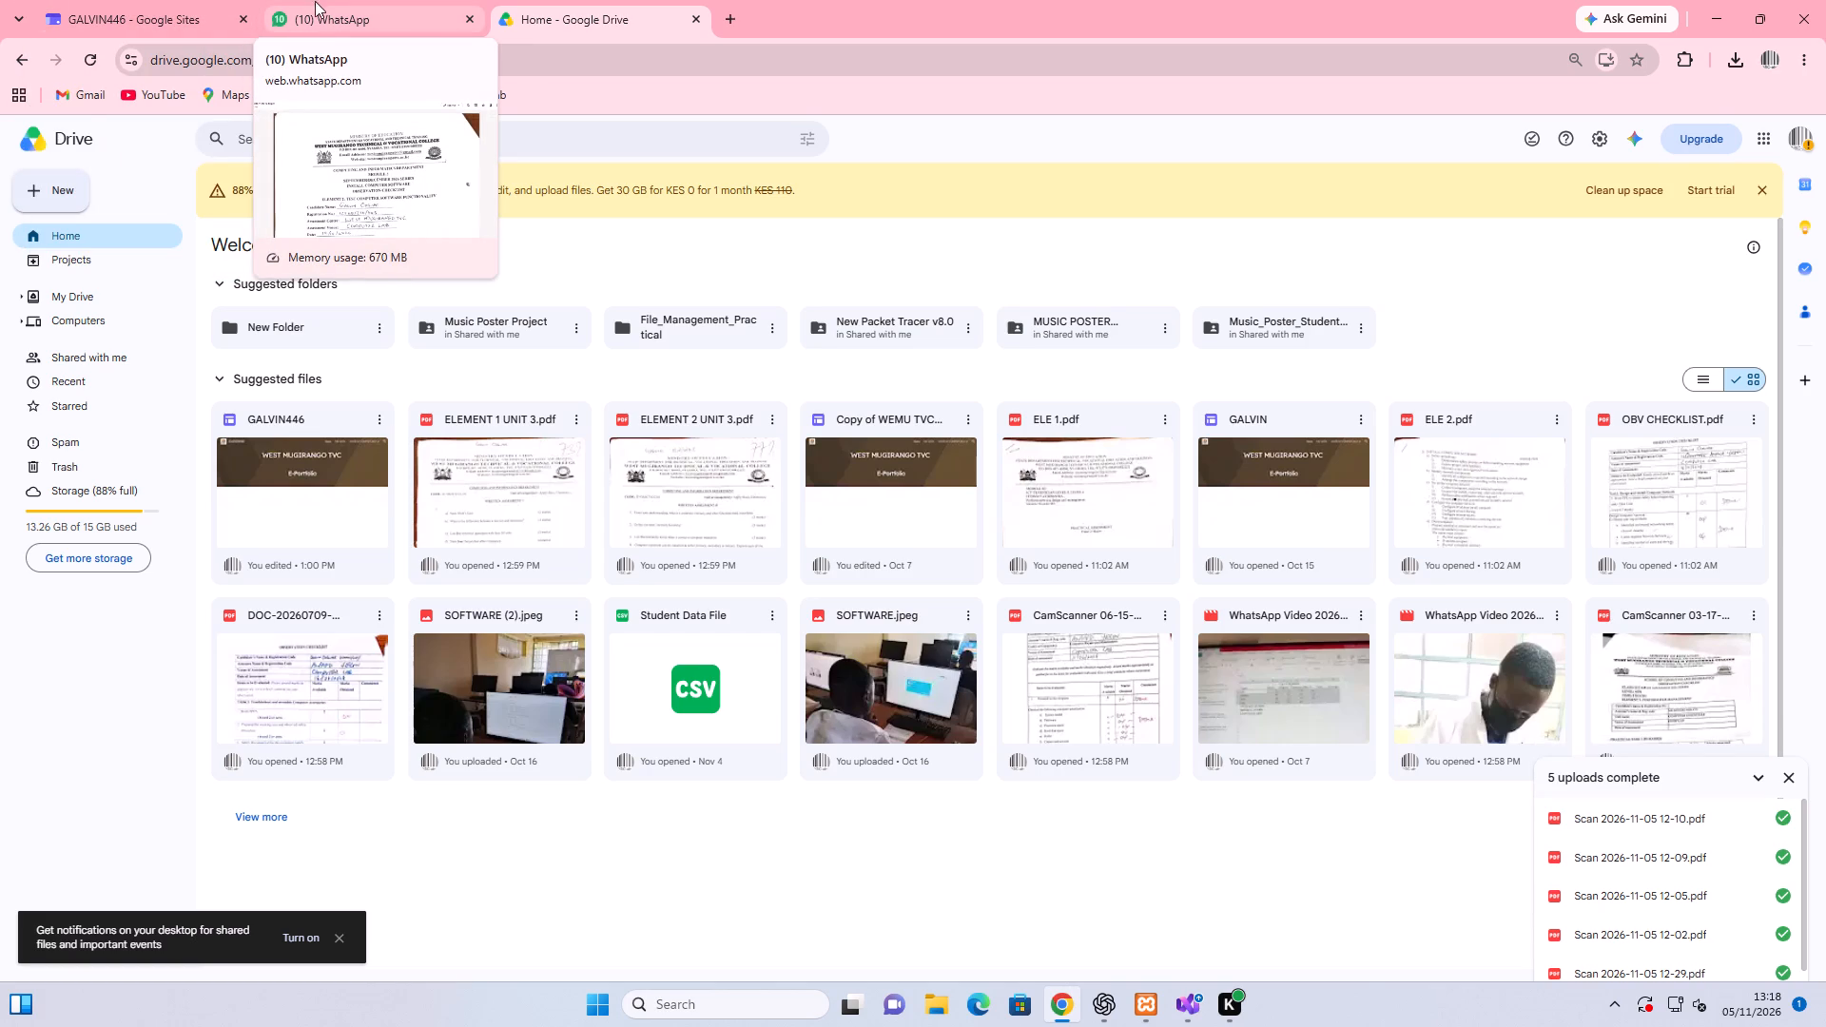
{"action": "left_click", "coordinate": [137, 7]}
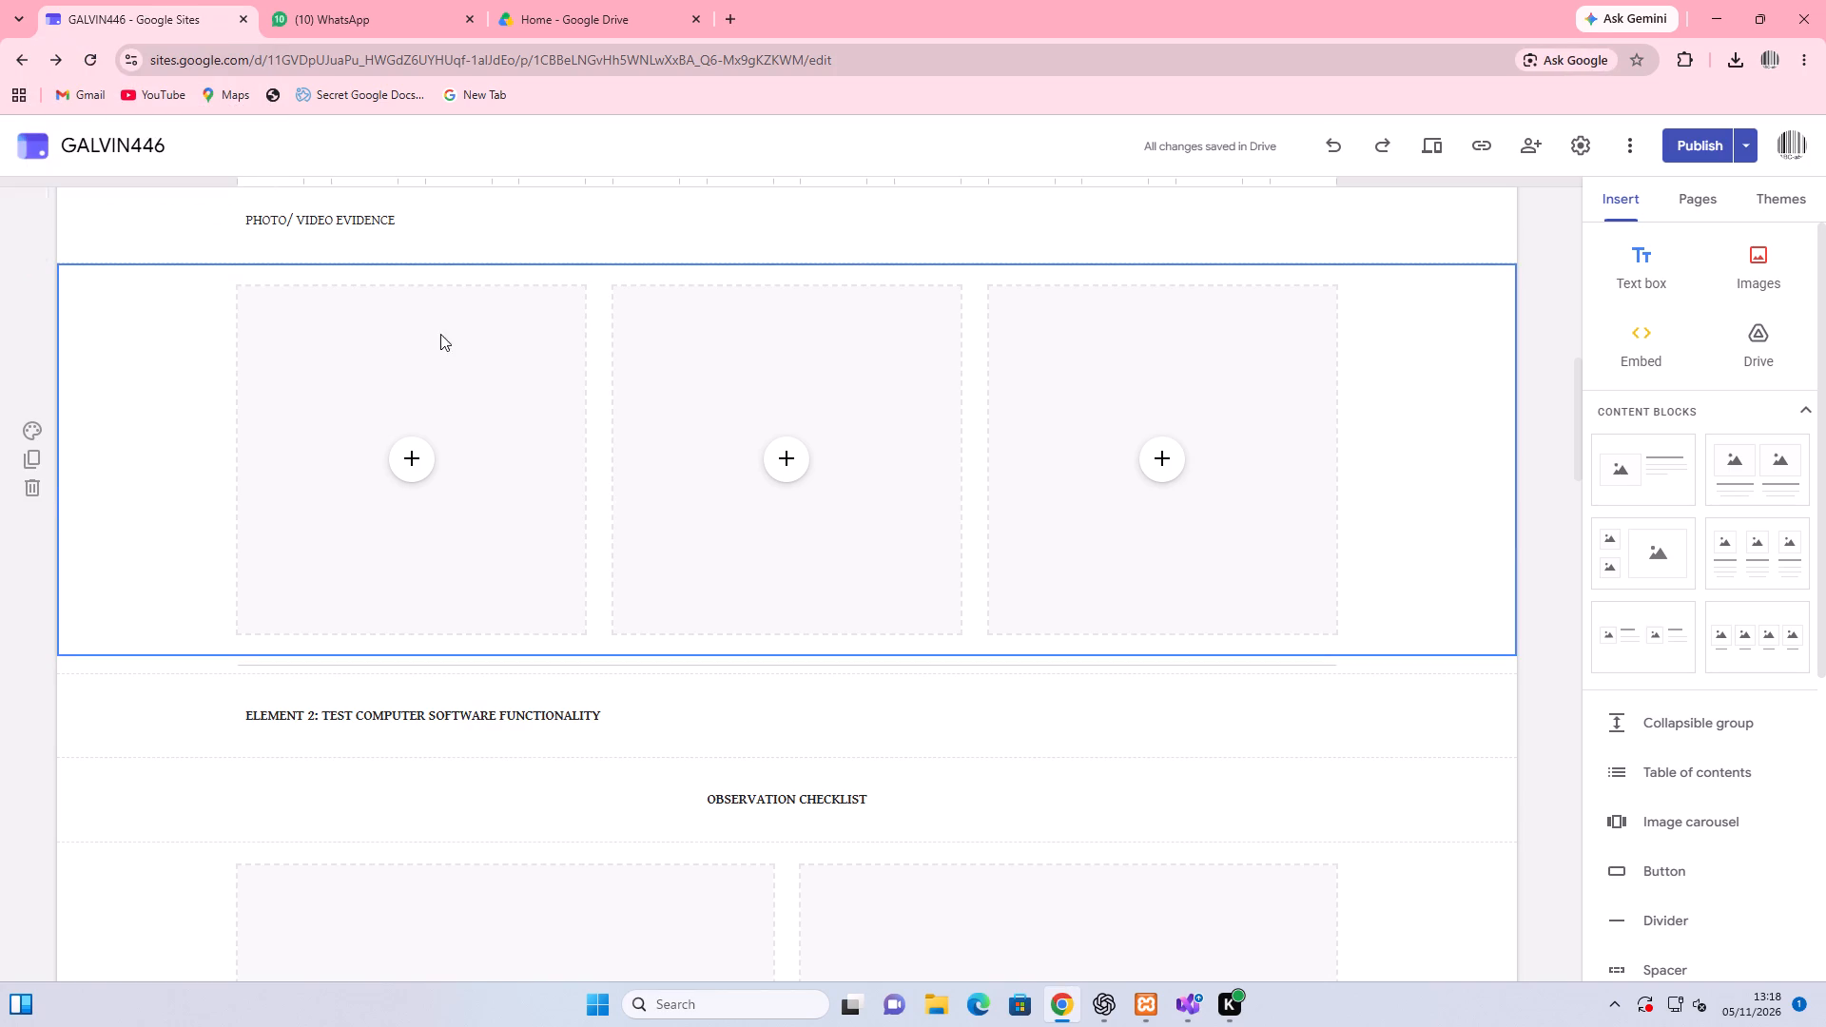
{"action": "scroll", "coordinate": [1069, 513], "scroll_direction": "up", "scroll_amount": 12}
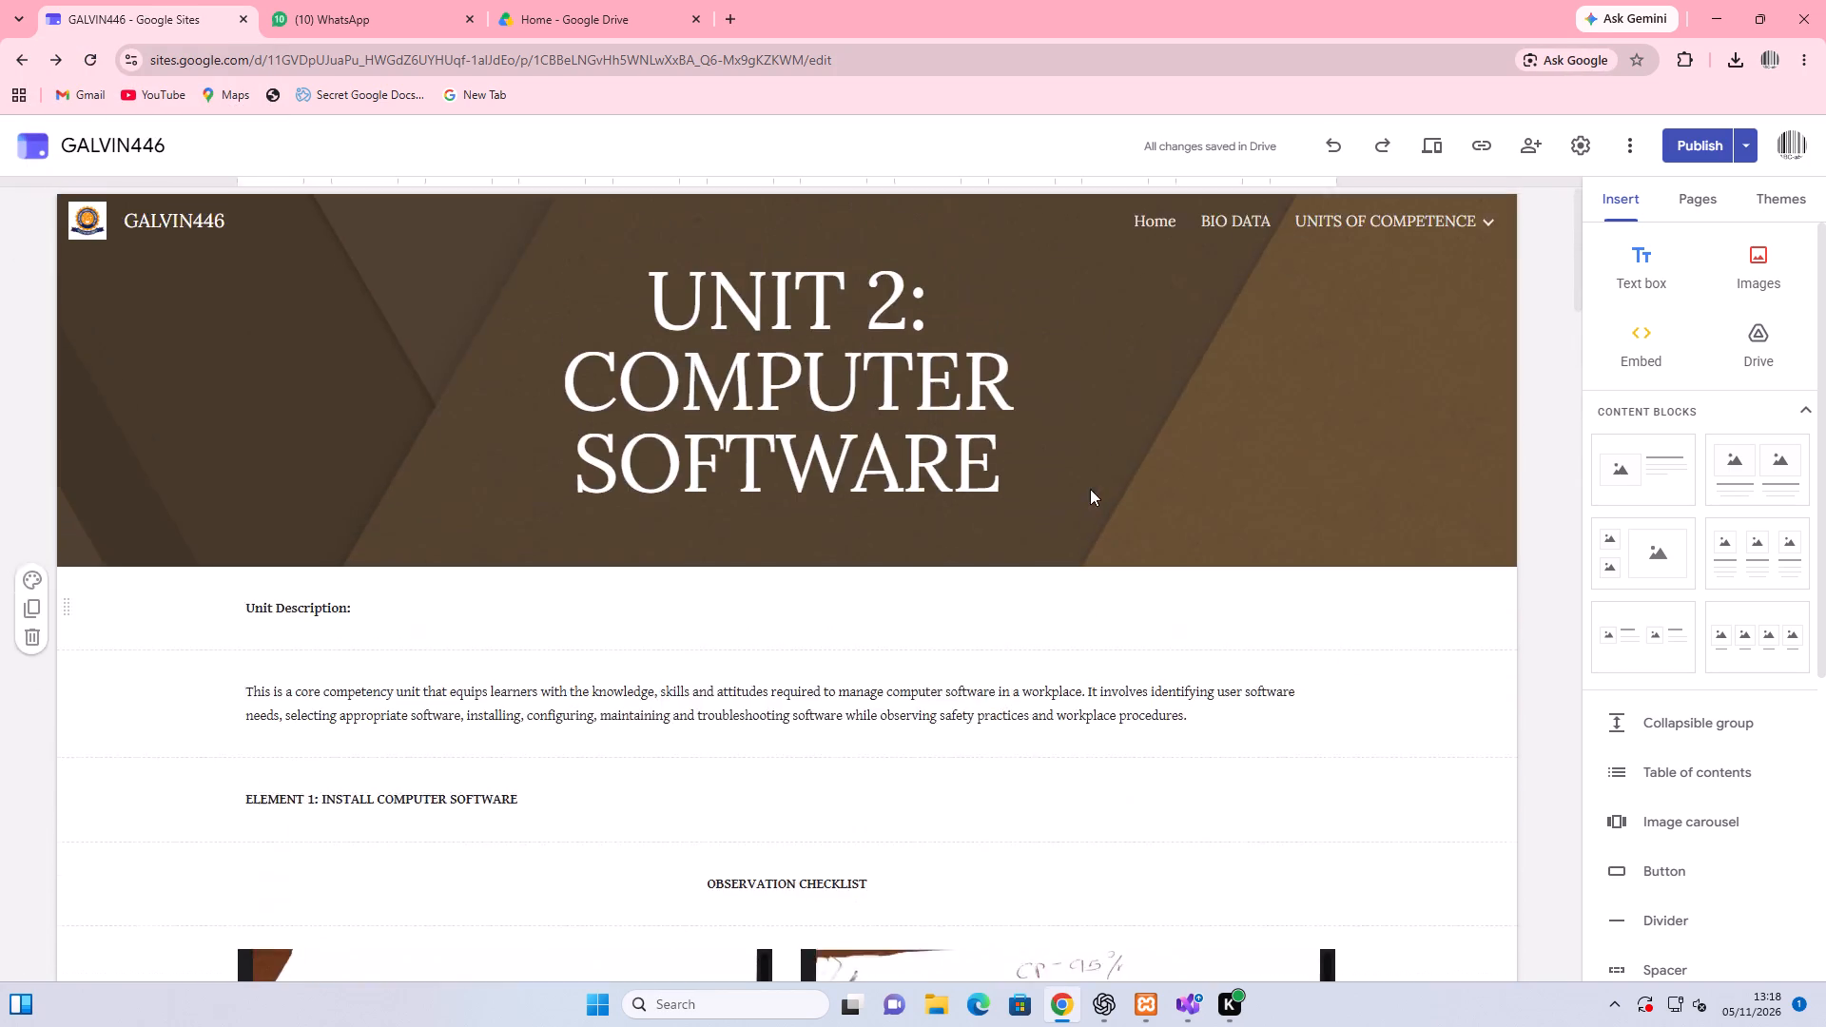
{"action": "scroll", "coordinate": [1094, 491], "scroll_direction": "down", "scroll_amount": 17}
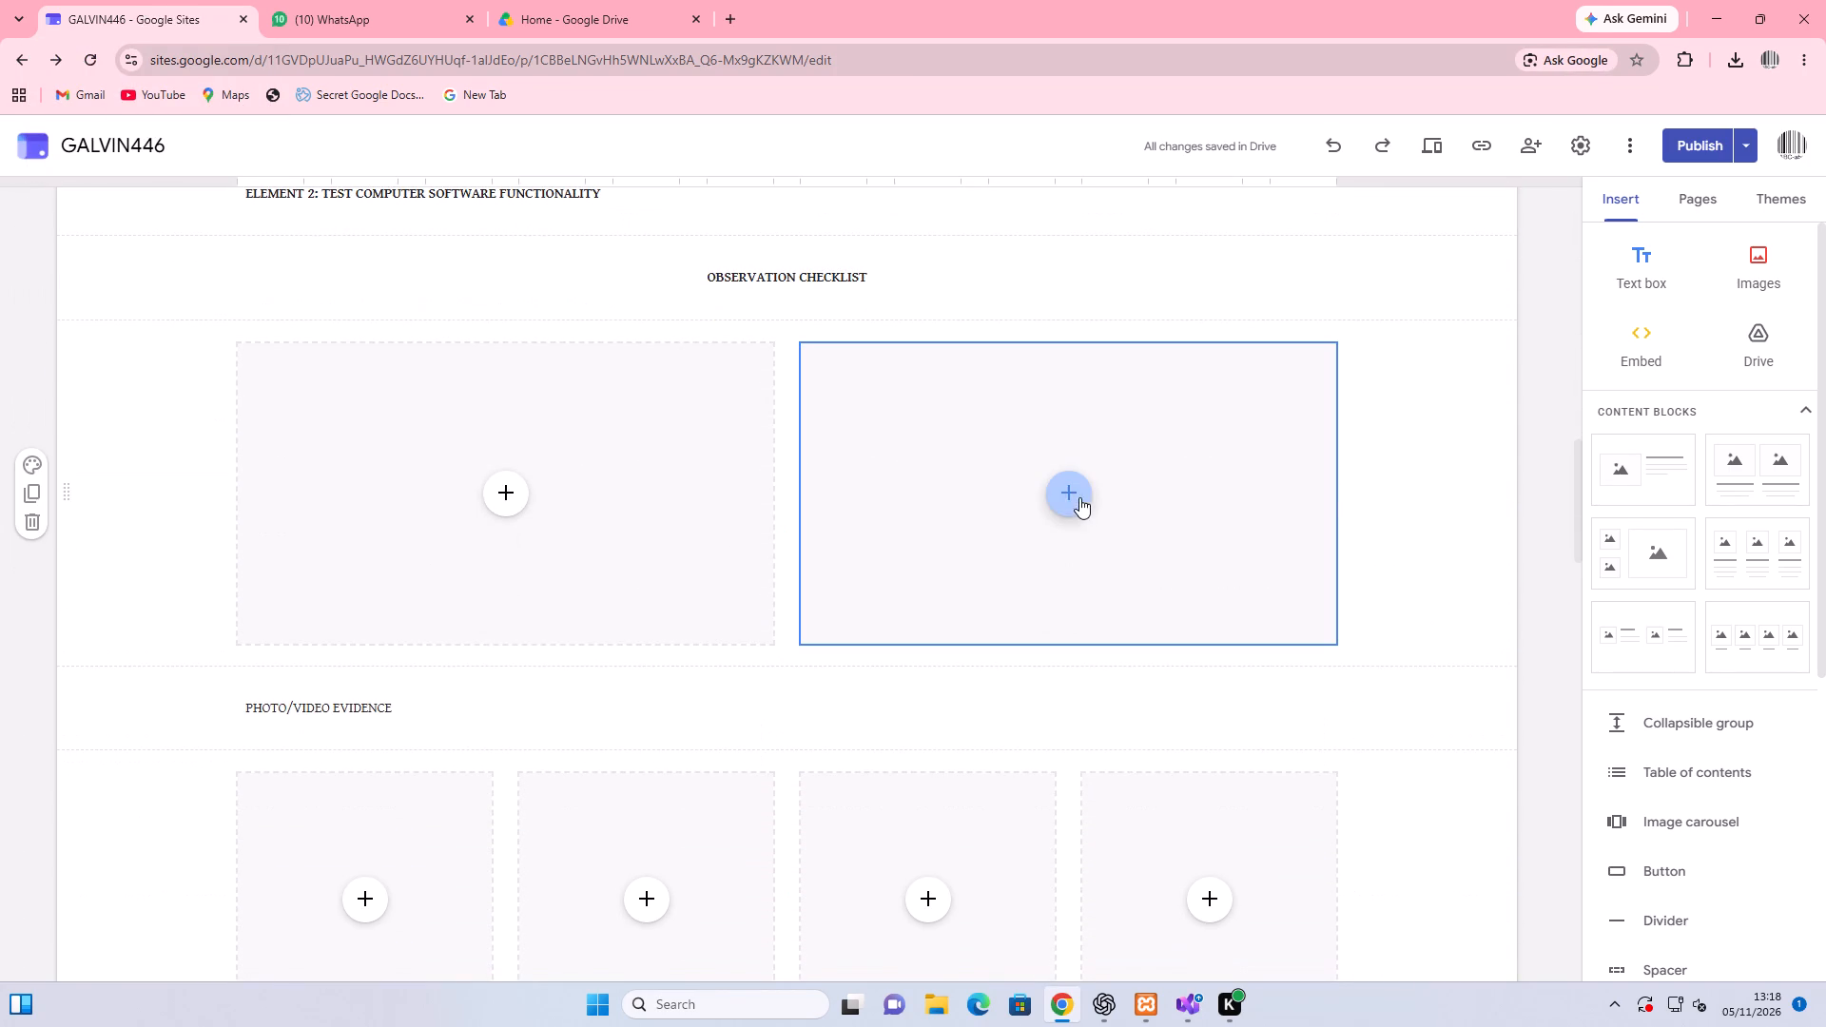
{"action": "left_click", "coordinate": [1067, 494]}
{"action": "left_click", "coordinate": [1168, 630]}
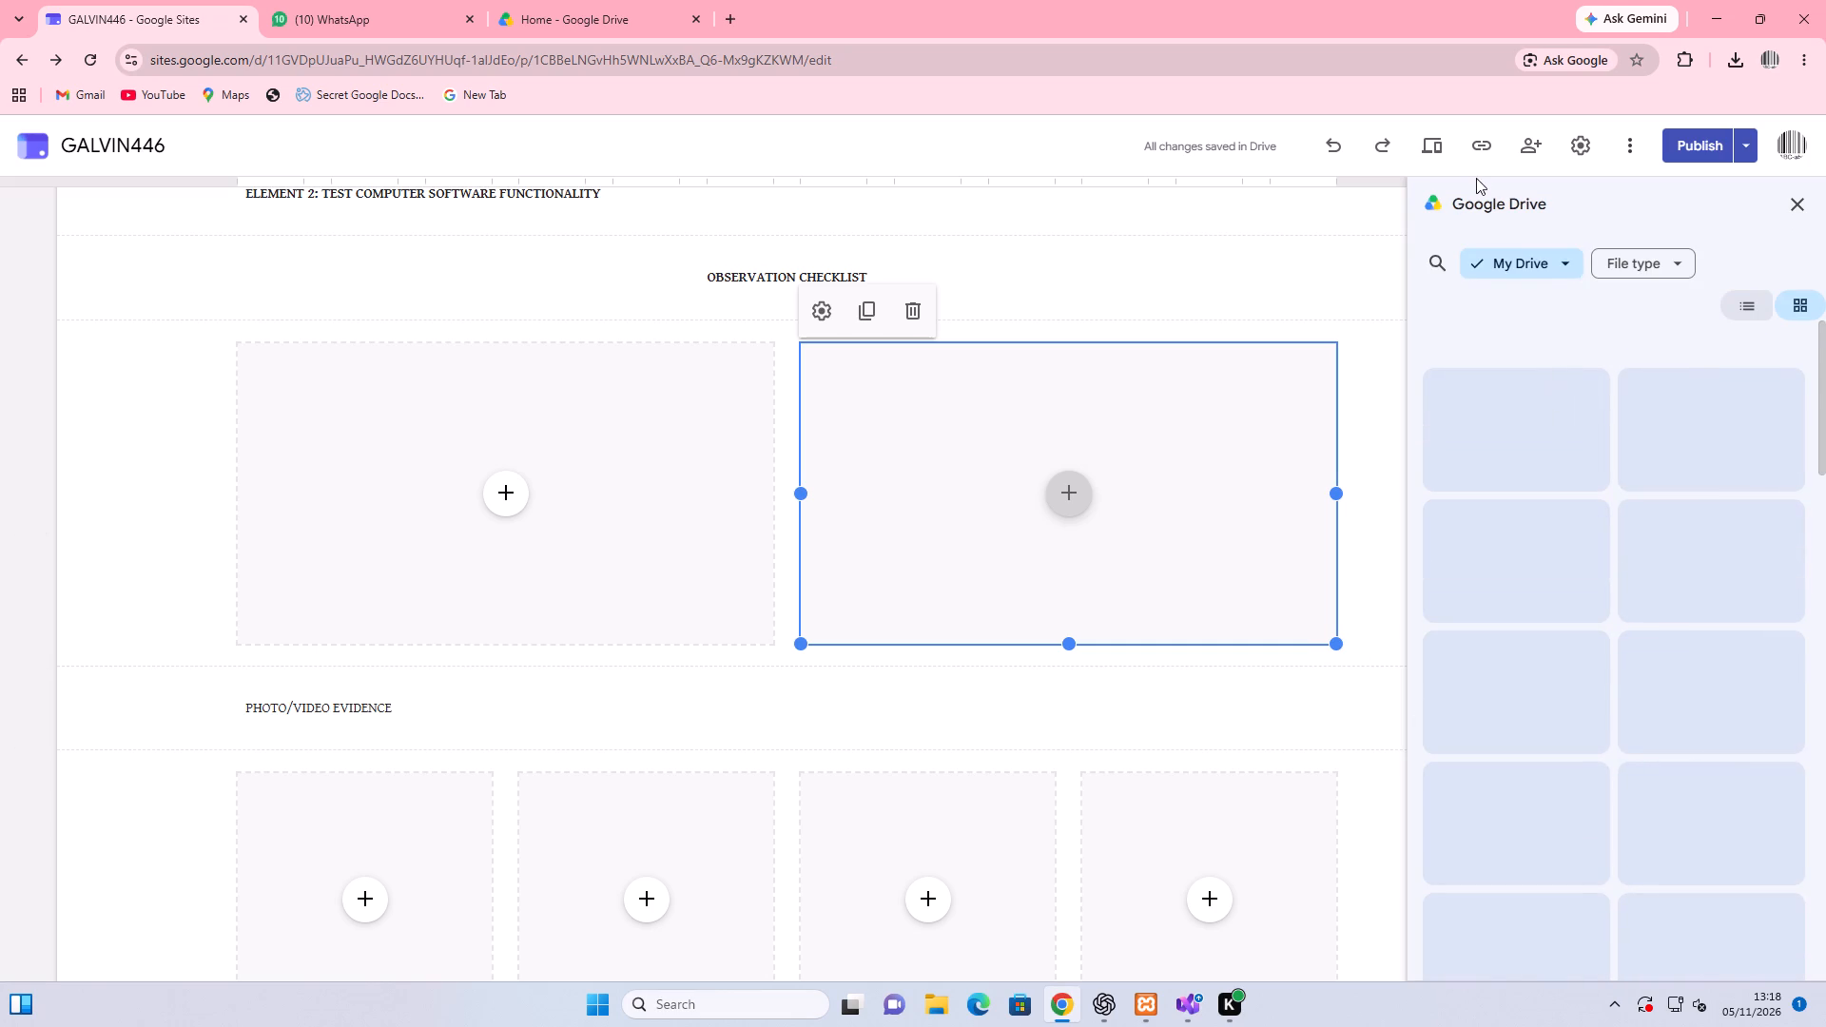
{"action": "left_click", "coordinate": [1564, 262]}
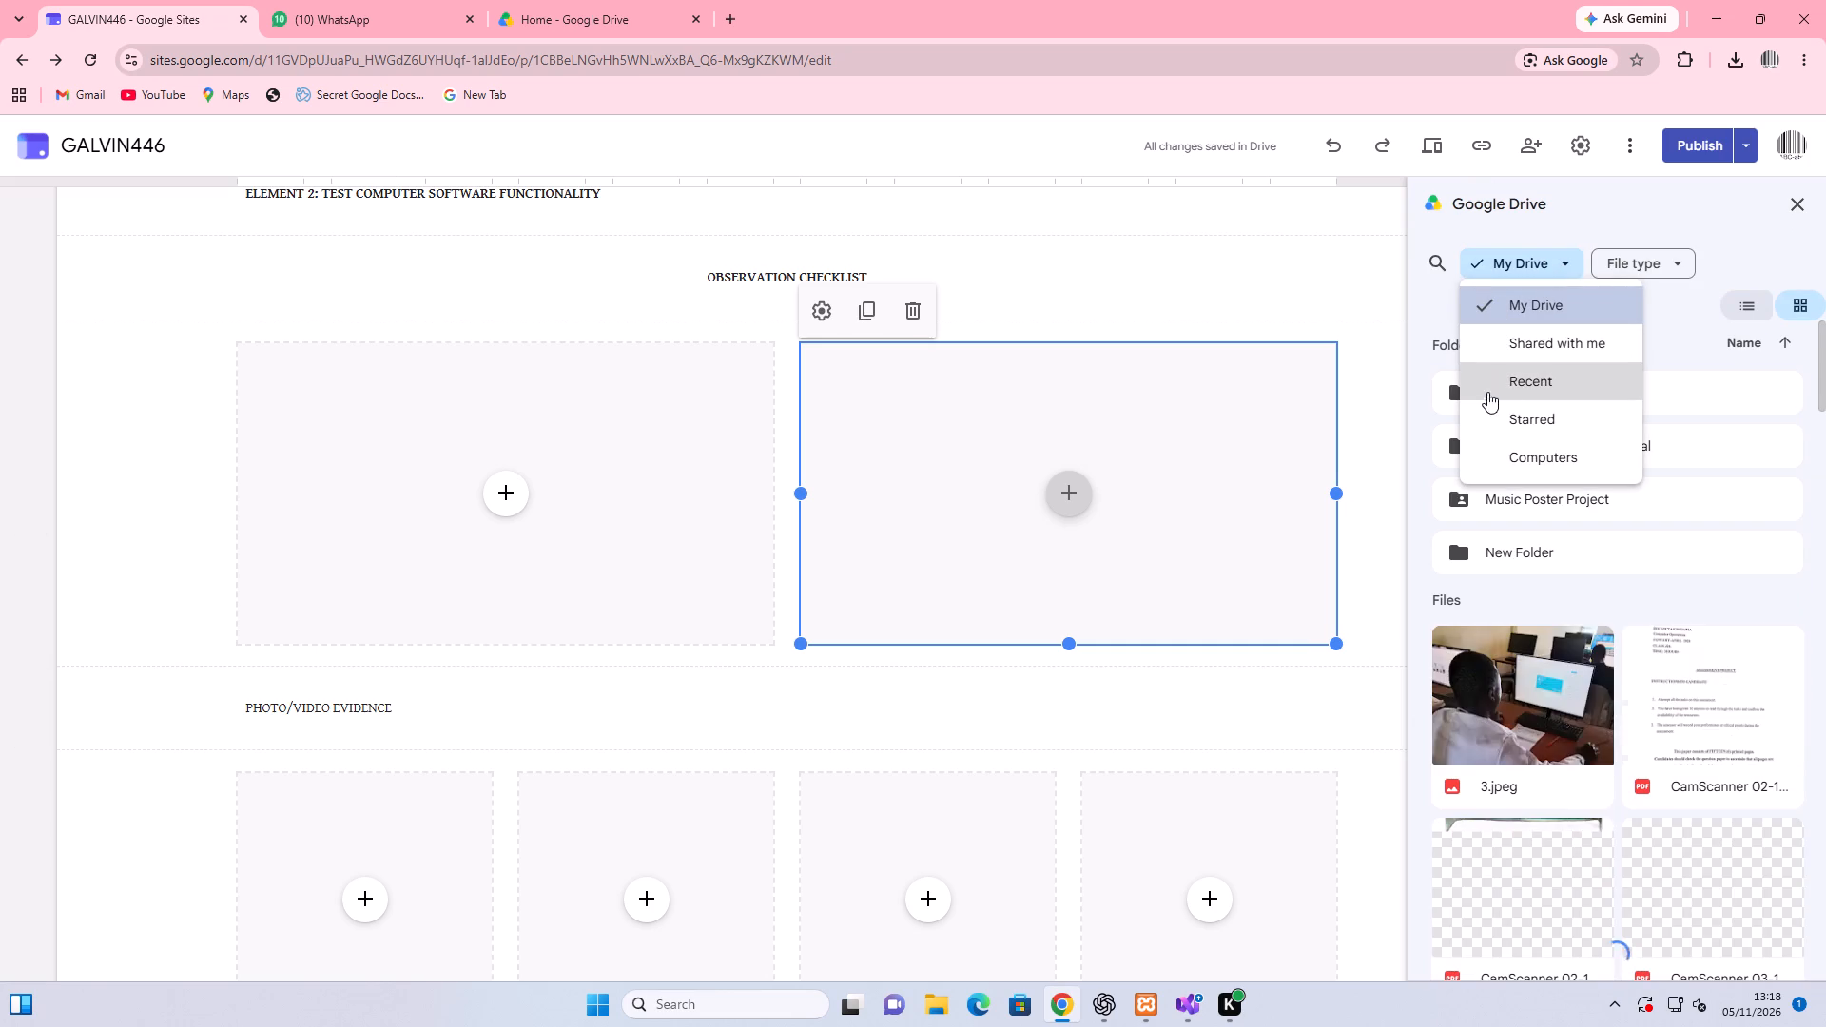
{"action": "left_click", "coordinate": [1545, 370]}
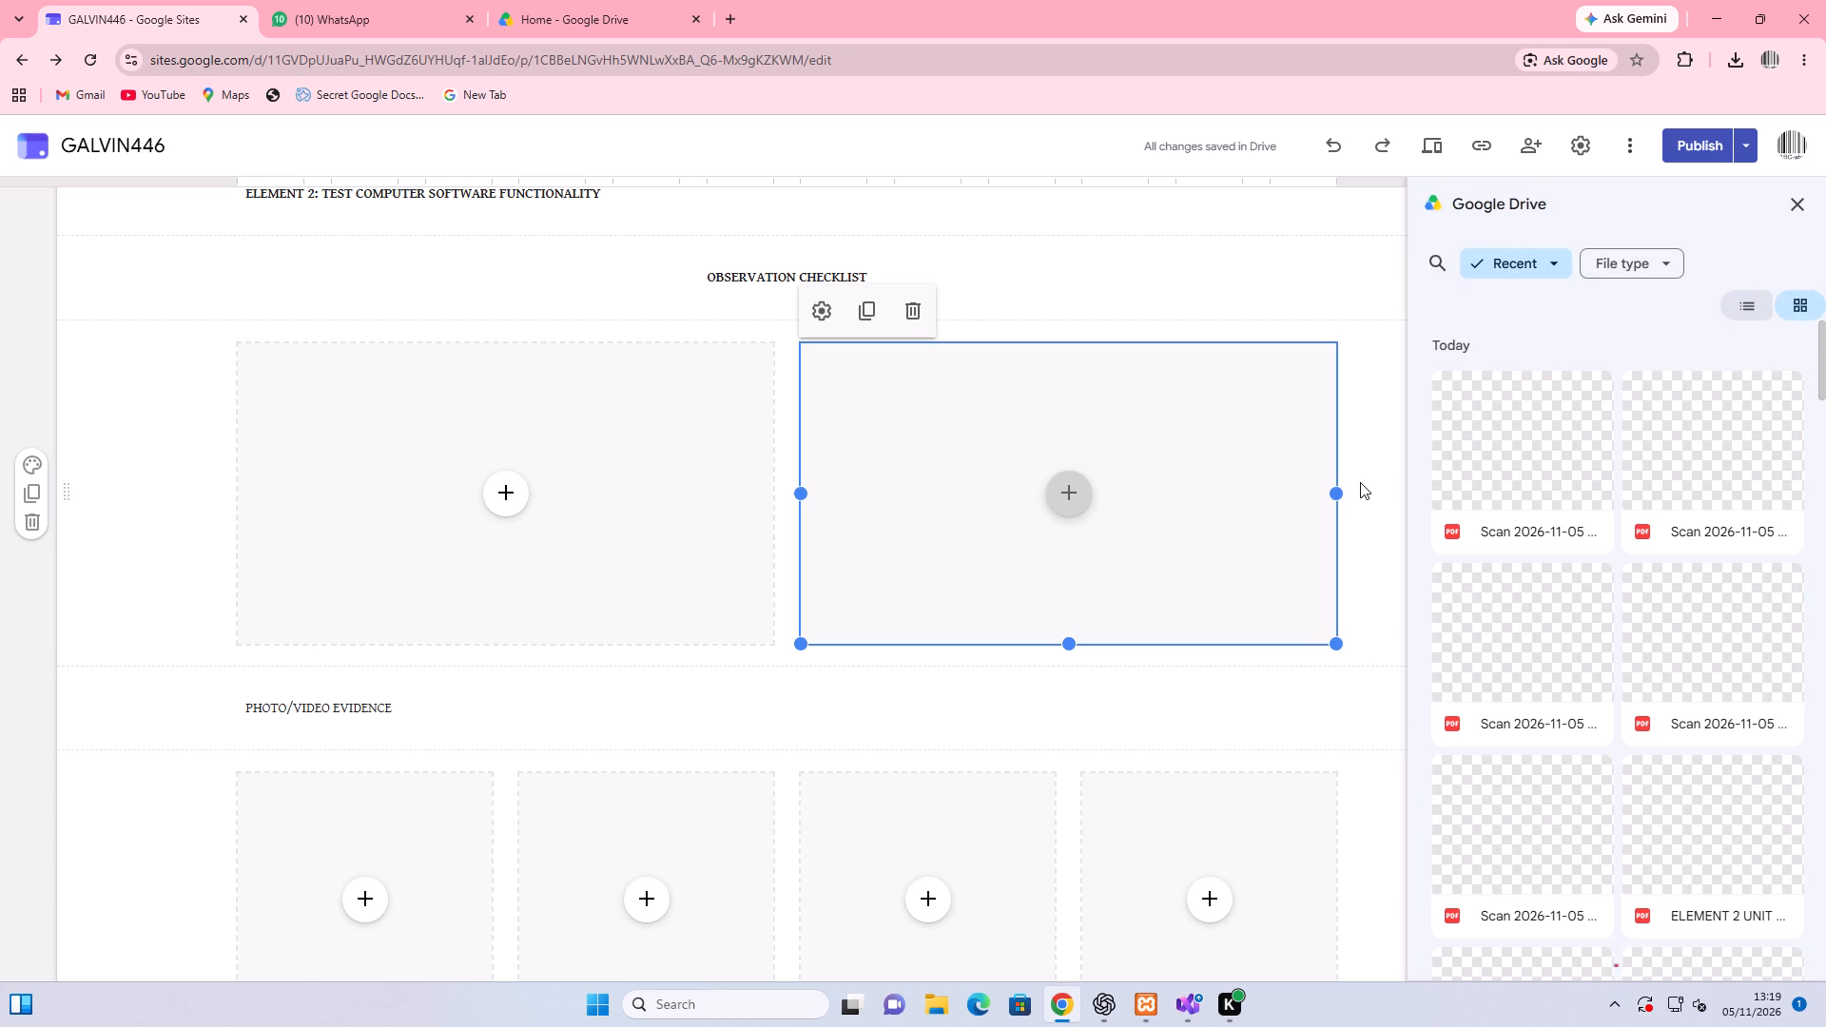
{"action": "left_click", "coordinate": [1744, 435]}
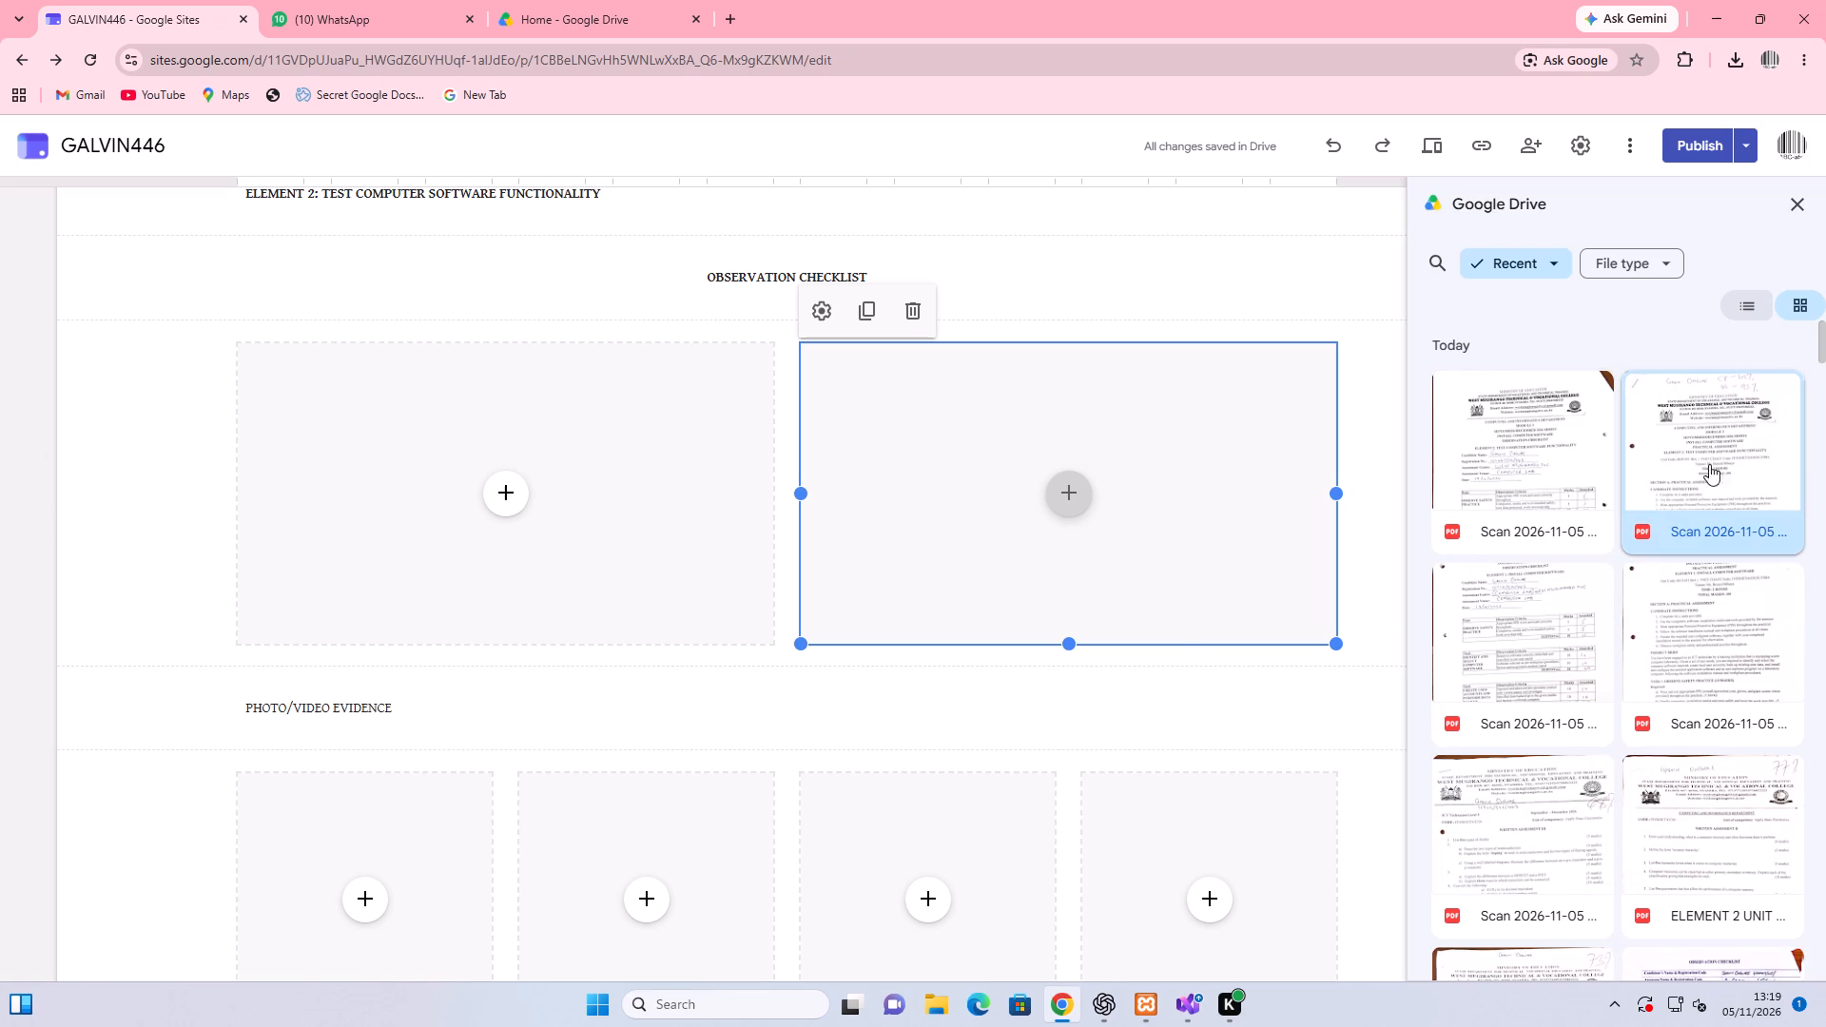
{"action": "left_click", "coordinate": [1785, 945]}
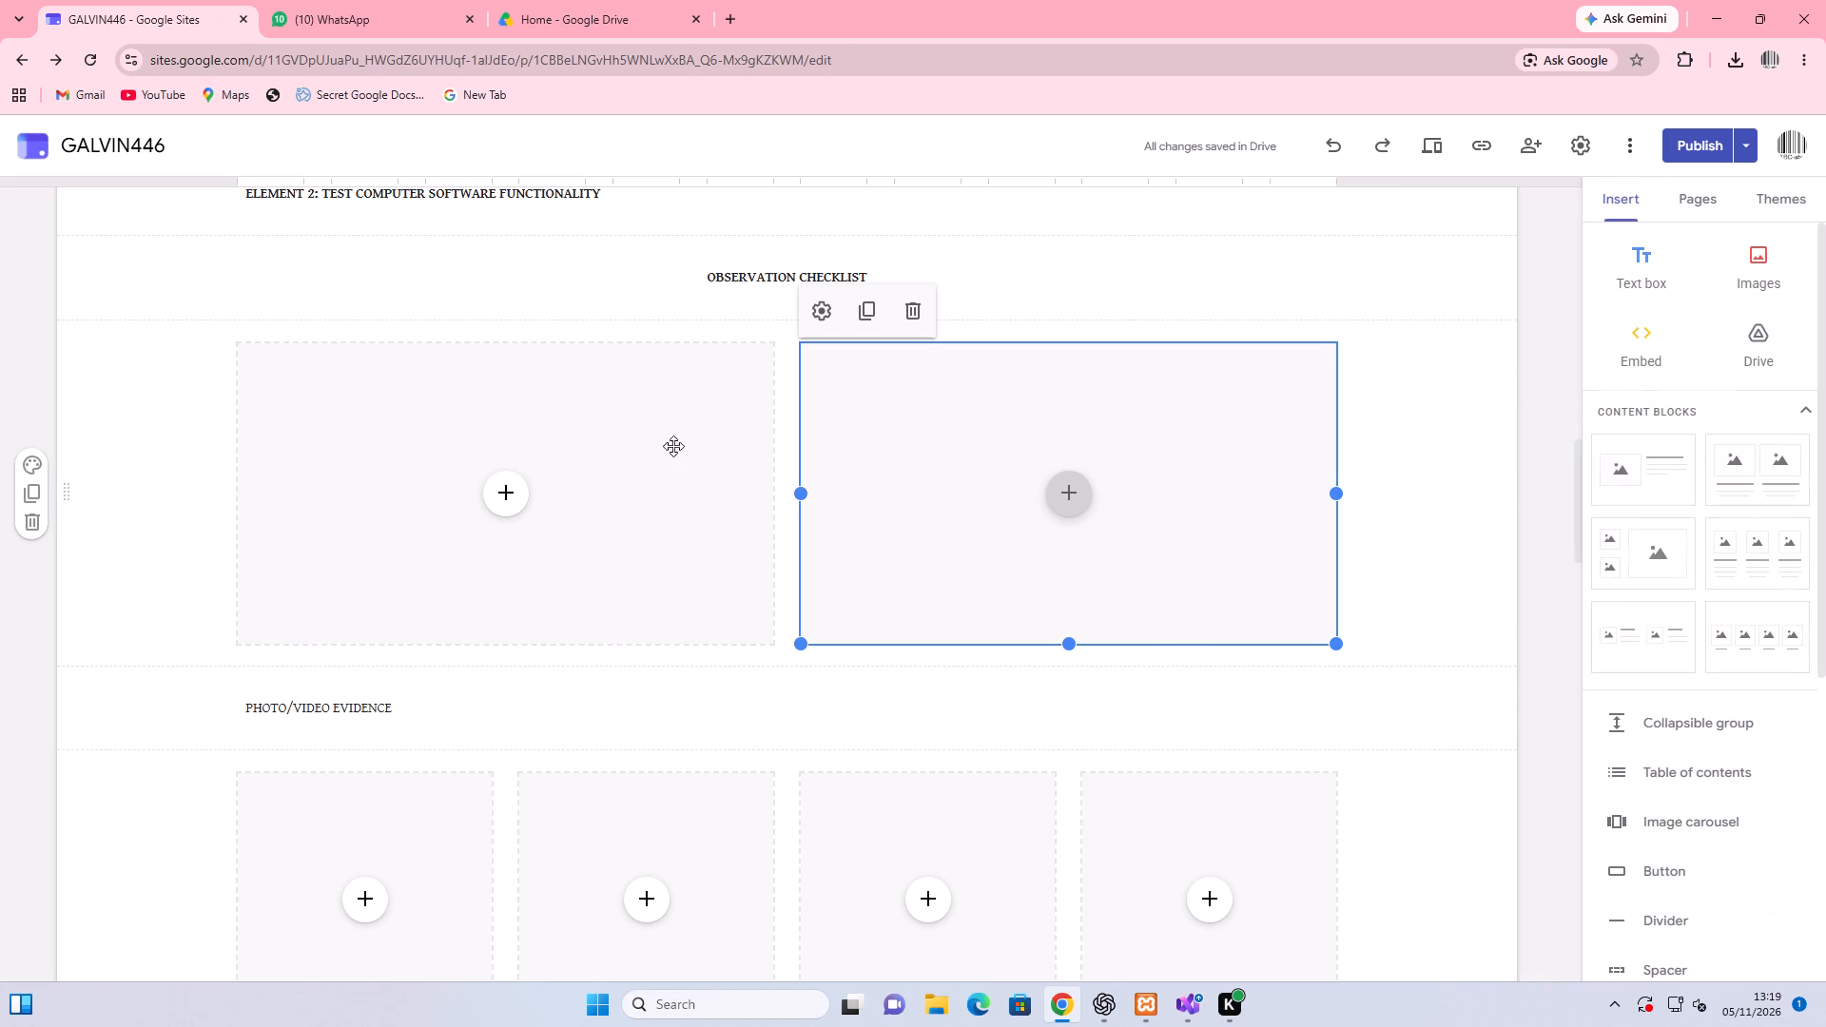
{"action": "left_click", "coordinate": [501, 494]}
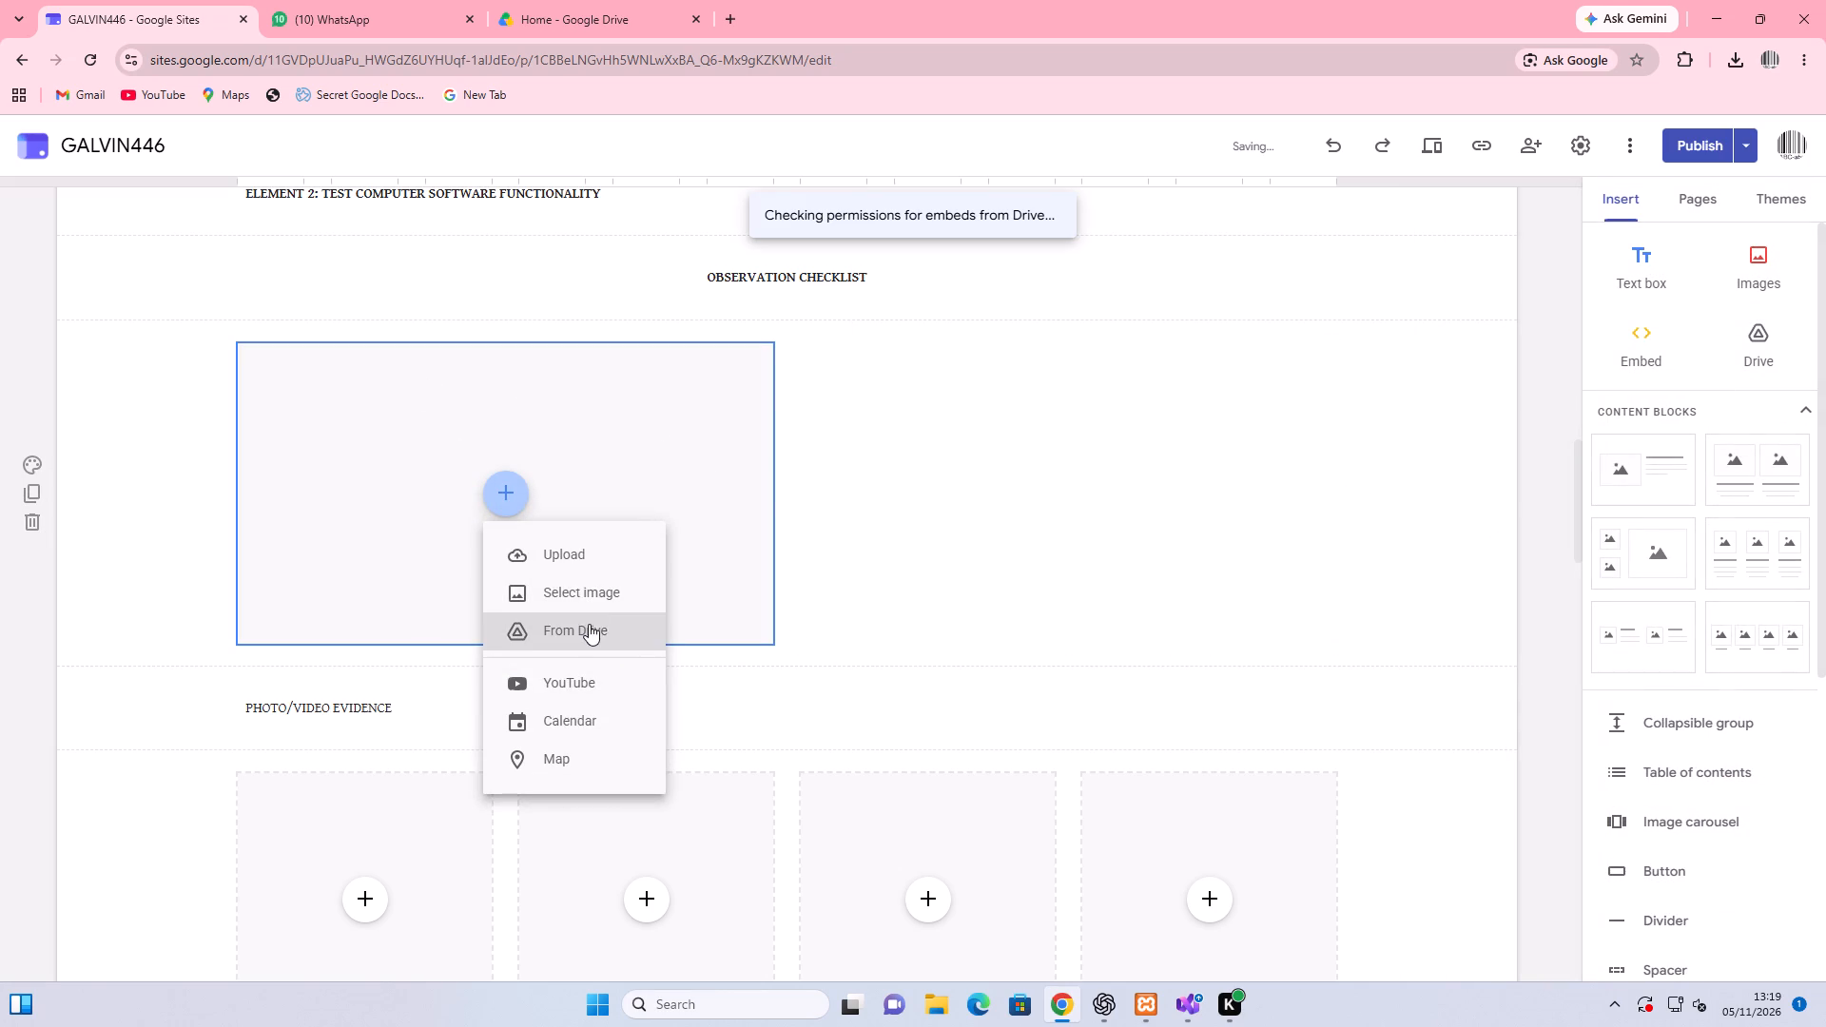
{"action": "left_click", "coordinate": [589, 625]}
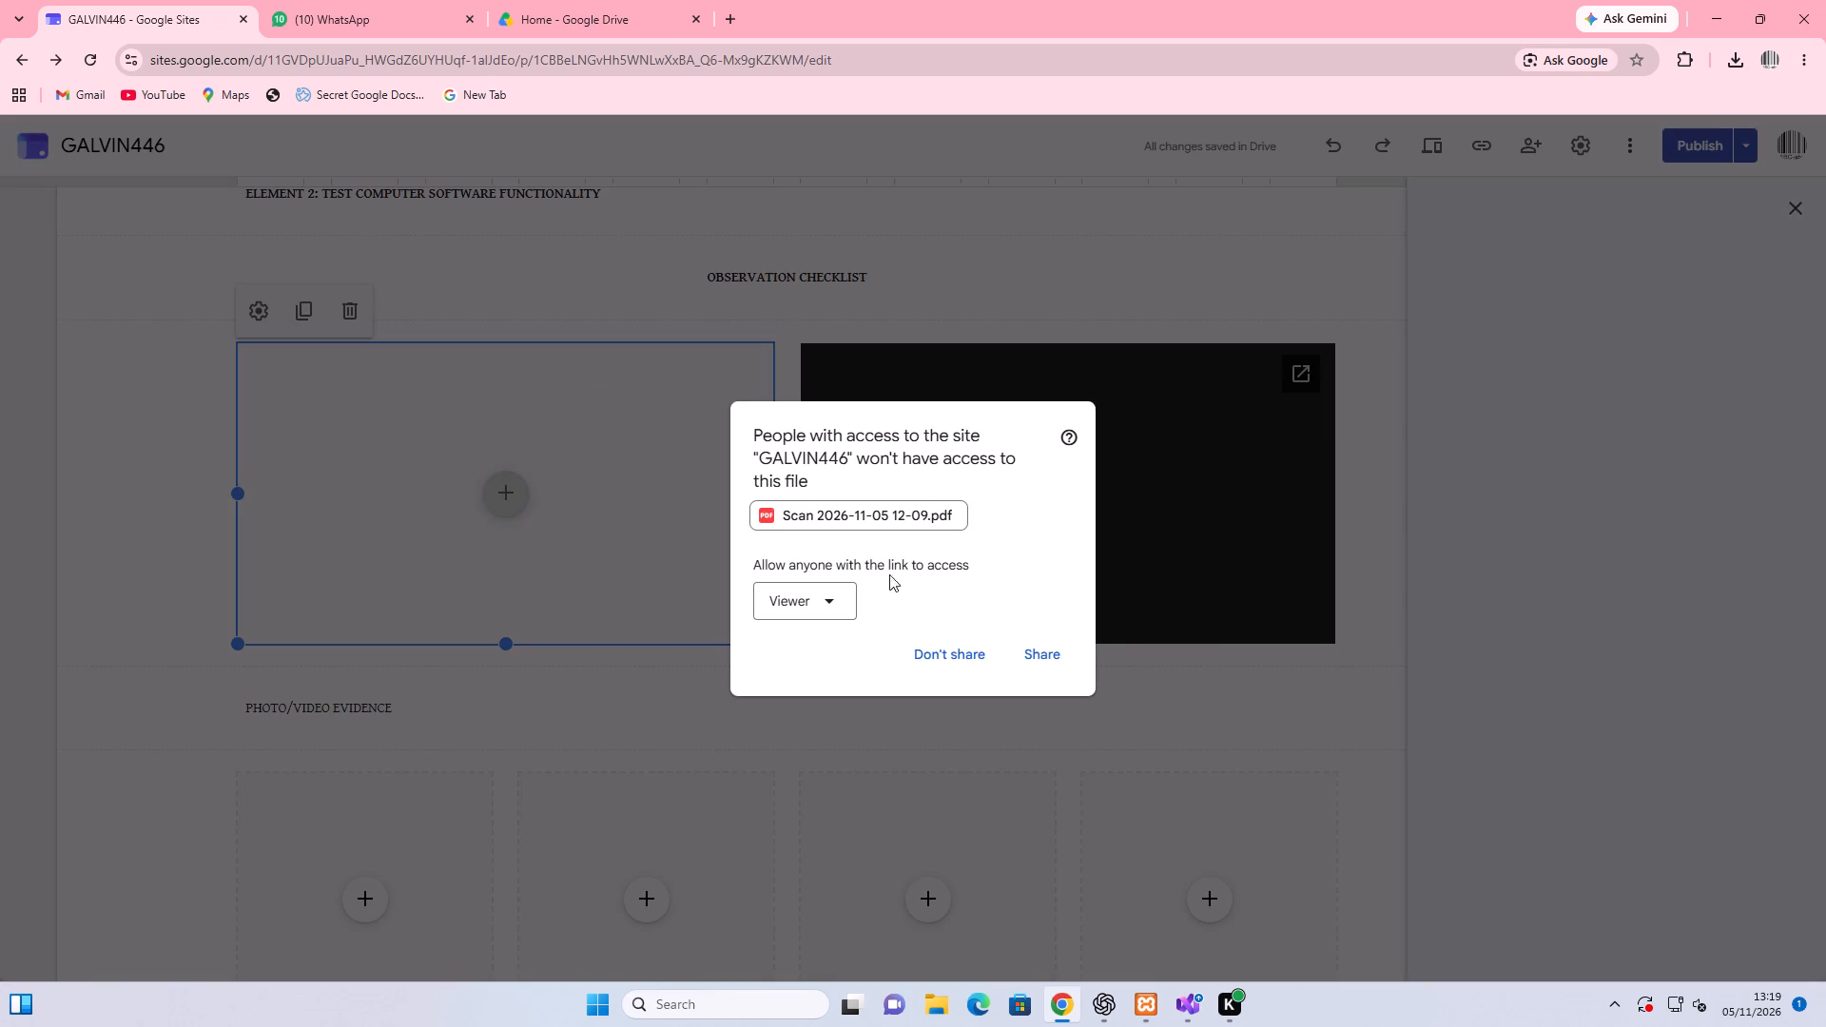
{"action": "left_click", "coordinate": [1052, 658]}
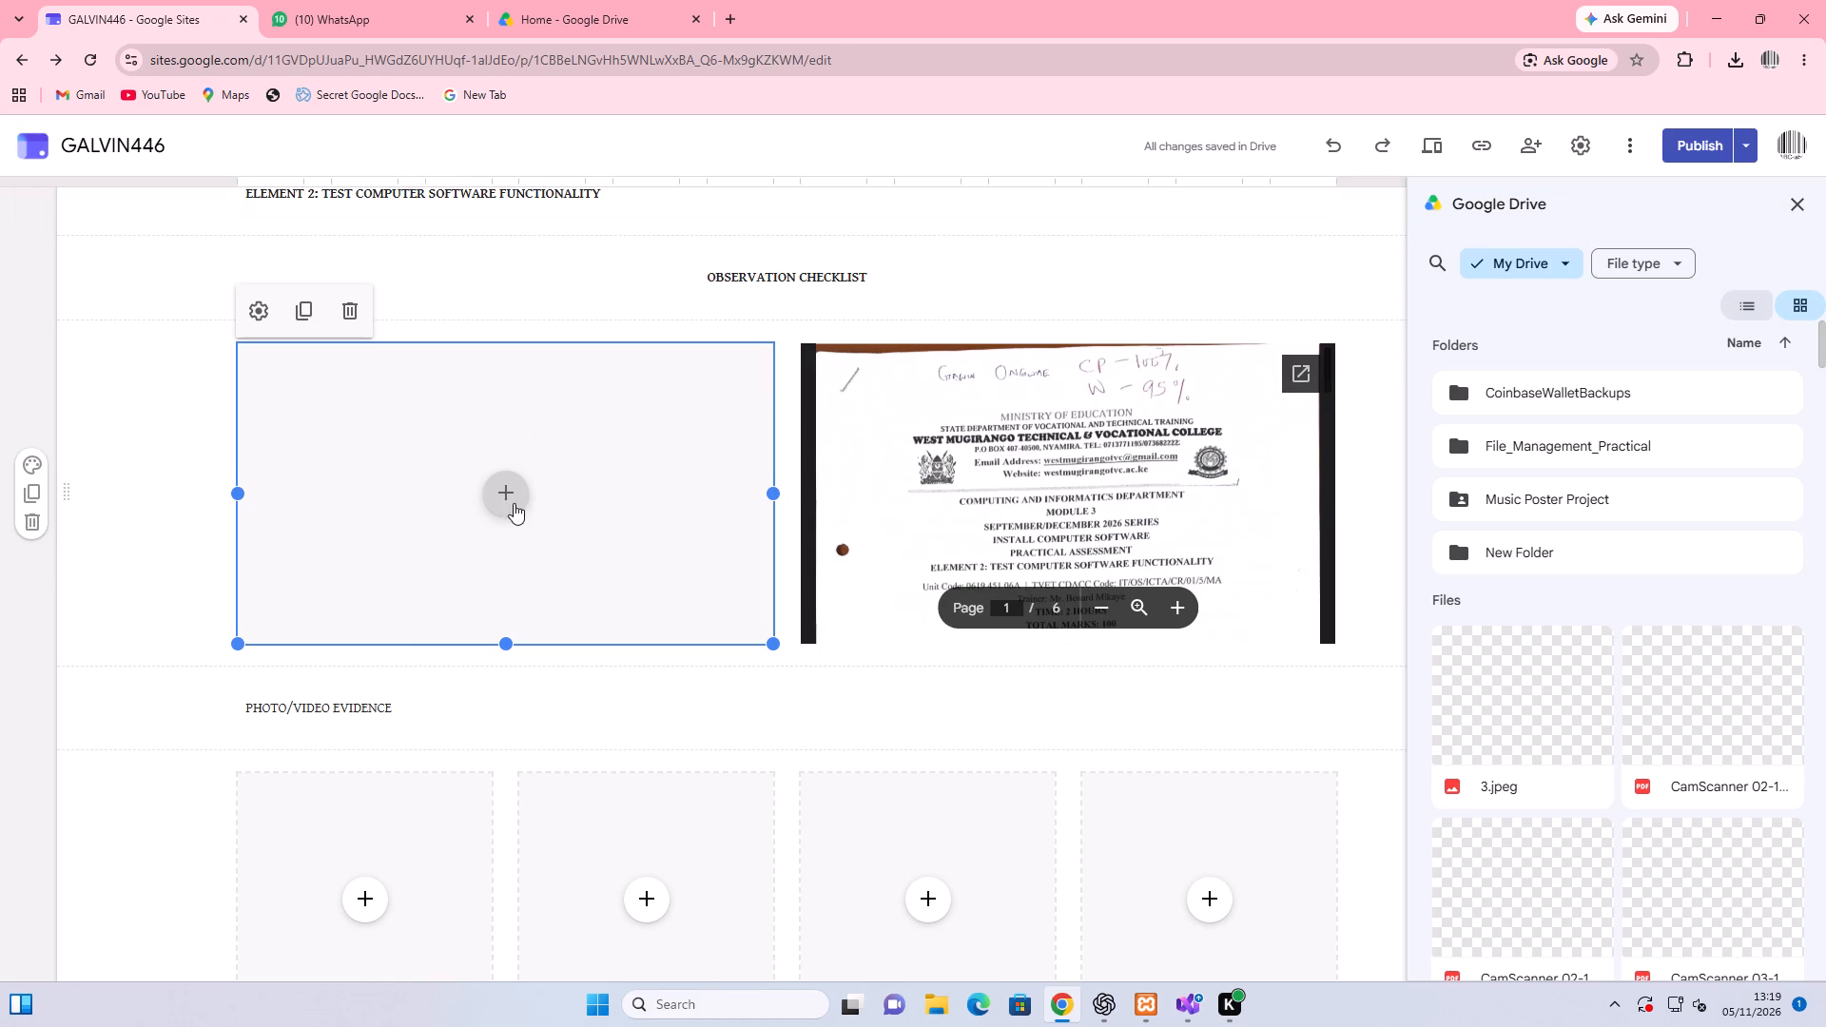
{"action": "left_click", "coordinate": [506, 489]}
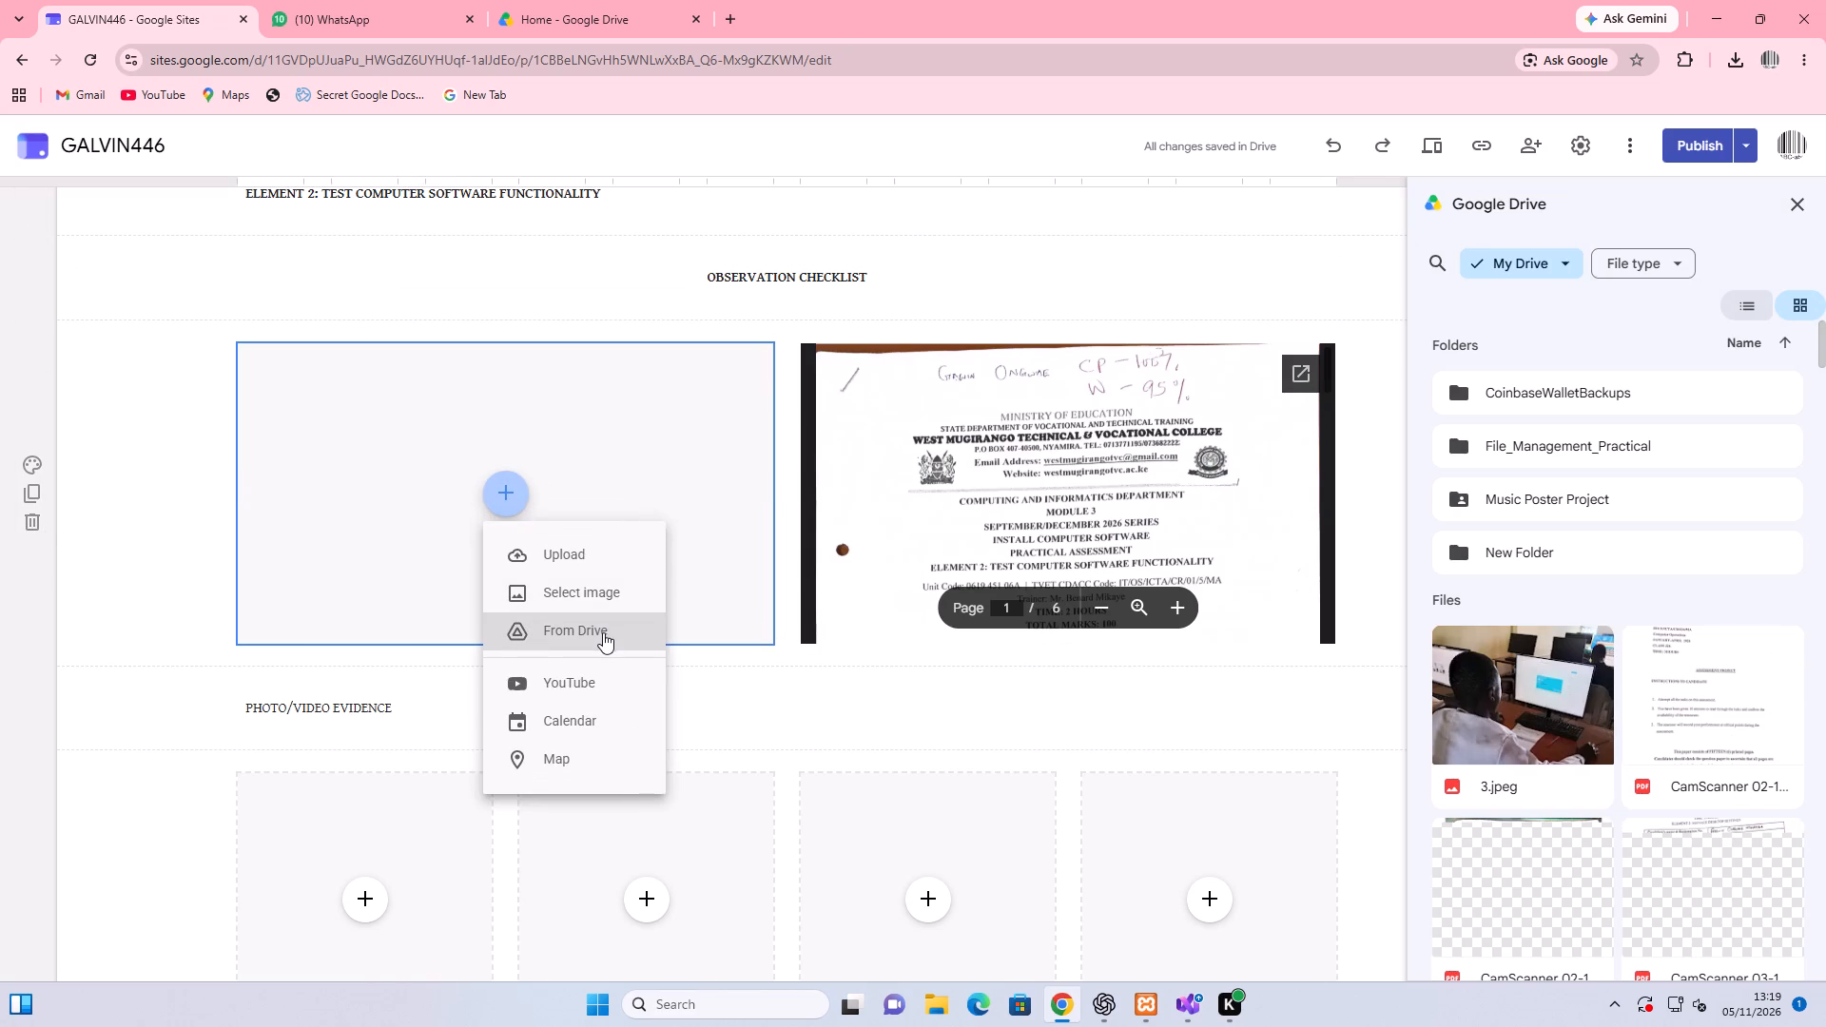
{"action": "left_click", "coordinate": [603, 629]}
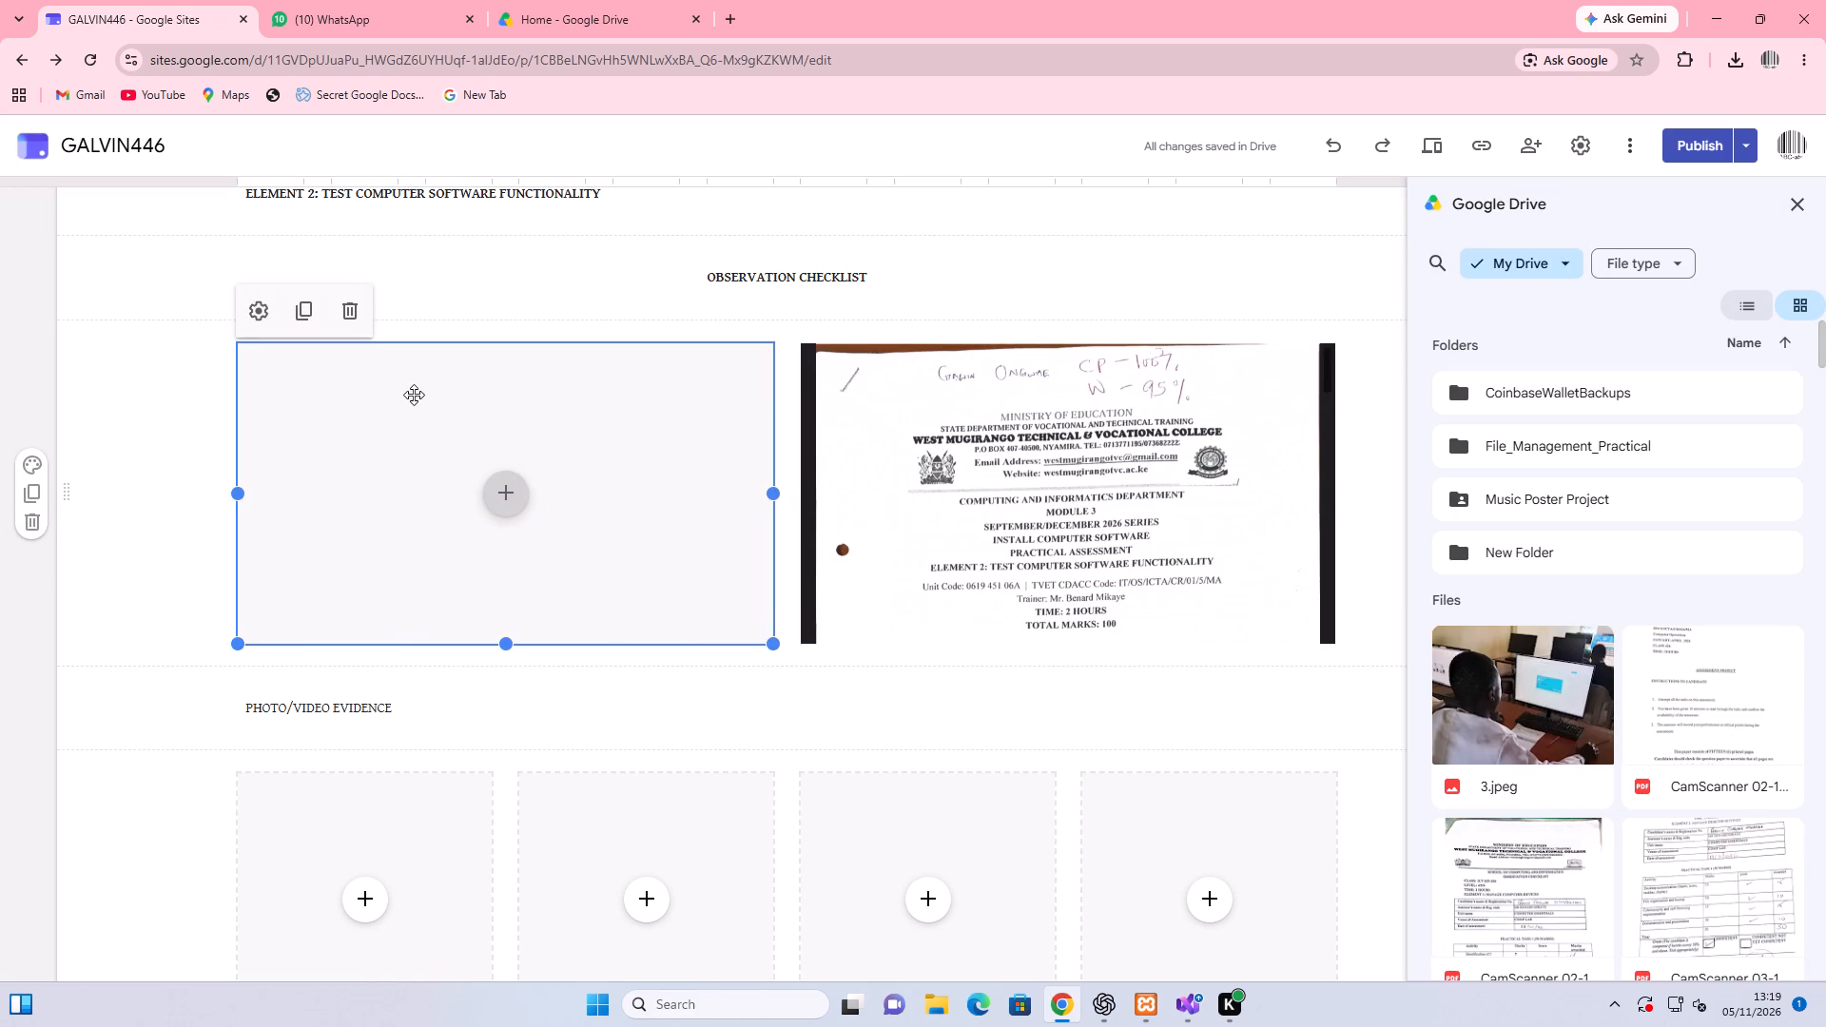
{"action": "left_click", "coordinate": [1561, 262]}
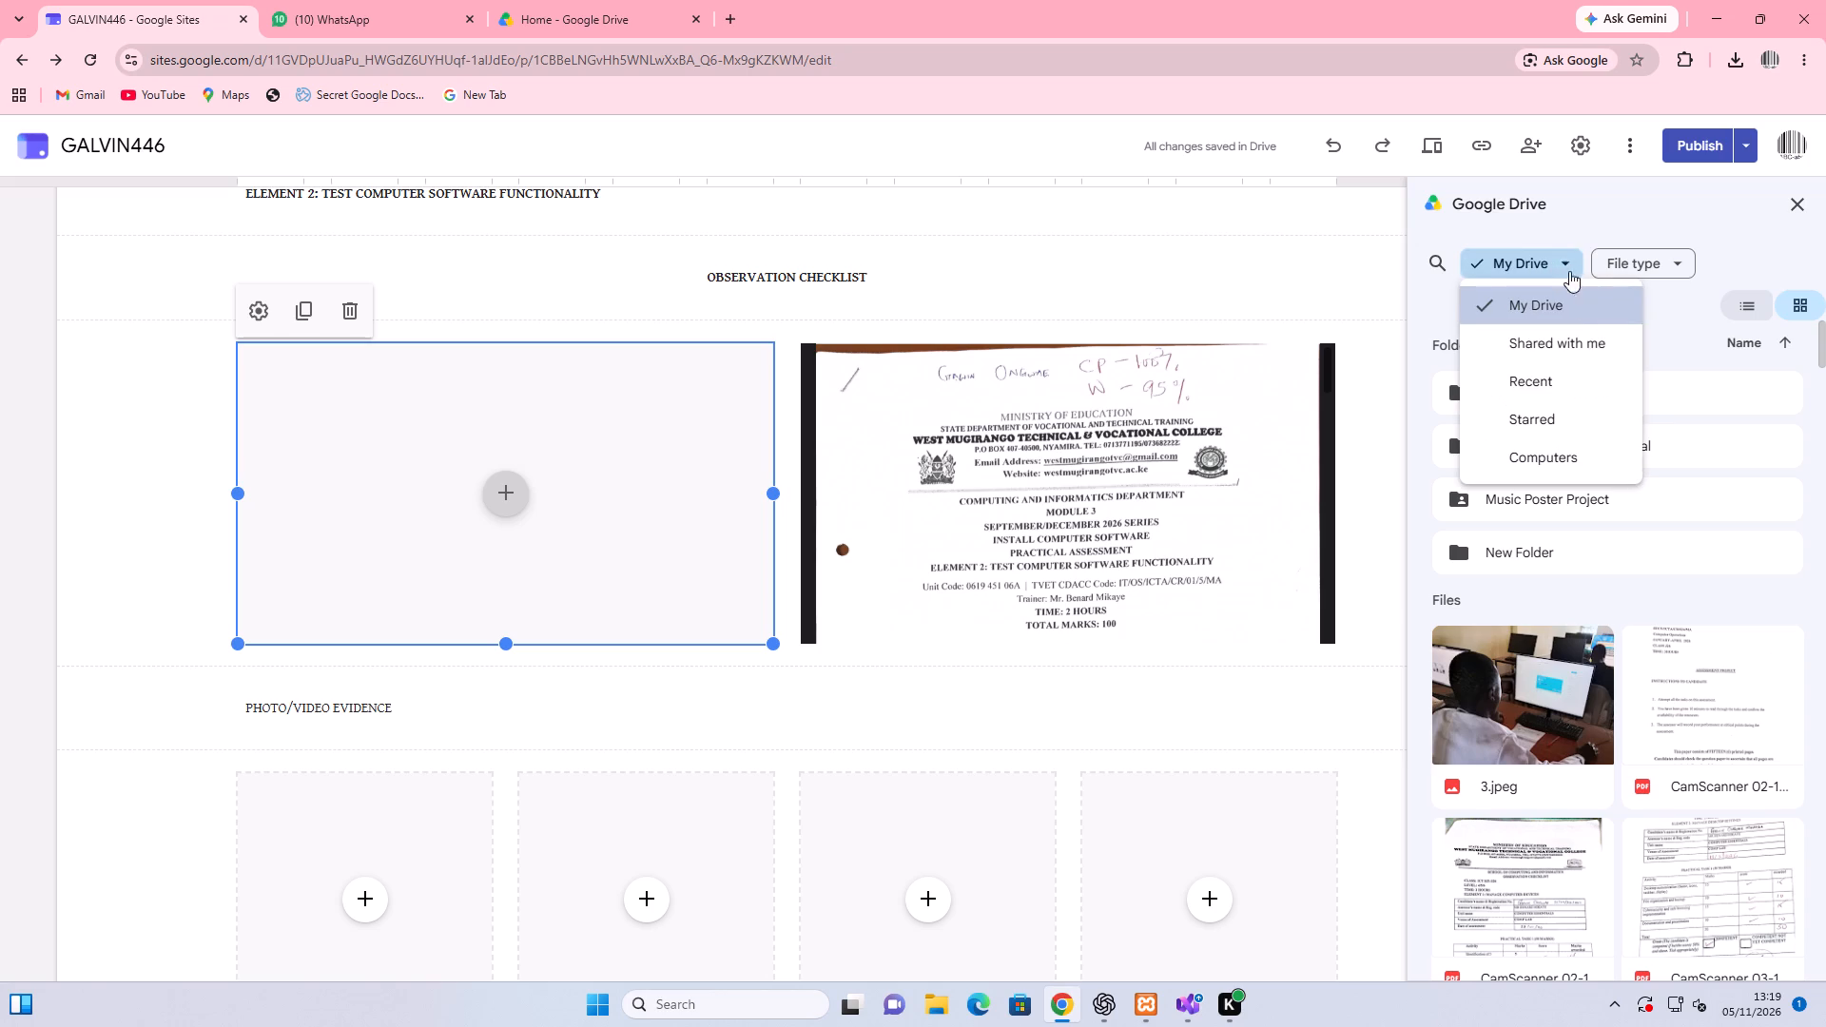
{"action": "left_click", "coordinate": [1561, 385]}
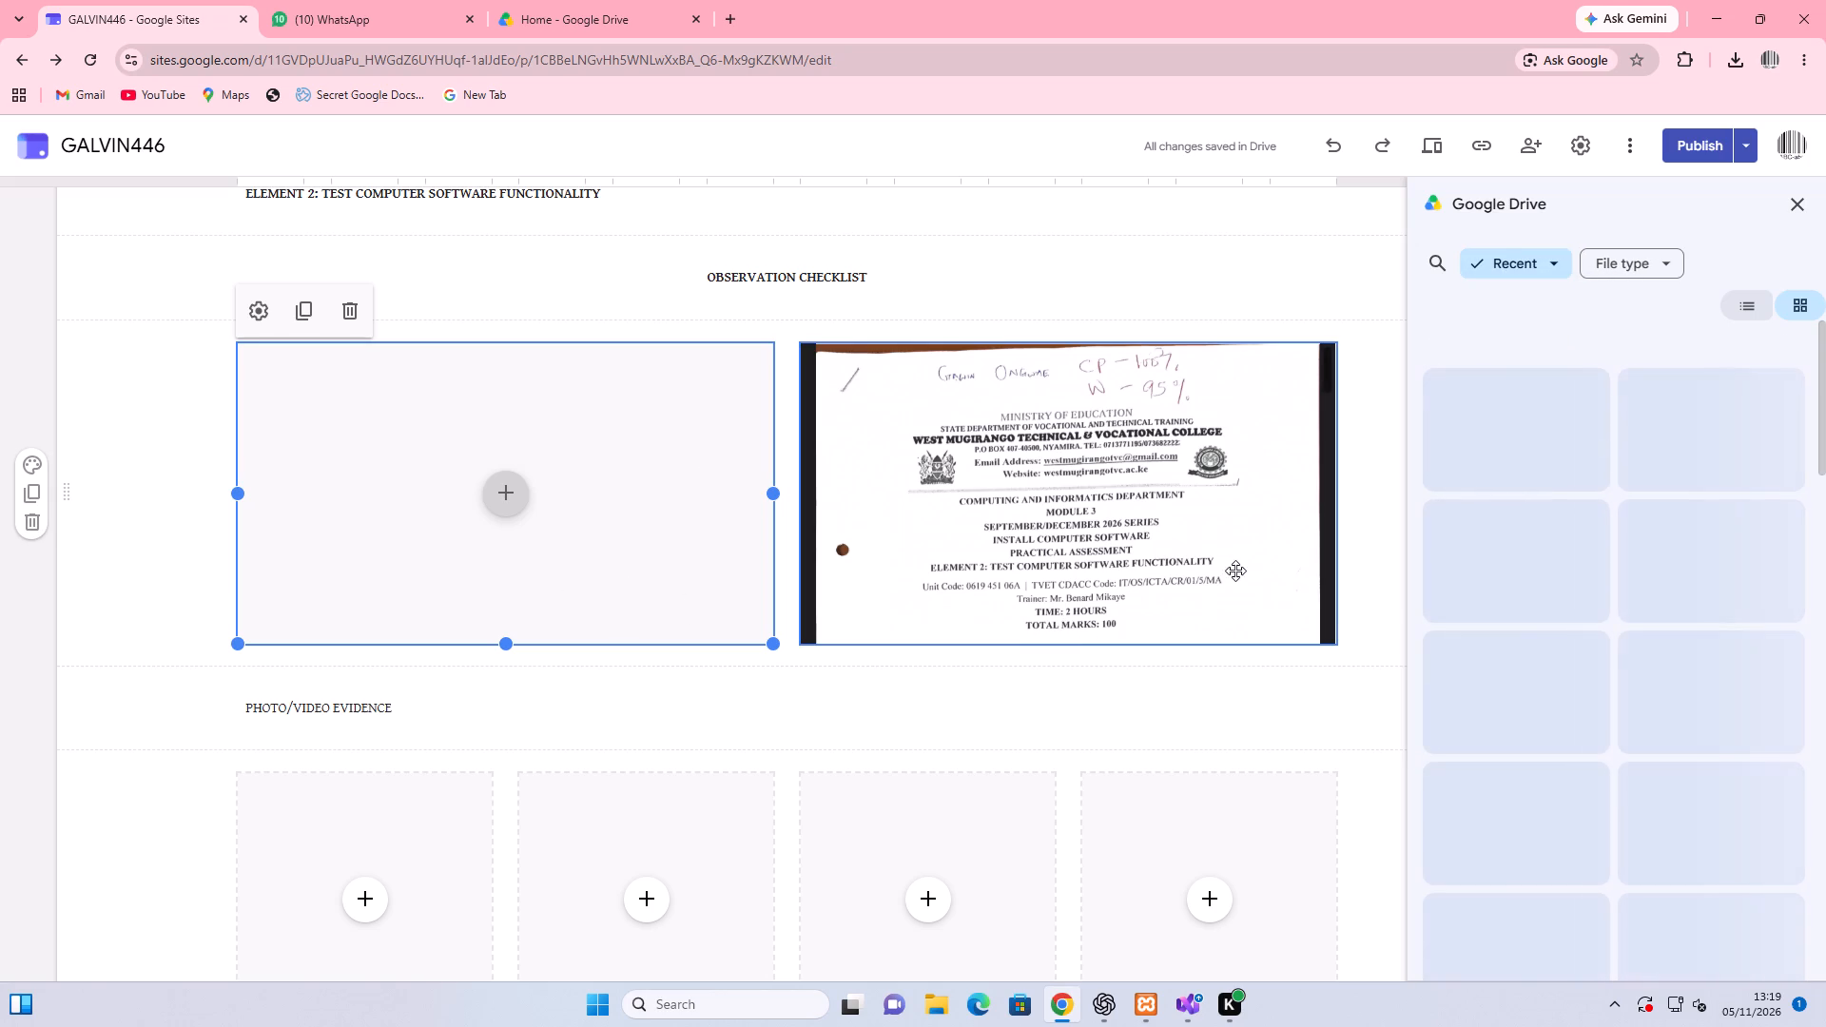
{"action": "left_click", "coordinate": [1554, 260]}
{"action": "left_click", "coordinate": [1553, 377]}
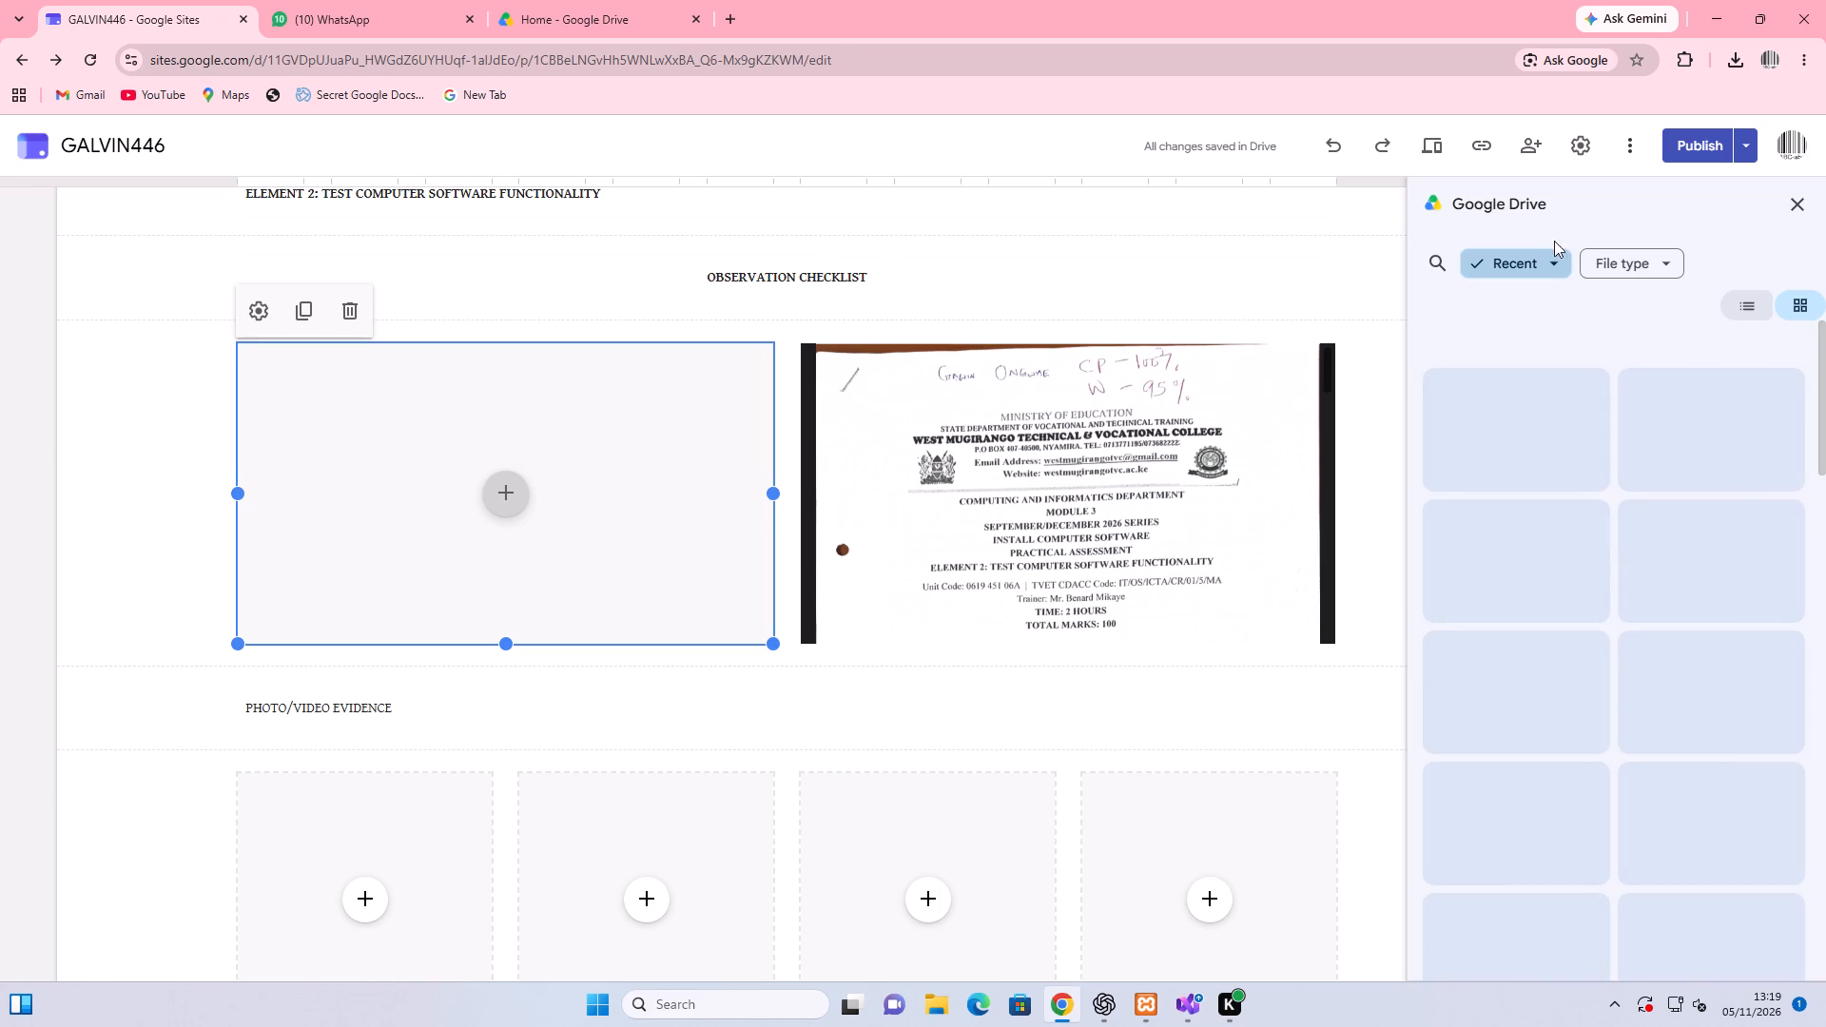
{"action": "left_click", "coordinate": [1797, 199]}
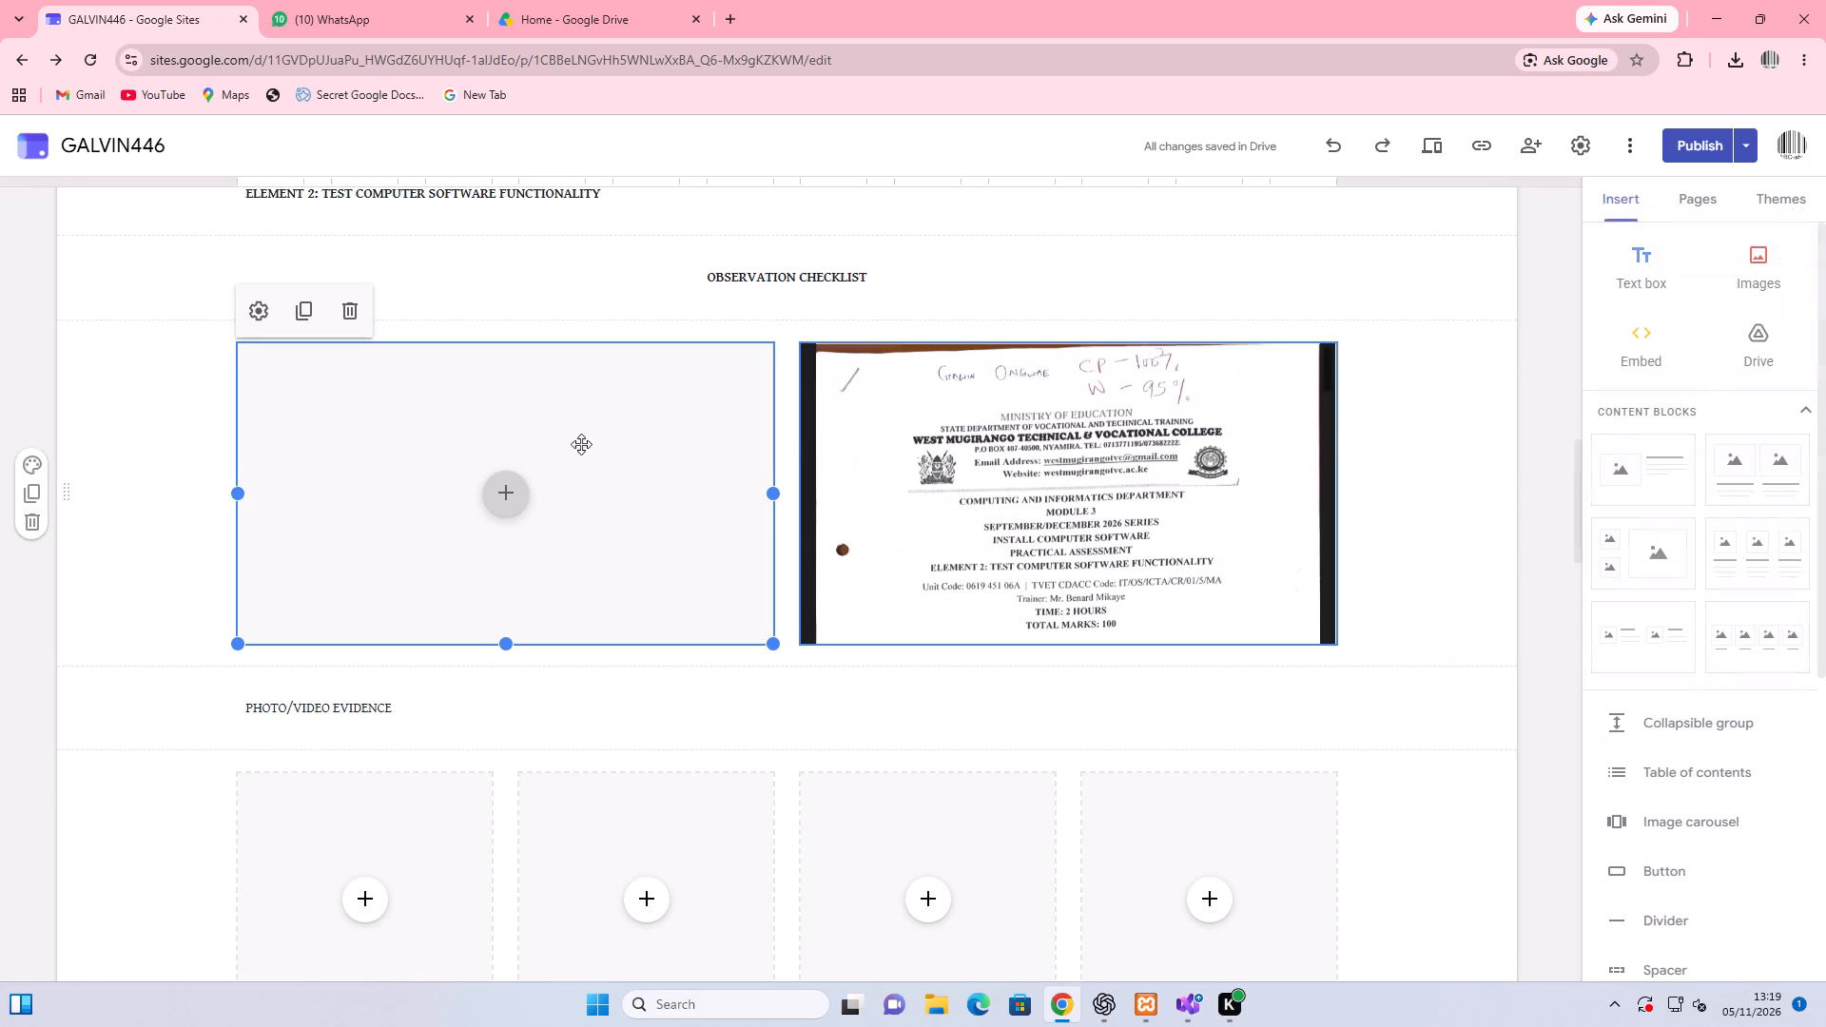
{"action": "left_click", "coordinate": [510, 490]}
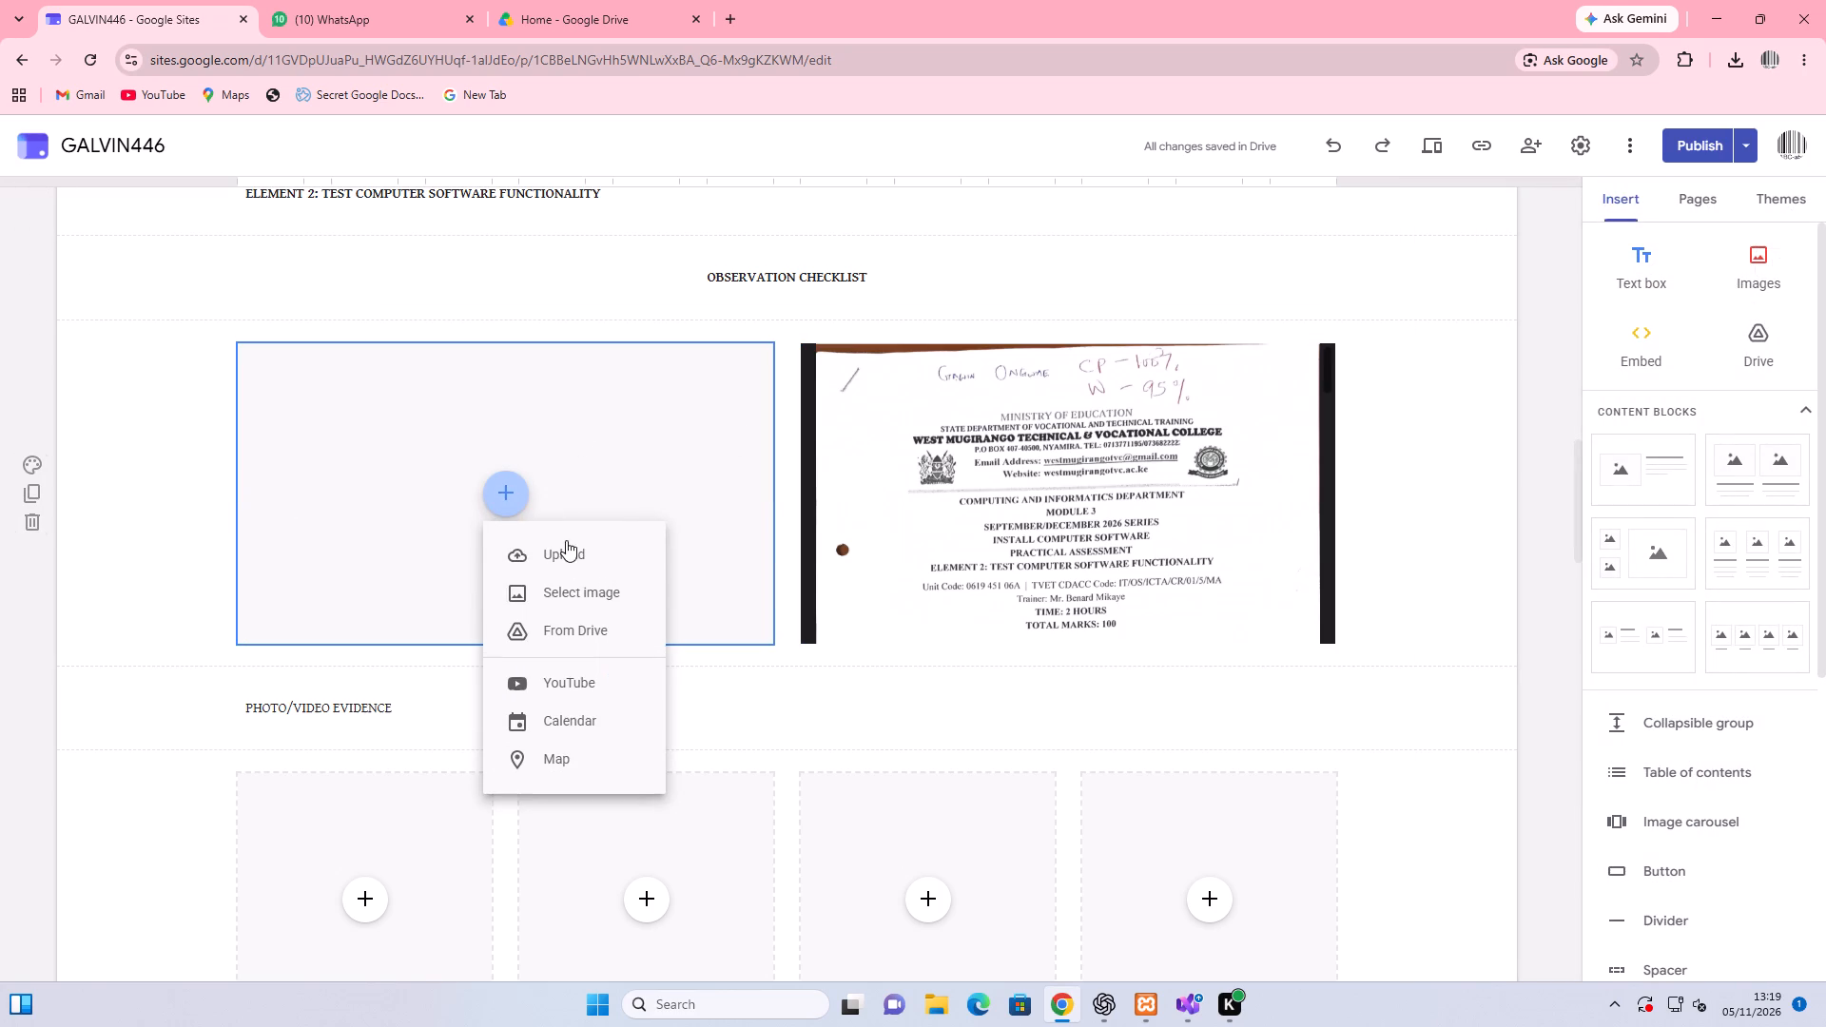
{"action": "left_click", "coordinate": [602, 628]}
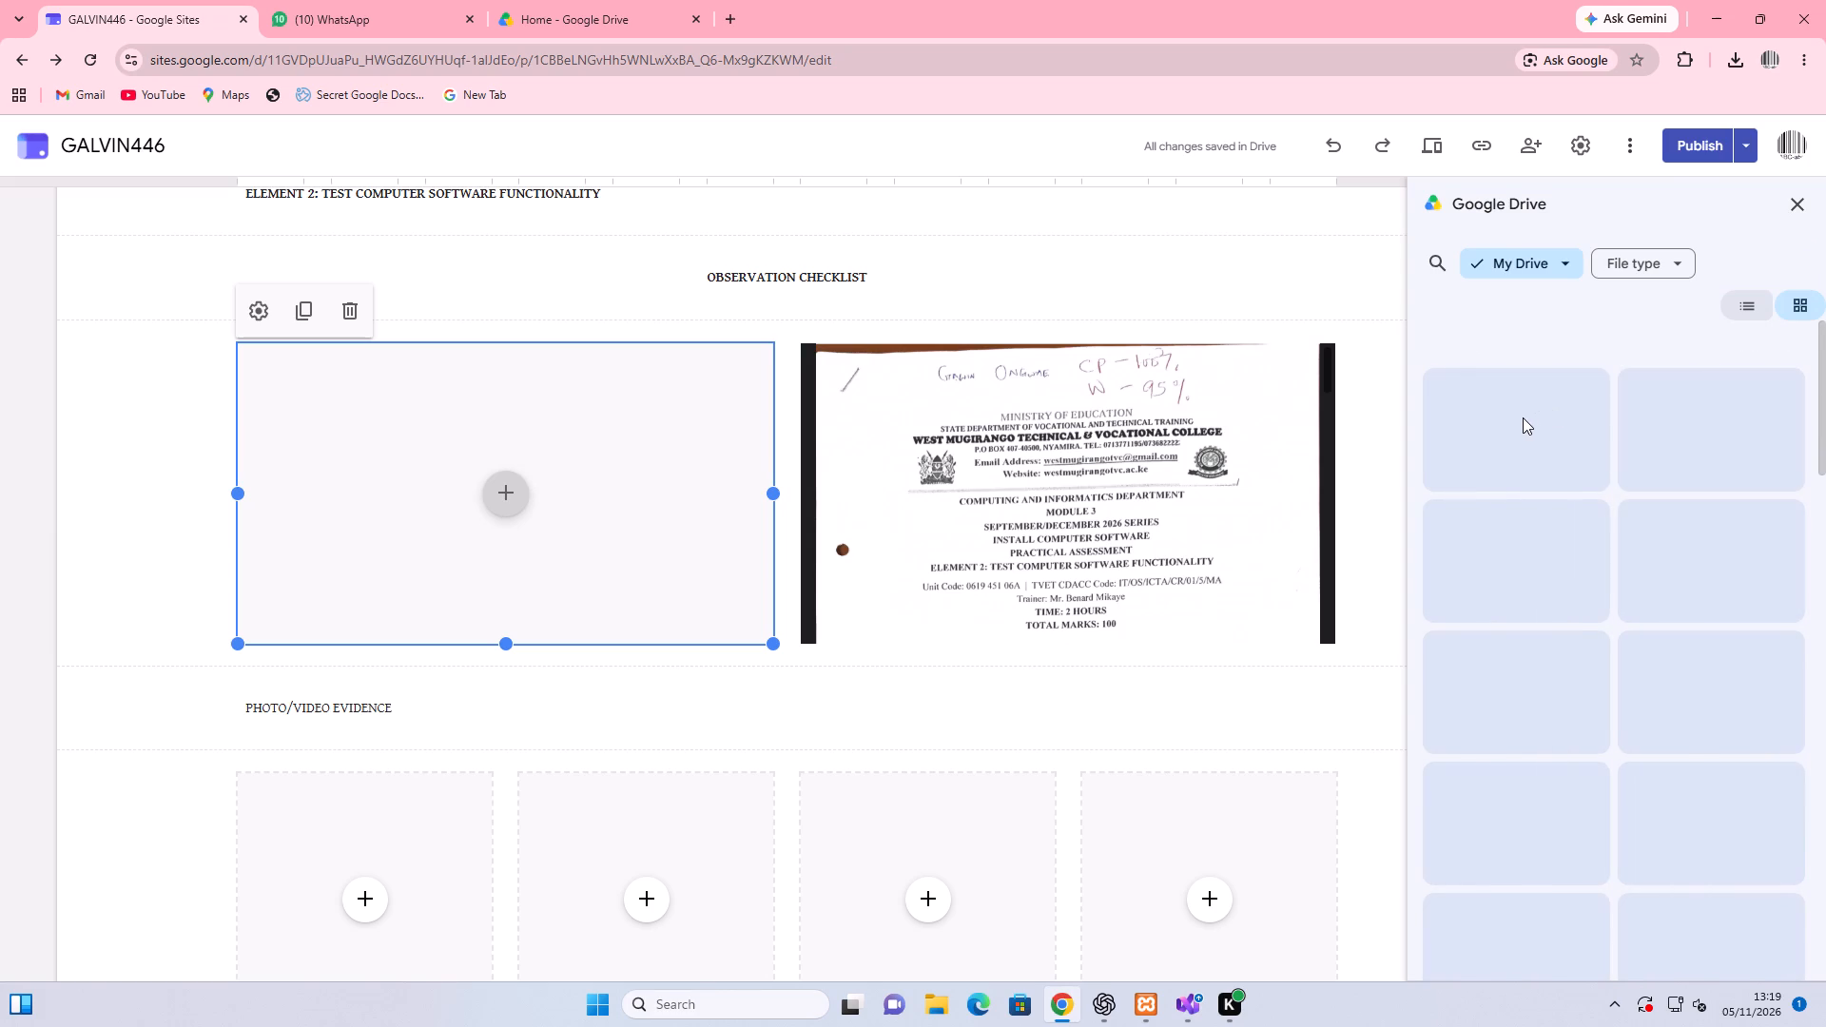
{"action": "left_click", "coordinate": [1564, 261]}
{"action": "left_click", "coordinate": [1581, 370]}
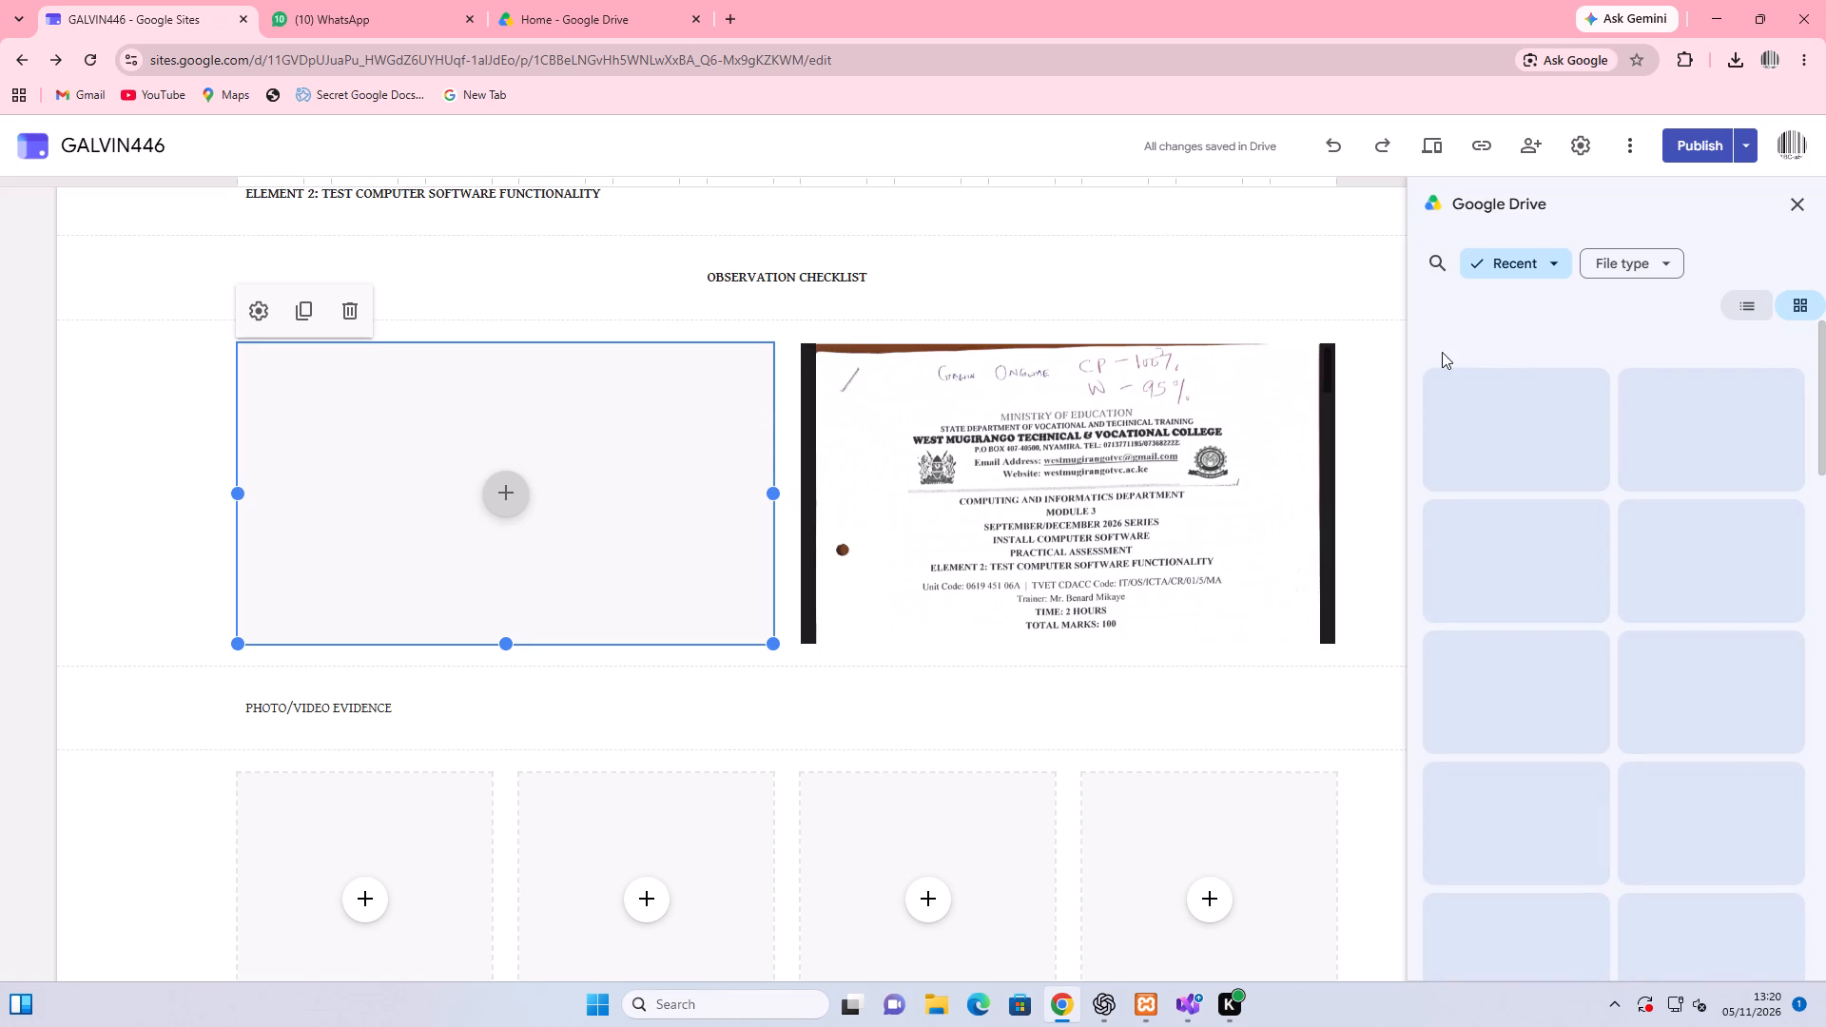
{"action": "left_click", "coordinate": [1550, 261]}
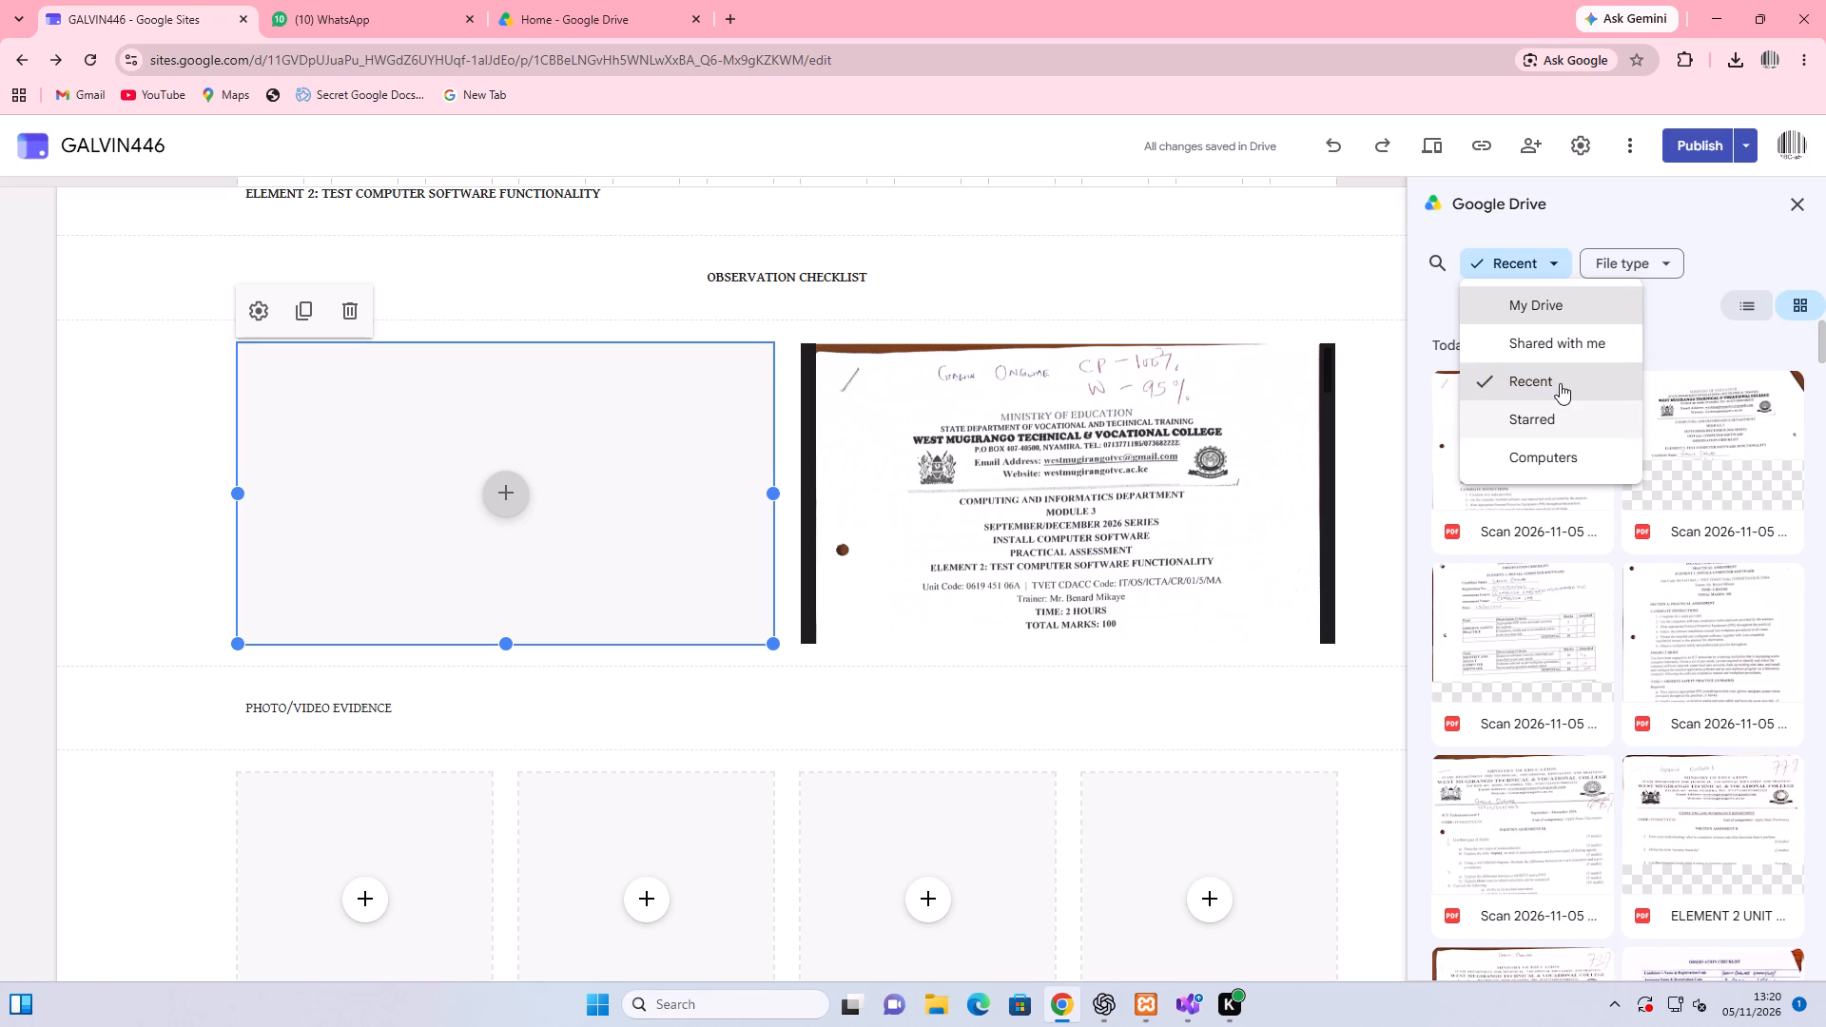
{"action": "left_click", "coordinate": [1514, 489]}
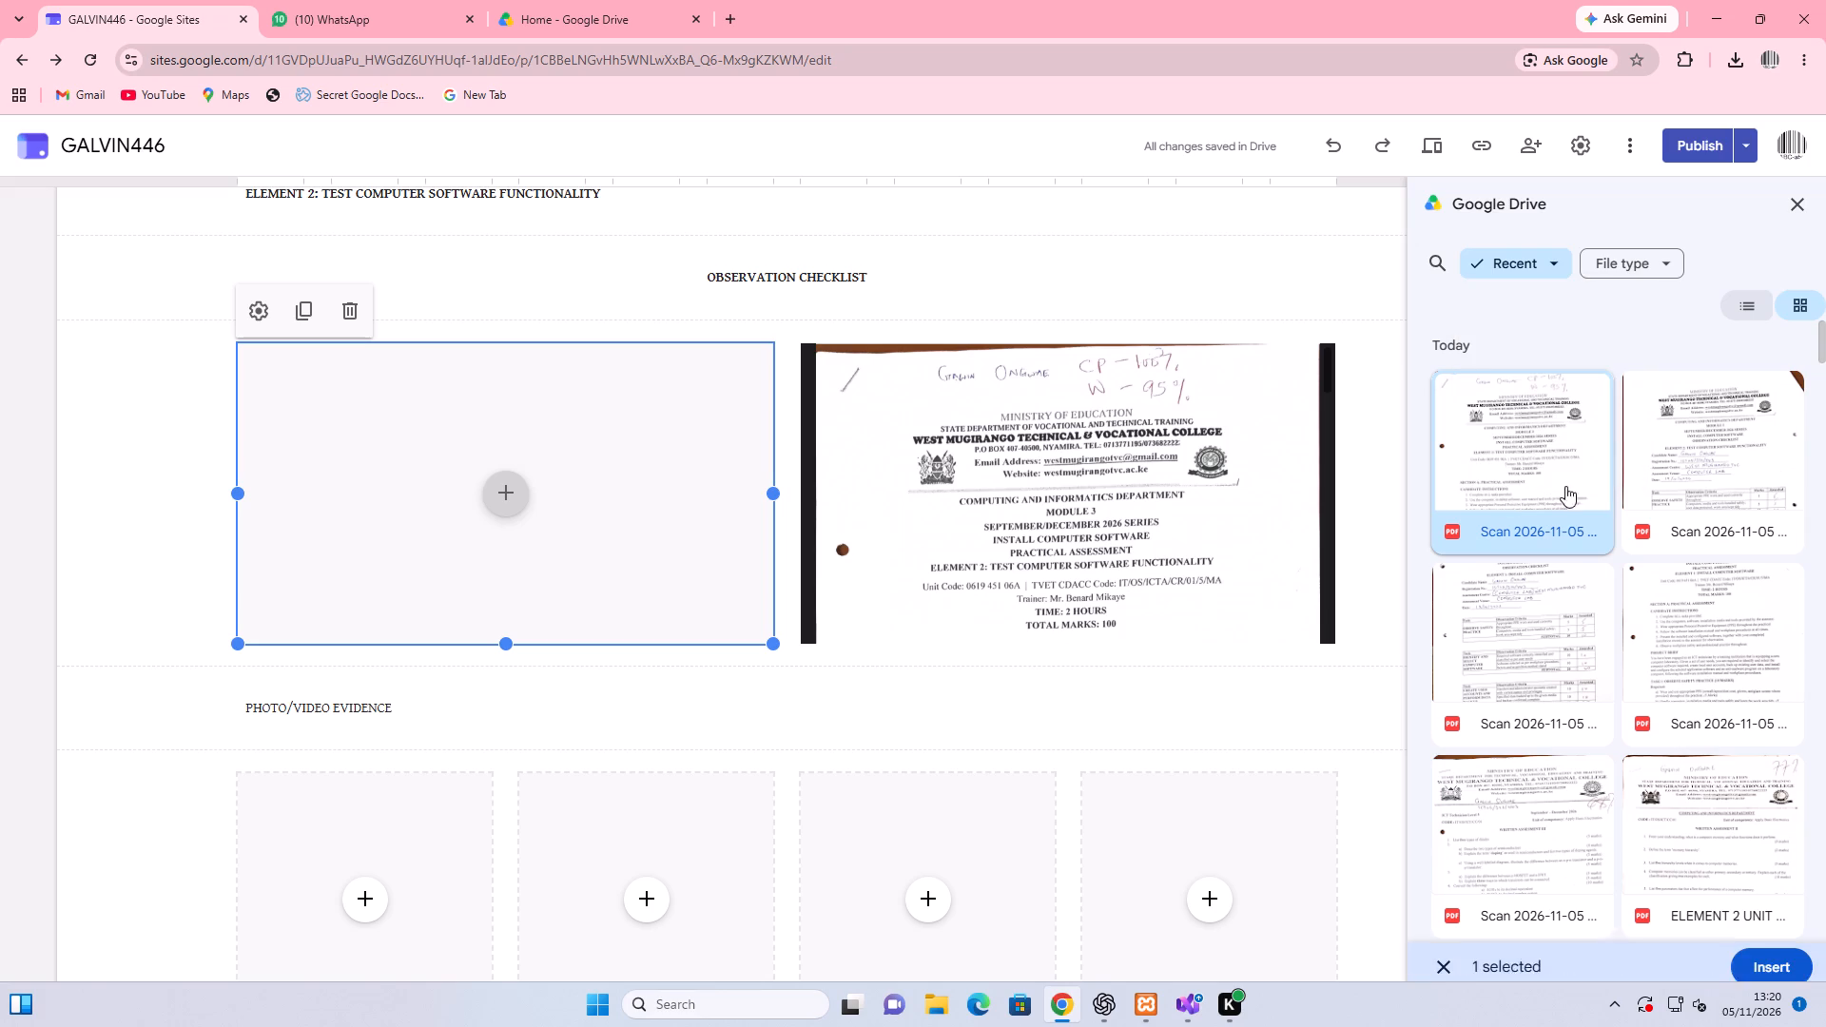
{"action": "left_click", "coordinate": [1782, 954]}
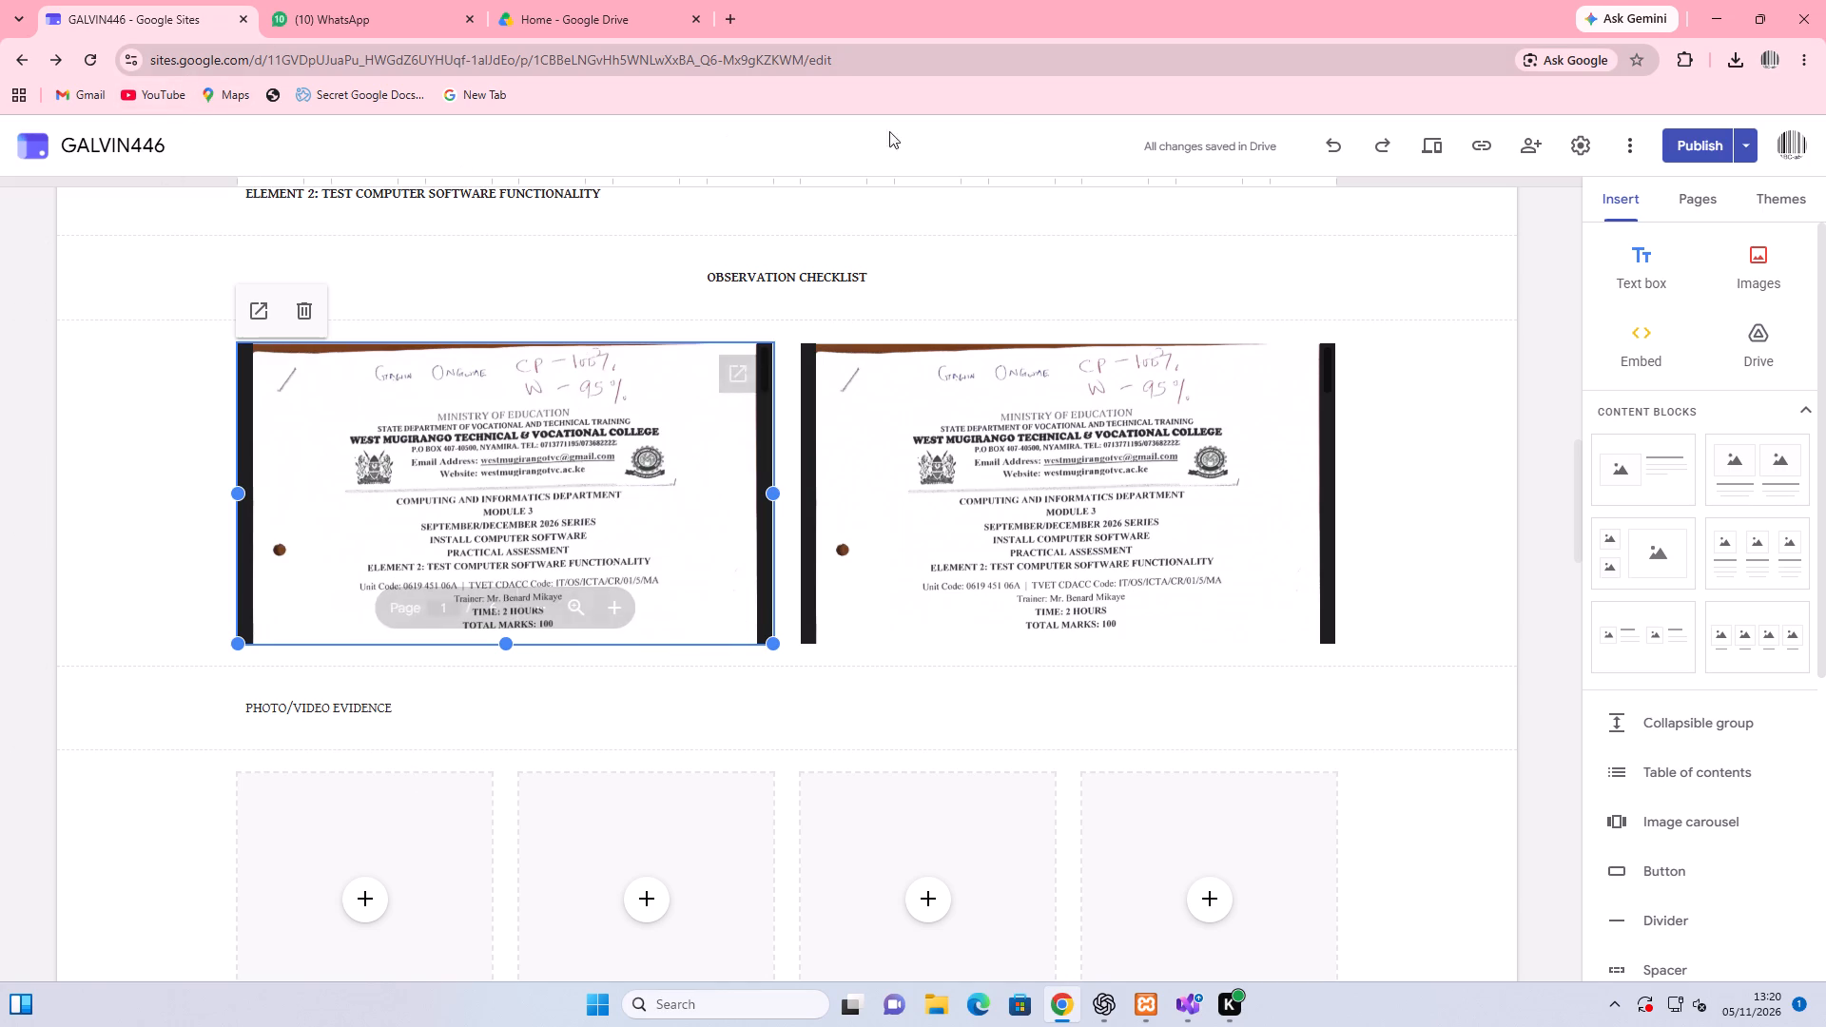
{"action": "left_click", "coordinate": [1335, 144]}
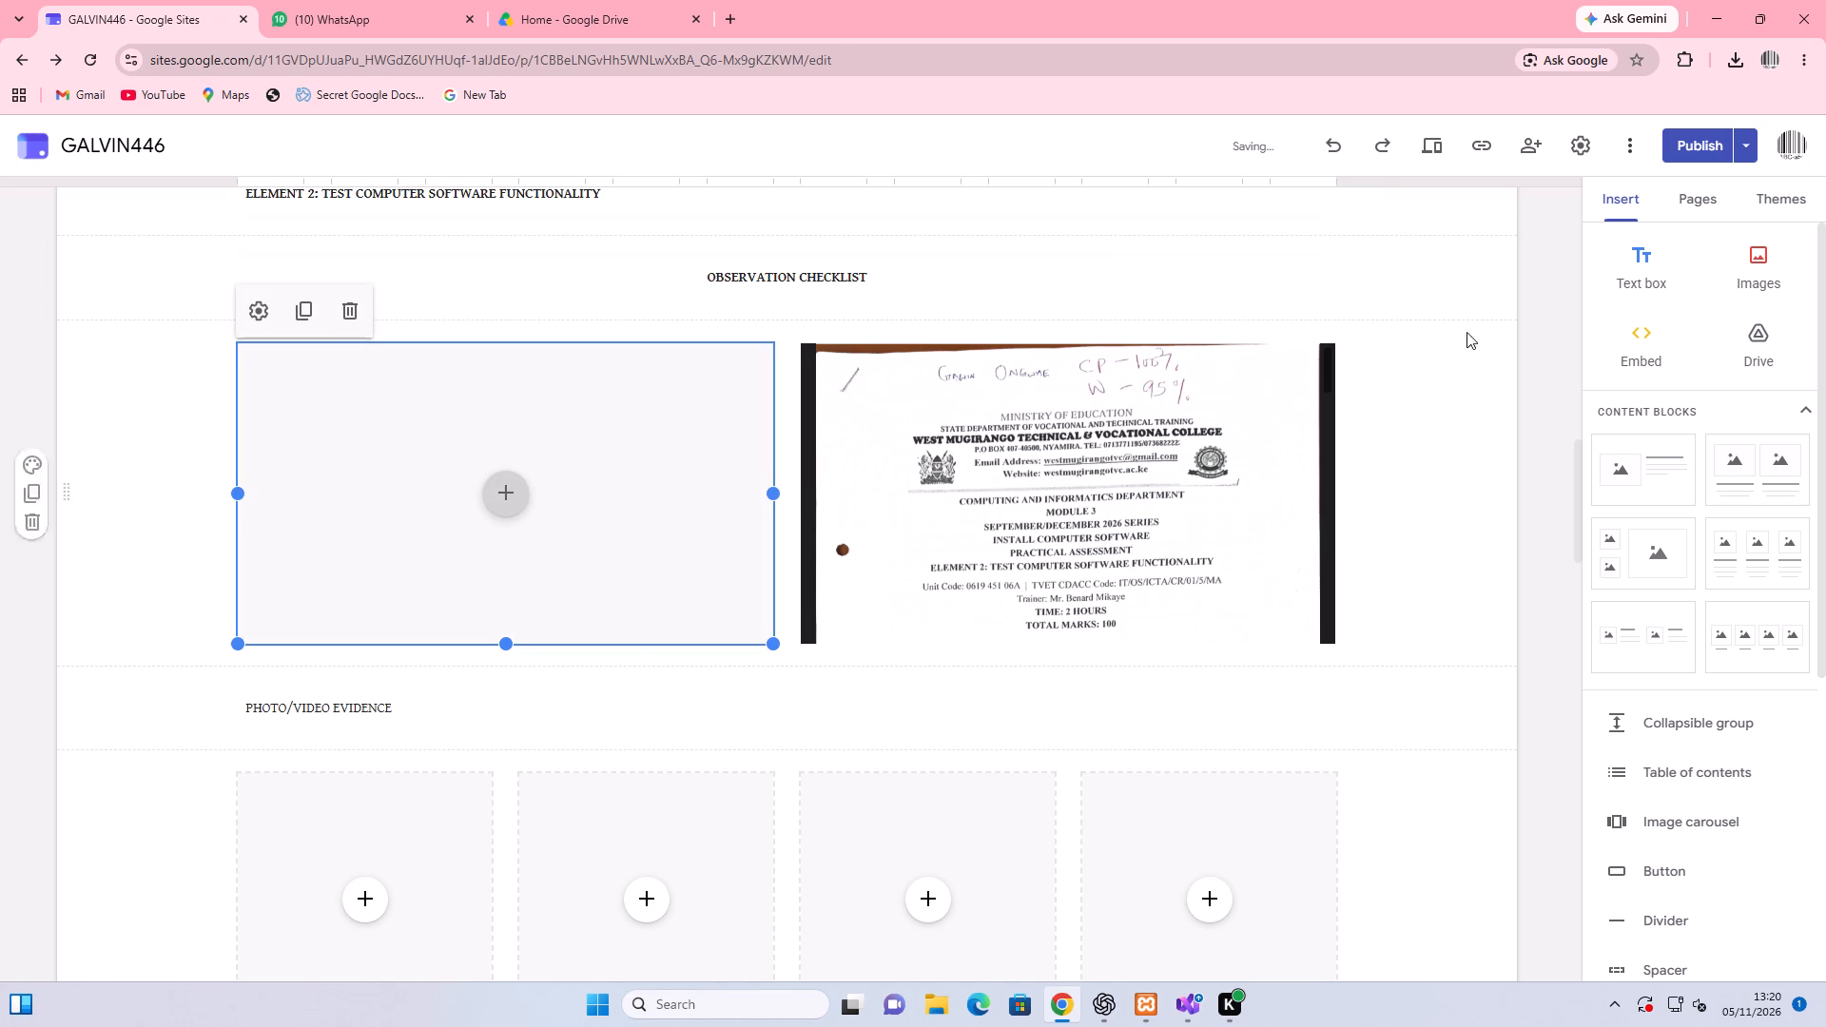
{"action": "left_click", "coordinate": [501, 489]}
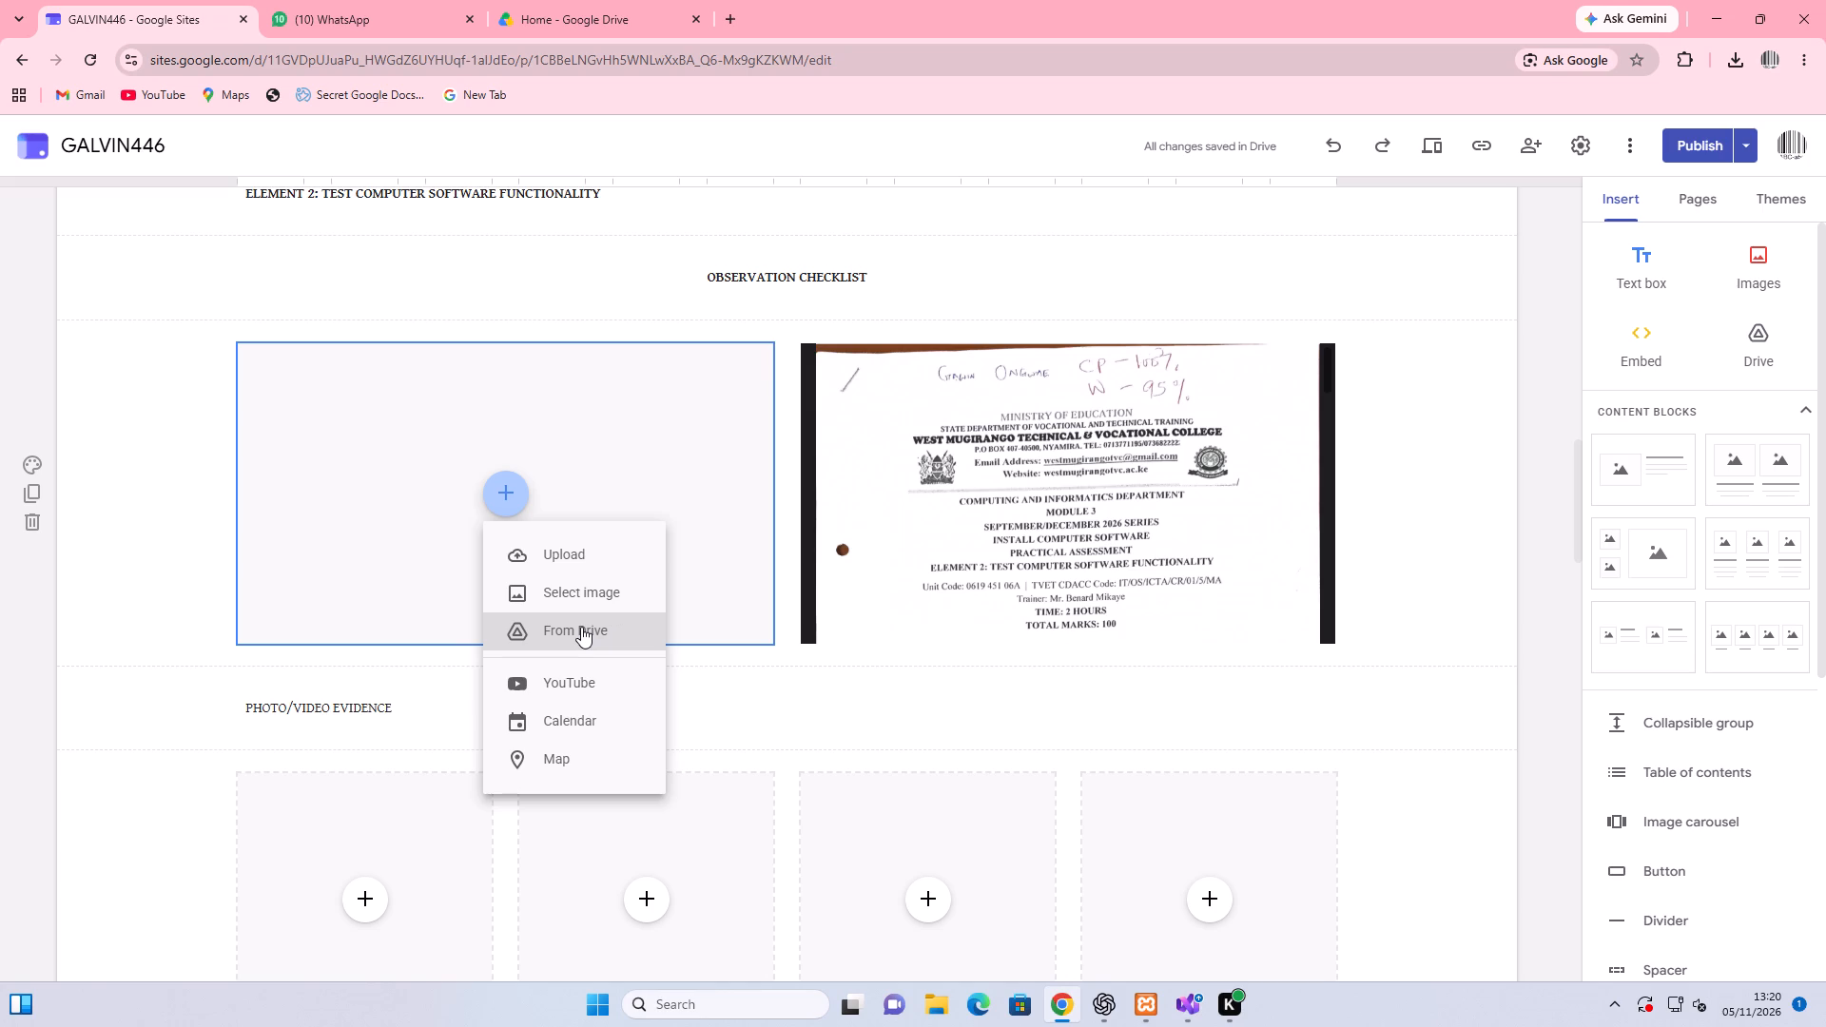
{"action": "left_click", "coordinate": [581, 627]}
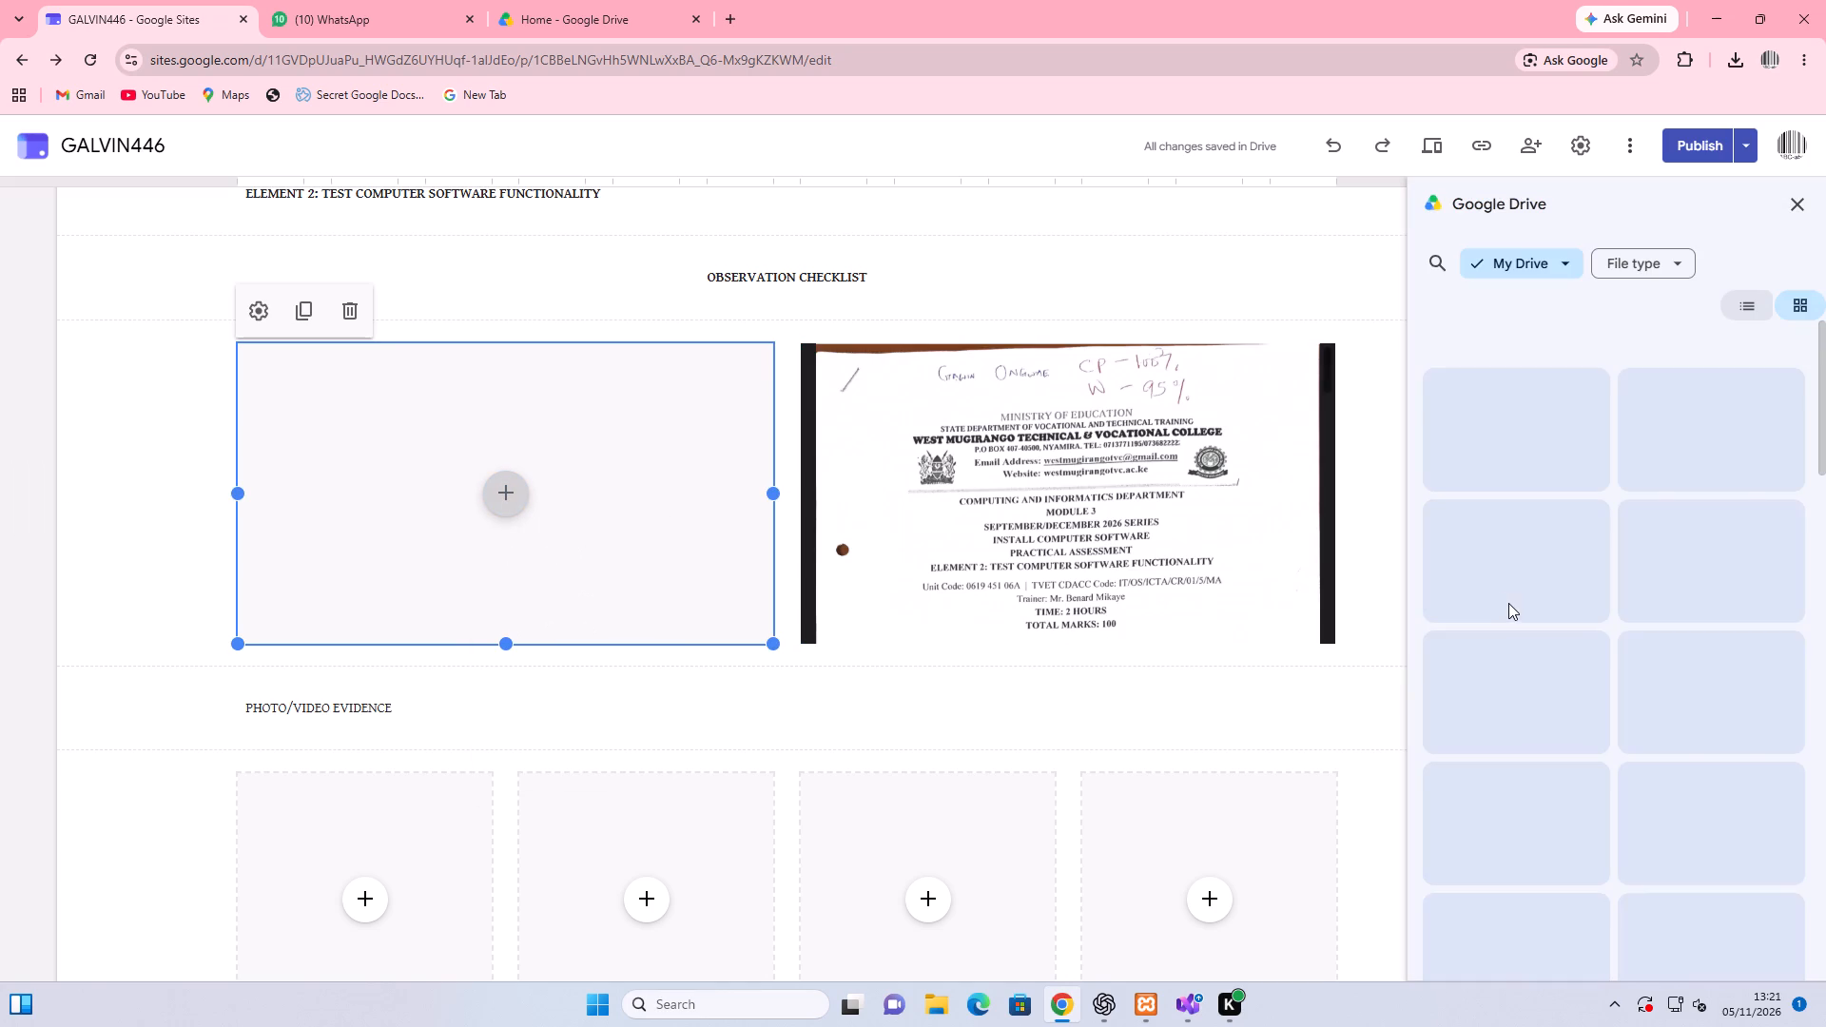
{"action": "left_click", "coordinate": [1560, 261]}
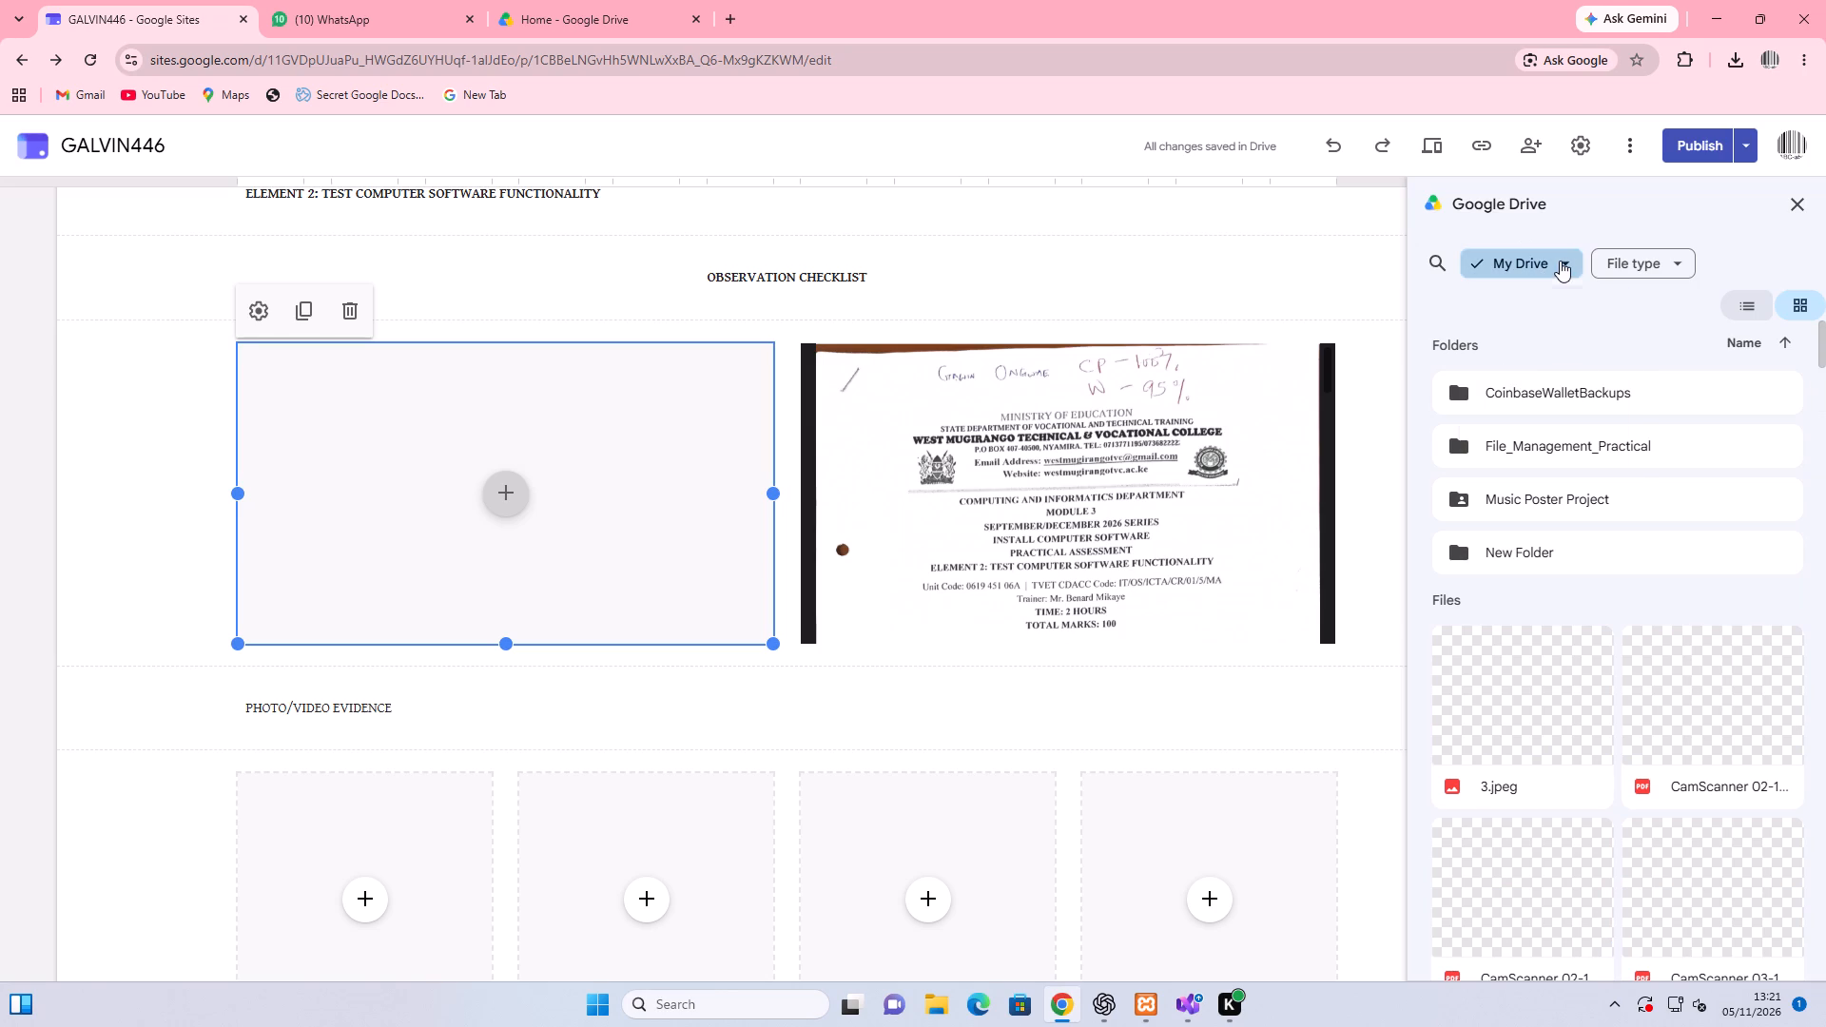
{"action": "left_click", "coordinate": [1565, 378]}
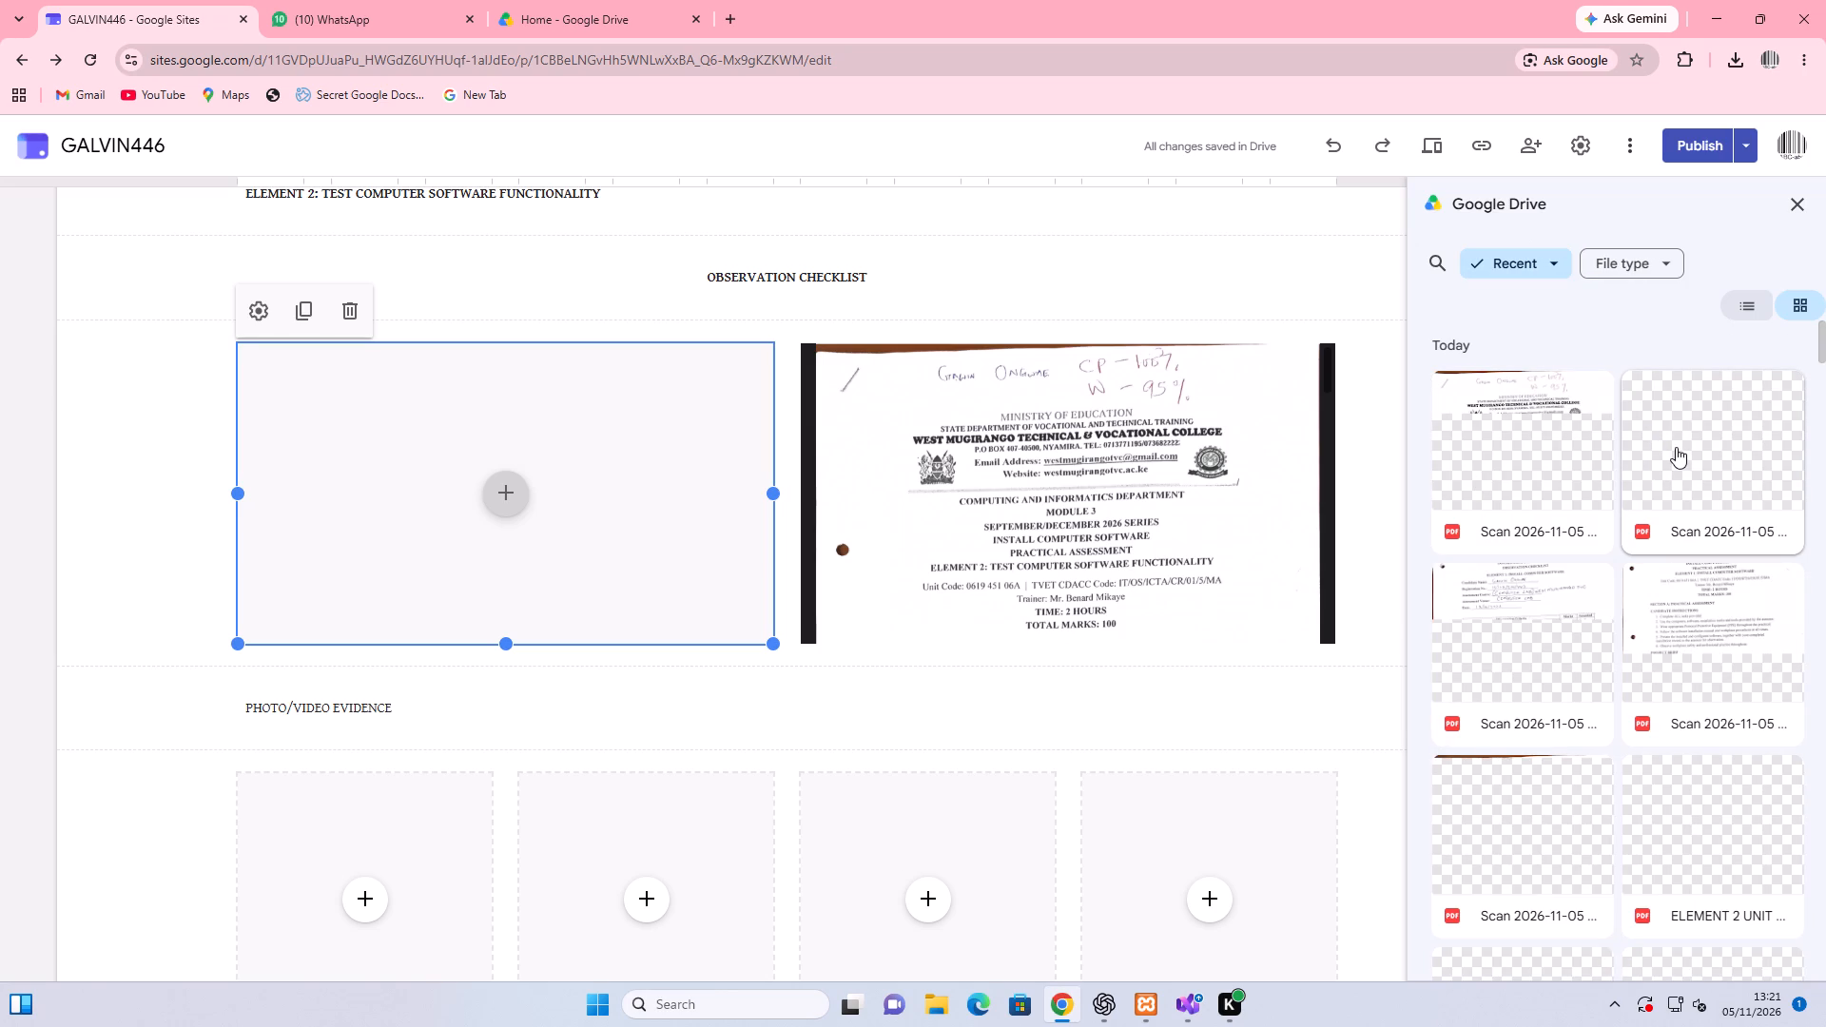
{"action": "left_click", "coordinate": [1699, 455]}
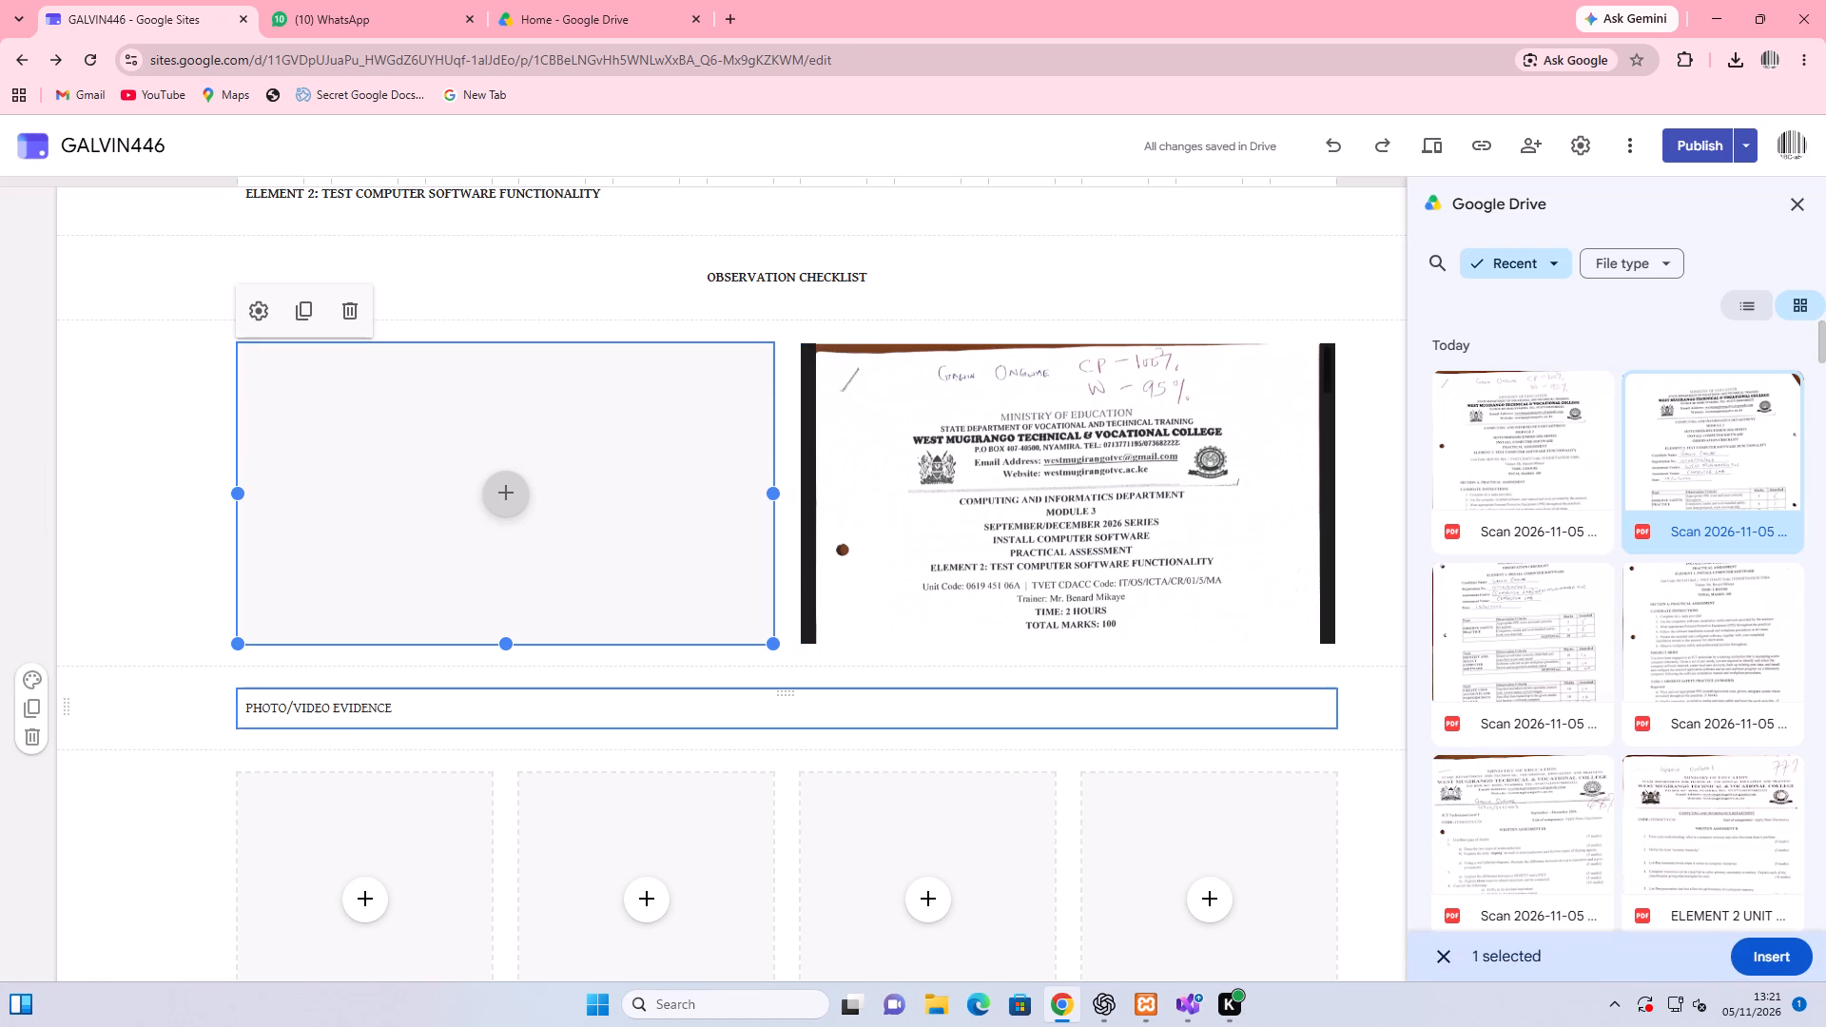
{"action": "left_click", "coordinate": [1774, 950]}
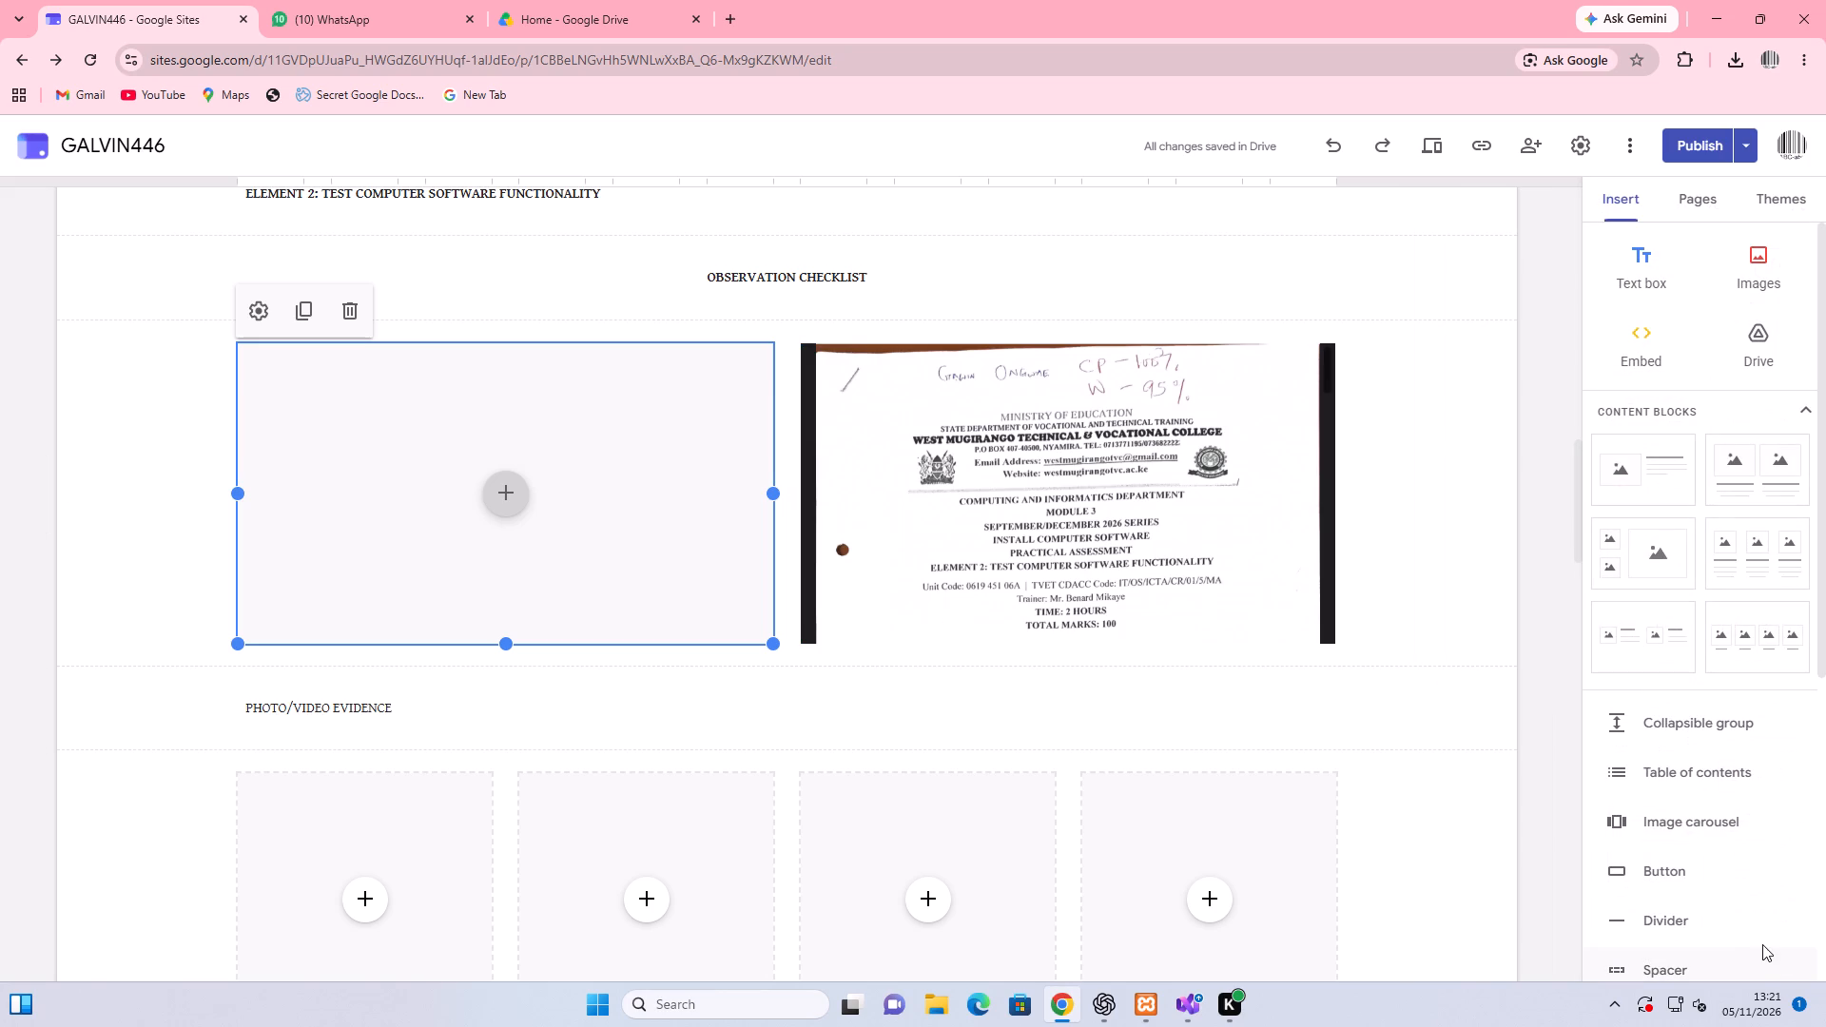
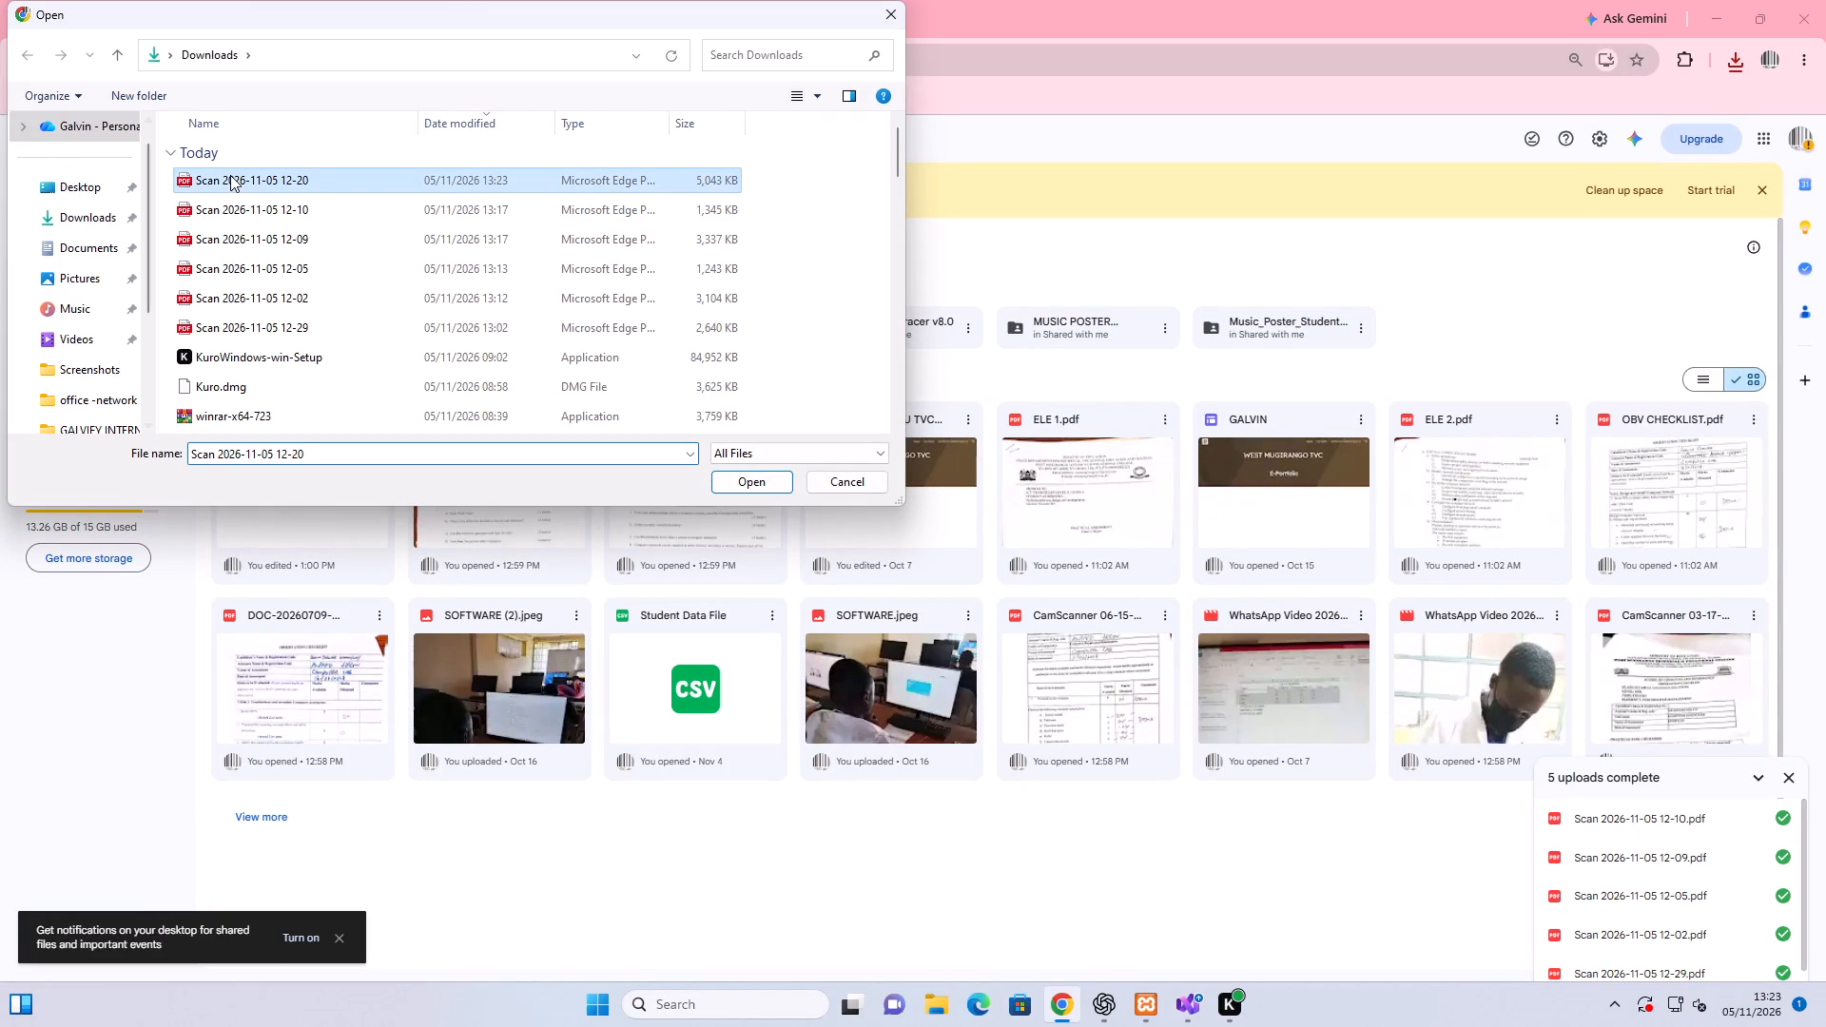
{"action": "left_click", "coordinate": [761, 486]}
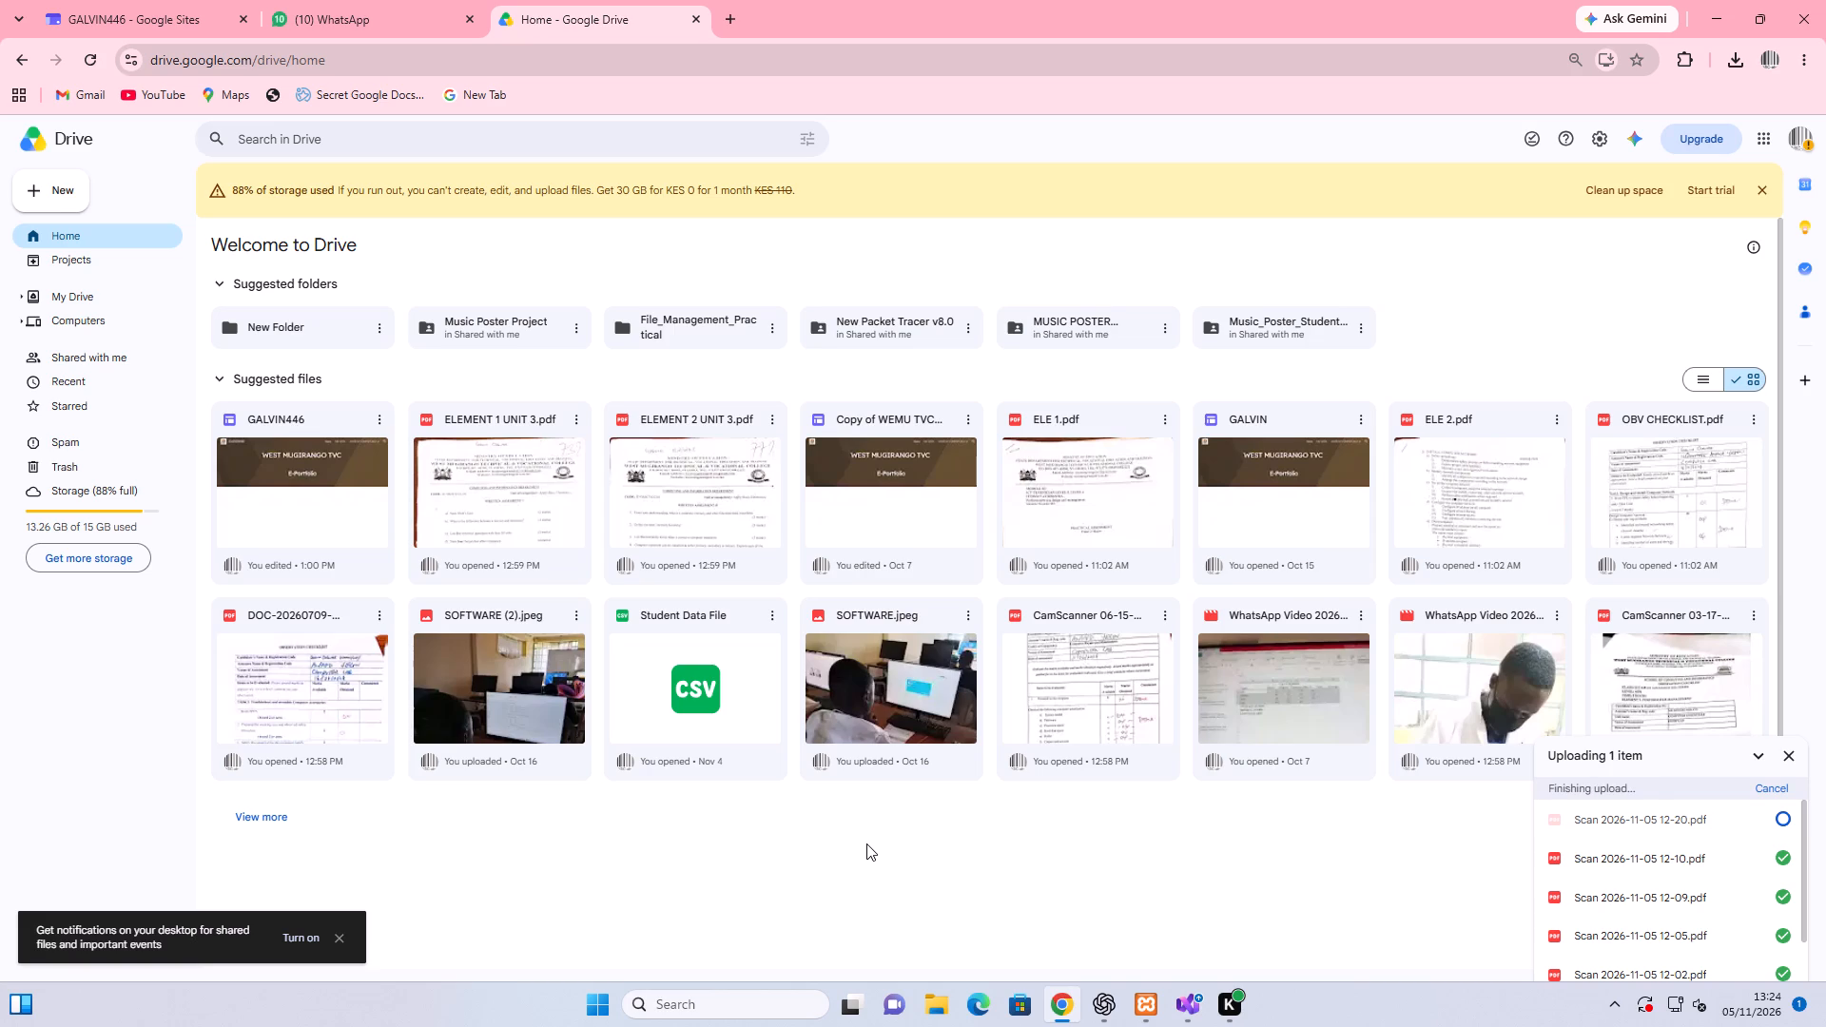
{"action": "left_click", "coordinate": [126, 6]}
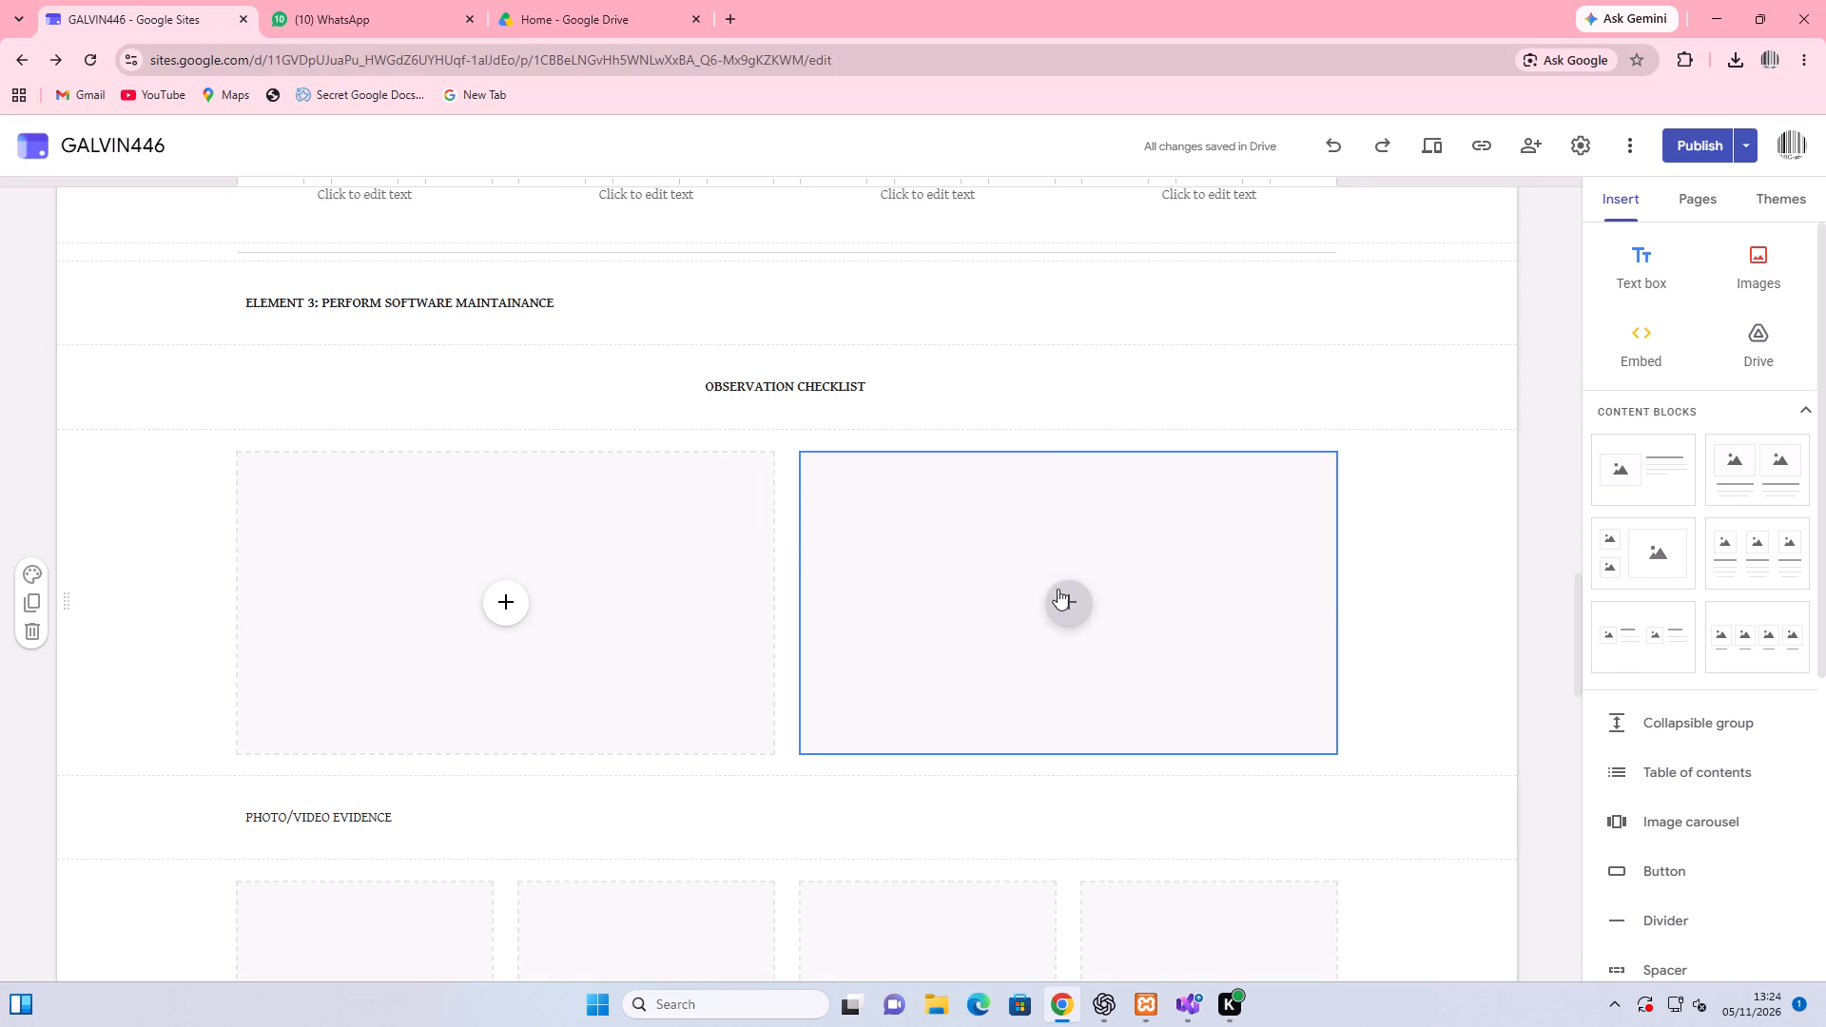
{"action": "left_click", "coordinate": [1061, 599]}
{"action": "left_click", "coordinate": [1158, 746]}
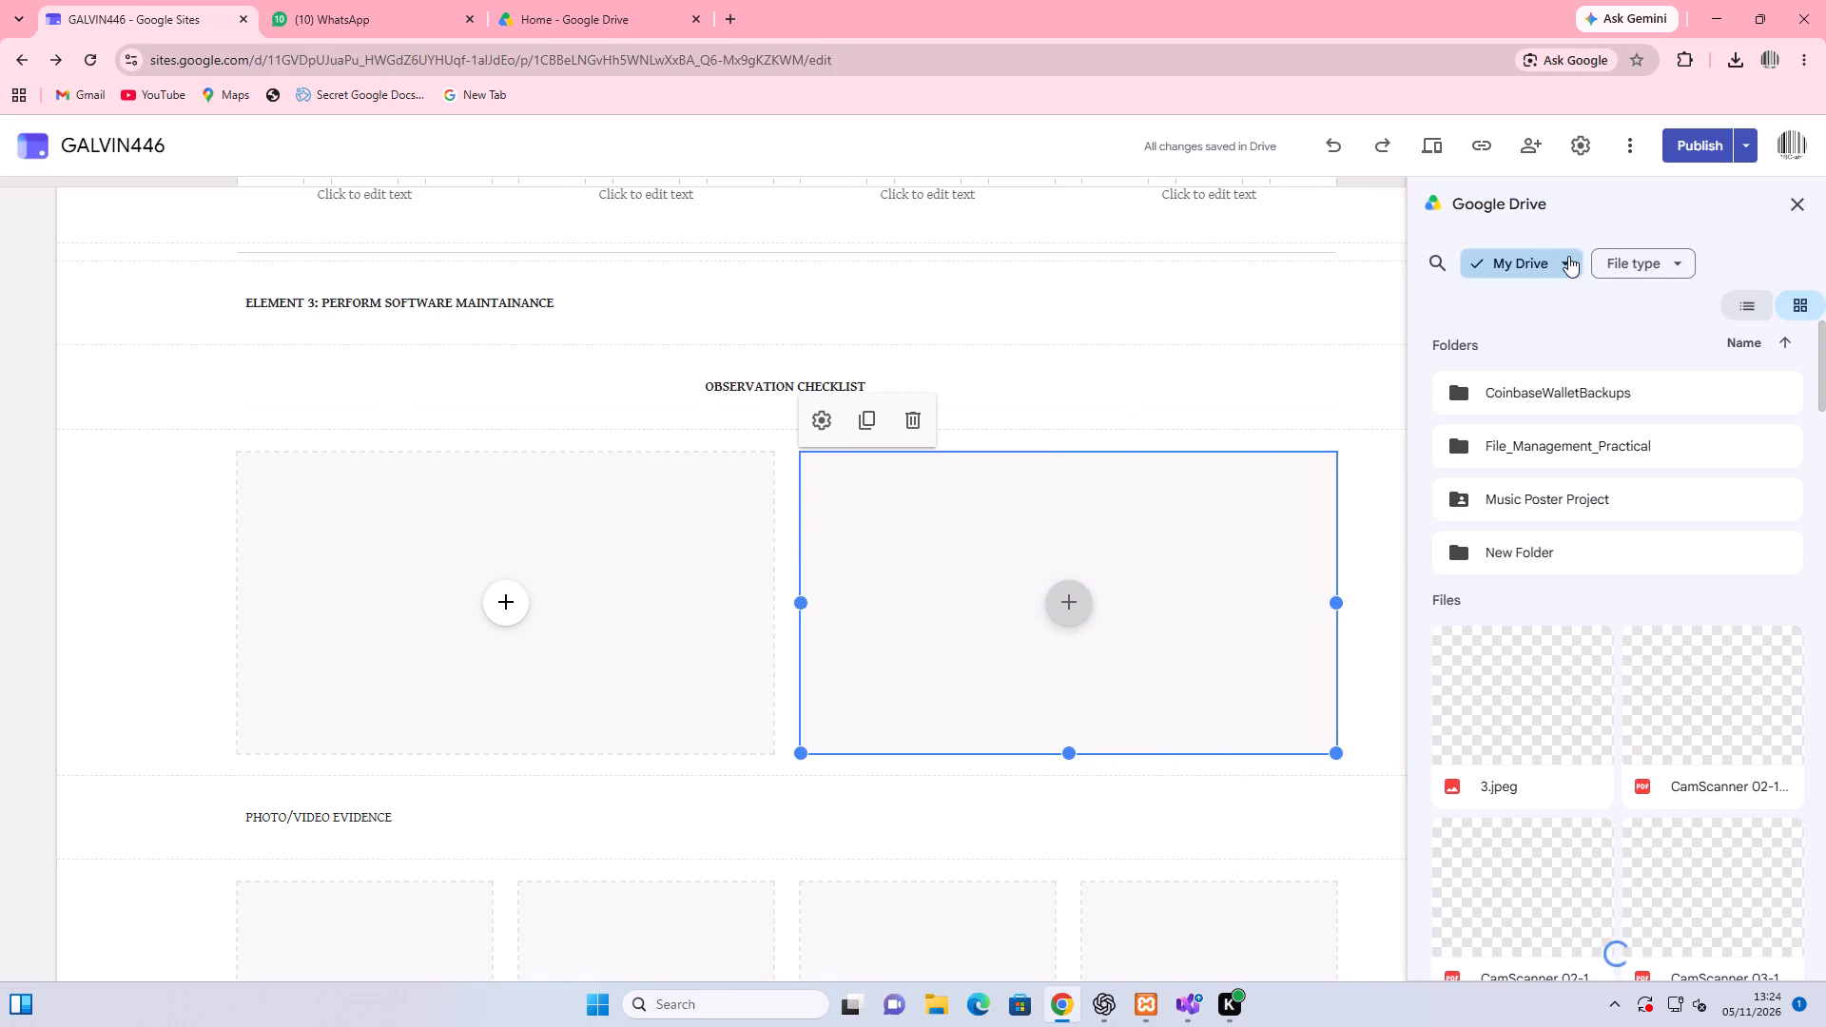
{"action": "left_click", "coordinate": [1568, 256]}
{"action": "left_click", "coordinate": [1580, 379]}
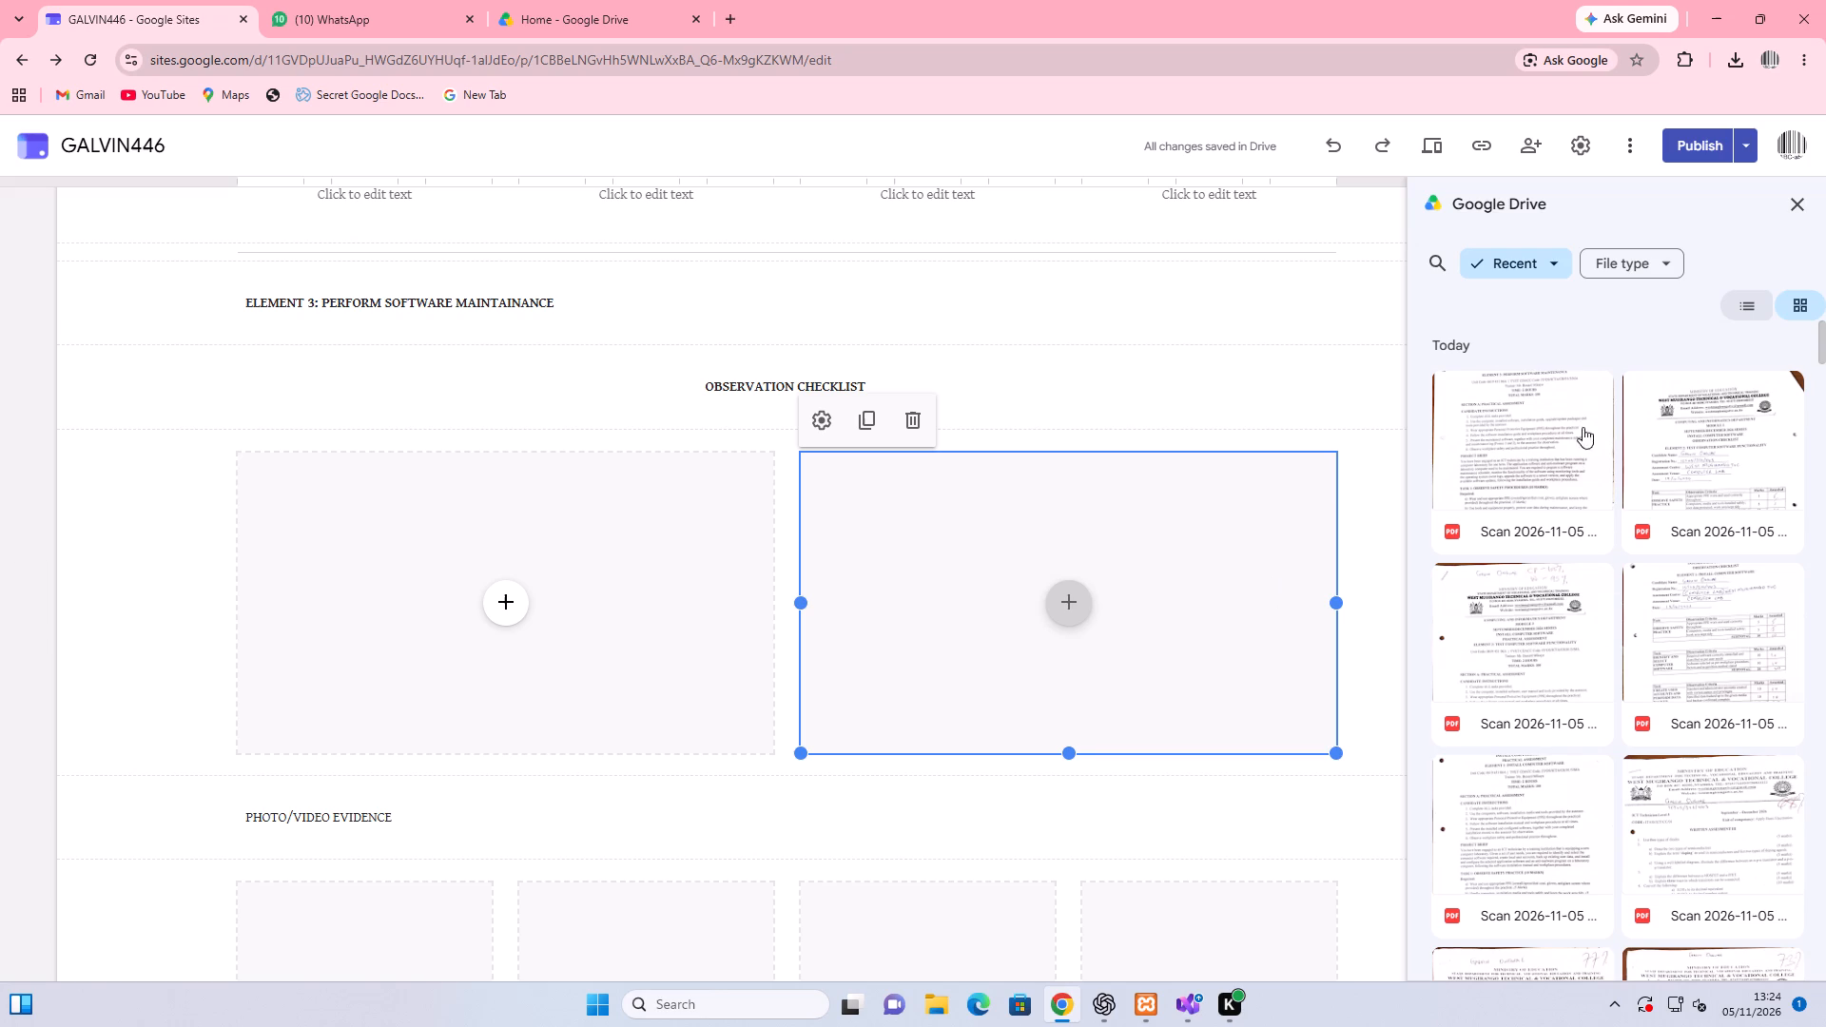
{"action": "left_click", "coordinate": [1556, 261]}
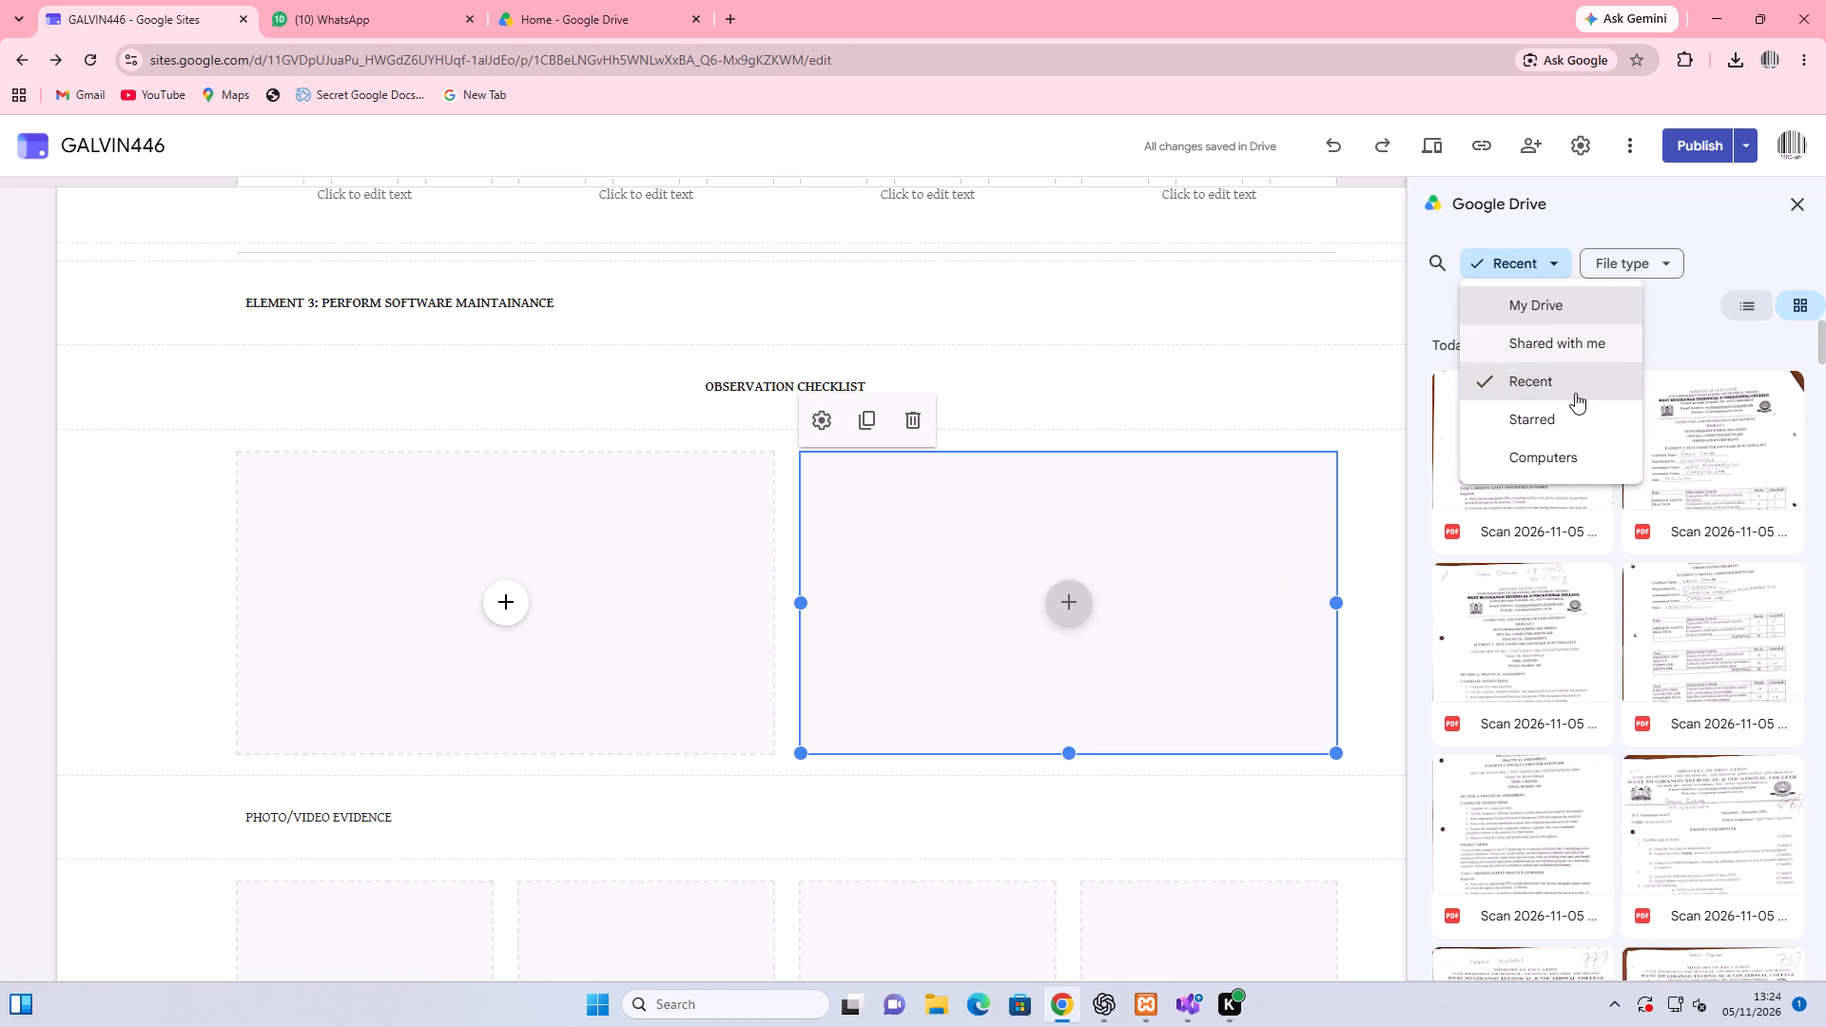
{"action": "left_click", "coordinate": [1570, 374]}
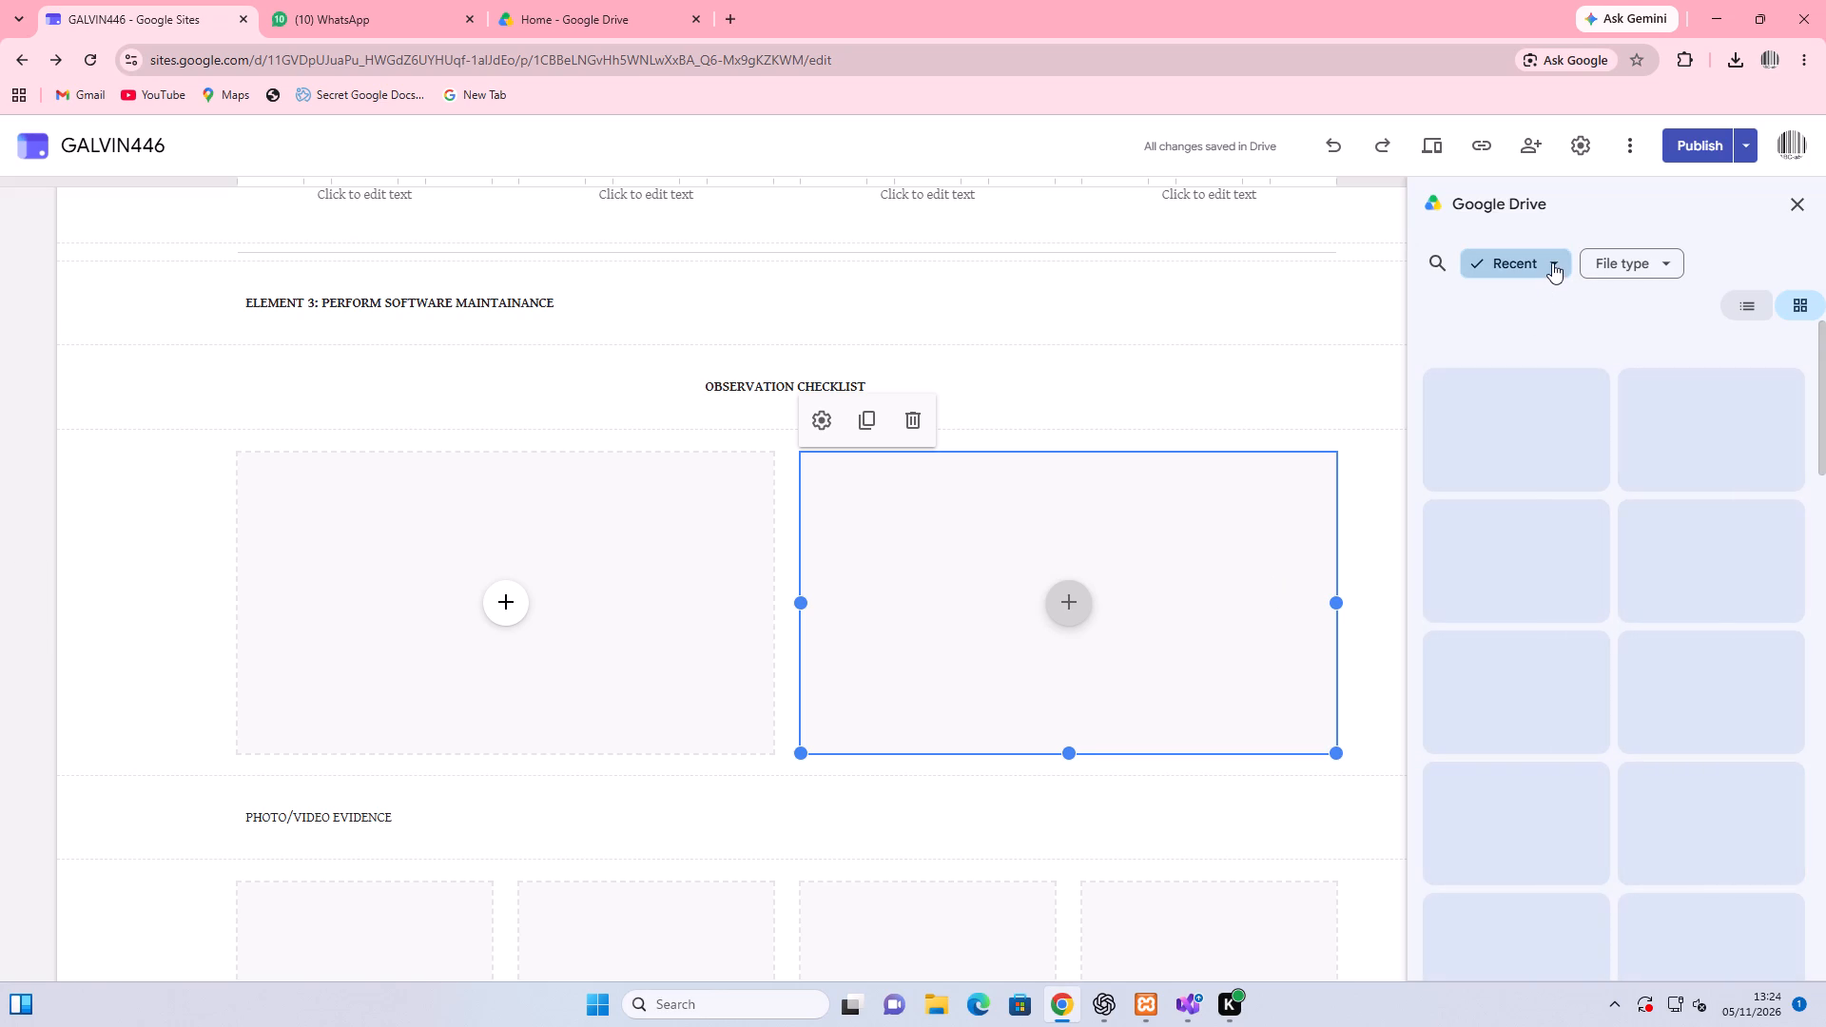
{"action": "left_click", "coordinate": [1501, 396]}
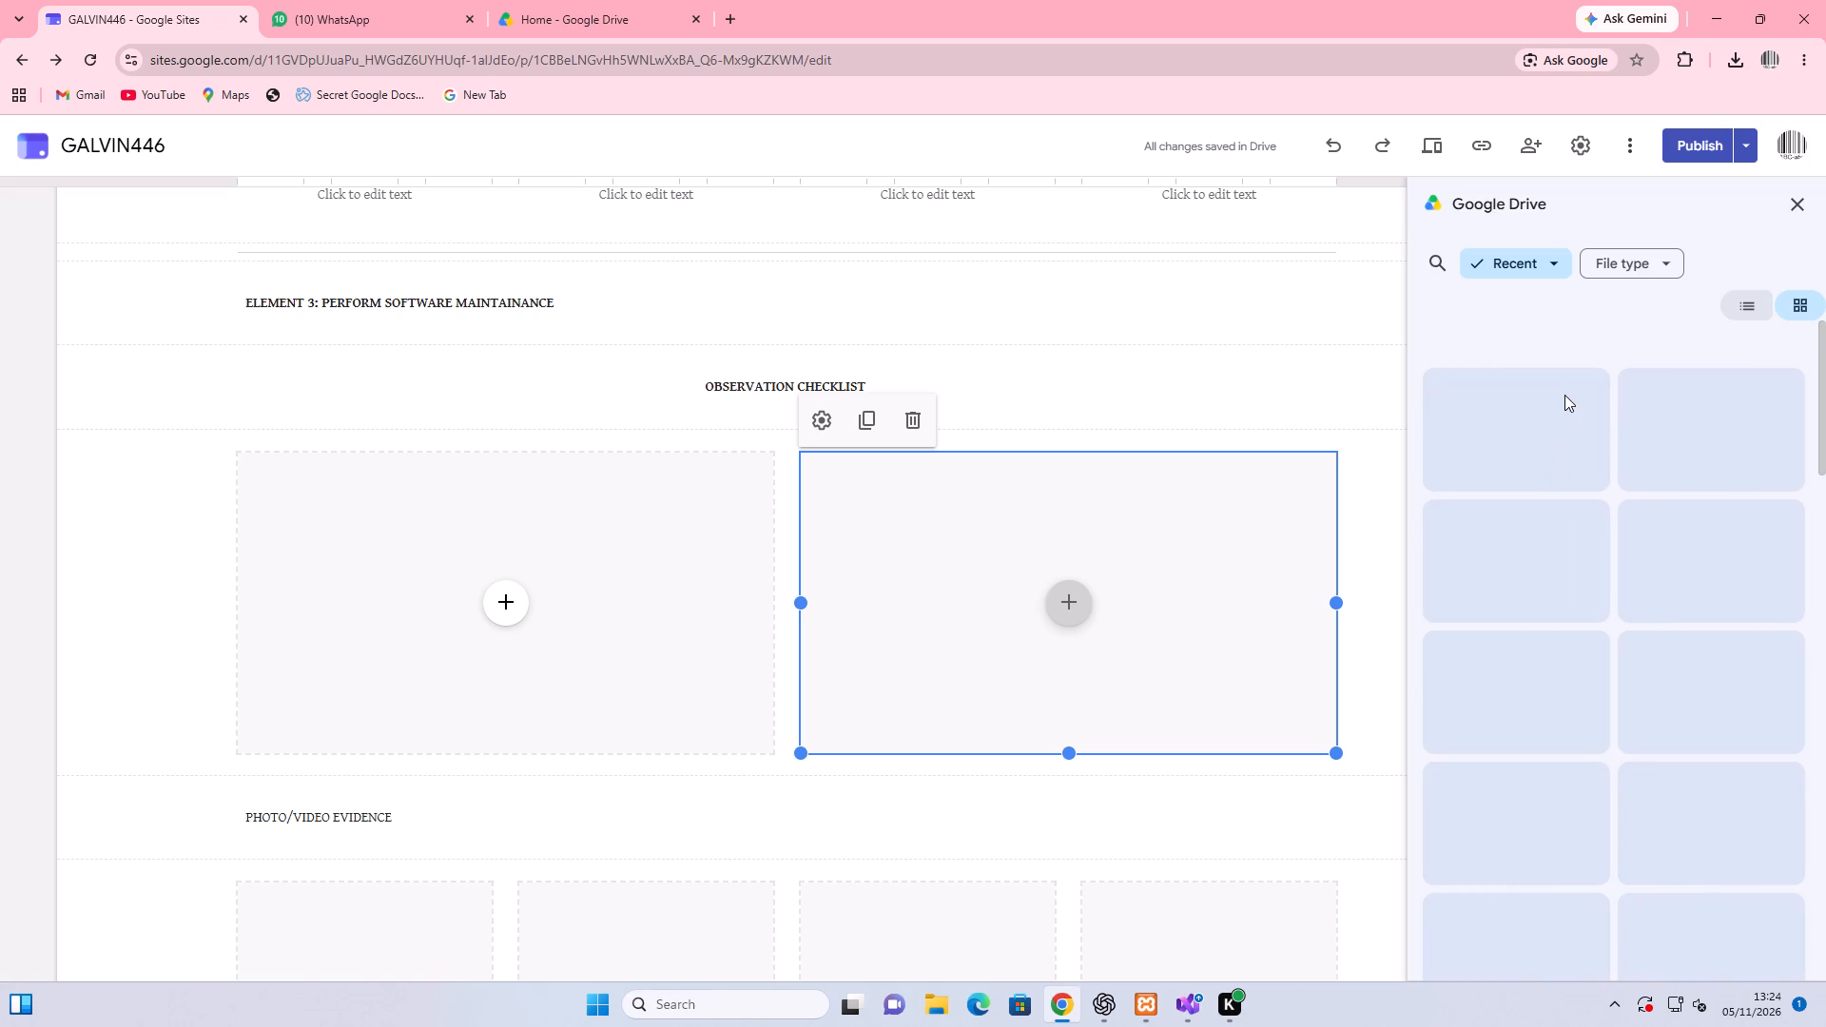
{"action": "left_click", "coordinate": [1564, 395]}
{"action": "left_click", "coordinate": [1502, 471]}
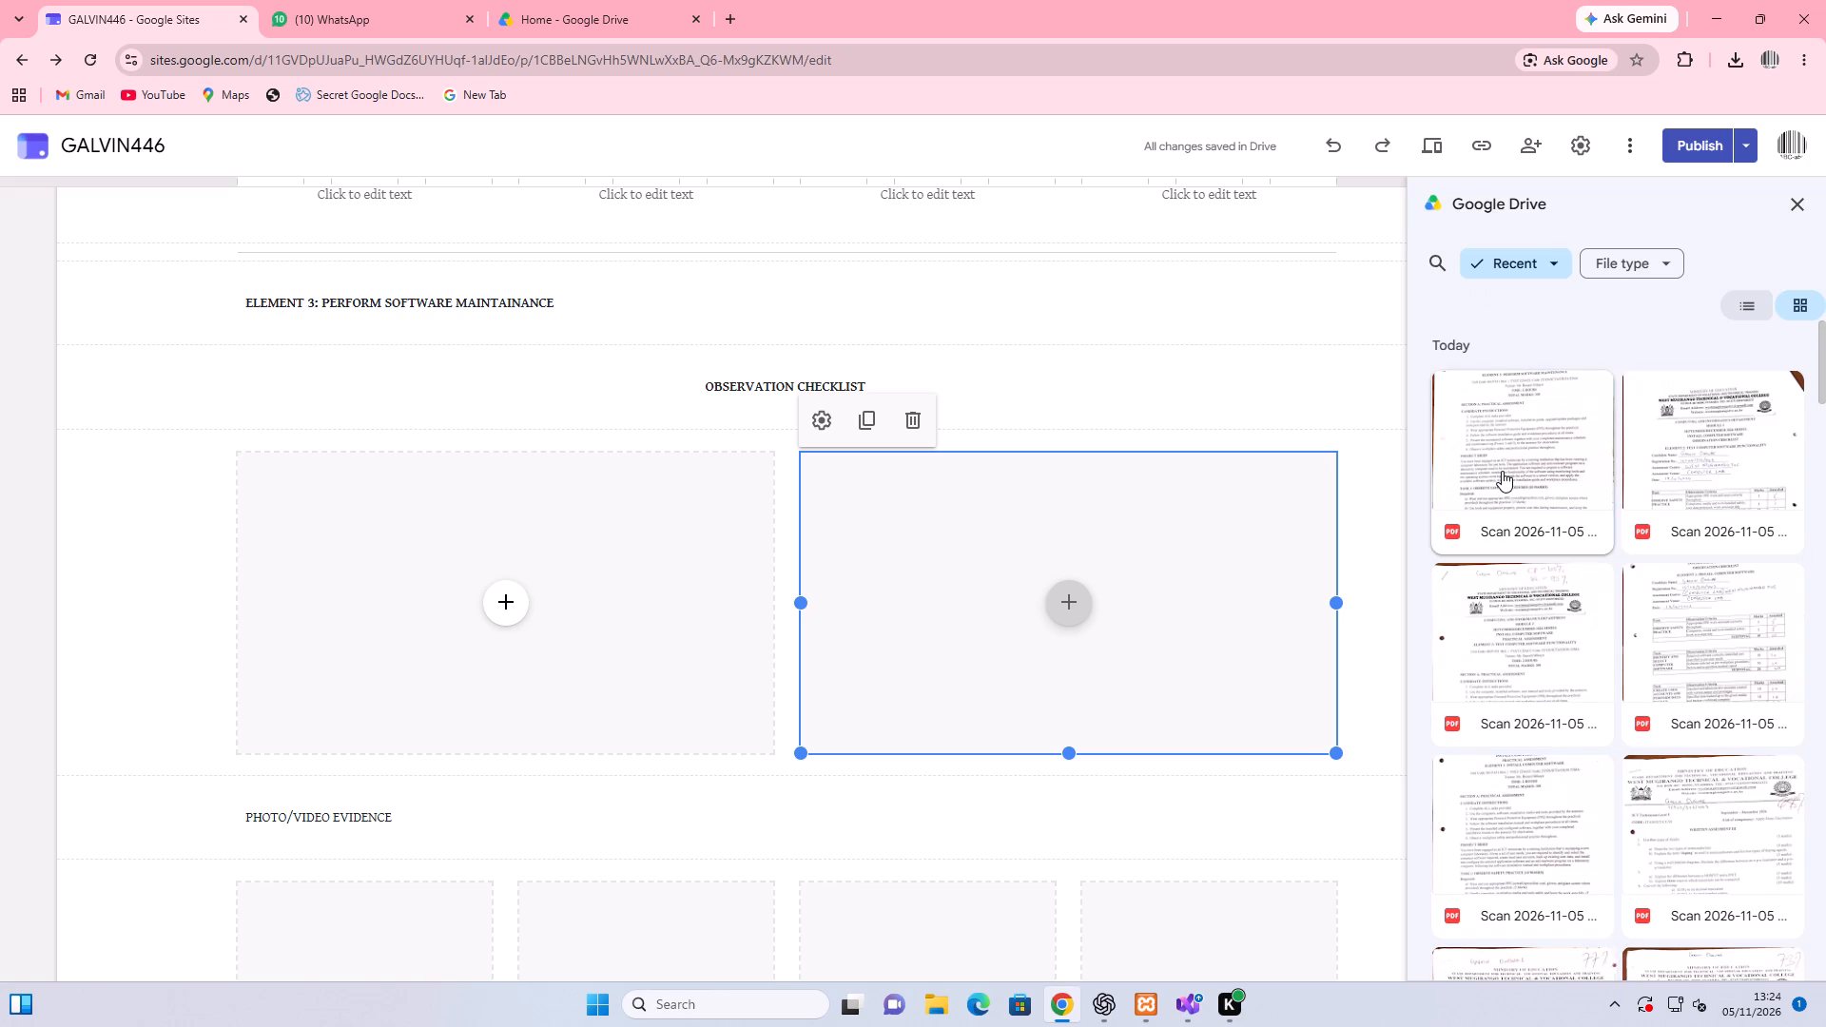
{"action": "left_click", "coordinate": [1769, 944]}
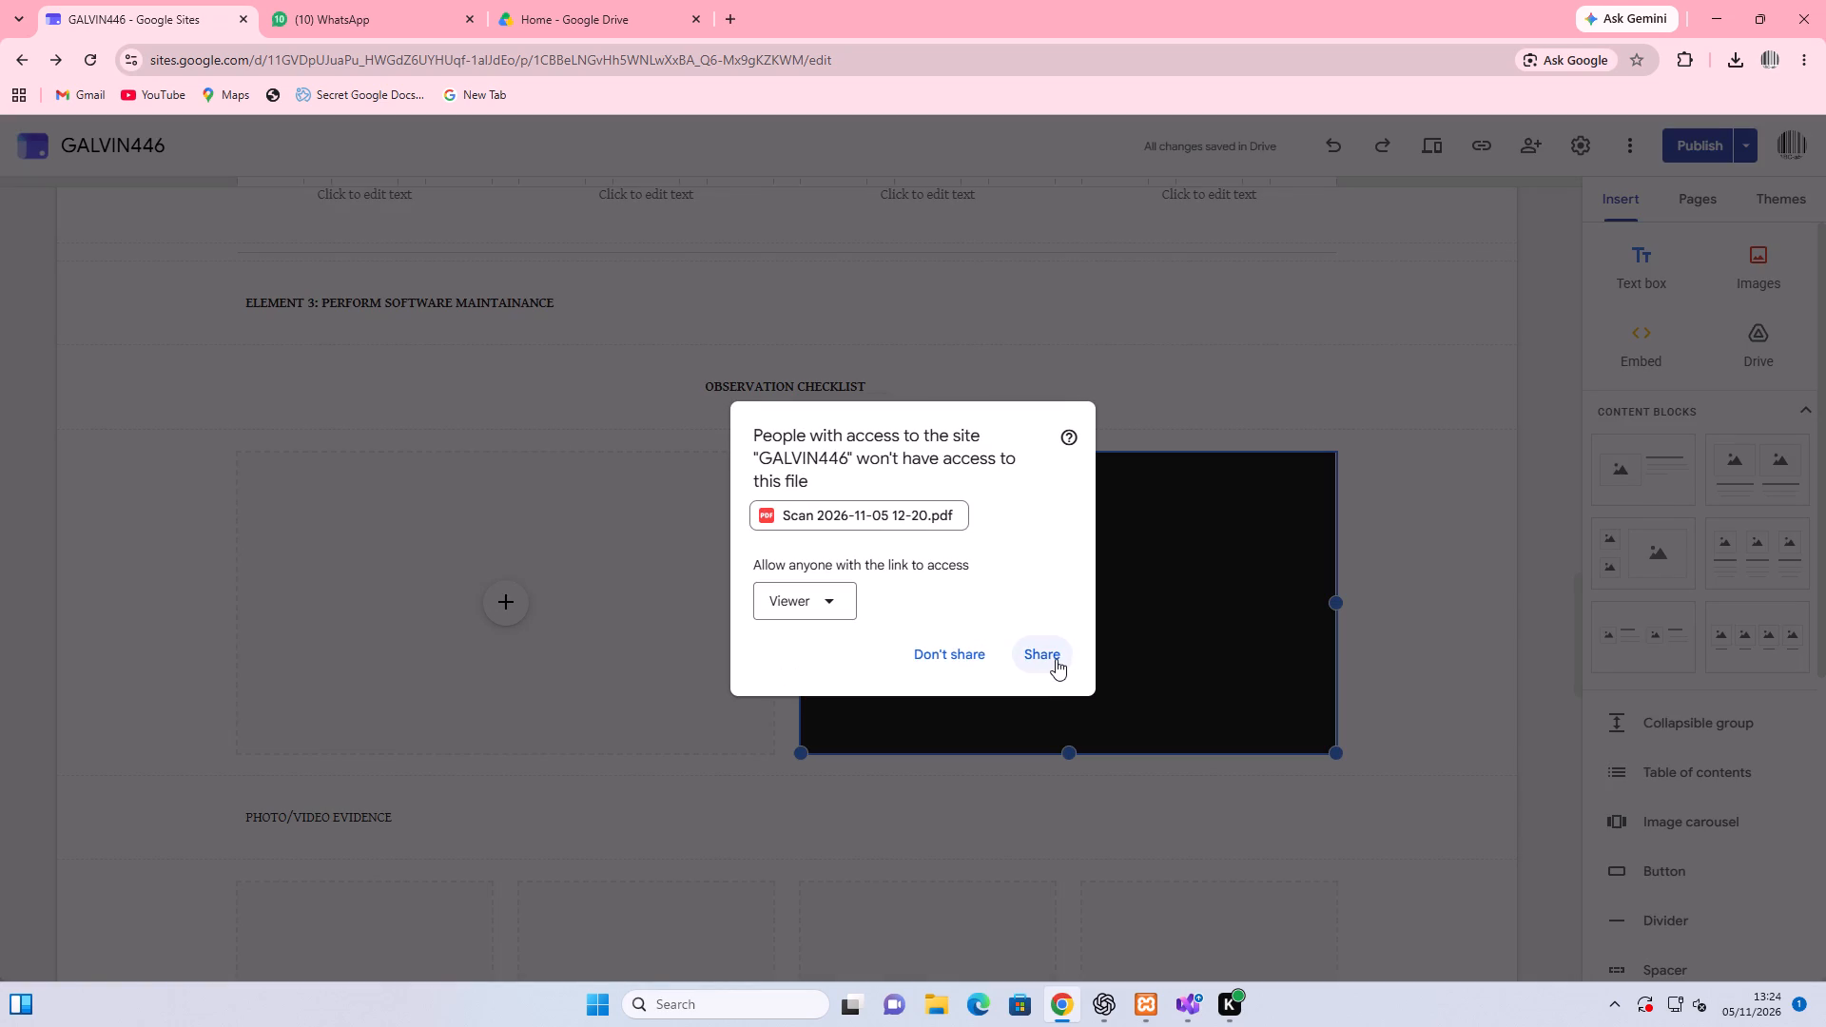
{"action": "left_click", "coordinate": [1055, 658]}
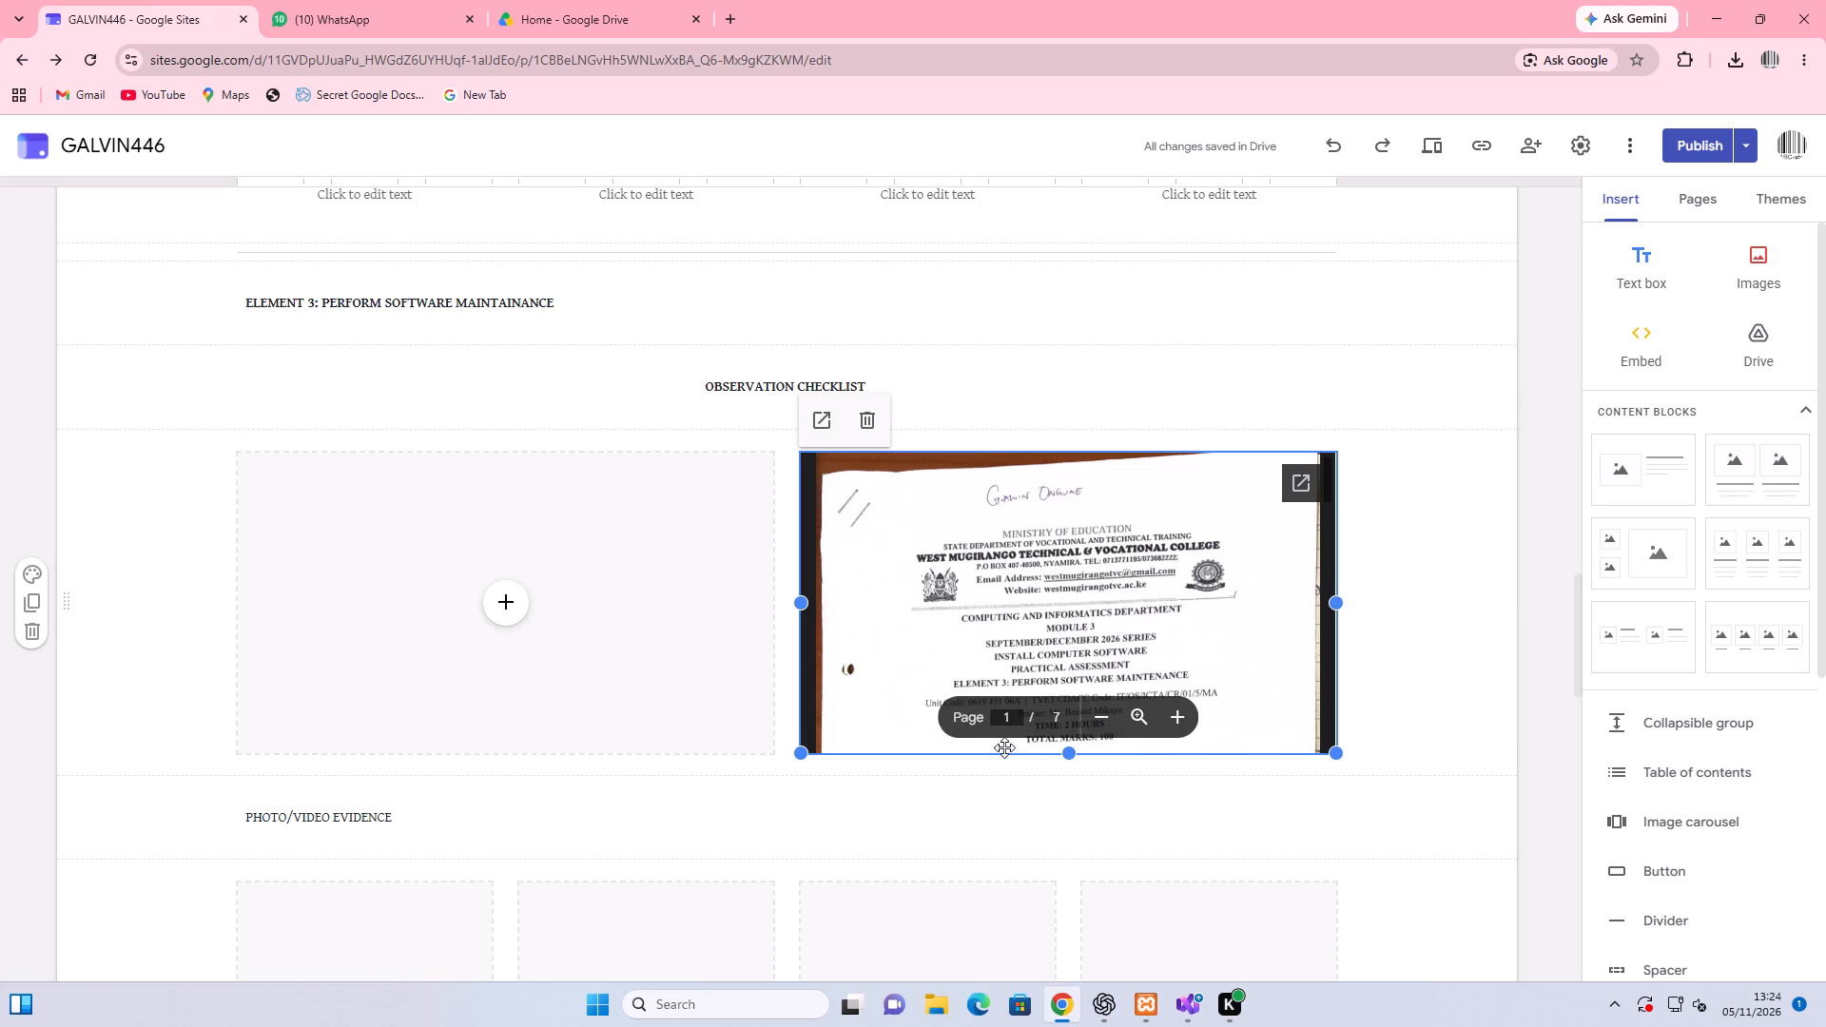
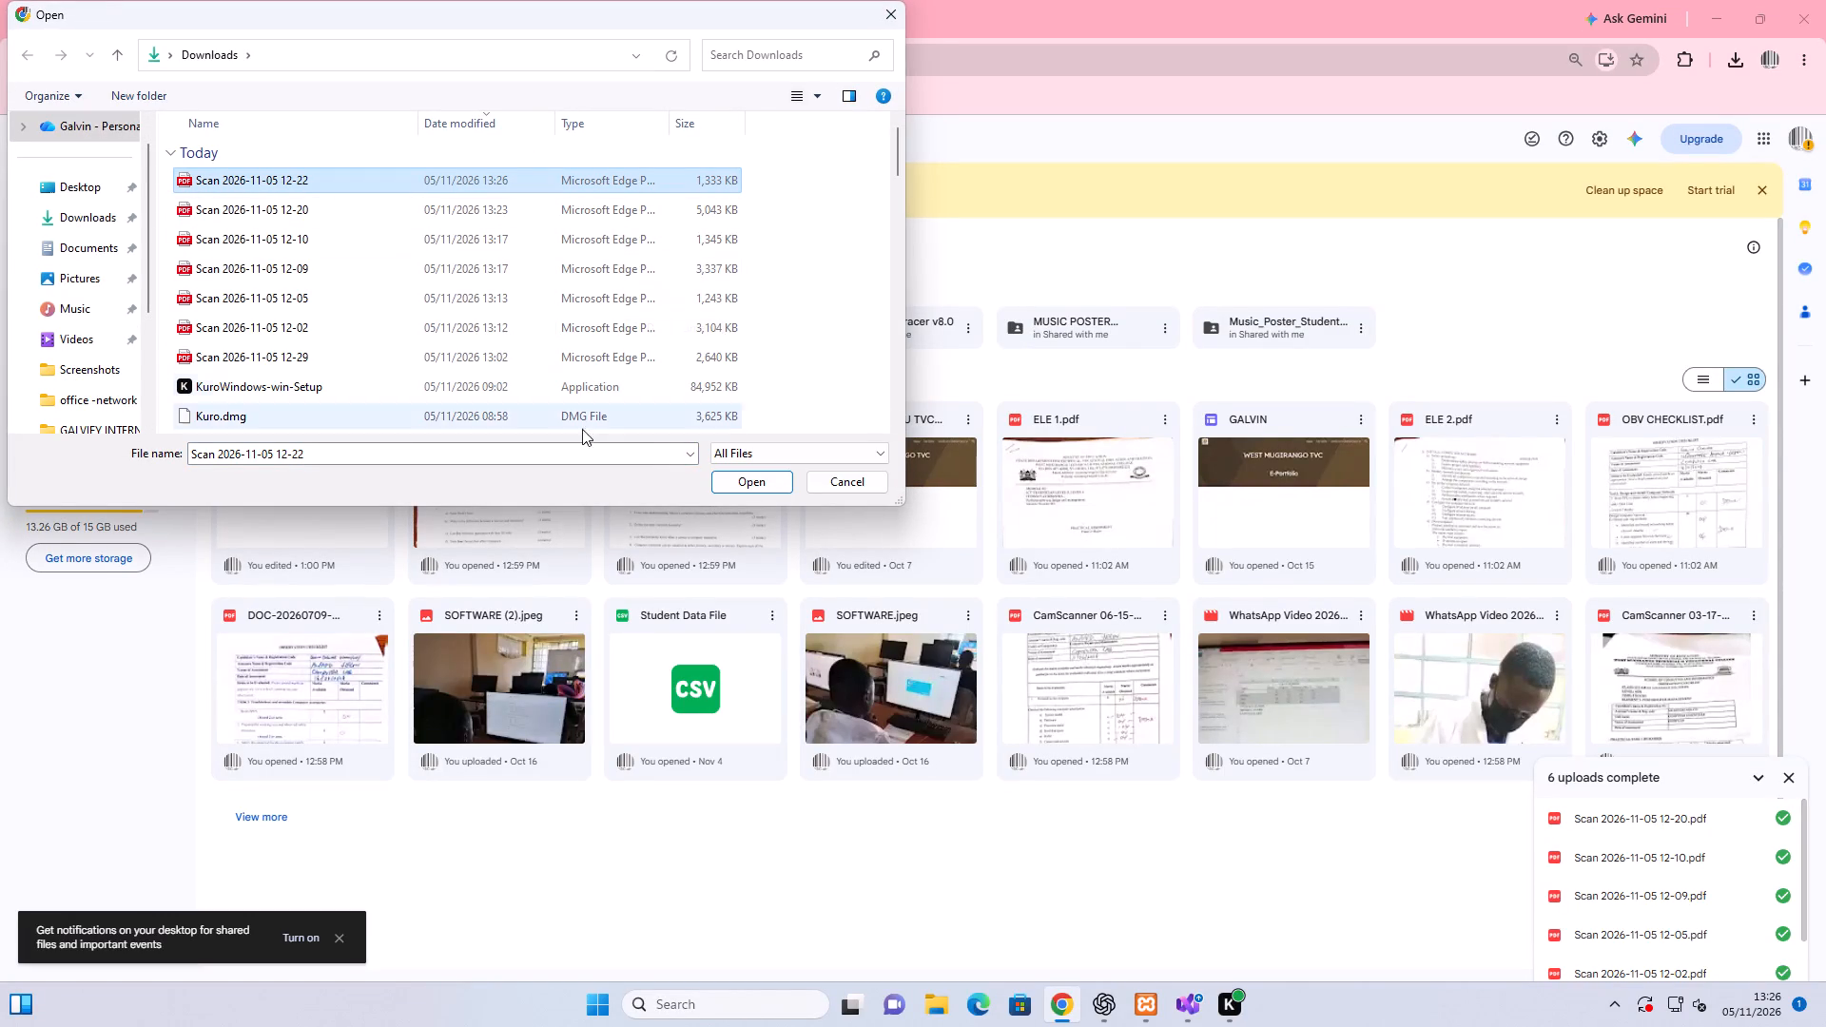
{"action": "left_click", "coordinate": [773, 476]}
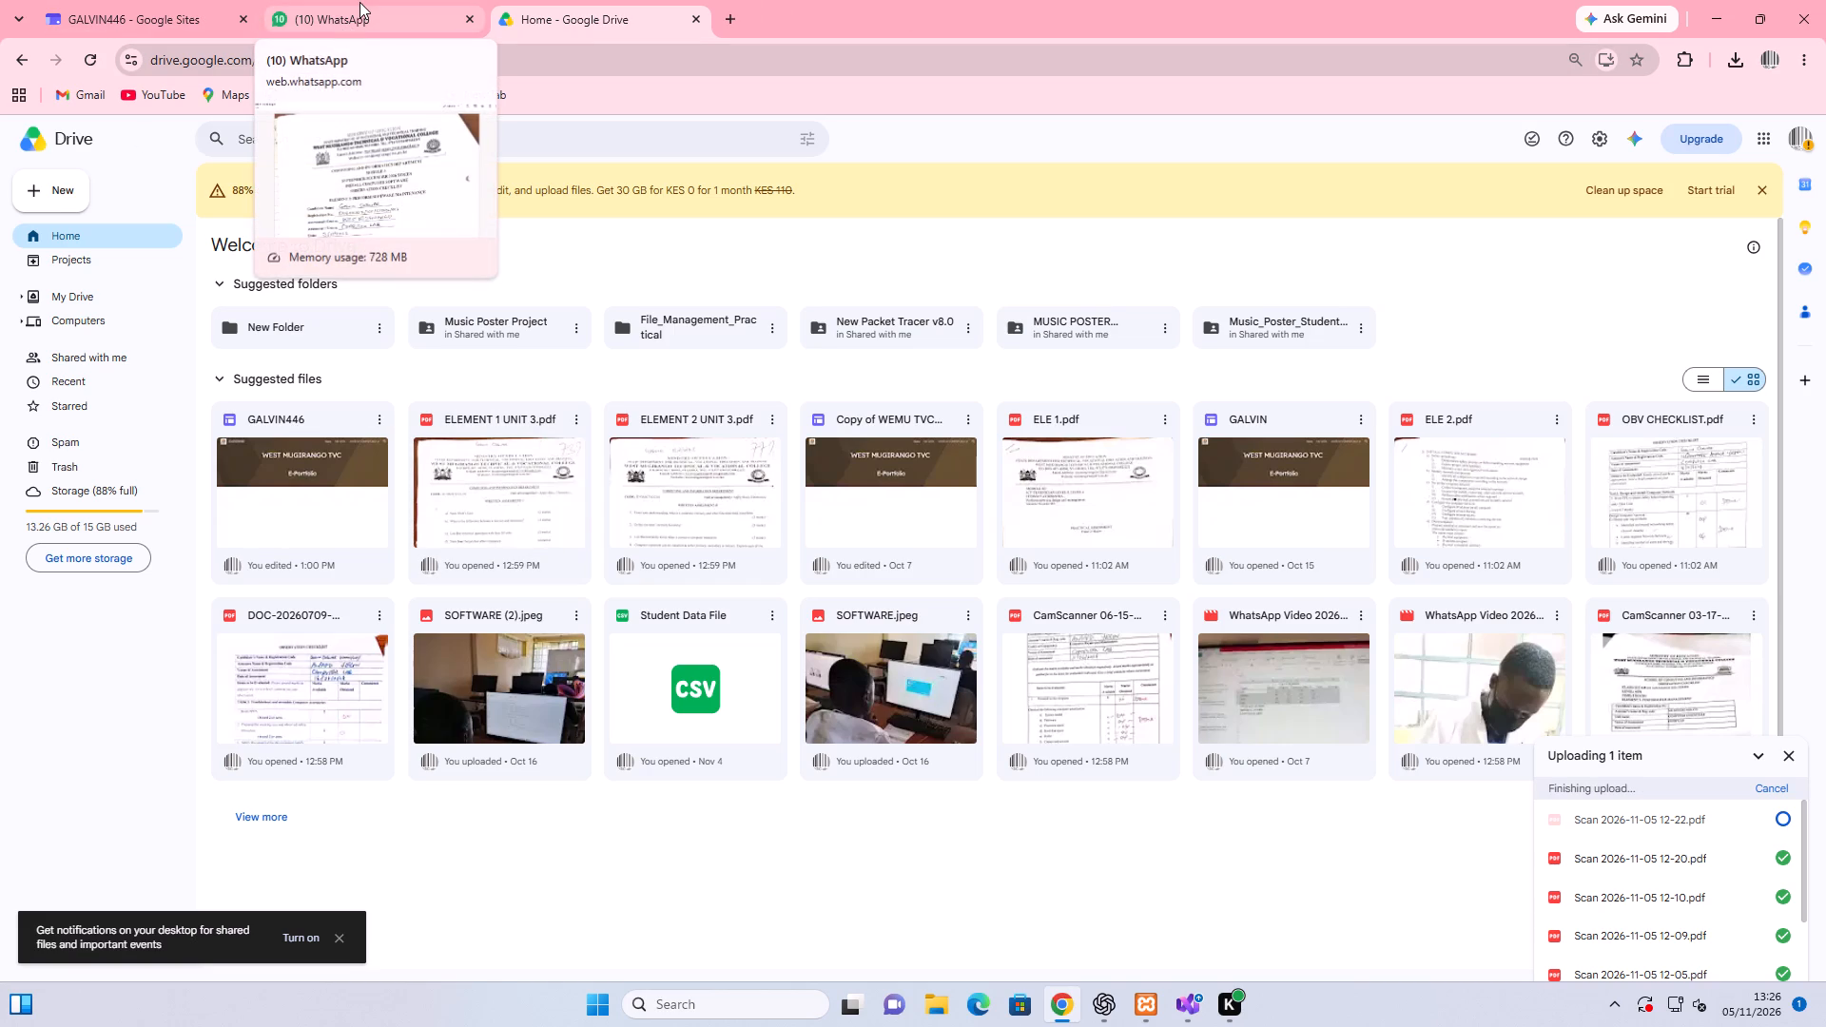
{"action": "left_click", "coordinate": [174, 4]}
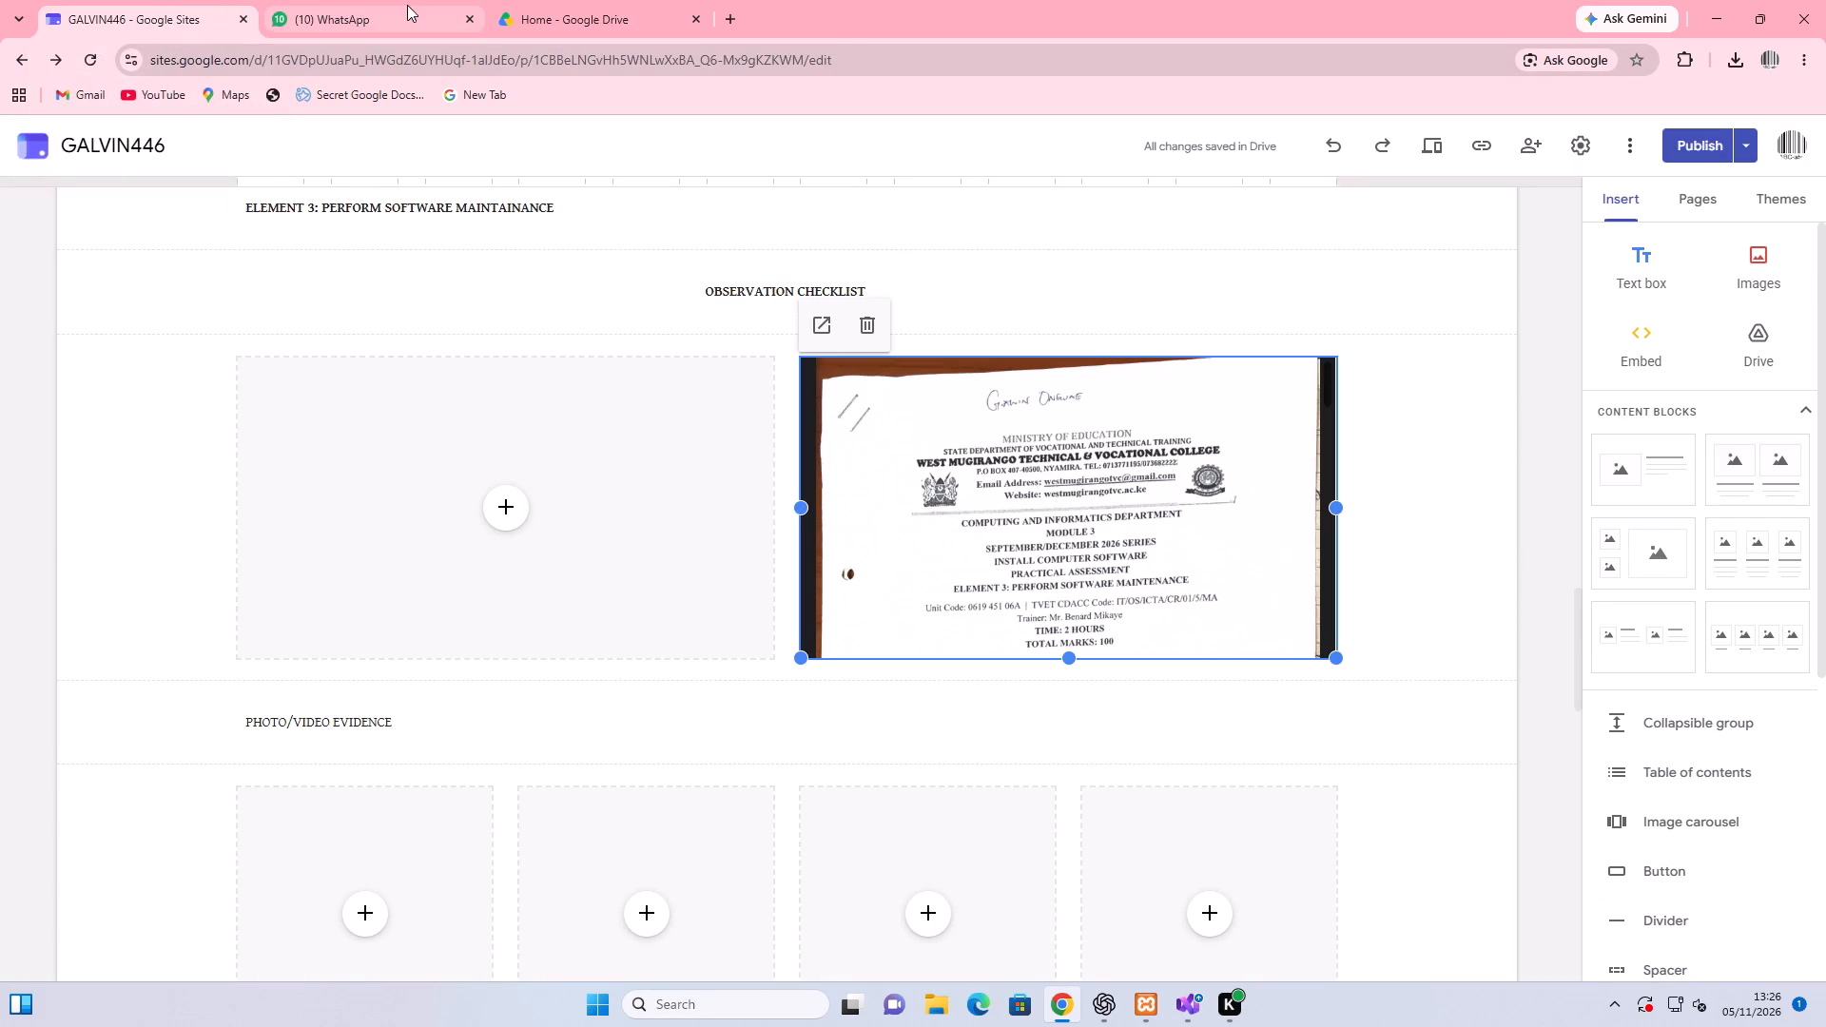
{"action": "left_click", "coordinate": [510, 510]}
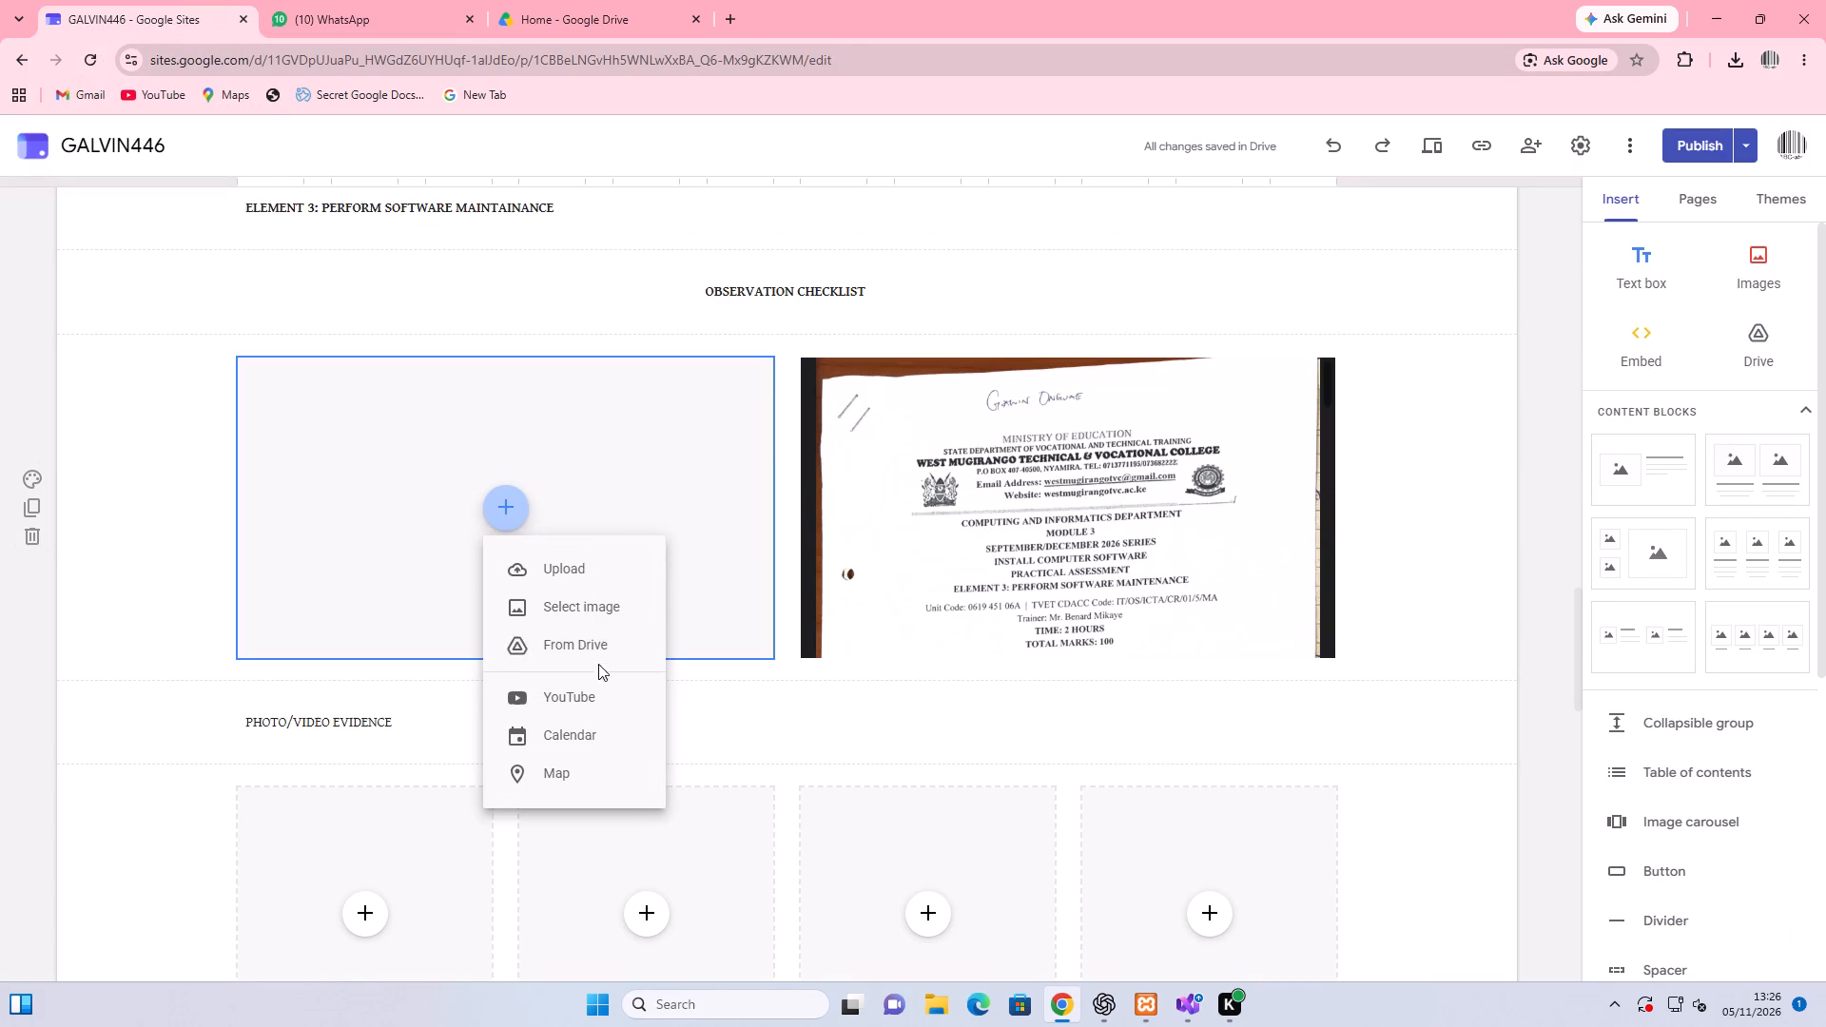
{"action": "left_click", "coordinate": [599, 650]}
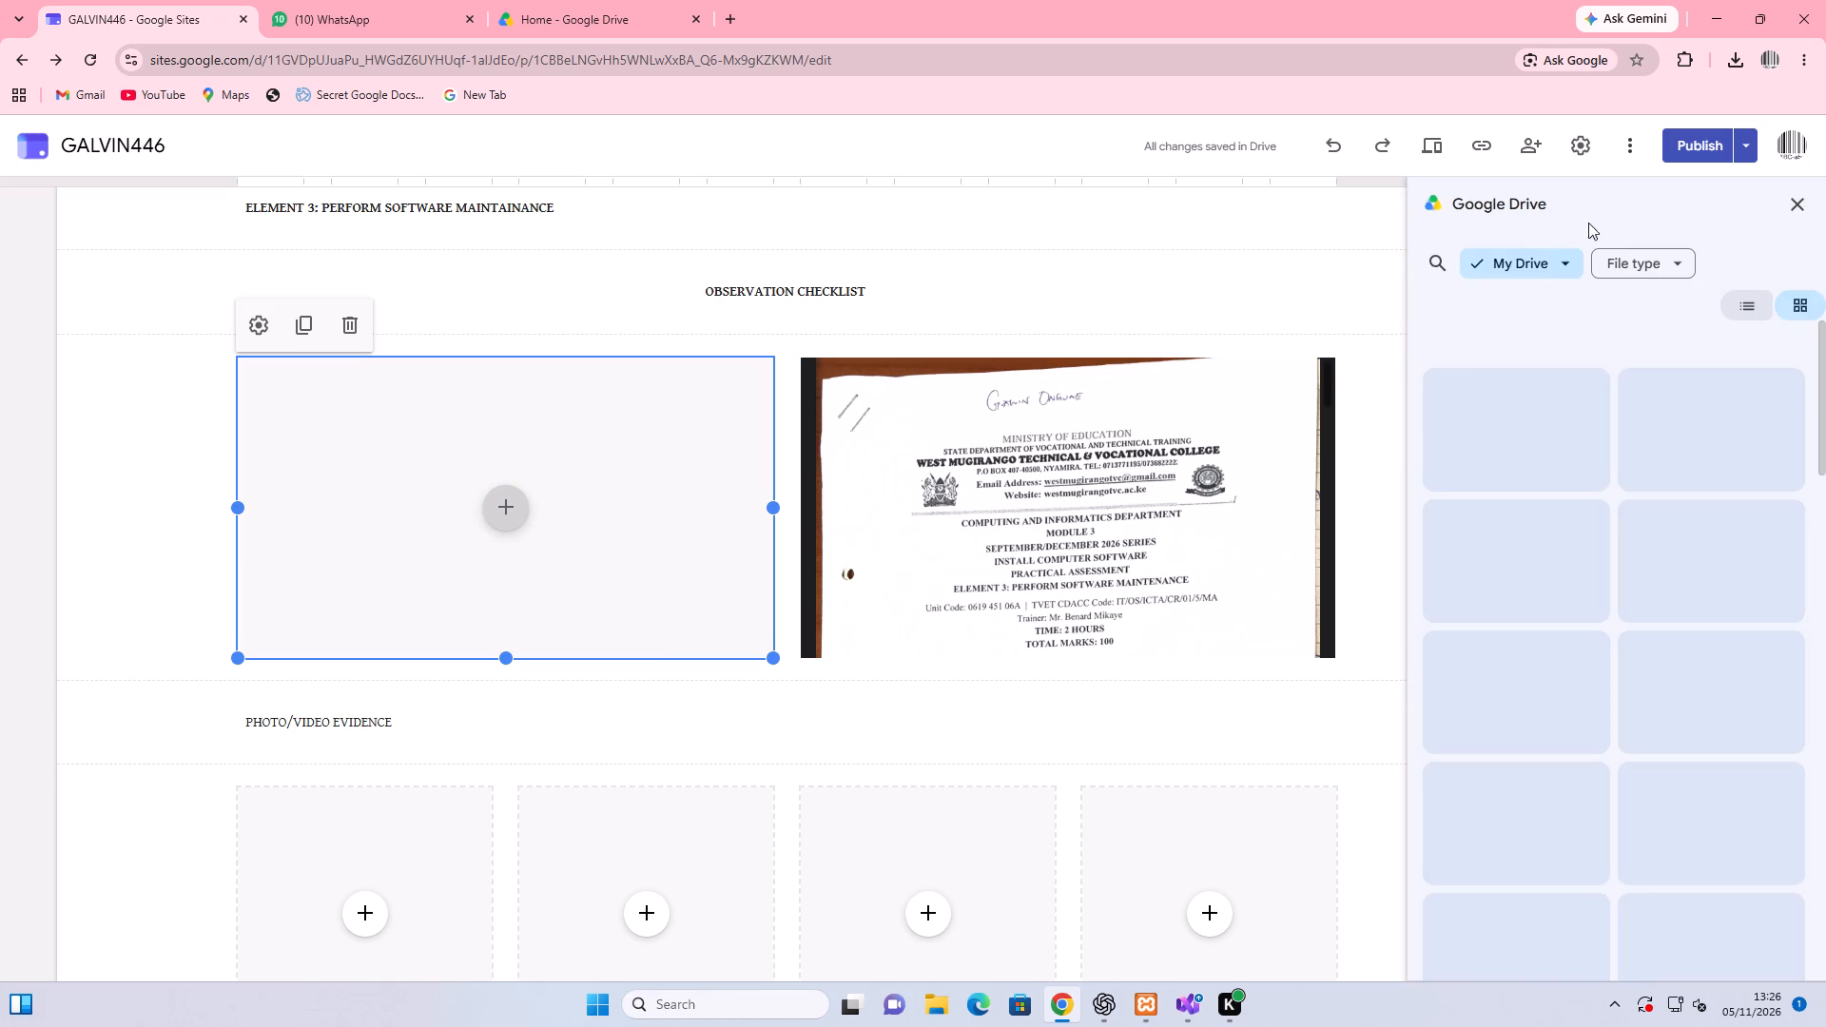
{"action": "left_click", "coordinate": [1571, 263]}
{"action": "left_click", "coordinate": [1569, 379]}
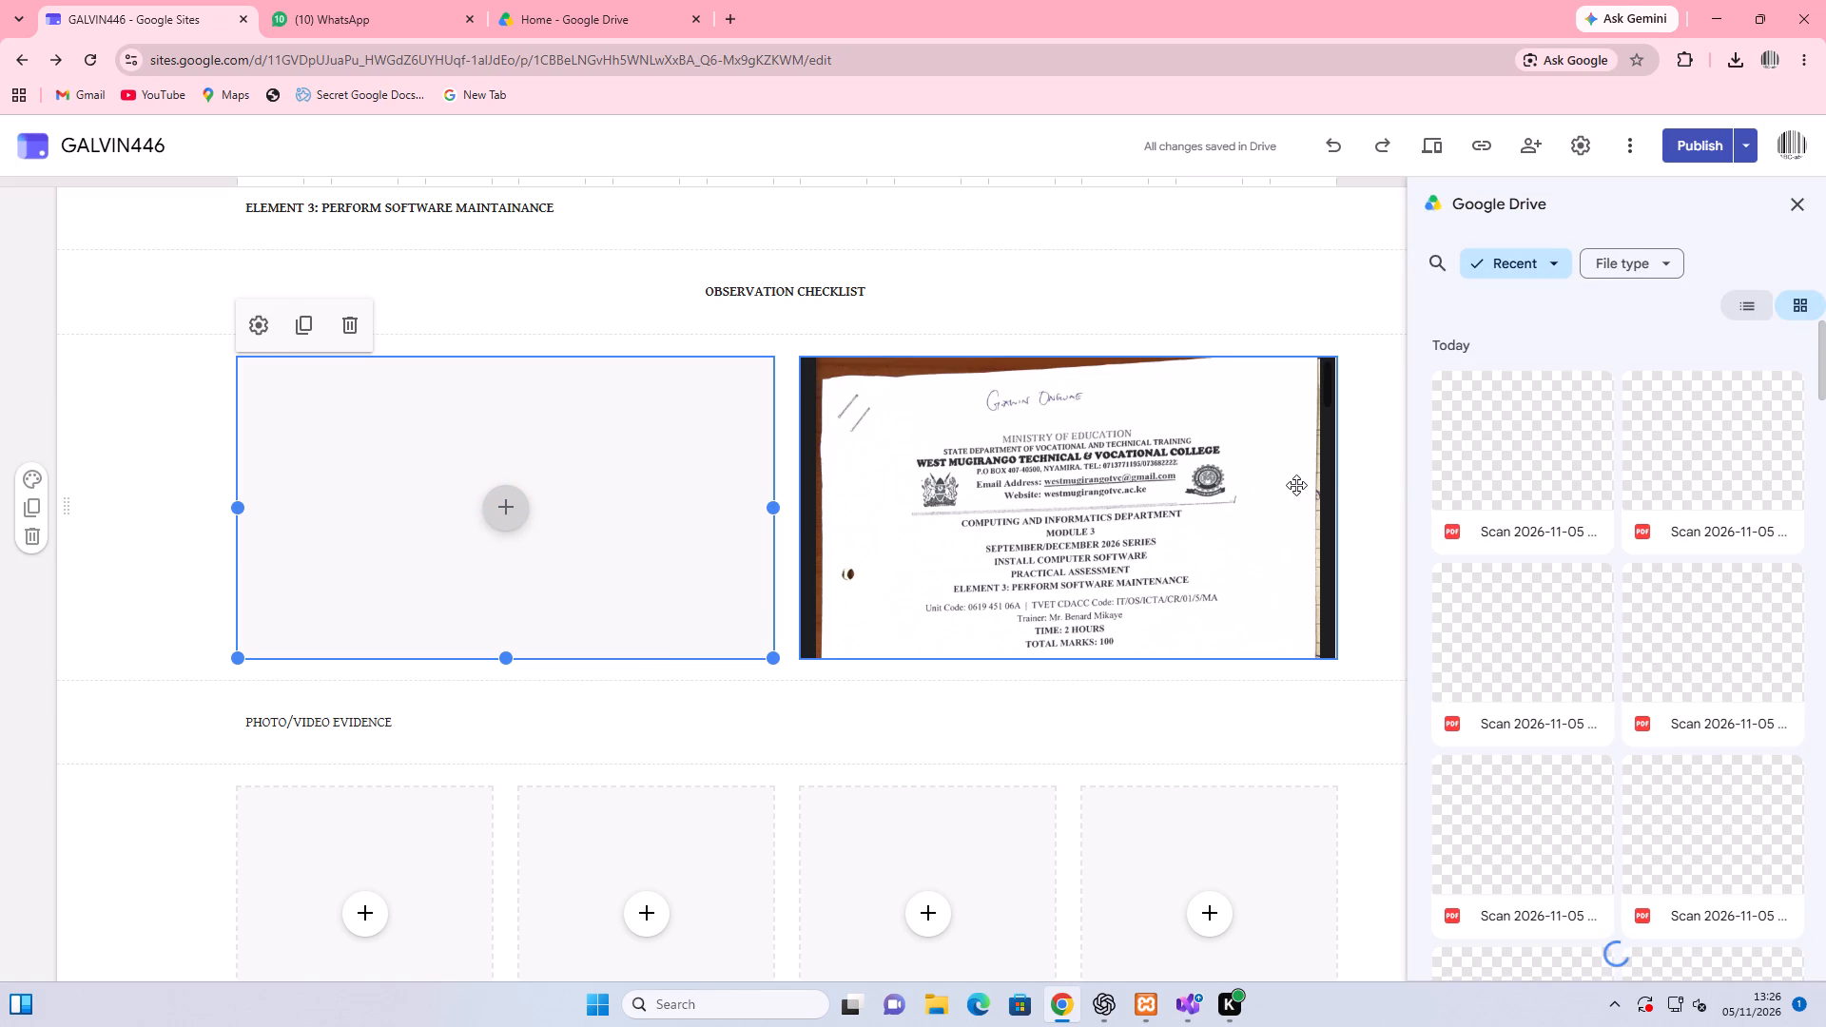
{"action": "left_click", "coordinate": [1537, 417]}
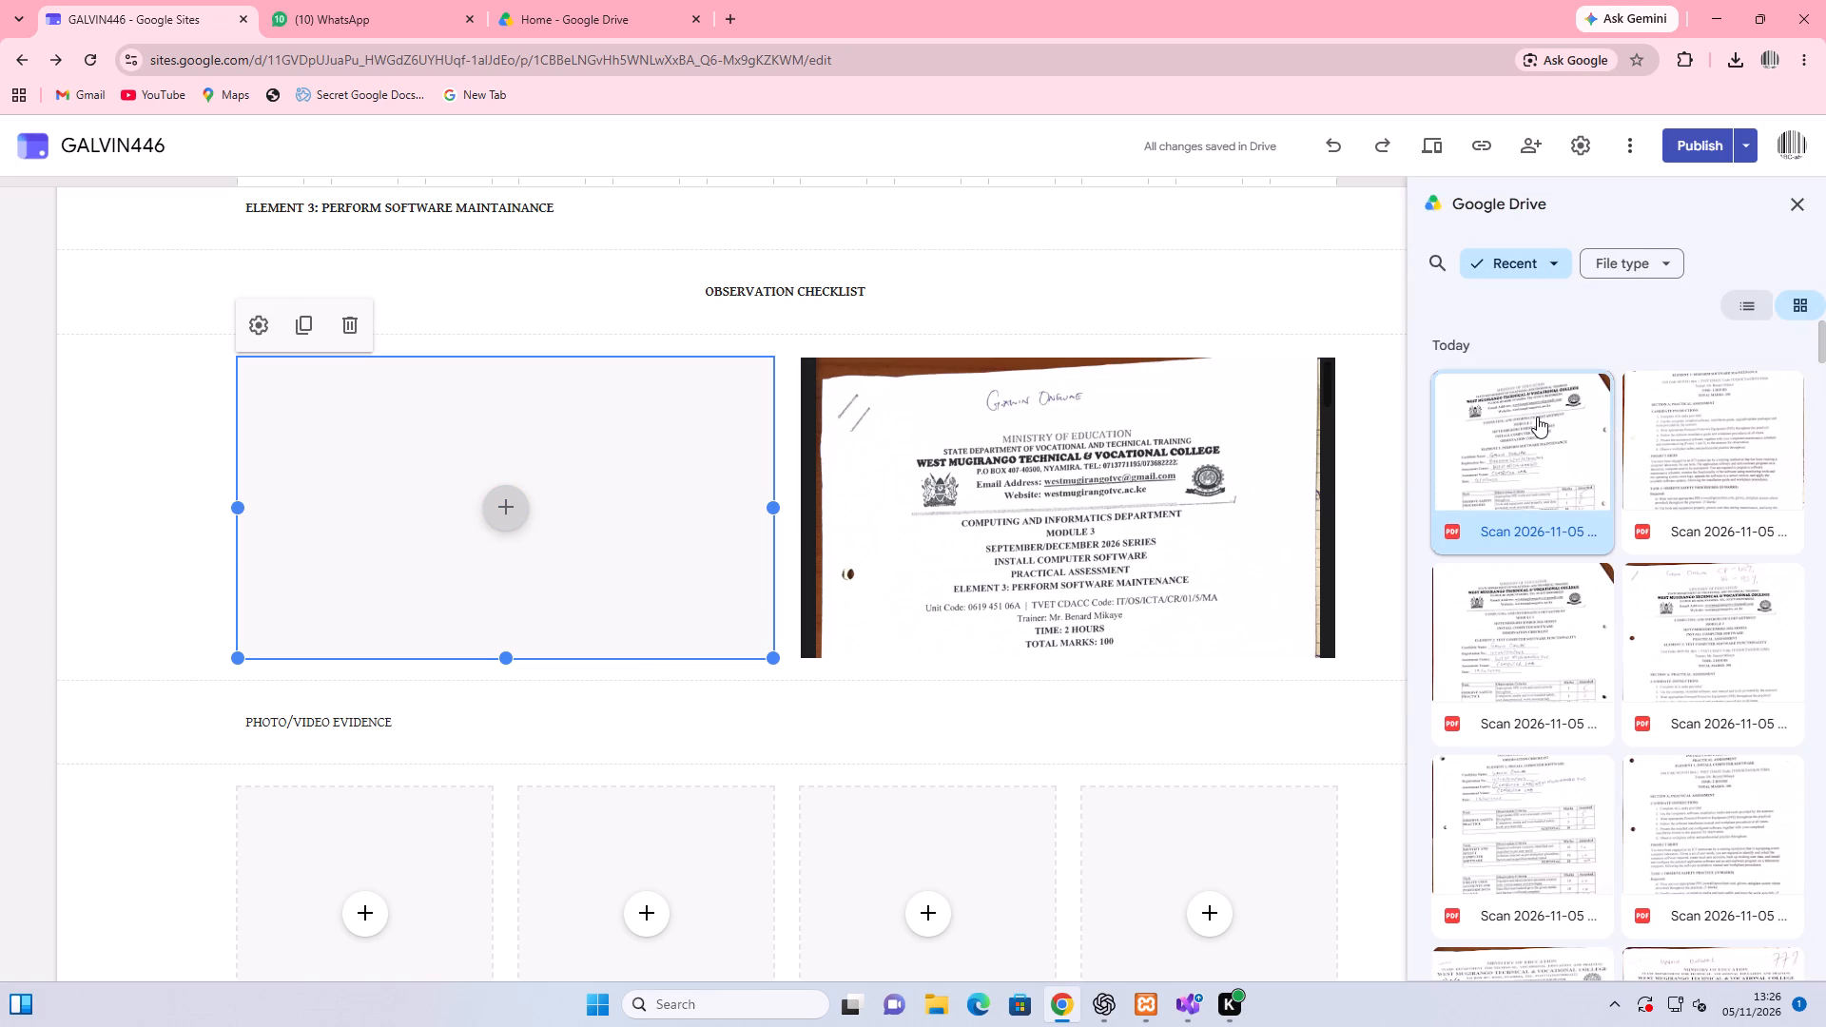
{"action": "left_click", "coordinate": [1783, 951]}
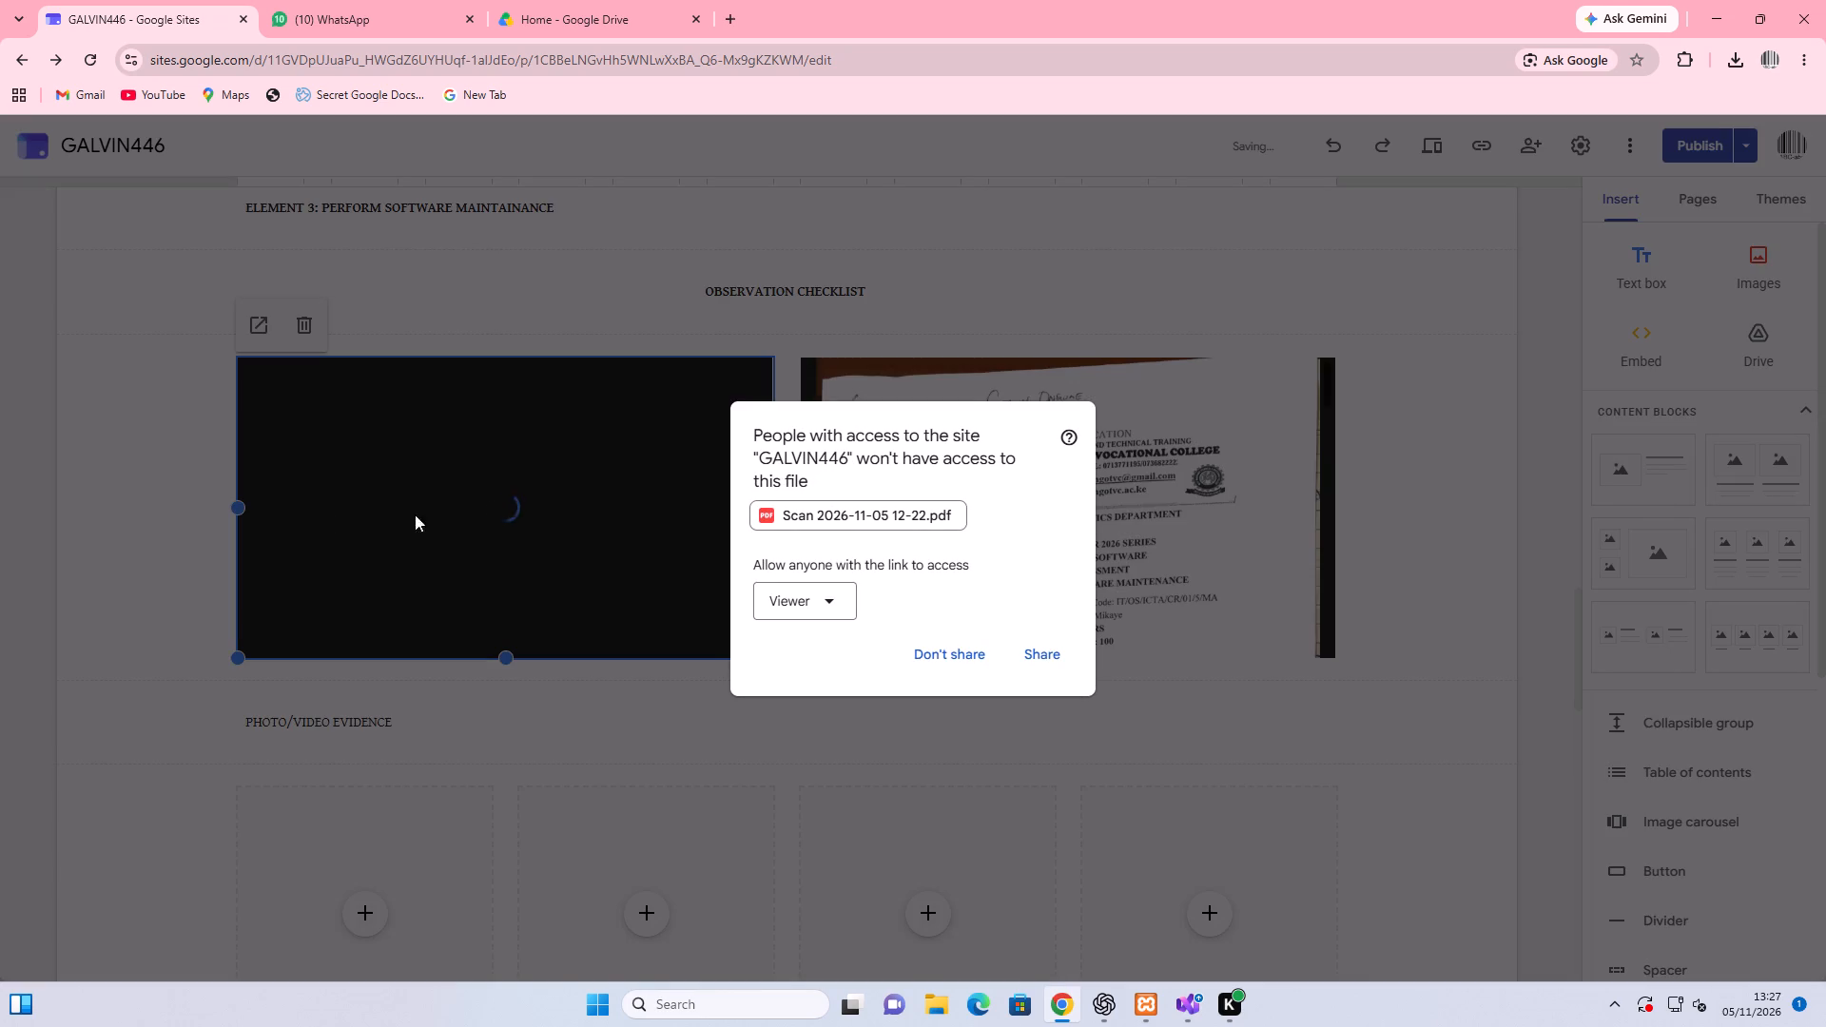
{"action": "left_click", "coordinate": [1056, 654]}
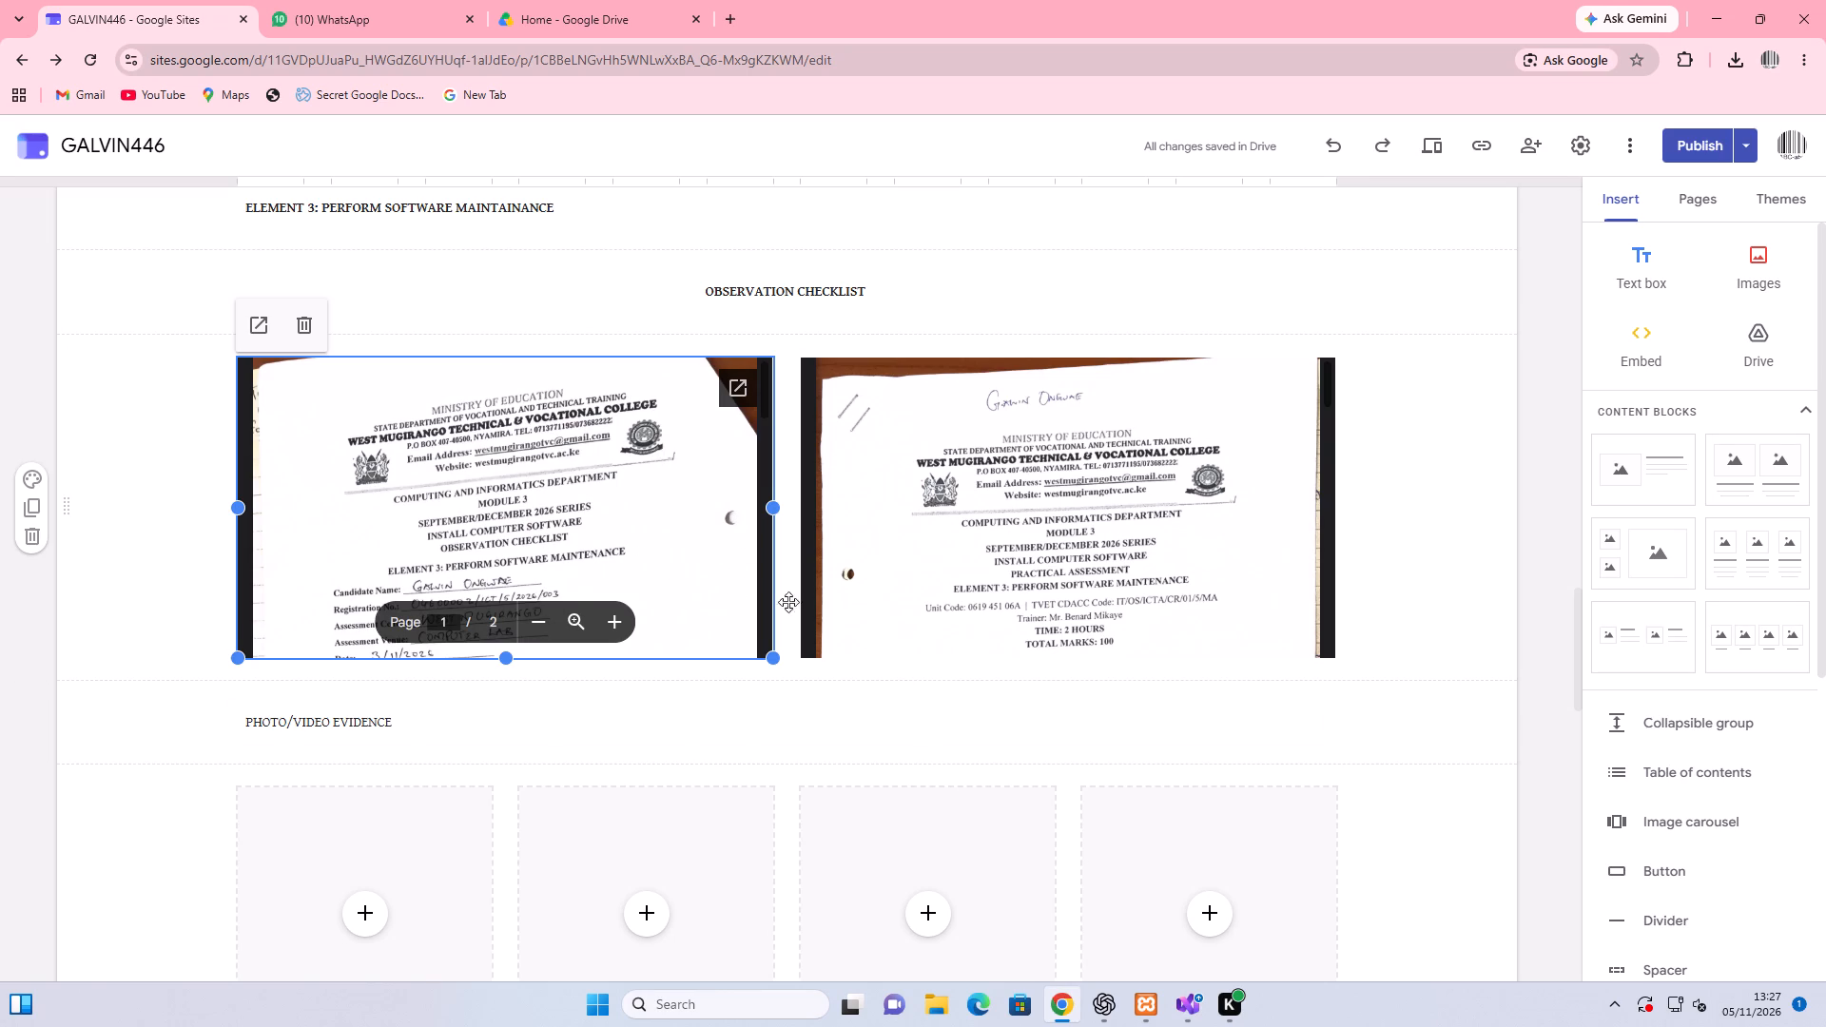
Review the Unit 2: Computer Software page's embedded observation checklists and photo/video evidence placeholders across its elements.
{"action": "scroll", "coordinate": [1296, 645], "scroll_direction": "down", "scroll_amount": 5}
{"action": "scroll", "coordinate": [1181, 630], "scroll_direction": "up", "scroll_amount": 10}
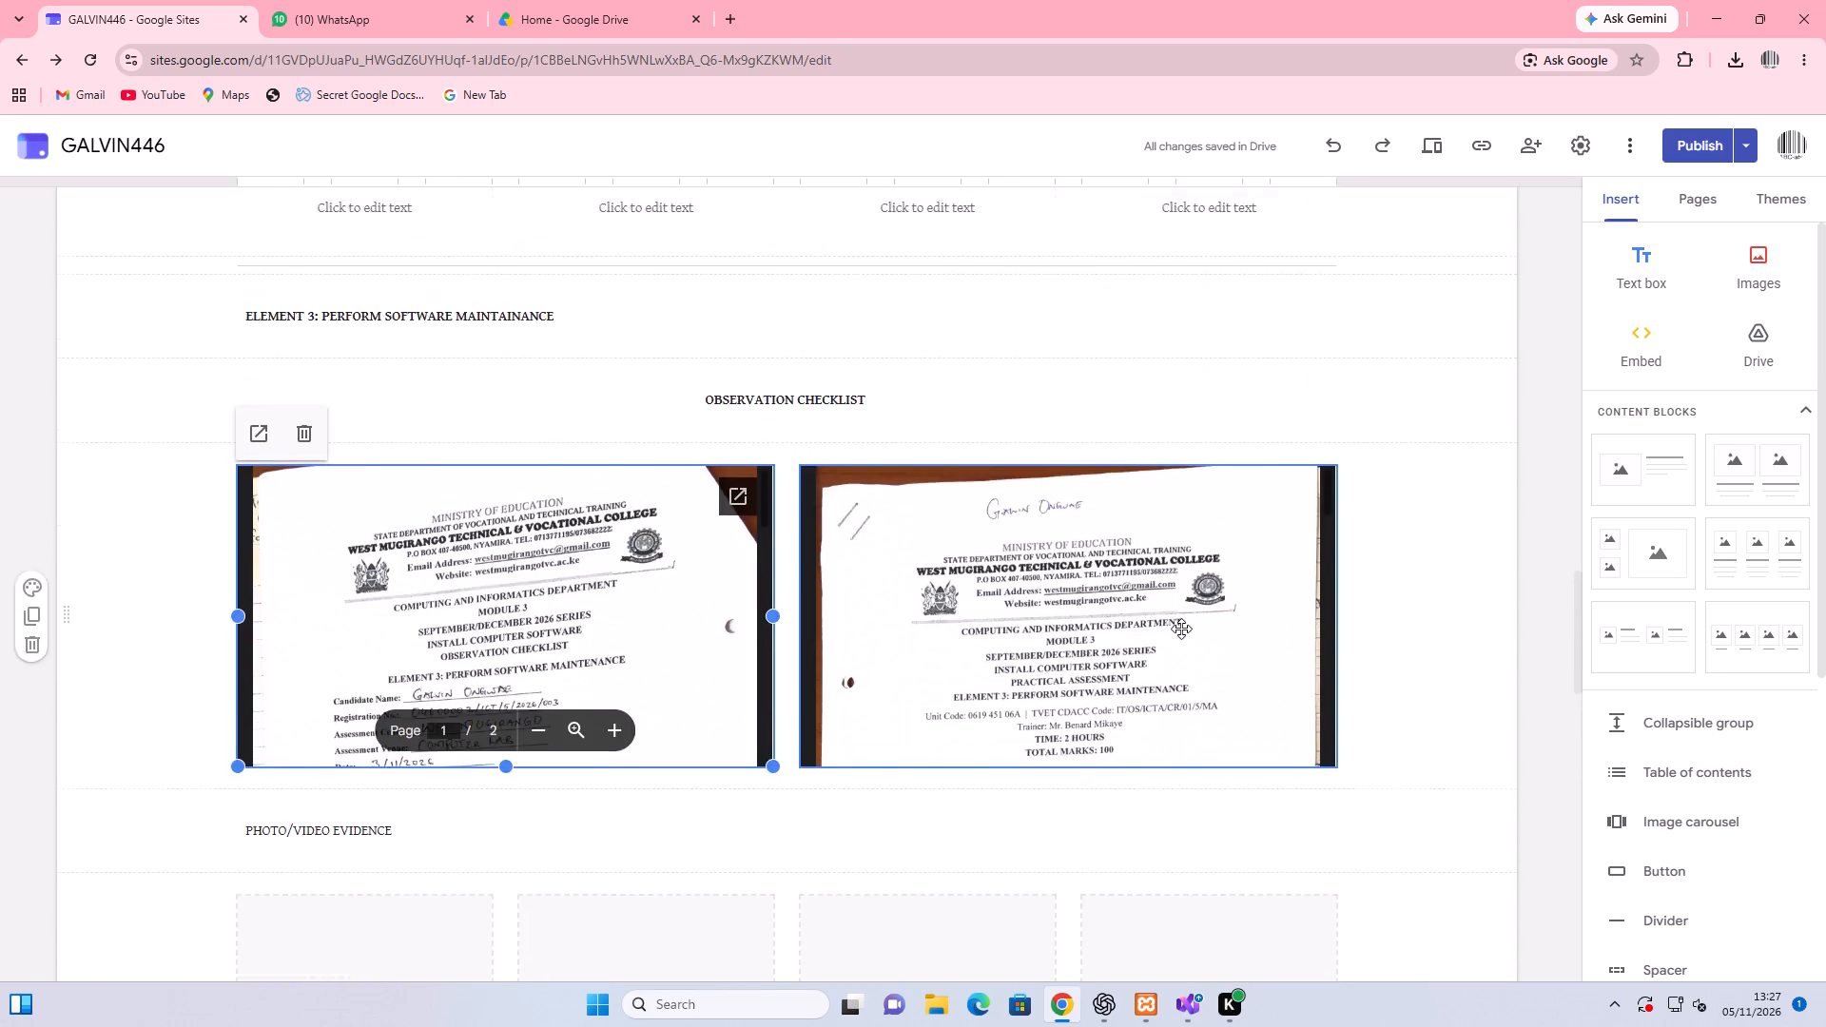
{"action": "scroll", "coordinate": [1181, 629], "scroll_direction": "up", "scroll_amount": 10}
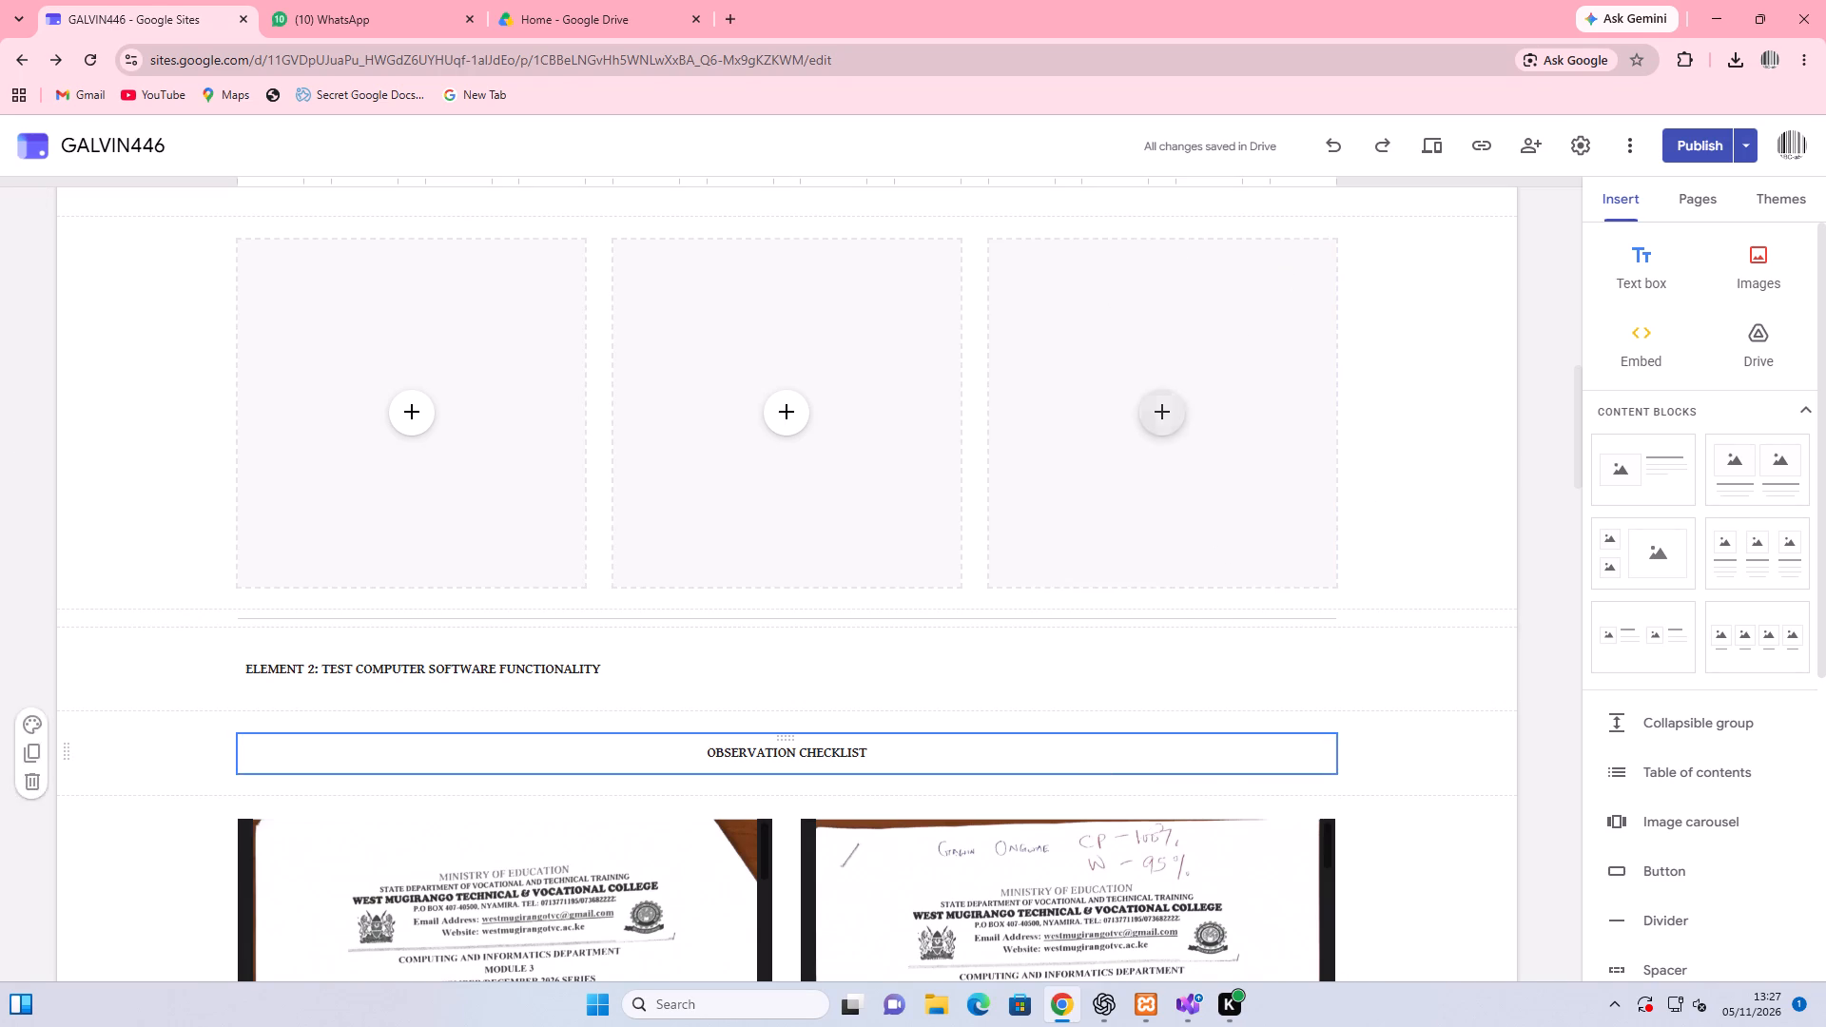
{"action": "scroll", "coordinate": [1451, 543], "scroll_direction": "up", "scroll_amount": 19}
{"action": "scroll", "coordinate": [1386, 509], "scroll_direction": "down", "scroll_amount": 20}
{"action": "scroll", "coordinate": [1375, 538], "scroll_direction": "down", "scroll_amount": 6}
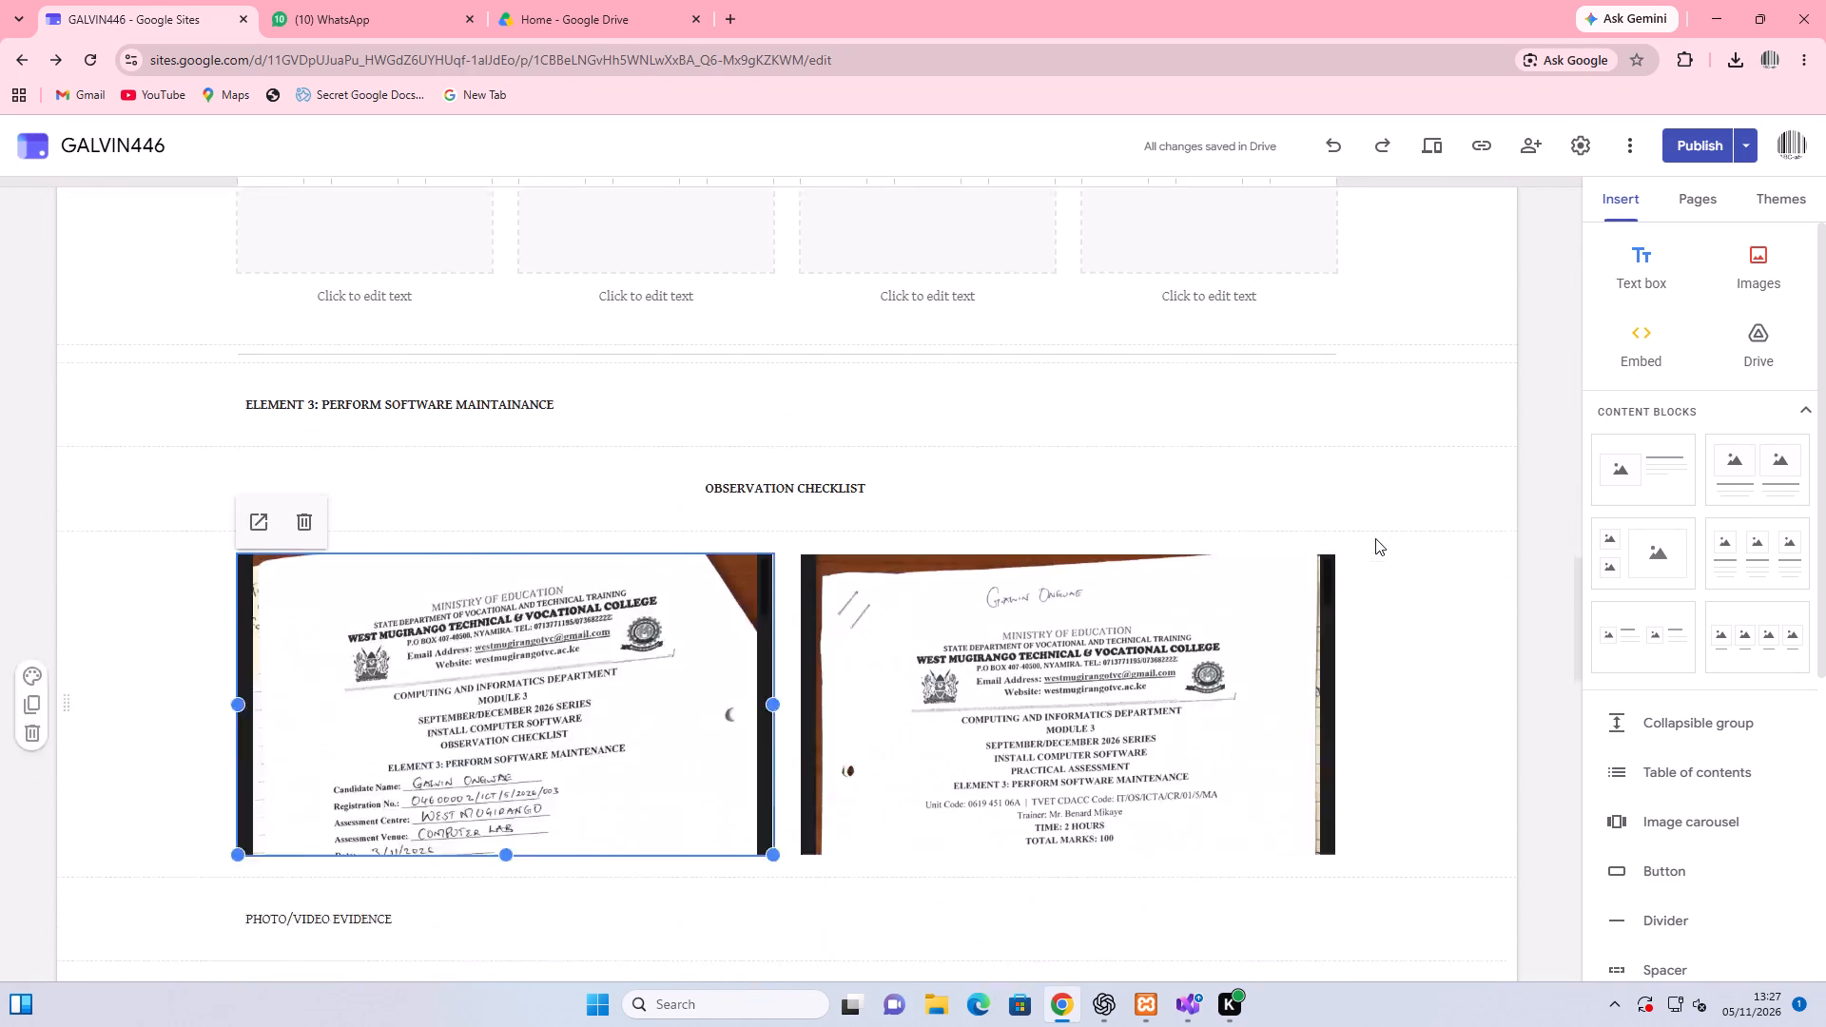
{"action": "scroll", "coordinate": [1369, 520], "scroll_direction": "down", "scroll_amount": 6}
Open the Unit 1: Network Design & Management page under Module 3 of the site's Units of Competence.
{"action": "scroll", "coordinate": [993, 643], "scroll_direction": "up", "scroll_amount": 20}
{"action": "scroll", "coordinate": [993, 643], "scroll_direction": "up", "scroll_amount": 2}
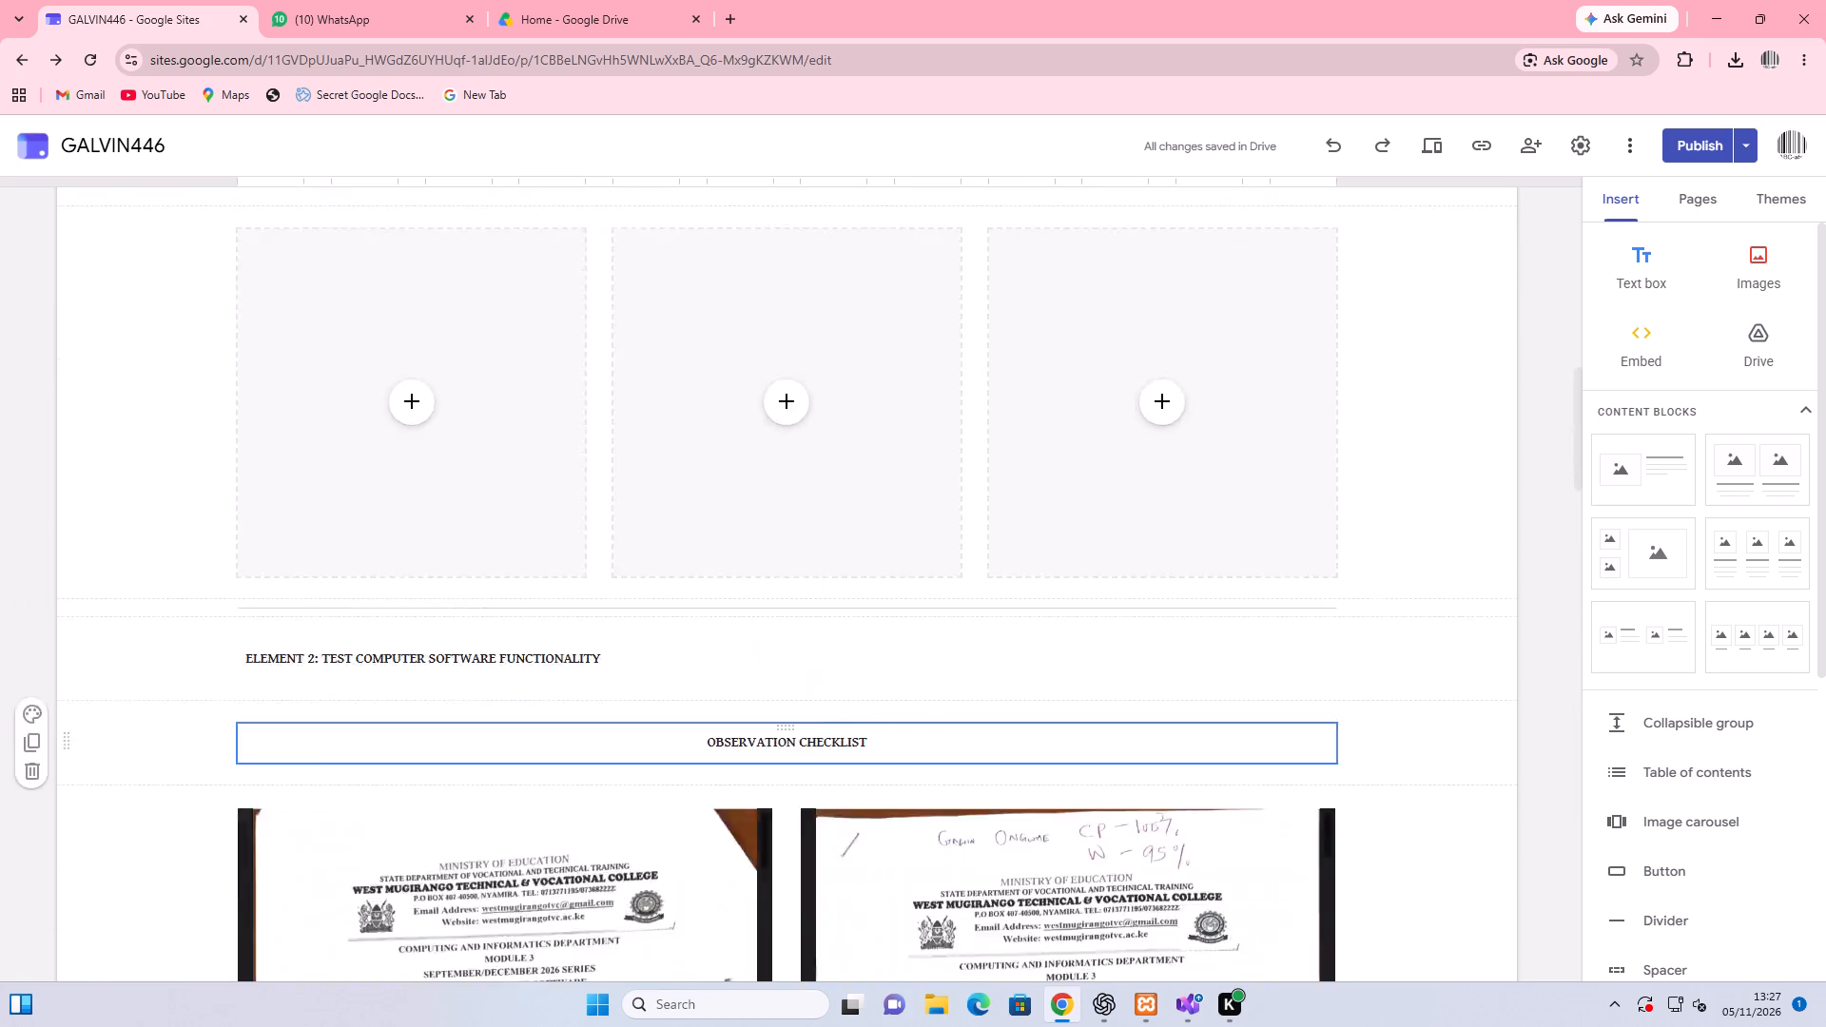
{"action": "scroll", "coordinate": [1010, 630], "scroll_direction": "up", "scroll_amount": 16}
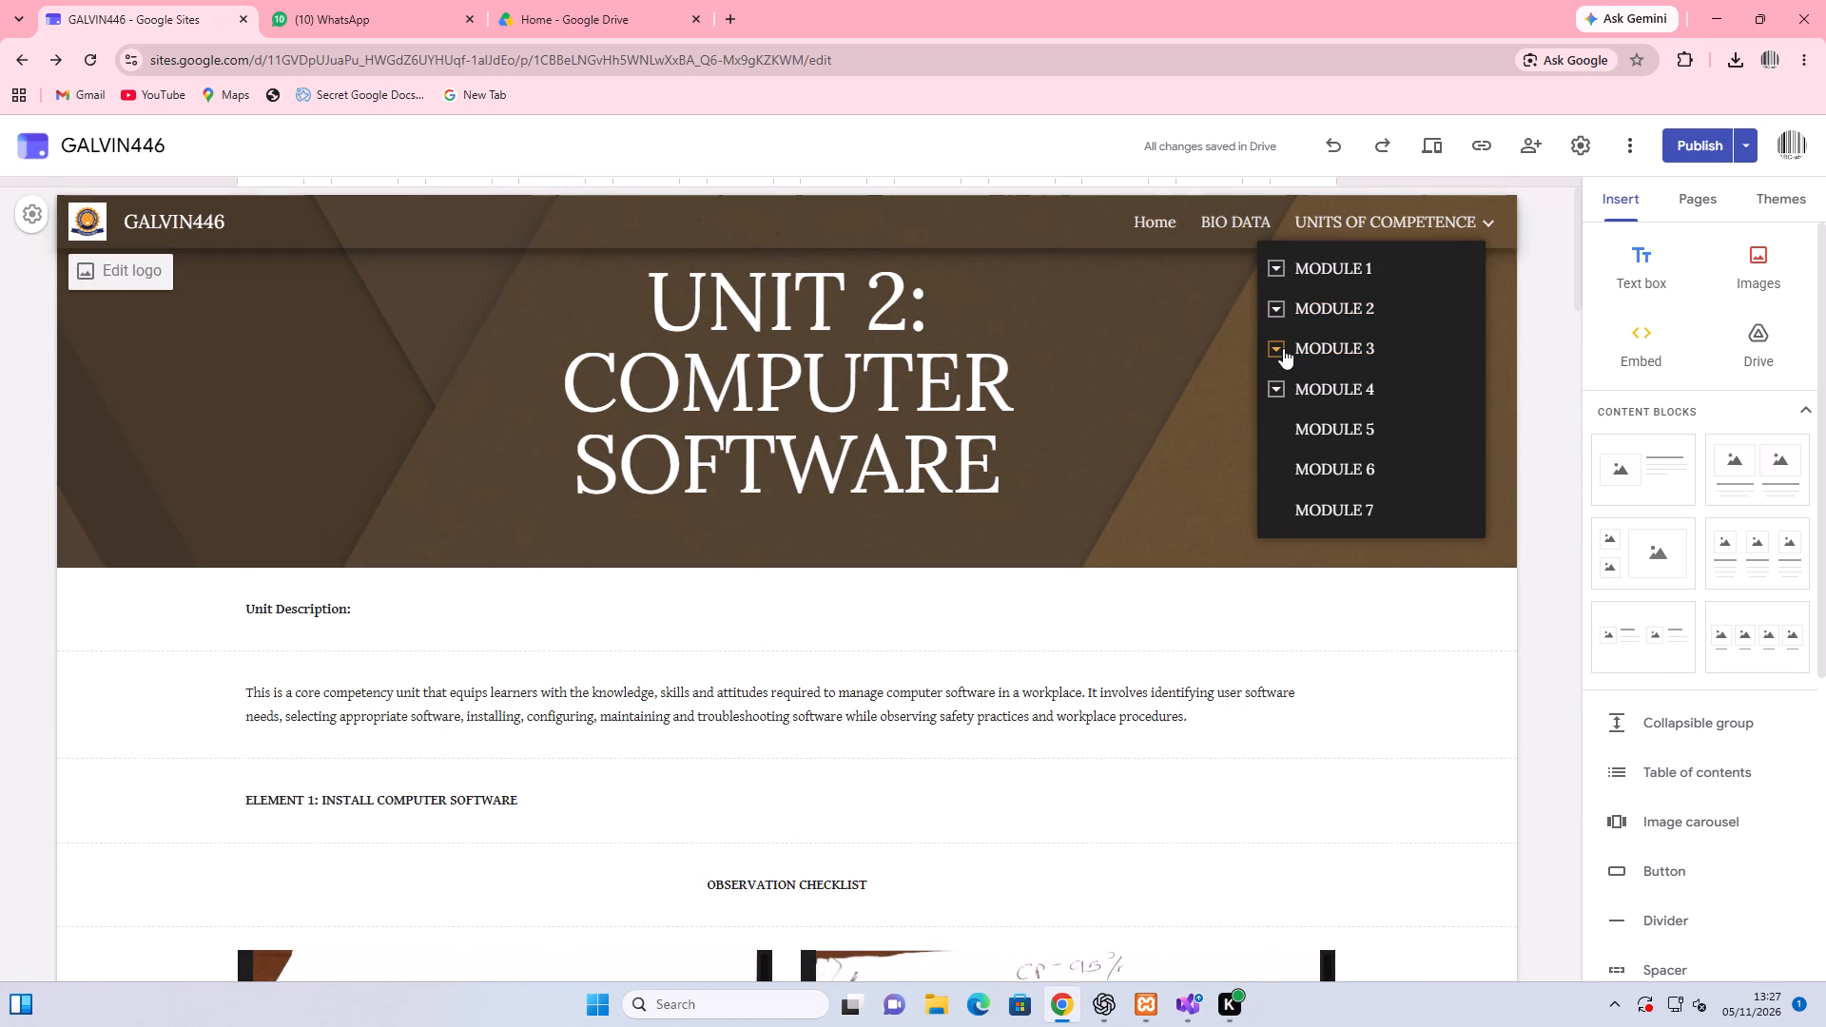
{"action": "left_click", "coordinate": [1273, 353]}
{"action": "left_click", "coordinate": [1328, 310]}
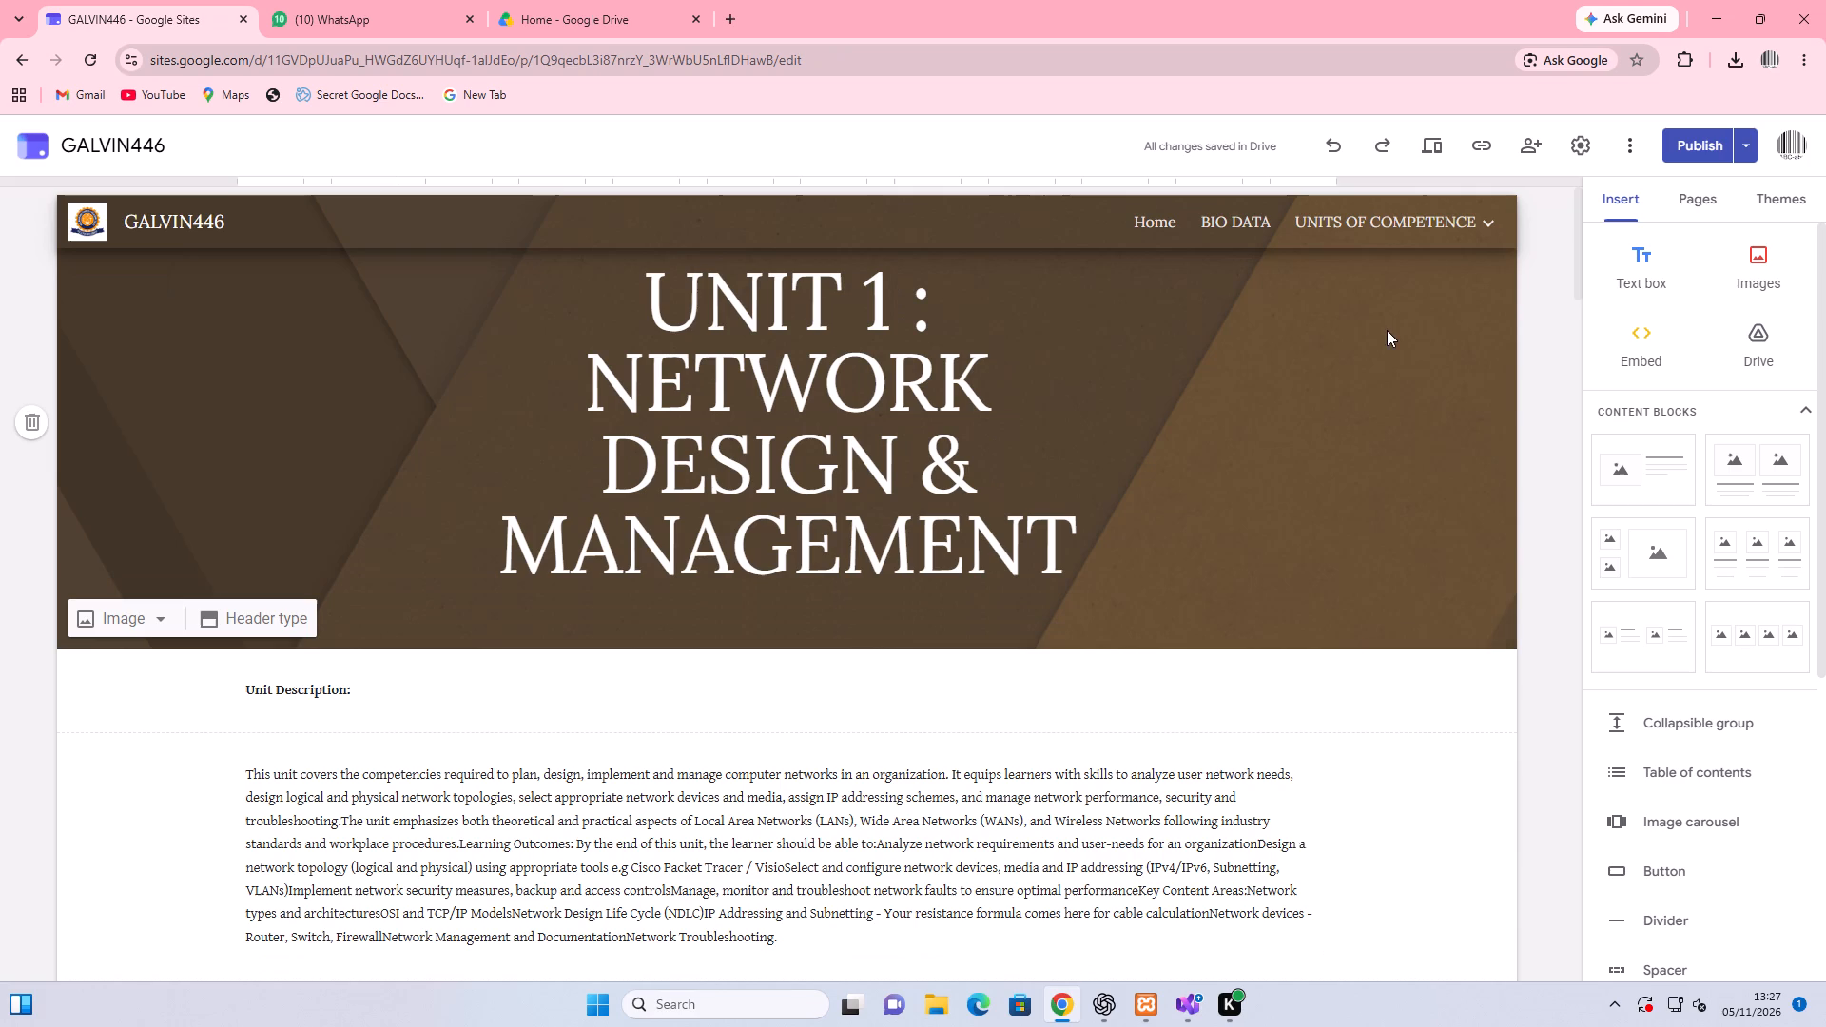
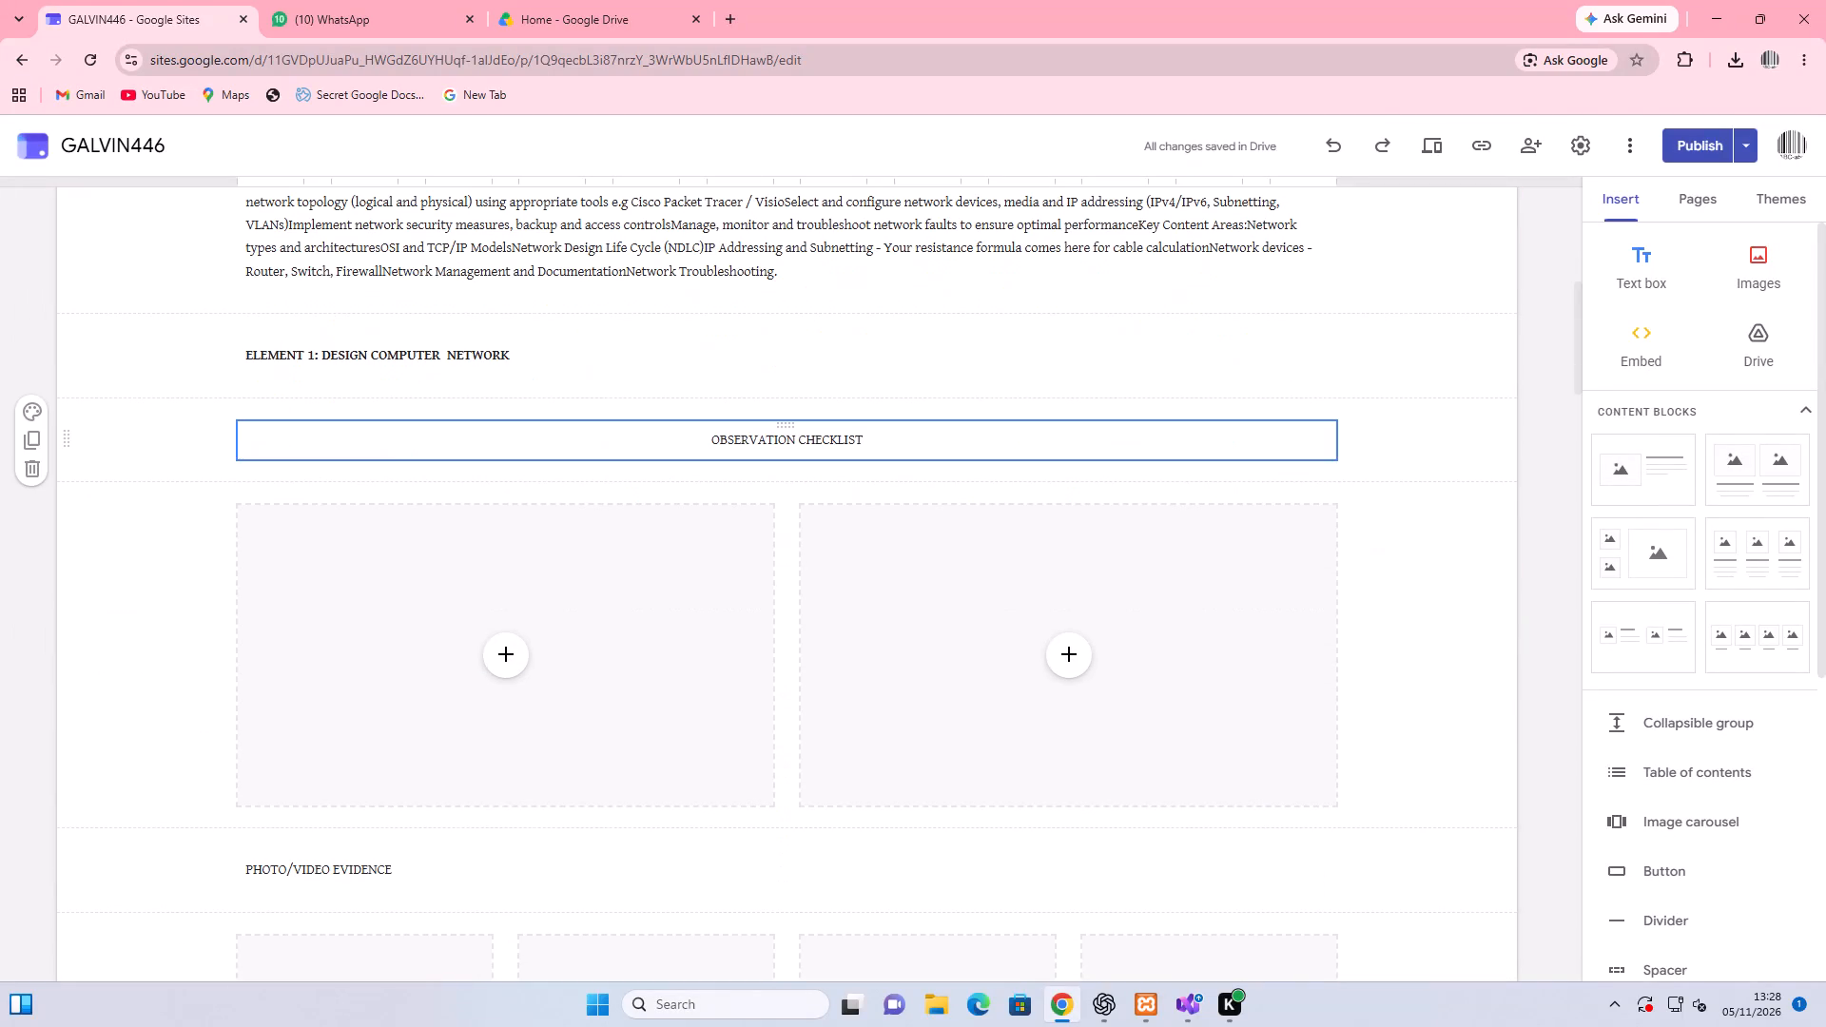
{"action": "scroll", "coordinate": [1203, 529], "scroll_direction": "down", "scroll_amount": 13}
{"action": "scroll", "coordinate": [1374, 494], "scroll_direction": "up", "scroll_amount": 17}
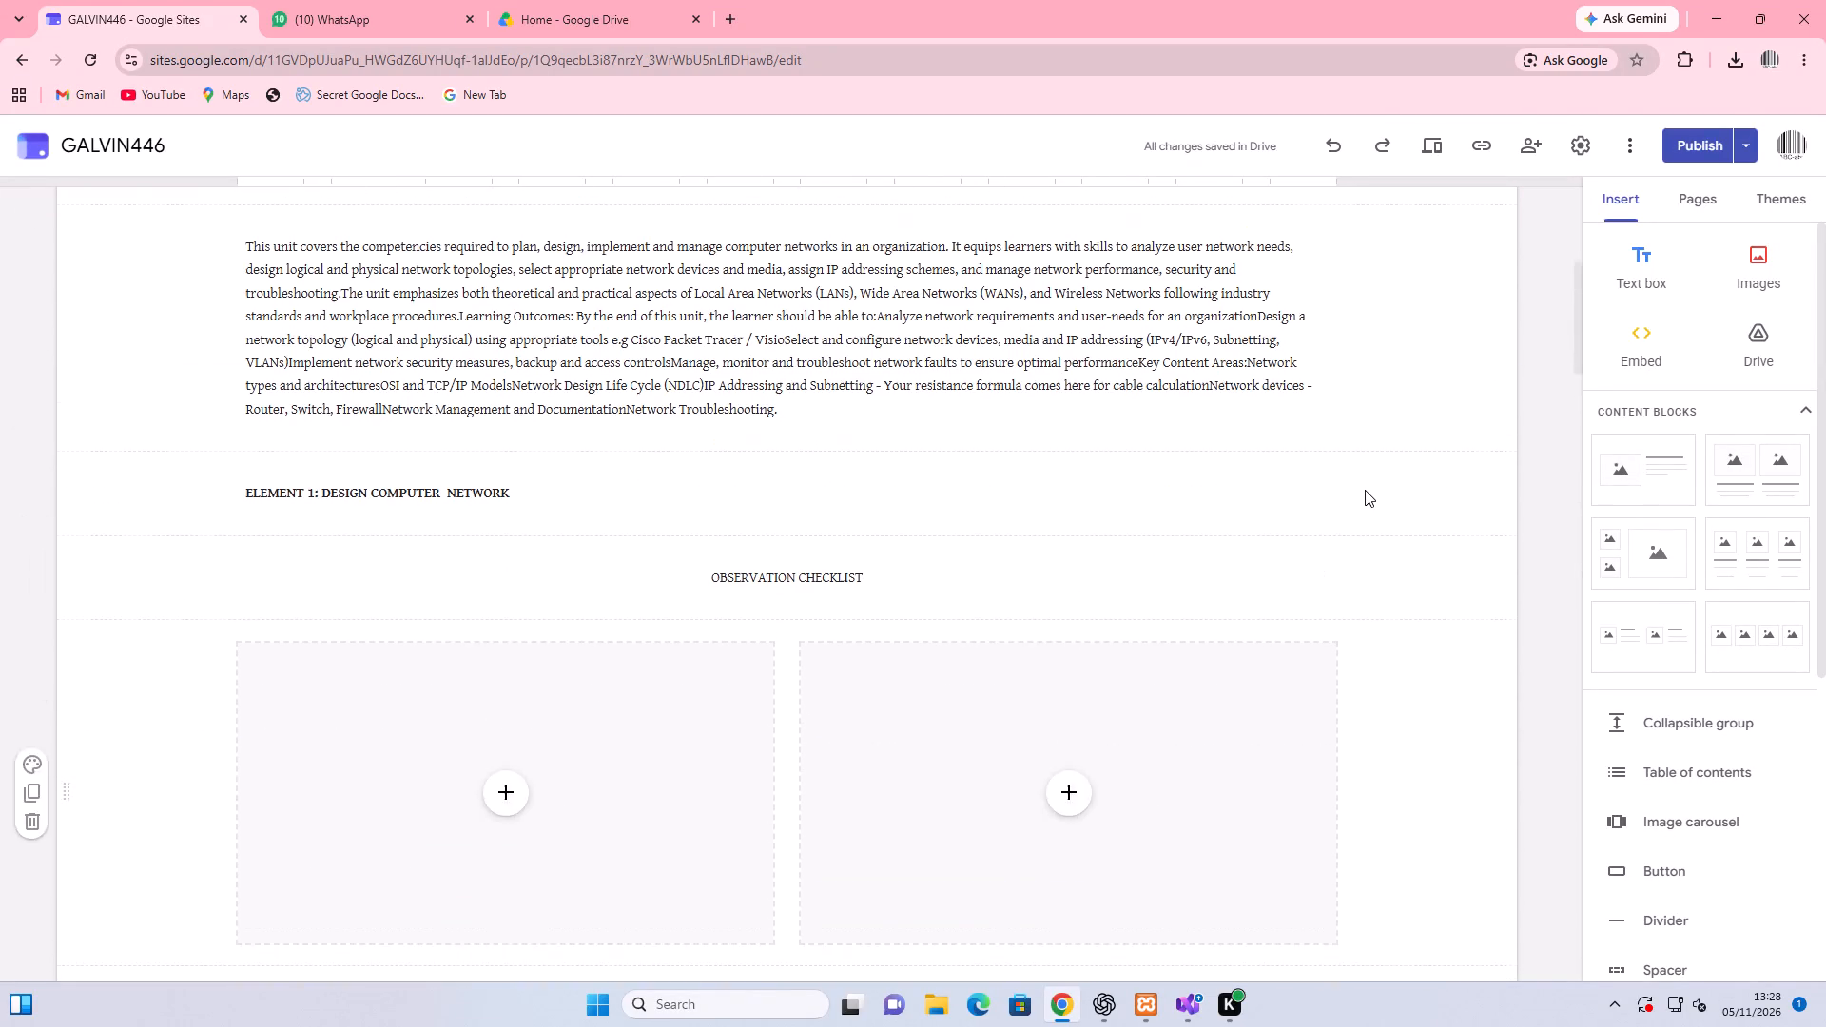
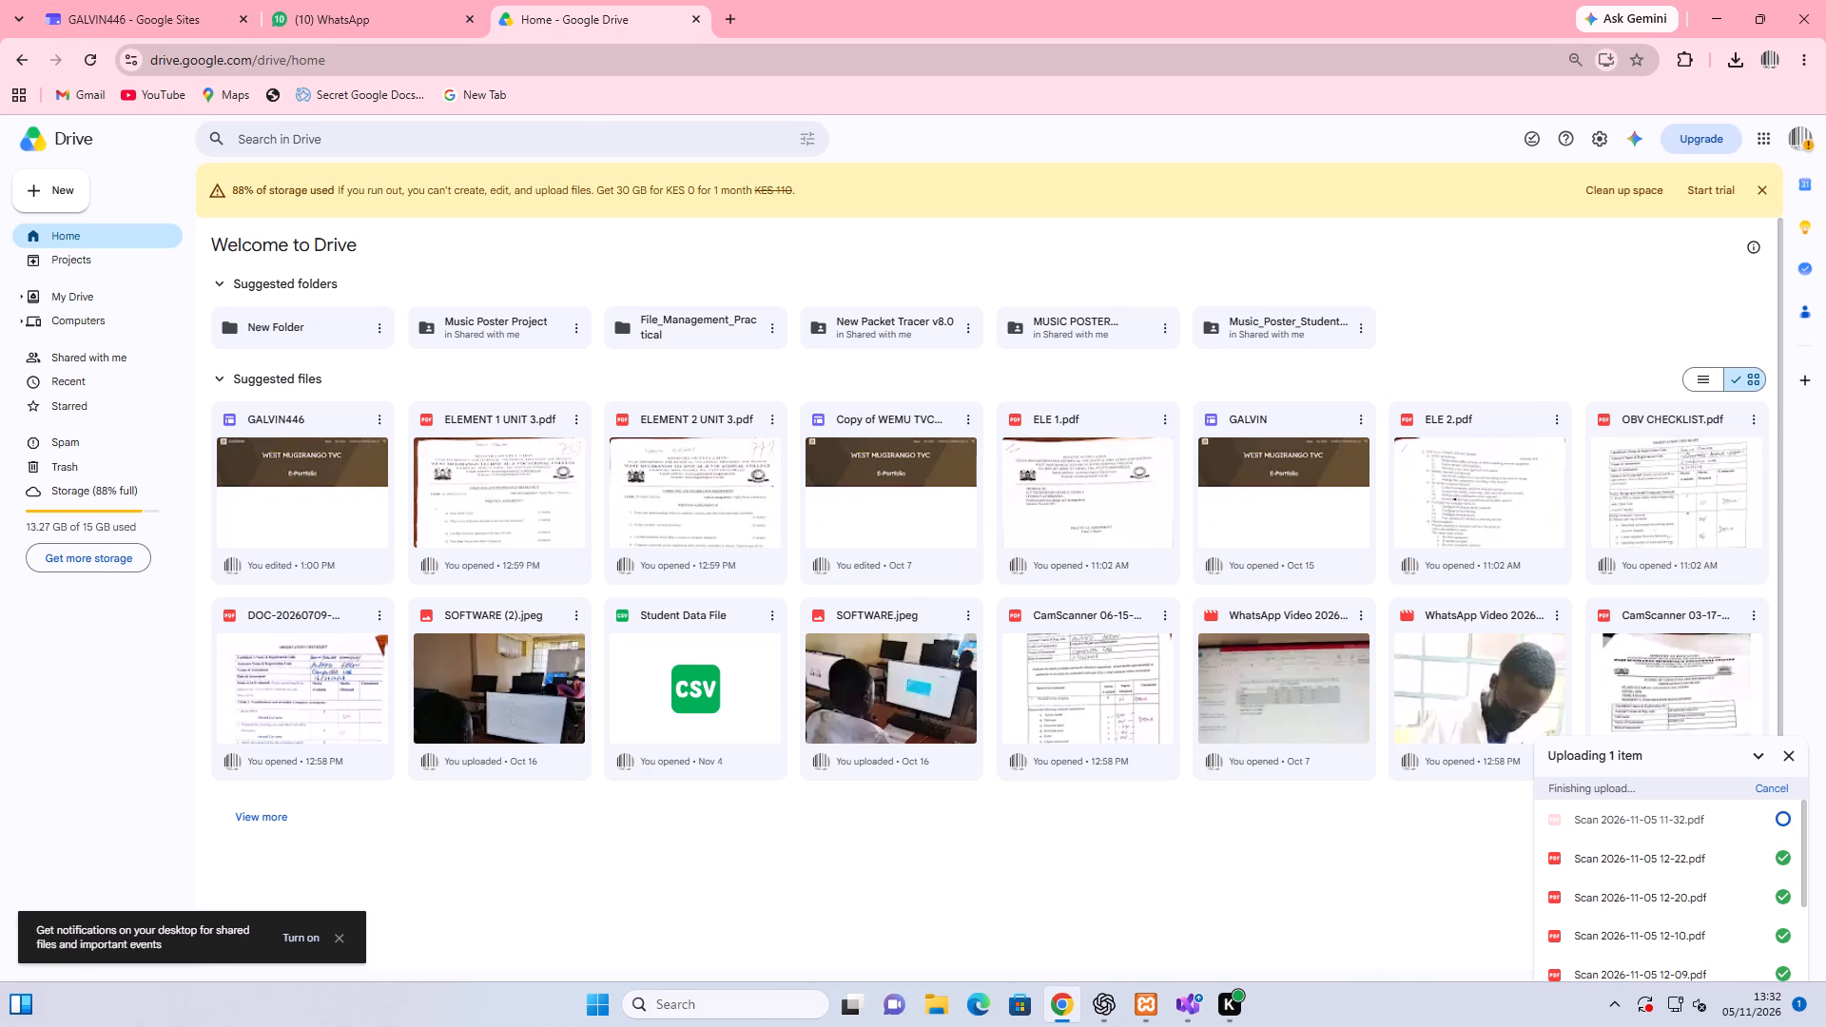
Switch from Google Drive back to the GALVIN446 site editor in Google Sites.
{"action": "left_click", "coordinate": [166, 8]}
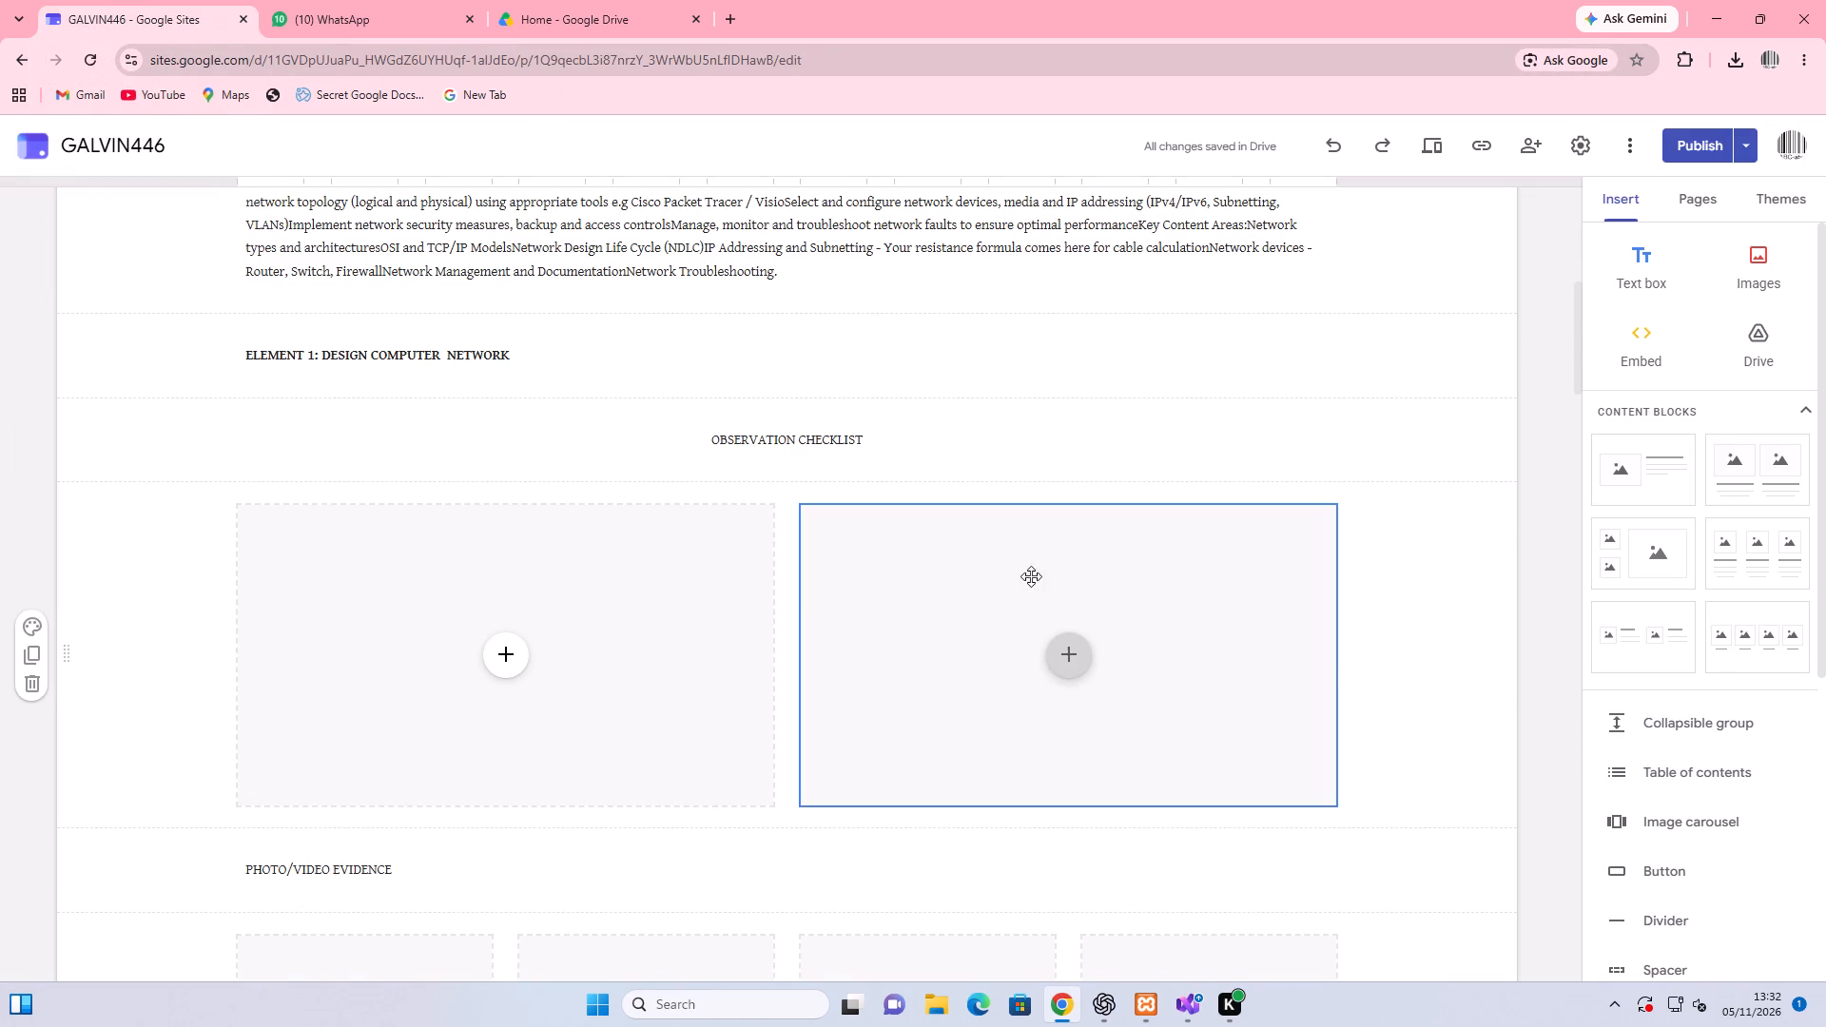
Insert the most recent Scan 2026-11-05 PDF from Drive into the second Observation Checklist placeholder under Element 1: Design Computer Network.
{"action": "scroll", "coordinate": [1113, 573], "scroll_direction": "up", "scroll_amount": 4}
{"action": "scroll", "coordinate": [1122, 567], "scroll_direction": "down", "scroll_amount": 4}
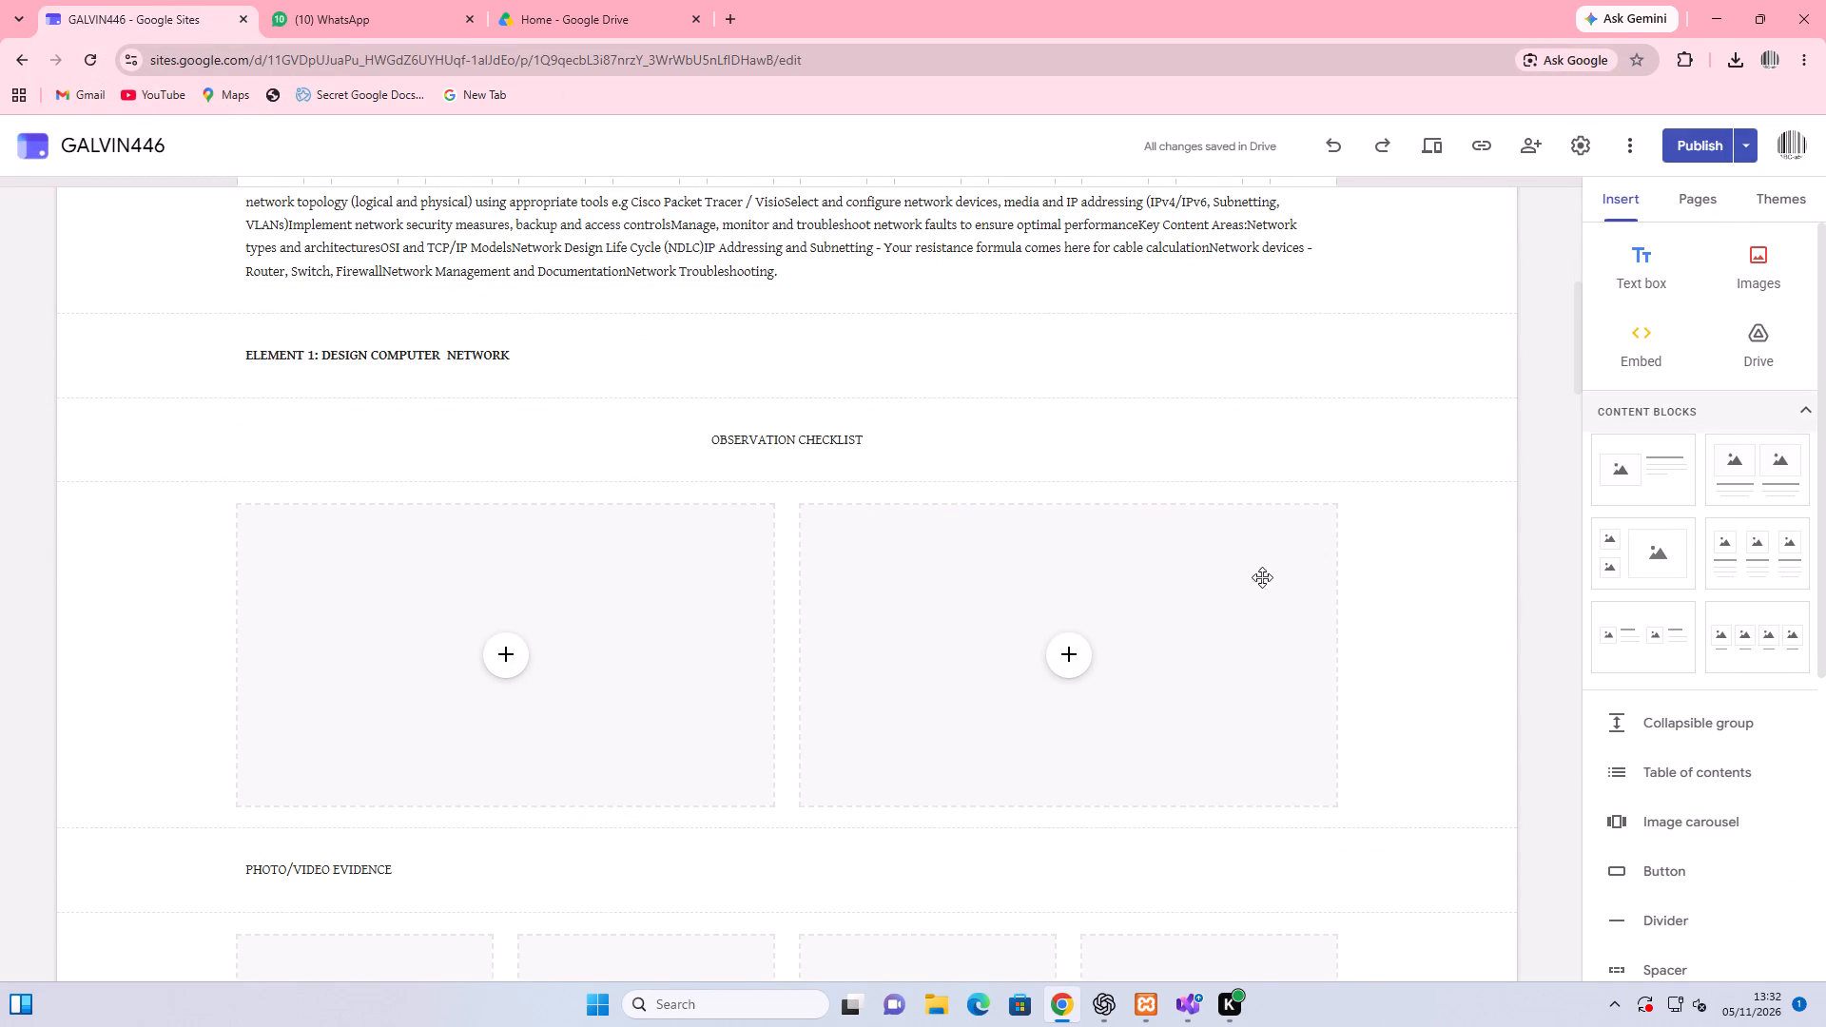
{"action": "left_click", "coordinate": [1075, 657]}
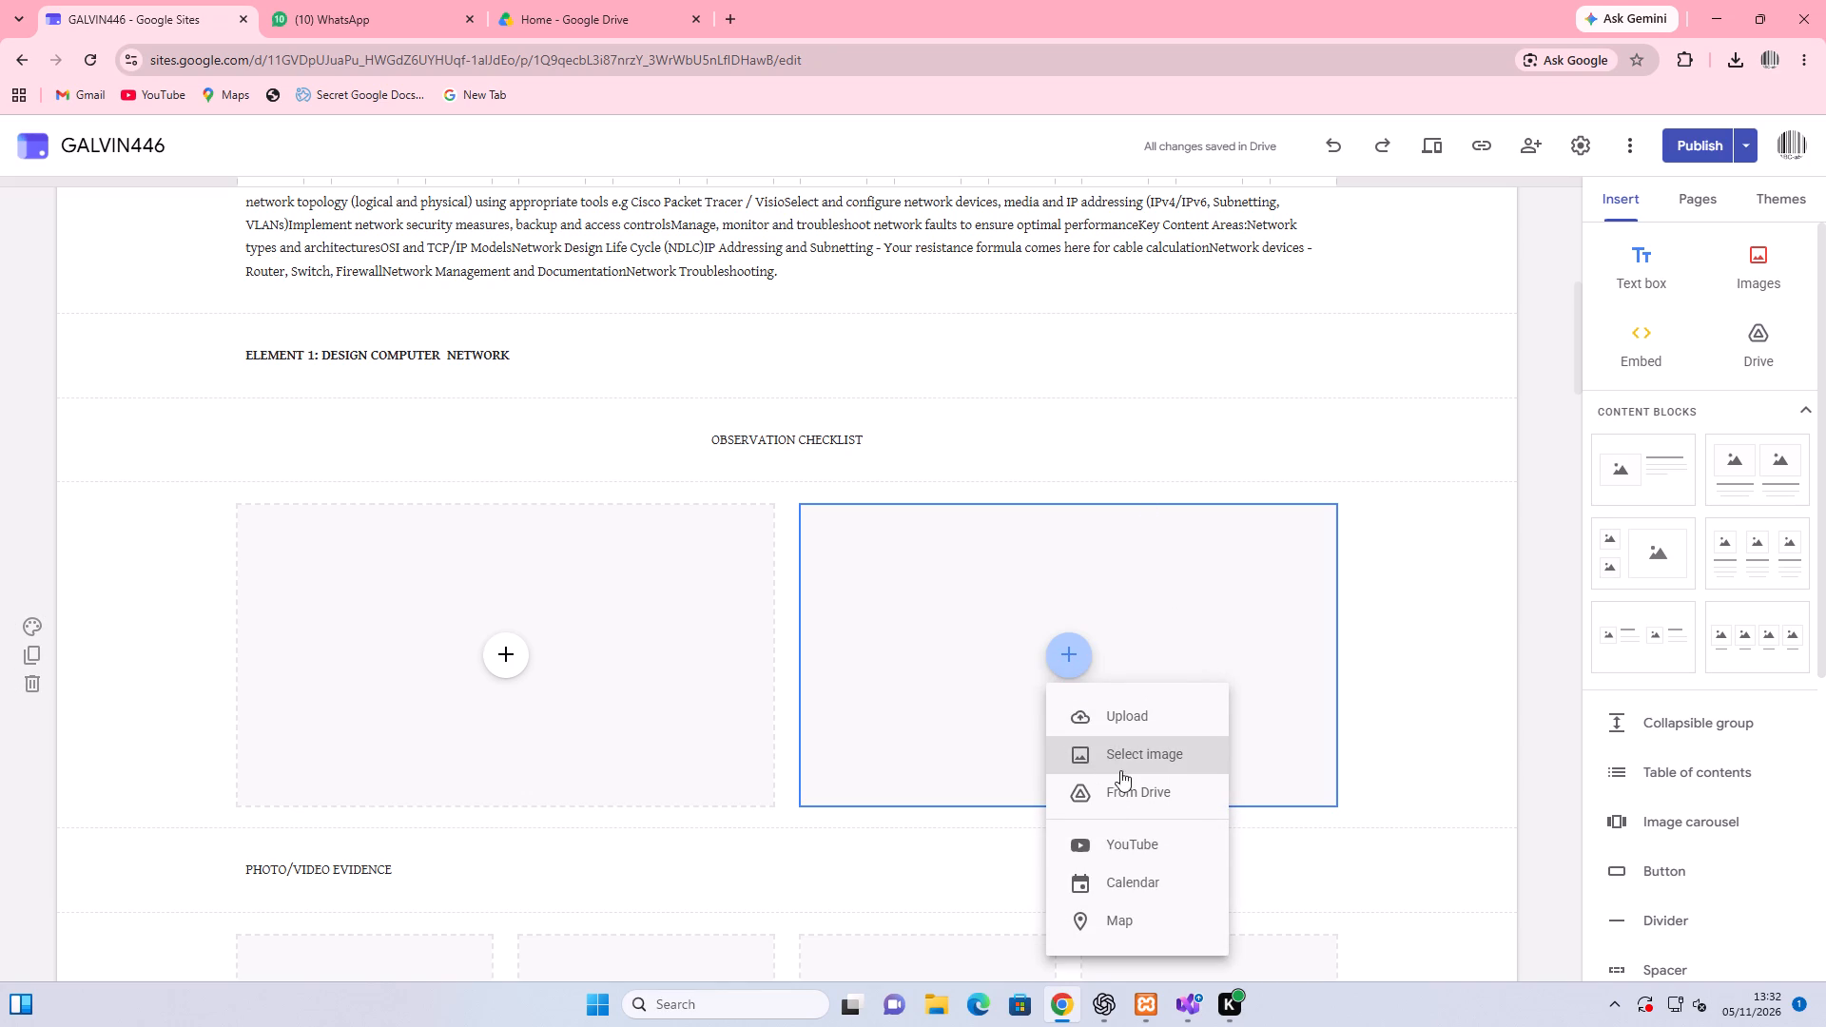
{"action": "left_click", "coordinate": [1148, 790]}
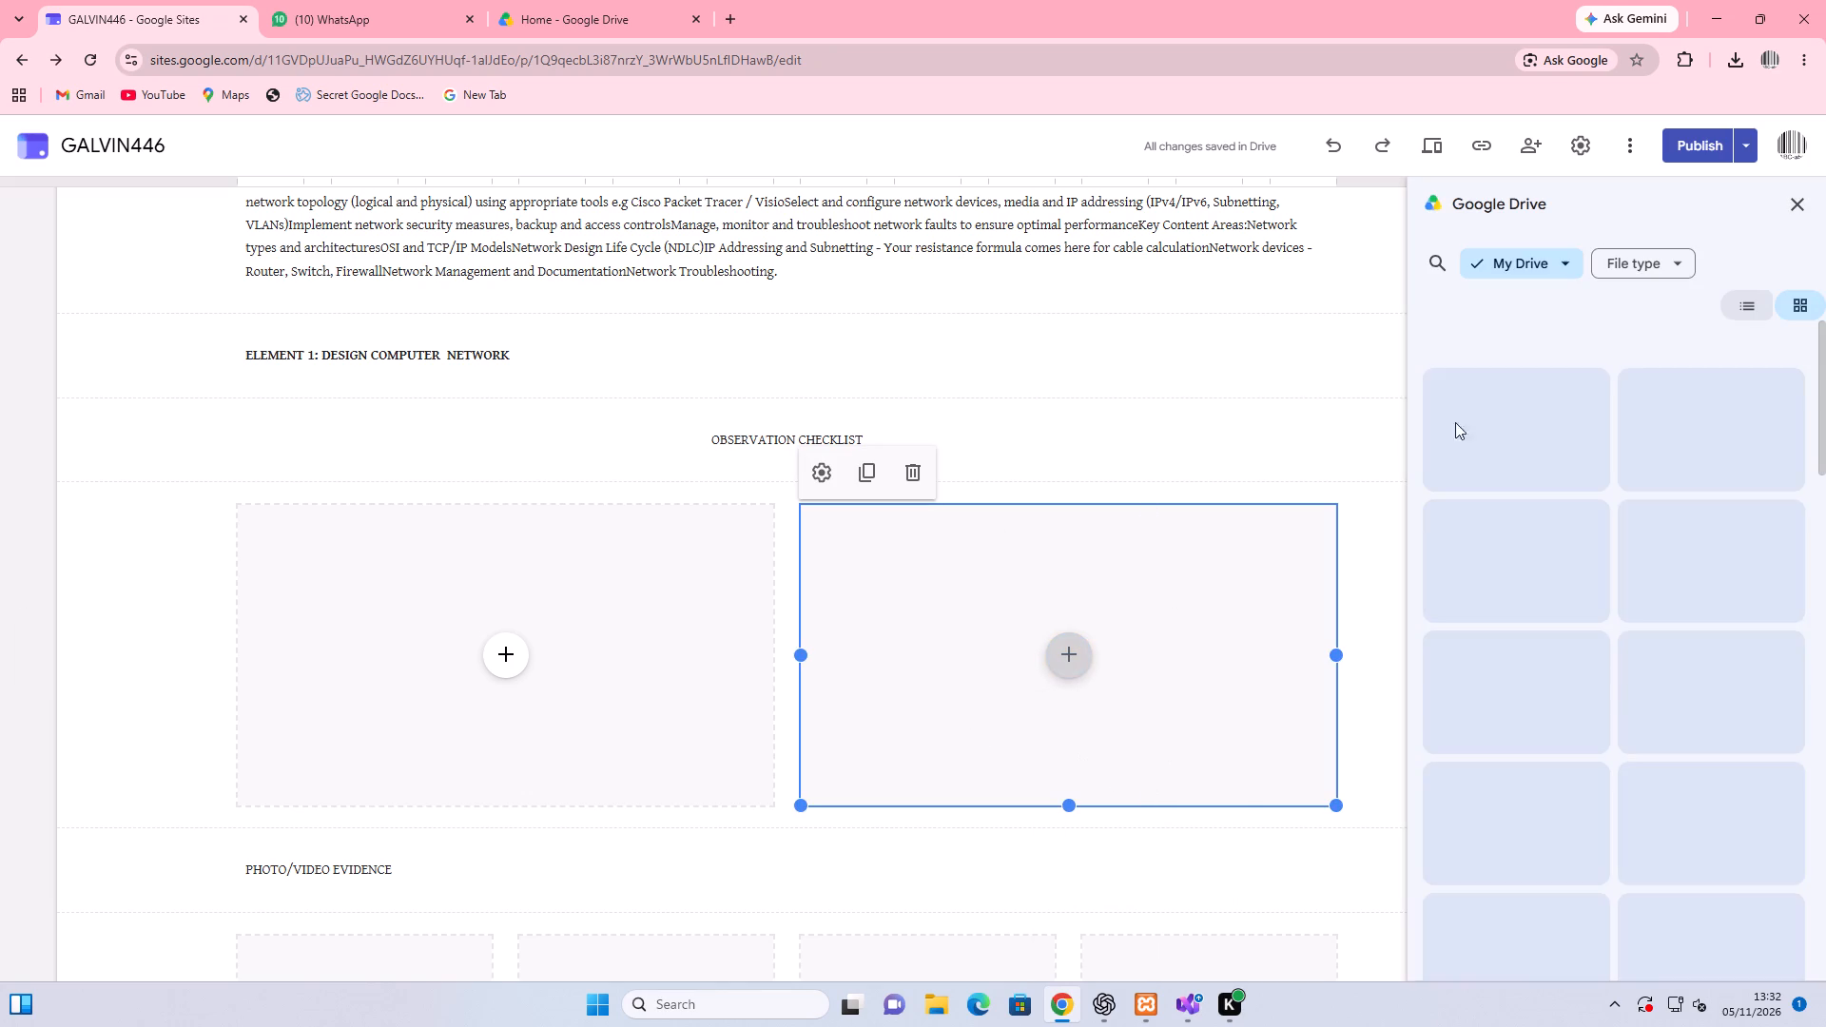
{"action": "left_click", "coordinate": [1563, 259]}
{"action": "left_click", "coordinate": [1561, 382]}
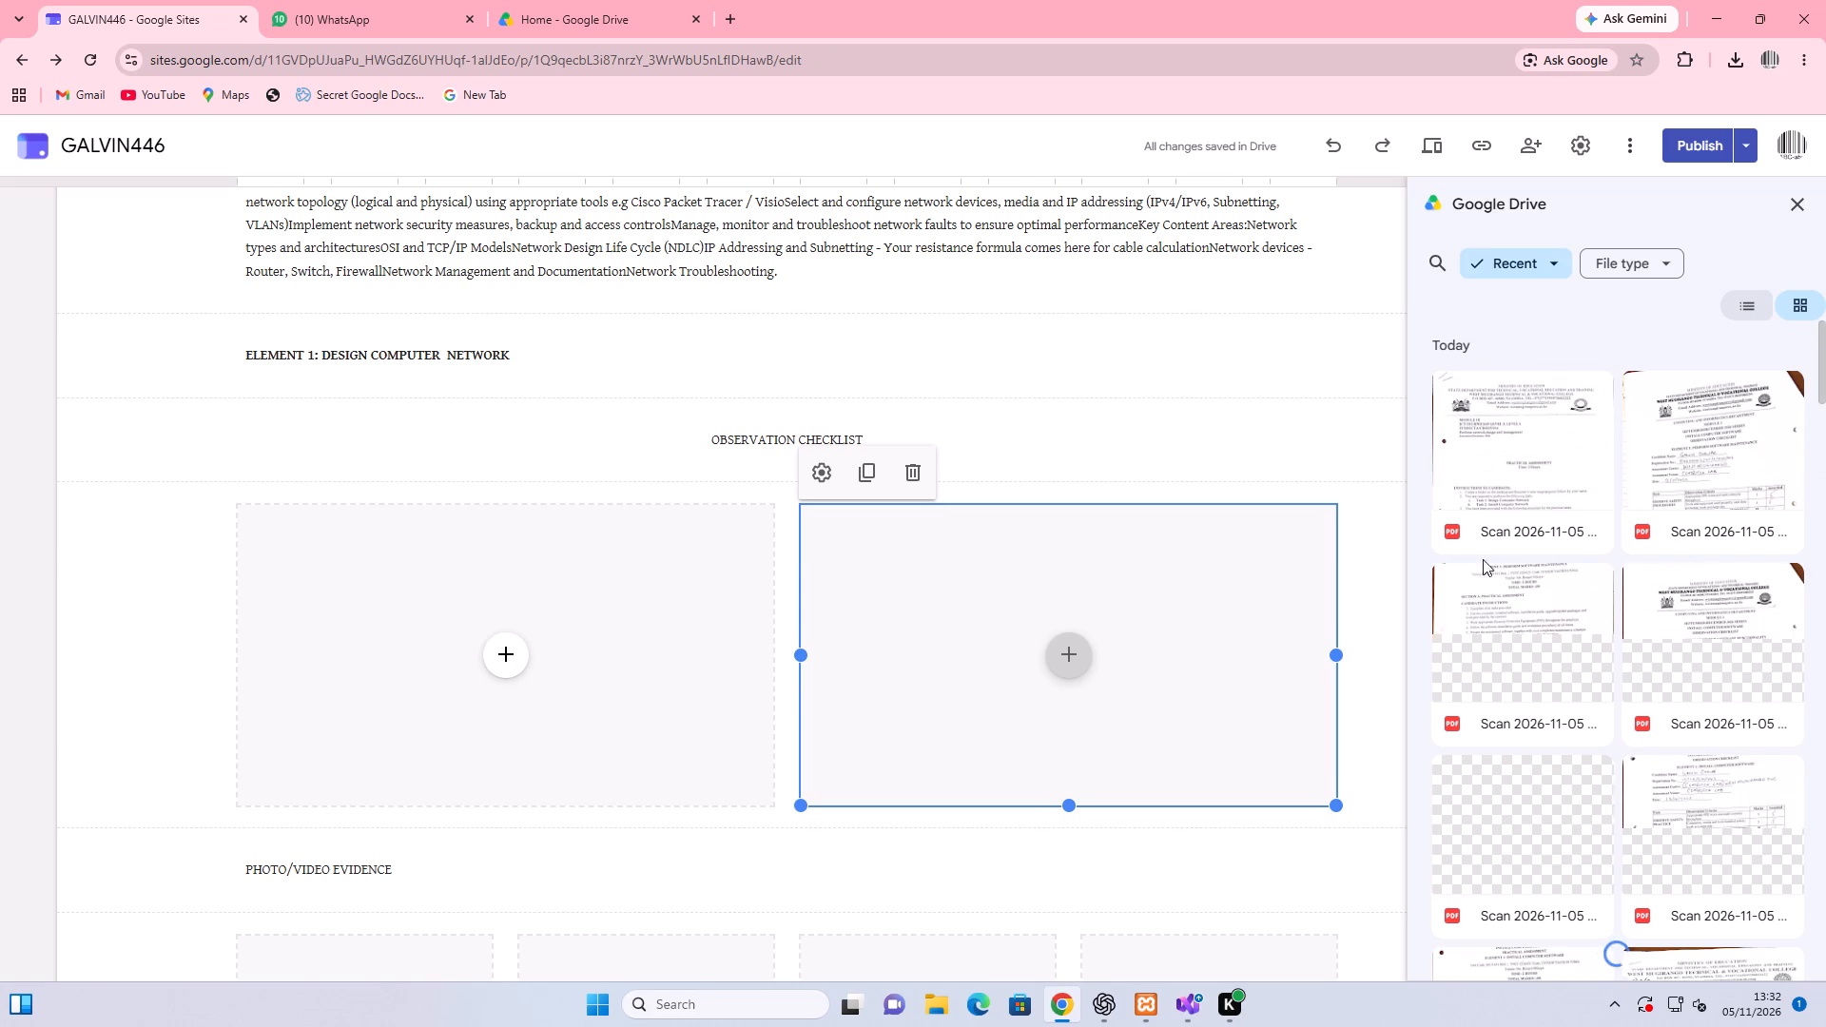
{"action": "left_click", "coordinate": [1510, 470]}
{"action": "left_click", "coordinate": [1763, 958]}
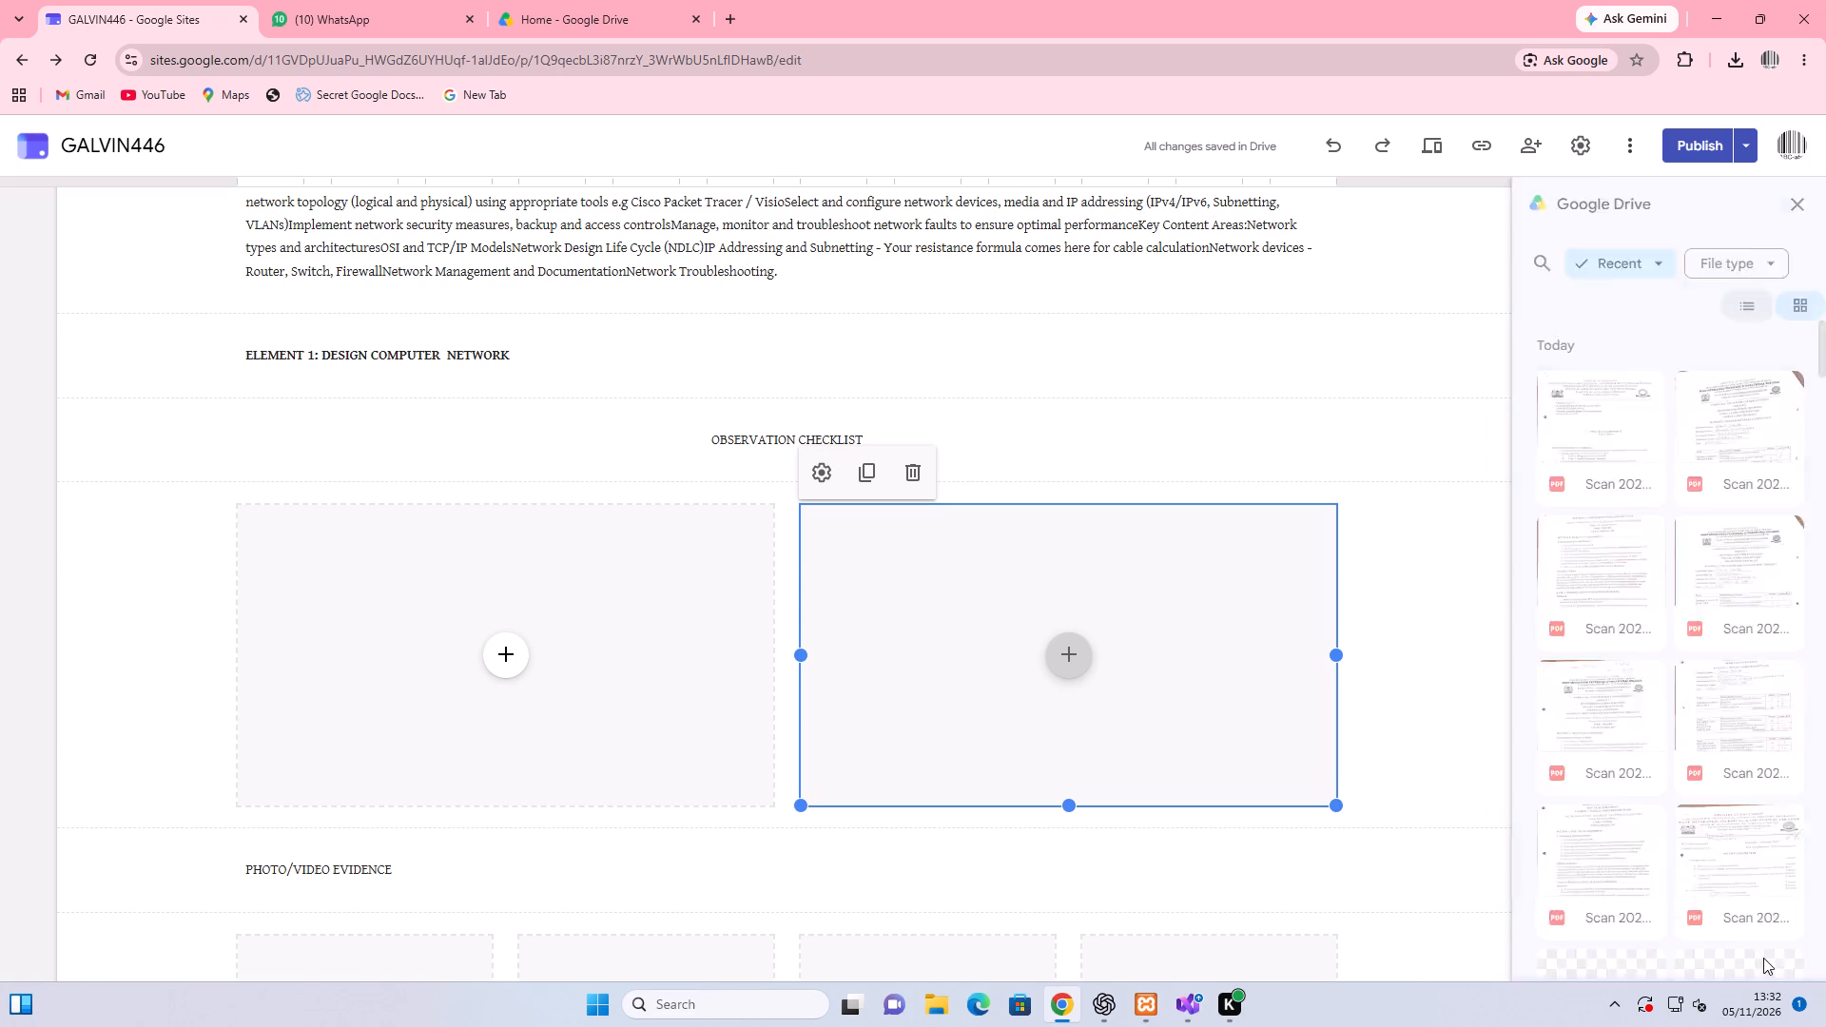
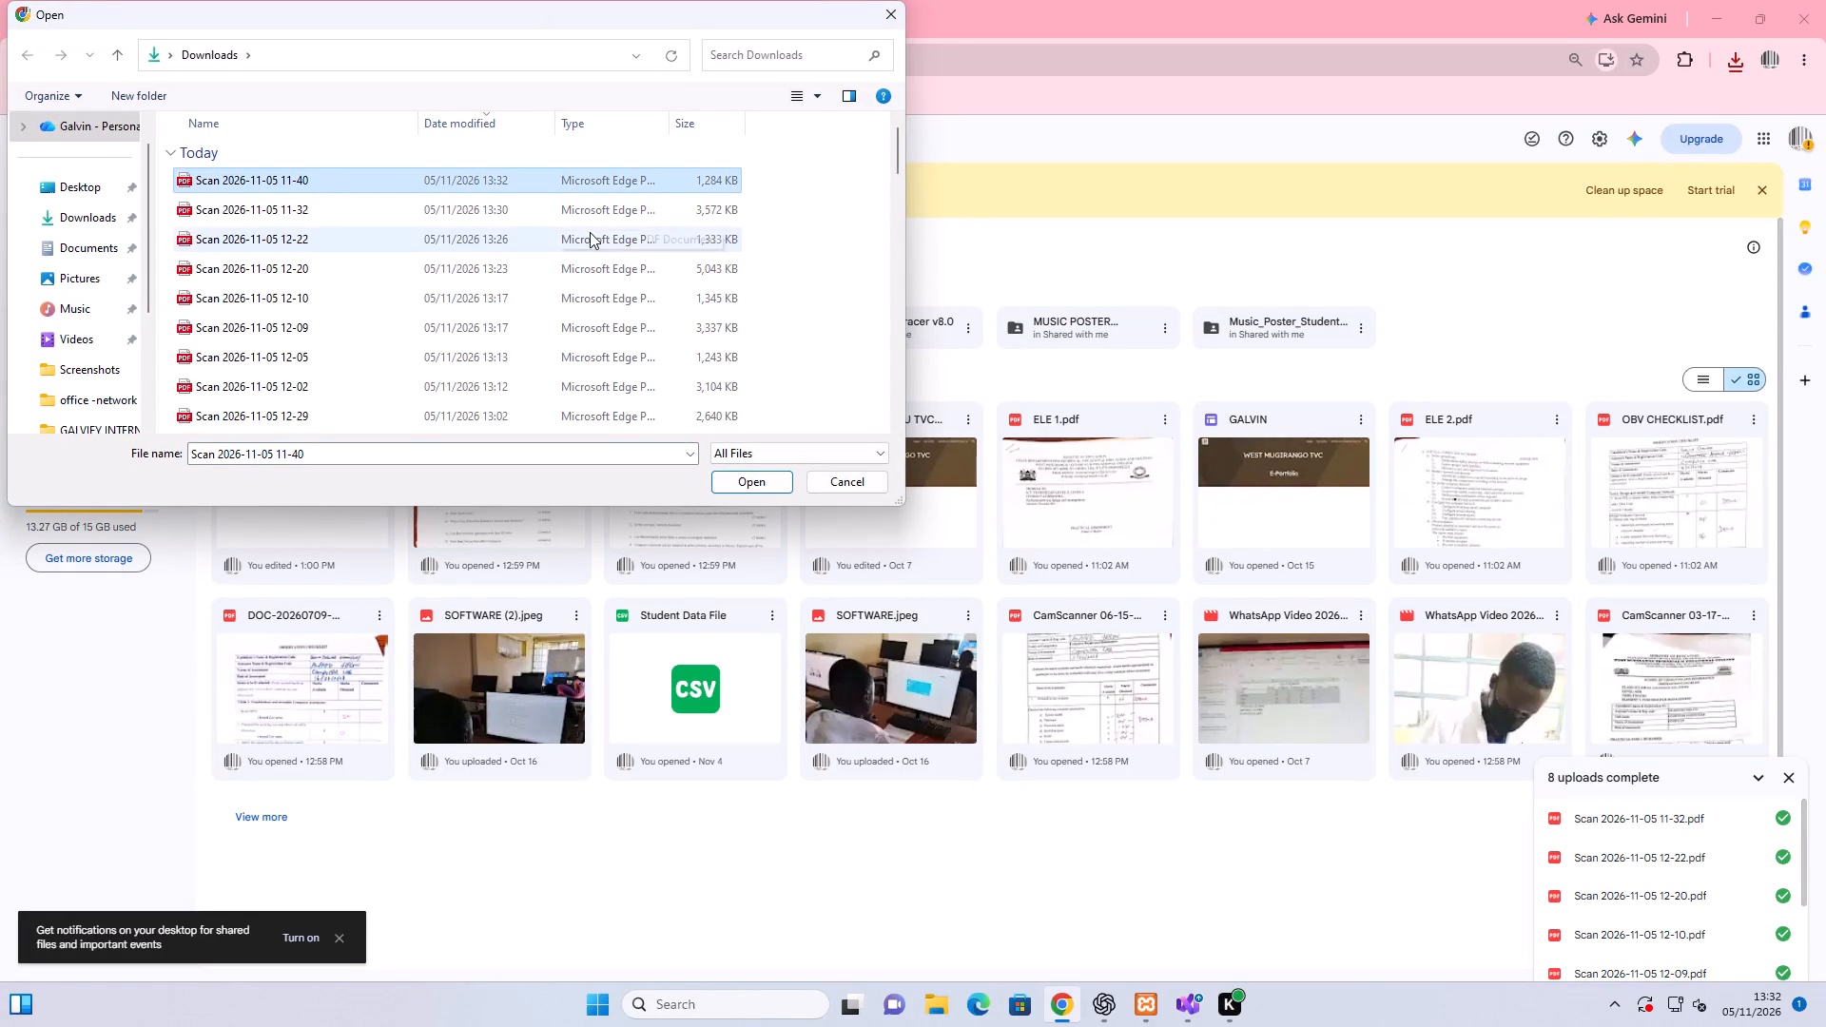
{"action": "left_click", "coordinate": [756, 482]}
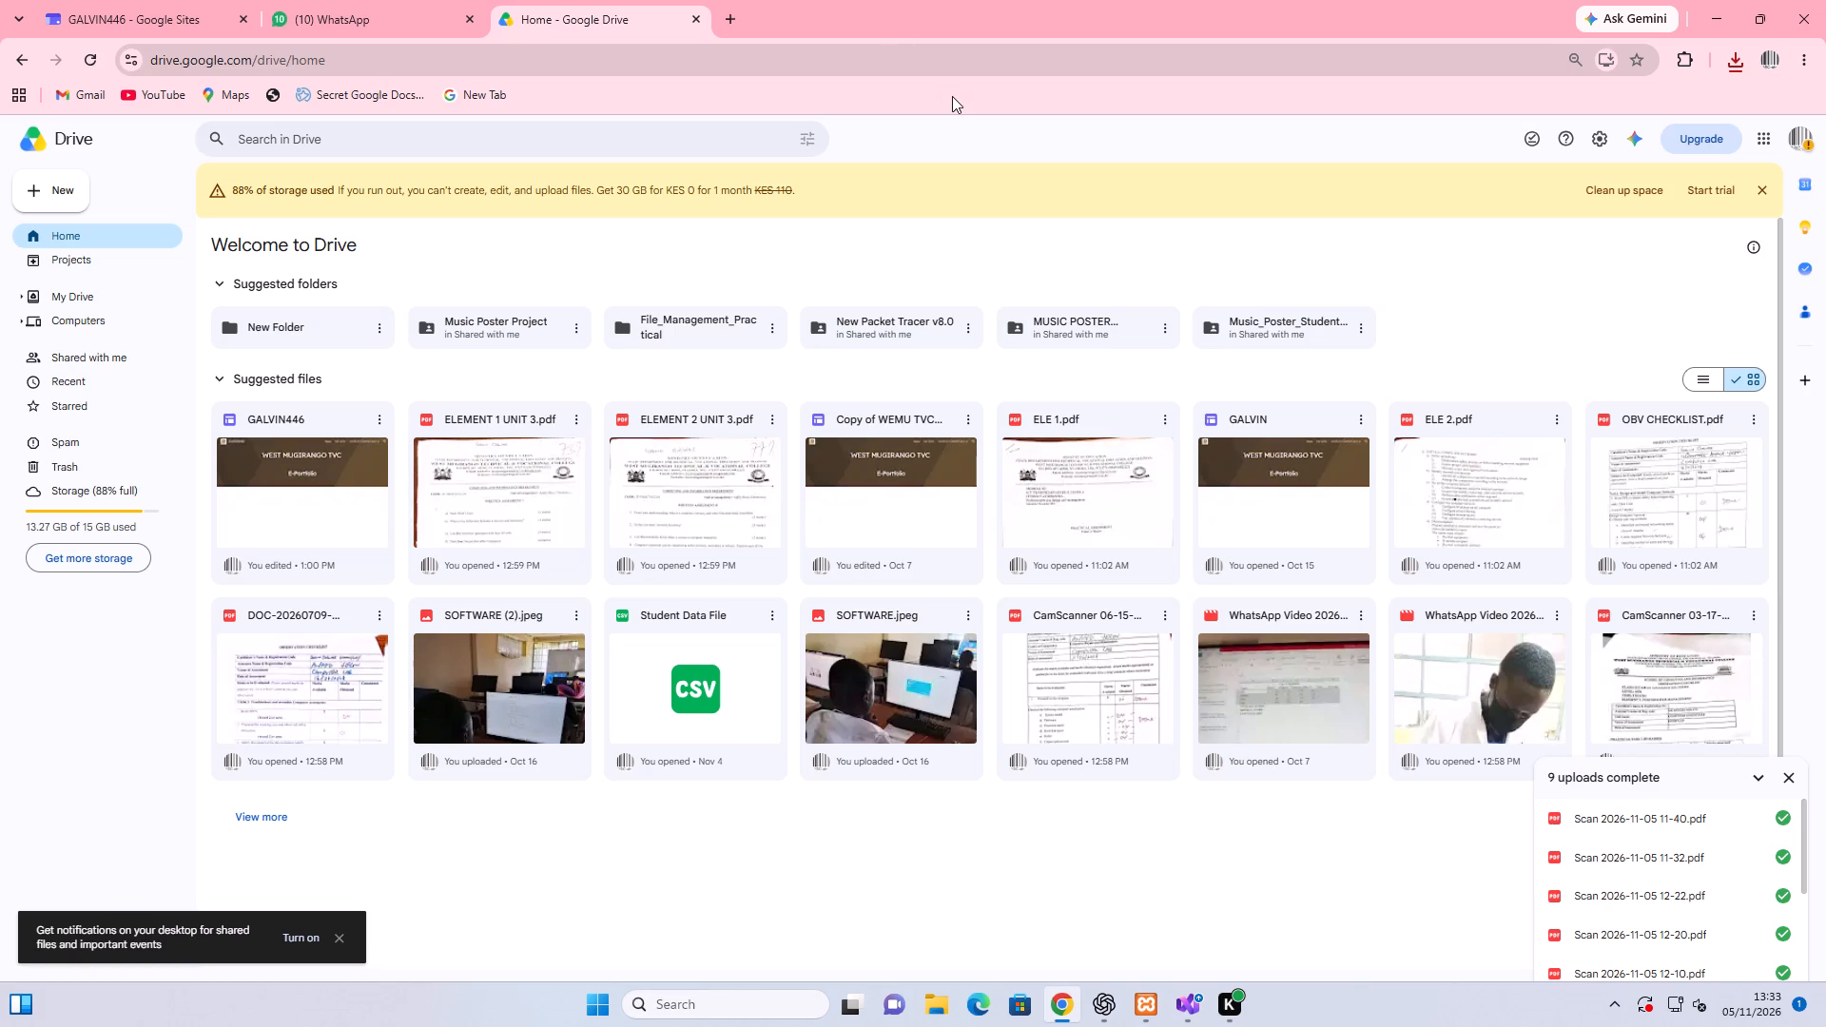
{"action": "left_click", "coordinate": [172, 5]}
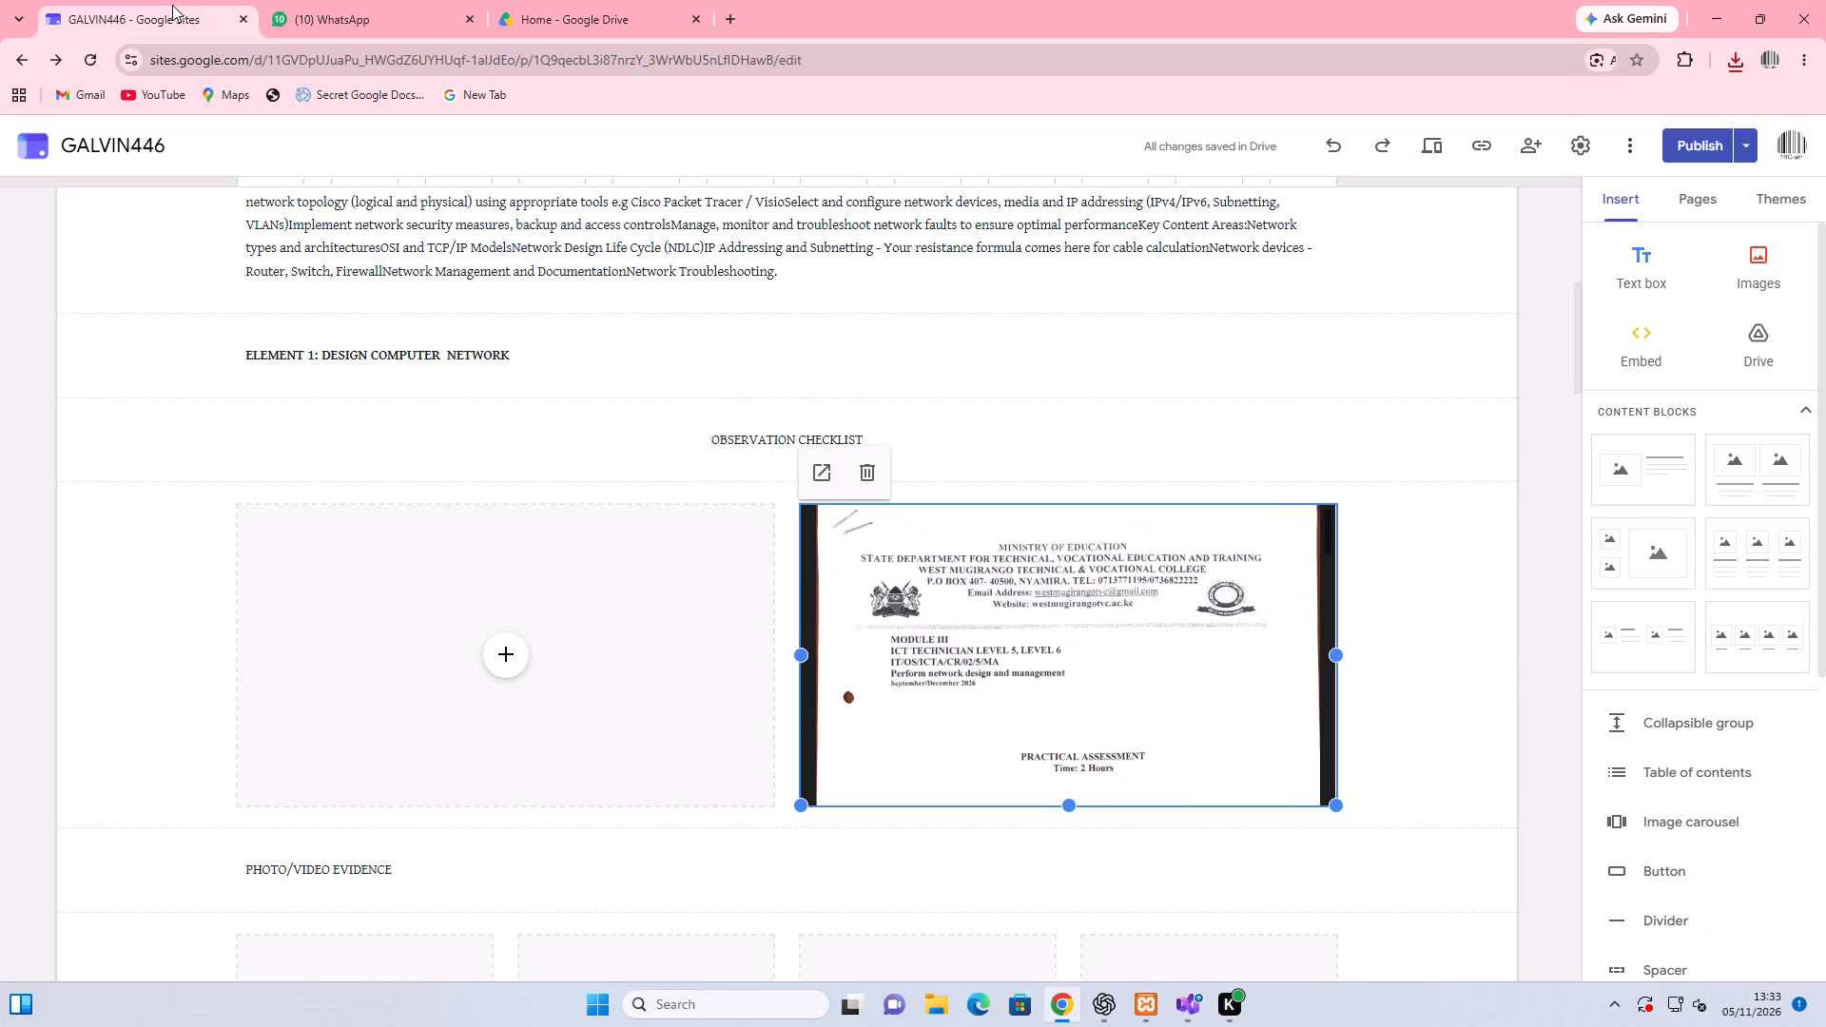
{"action": "left_click", "coordinate": [501, 651]}
{"action": "left_click", "coordinate": [606, 783]}
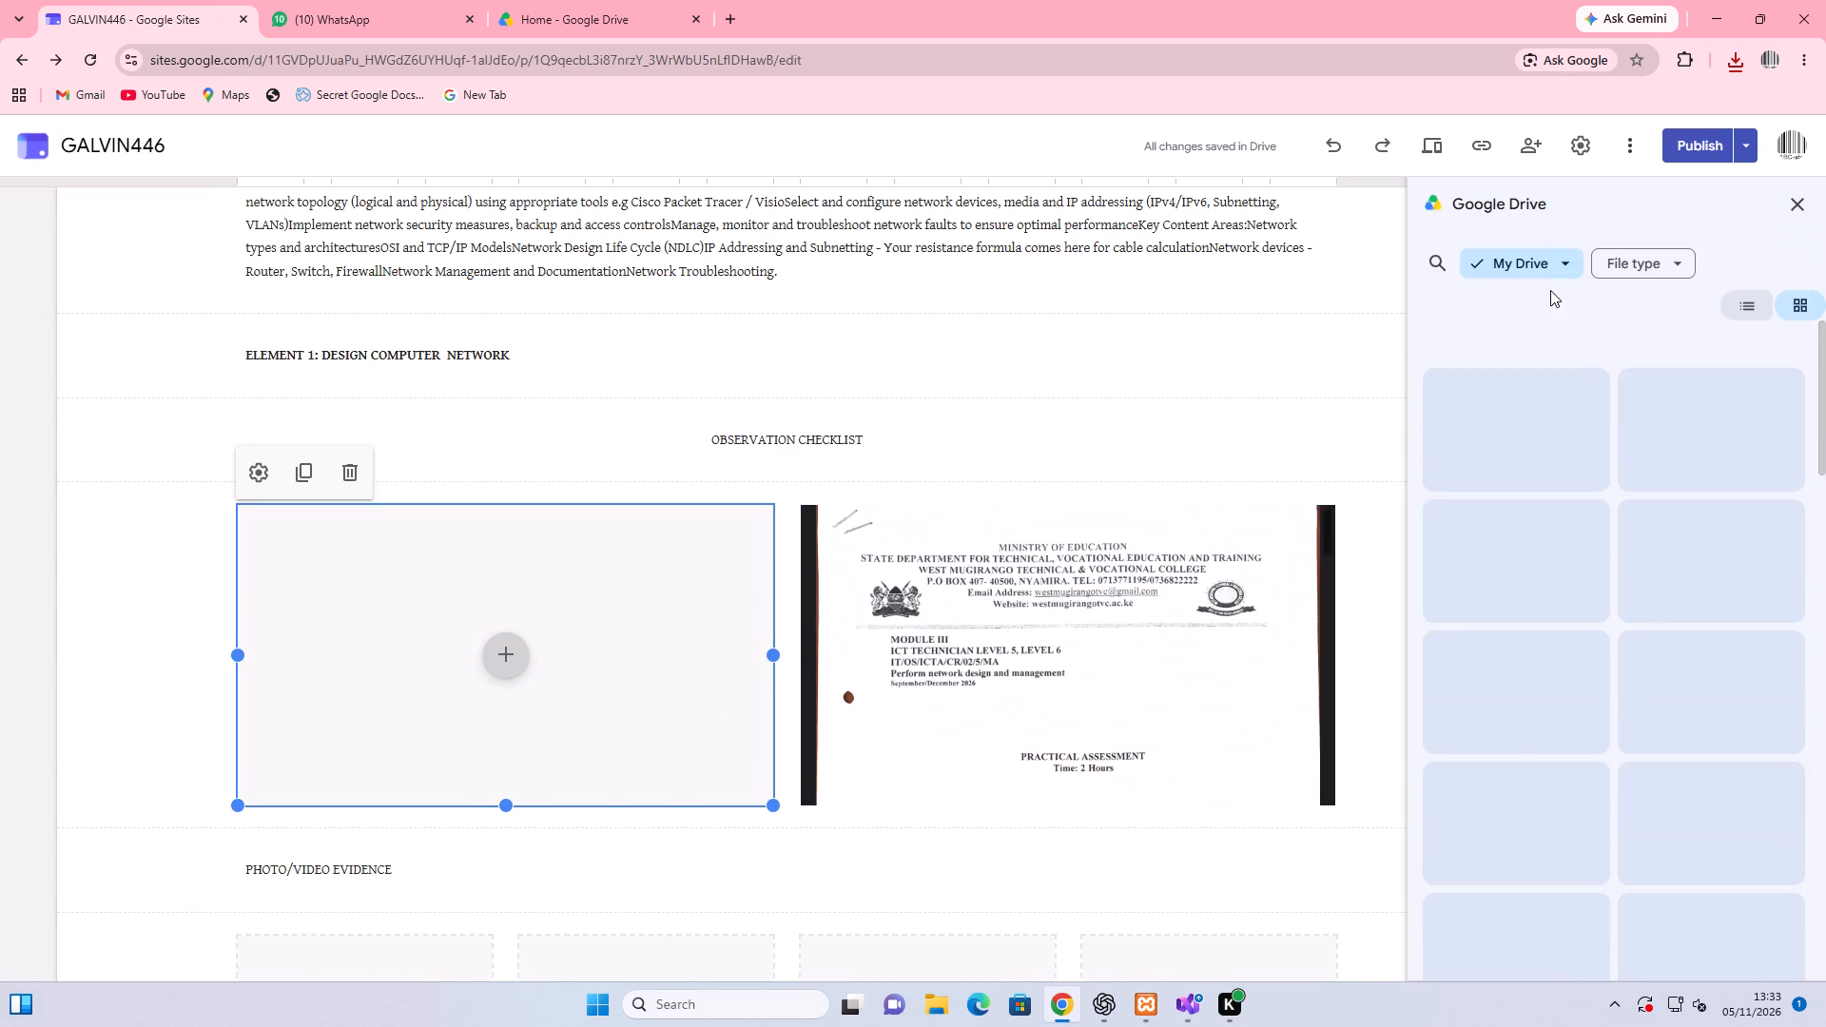
{"action": "left_click", "coordinate": [1563, 262]}
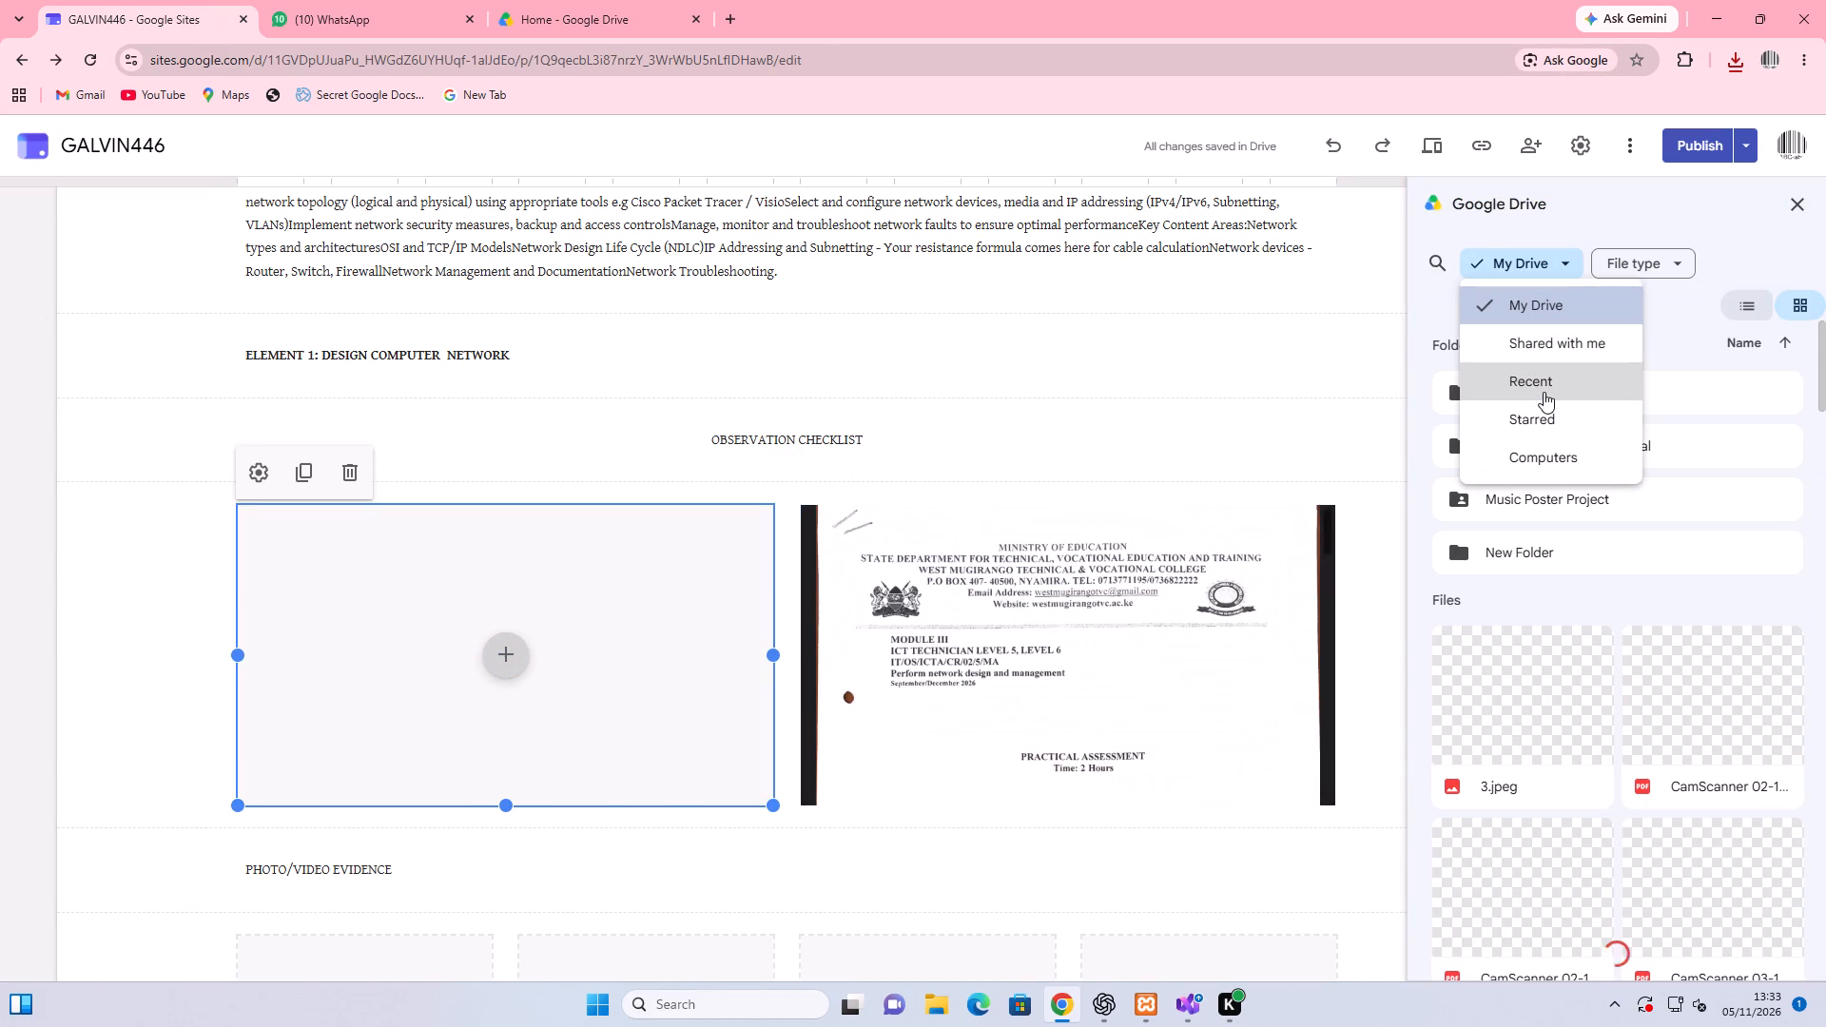
{"action": "left_click", "coordinate": [1543, 392]}
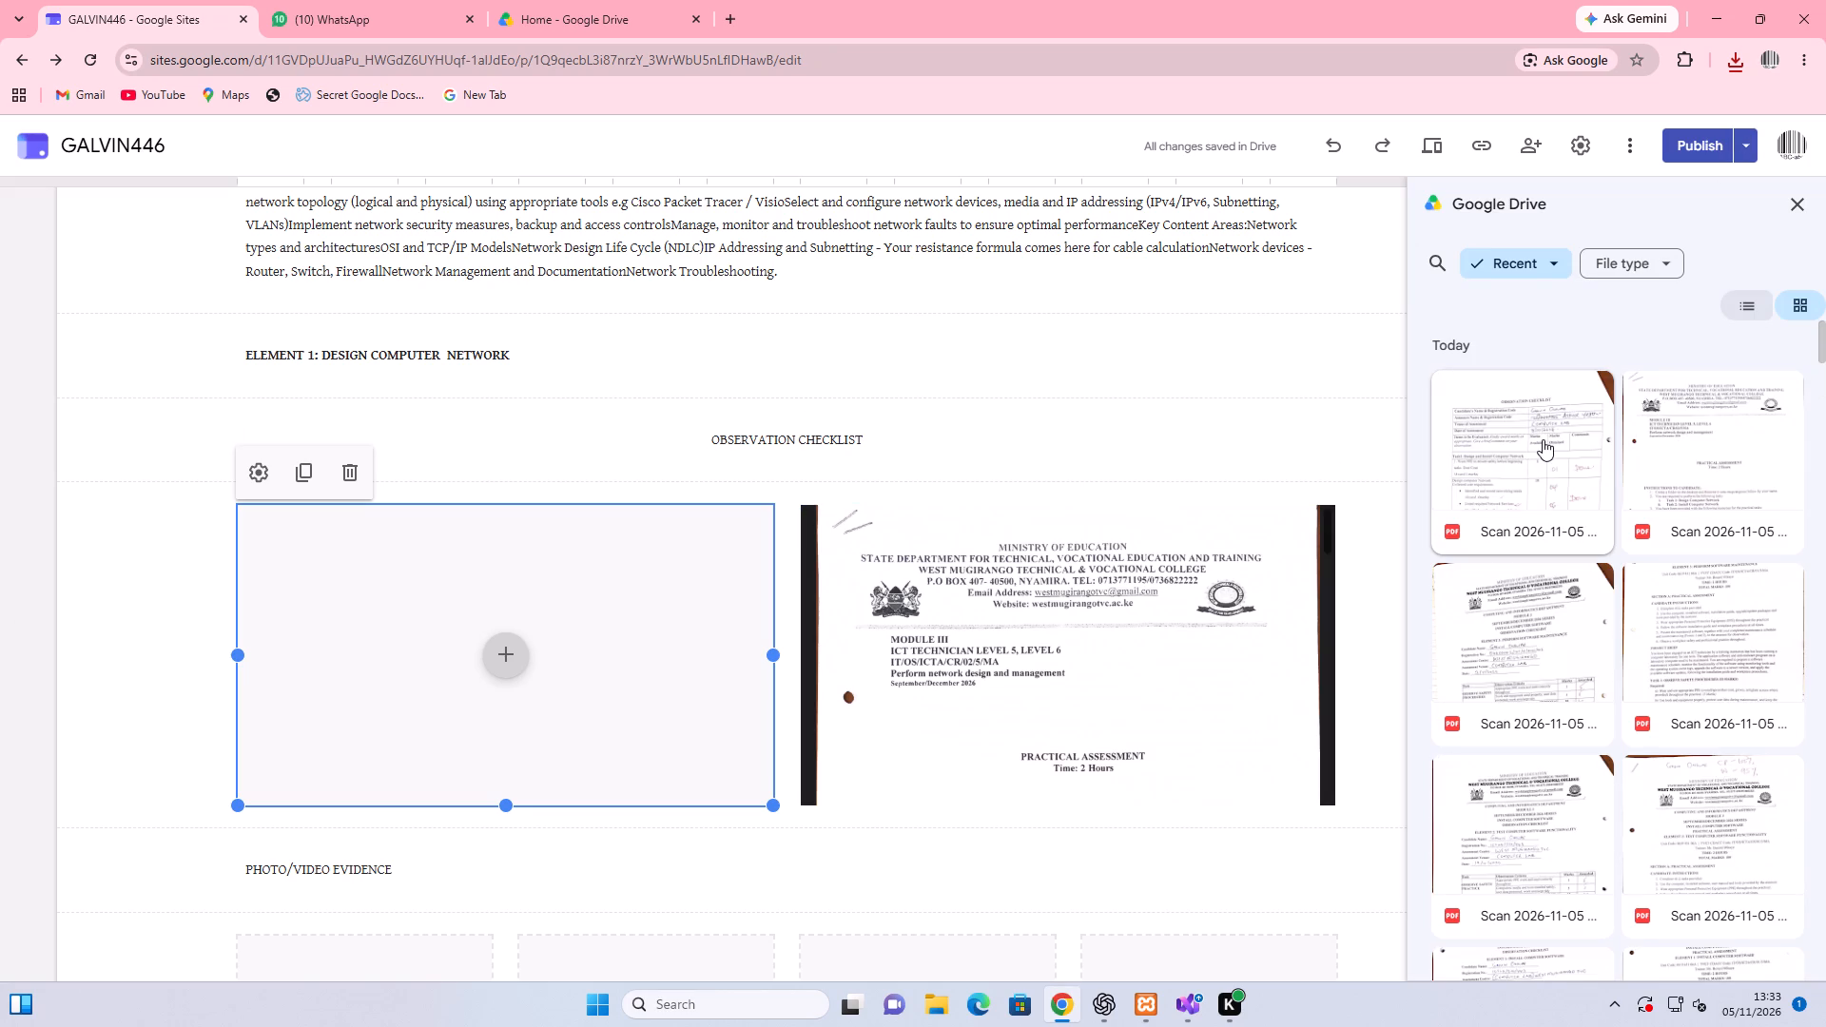
{"action": "left_click", "coordinate": [1543, 439]}
{"action": "left_click", "coordinate": [1754, 956]}
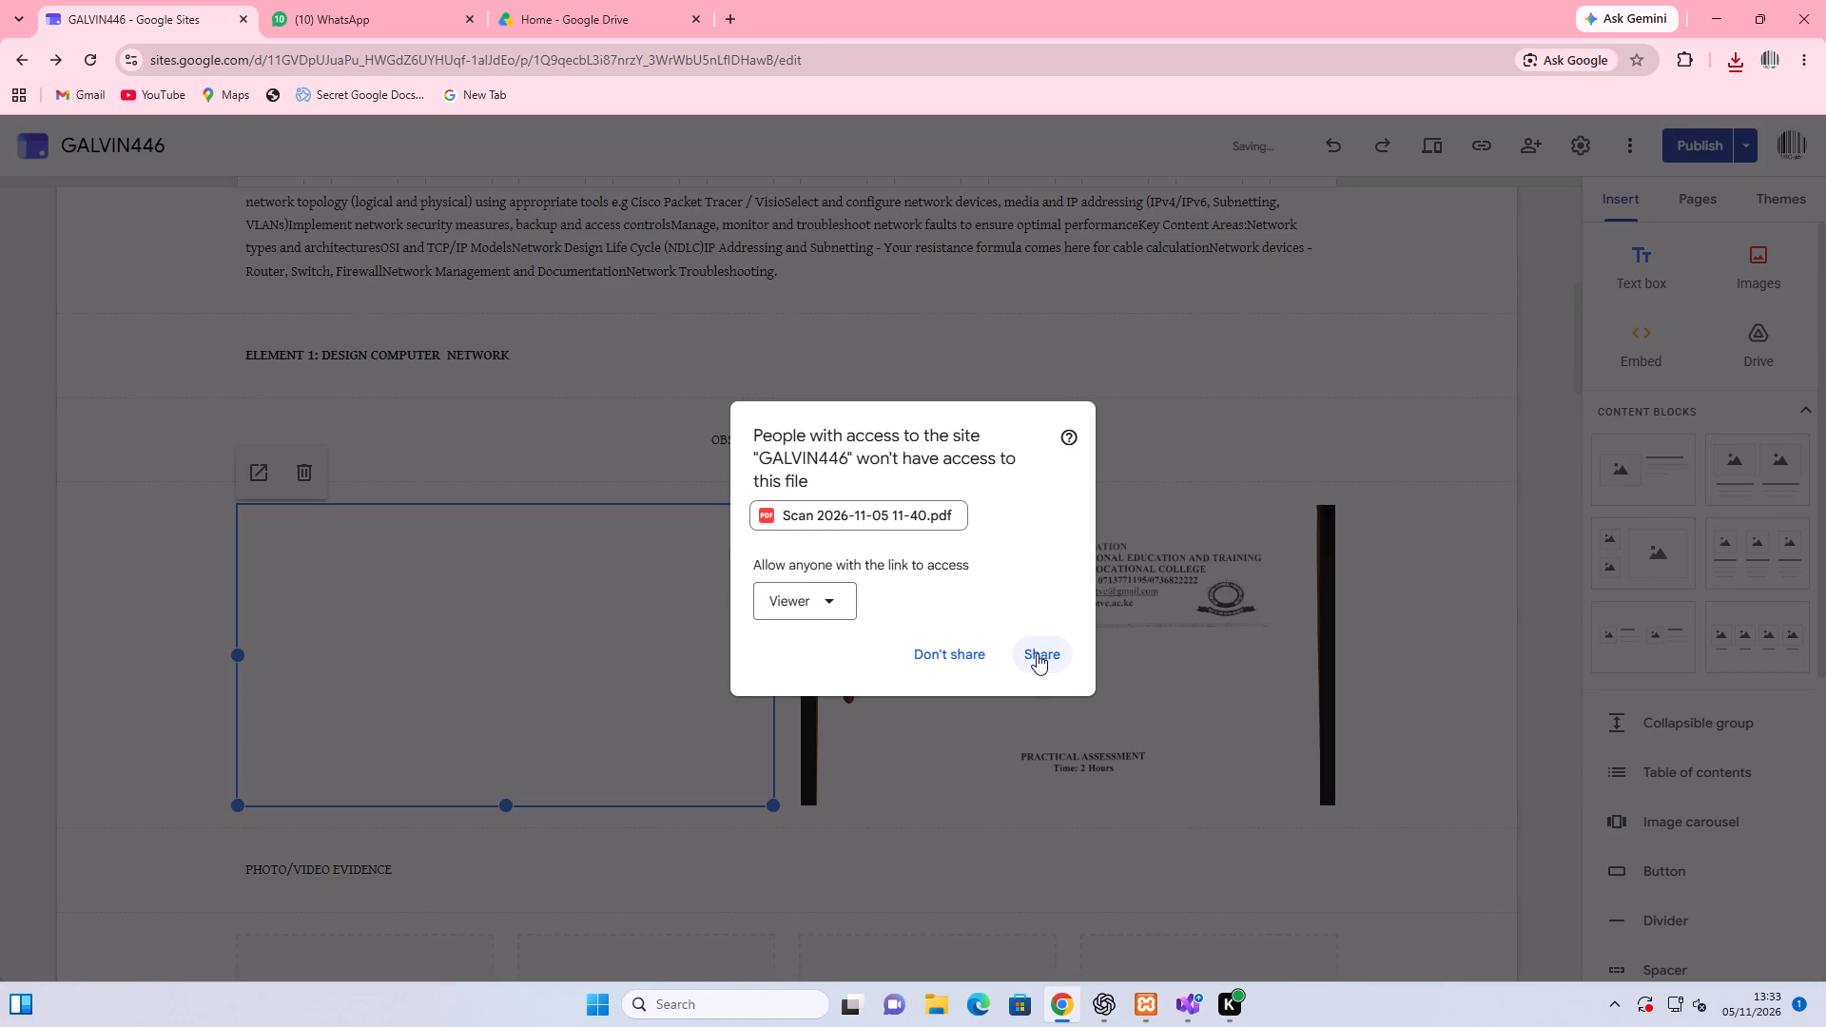
{"action": "left_click", "coordinate": [1038, 653]}
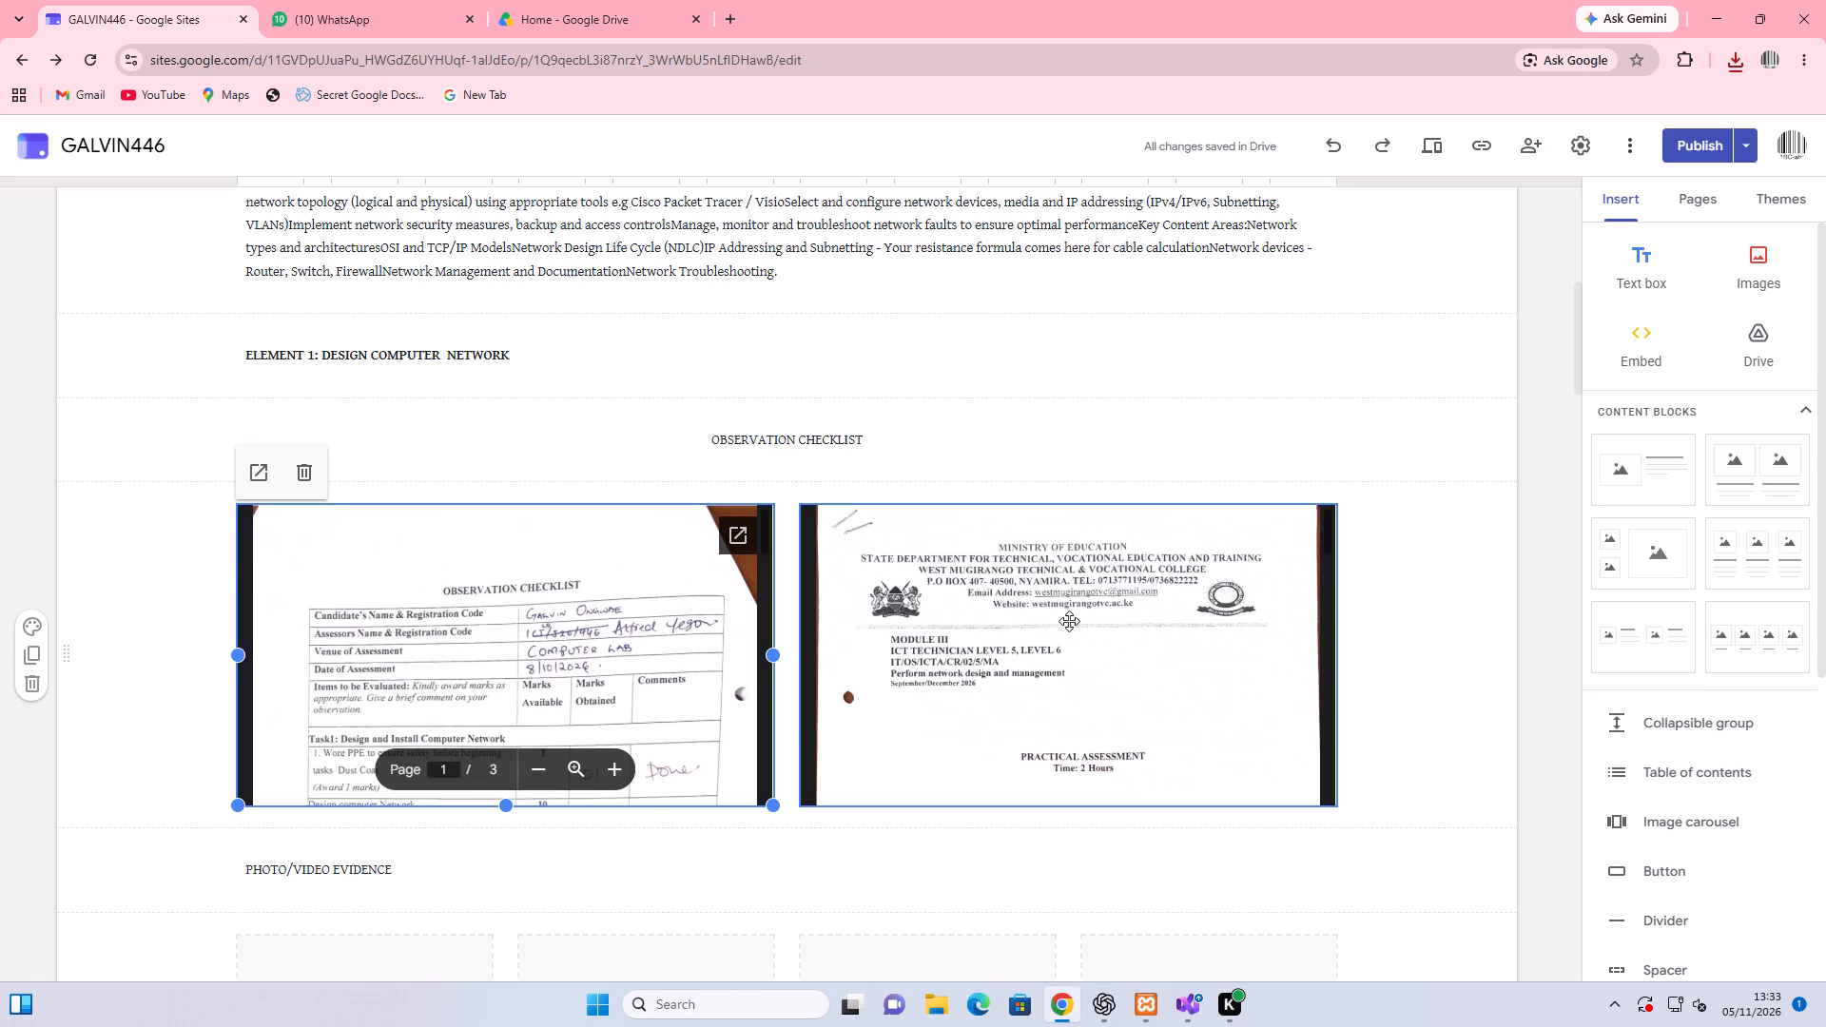
Replace the empty four-image section under Element 1's PHOTO/VIDEO EVIDENCE heading with a three-column image-and-text content block.
{"action": "scroll", "coordinate": [942, 677], "scroll_direction": "down", "scroll_amount": 7}
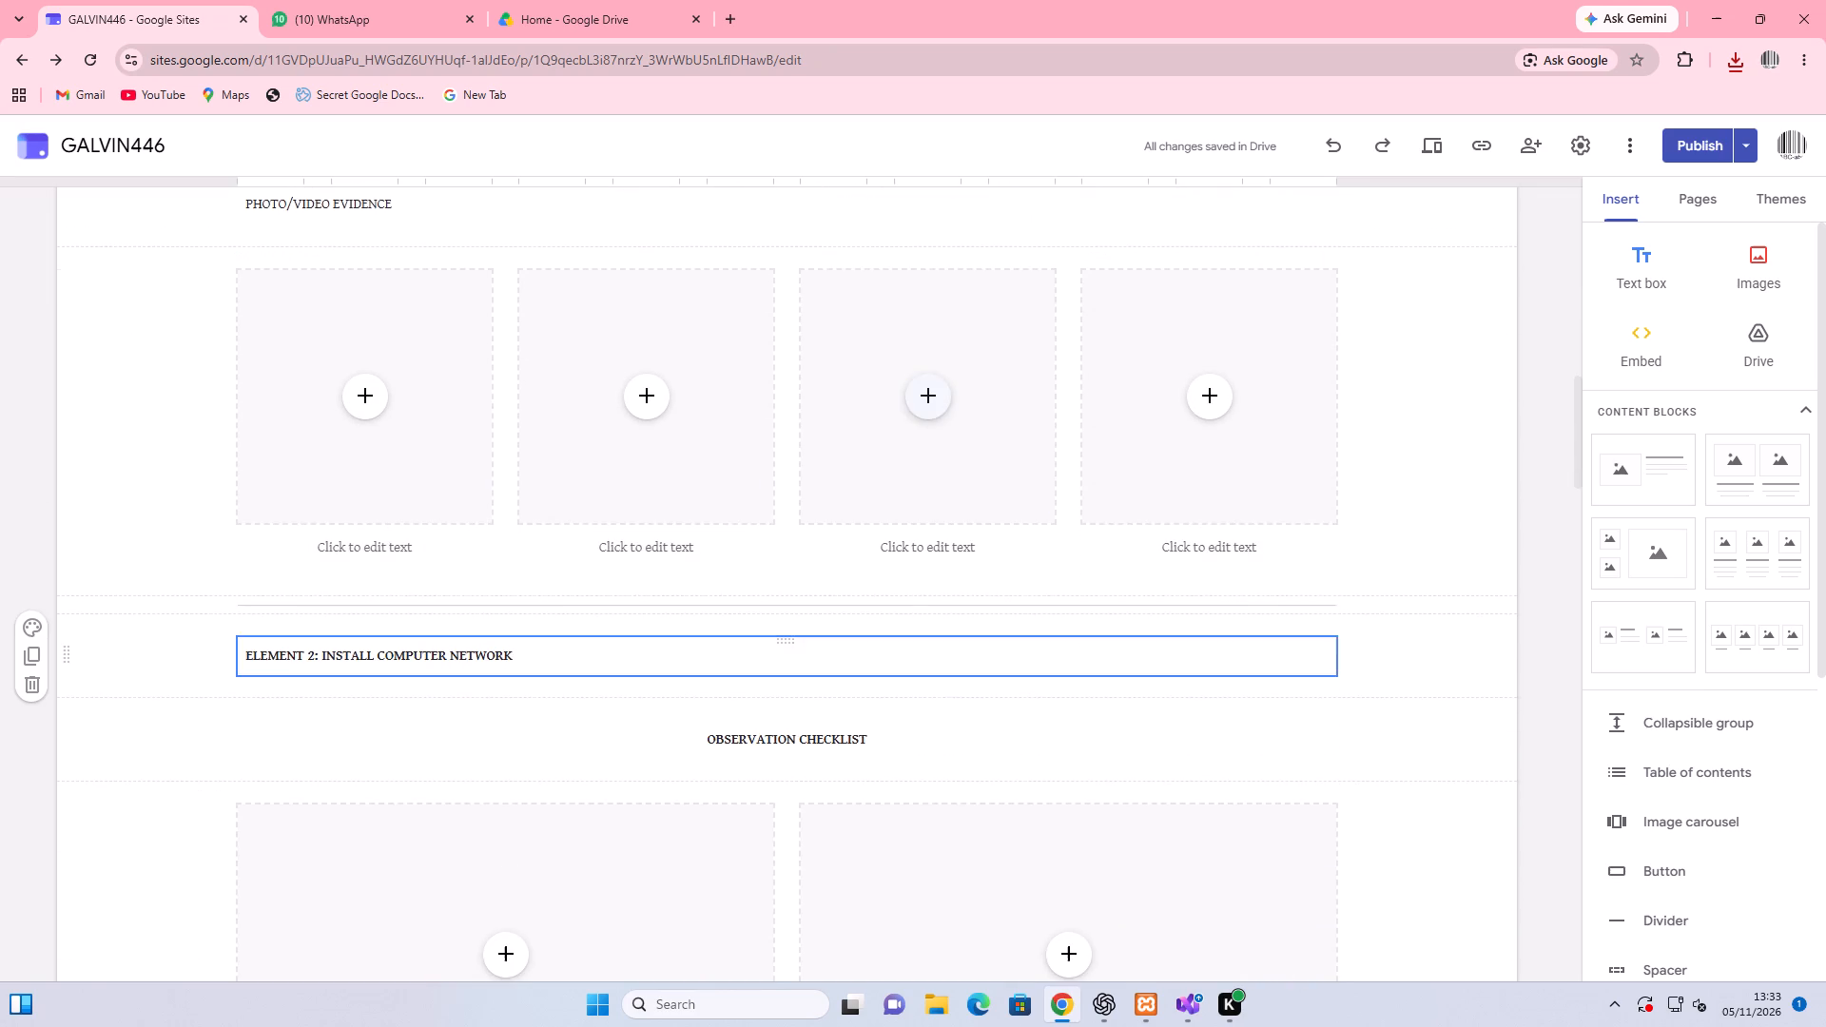
{"action": "scroll", "coordinate": [973, 659], "scroll_direction": "down", "scroll_amount": 2}
{"action": "scroll", "coordinate": [1173, 481], "scroll_direction": "up", "scroll_amount": 4}
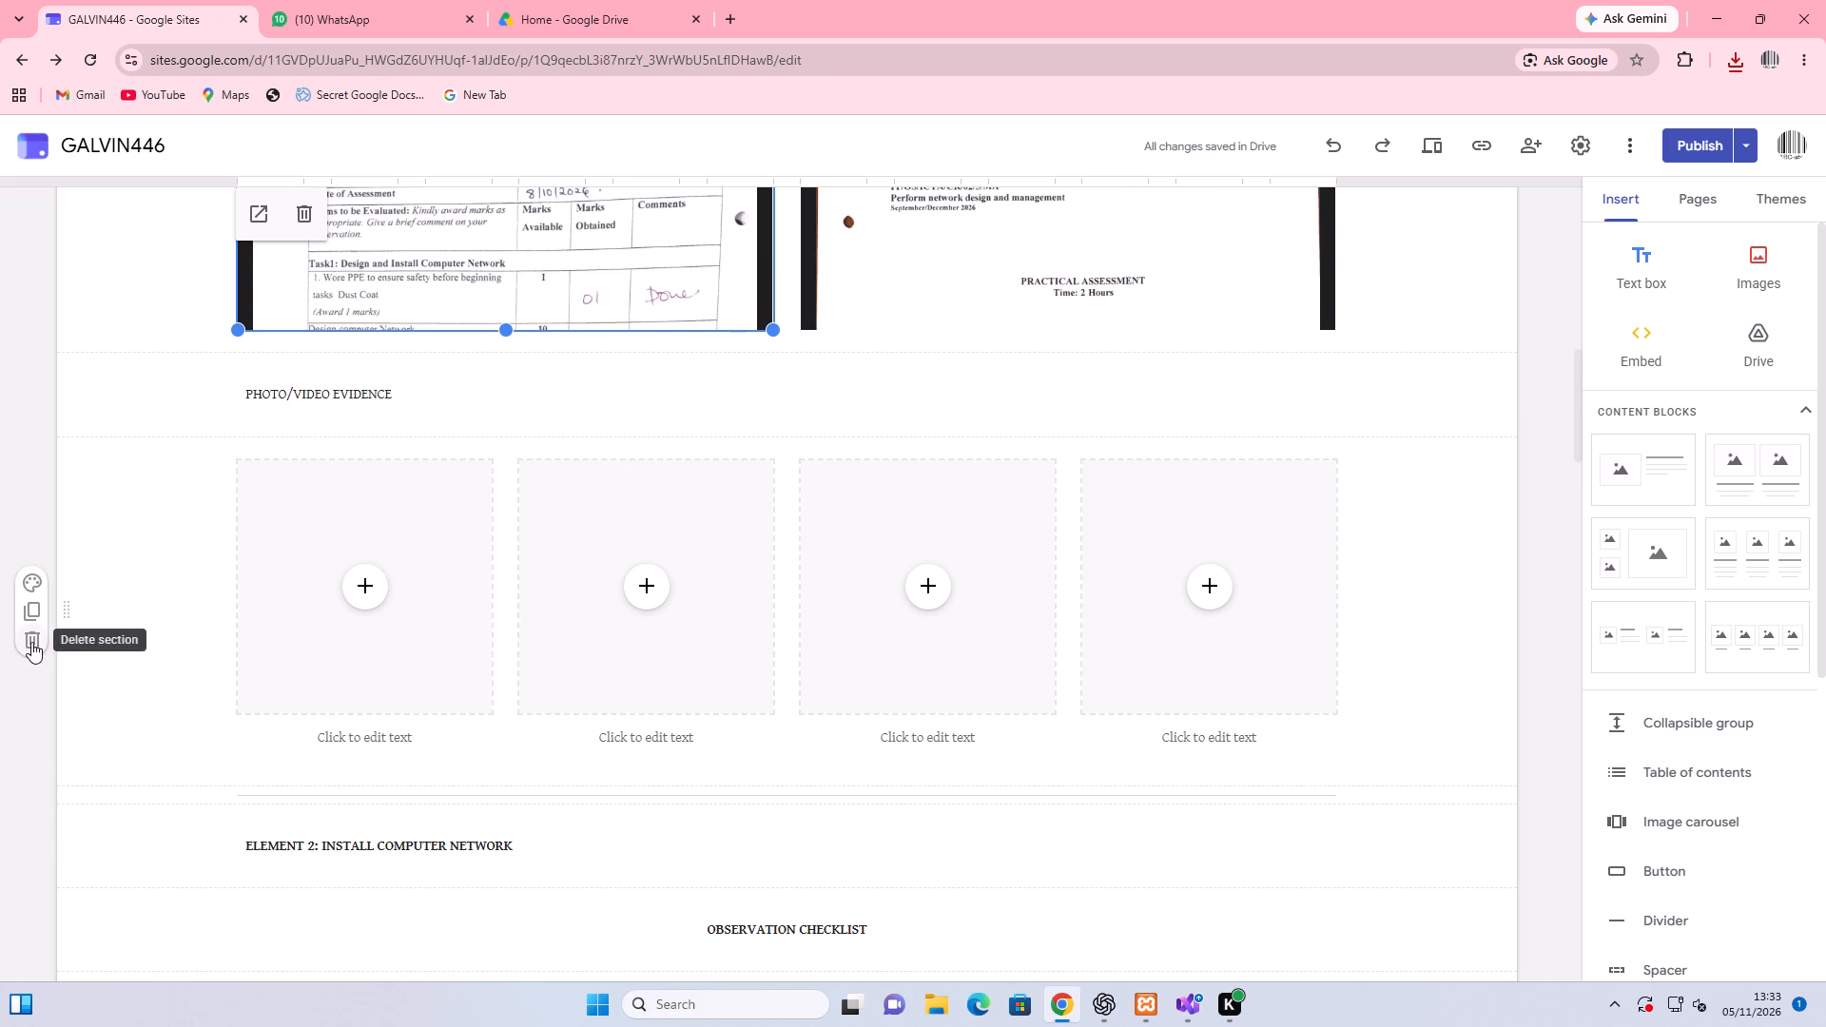
{"action": "left_click", "coordinate": [31, 642]}
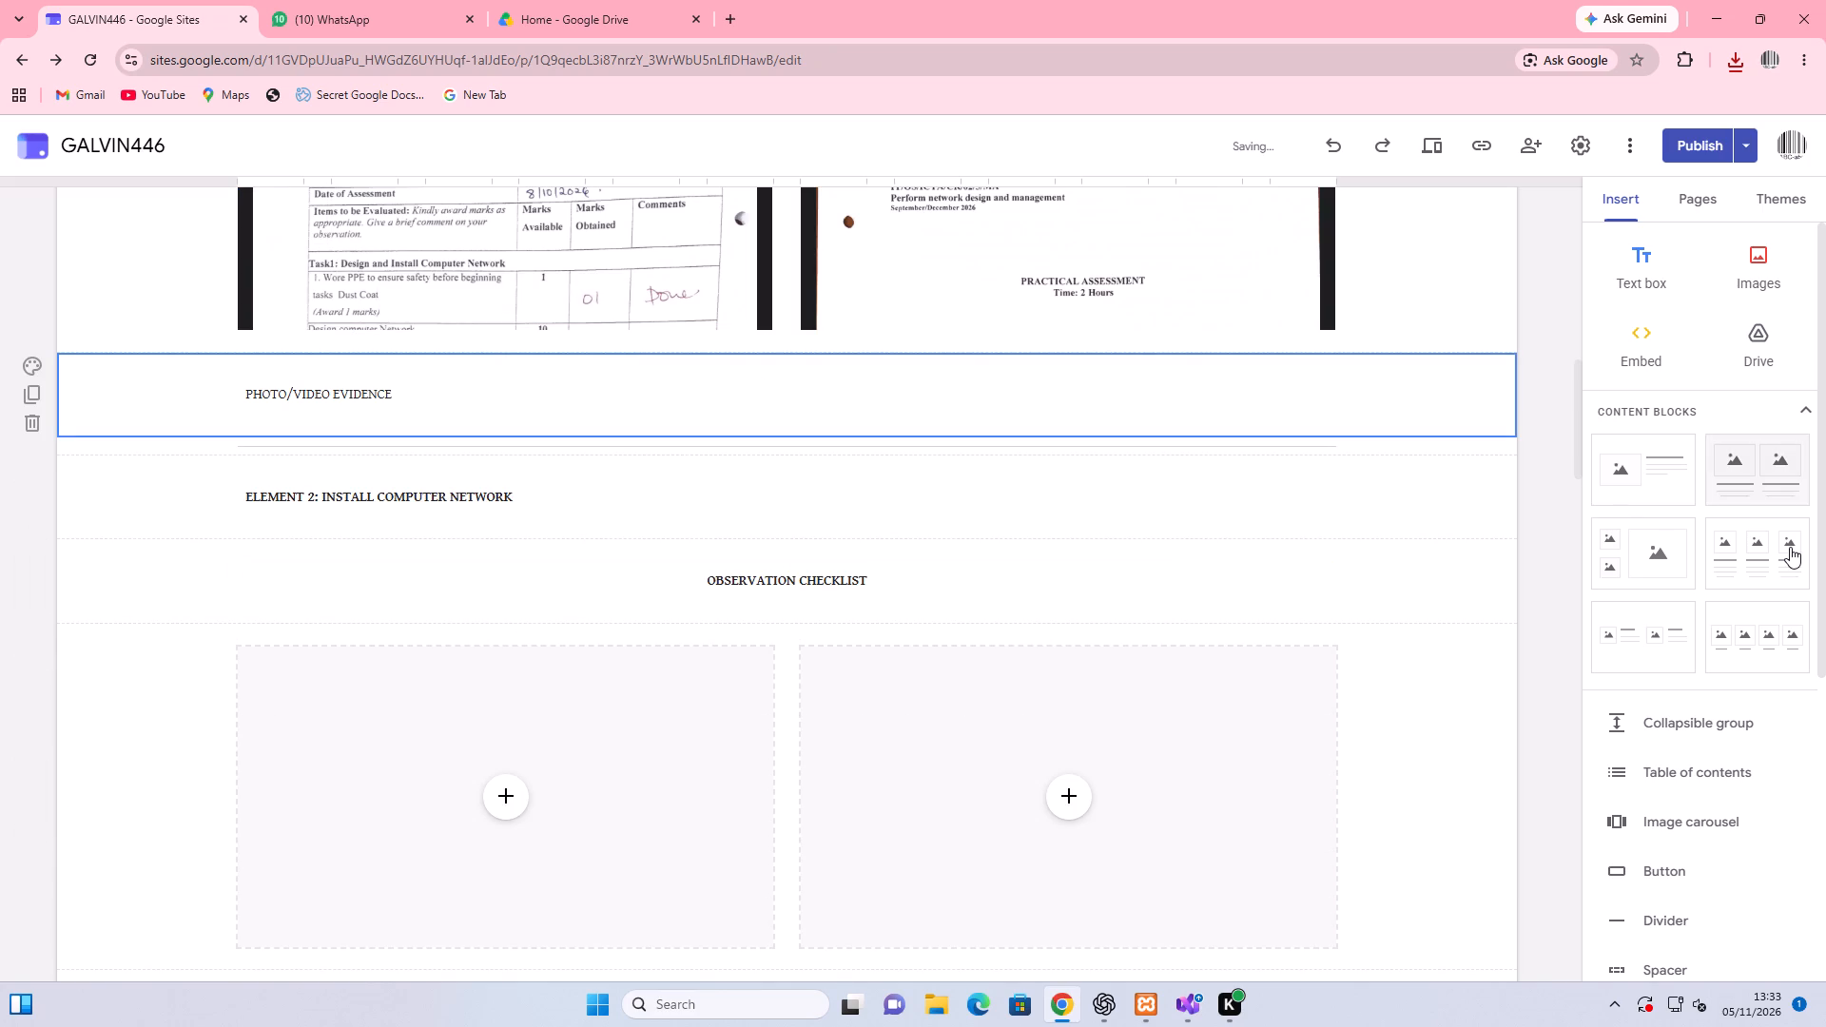
{"action": "left_click", "coordinate": [1790, 547]}
Remove the heading and caption text placeholders beneath the first image placeholder of Element 1's three-column evidence block.
{"action": "left_click", "coordinate": [509, 670]}
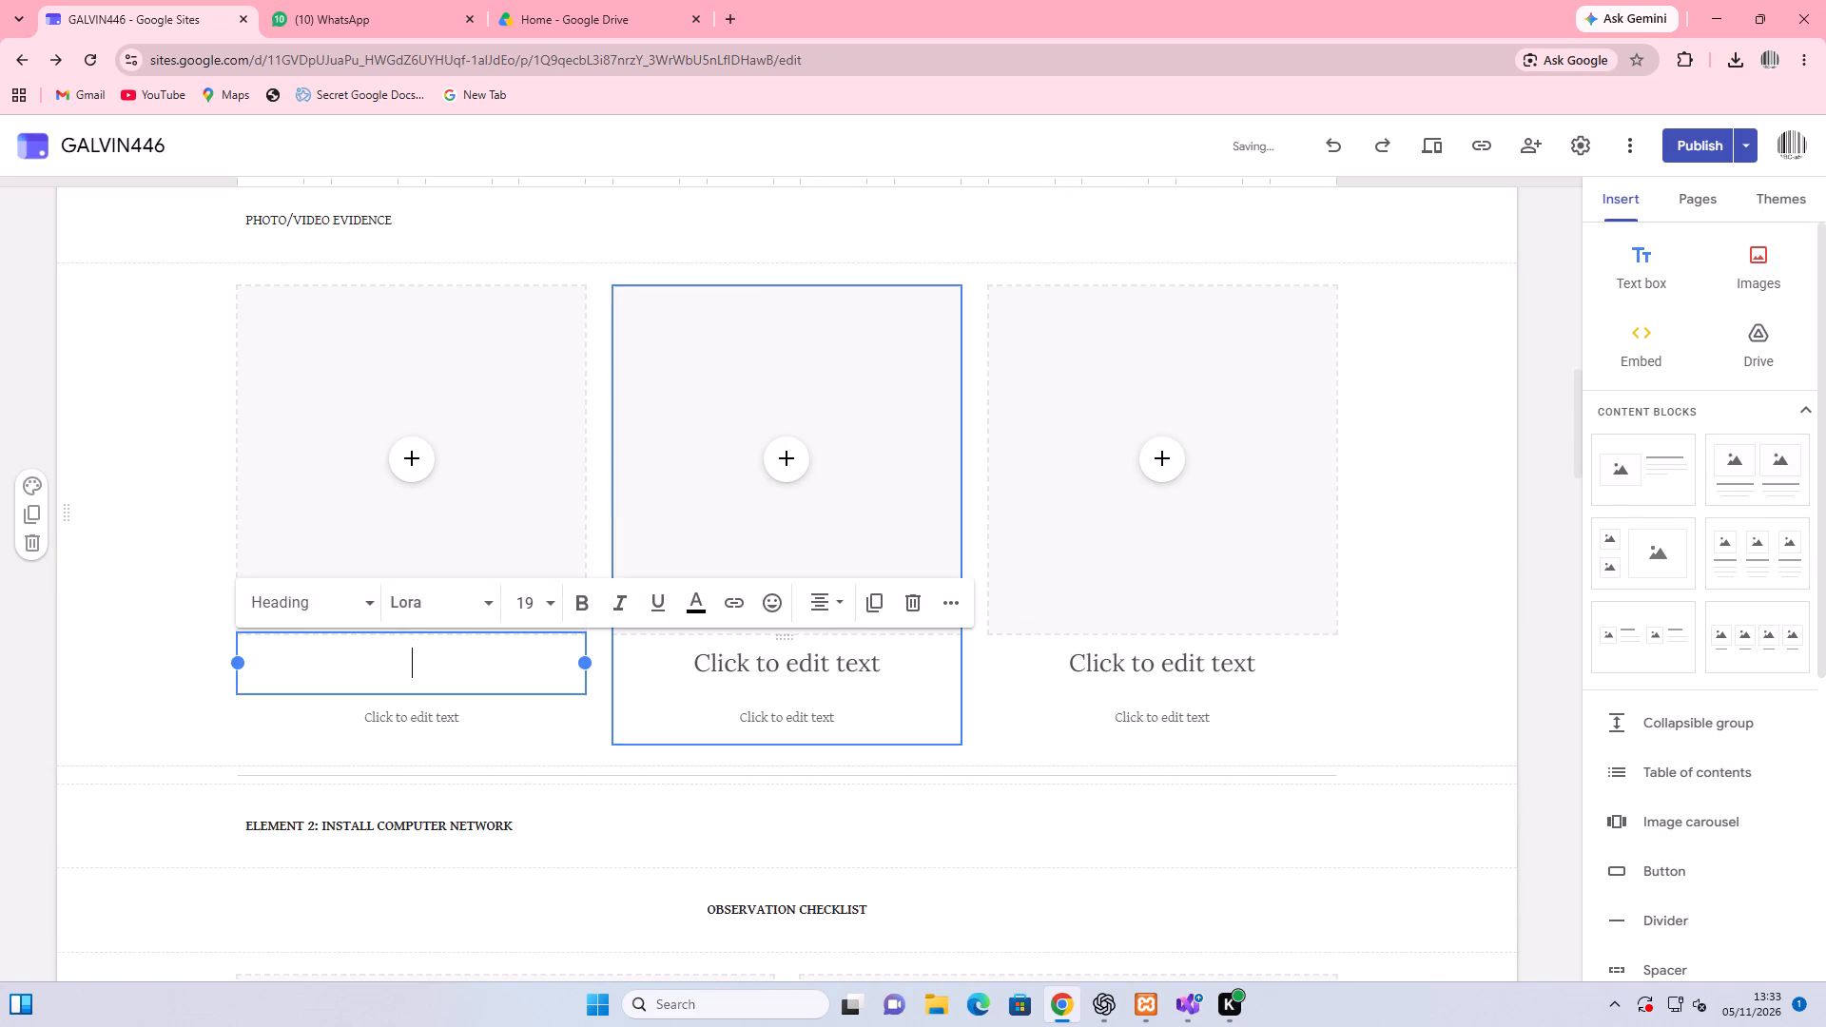
{"action": "left_click", "coordinate": [910, 603]}
{"action": "left_click", "coordinate": [531, 662]}
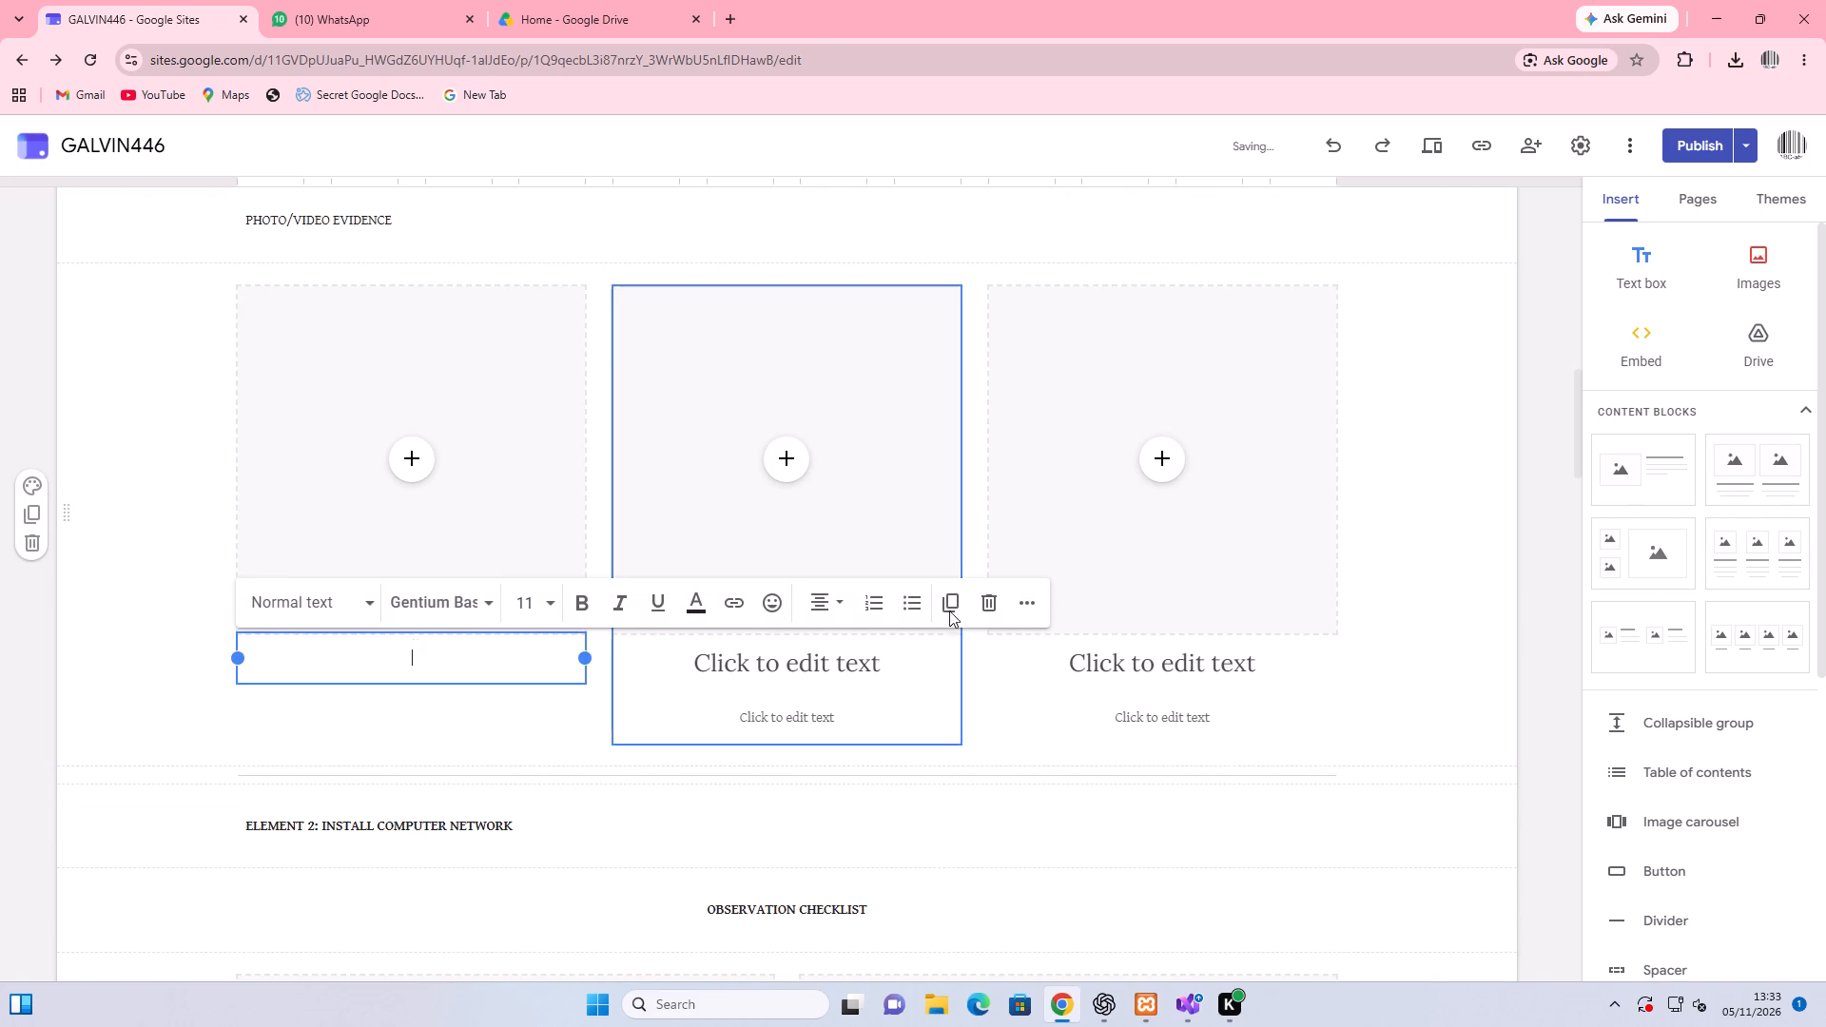
Remove the remaining heading and caption text placeholders beneath all three image placeholders in Element 1's PHOTO/VIDEO EVIDENCE block.
{"action": "left_click", "coordinate": [991, 599]}
{"action": "left_click", "coordinate": [891, 667]}
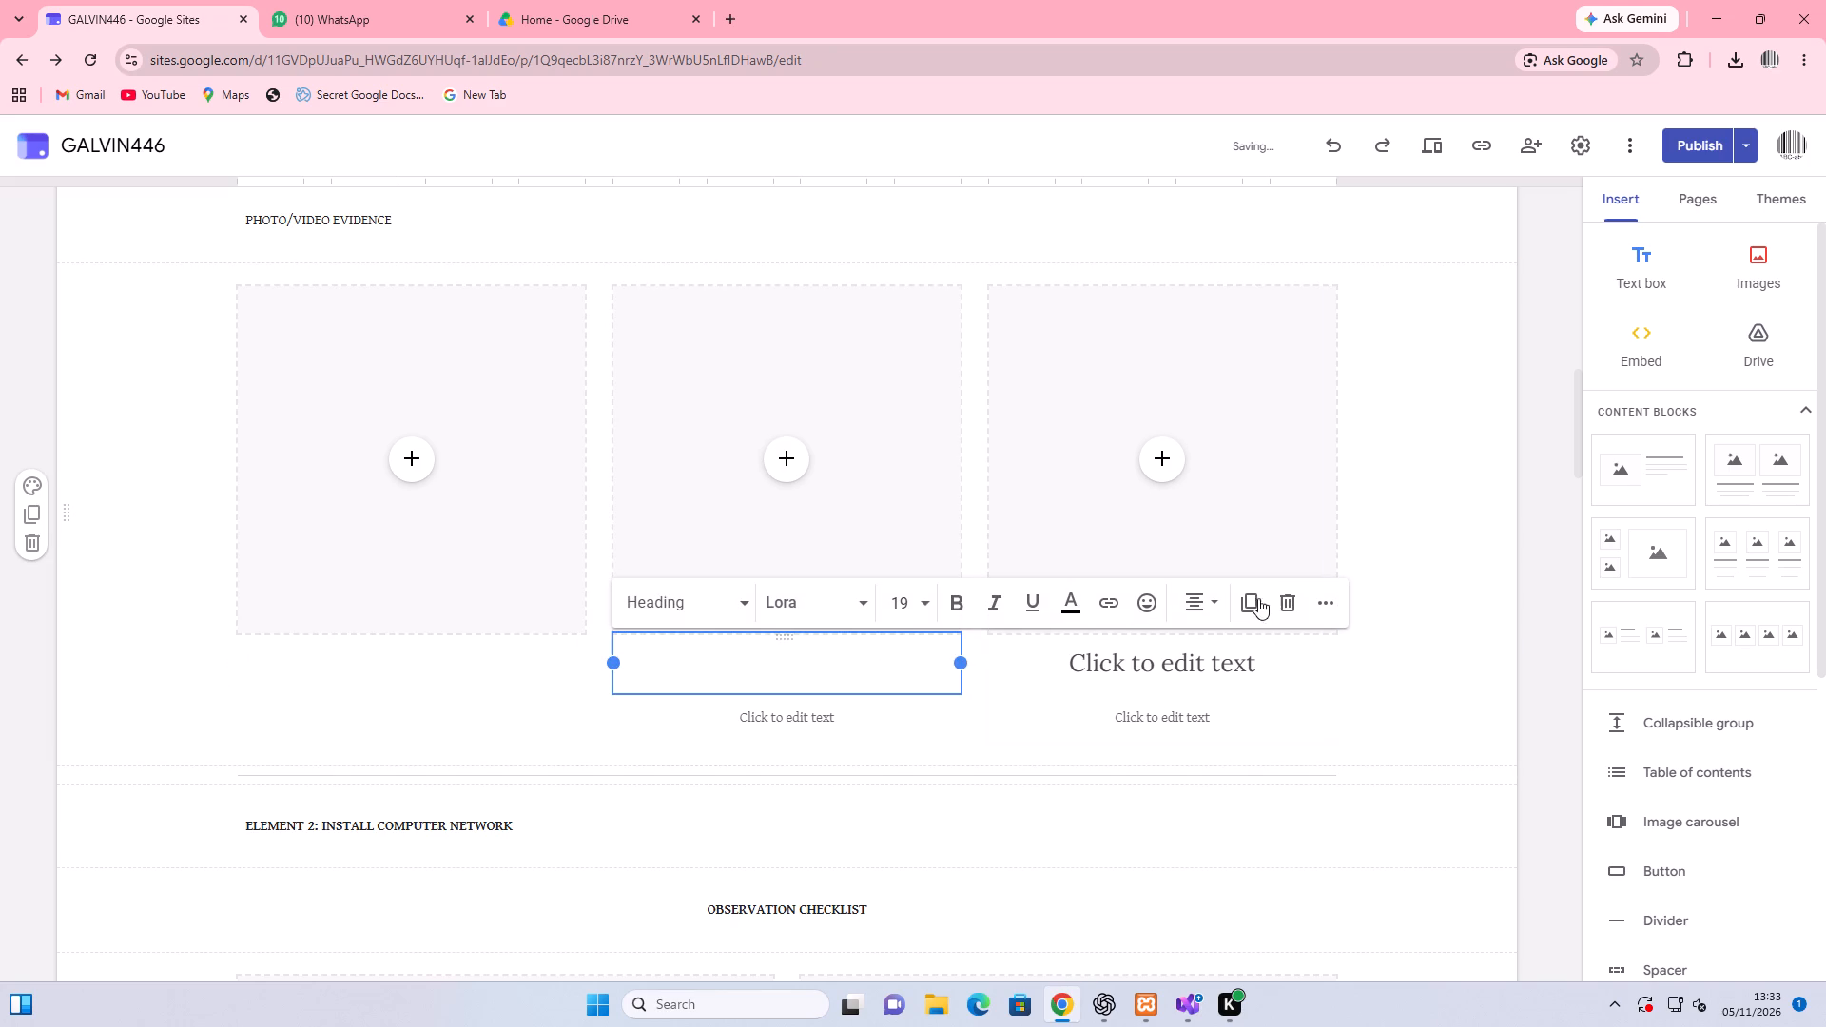
{"action": "left_click", "coordinate": [1284, 600]}
{"action": "left_click", "coordinate": [865, 663]}
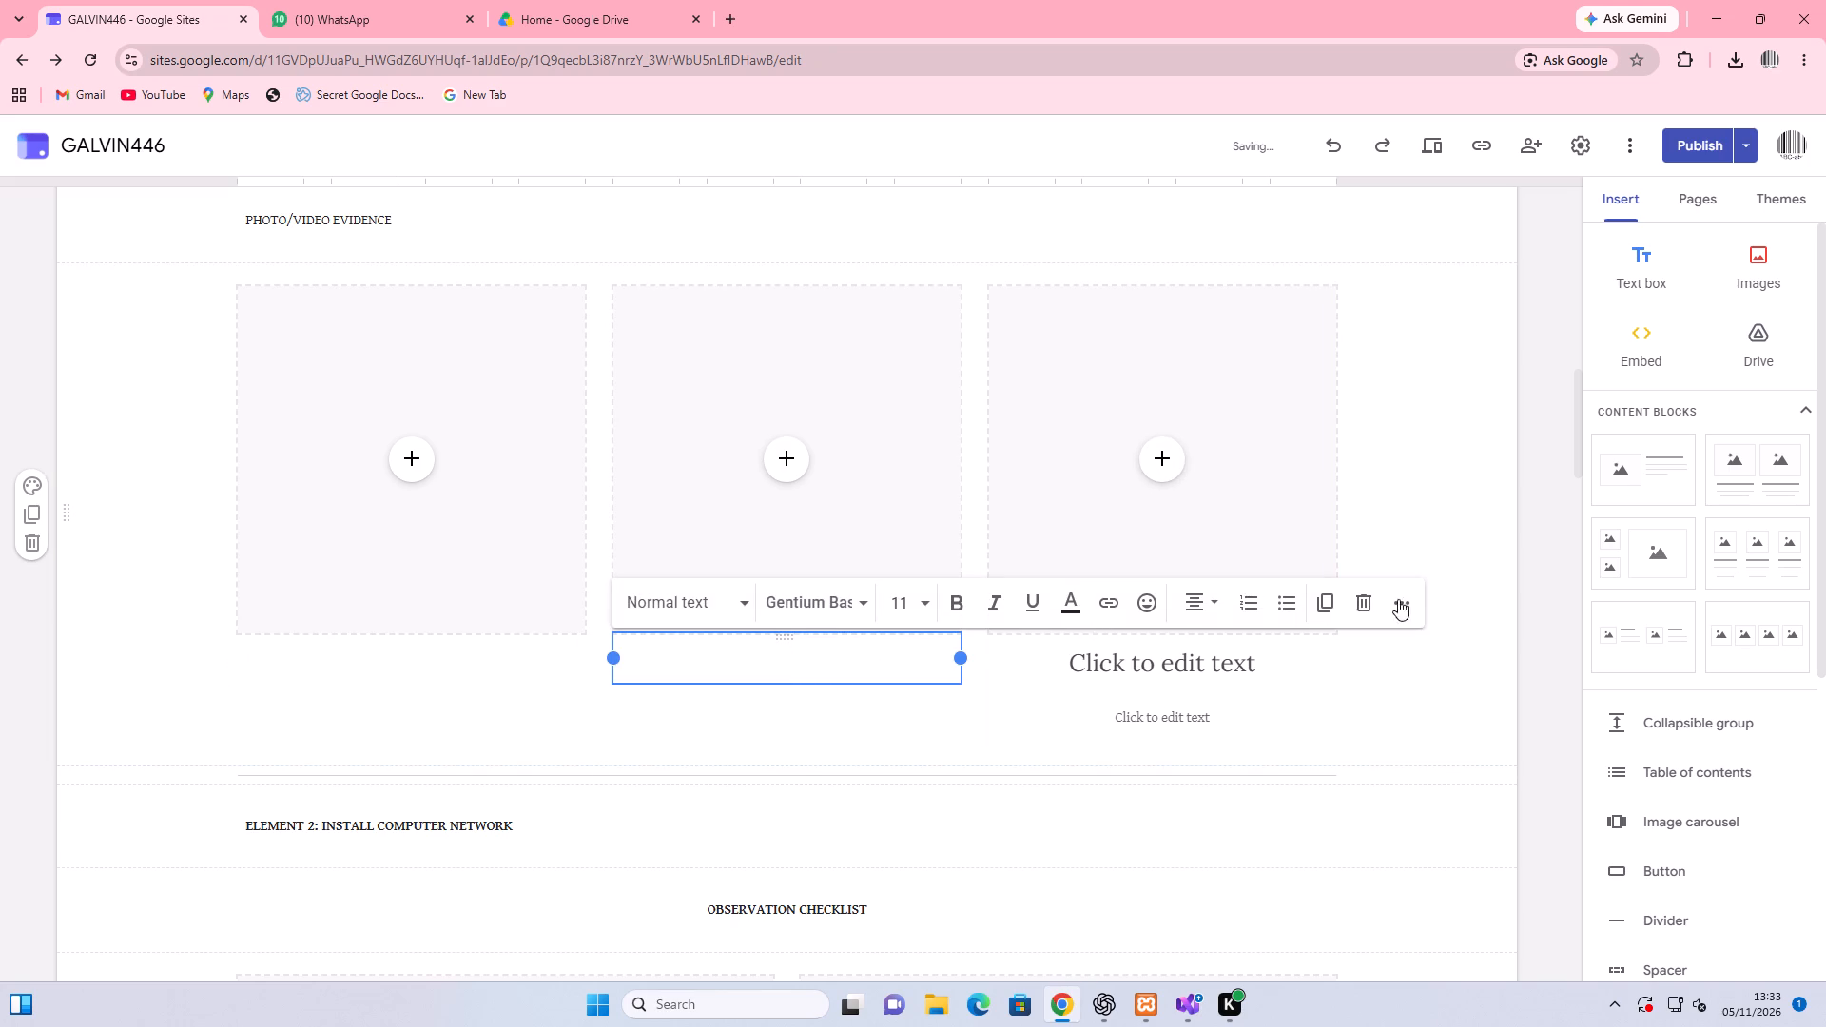
{"action": "left_click", "coordinate": [1356, 602]}
{"action": "left_click", "coordinate": [1272, 657]}
{"action": "left_click", "coordinate": [1432, 604]}
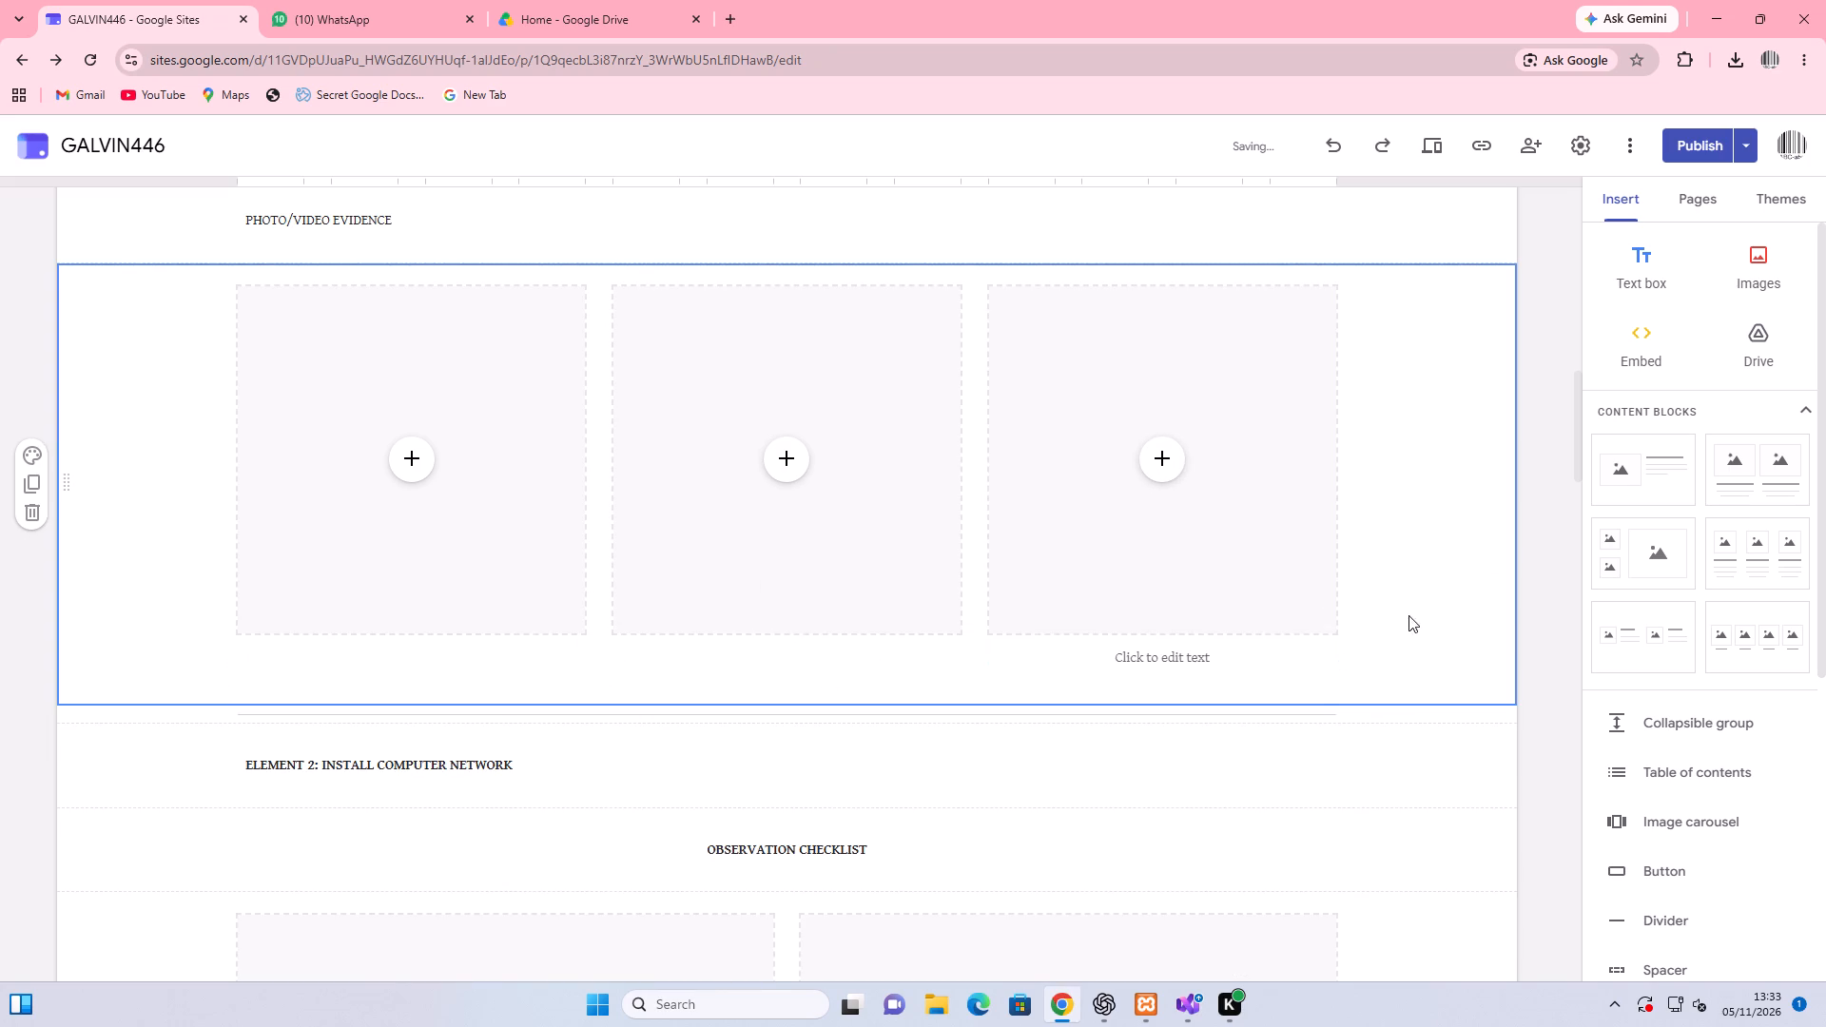
{"action": "left_click", "coordinate": [1249, 663]}
{"action": "left_click", "coordinate": [1513, 598]}
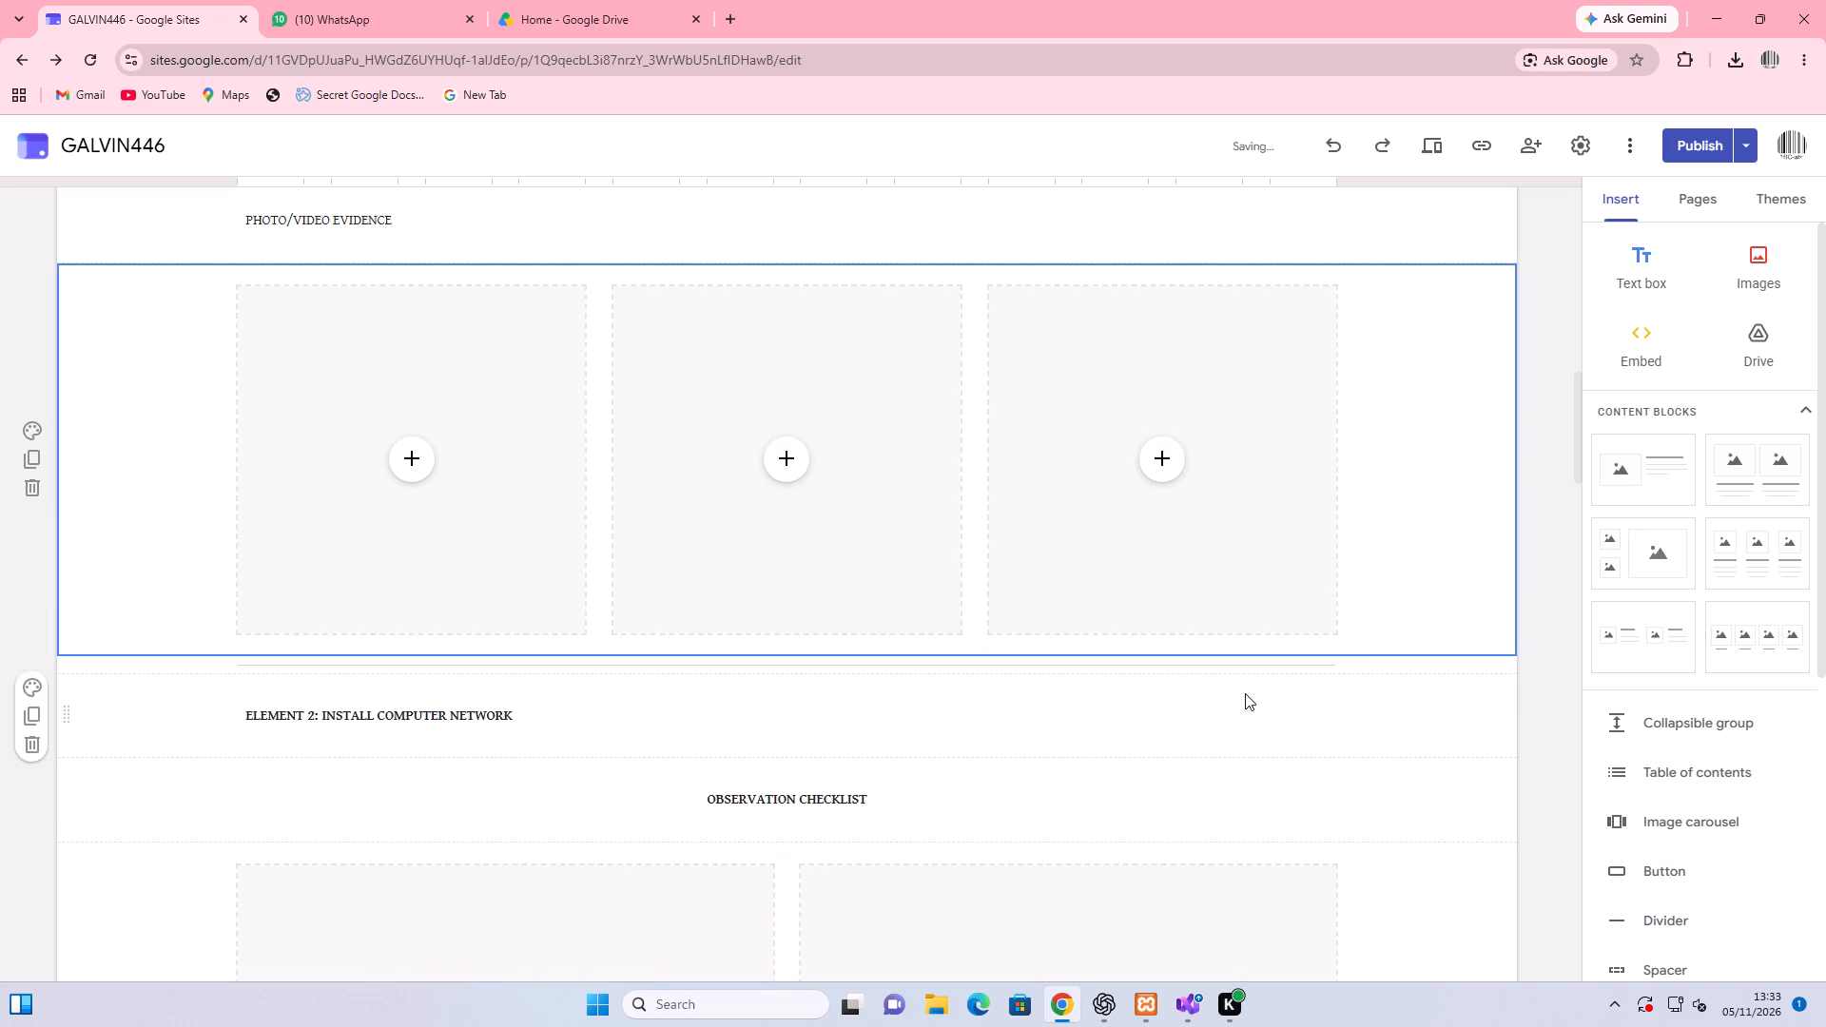
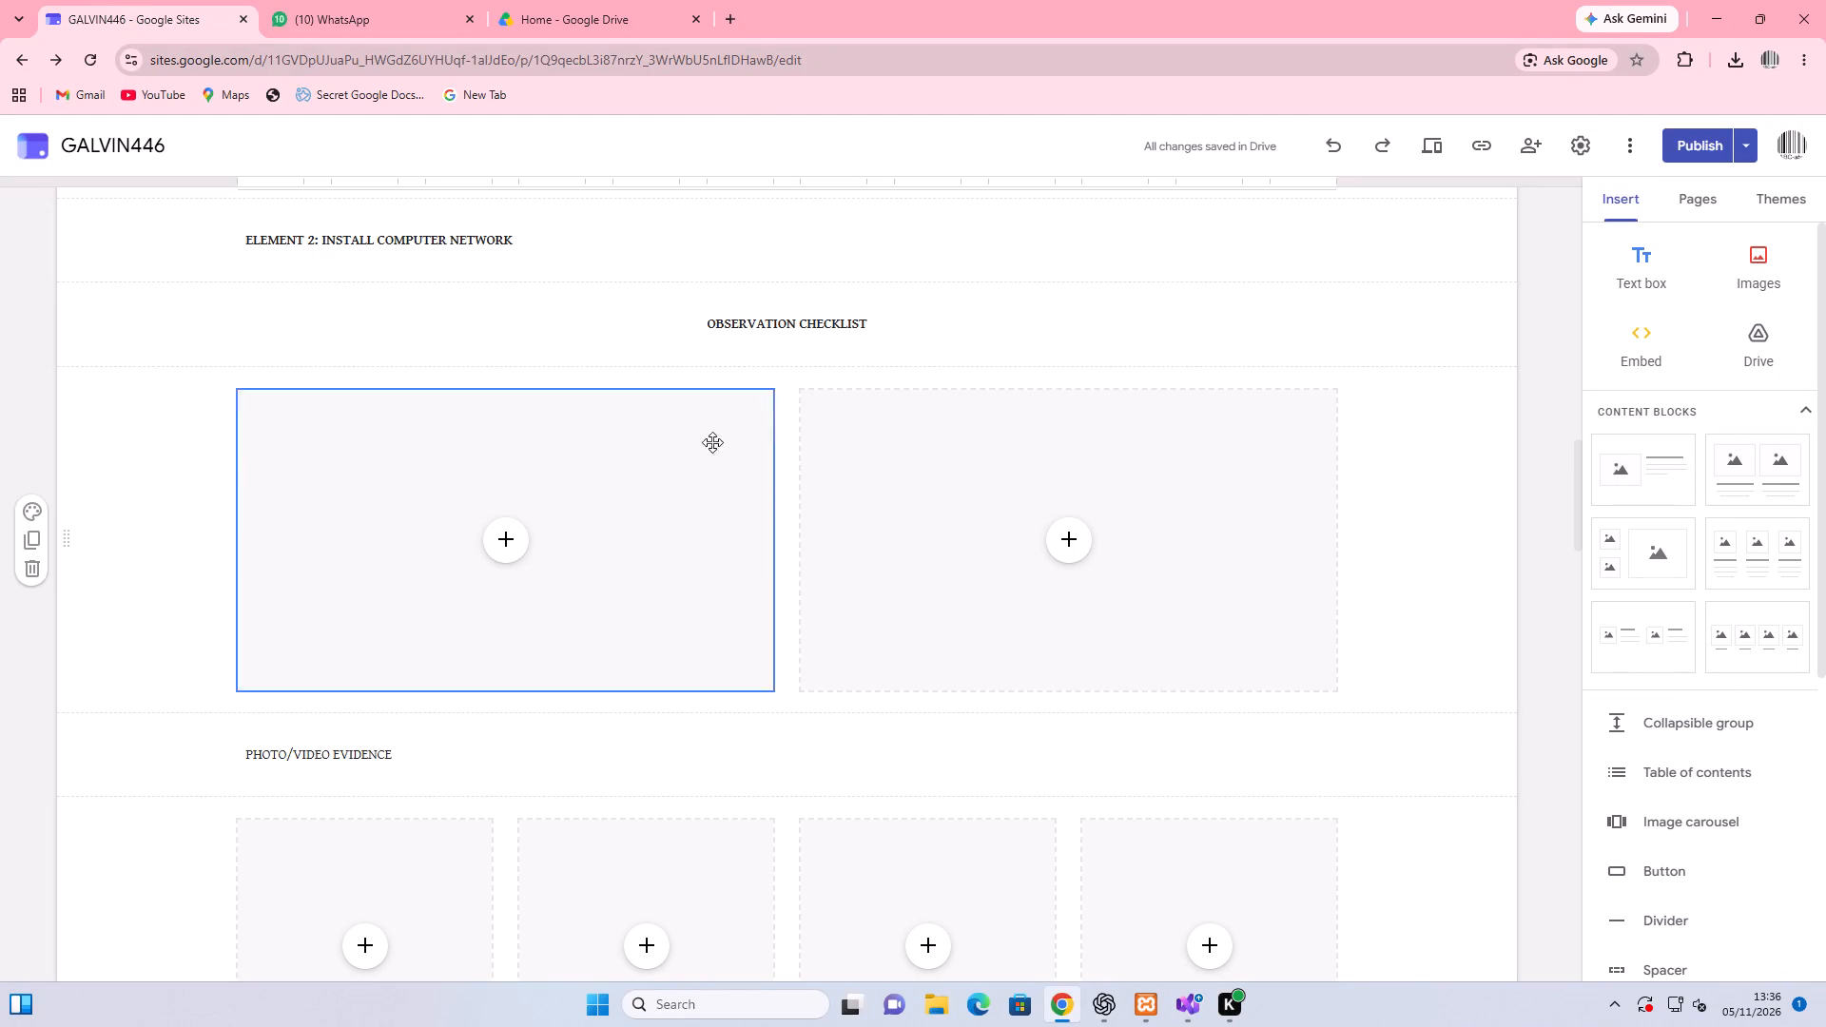
{"action": "scroll", "coordinate": [904, 475], "scroll_direction": "up", "scroll_amount": 10}
{"action": "scroll", "coordinate": [929, 470], "scroll_direction": "down", "scroll_amount": 10}
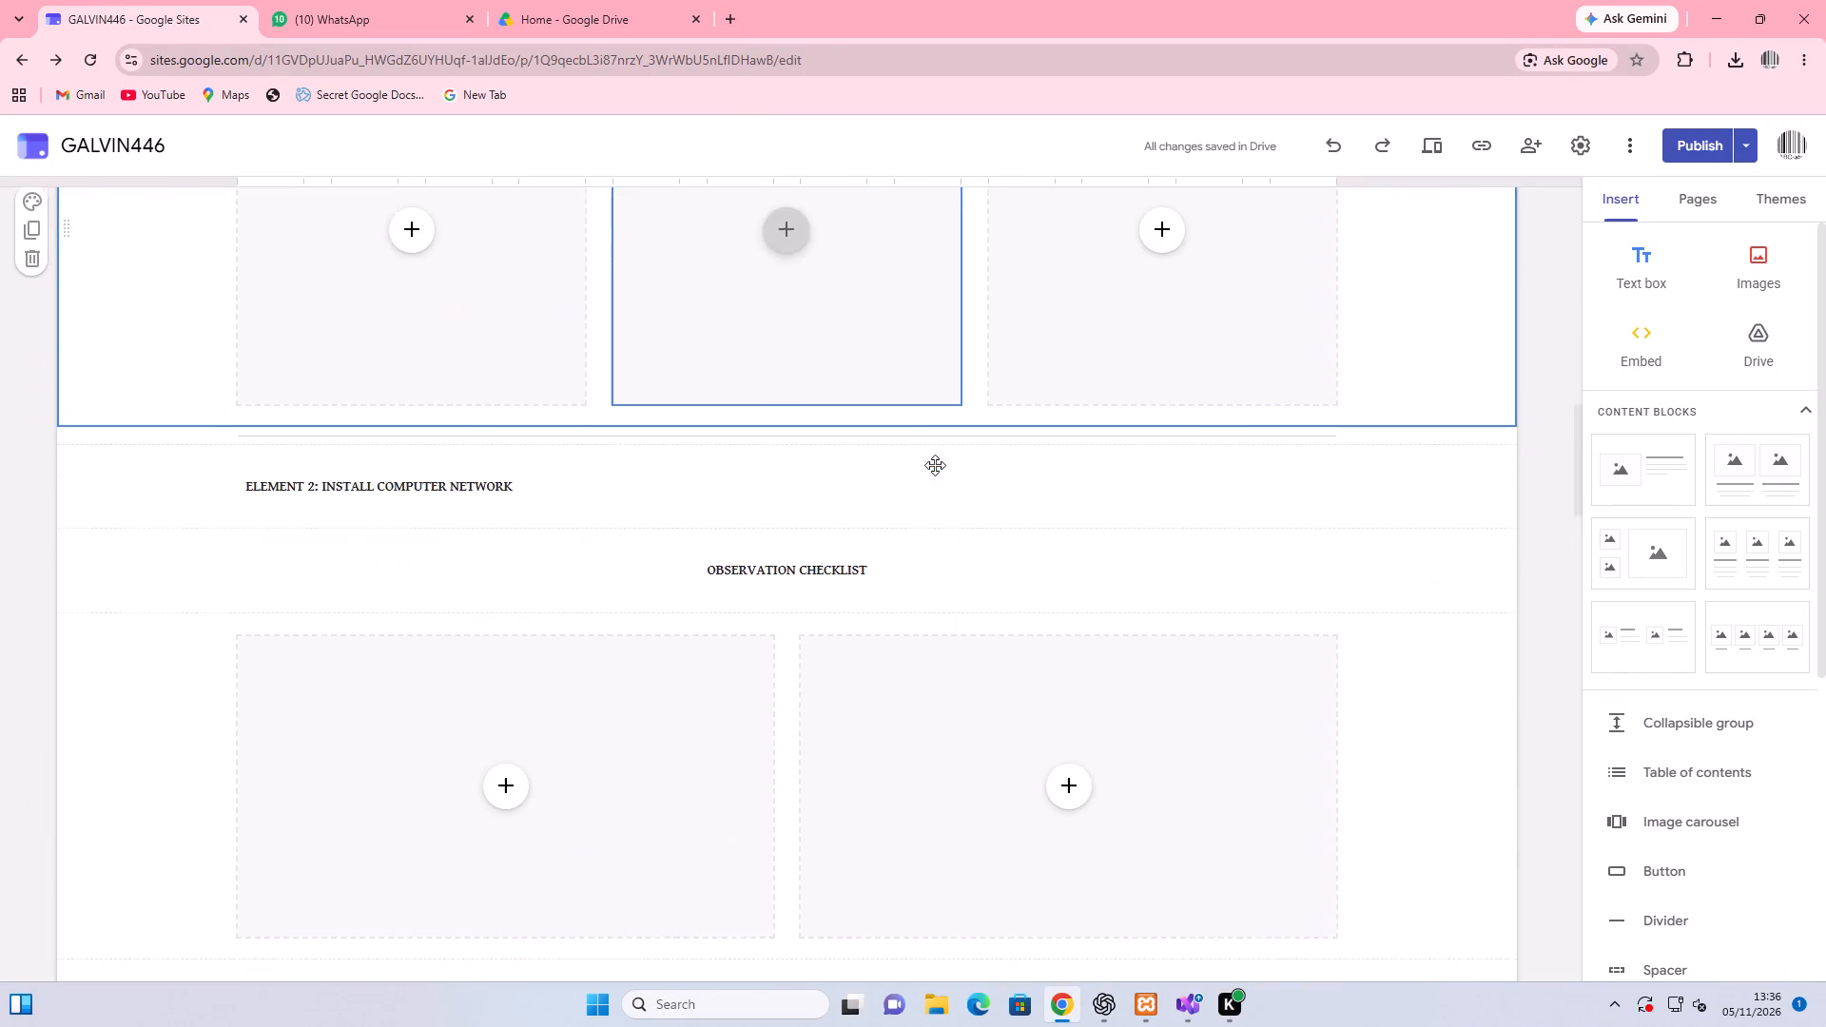
{"action": "left_click", "coordinate": [1068, 530]}
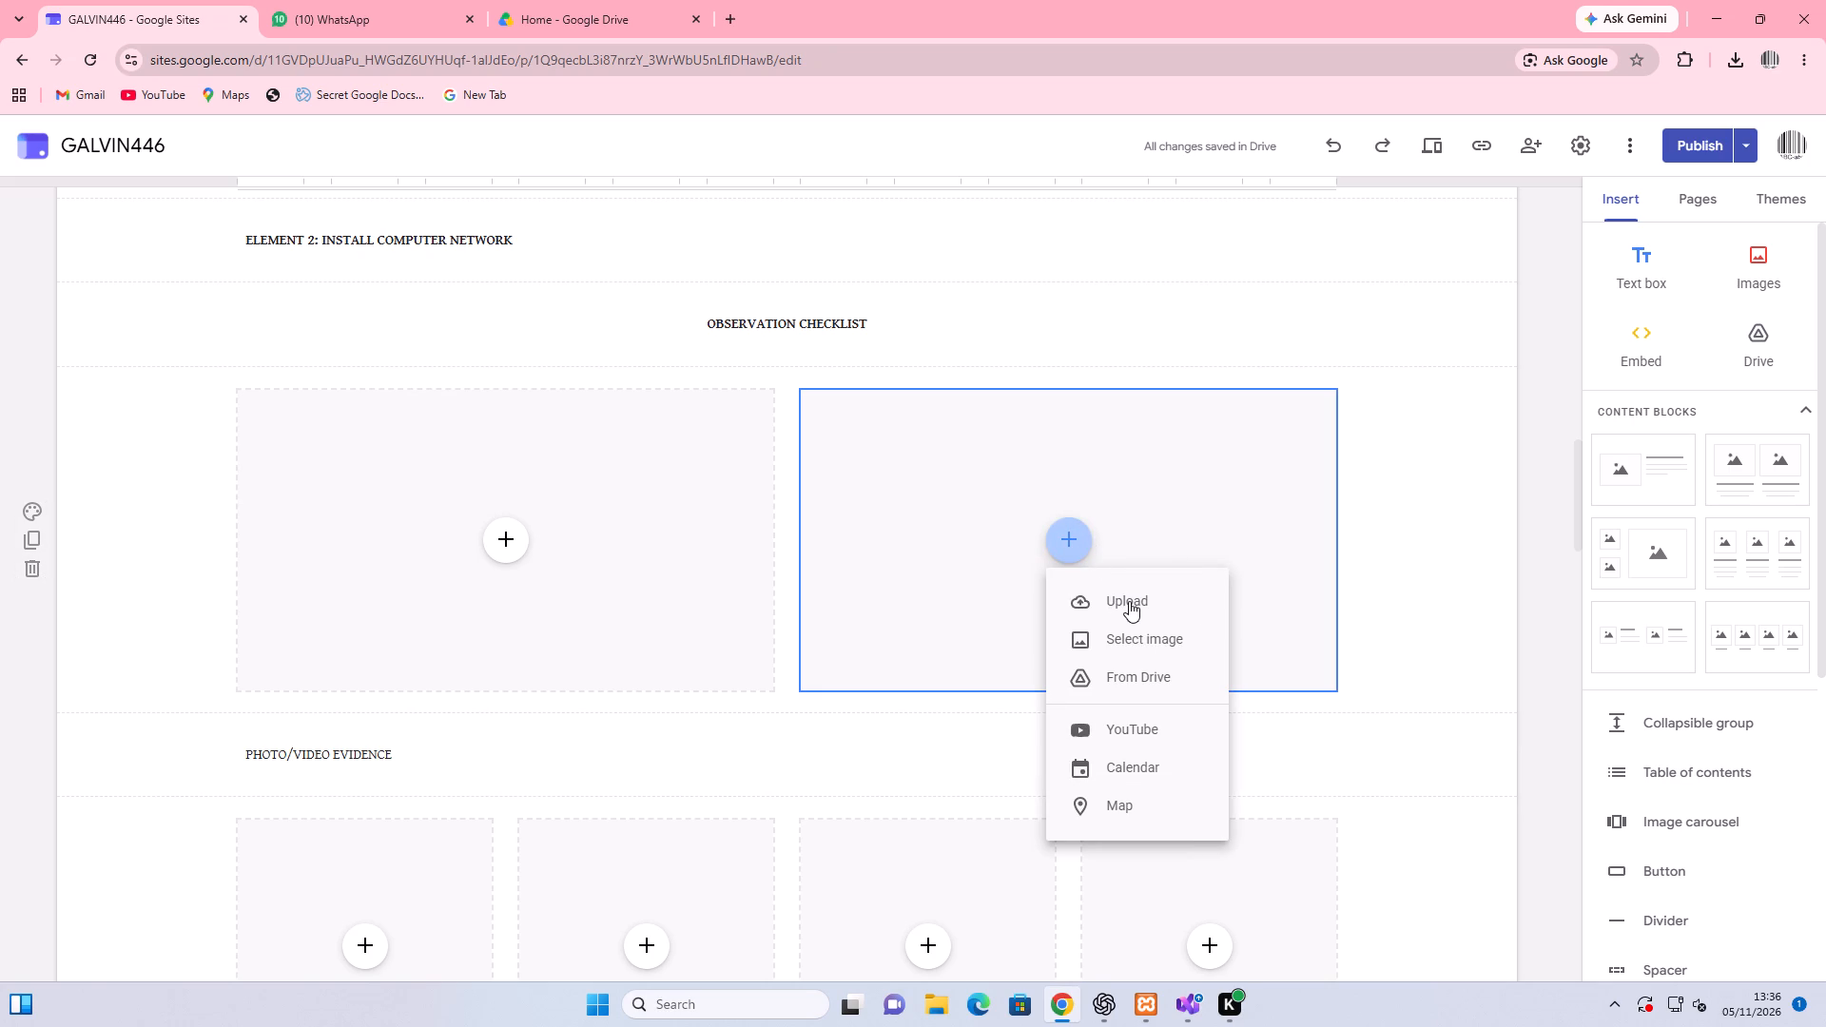
{"action": "left_click", "coordinate": [1139, 673]}
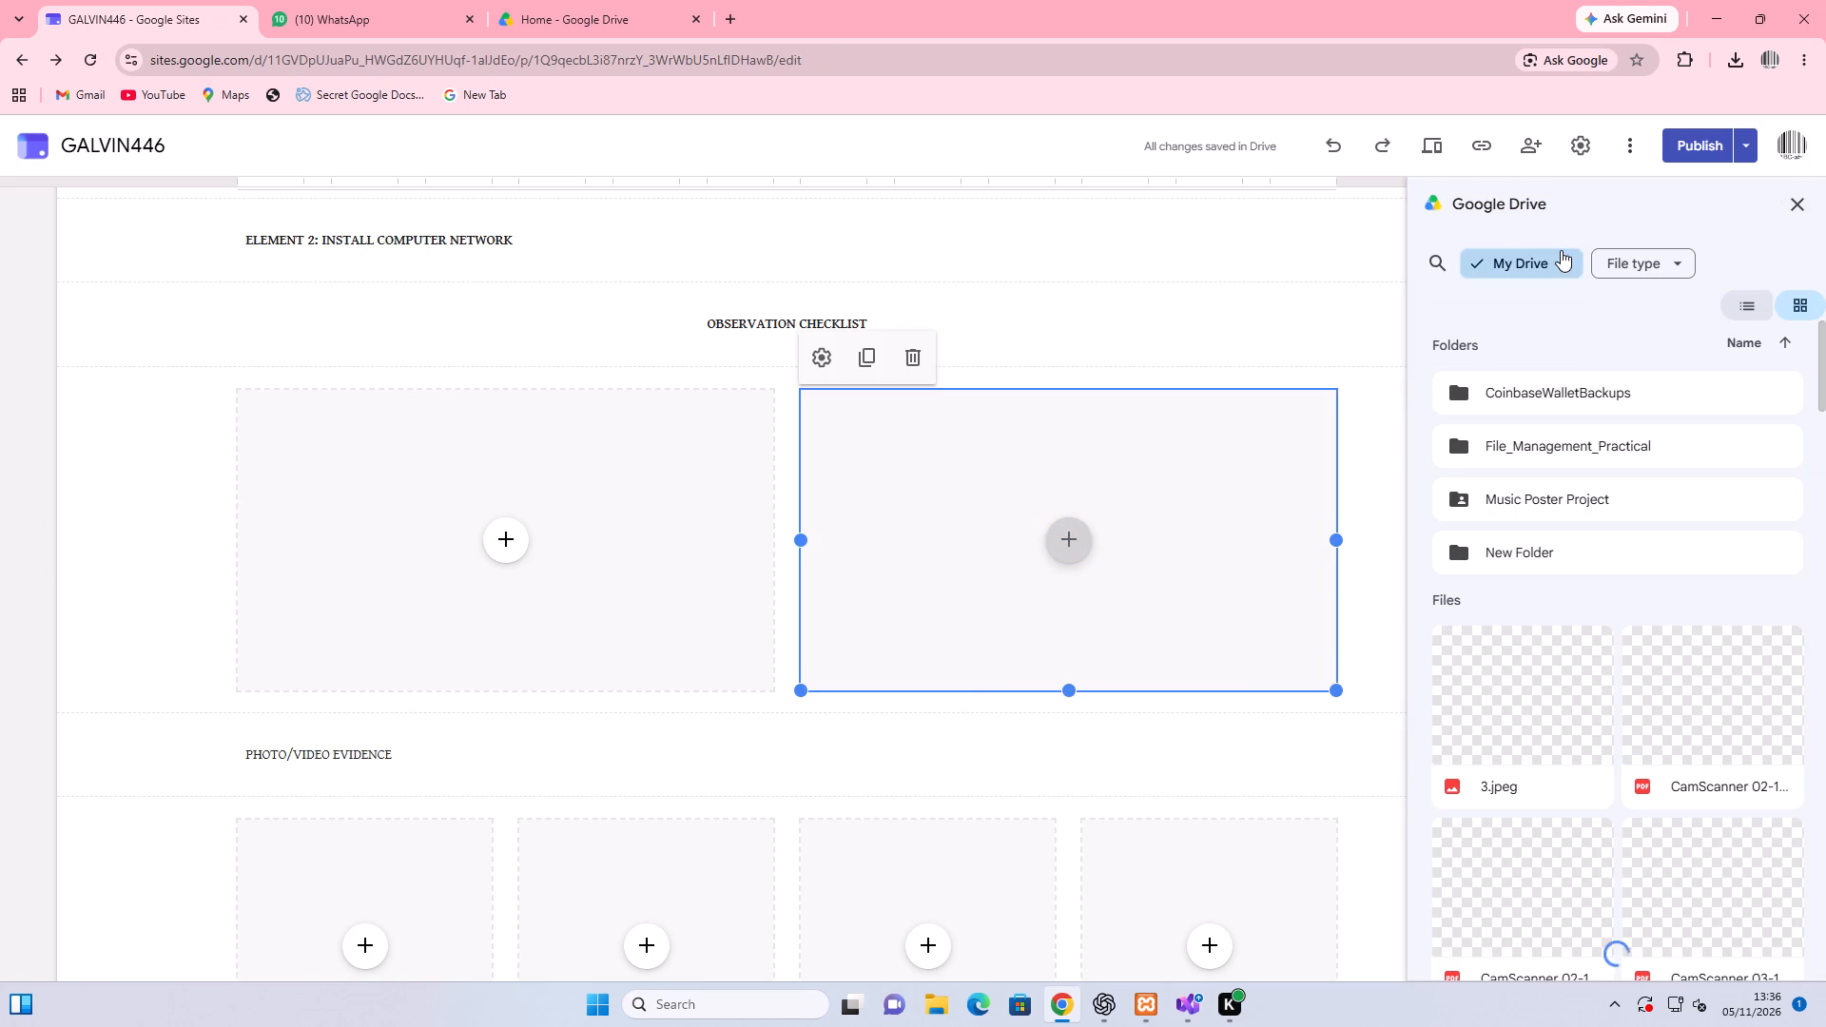
{"action": "left_click", "coordinate": [1566, 260]}
{"action": "left_click", "coordinate": [1575, 382]}
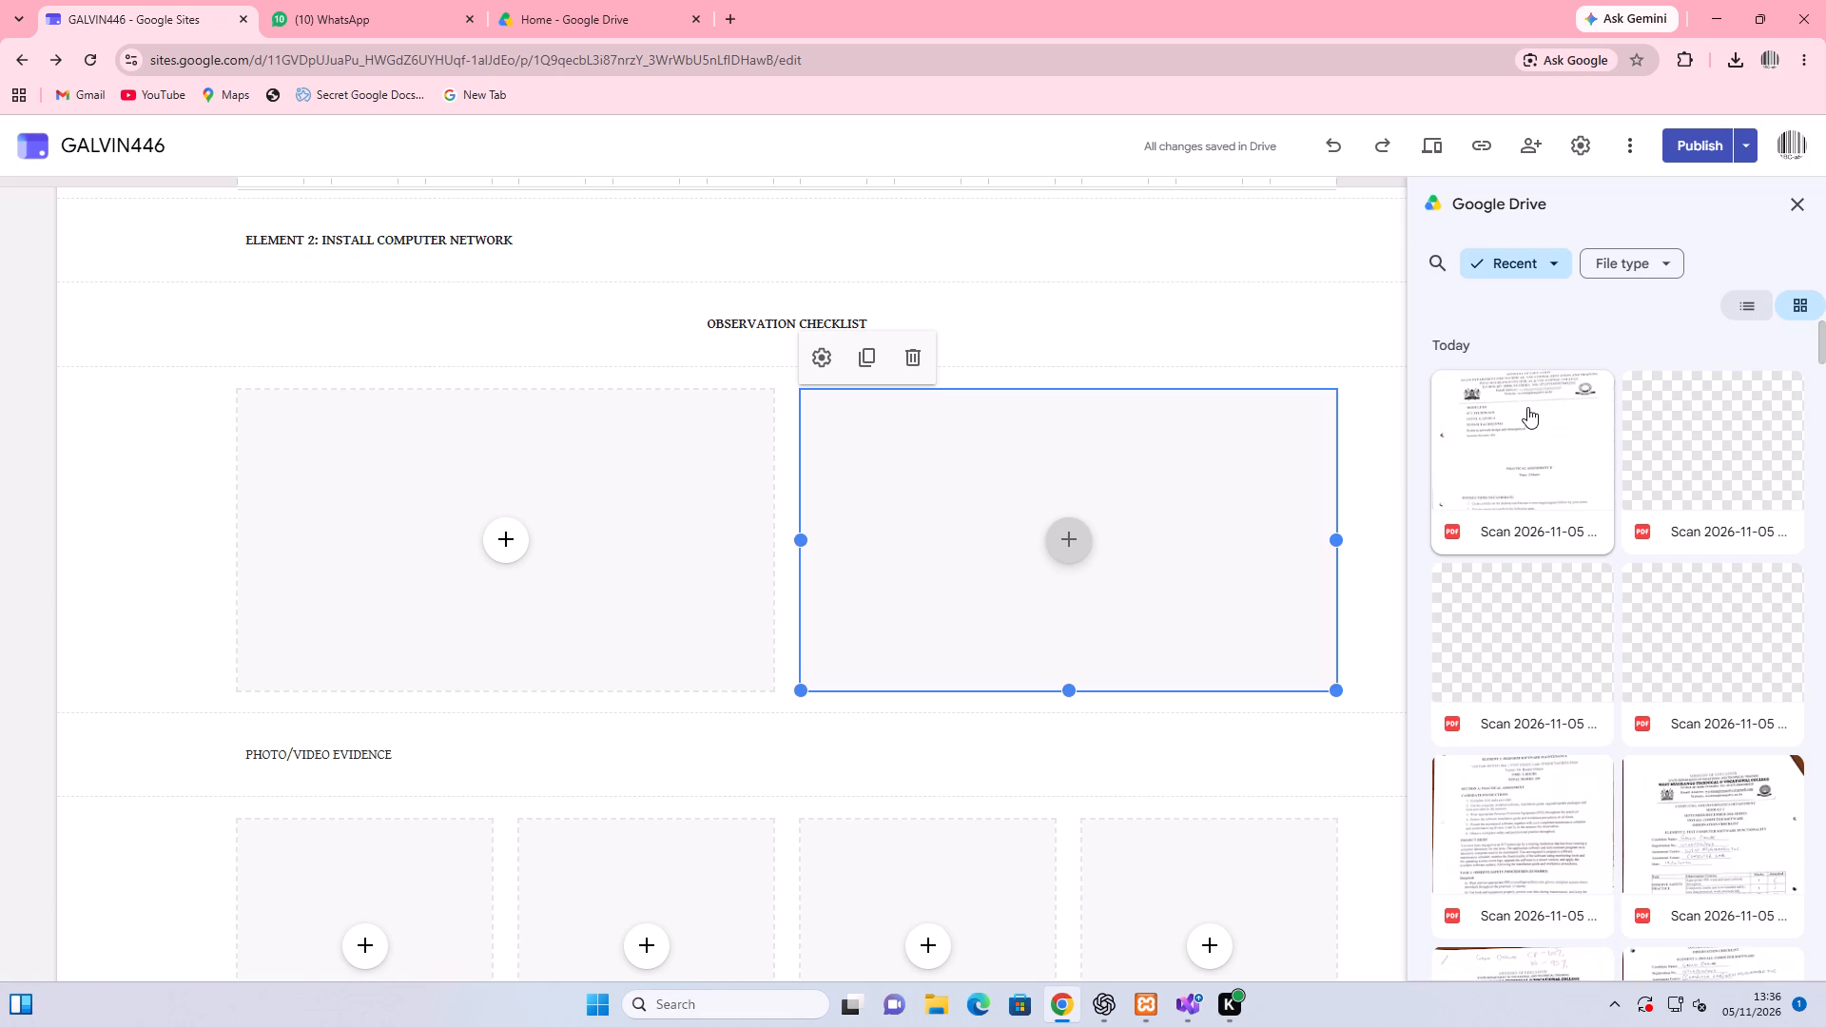
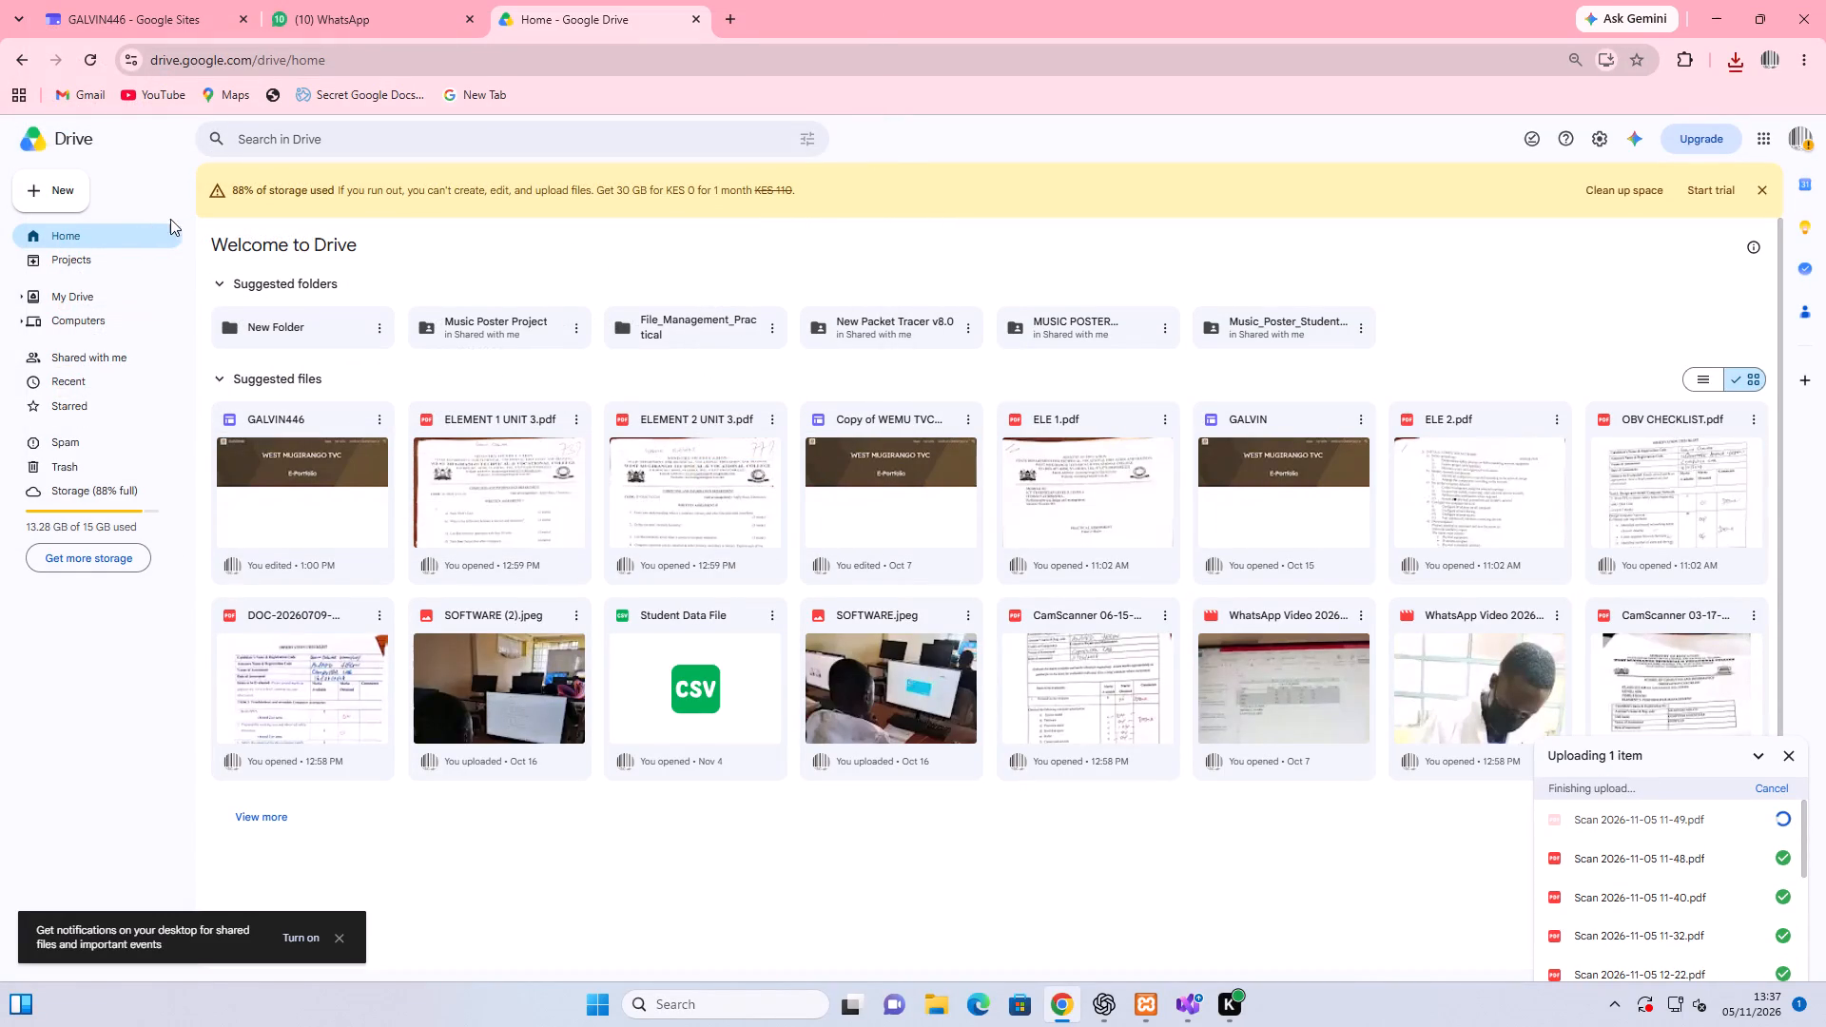
Switch from Google Drive back to the GALVIN446 site editor in Google Sites.
{"action": "left_click", "coordinate": [211, 12]}
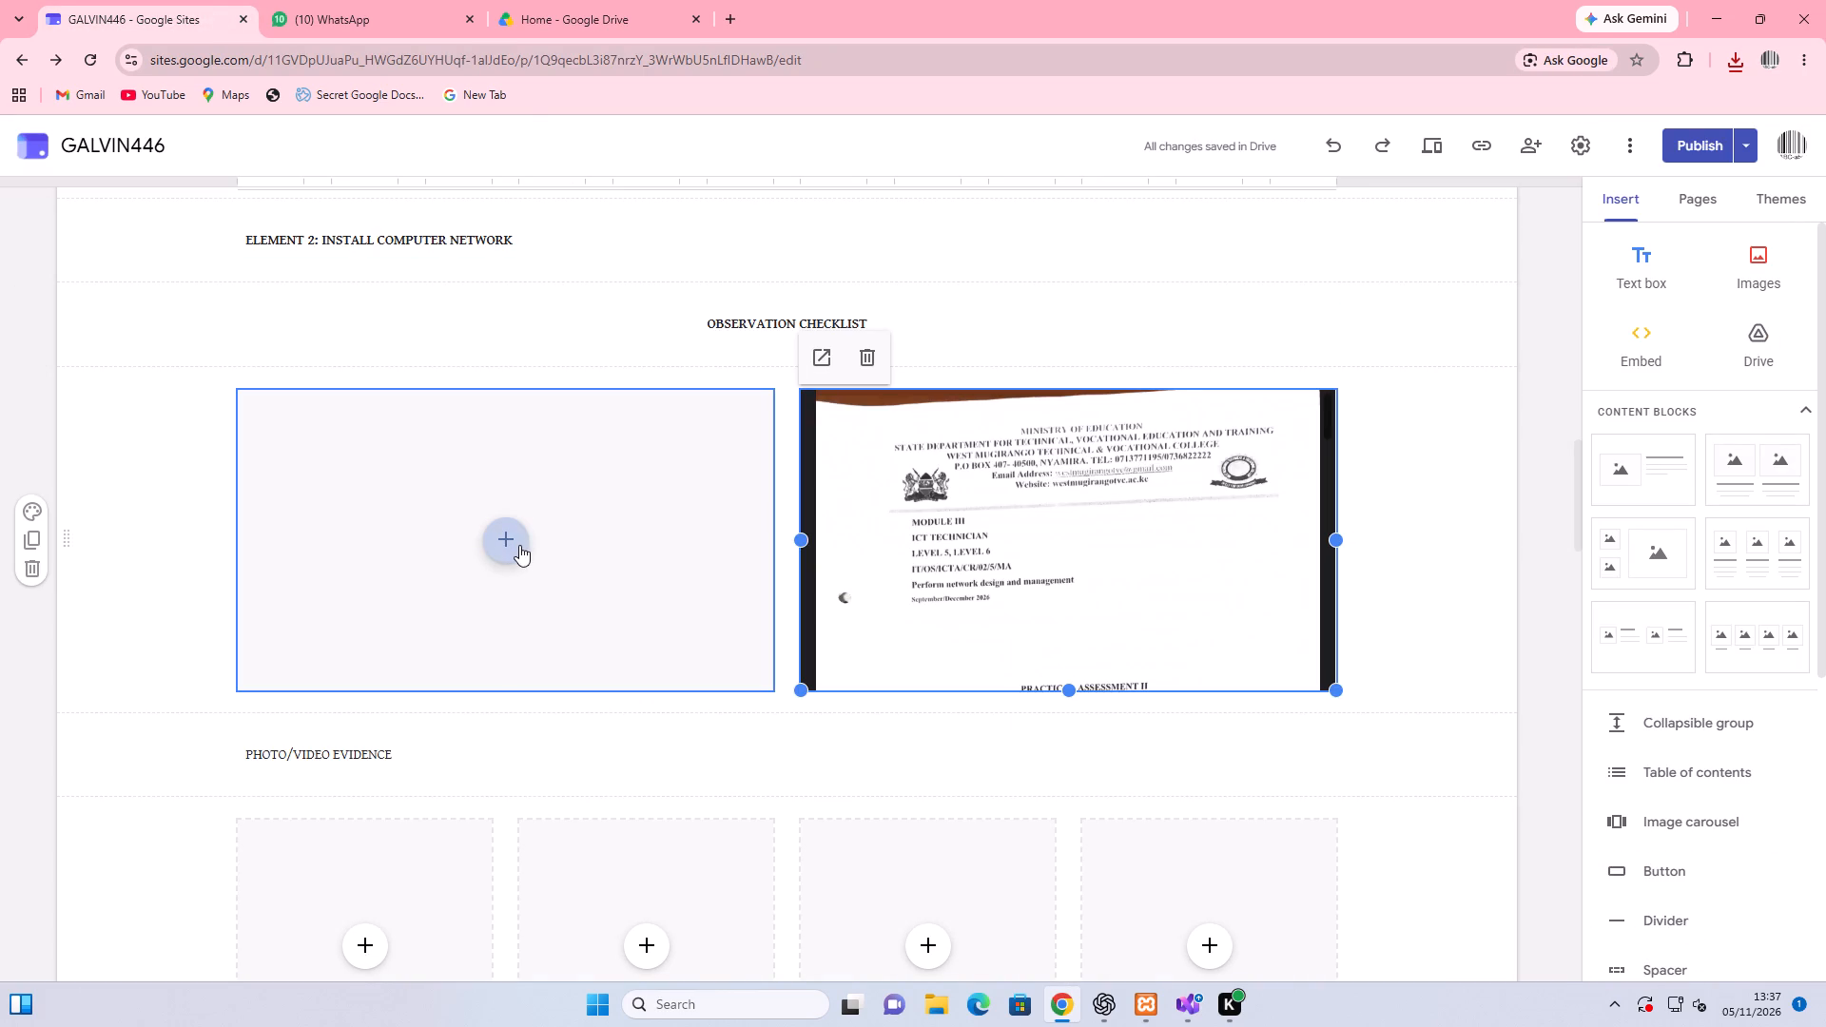
{"action": "left_click", "coordinate": [516, 541]}
{"action": "left_click", "coordinate": [615, 671]}
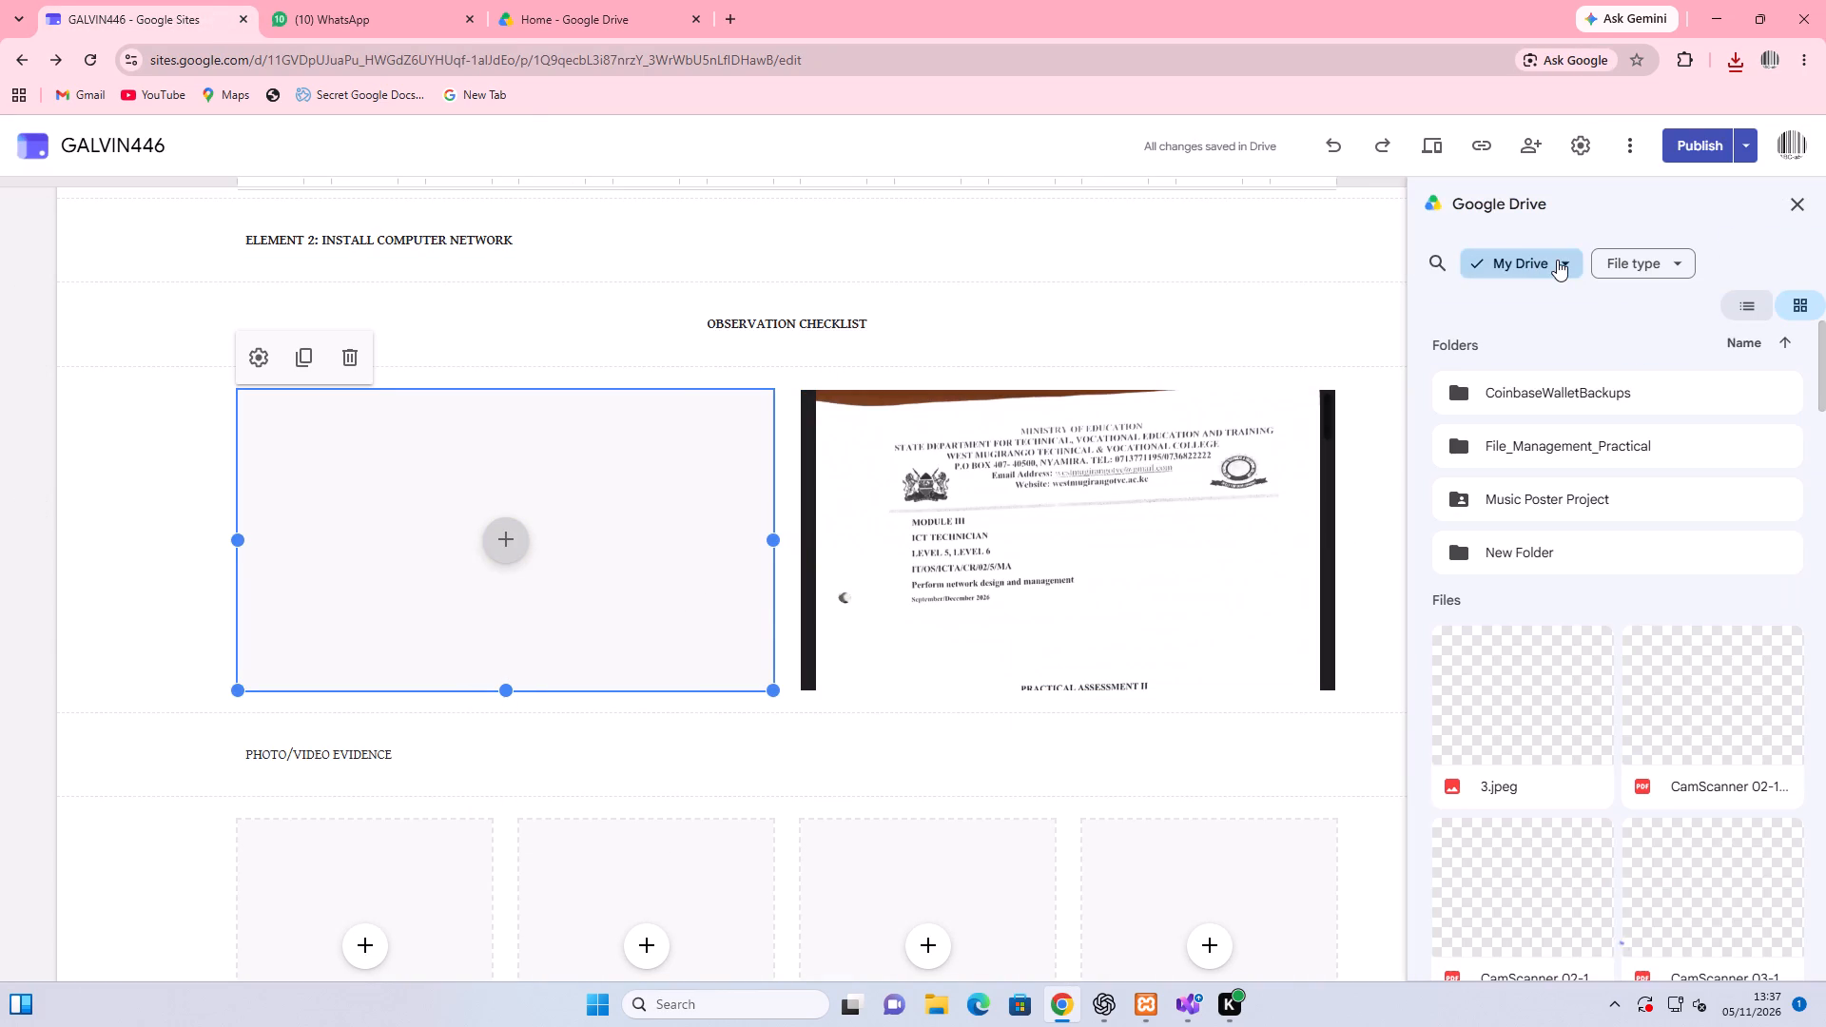
{"action": "left_click", "coordinate": [1557, 260]}
{"action": "left_click", "coordinate": [1563, 380]}
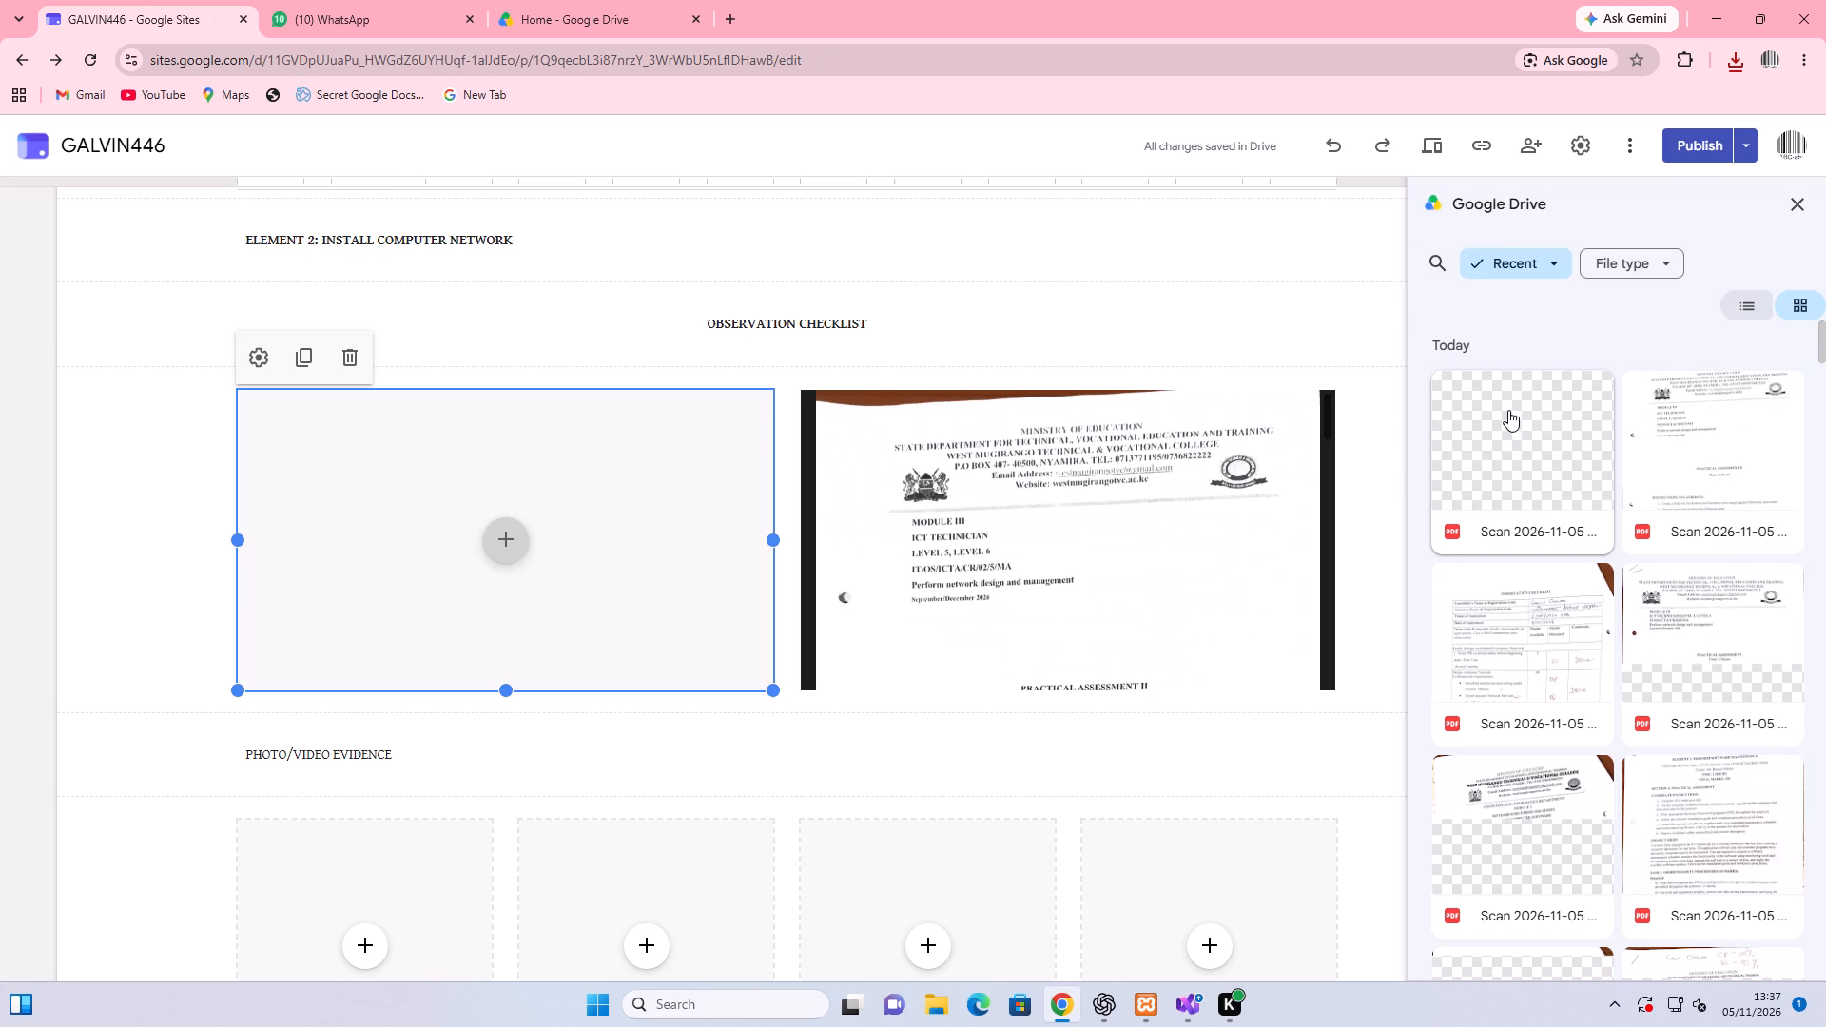
{"action": "left_click", "coordinate": [1541, 443]}
{"action": "left_click", "coordinate": [1798, 960]}
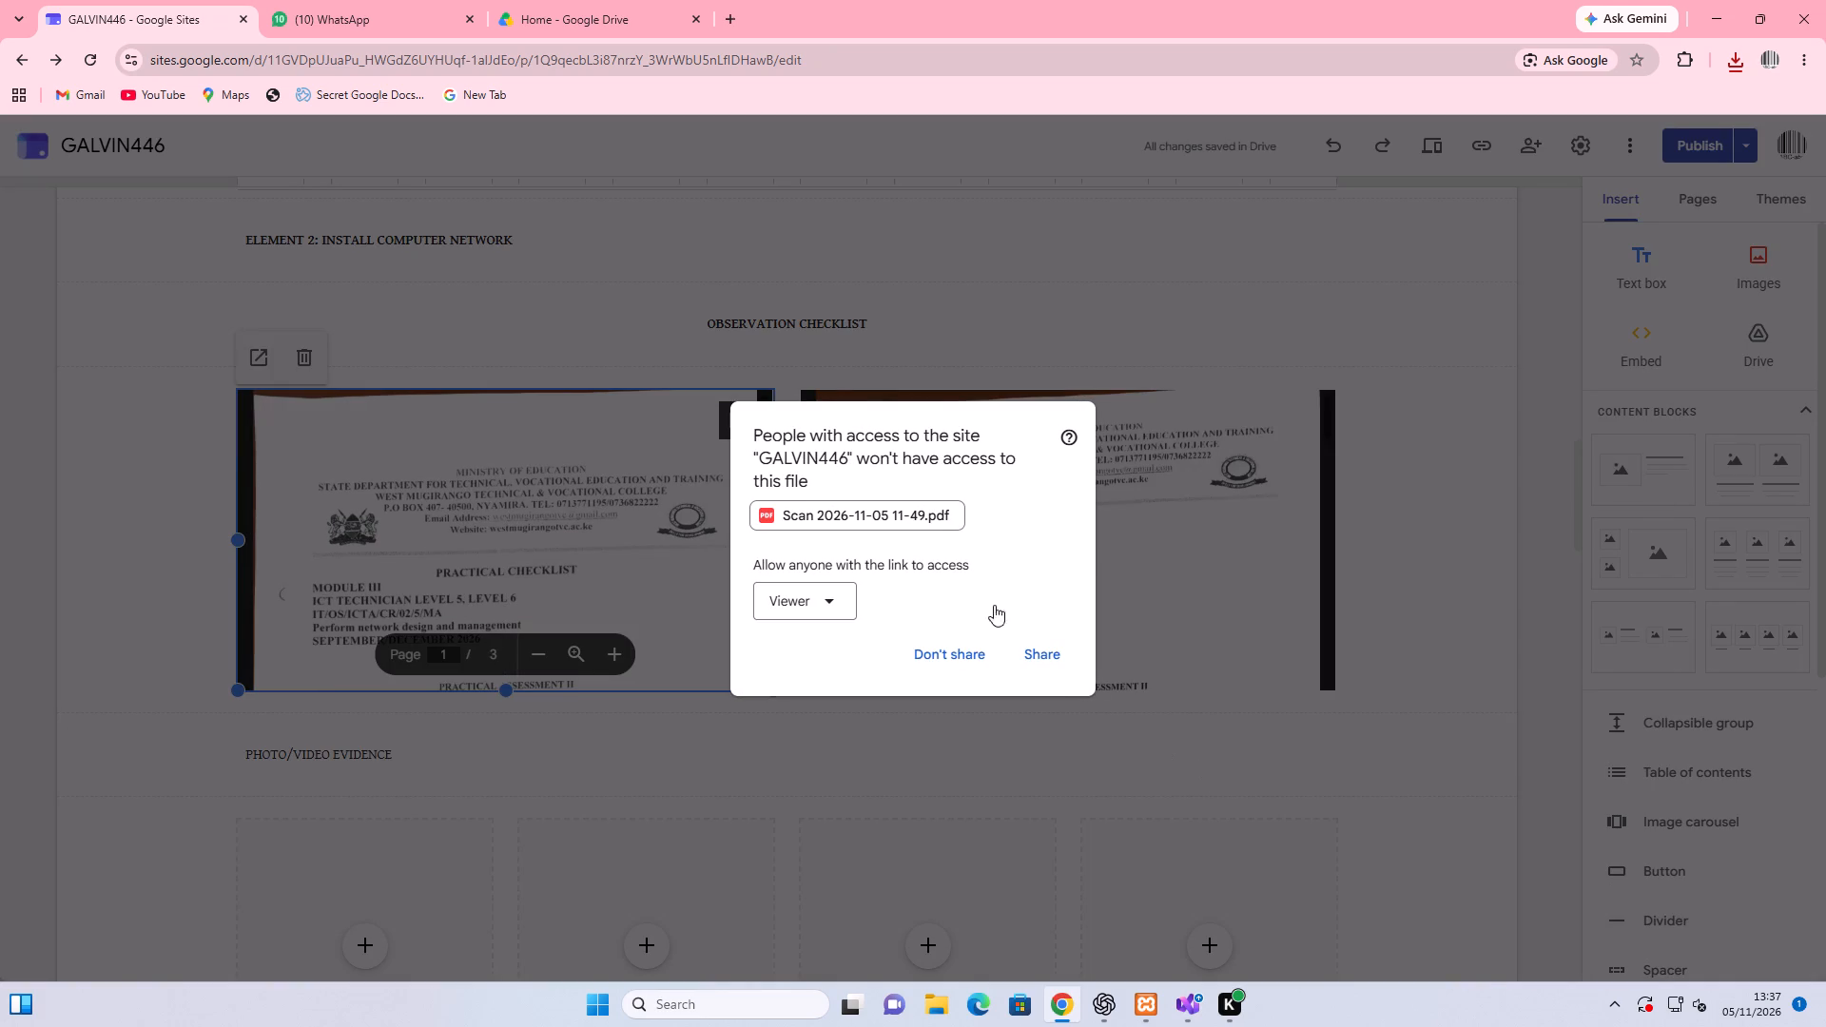
{"action": "left_click", "coordinate": [1047, 651]}
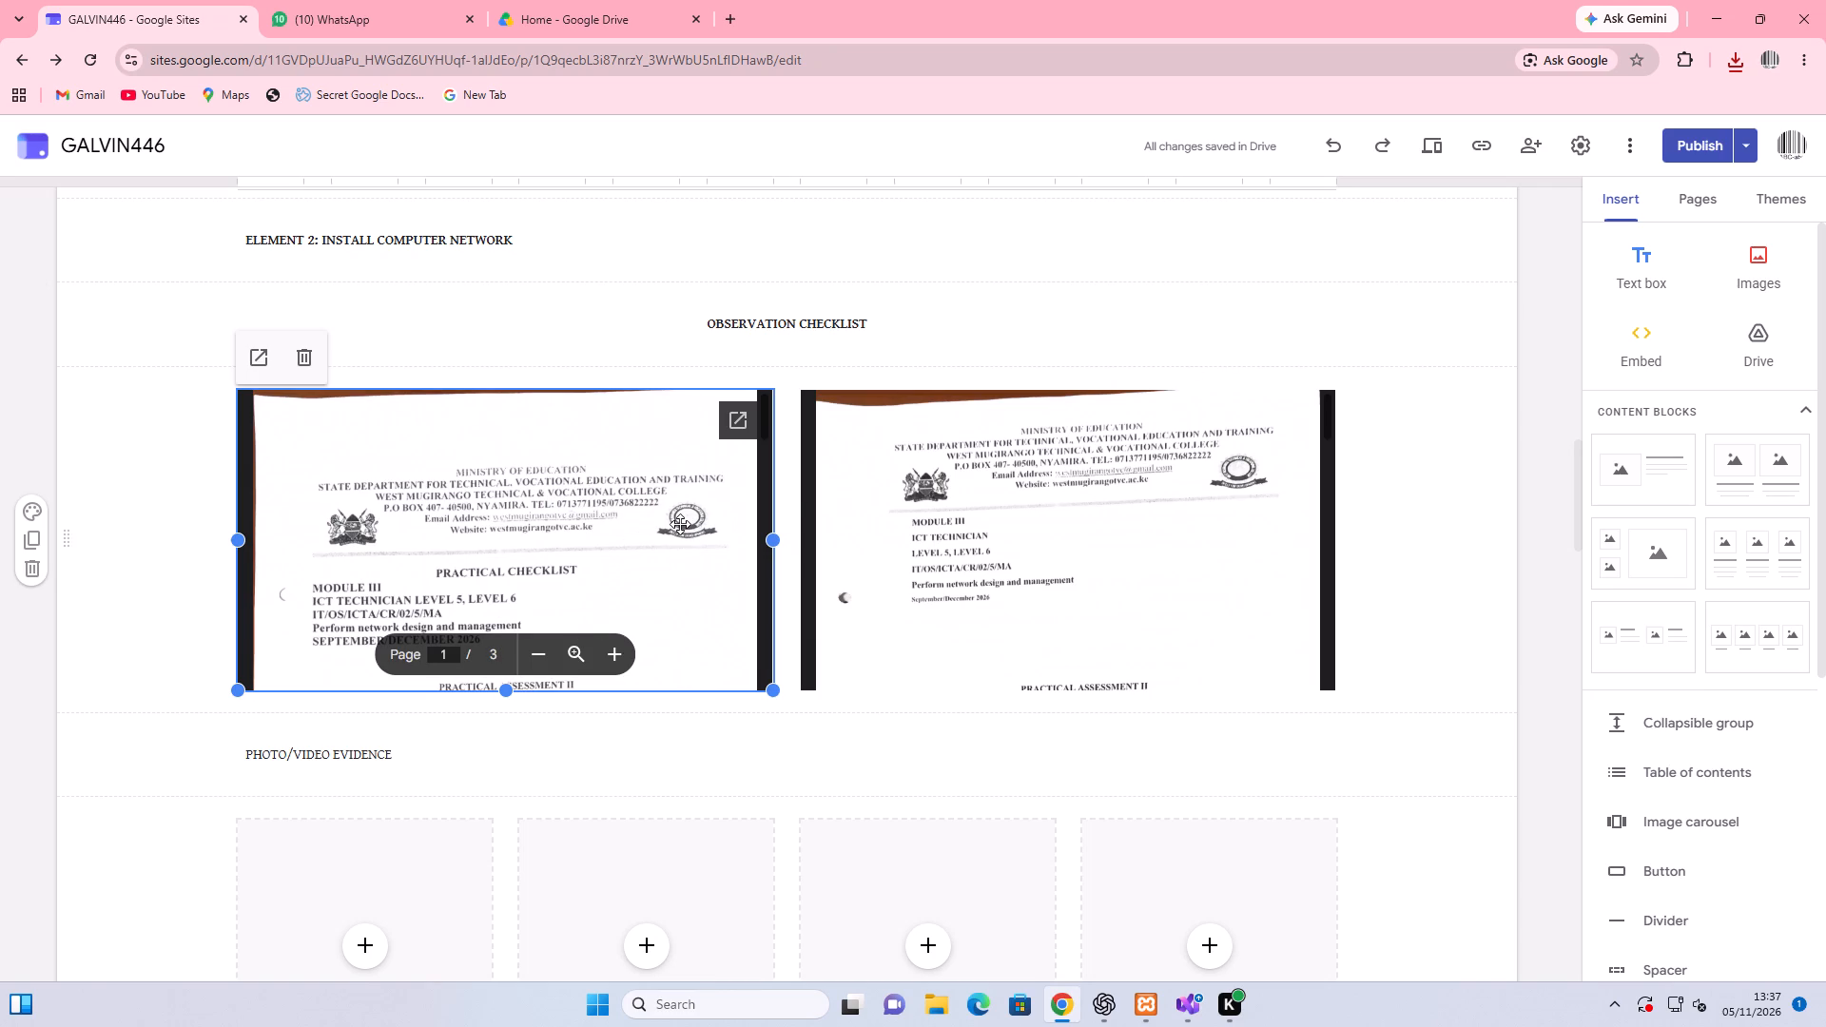
{"action": "scroll", "coordinate": [940, 605], "scroll_direction": "down", "scroll_amount": 5}
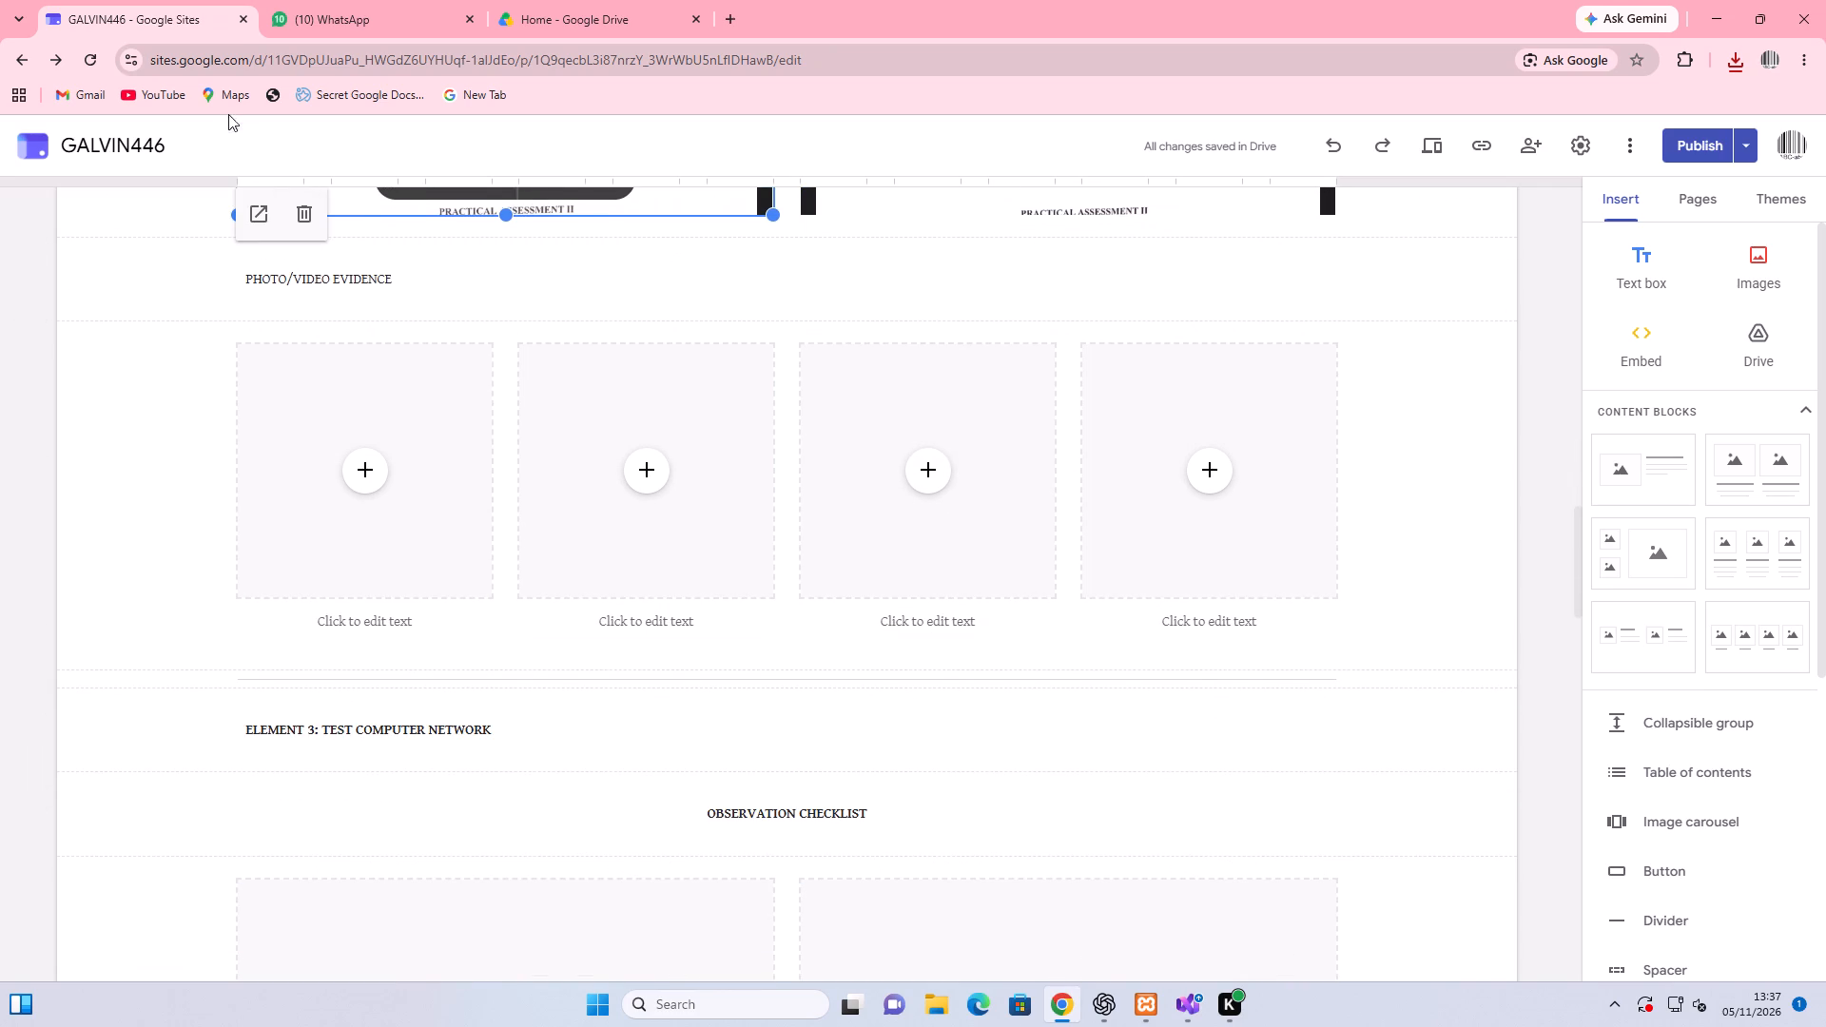
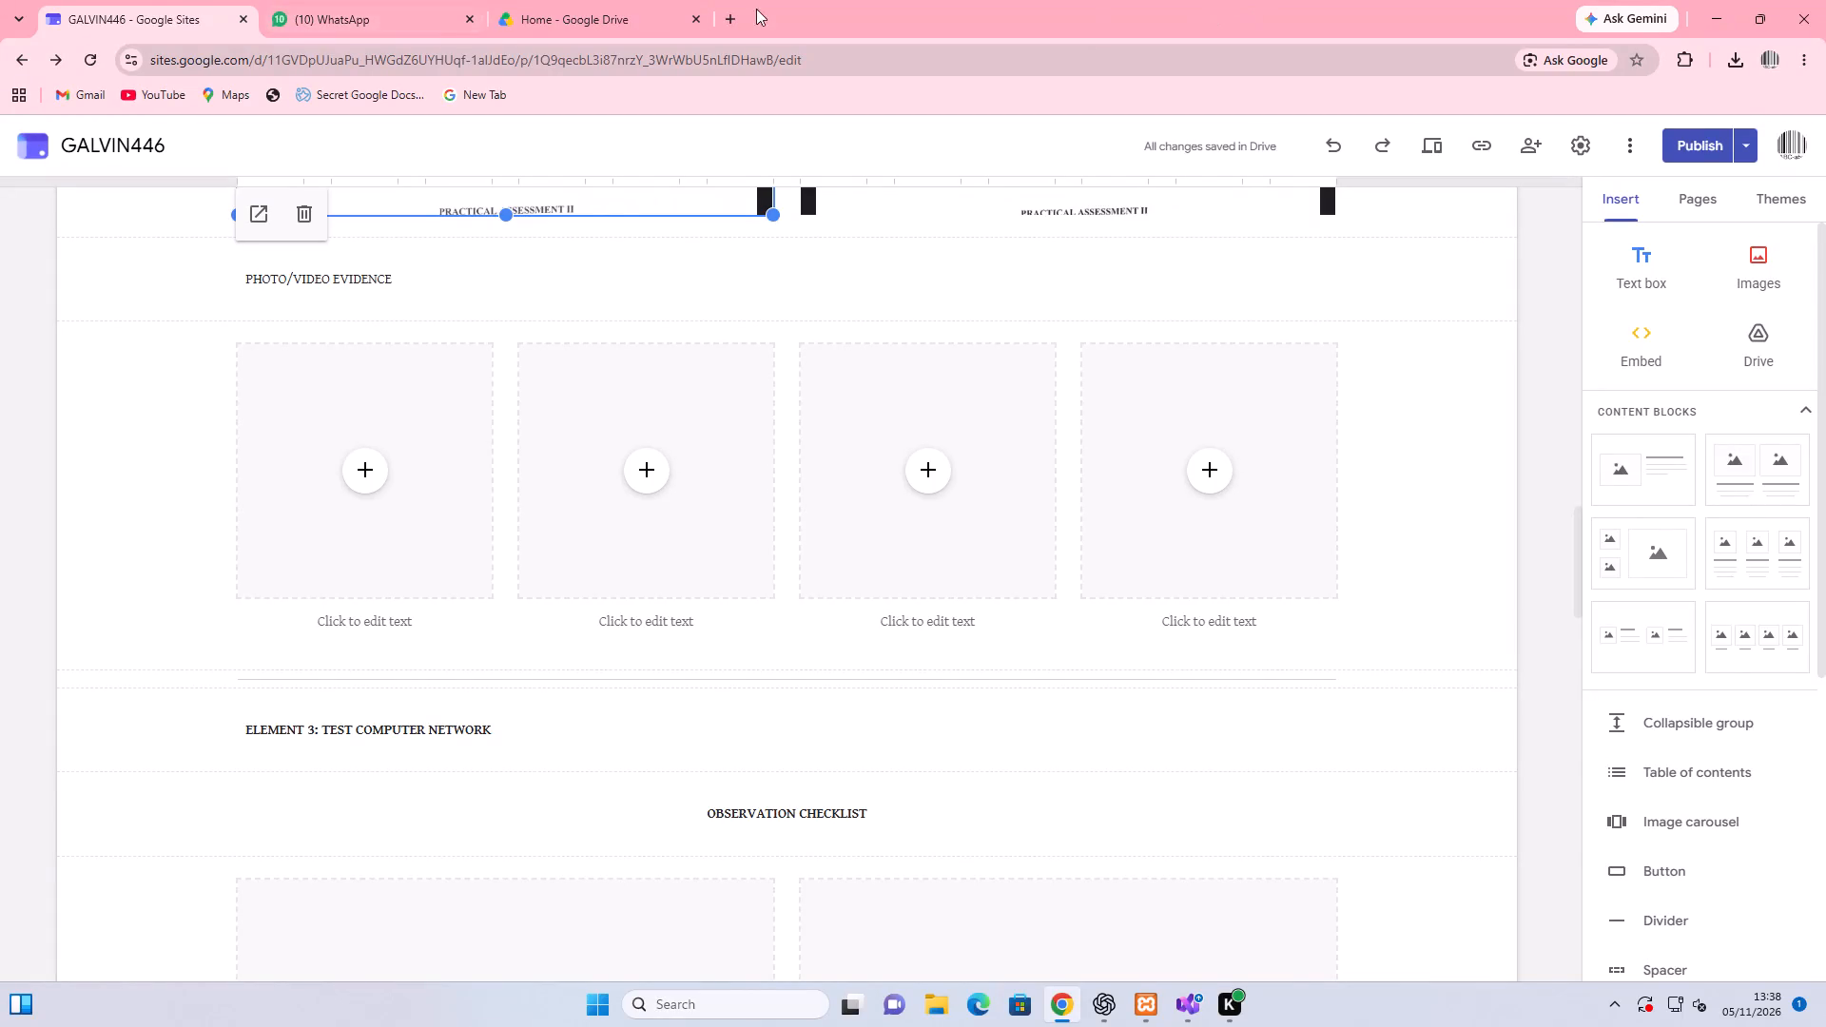
Replace Element 2's four-image photo/video evidence section with a three-column block of images with headings and captions.
{"action": "scroll", "coordinate": [861, 609], "scroll_direction": "up", "scroll_amount": 10}
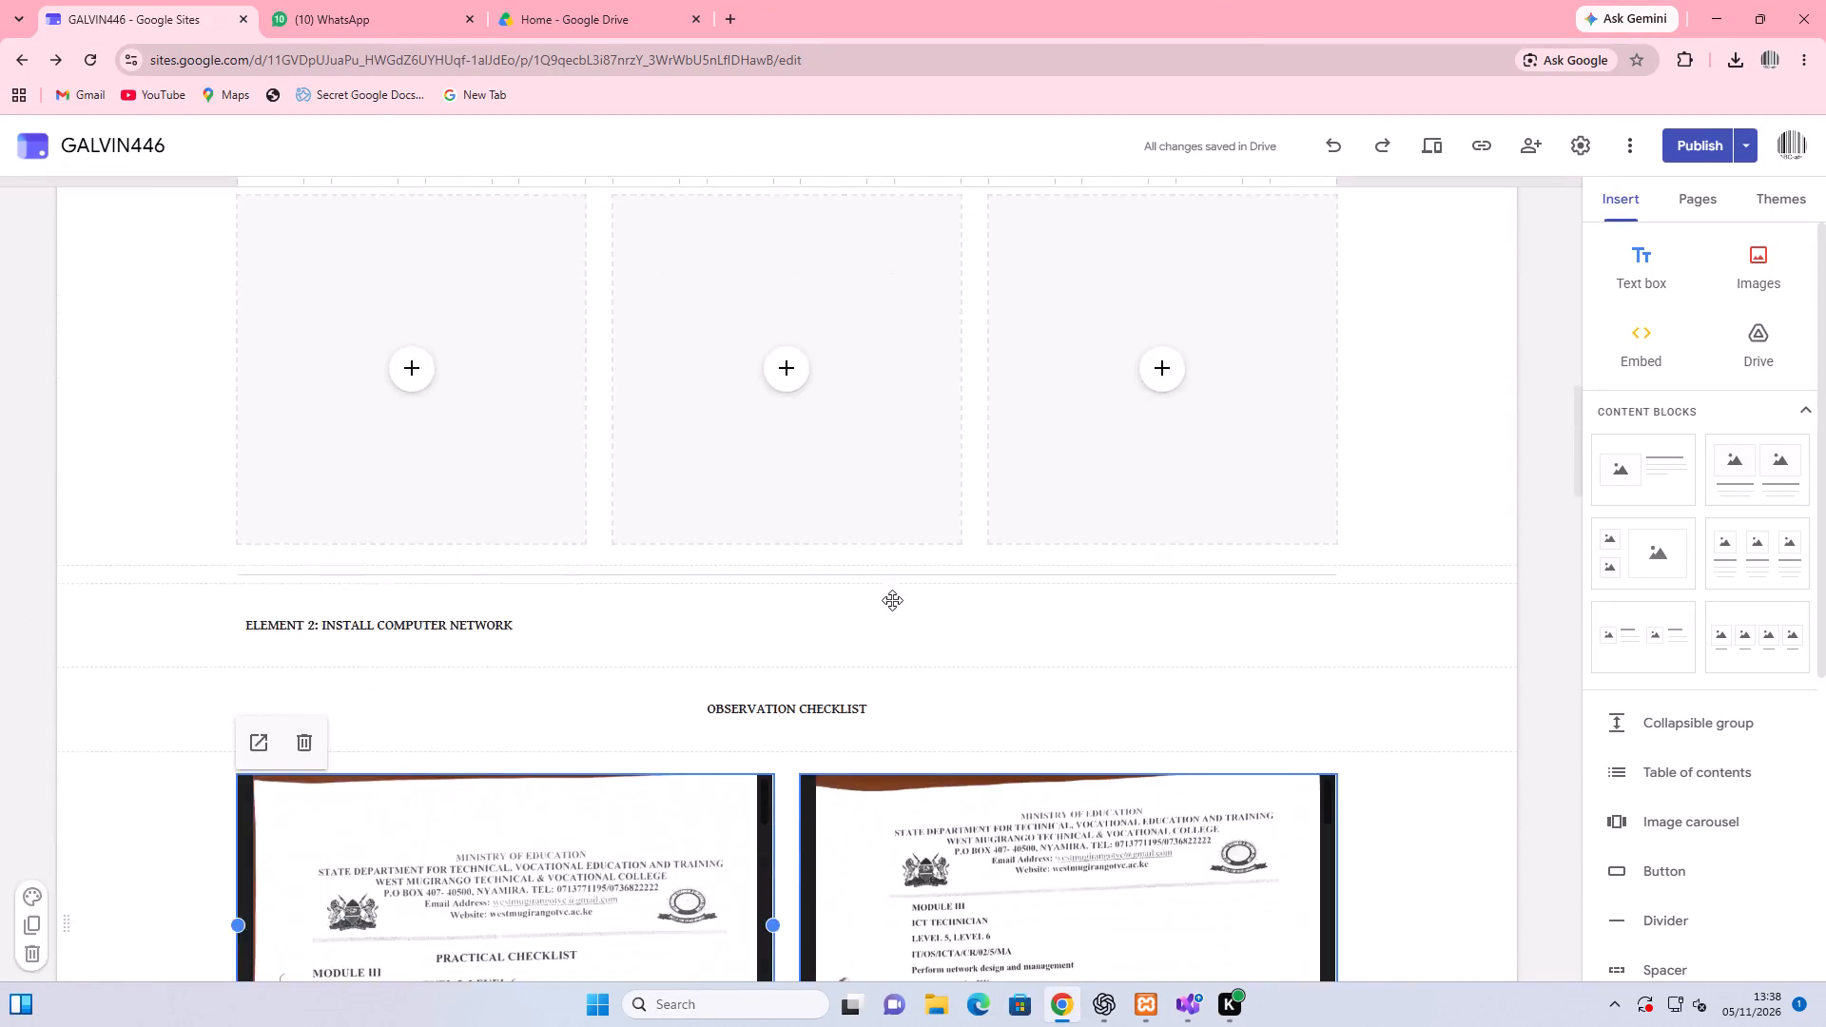
{"action": "scroll", "coordinate": [892, 600], "scroll_direction": "up", "scroll_amount": 15}
{"action": "scroll", "coordinate": [892, 600], "scroll_direction": "down", "scroll_amount": 6}
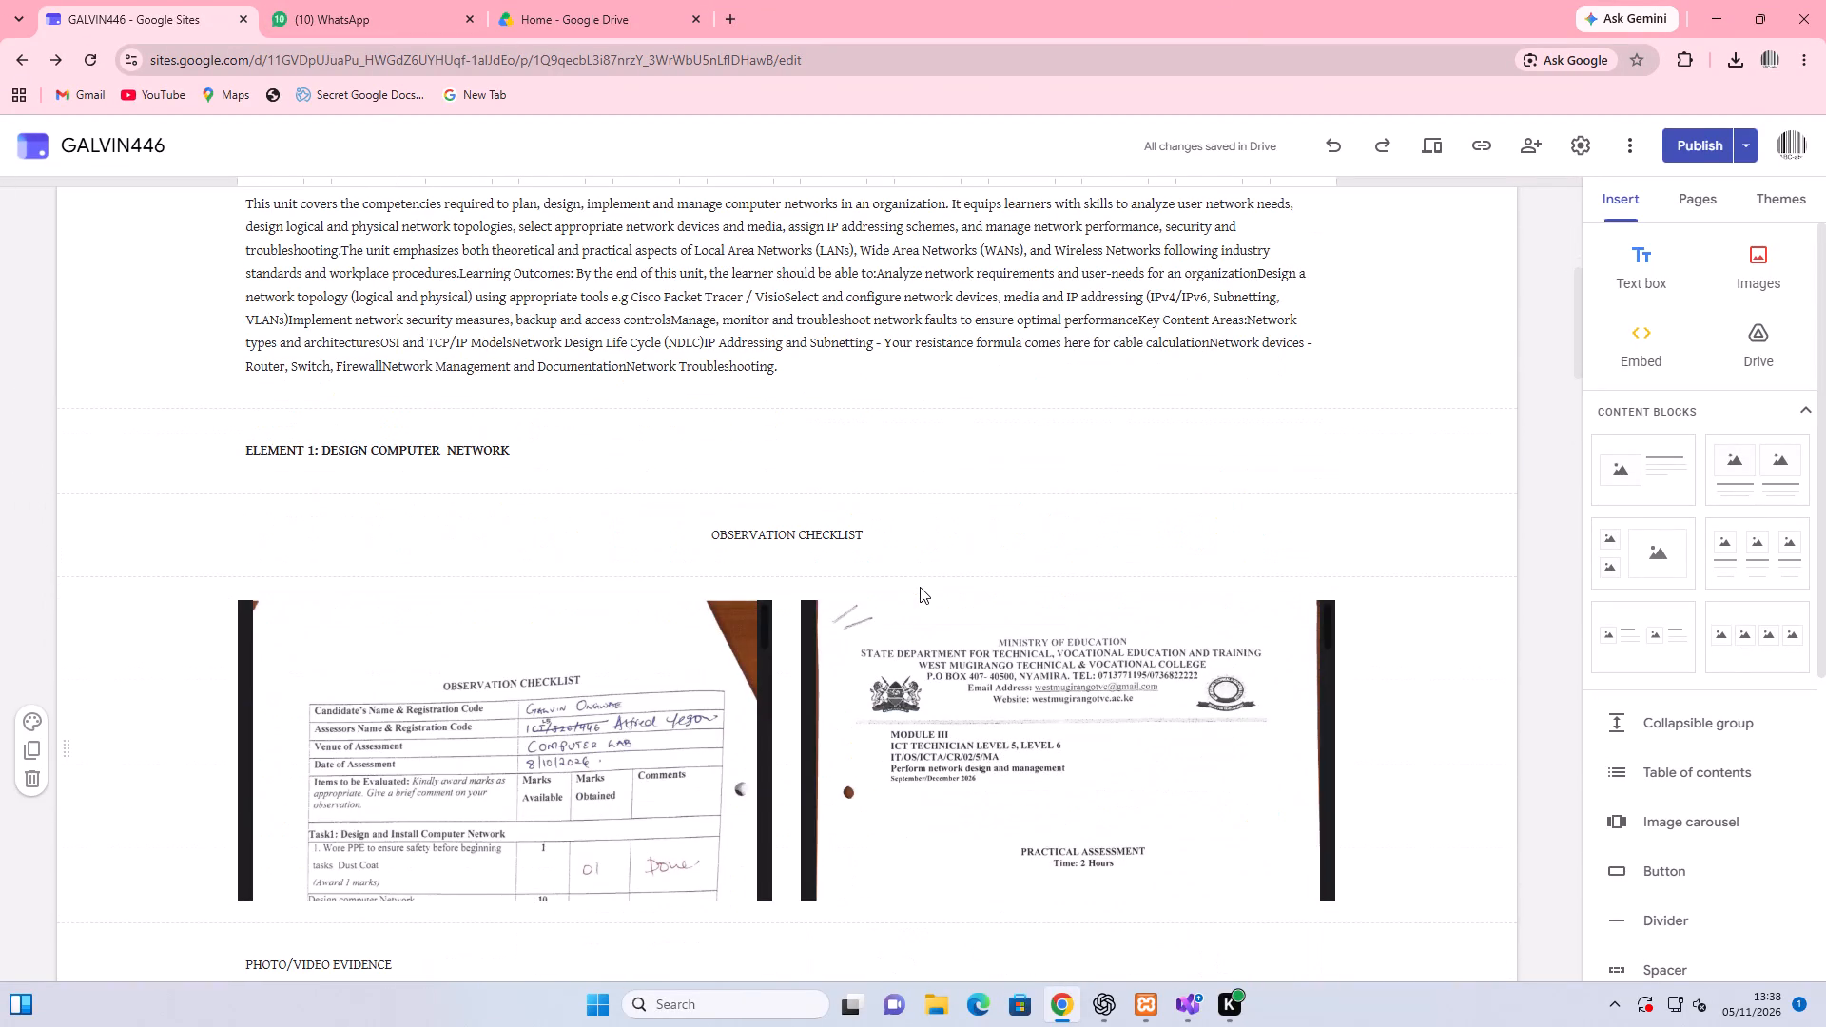
{"action": "scroll", "coordinate": [1135, 536], "scroll_direction": "down", "scroll_amount": 9}
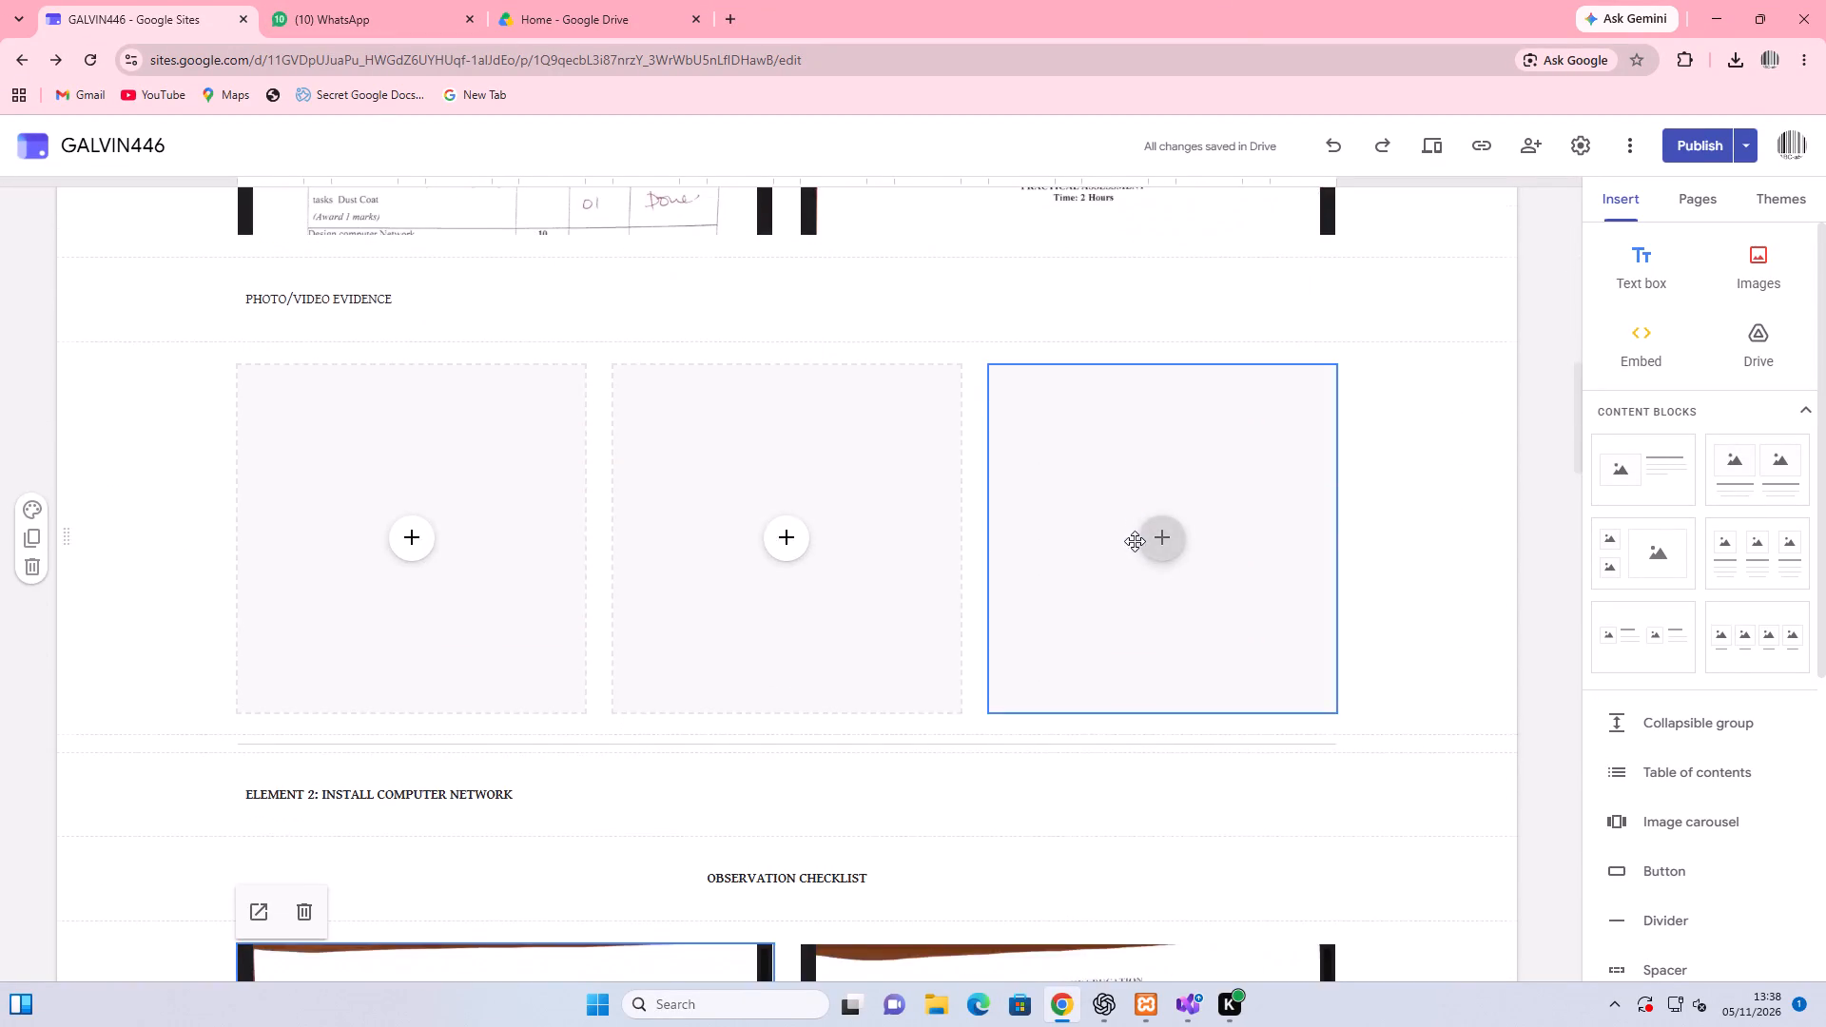
{"action": "scroll", "coordinate": [1135, 541], "scroll_direction": "down", "scroll_amount": 3}
{"action": "scroll", "coordinate": [627, 643], "scroll_direction": "down", "scroll_amount": 4}
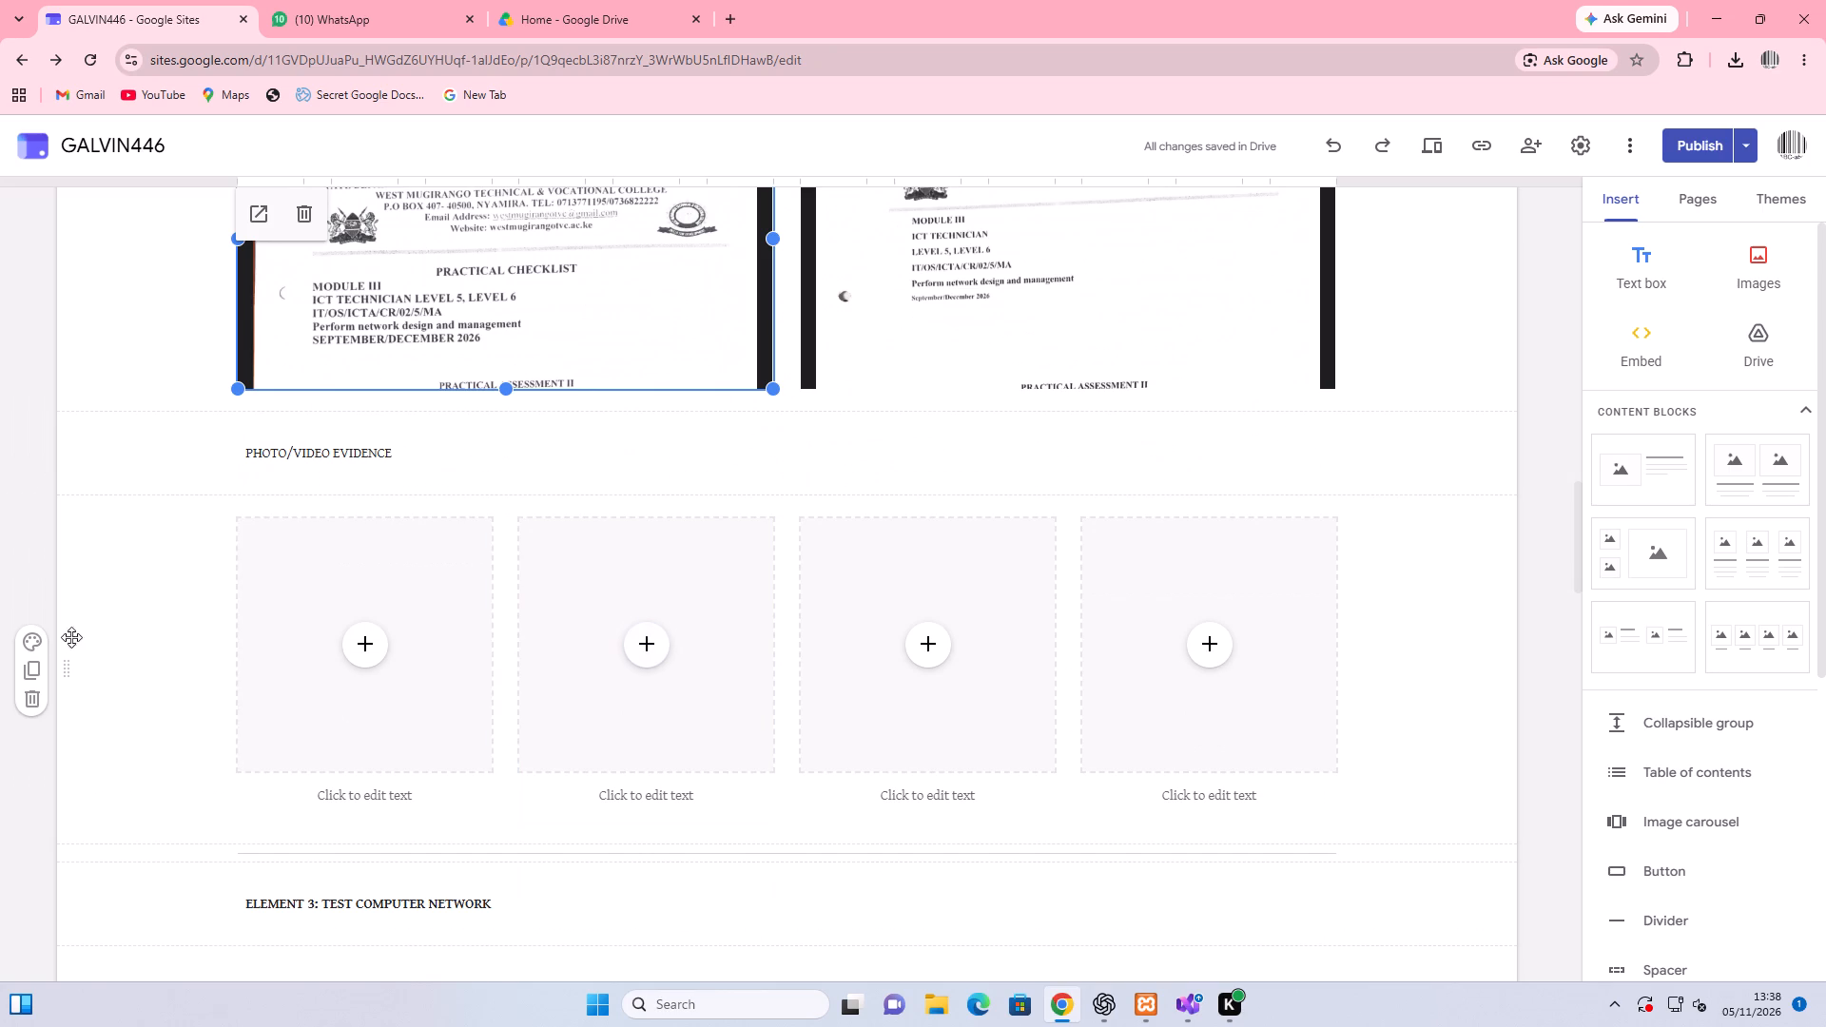
{"action": "left_click", "coordinate": [32, 700]}
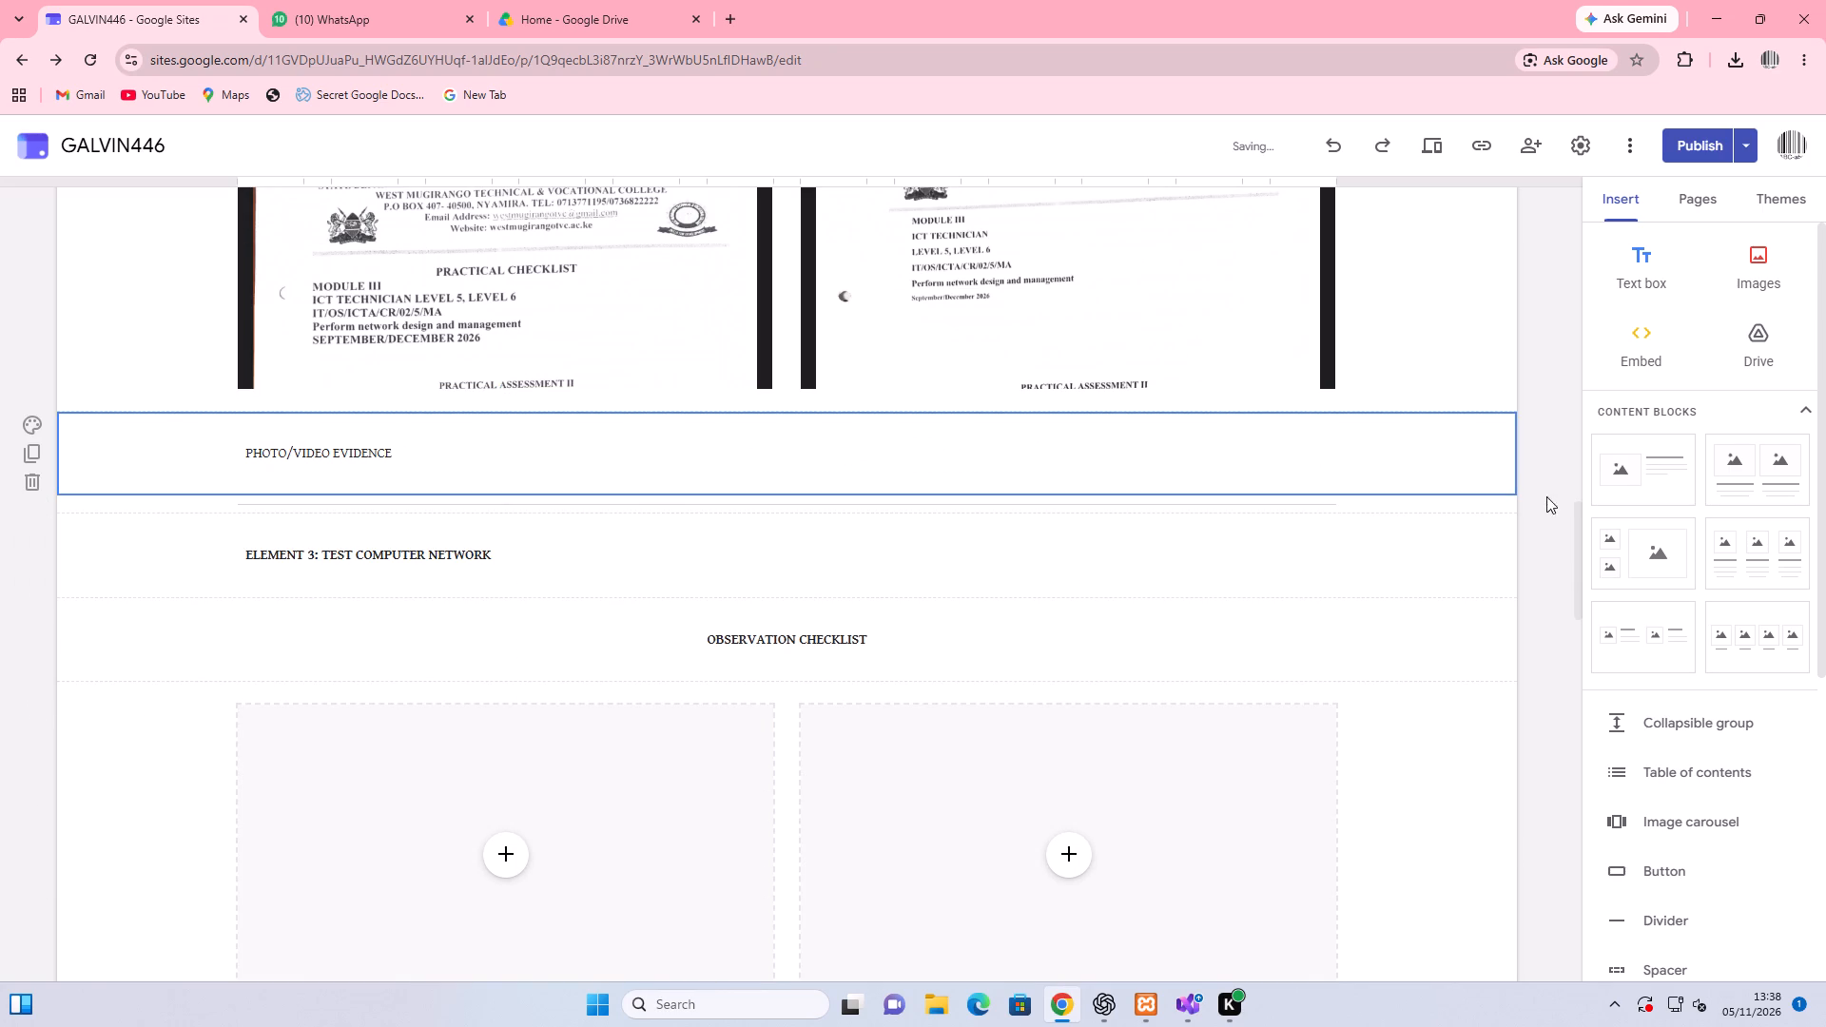
{"action": "left_click", "coordinate": [1757, 553]}
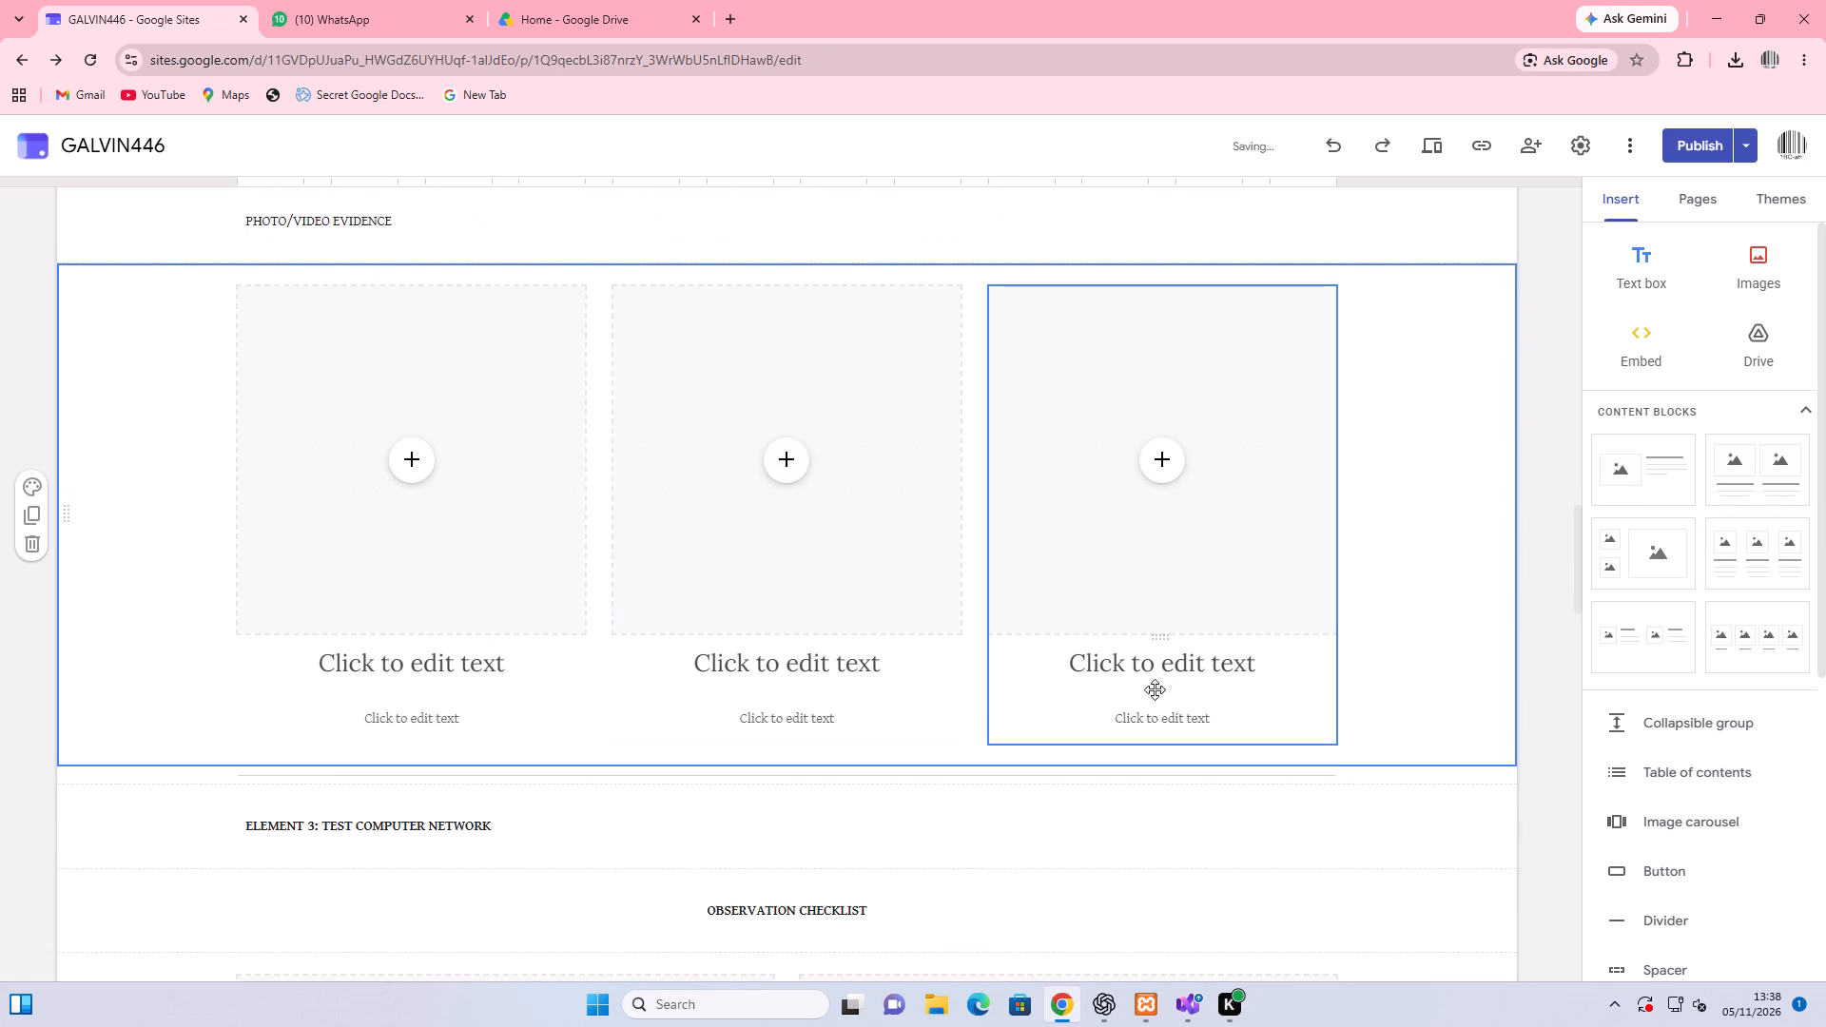
Delete the heading and caption text boxes beneath all three image placeholders in Element 2's photo/video evidence section.
{"action": "left_click", "coordinate": [1273, 667]}
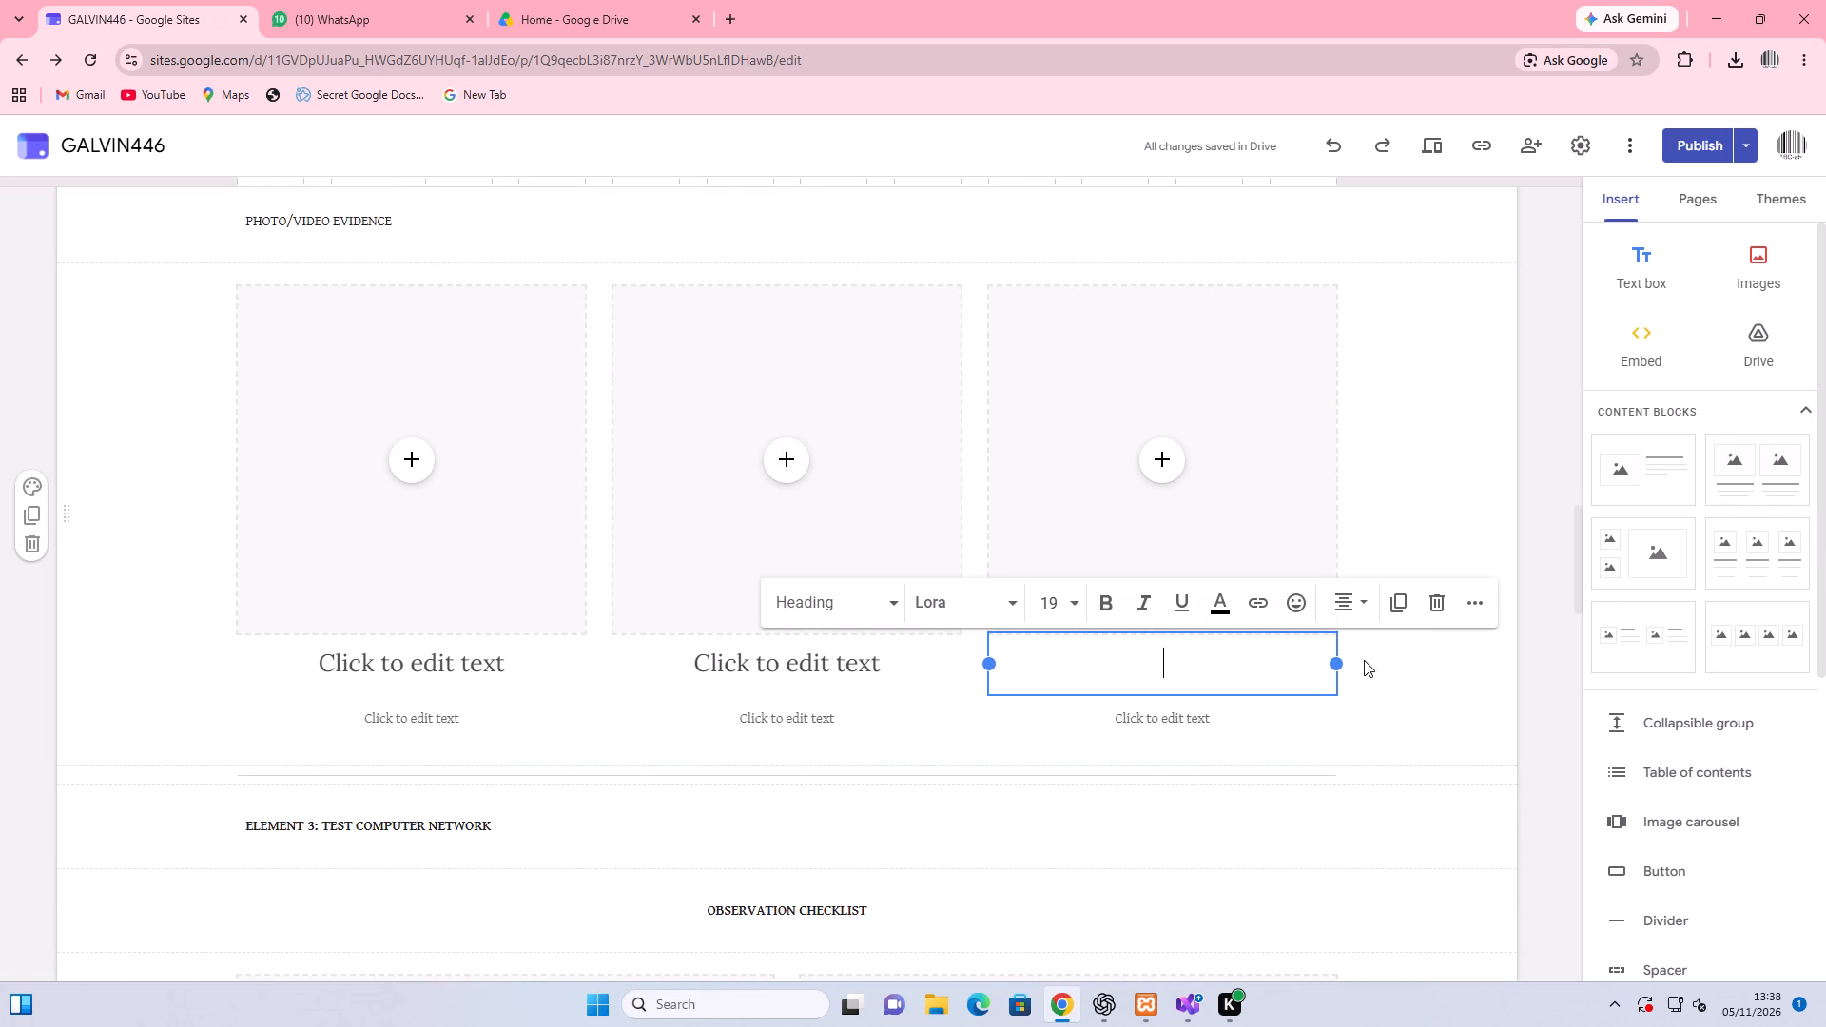
{"action": "left_click", "coordinate": [1458, 584]}
{"action": "left_click", "coordinate": [1446, 599]}
{"action": "left_click", "coordinate": [1262, 655]}
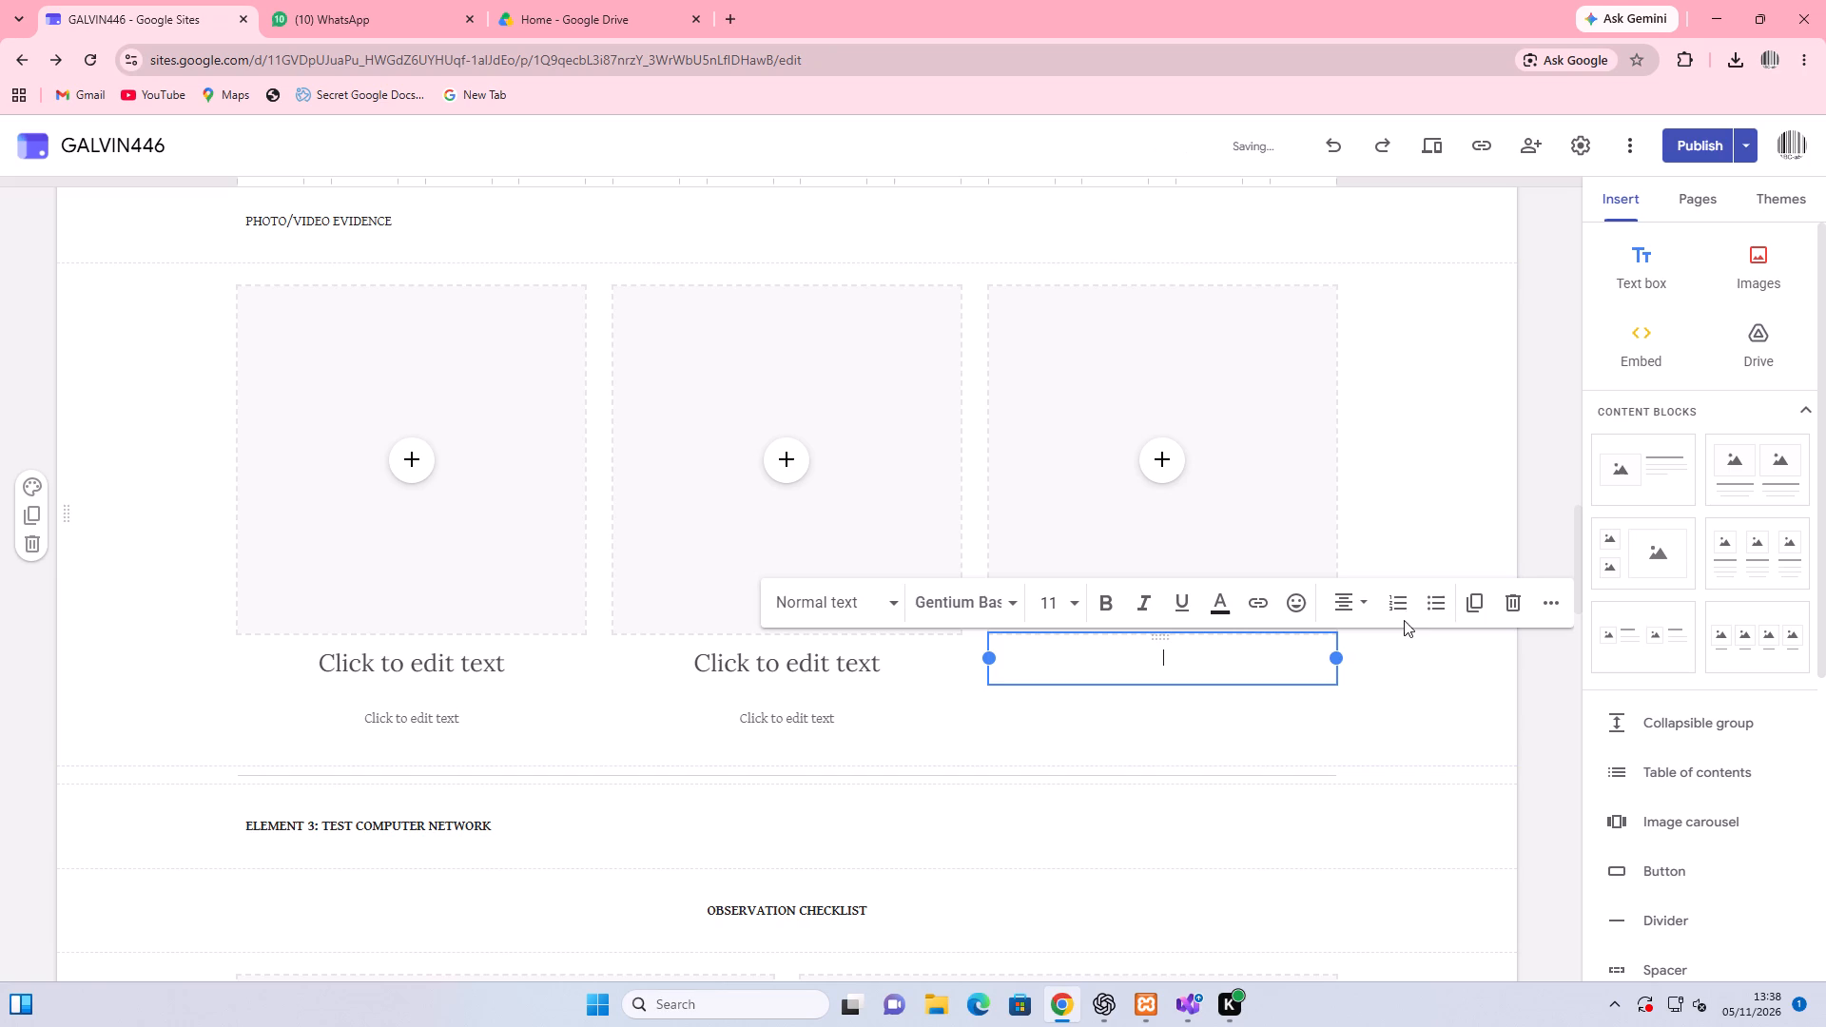
{"action": "left_click", "coordinate": [1515, 592]}
{"action": "left_click", "coordinate": [913, 663]}
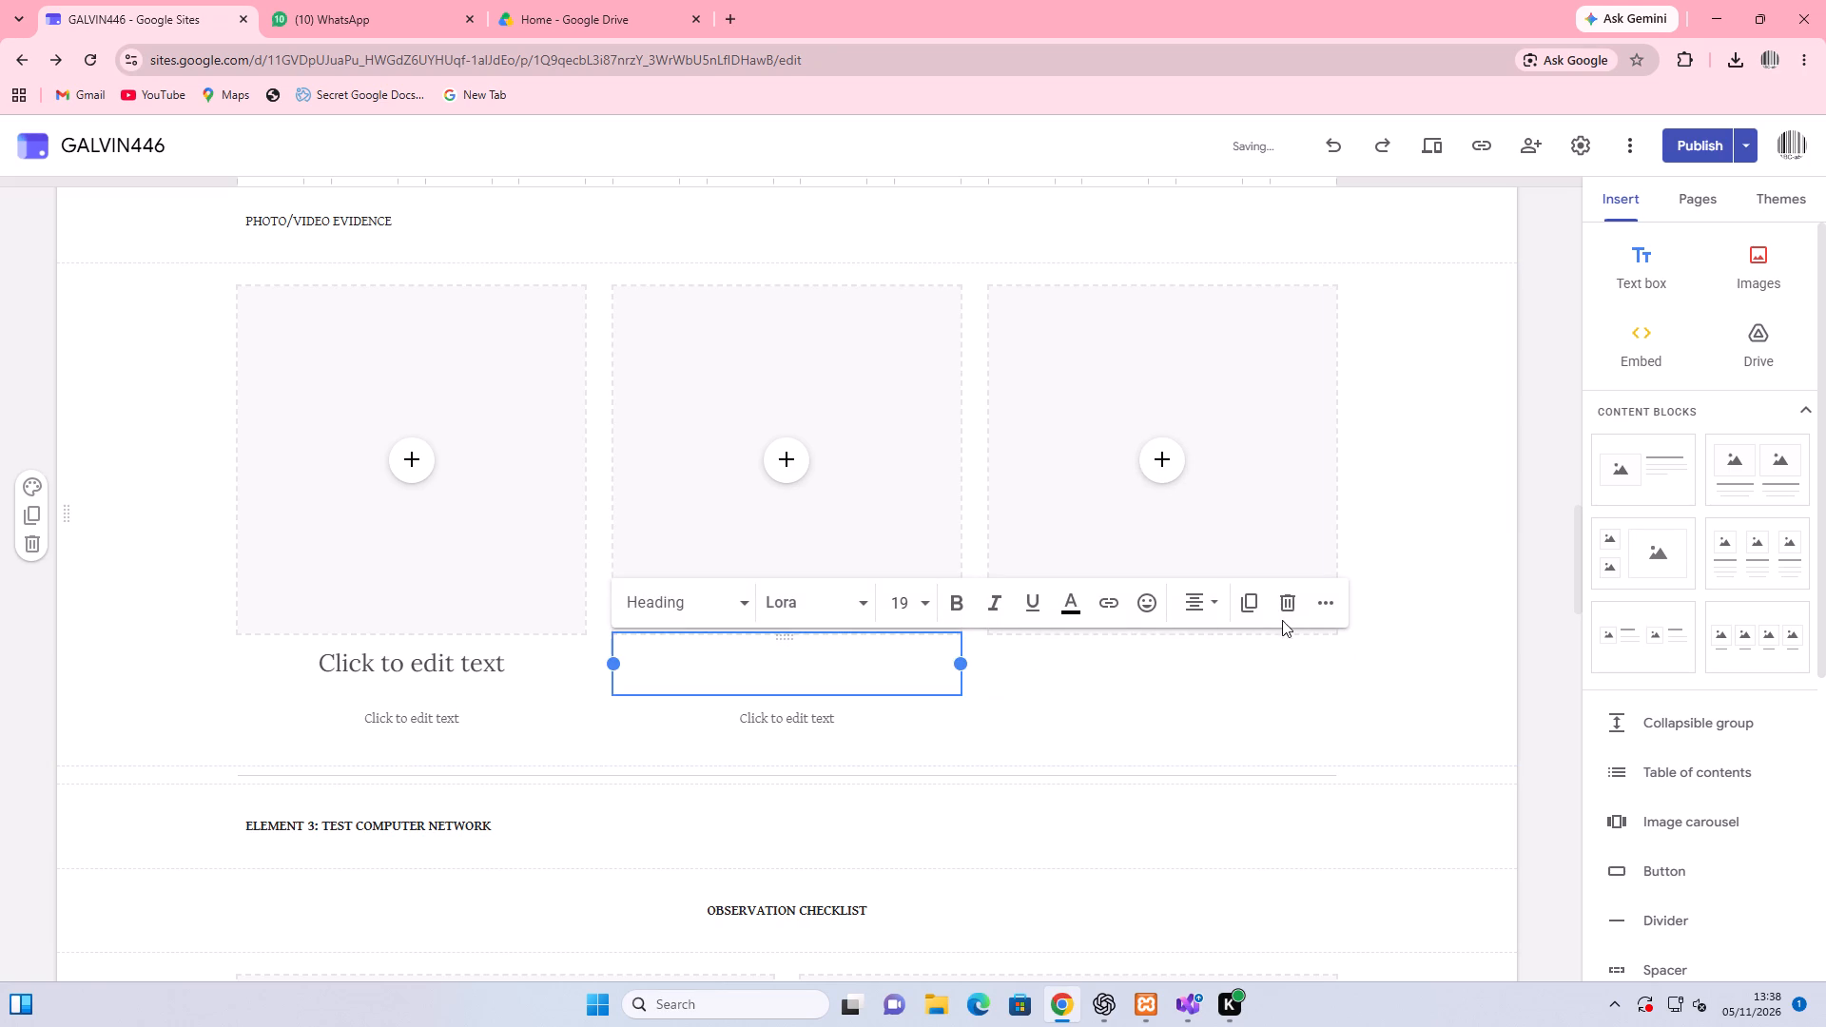
{"action": "left_click", "coordinate": [1296, 604]}
{"action": "left_click", "coordinate": [890, 660]}
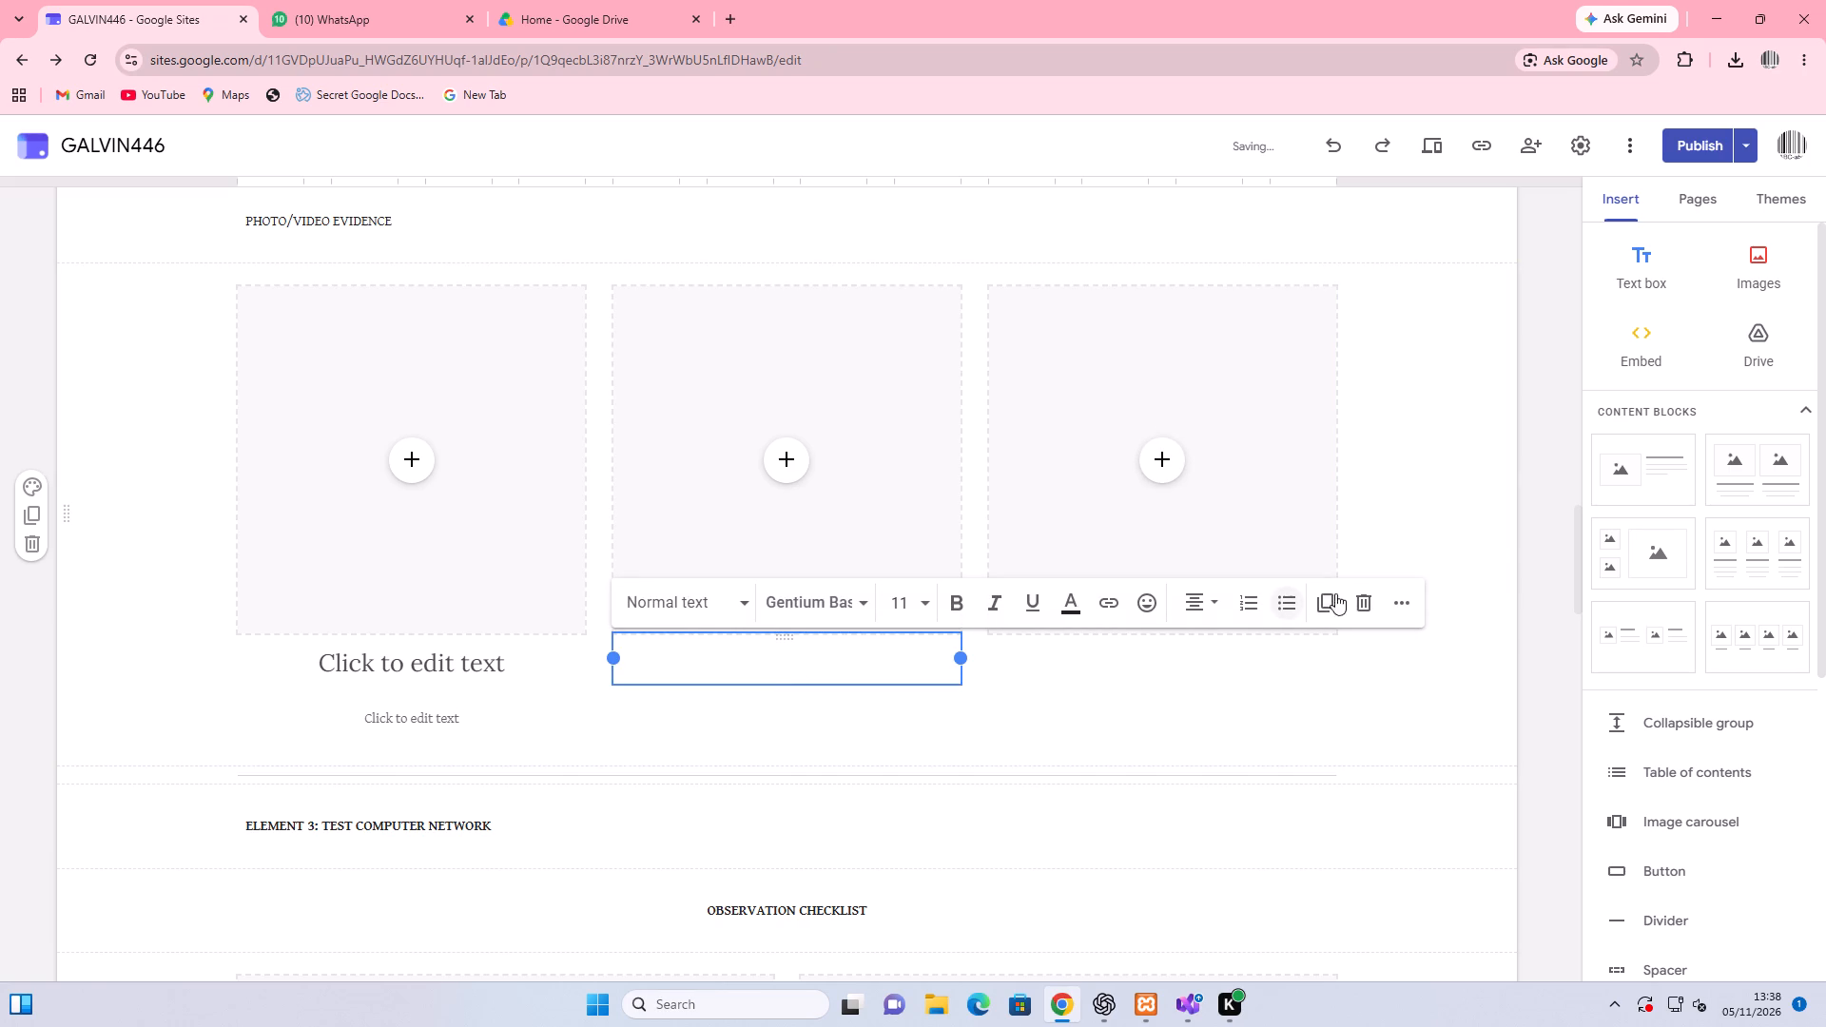
{"action": "left_click", "coordinate": [1361, 595]}
{"action": "left_click", "coordinate": [531, 665]}
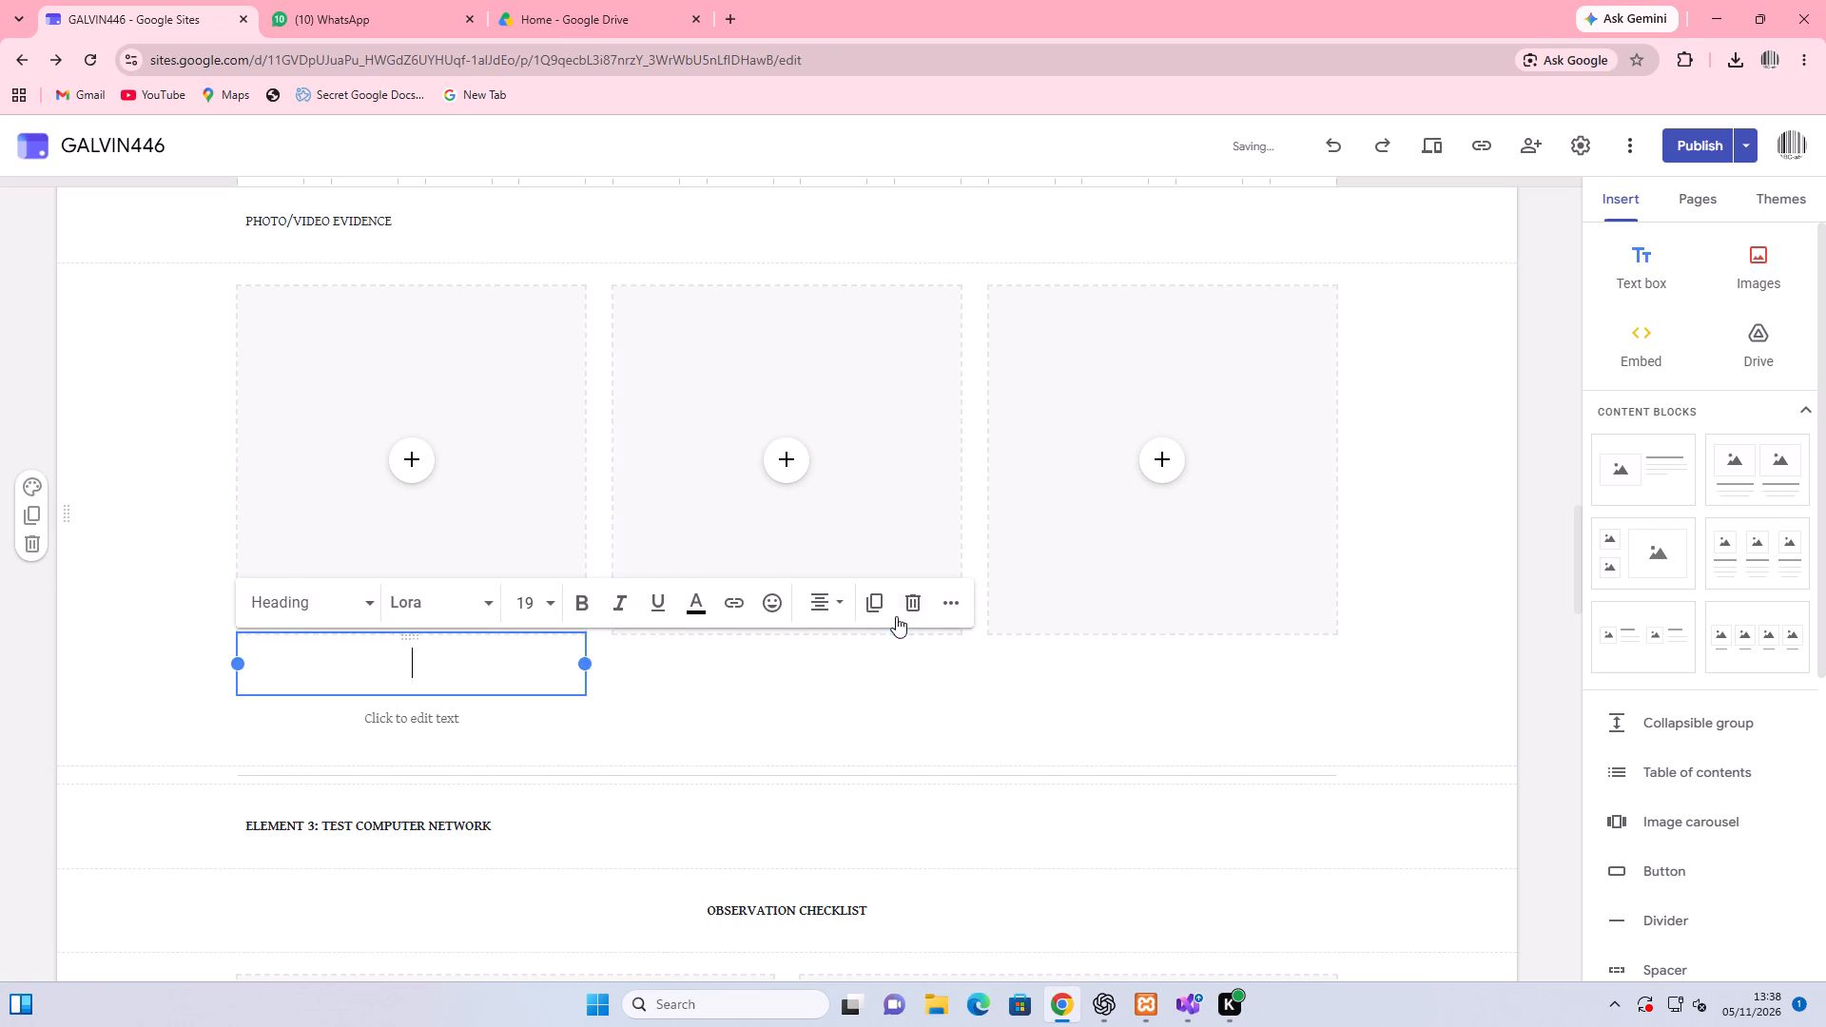
{"action": "left_click", "coordinate": [908, 611]}
{"action": "left_click", "coordinate": [489, 662]}
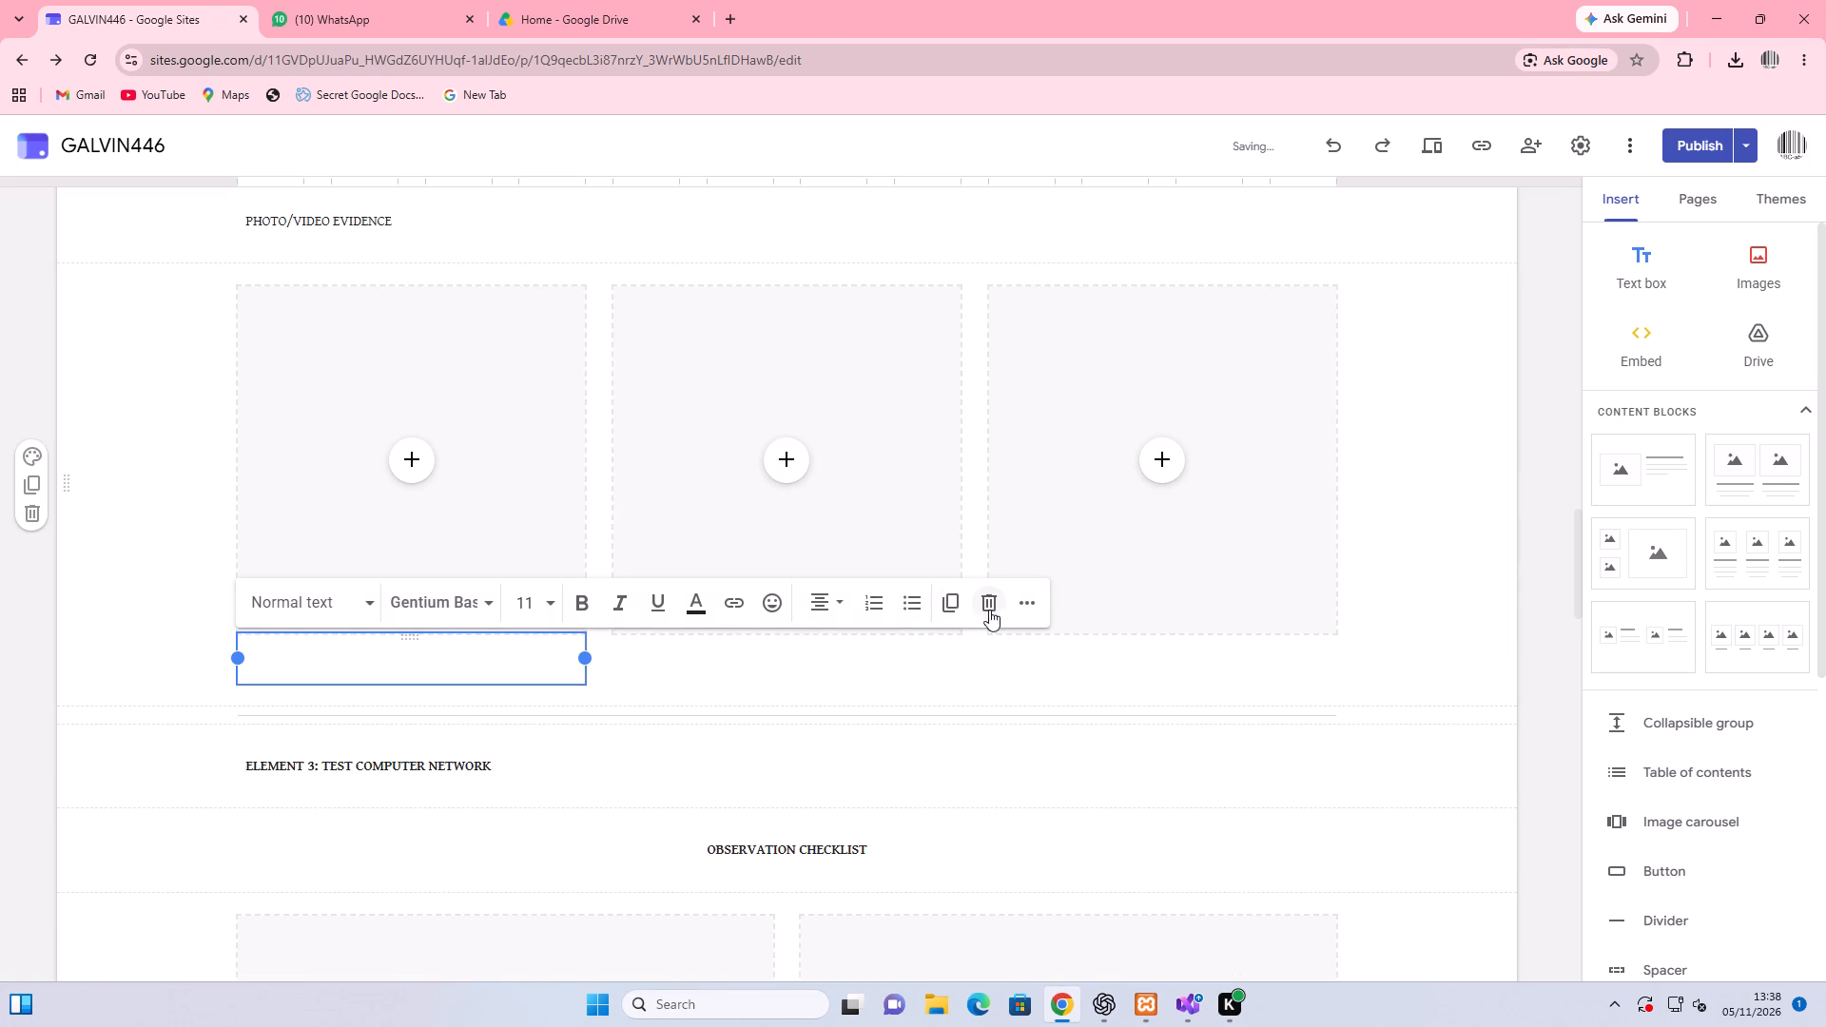
{"action": "left_click", "coordinate": [994, 606]}
{"action": "scroll", "coordinate": [1066, 699], "scroll_direction": "up", "scroll_amount": 7}
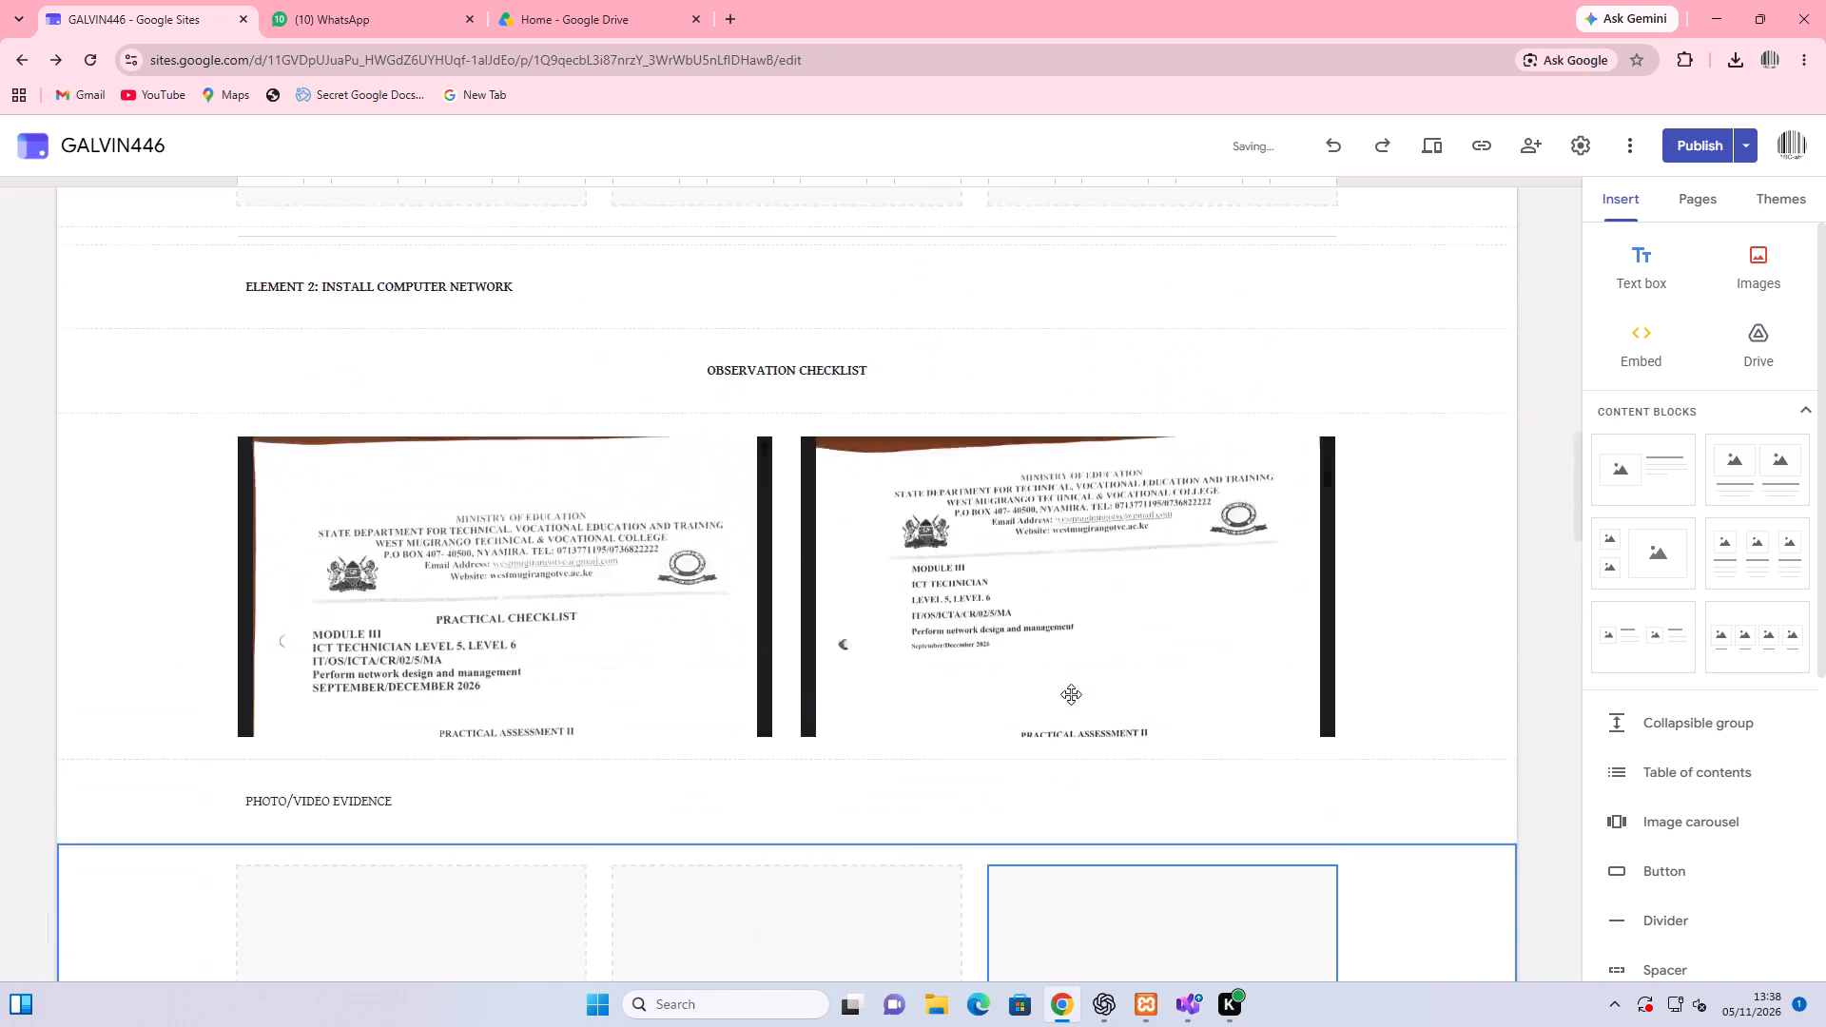
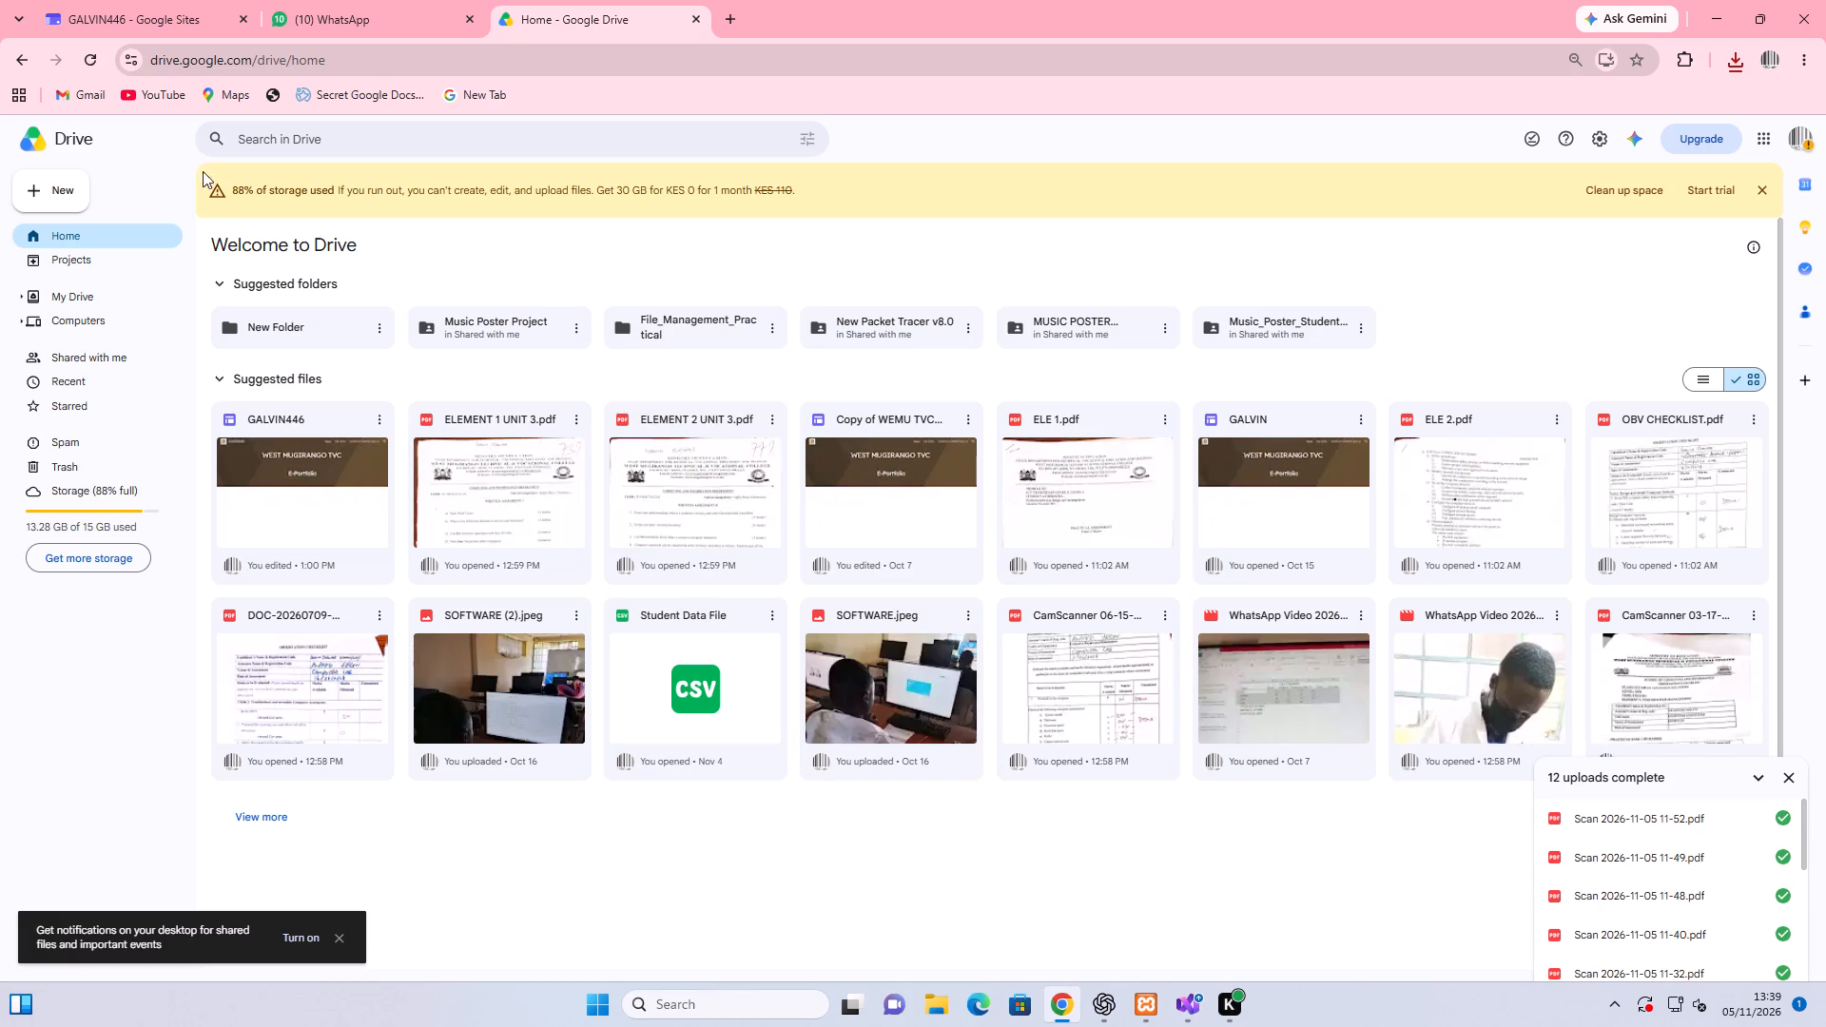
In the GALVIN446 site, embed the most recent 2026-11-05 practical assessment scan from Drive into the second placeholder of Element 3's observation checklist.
{"action": "left_click", "coordinate": [130, 13]}
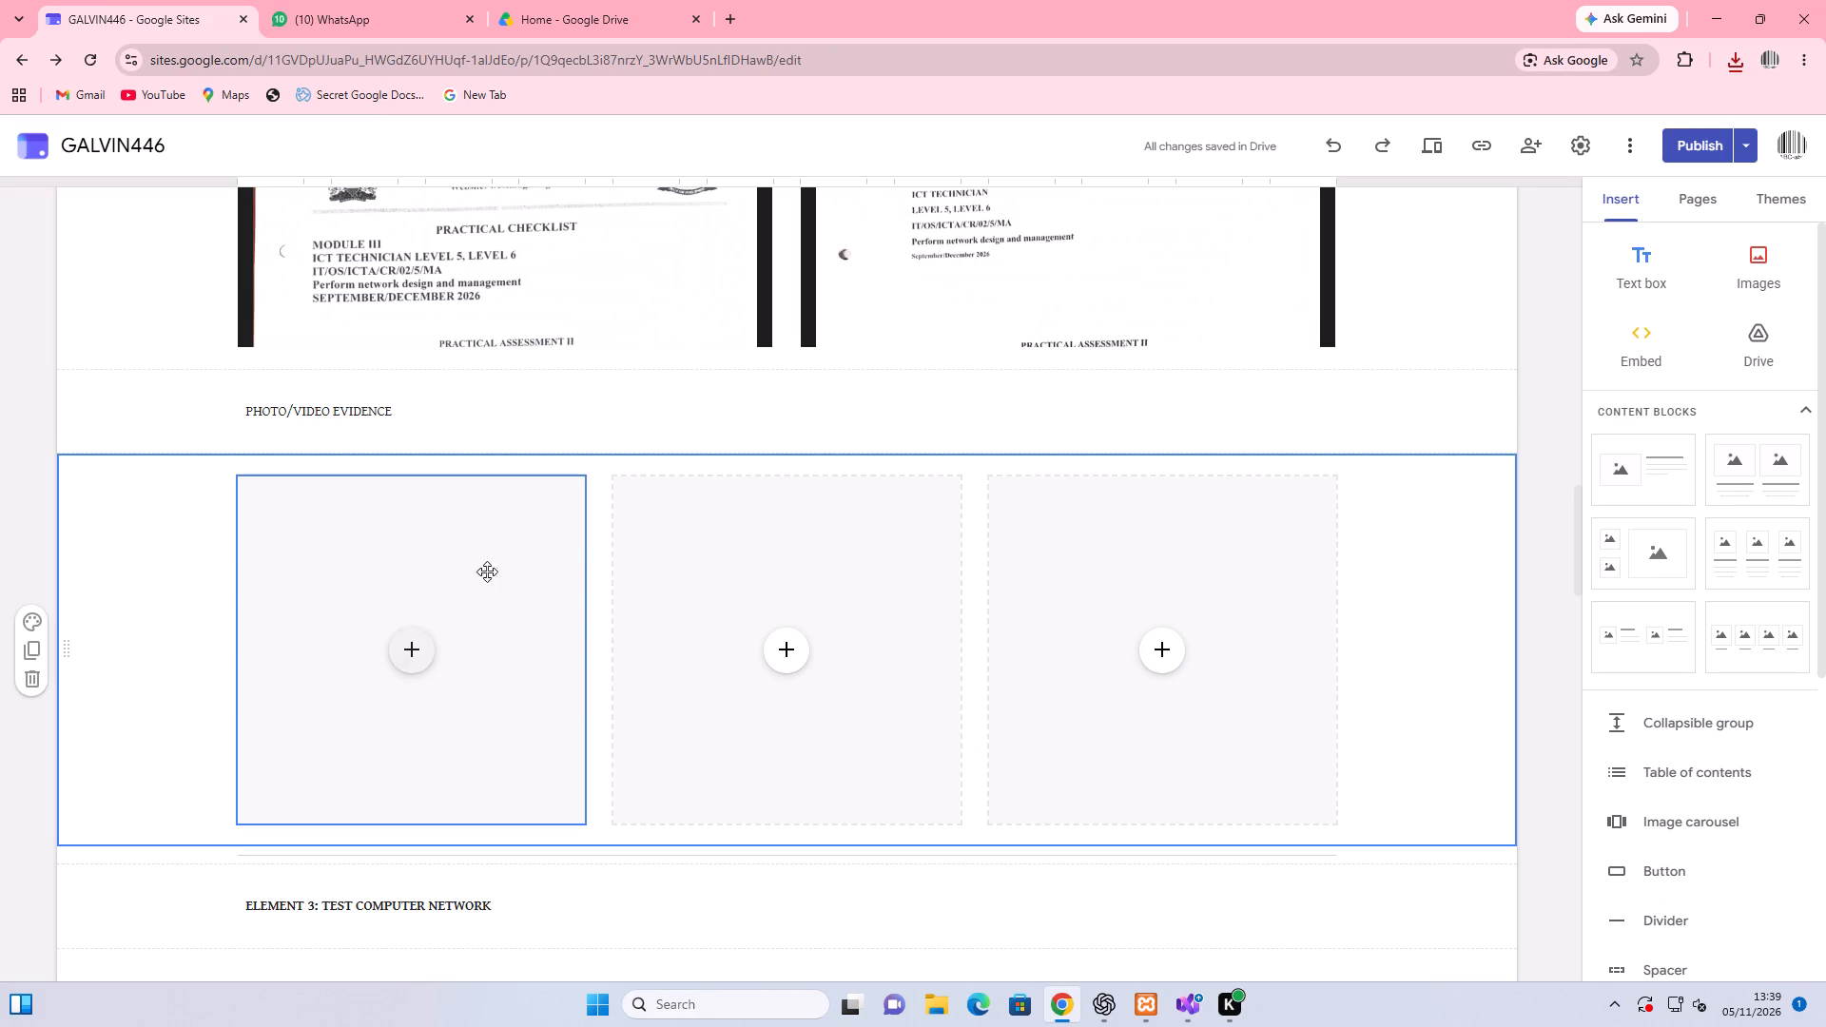
{"action": "scroll", "coordinate": [527, 559], "scroll_direction": "up", "scroll_amount": 16}
{"action": "scroll", "coordinate": [527, 568], "scroll_direction": "down", "scroll_amount": 2}
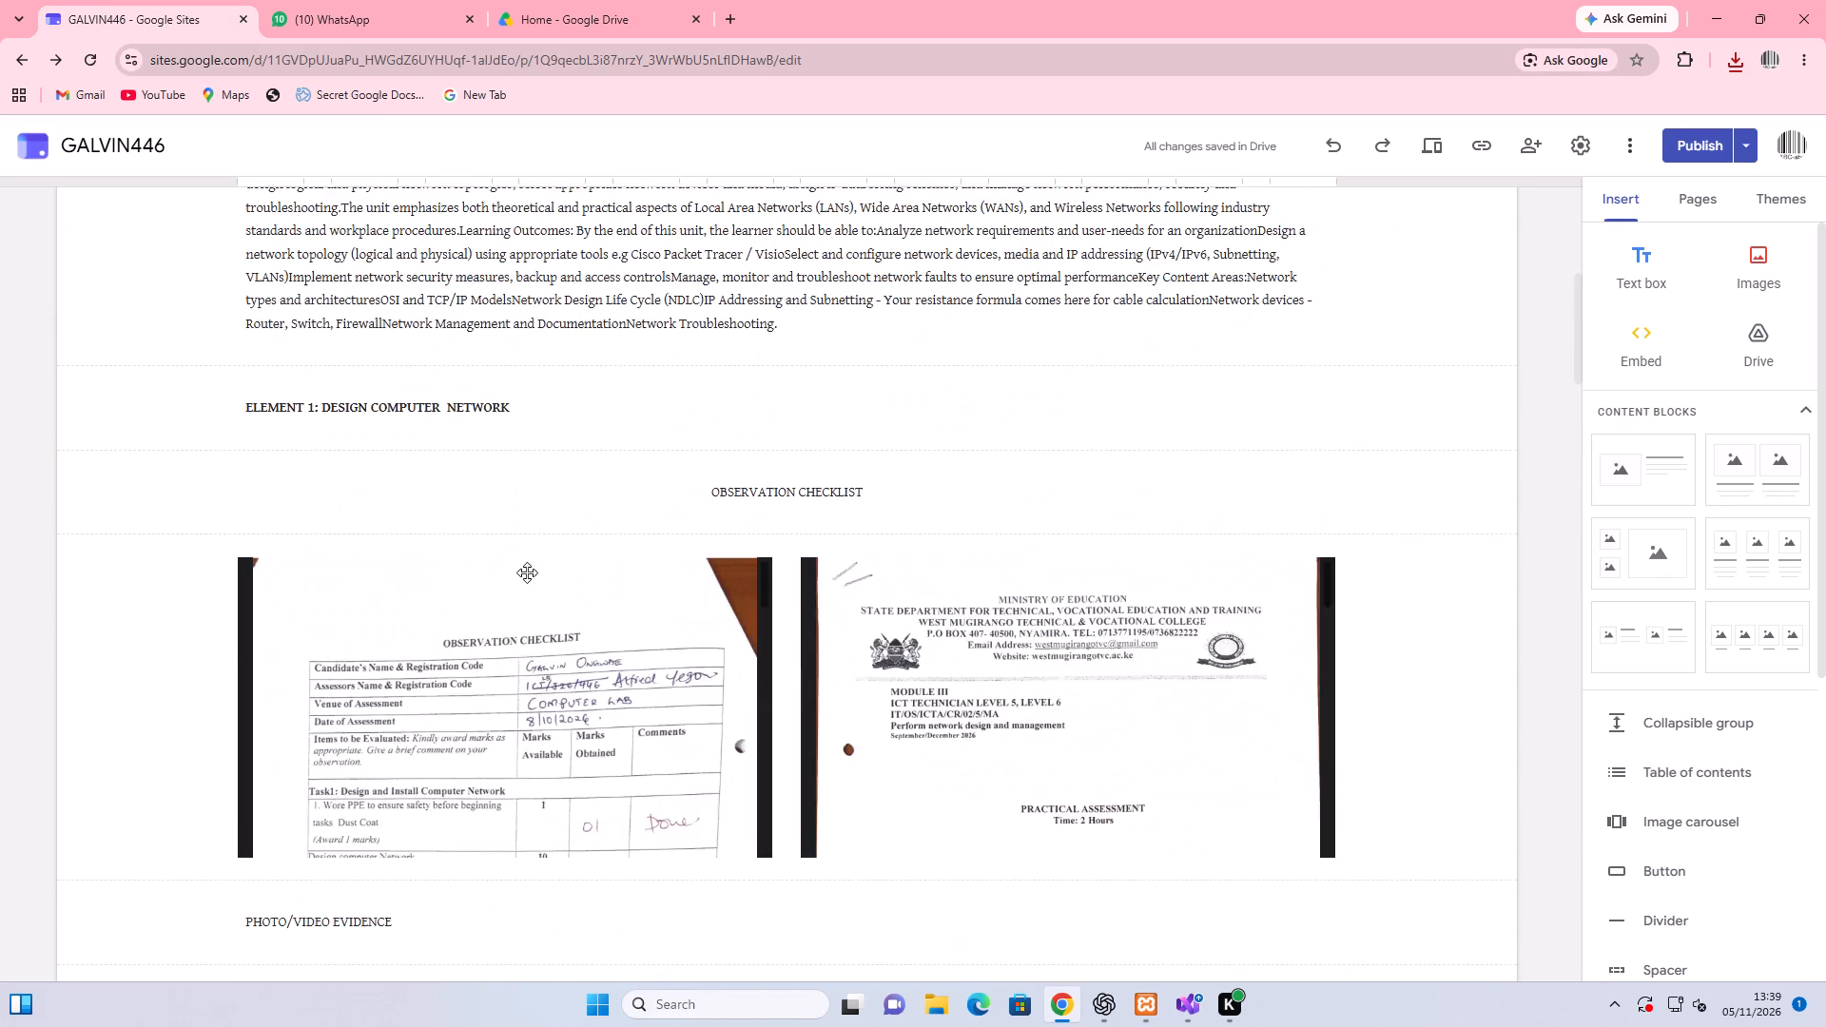
{"action": "scroll", "coordinate": [527, 572], "scroll_direction": "down", "scroll_amount": 19}
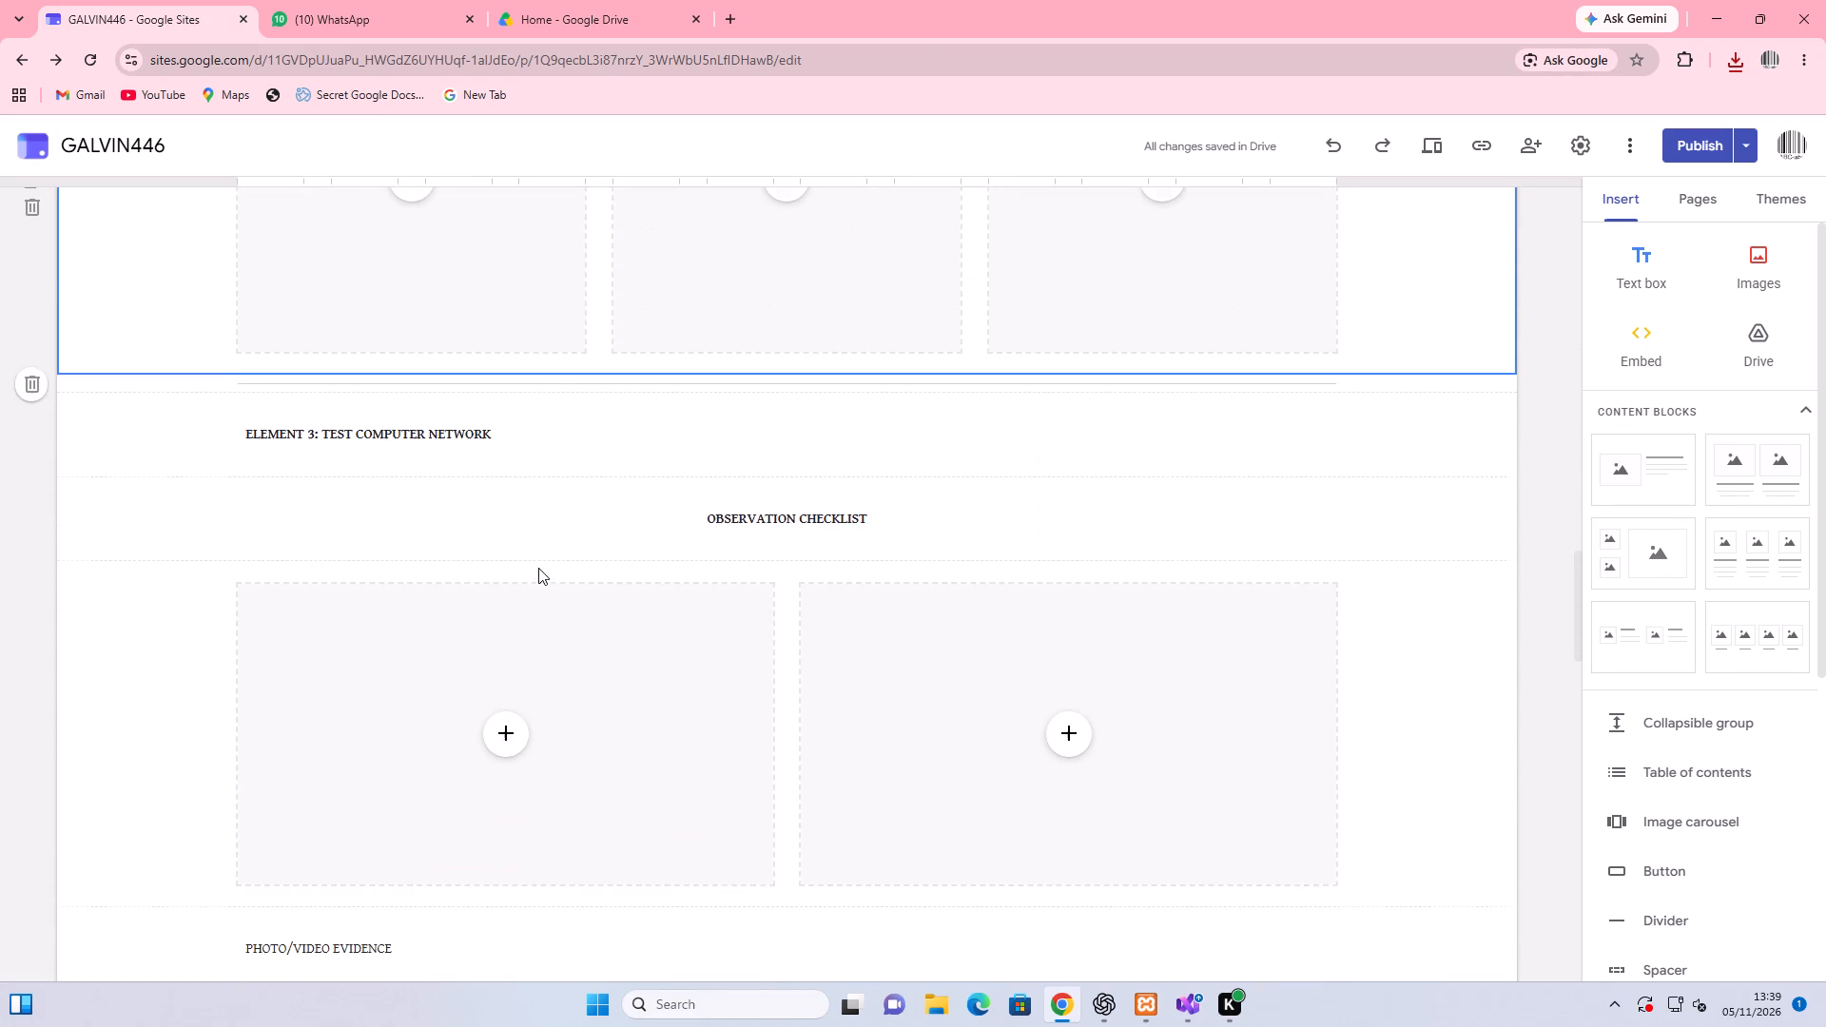
{"action": "left_click", "coordinate": [1059, 726]}
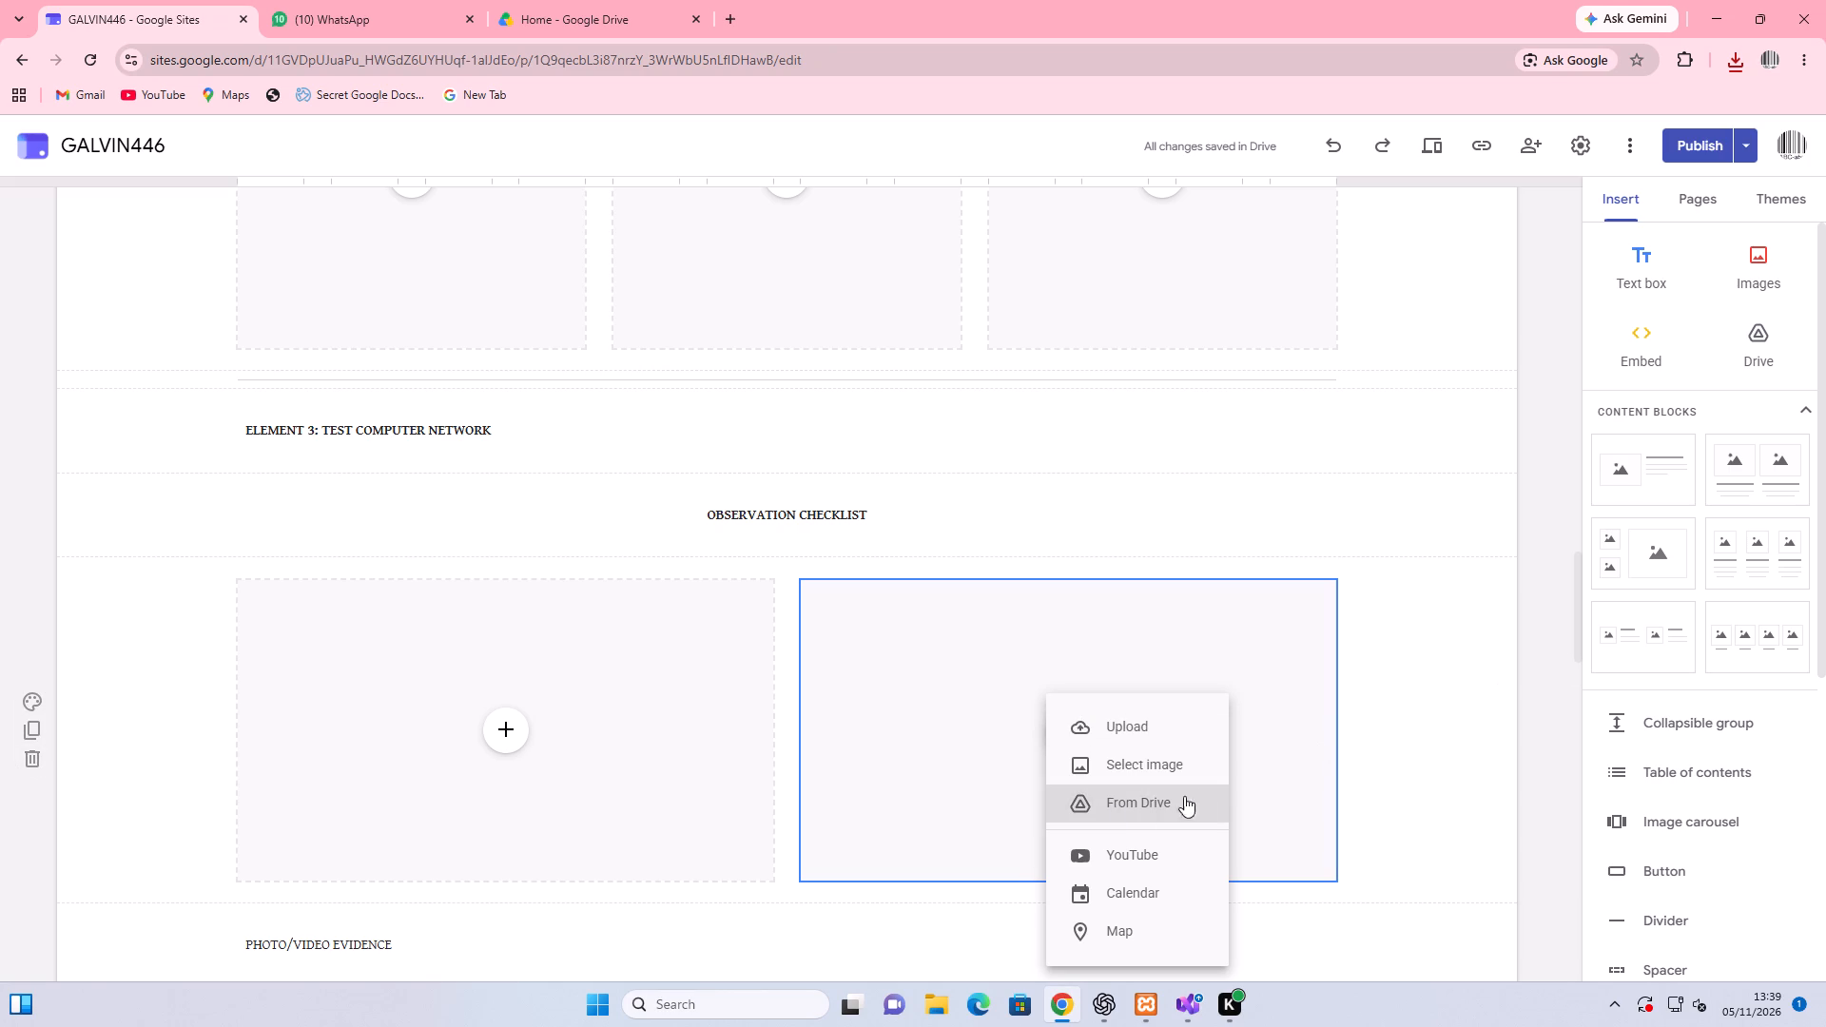
{"action": "left_click", "coordinate": [1136, 797]}
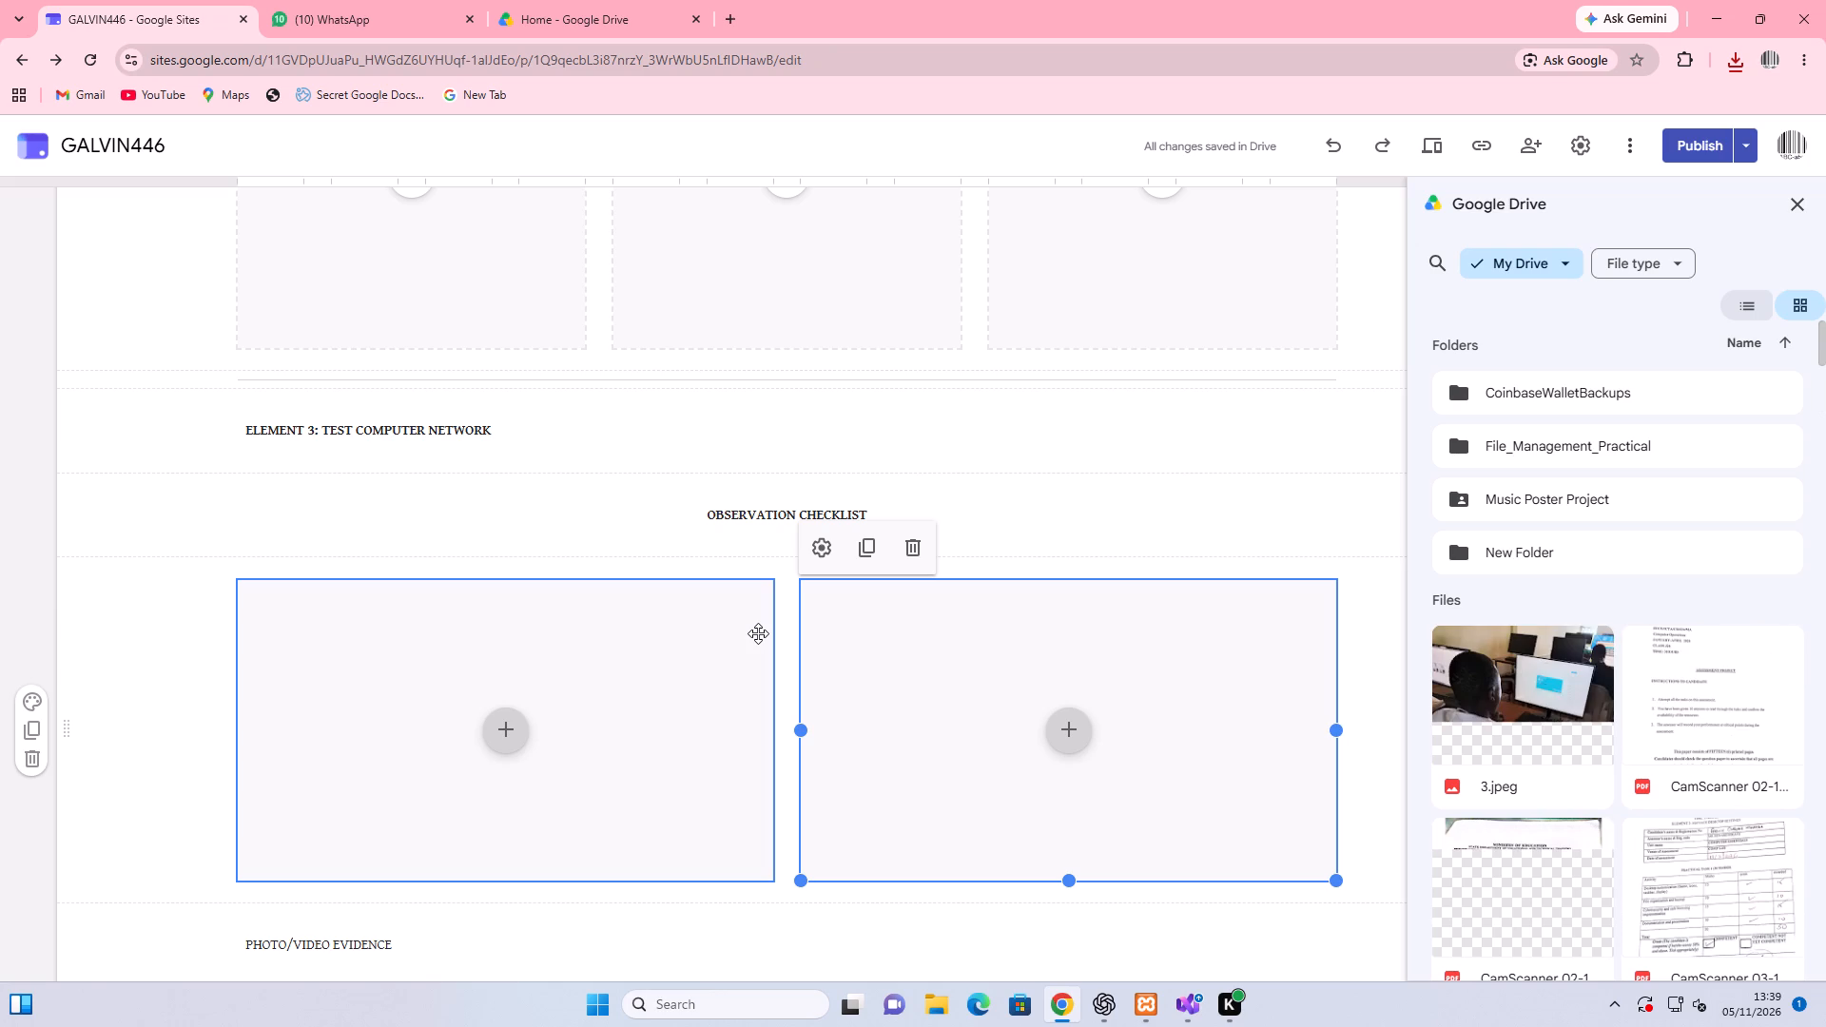
{"action": "left_click", "coordinate": [1564, 260]}
{"action": "left_click", "coordinate": [1554, 390]}
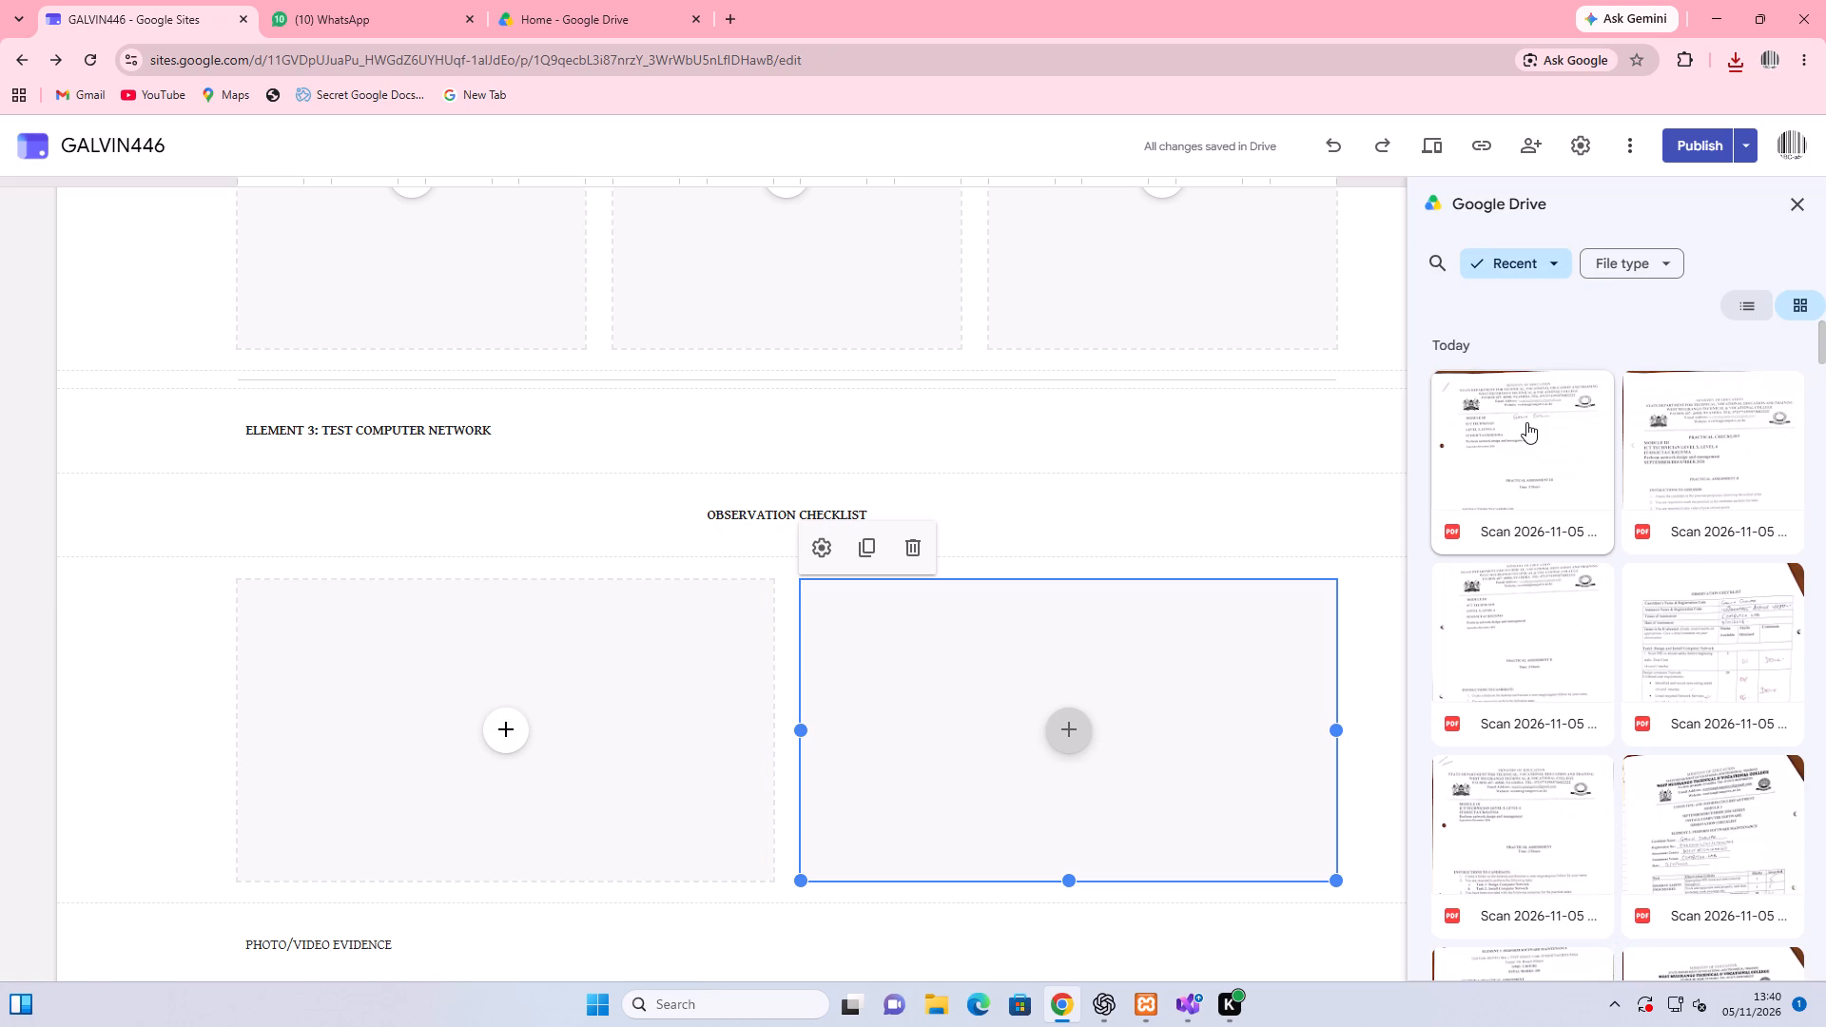
{"action": "left_click", "coordinate": [1526, 422]}
{"action": "left_click", "coordinate": [1561, 442]}
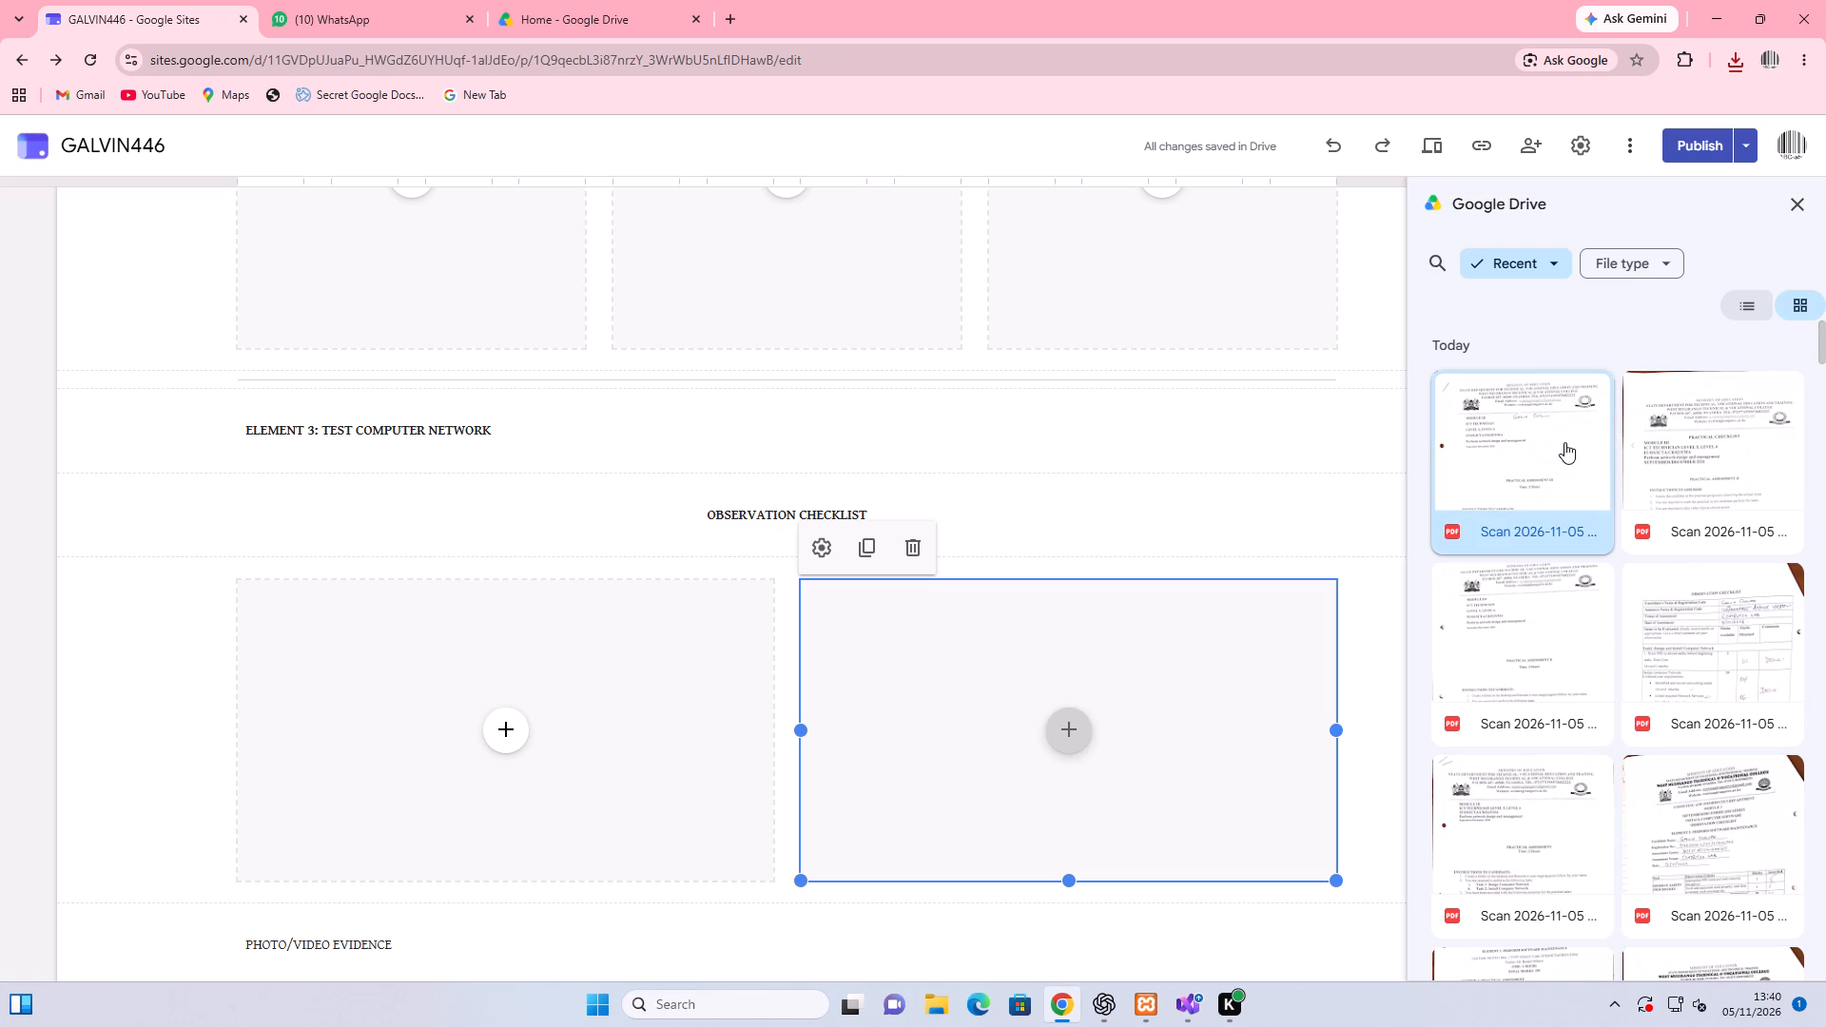
{"action": "left_click", "coordinate": [1775, 955]}
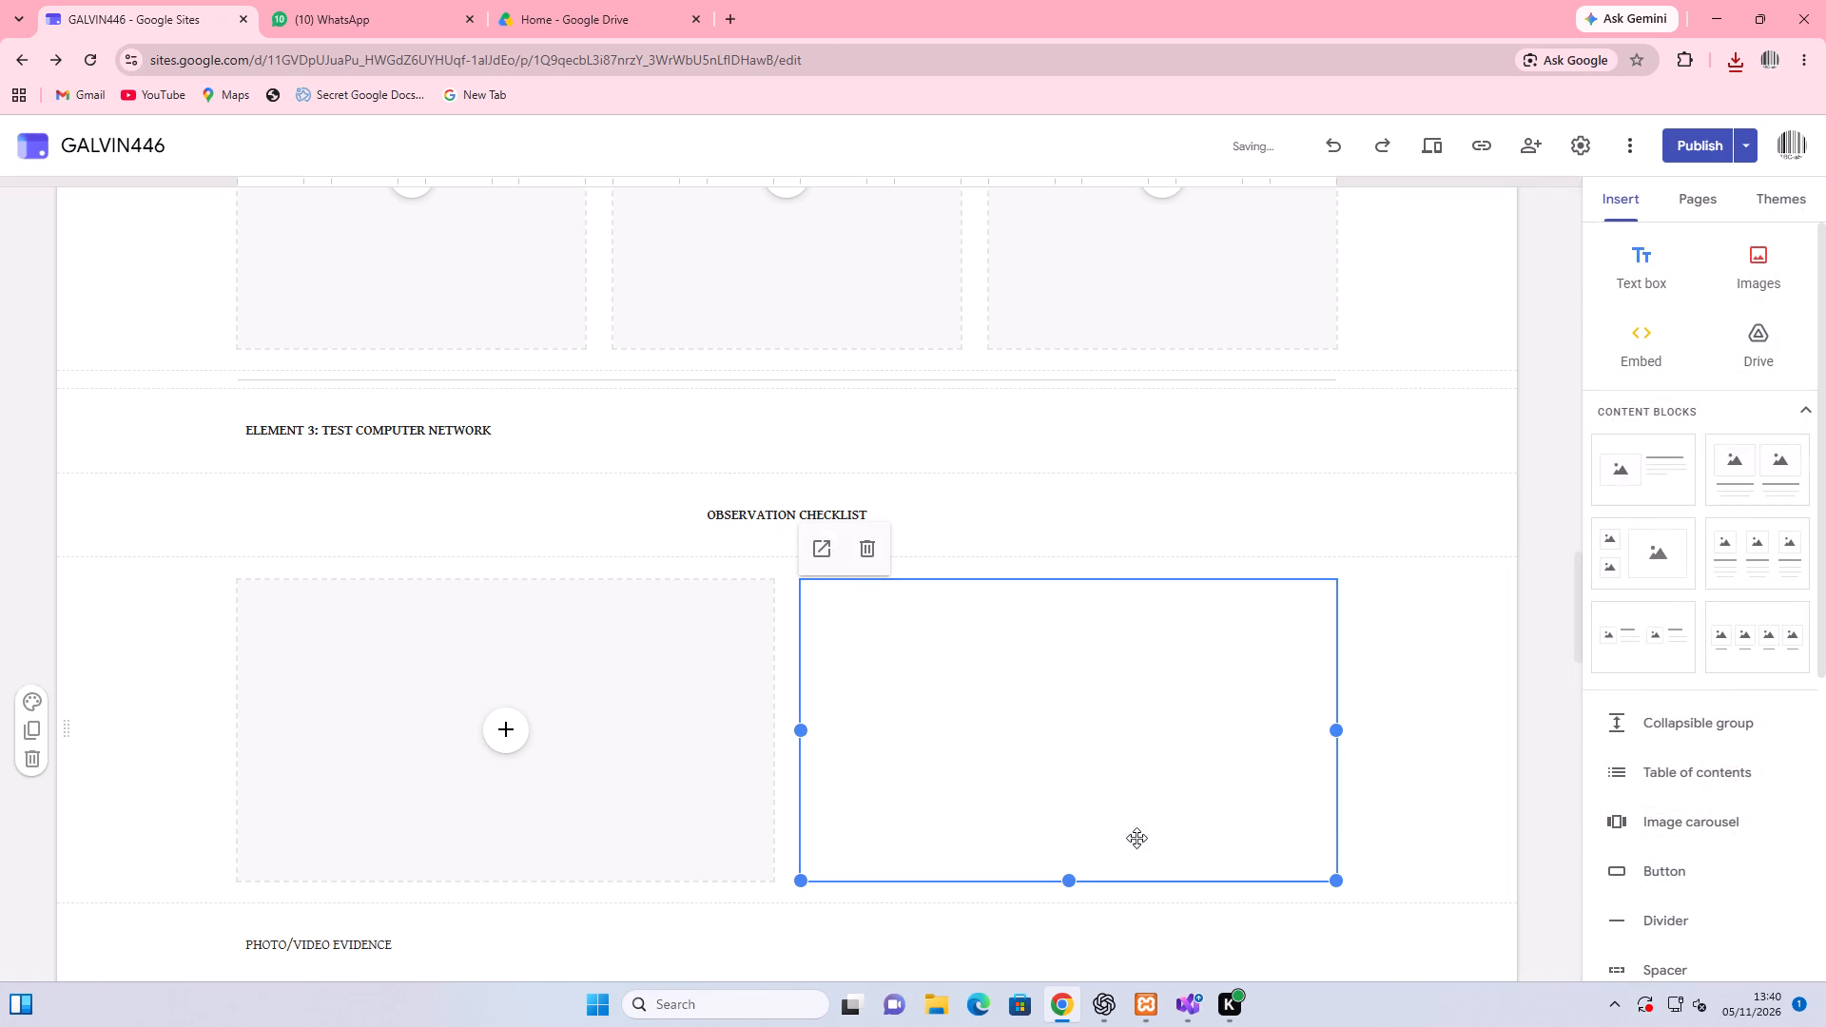
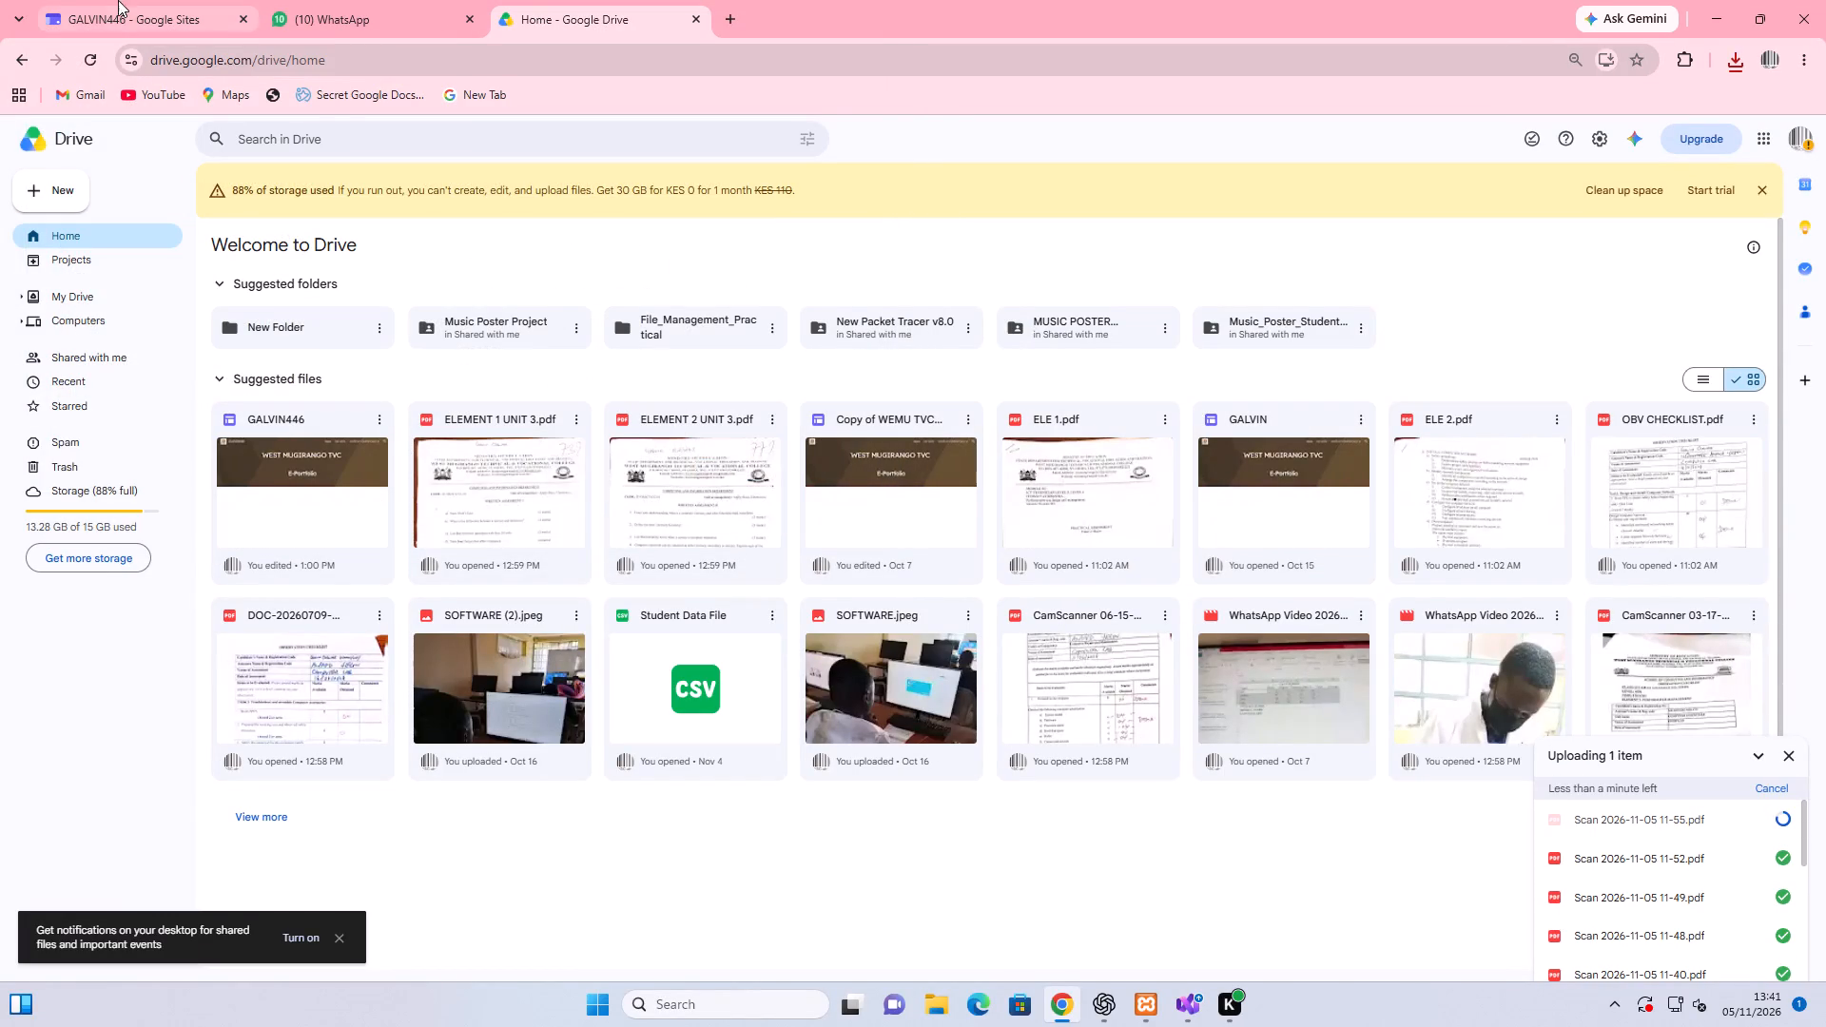
{"action": "left_click", "coordinate": [183, 11]}
{"action": "left_click", "coordinate": [507, 727]}
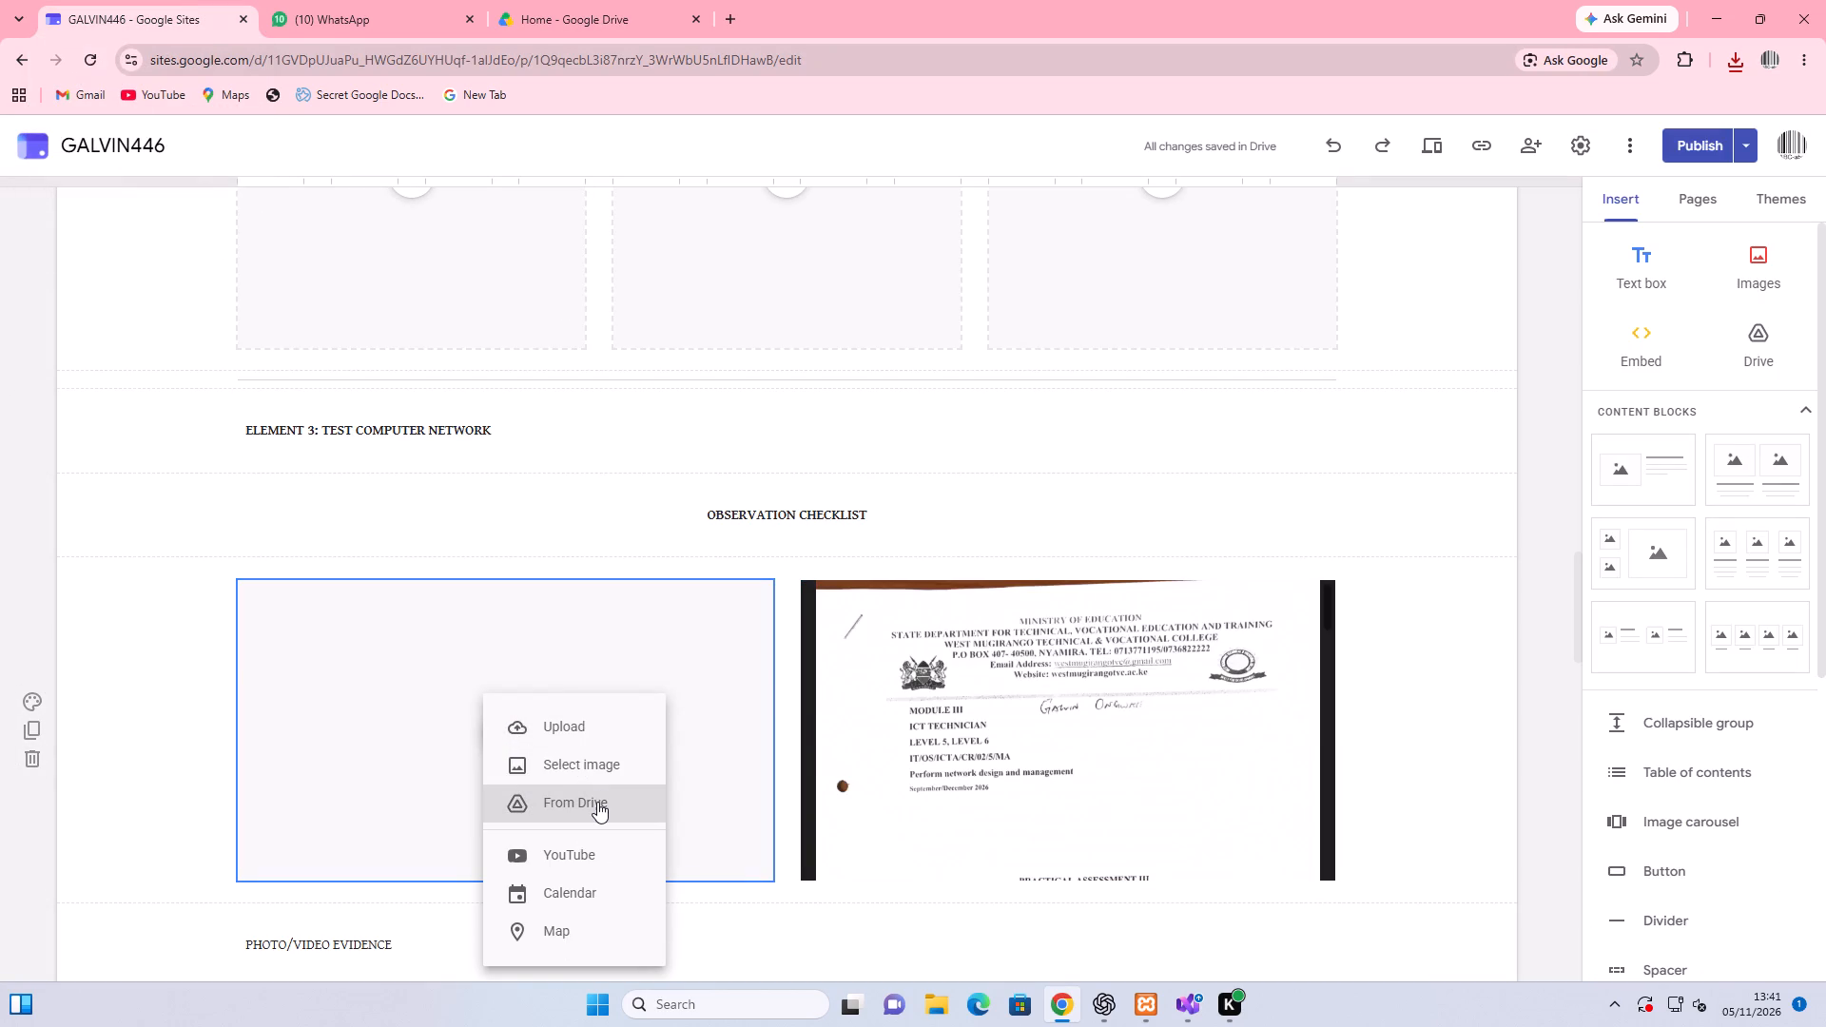
{"action": "left_click", "coordinate": [597, 802]}
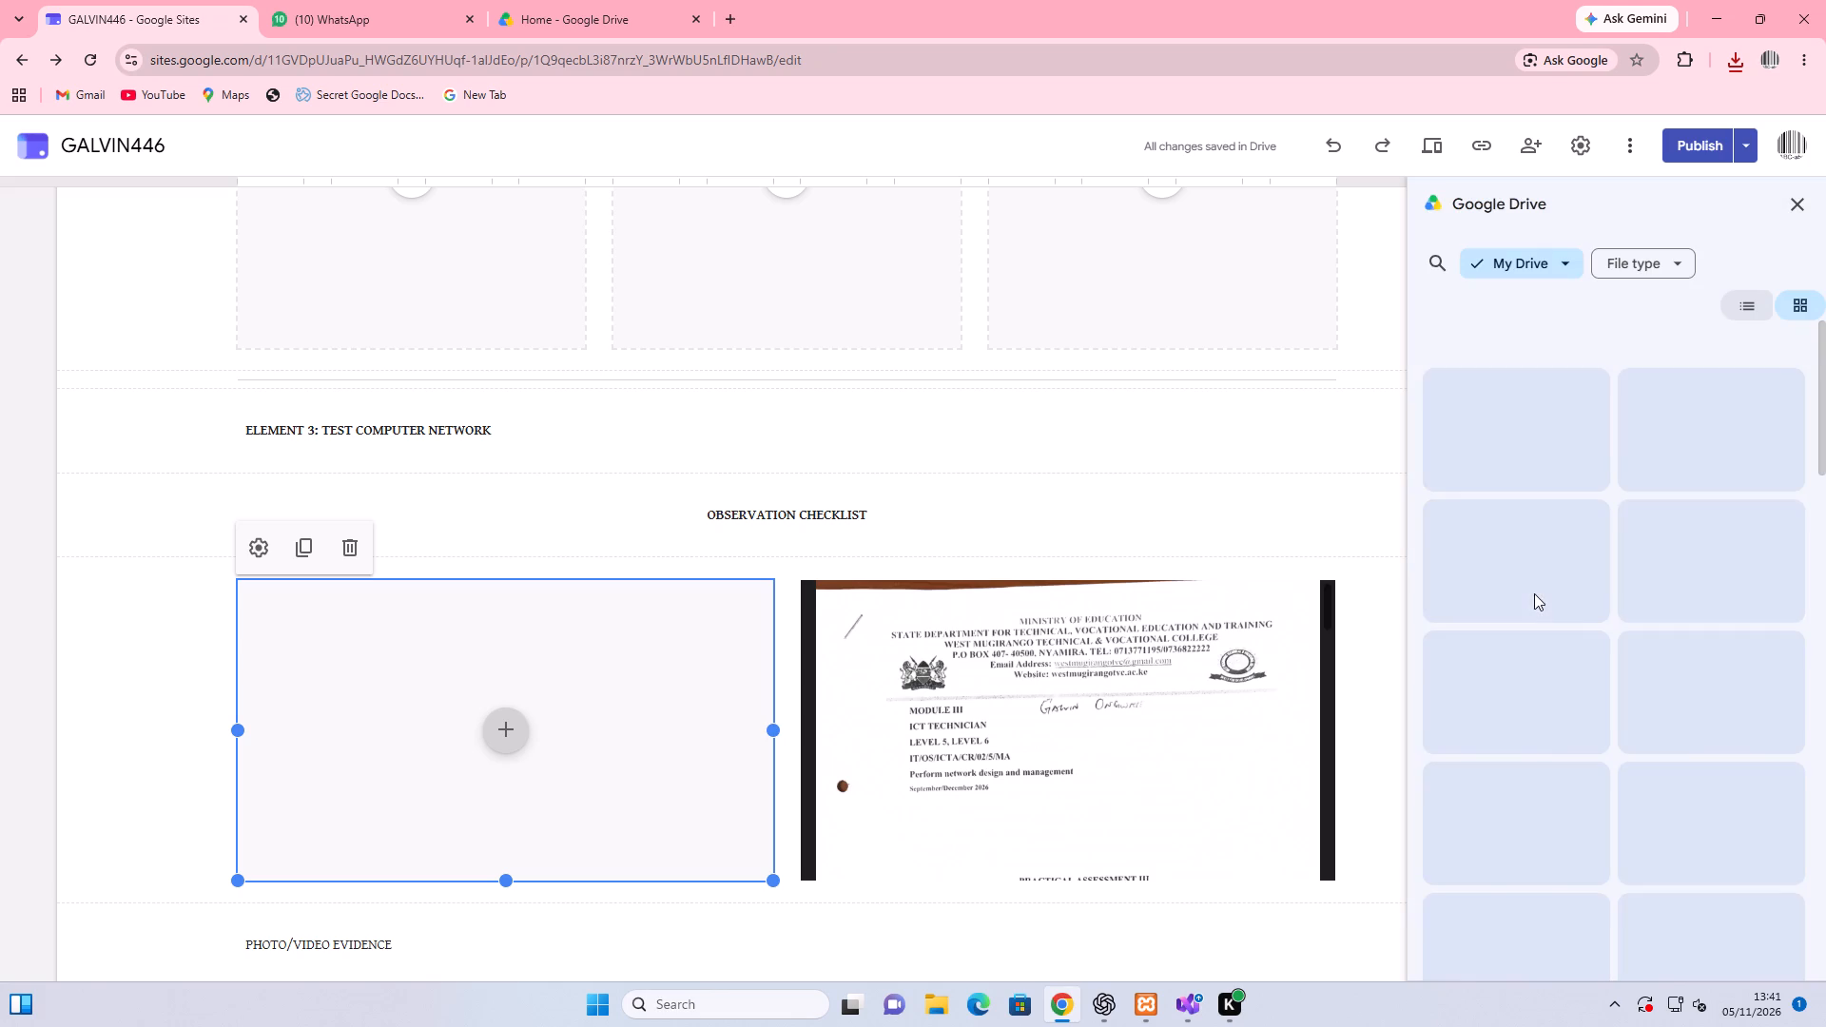
{"action": "left_click", "coordinate": [1566, 265]}
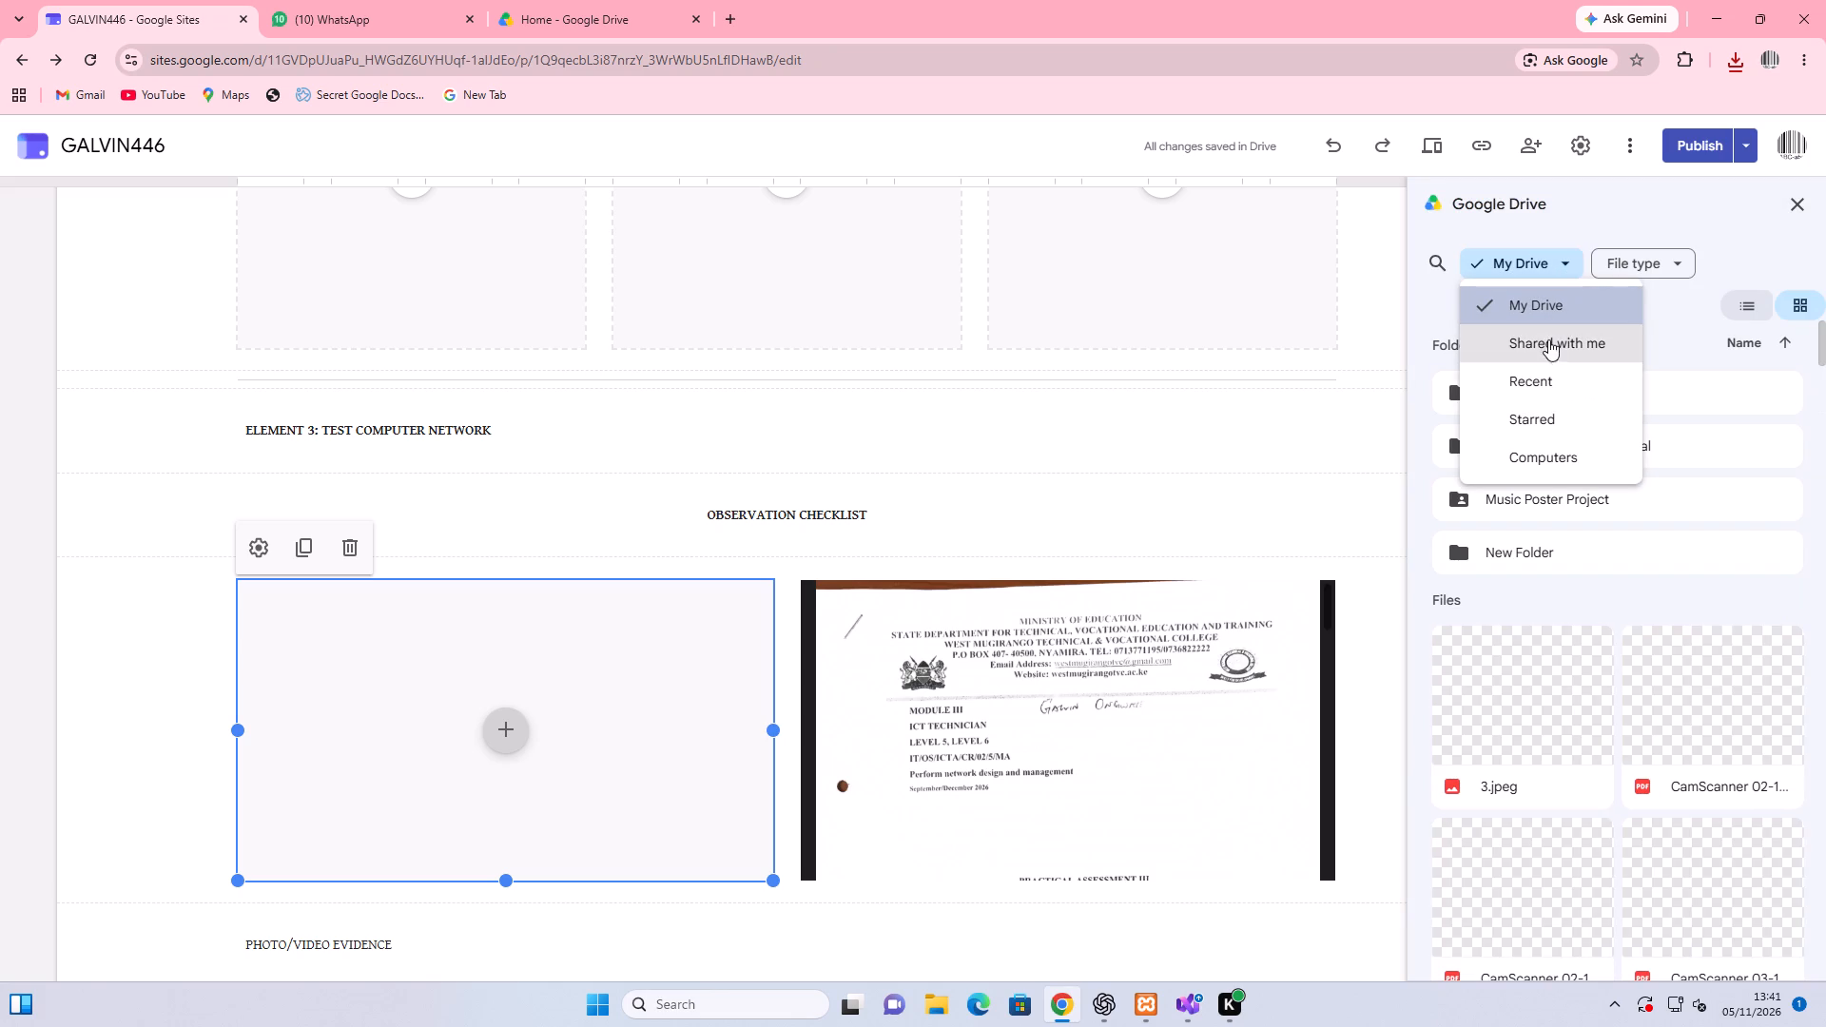
{"action": "left_click", "coordinate": [1548, 372]}
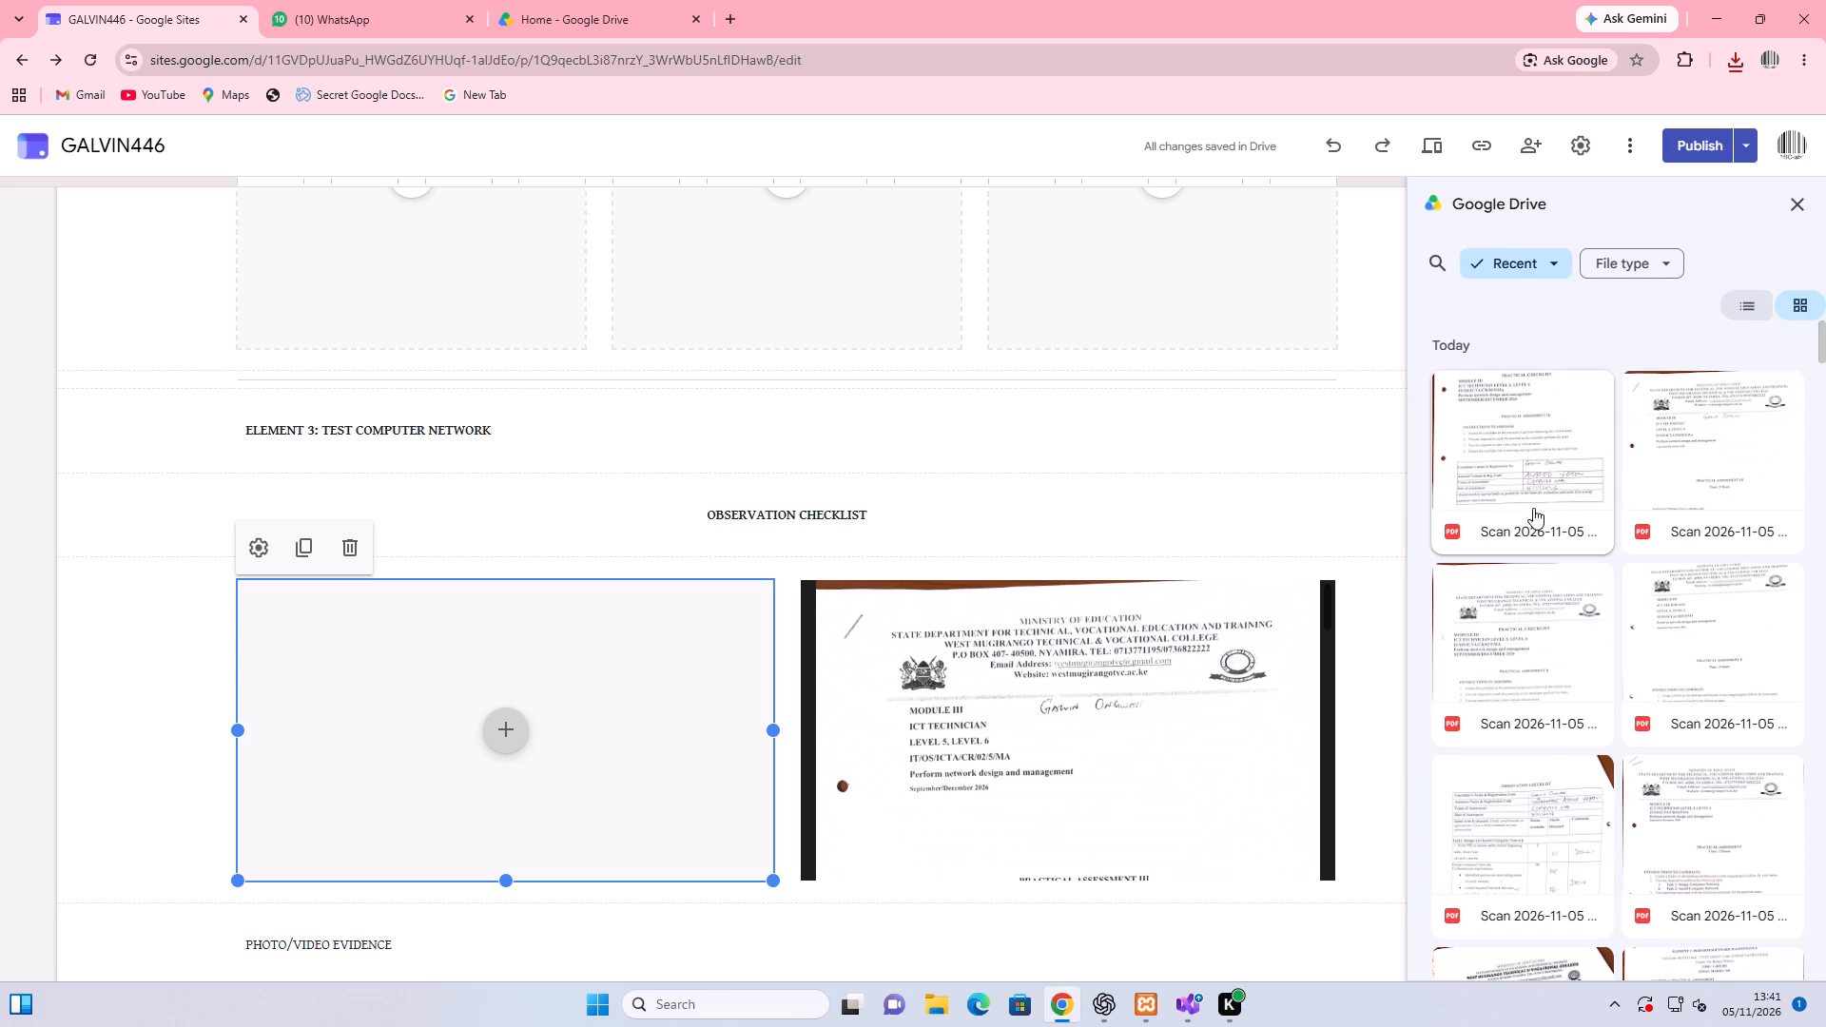
{"action": "left_click", "coordinate": [1528, 452]}
{"action": "left_click", "coordinate": [1774, 959]}
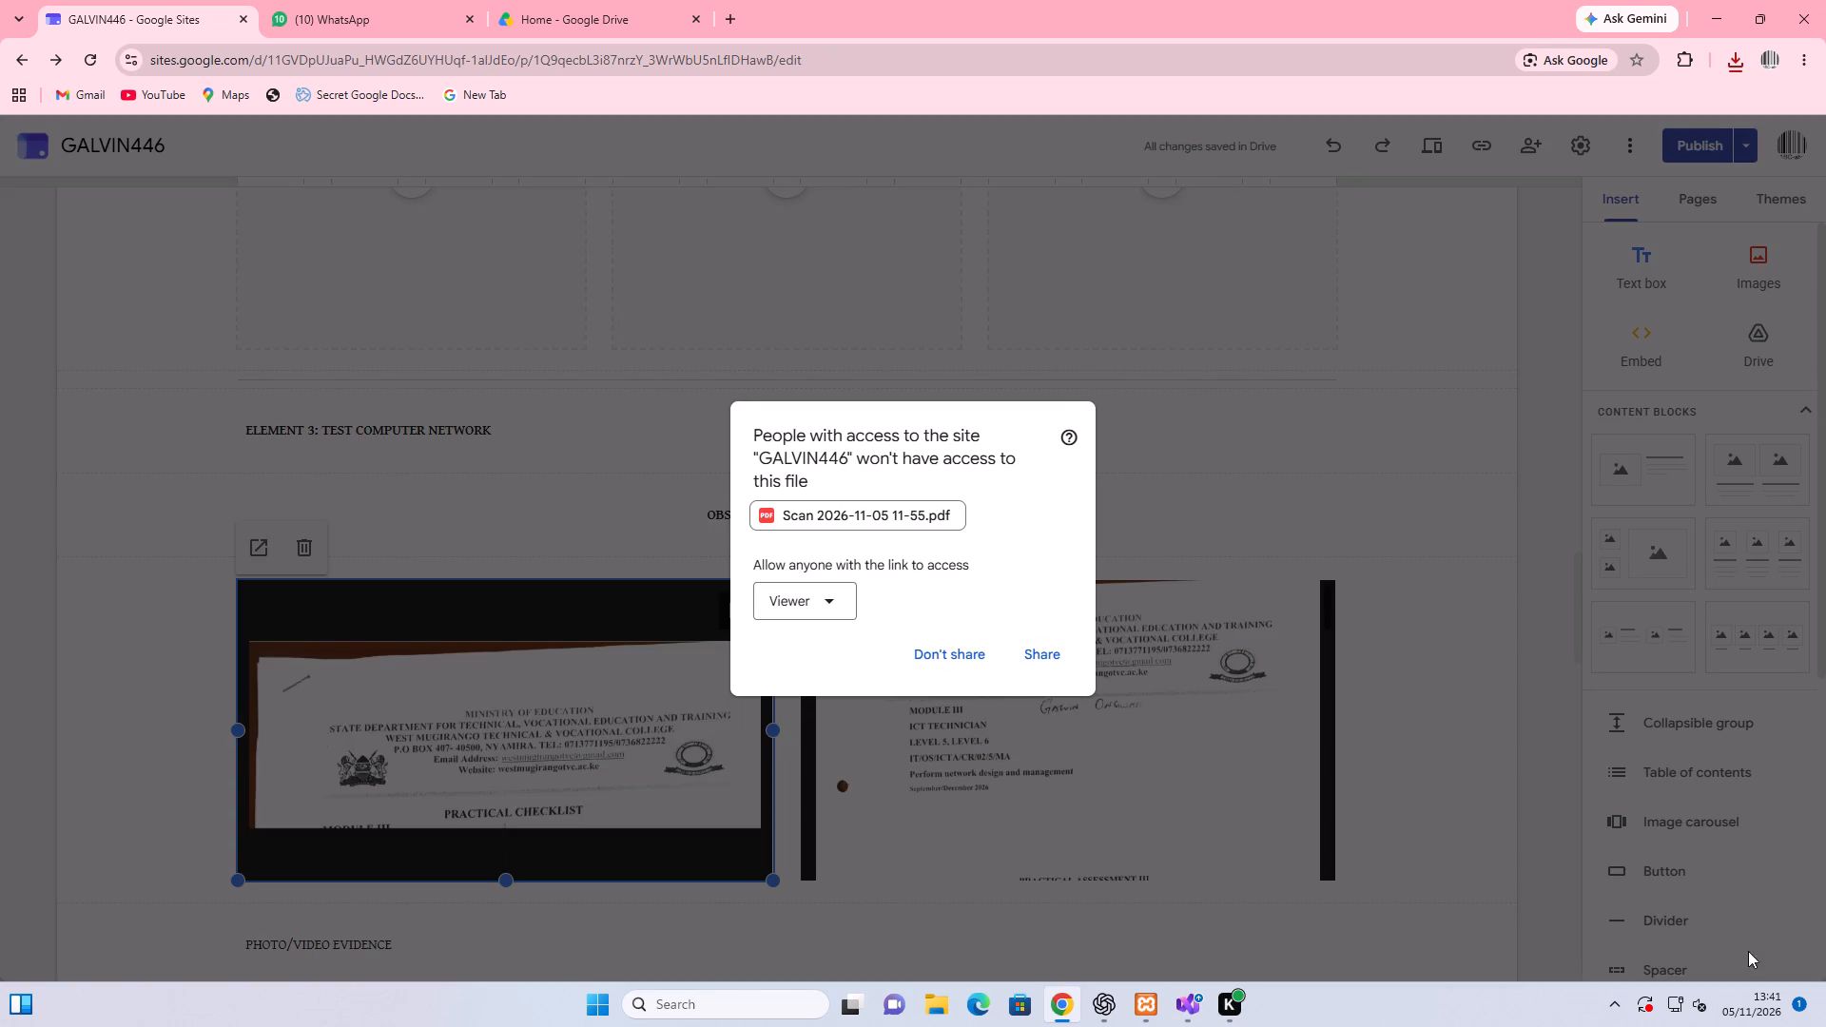
{"action": "left_click", "coordinate": [1035, 655]}
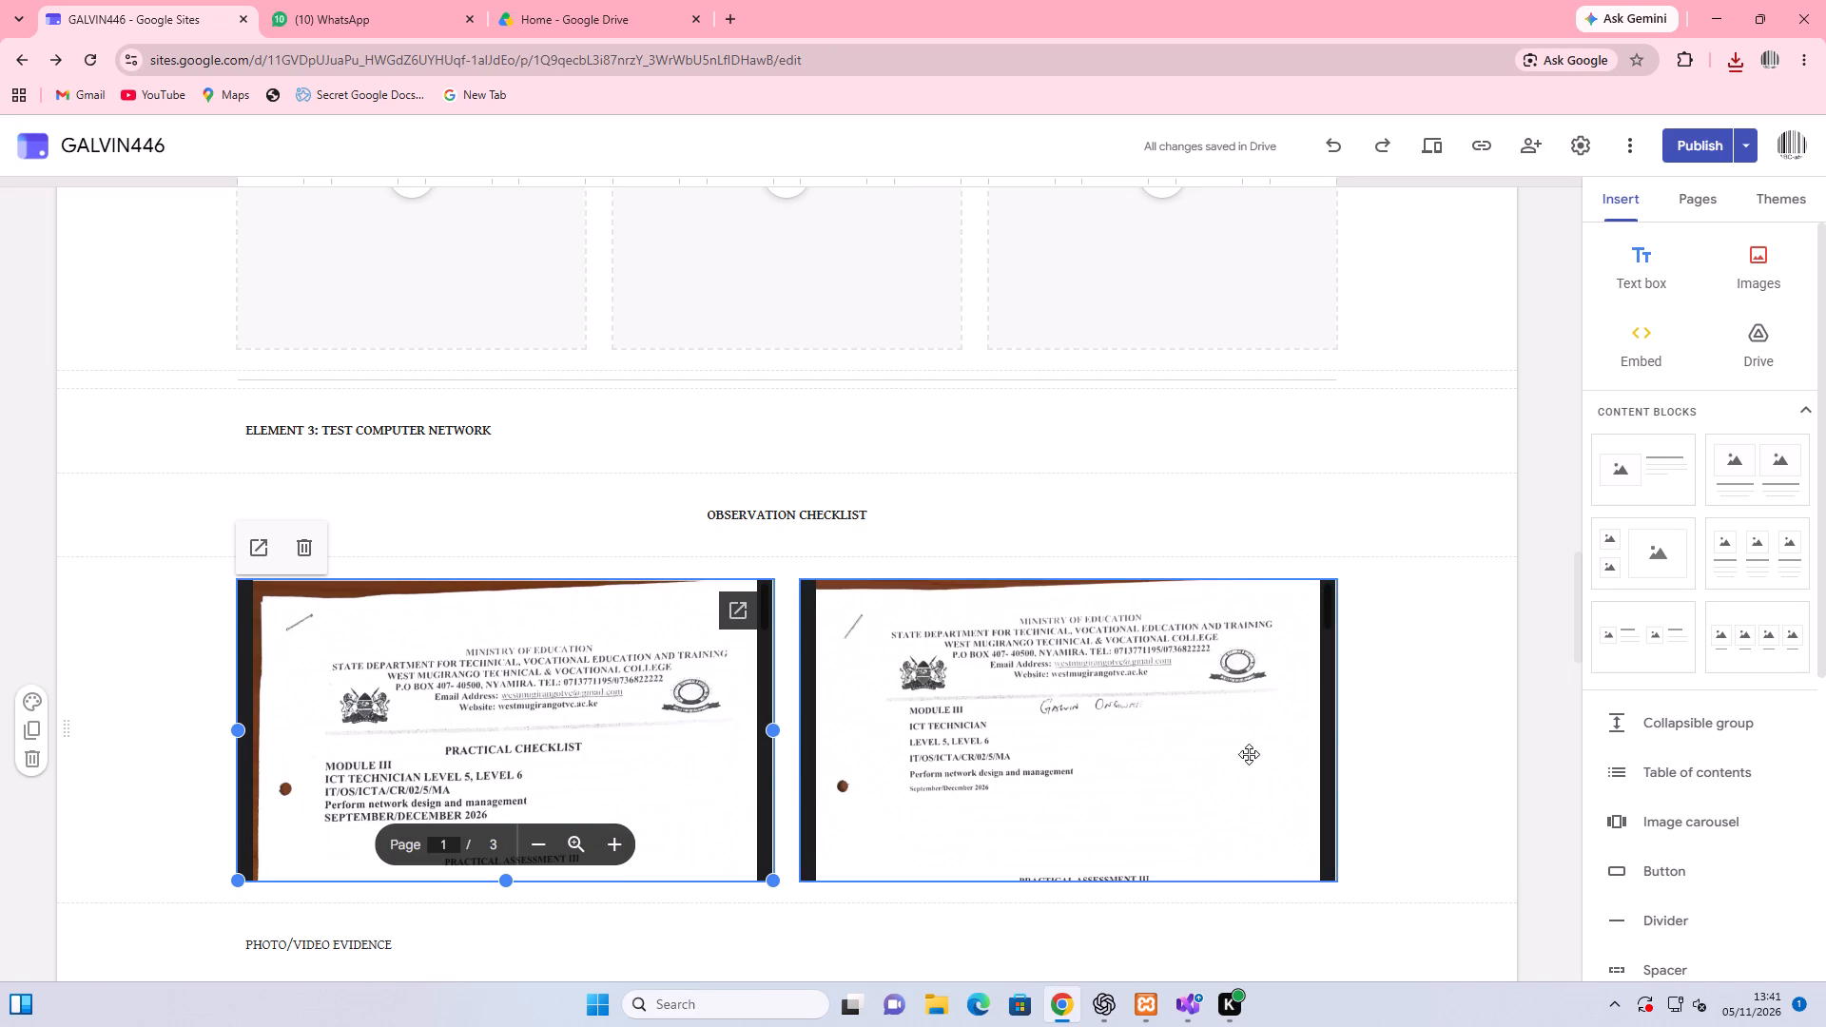
Replace the four-image section under Element 3's photo/video evidence heading with a three-column image and text content block.
{"action": "scroll", "coordinate": [1408, 683], "scroll_direction": "down", "scroll_amount": 4}
{"action": "scroll", "coordinate": [1408, 683], "scroll_direction": "up", "scroll_amount": 1}
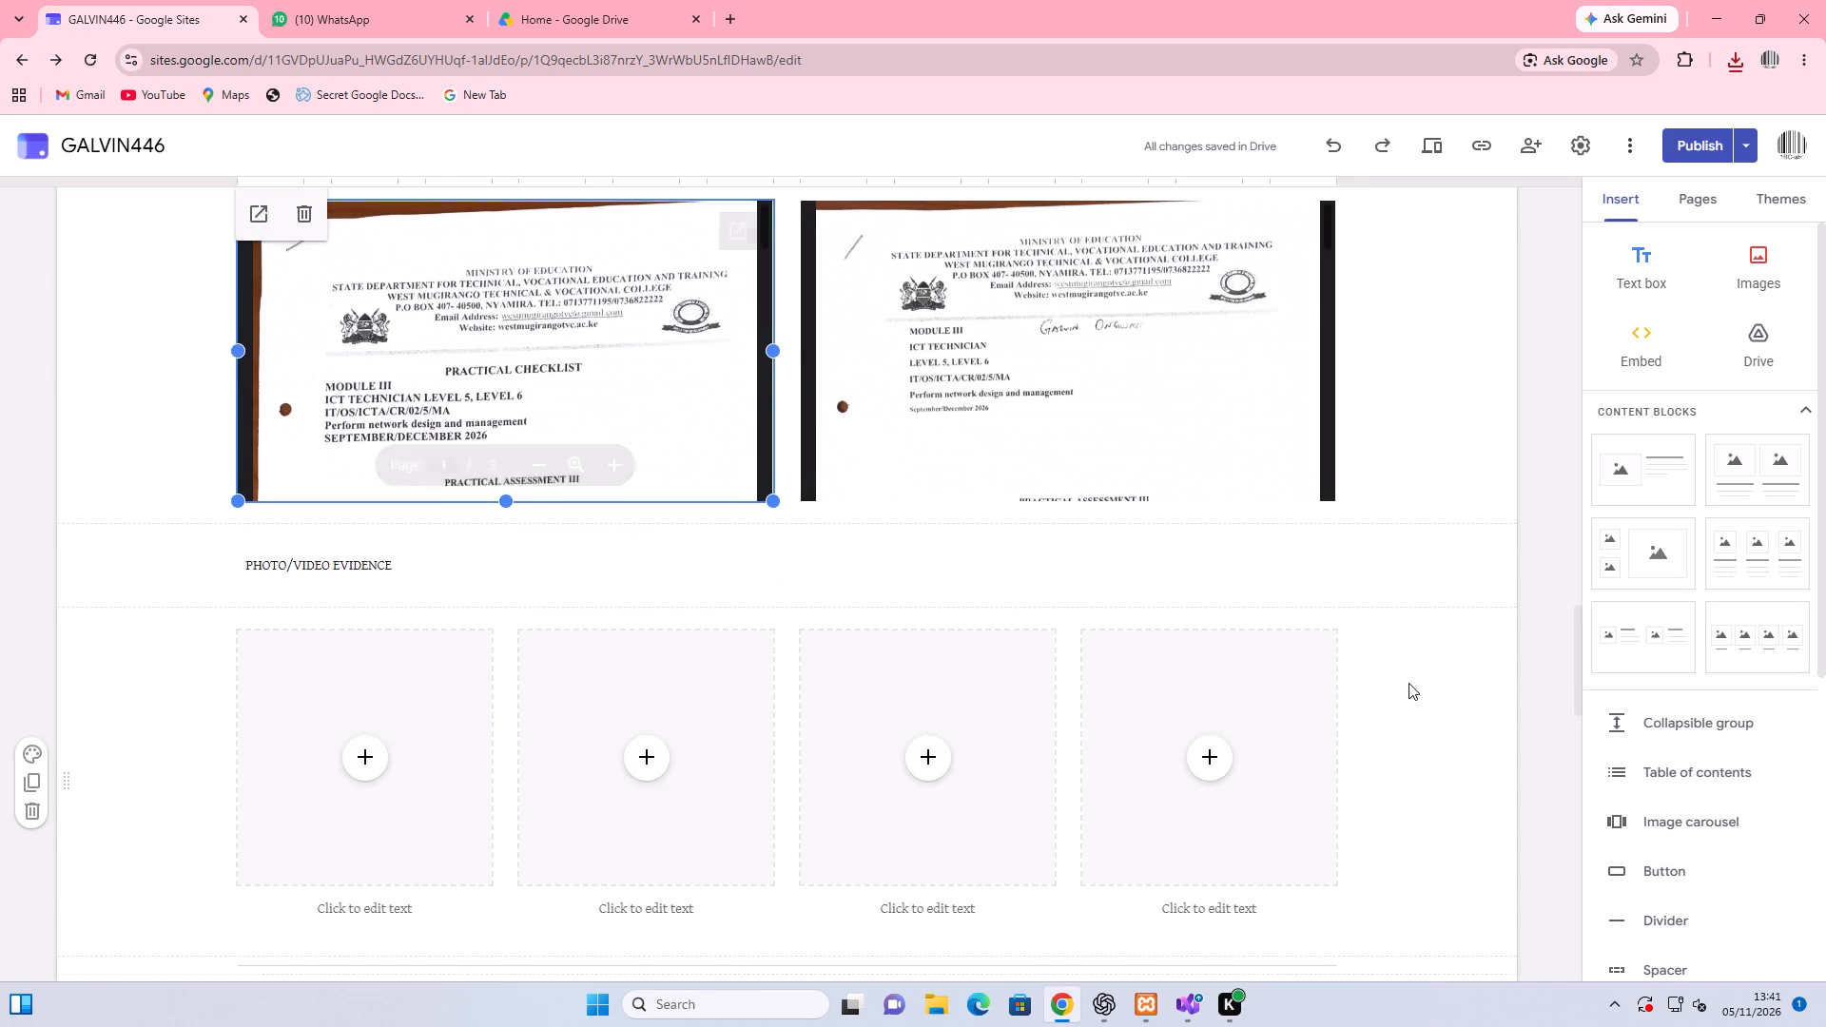
{"action": "scroll", "coordinate": [1408, 683], "scroll_direction": "up", "scroll_amount": 18}
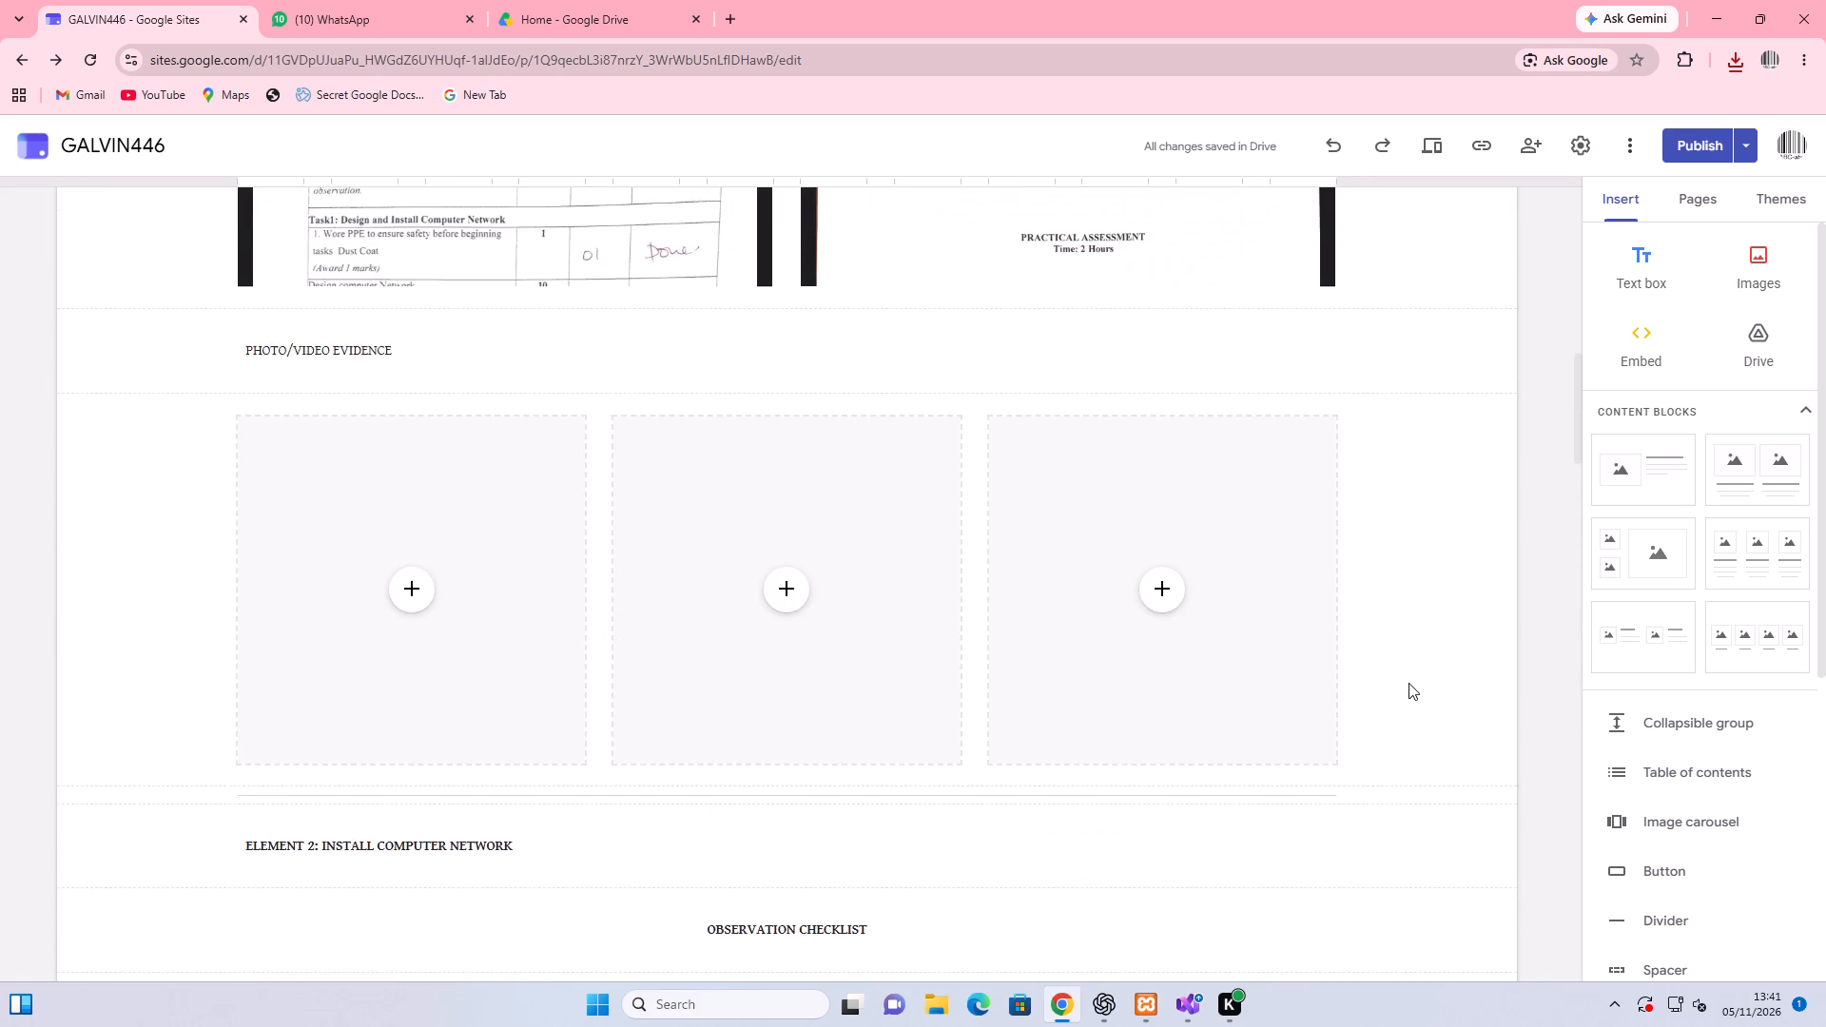
{"action": "scroll", "coordinate": [1408, 683], "scroll_direction": "up", "scroll_amount": 5}
{"action": "scroll", "coordinate": [1404, 689], "scroll_direction": "down", "scroll_amount": 12}
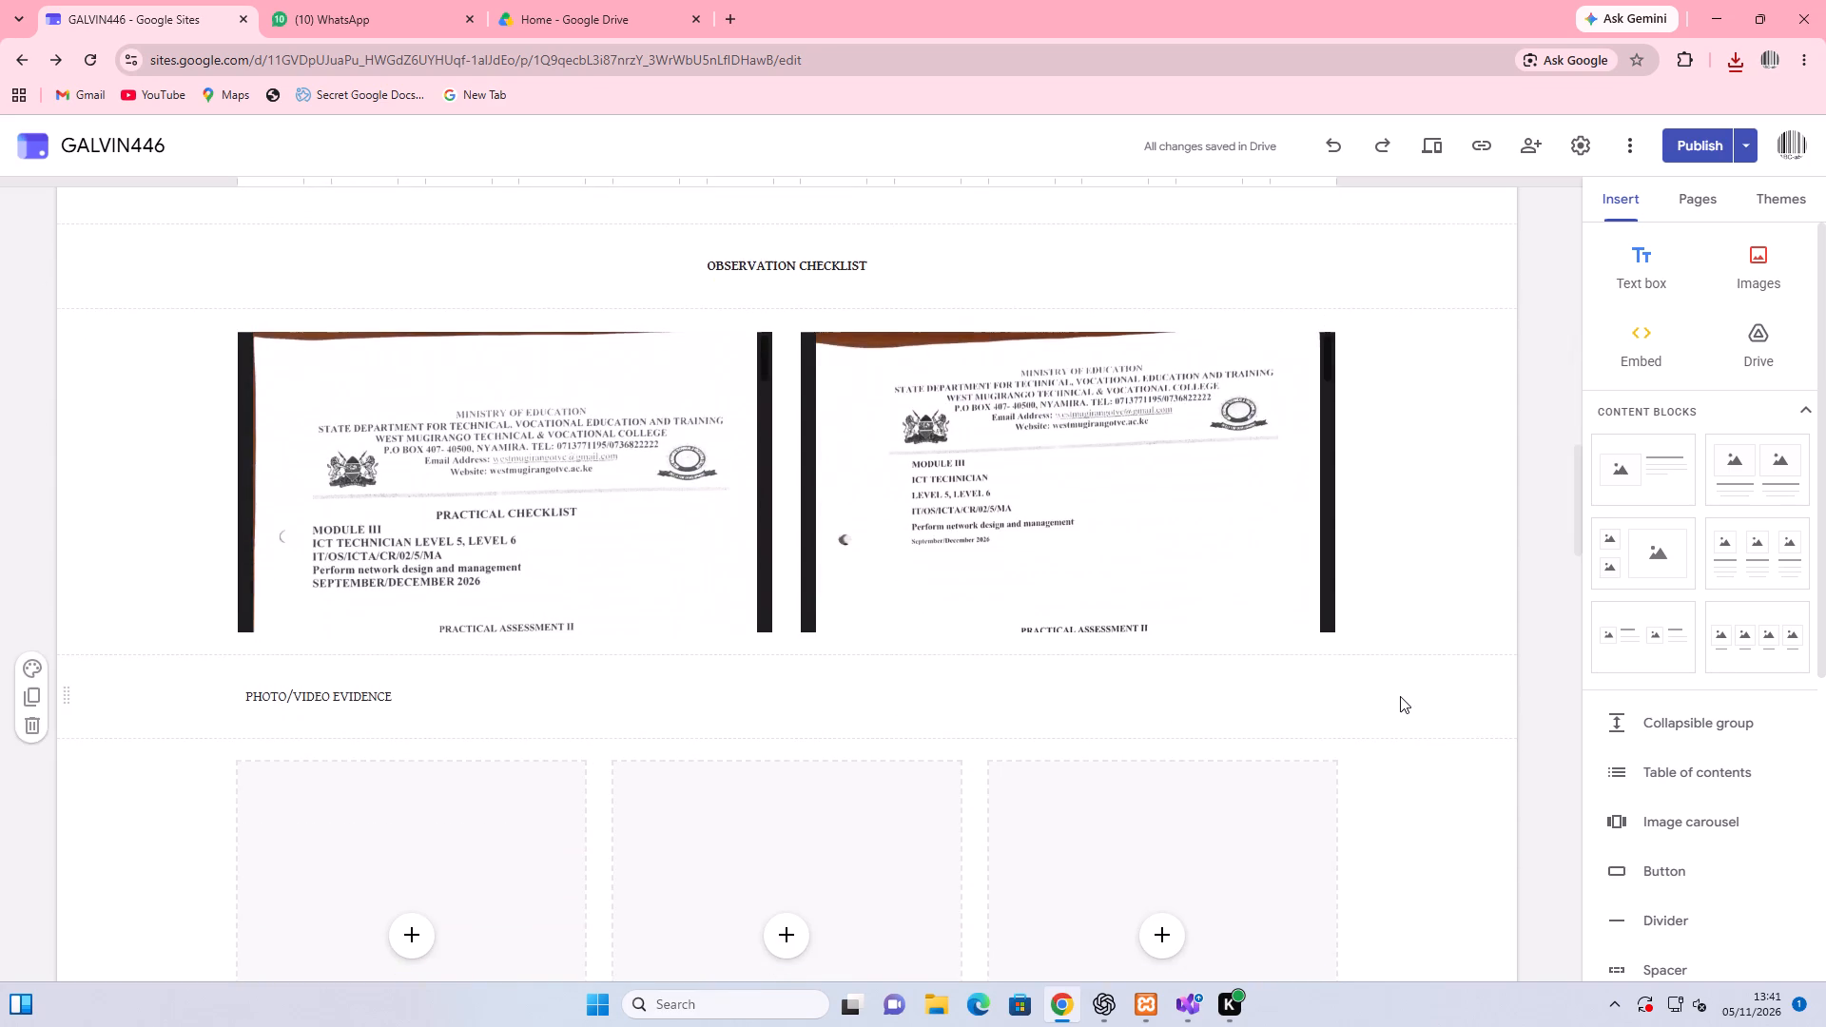
{"action": "scroll", "coordinate": [1400, 696], "scroll_direction": "down", "scroll_amount": 4}
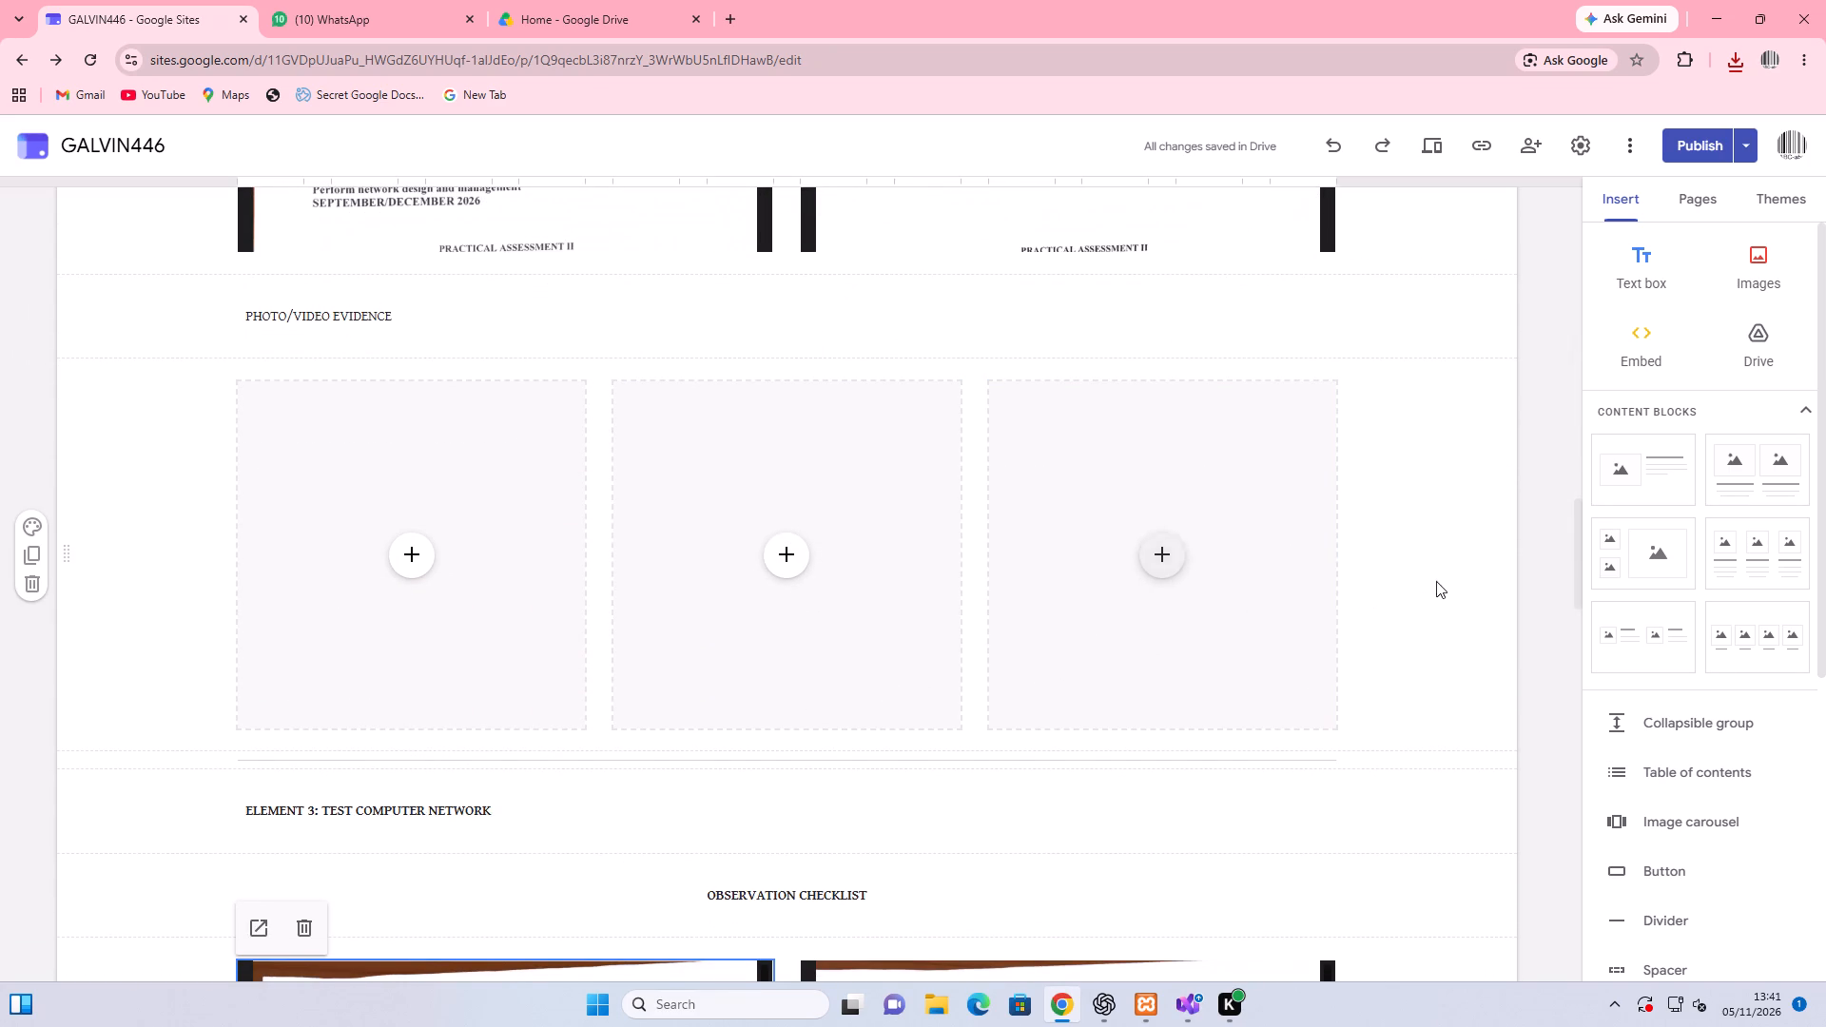
{"action": "scroll", "coordinate": [1401, 618], "scroll_direction": "down", "scroll_amount": 14}
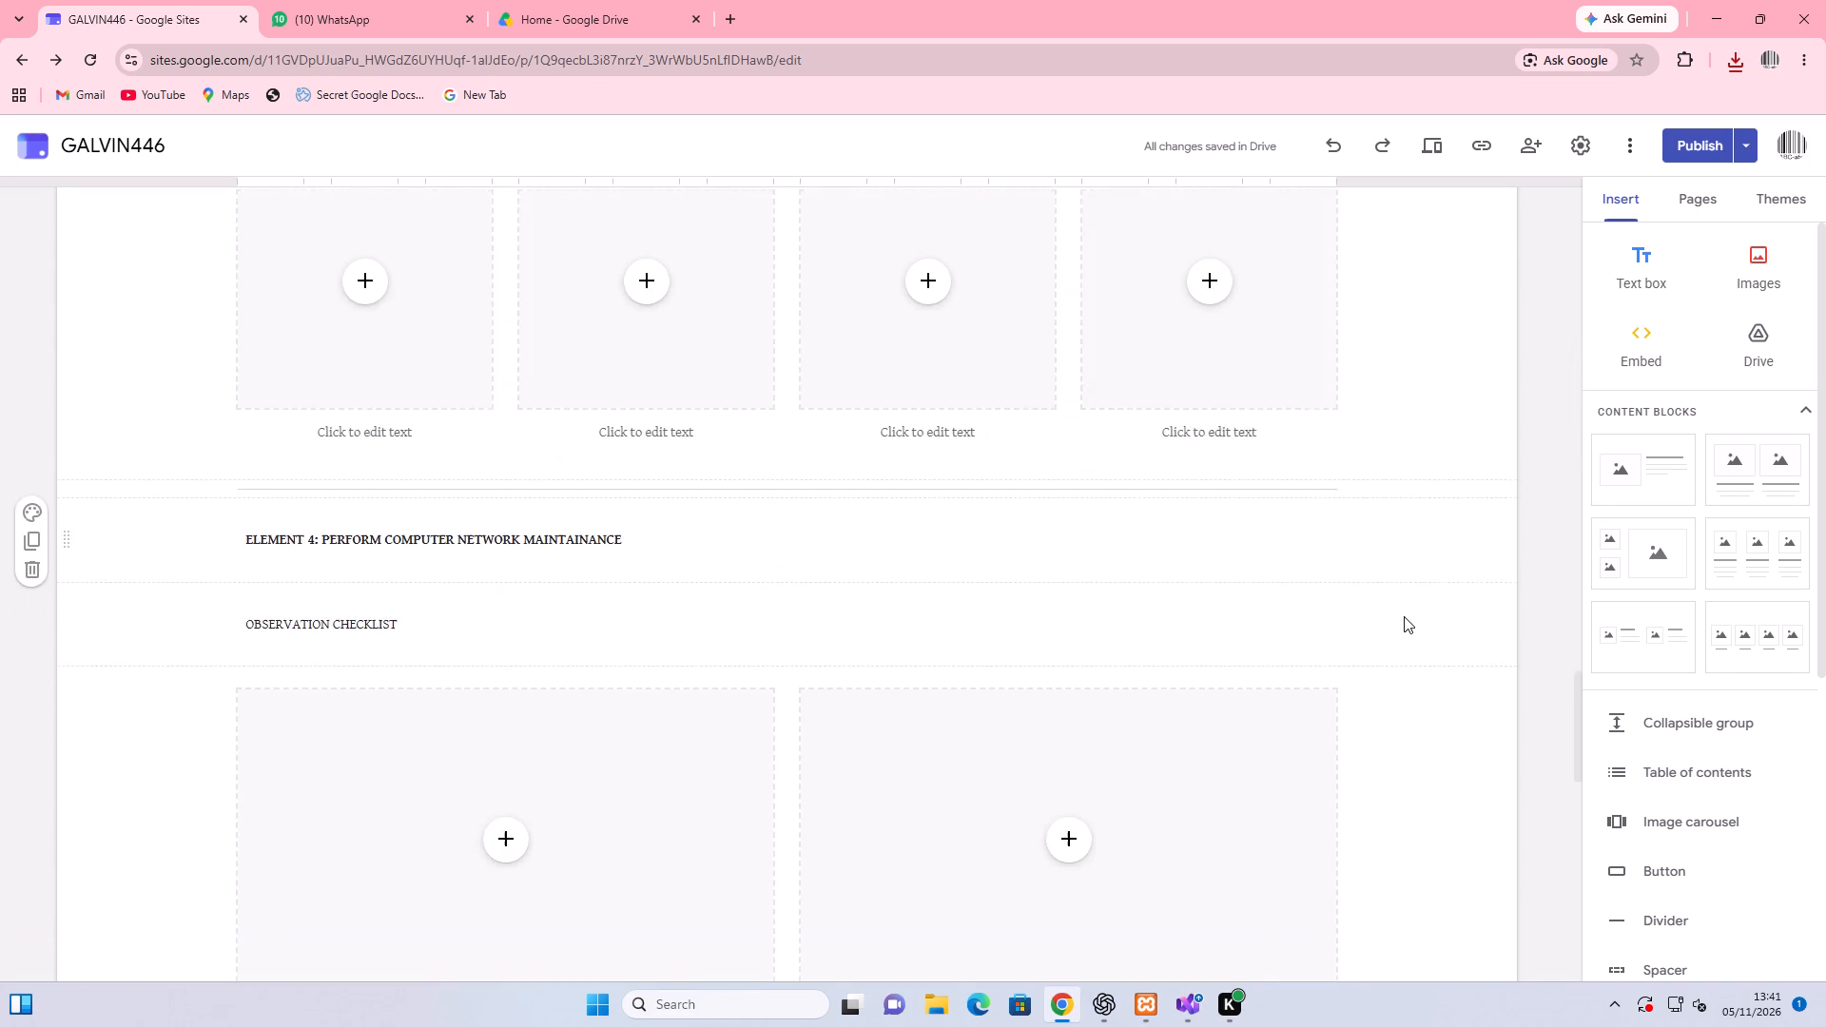
{"action": "scroll", "coordinate": [1404, 616], "scroll_direction": "down", "scroll_amount": 4}
{"action": "scroll", "coordinate": [1404, 616], "scroll_direction": "up", "scroll_amount": 10}
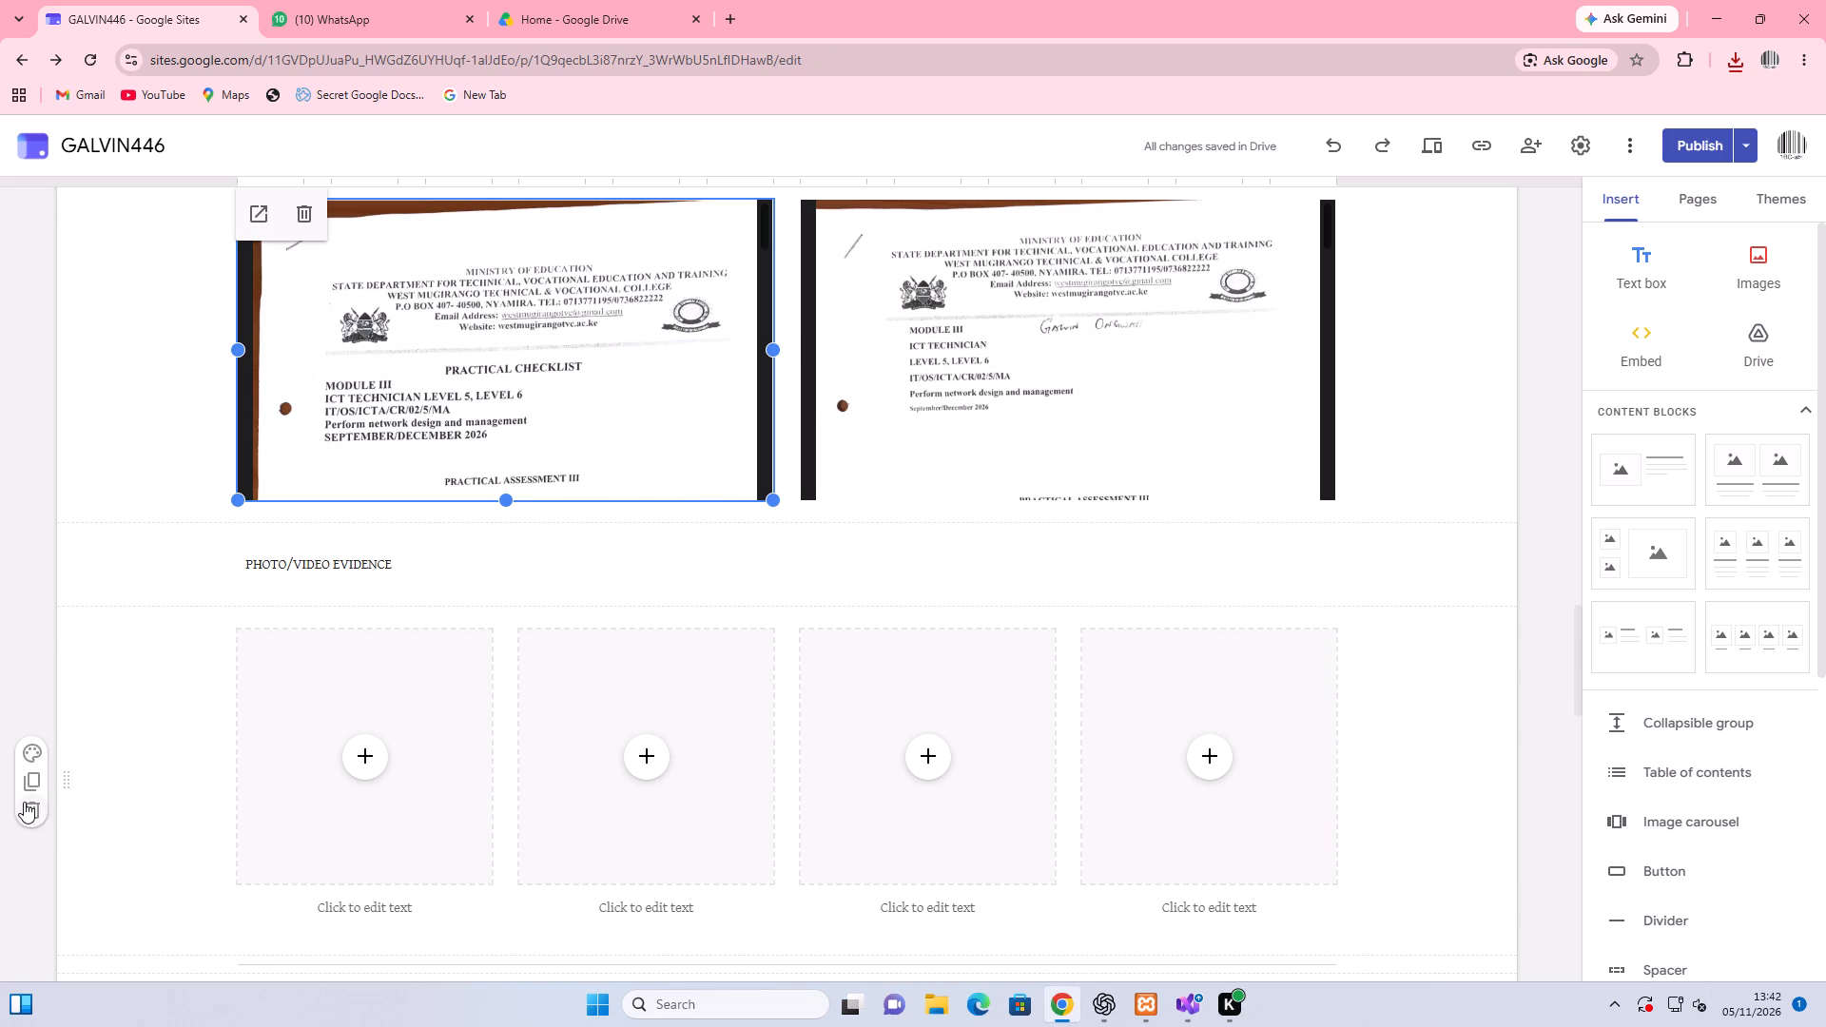
{"action": "left_click", "coordinate": [26, 807]}
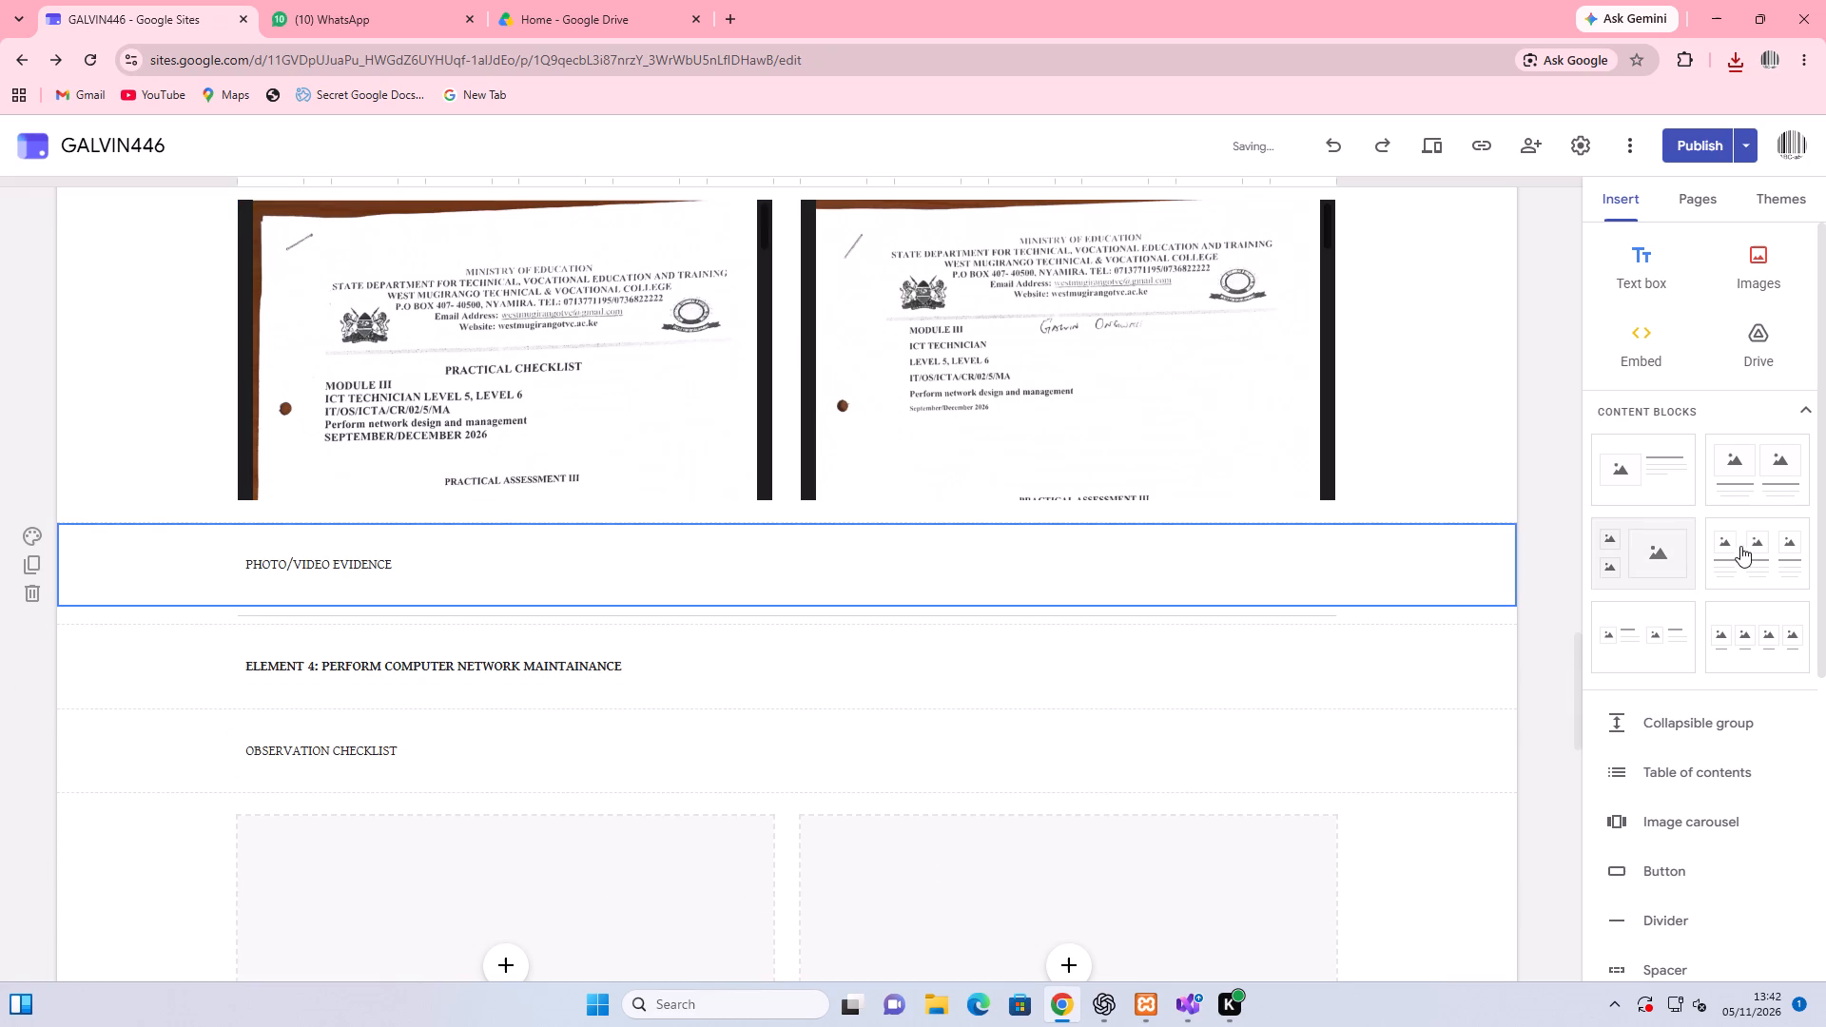
{"action": "left_click", "coordinate": [1747, 548]}
Delete all the heading and caption text boxes beneath the three image placeholders in Element 3's photo/video evidence.
{"action": "left_click", "coordinate": [1251, 666]}
{"action": "left_click", "coordinate": [1448, 599]}
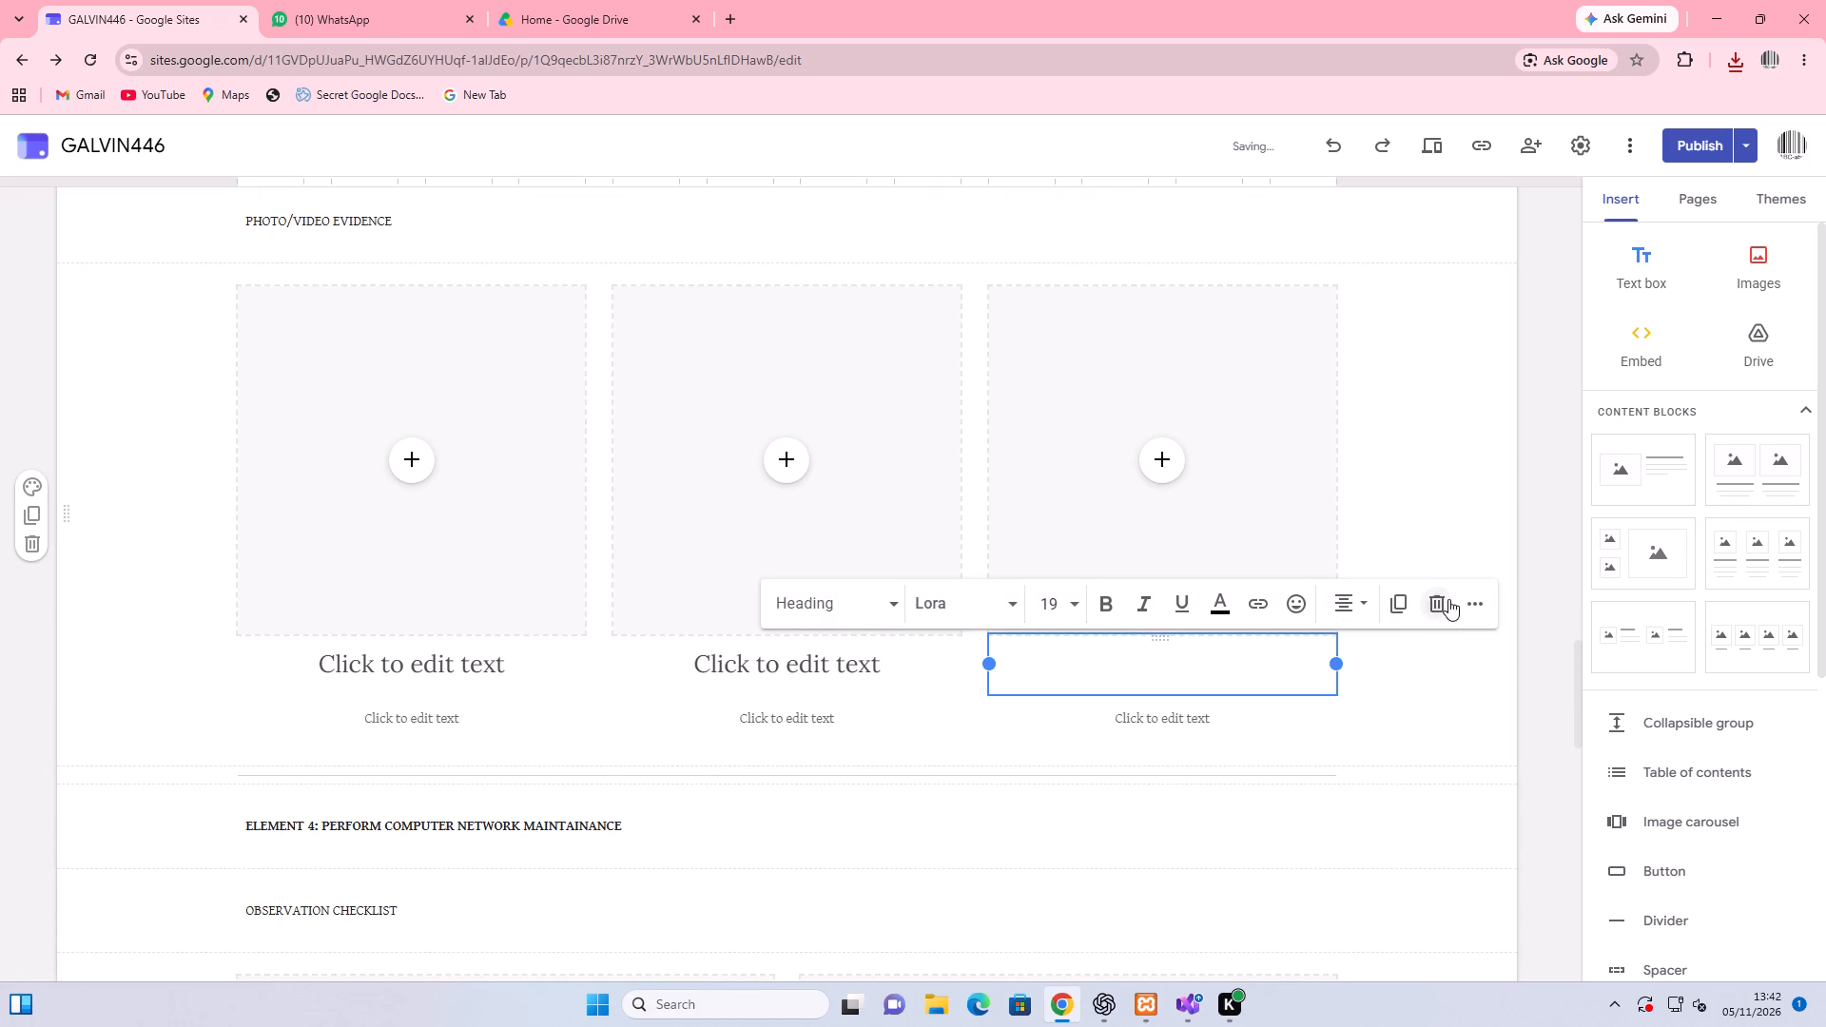
{"action": "left_click", "coordinate": [1250, 665]}
{"action": "left_click", "coordinate": [1508, 605]}
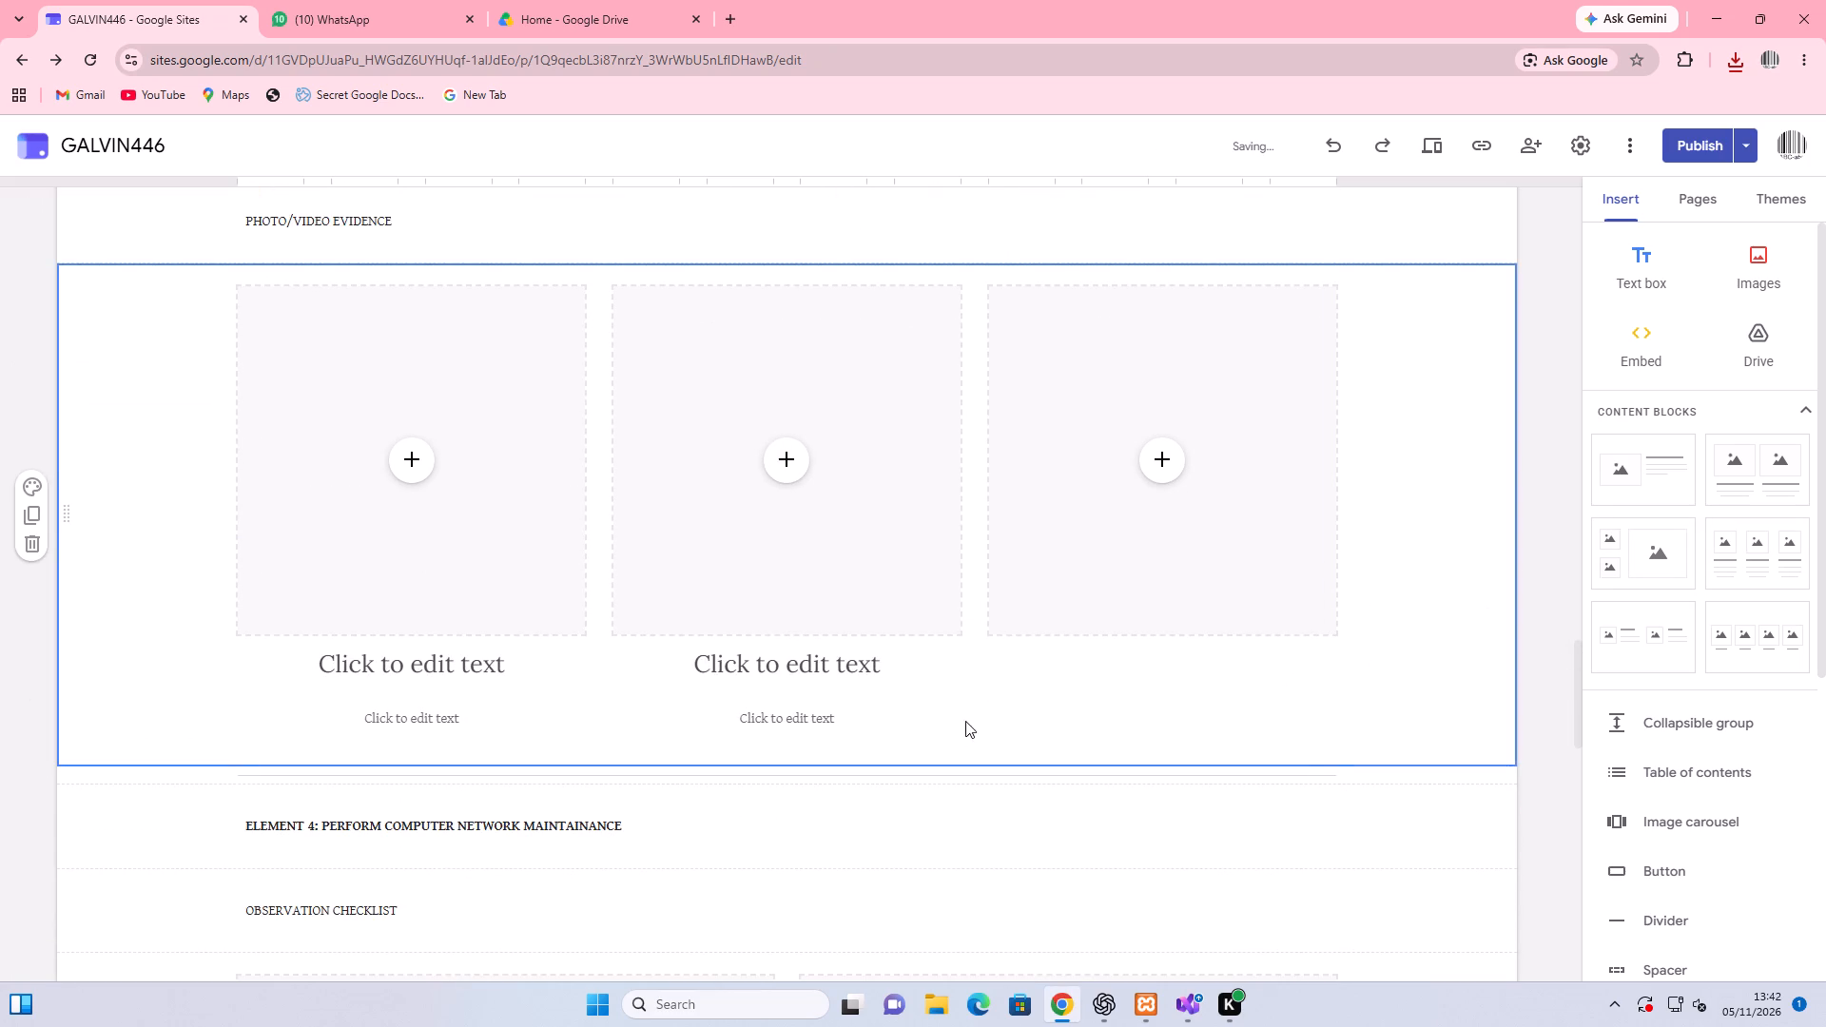
{"action": "left_click", "coordinate": [903, 666]}
{"action": "left_click", "coordinate": [1289, 607]}
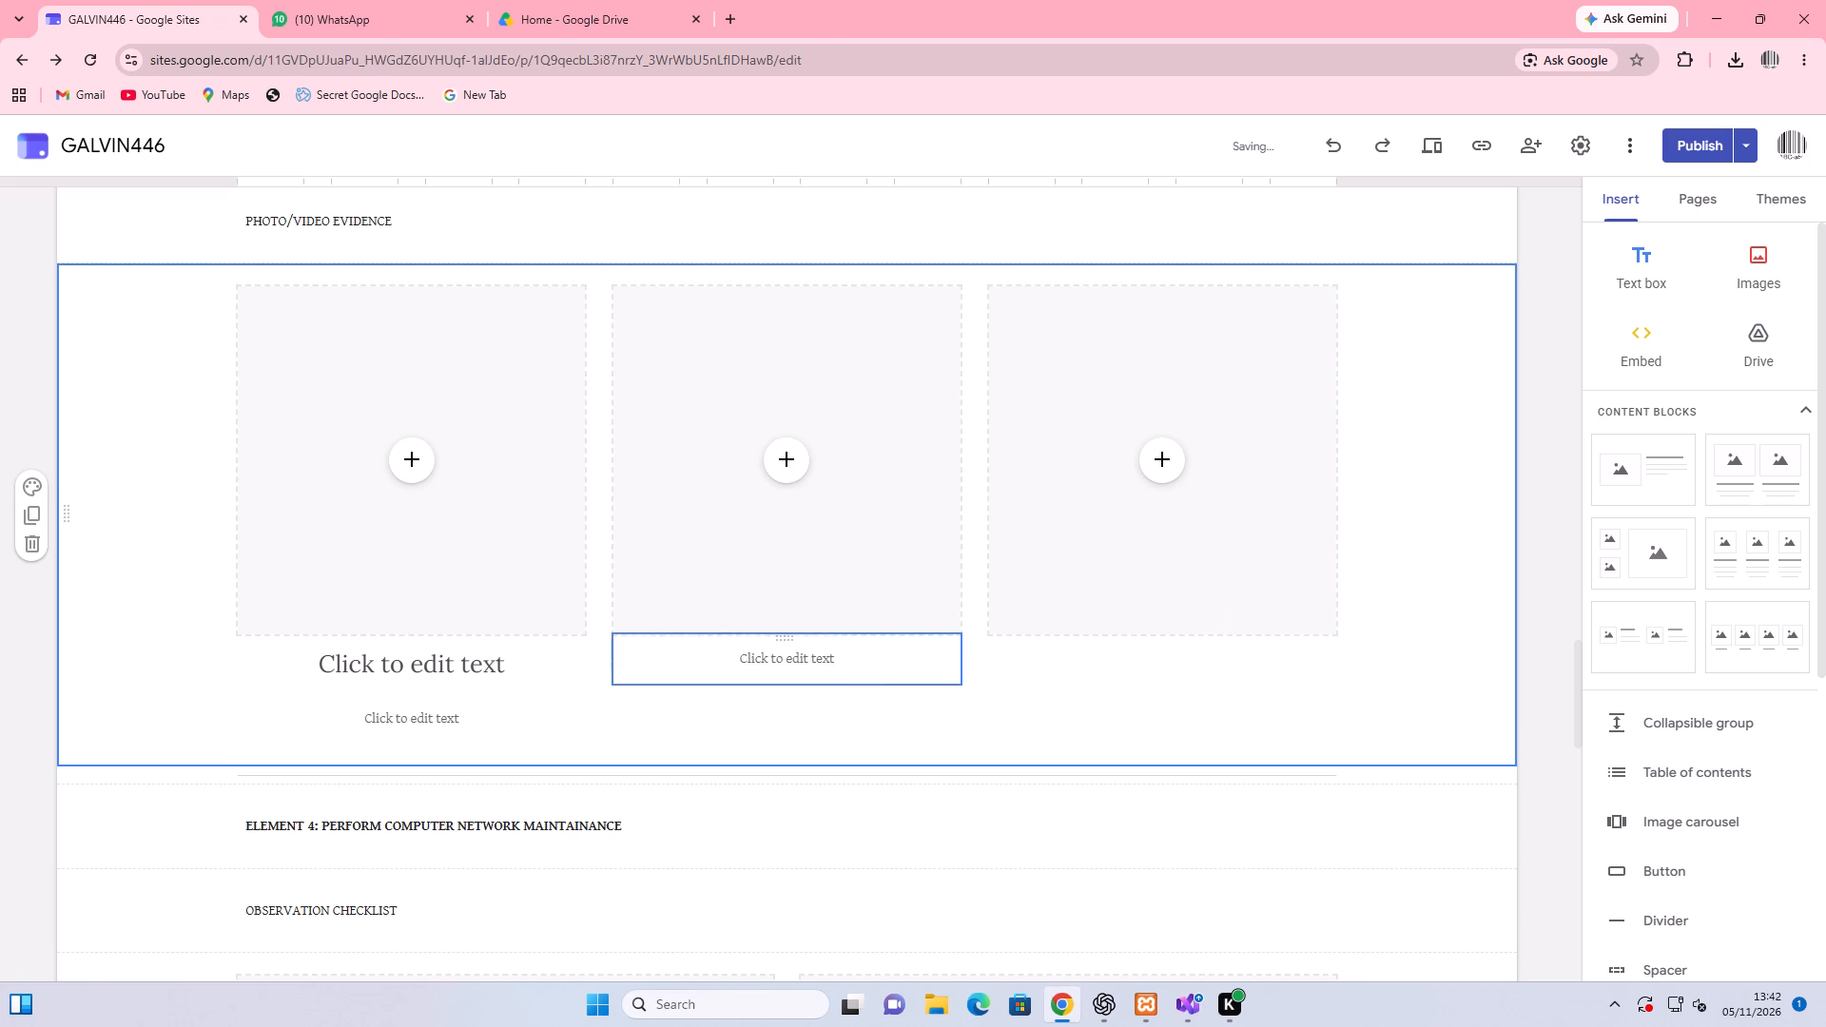
{"action": "left_click", "coordinate": [858, 667]}
{"action": "left_click", "coordinate": [1366, 601]}
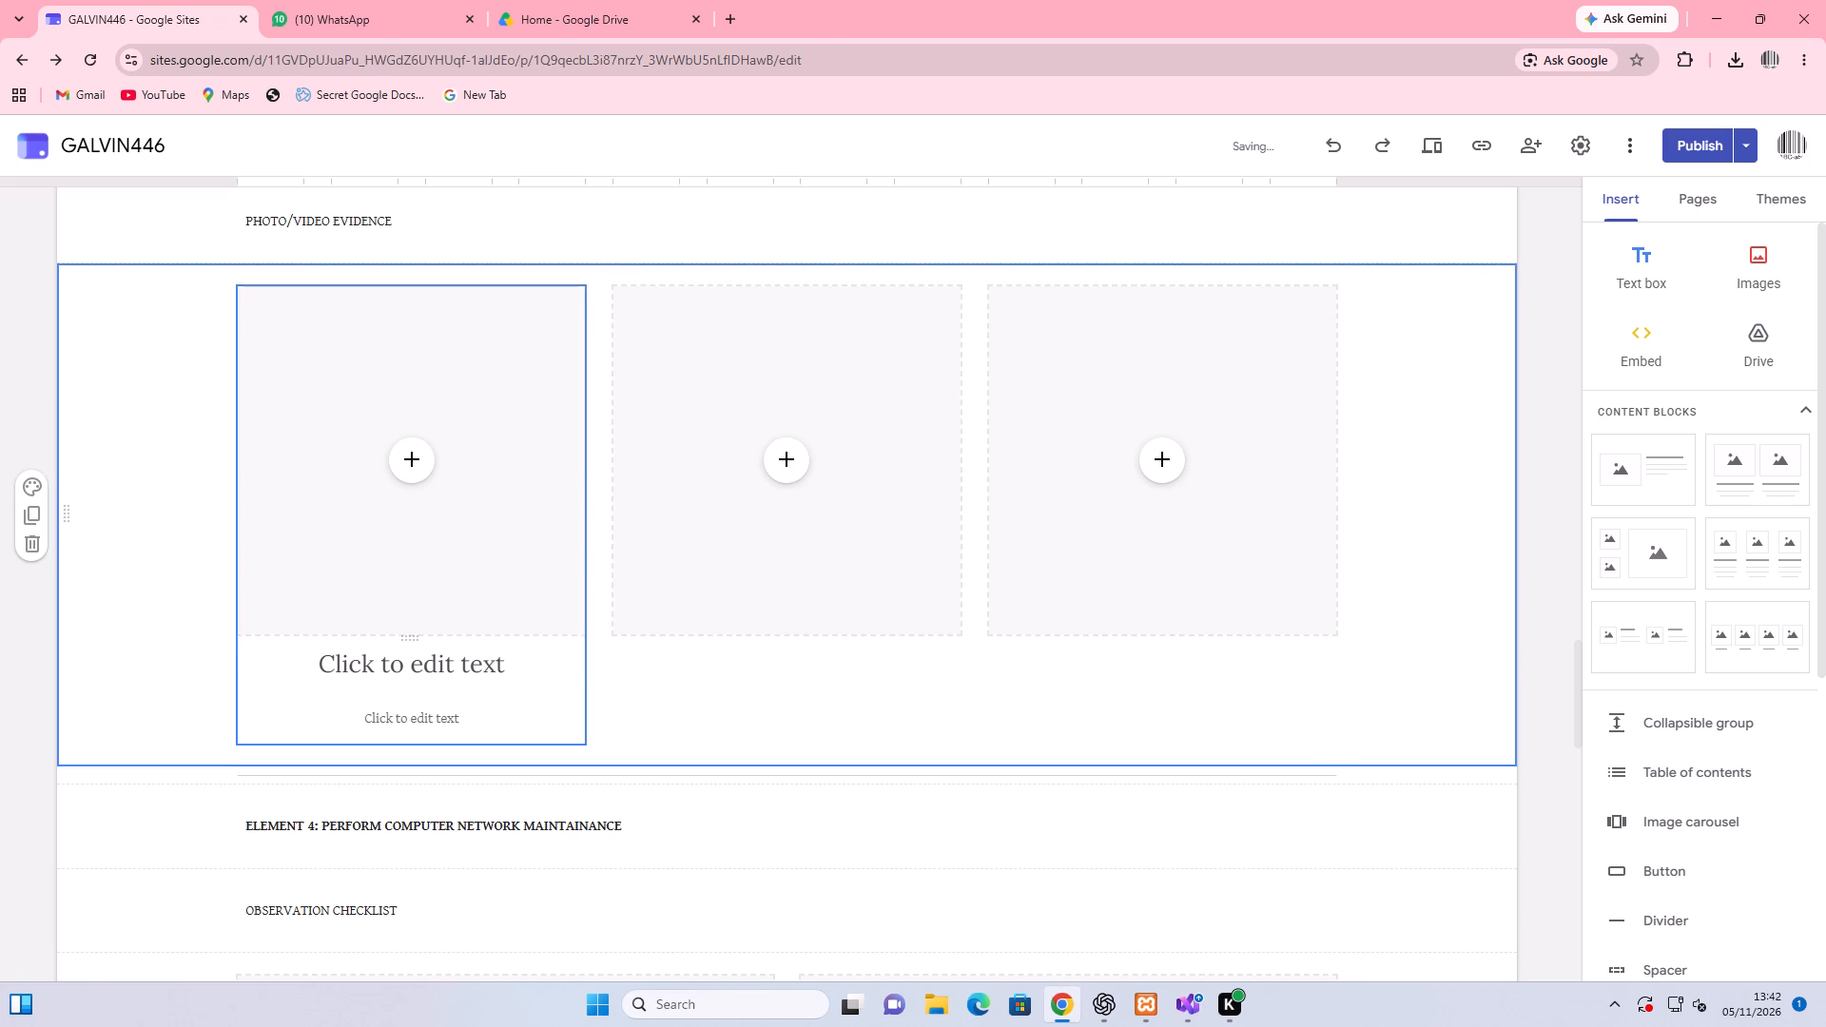
{"action": "left_click", "coordinate": [534, 667]}
{"action": "left_click", "coordinate": [919, 600]}
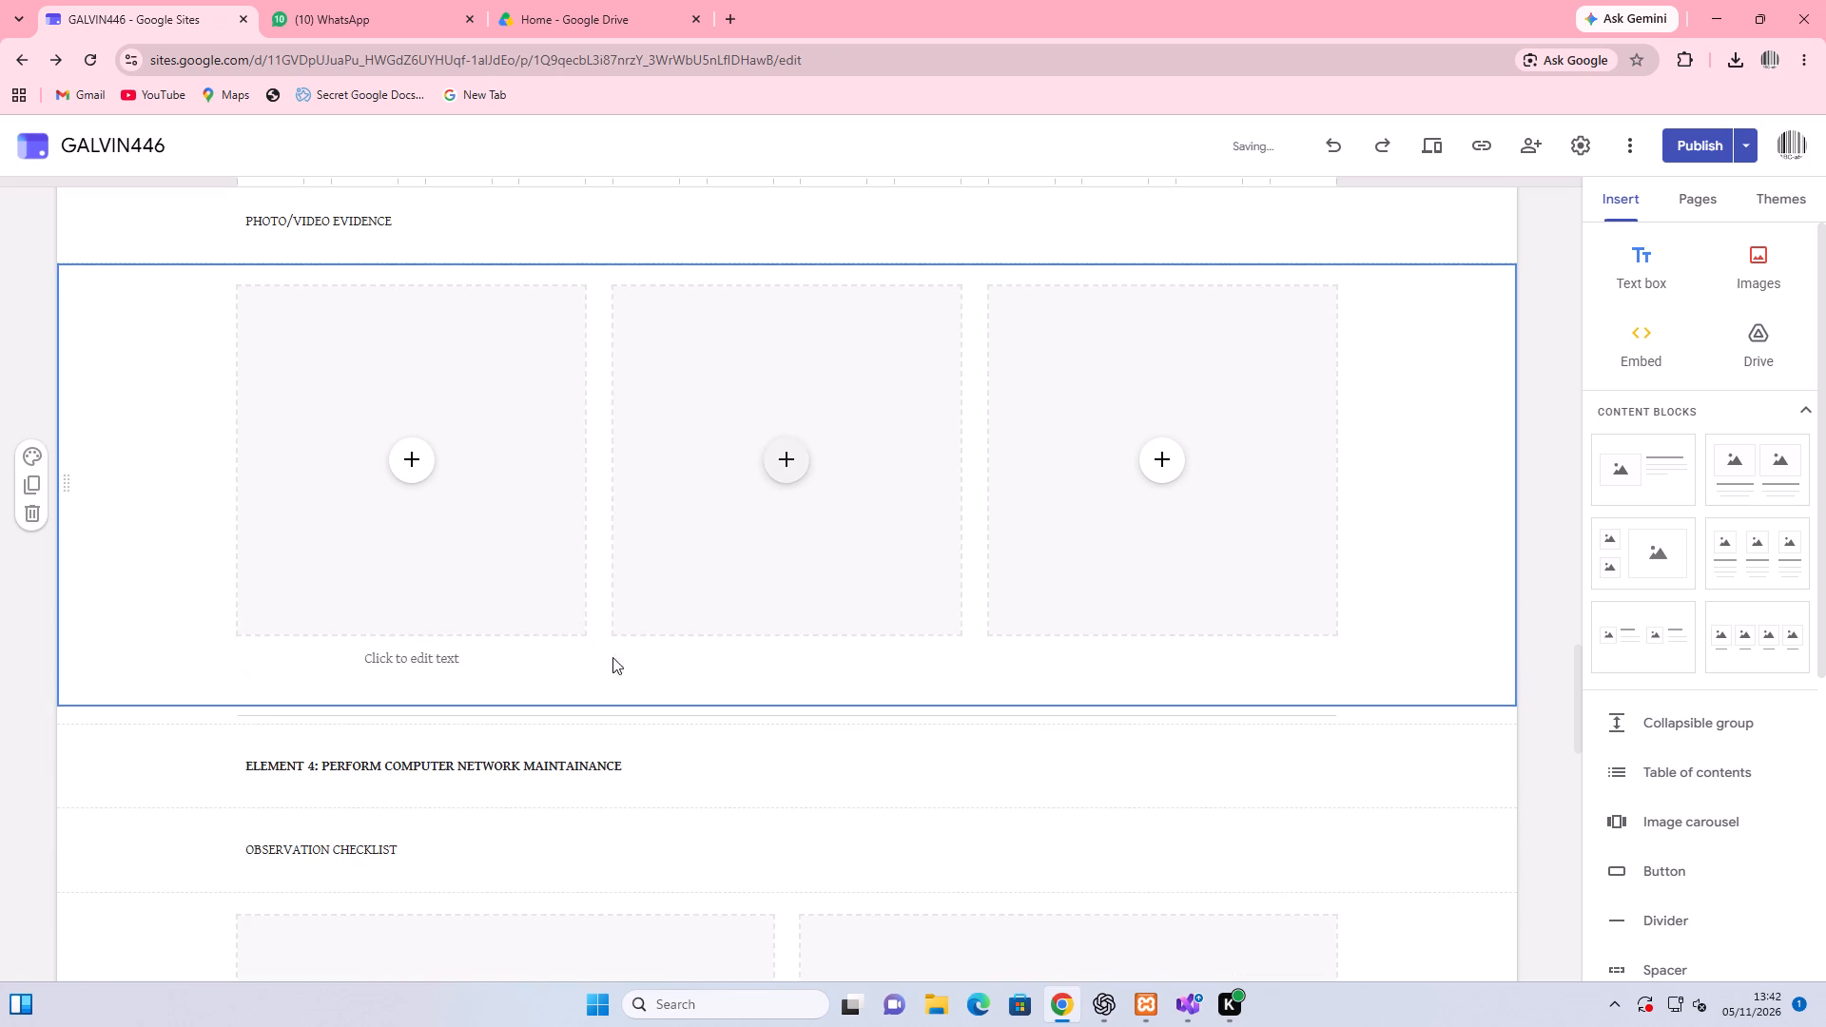
{"action": "left_click", "coordinate": [505, 669]}
{"action": "left_click", "coordinate": [985, 600]}
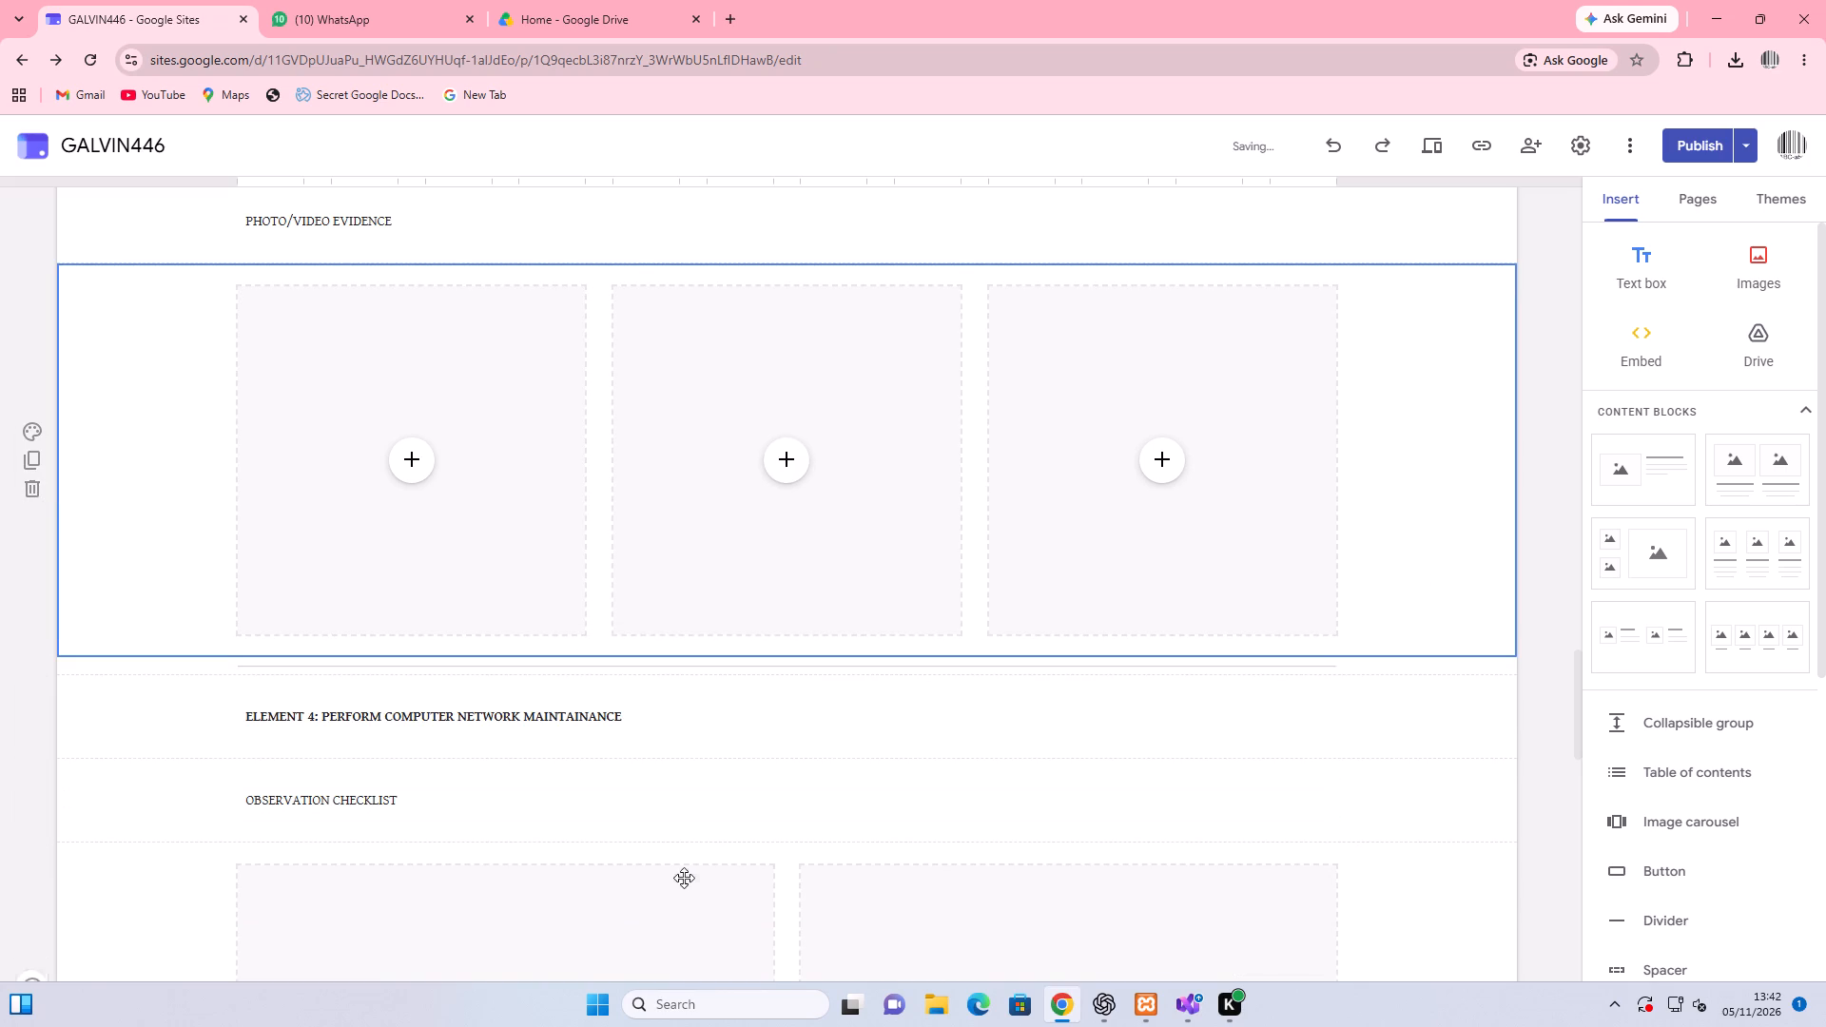
Review the Unit 1 page from its description through the element sections, checking the observation checklists and photo/video evidence layouts.
{"action": "scroll", "coordinate": [711, 877], "scroll_direction": "down", "scroll_amount": 11}
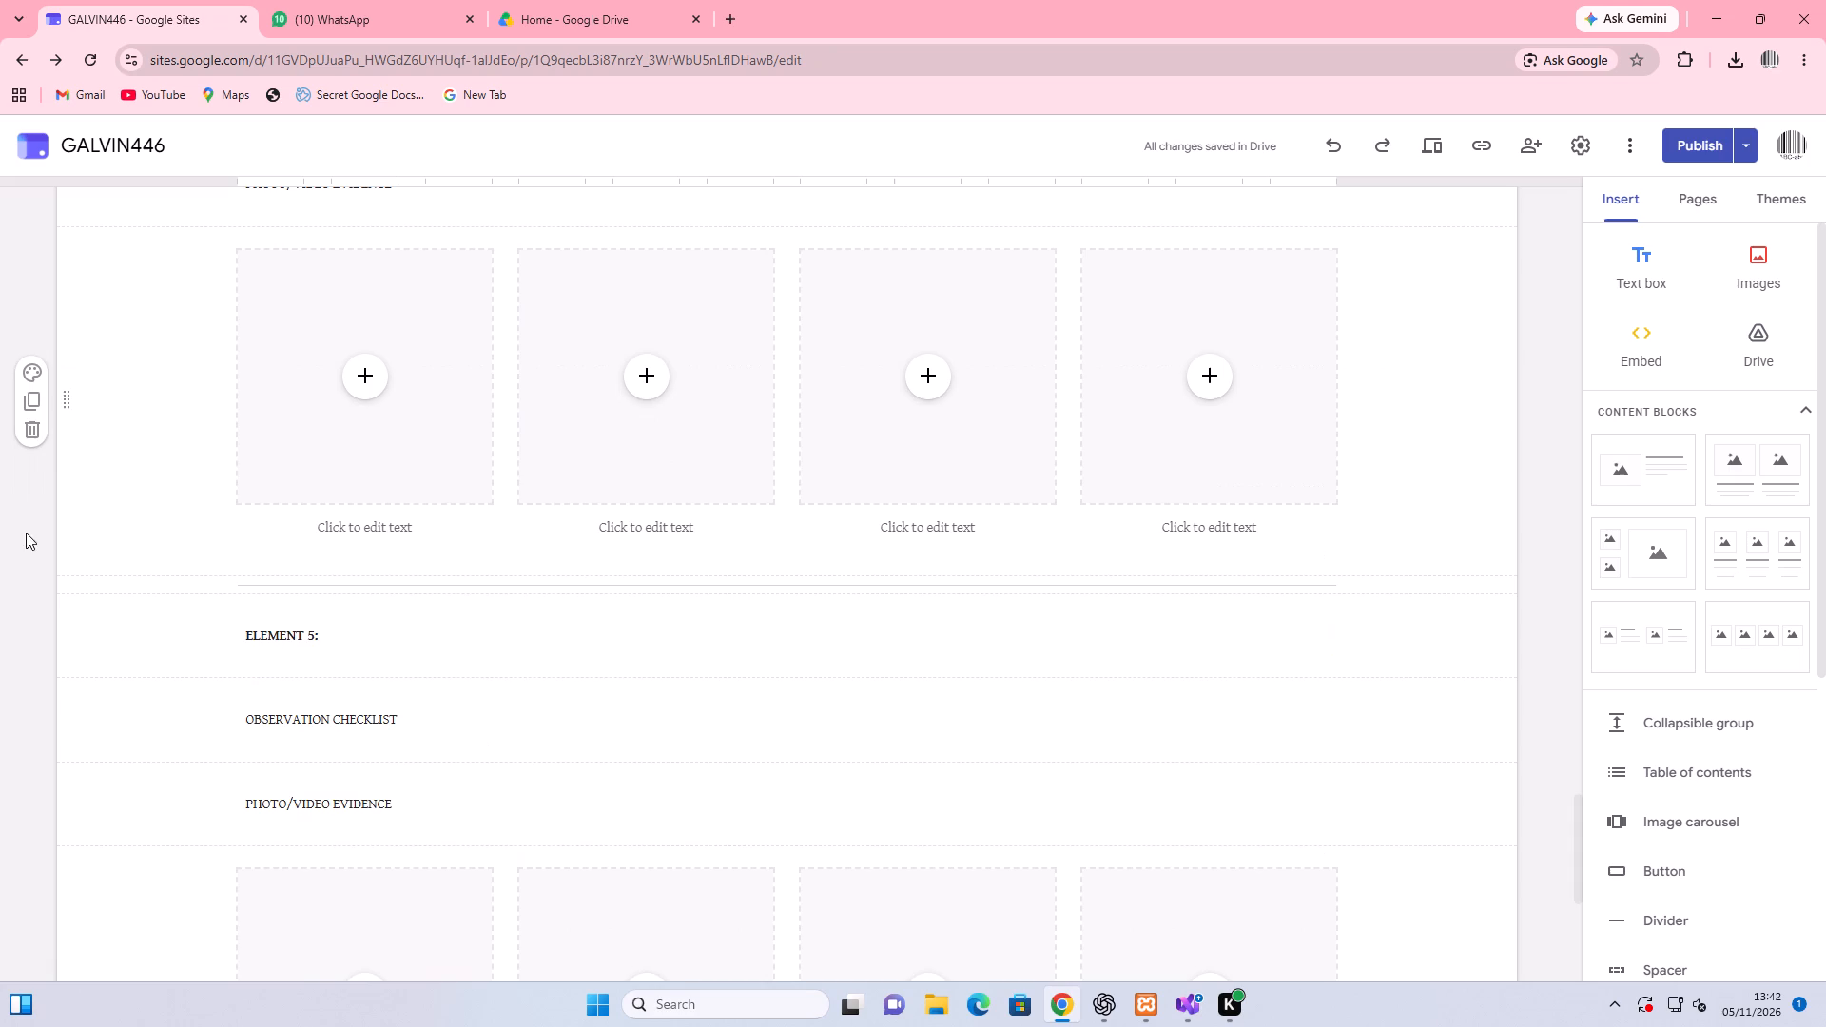
{"action": "scroll", "coordinate": [491, 666], "scroll_direction": "up", "scroll_amount": 11}
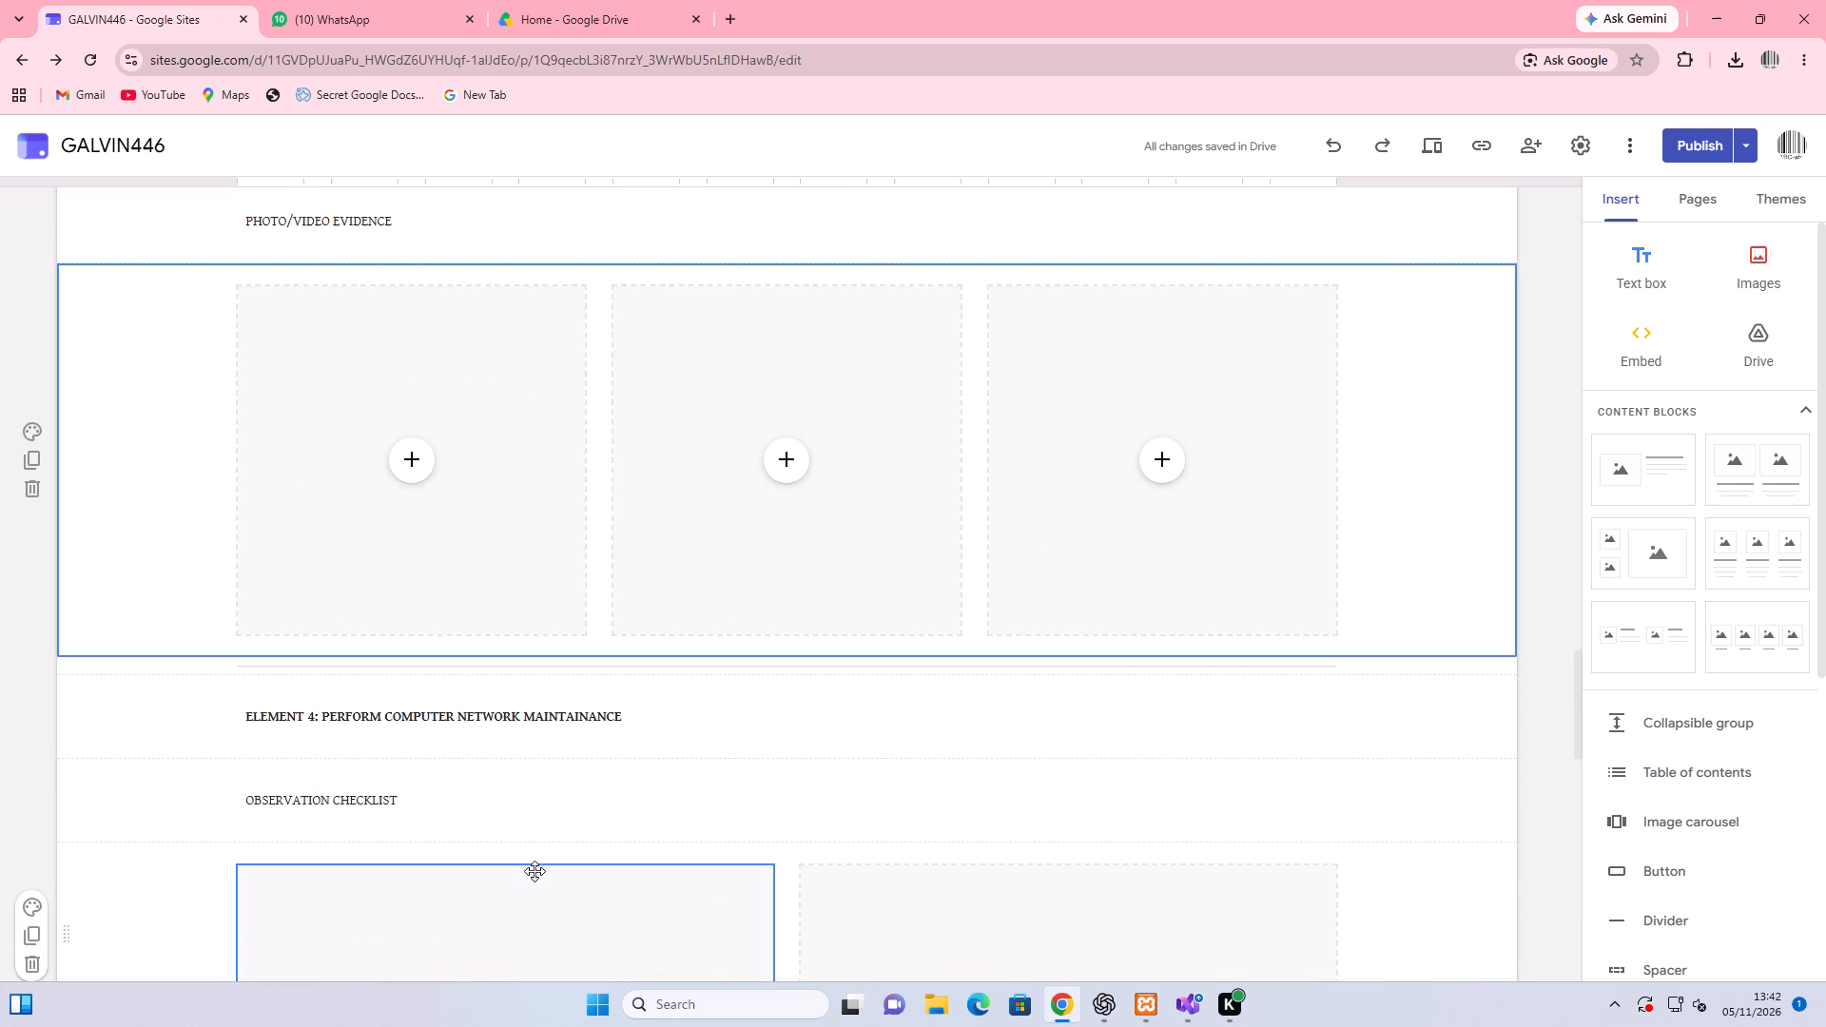
{"action": "scroll", "coordinate": [784, 763], "scroll_direction": "up", "scroll_amount": 5}
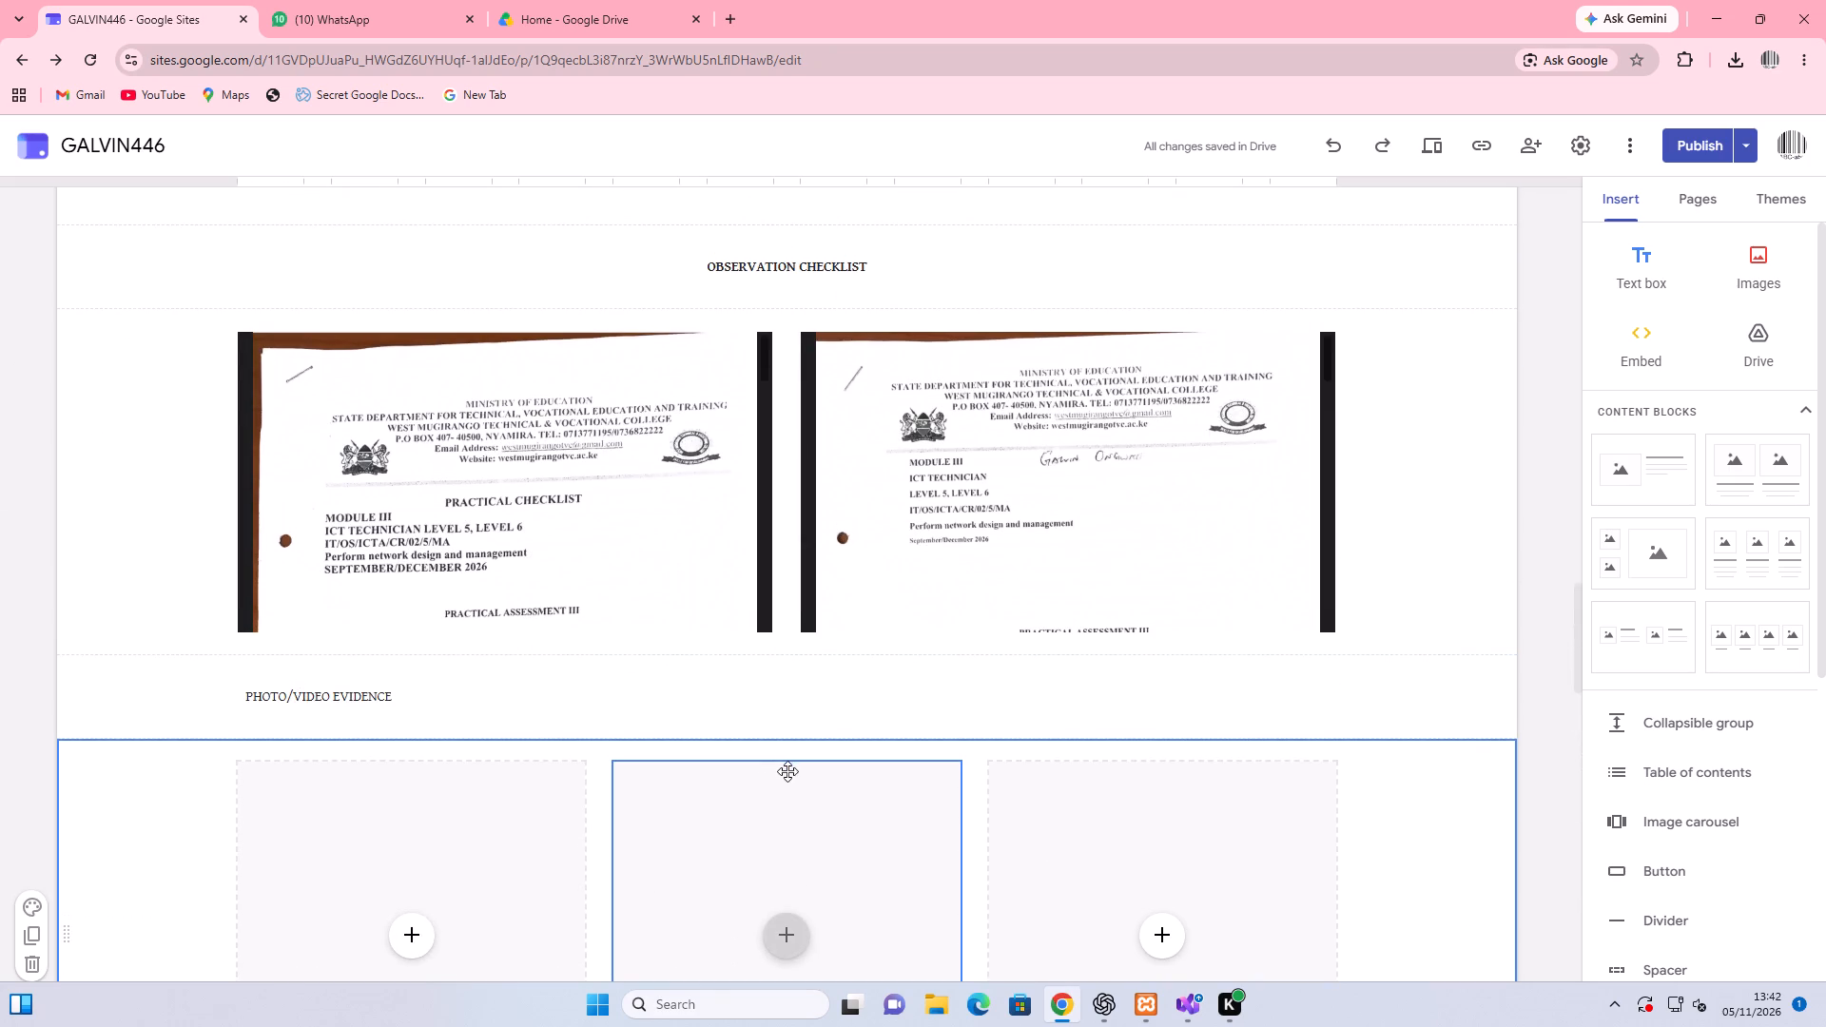
{"action": "scroll", "coordinate": [918, 787], "scroll_direction": "up", "scroll_amount": 5}
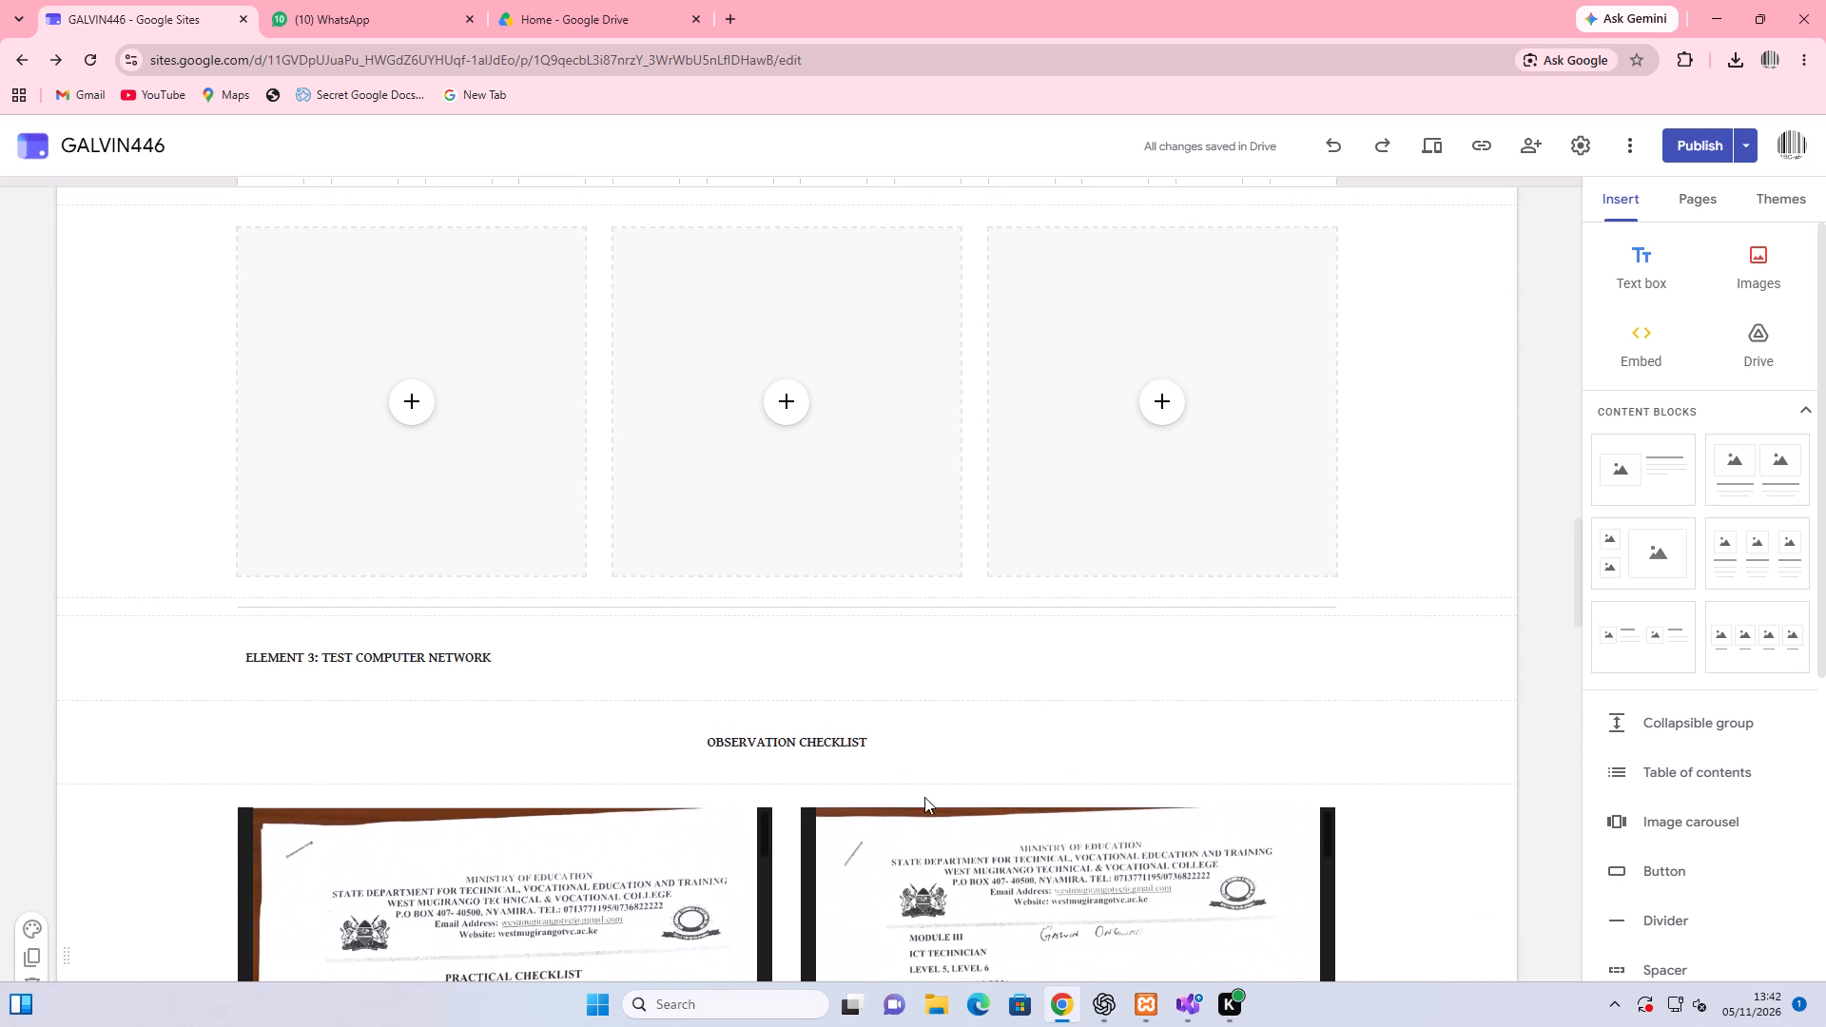
{"action": "scroll", "coordinate": [938, 795], "scroll_direction": "up", "scroll_amount": 13}
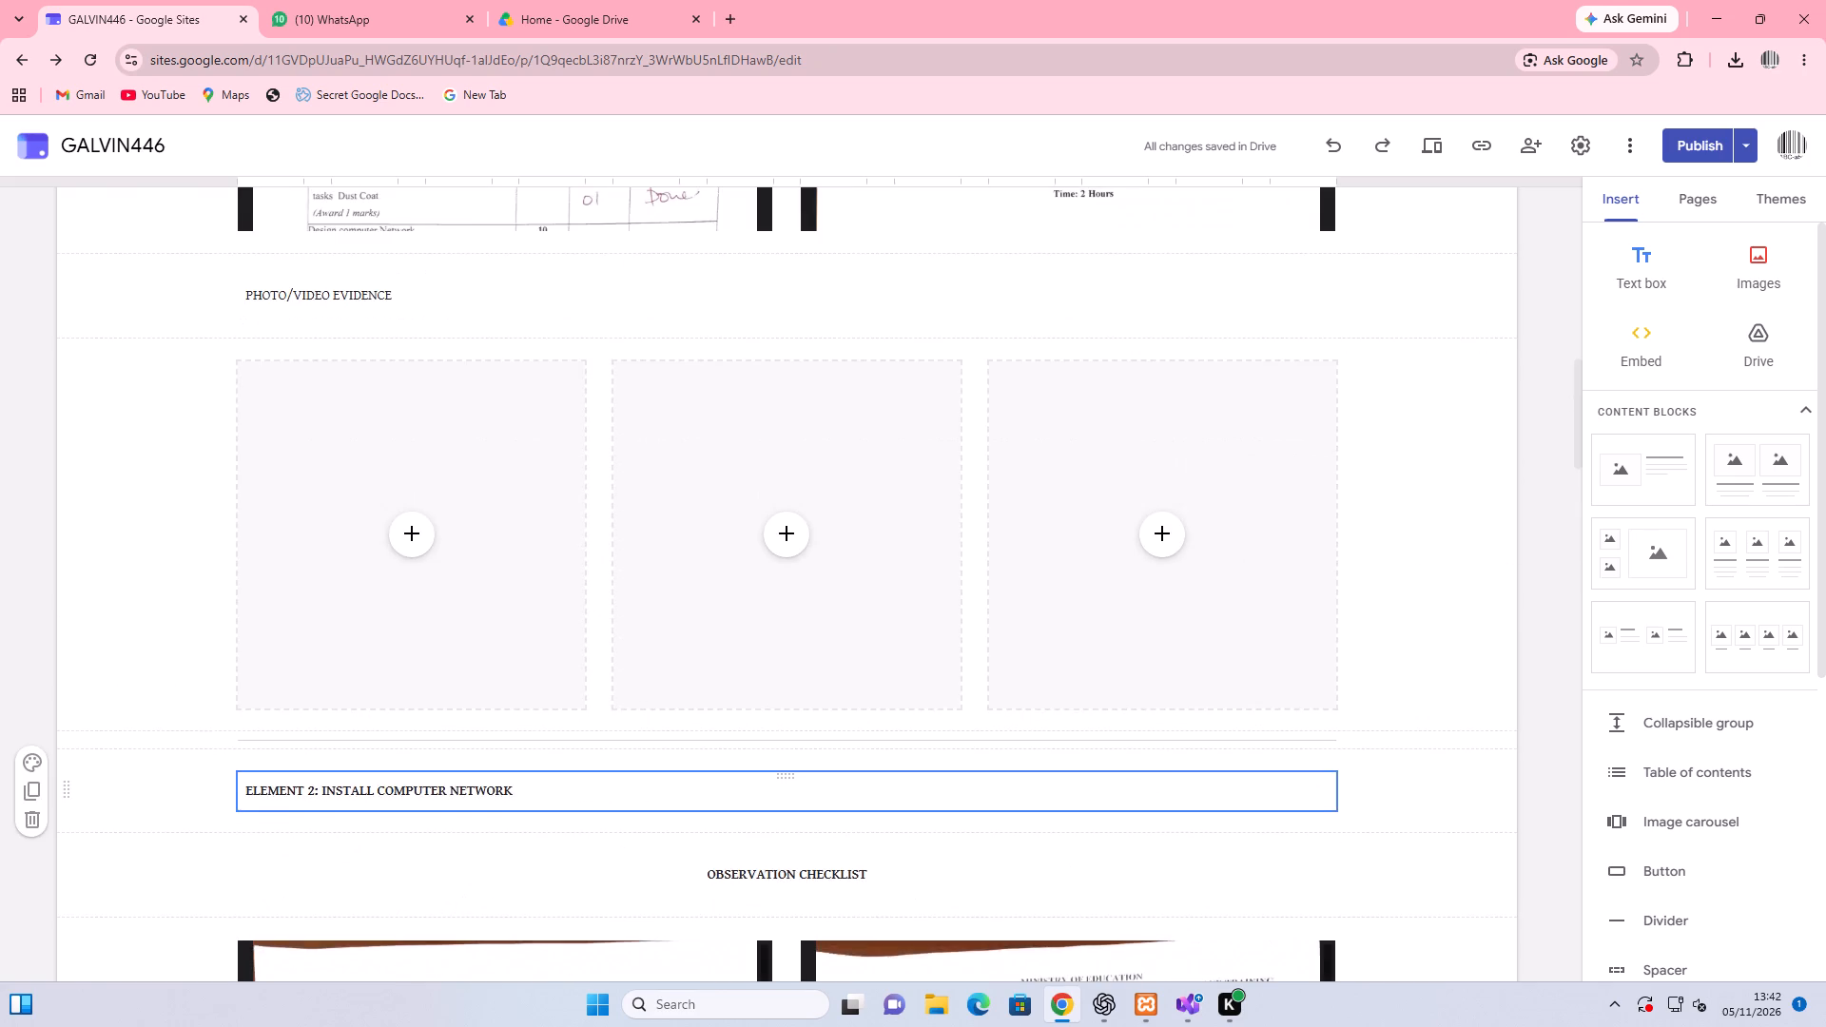
{"action": "scroll", "coordinate": [920, 798], "scroll_direction": "up", "scroll_amount": 13}
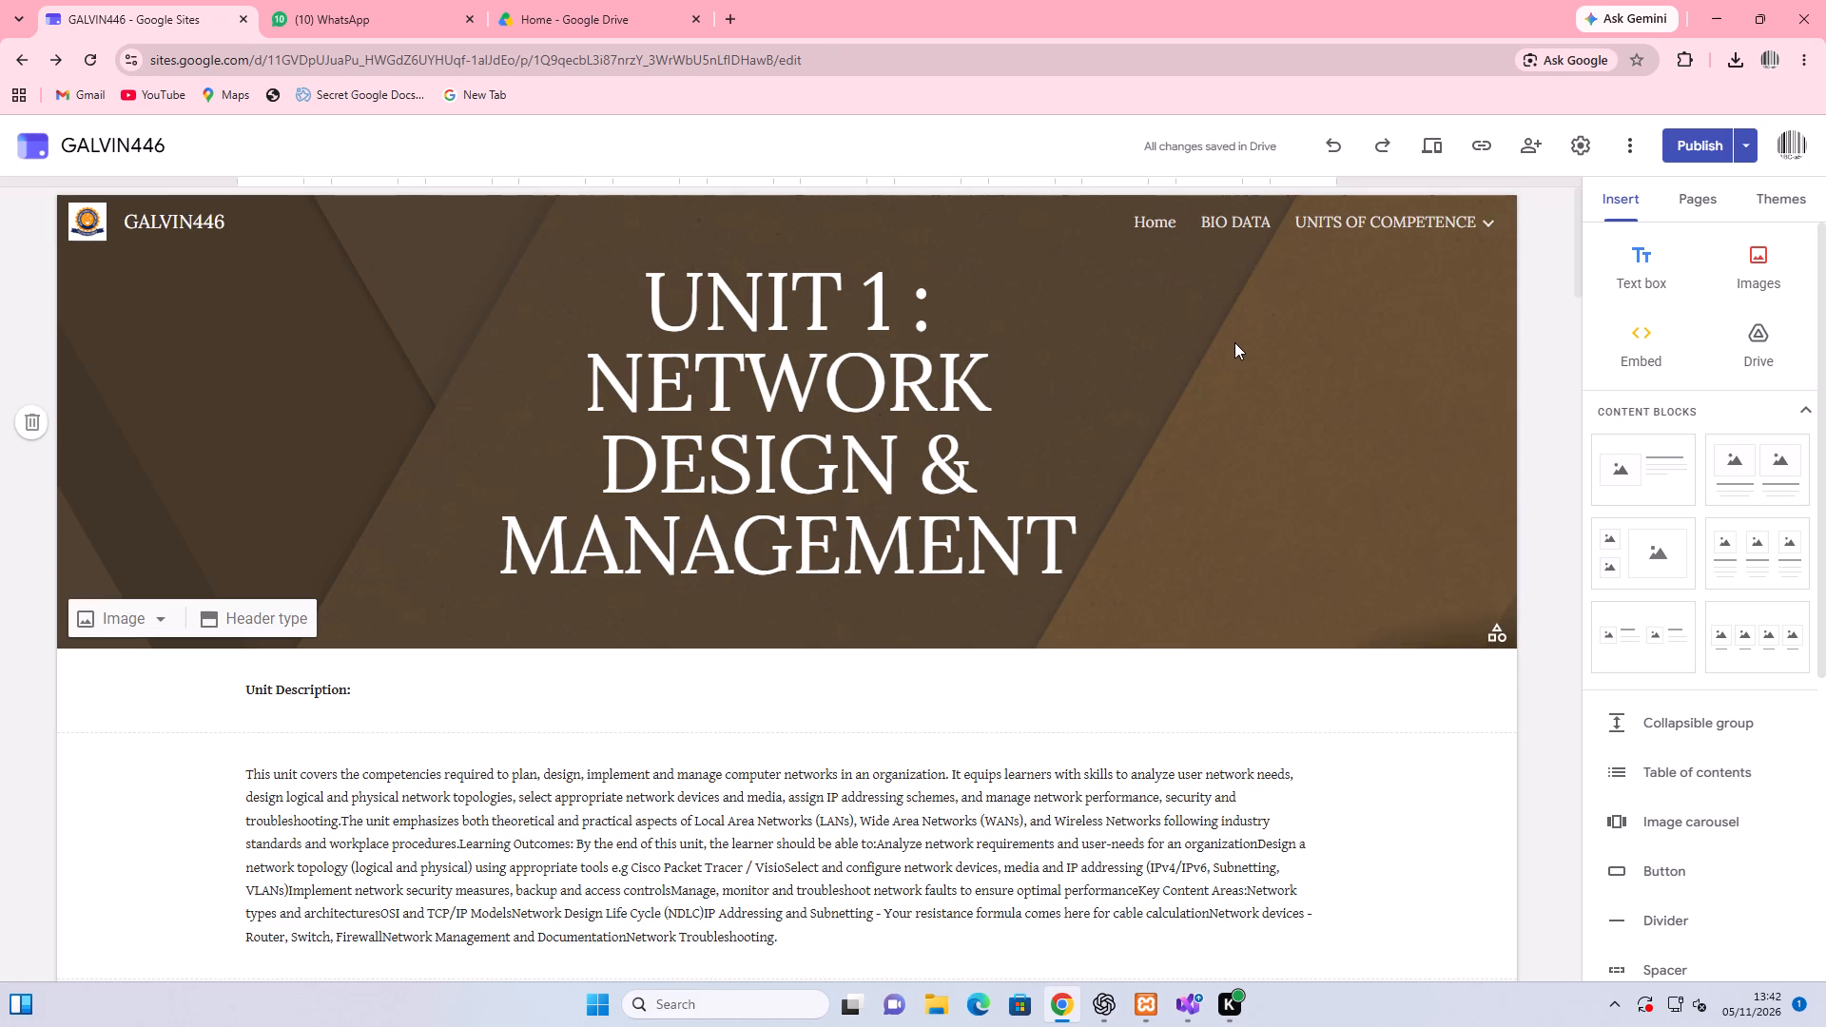
{"action": "scroll", "coordinate": [1004, 454], "scroll_direction": "down", "scroll_amount": 7}
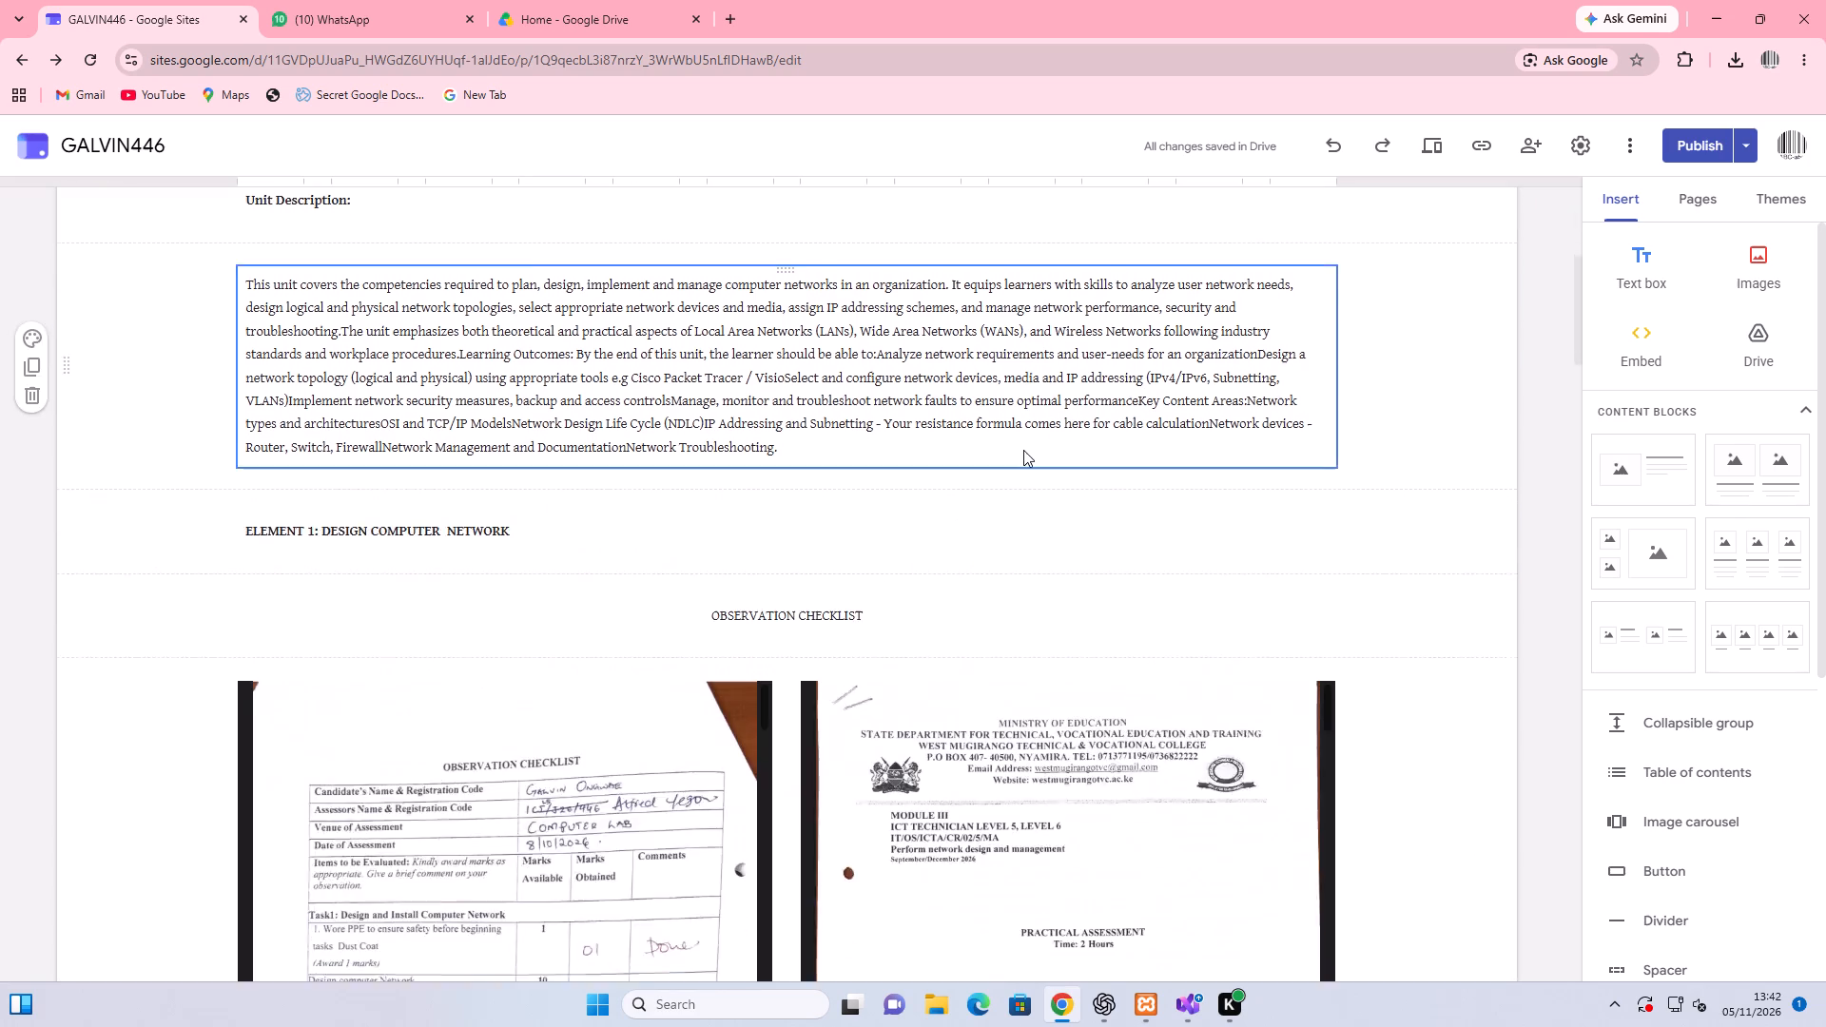
{"action": "scroll", "coordinate": [1023, 450], "scroll_direction": "down", "scroll_amount": 18}
{"action": "scroll", "coordinate": [1023, 452], "scroll_direction": "down", "scroll_amount": 3}
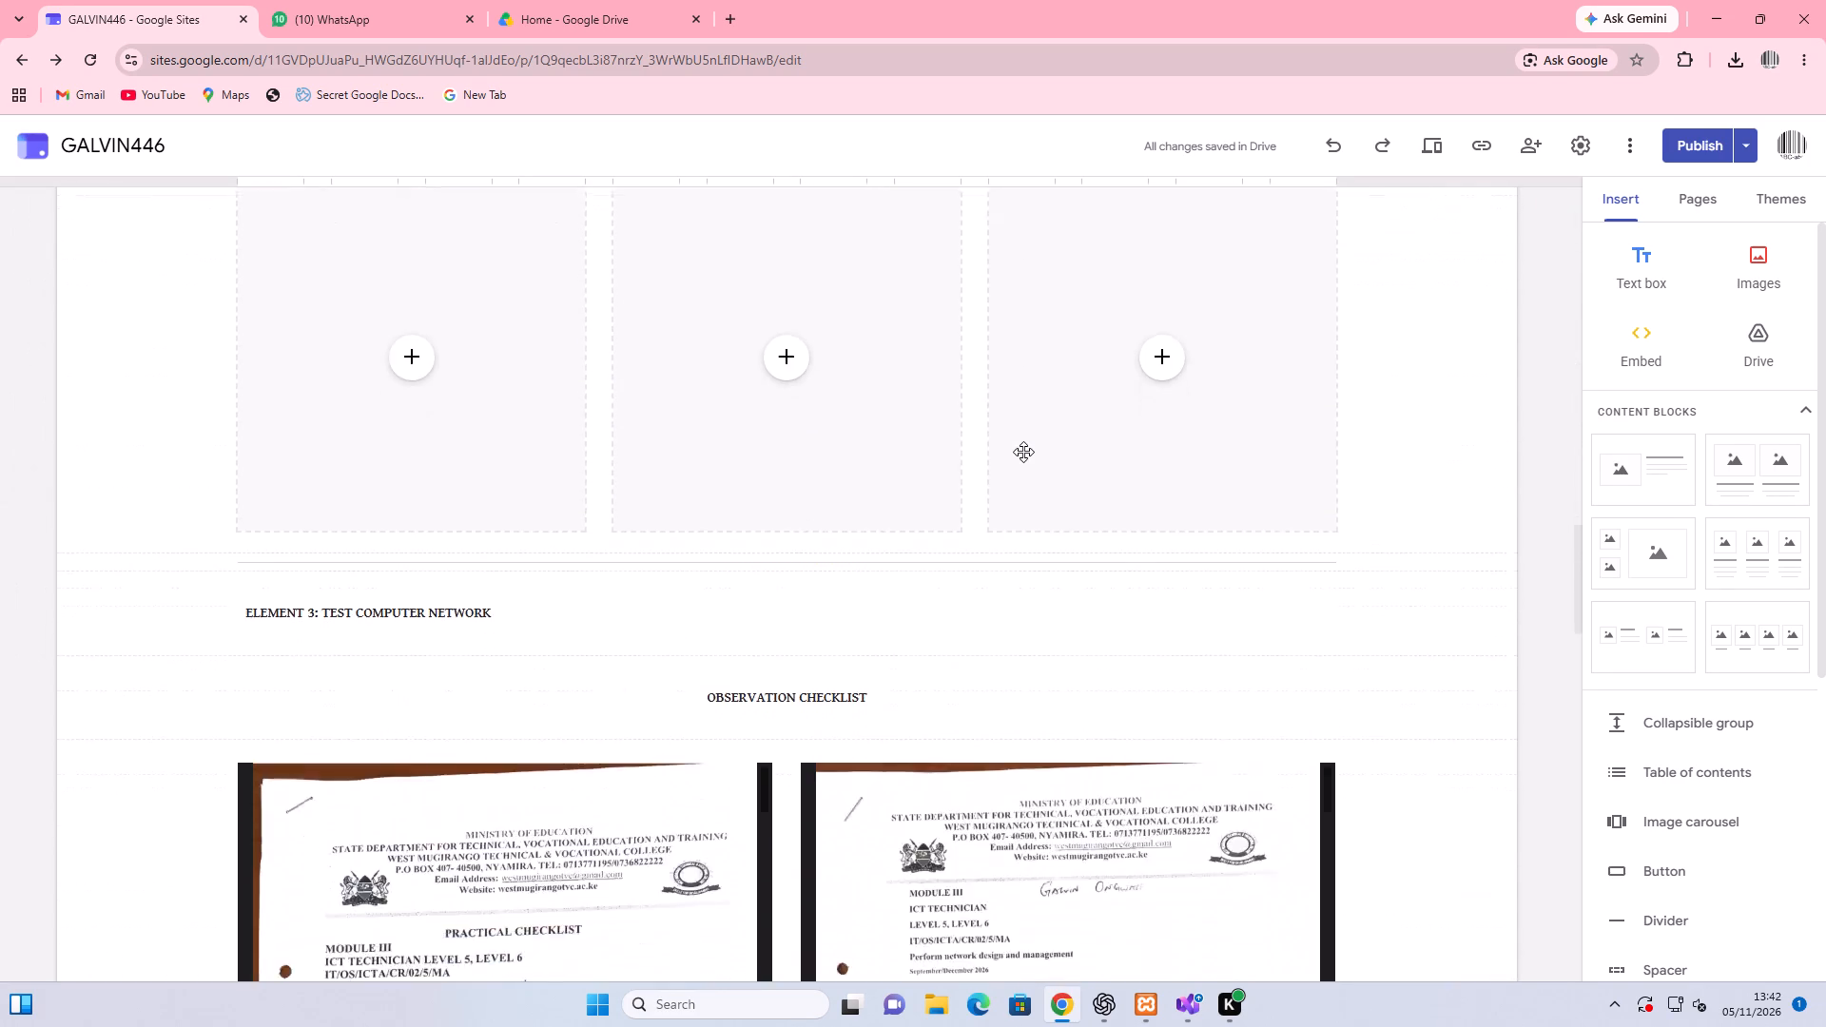
{"action": "scroll", "coordinate": [1023, 452], "scroll_direction": "down", "scroll_amount": 2}
{"action": "scroll", "coordinate": [1023, 452], "scroll_direction": "up", "scroll_amount": 1}
{"action": "scroll", "coordinate": [1023, 452], "scroll_direction": "down", "scroll_amount": 5}
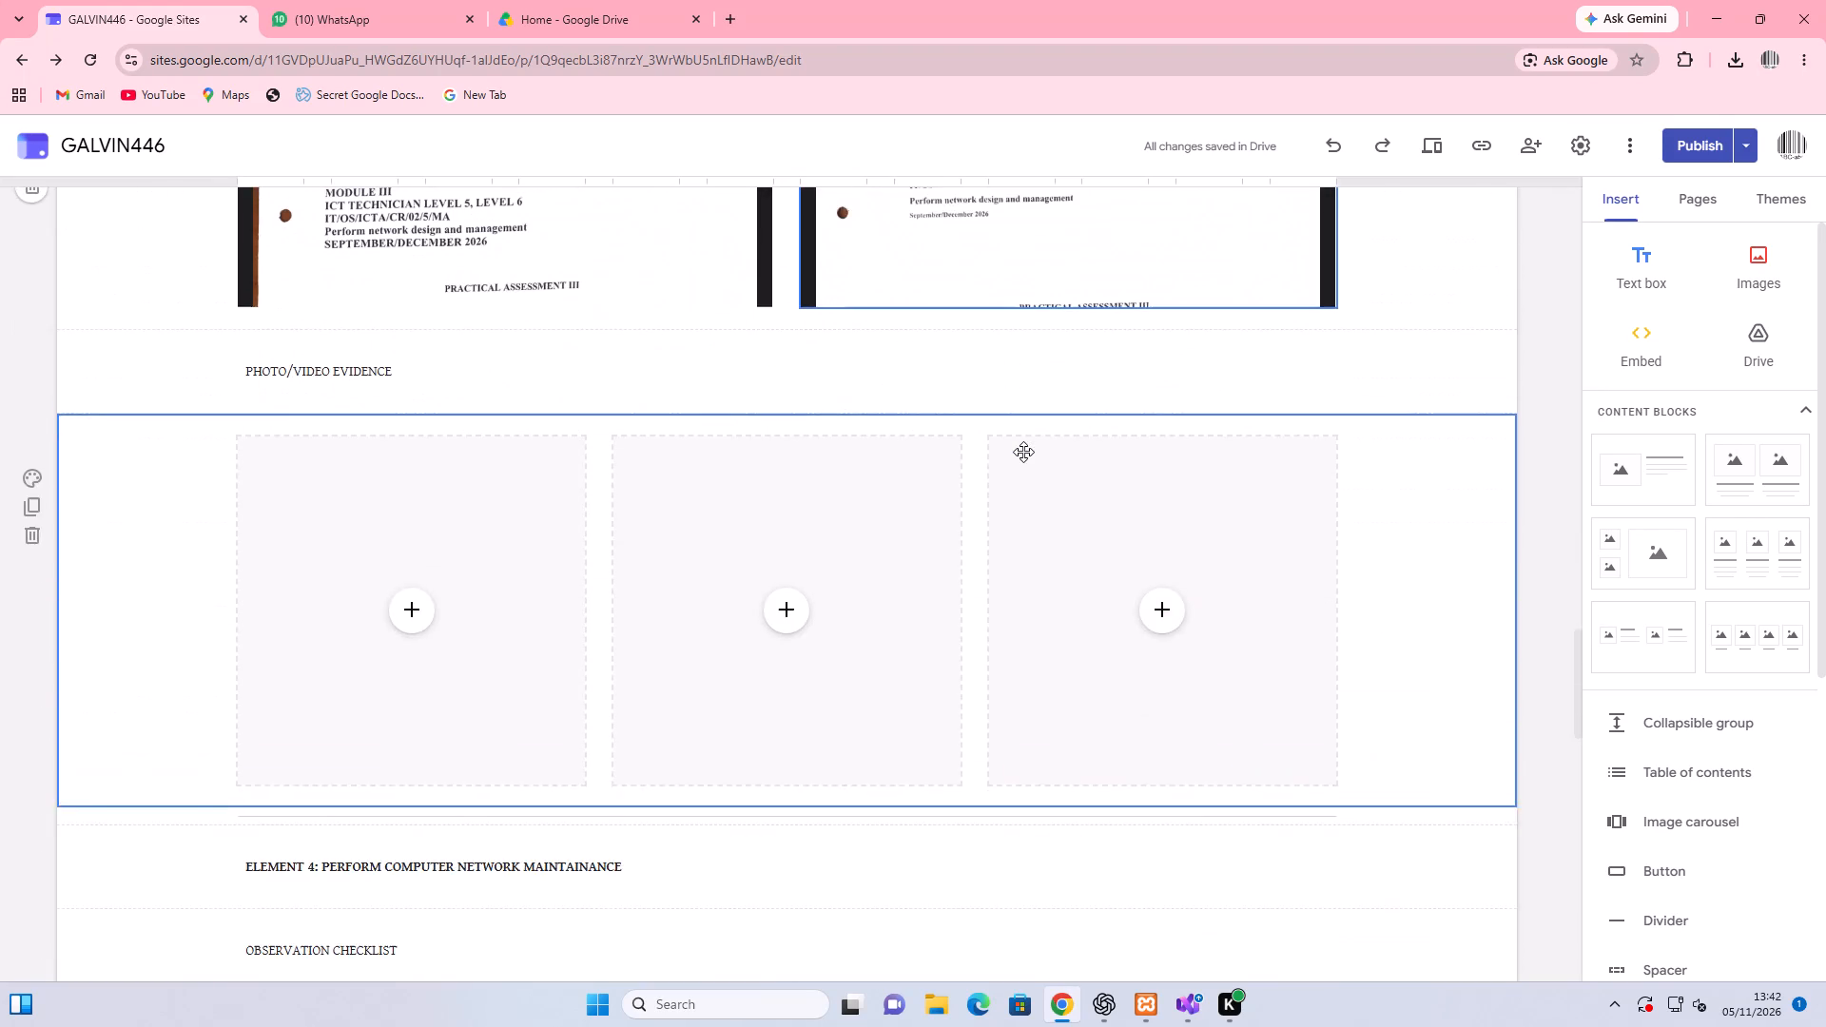
{"action": "scroll", "coordinate": [1023, 452], "scroll_direction": "down", "scroll_amount": 5}
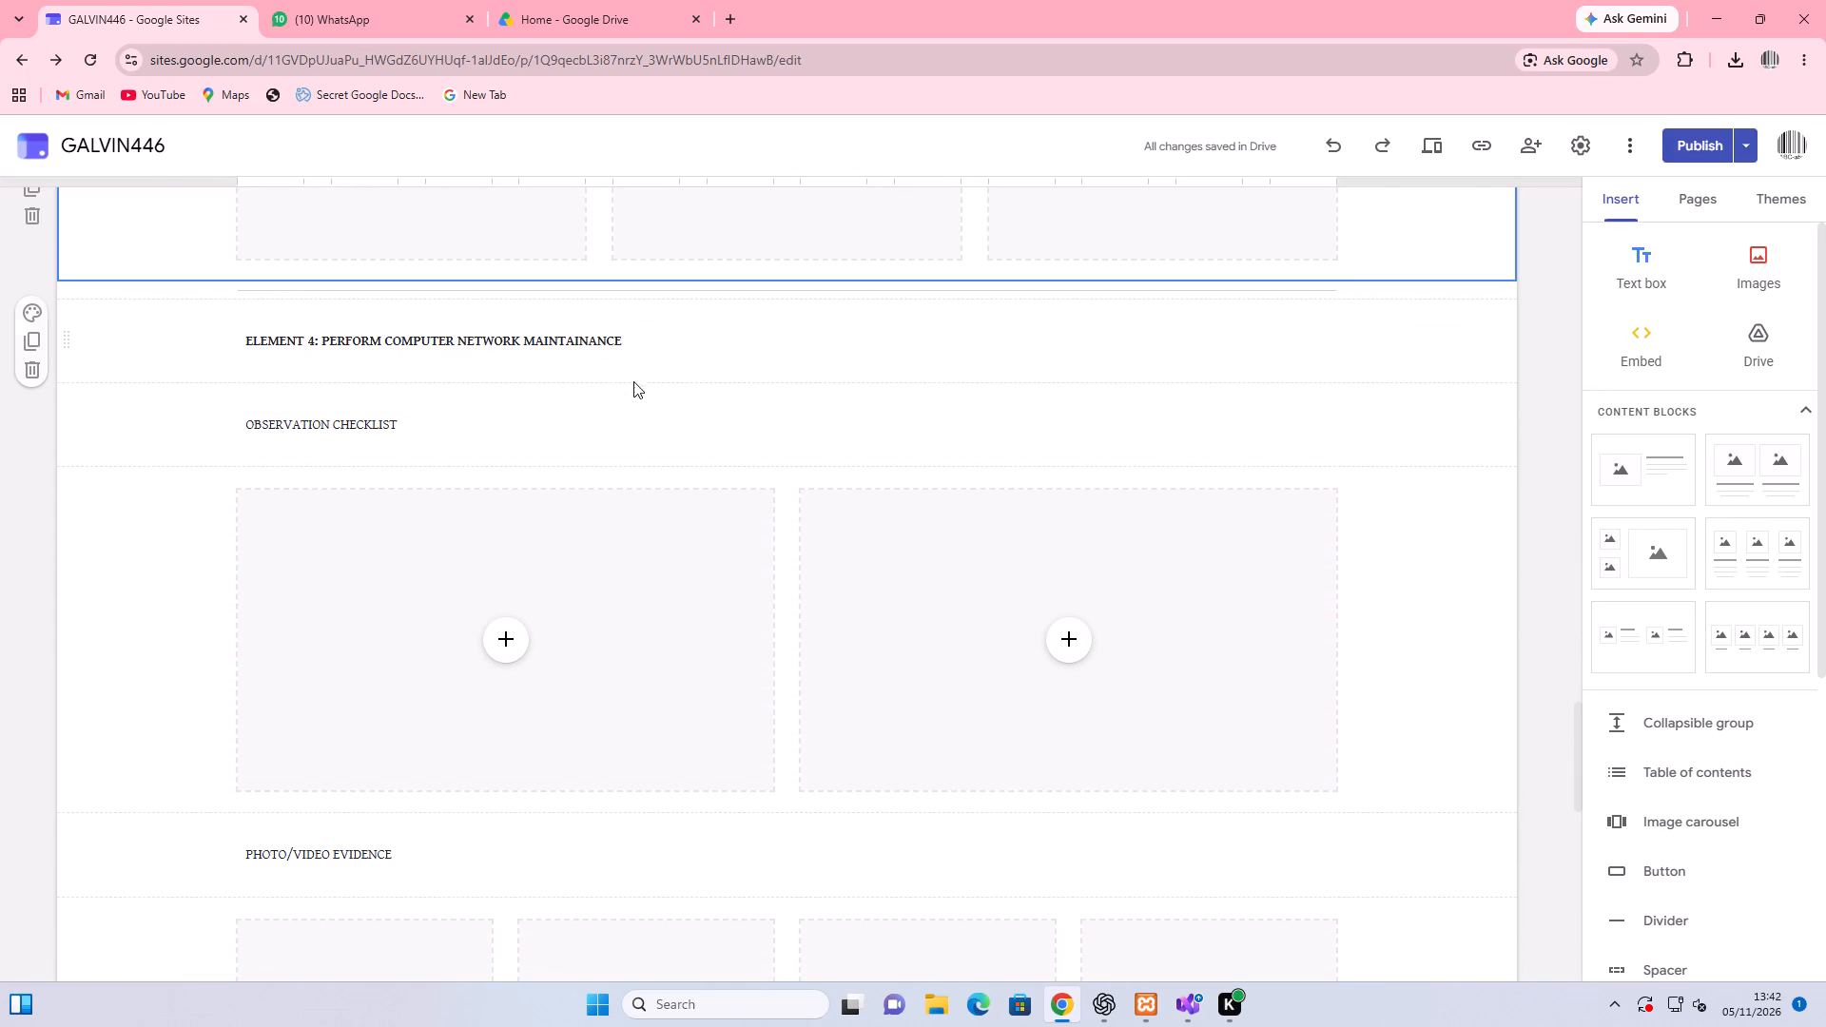
Delete the whole Element 5 block: its heading, observation checklist, photo/video evidence heading, four-image section and the extra divider.
{"action": "scroll", "coordinate": [639, 442], "scroll_direction": "down", "scroll_amount": 6}
{"action": "scroll", "coordinate": [640, 442], "scroll_direction": "up", "scroll_amount": 6}
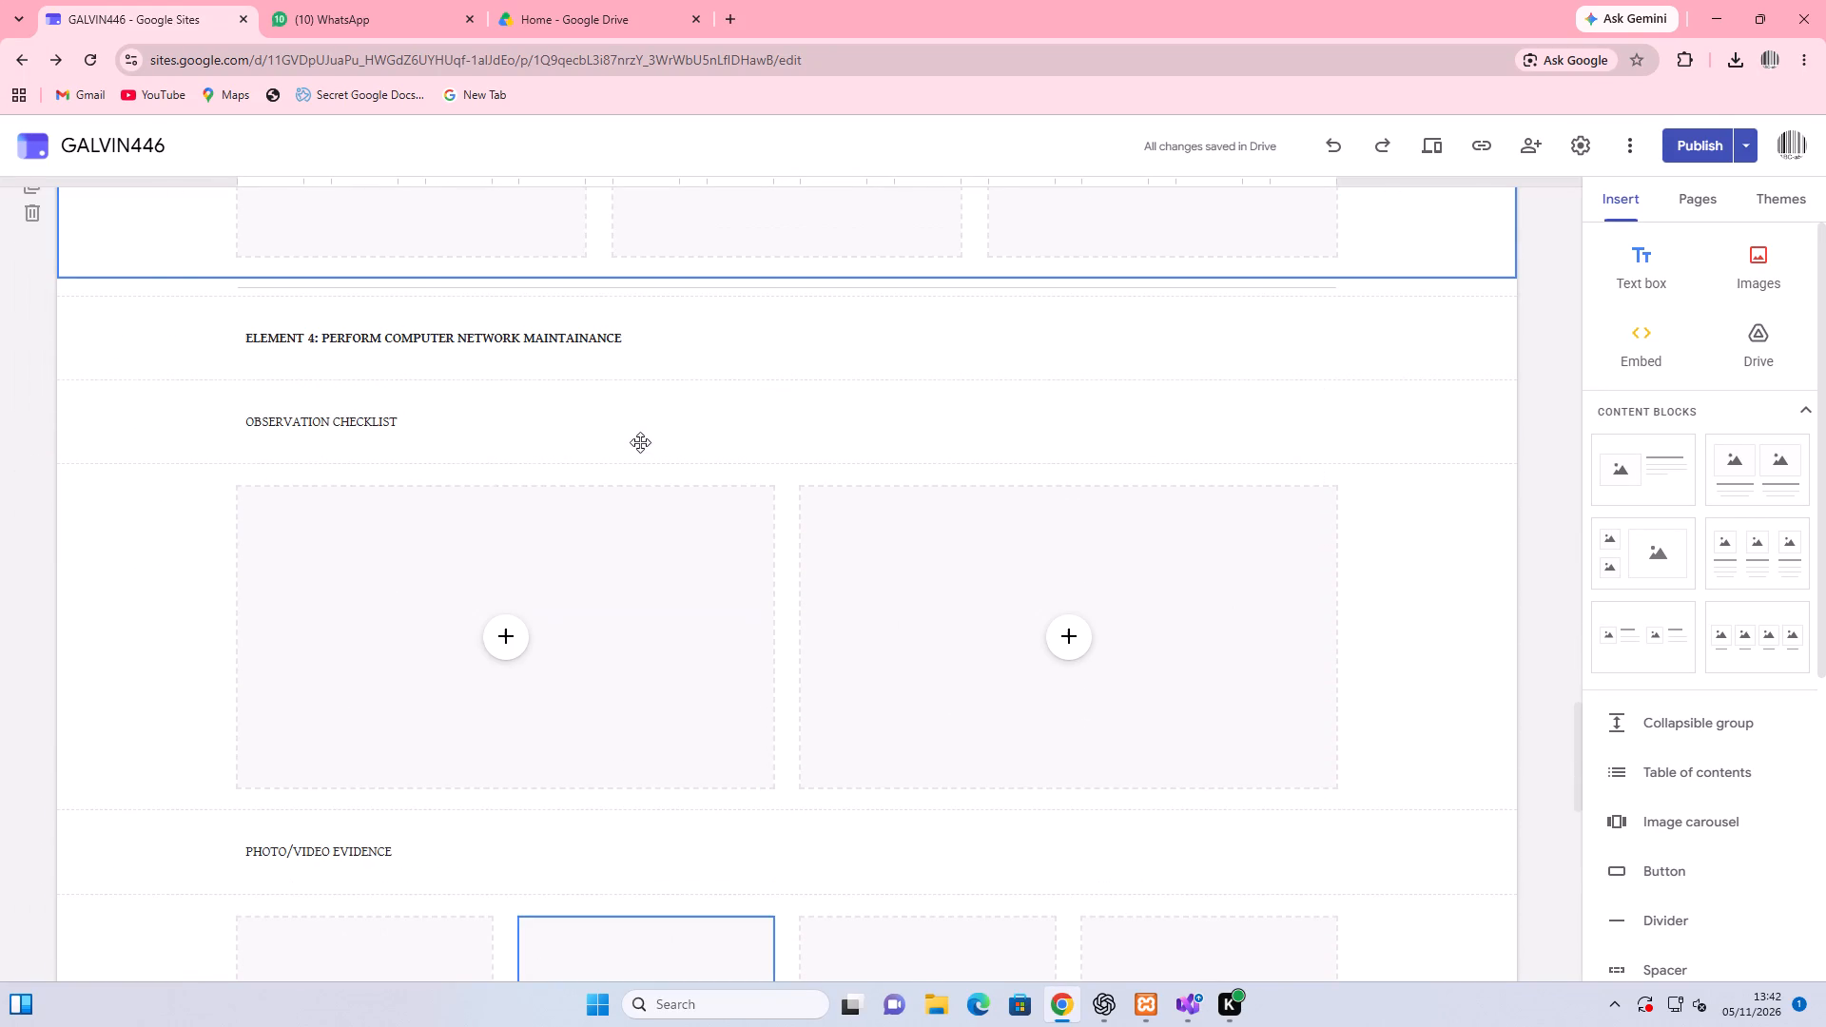
{"action": "scroll", "coordinate": [472, 884], "scroll_direction": "down", "scroll_amount": 4}
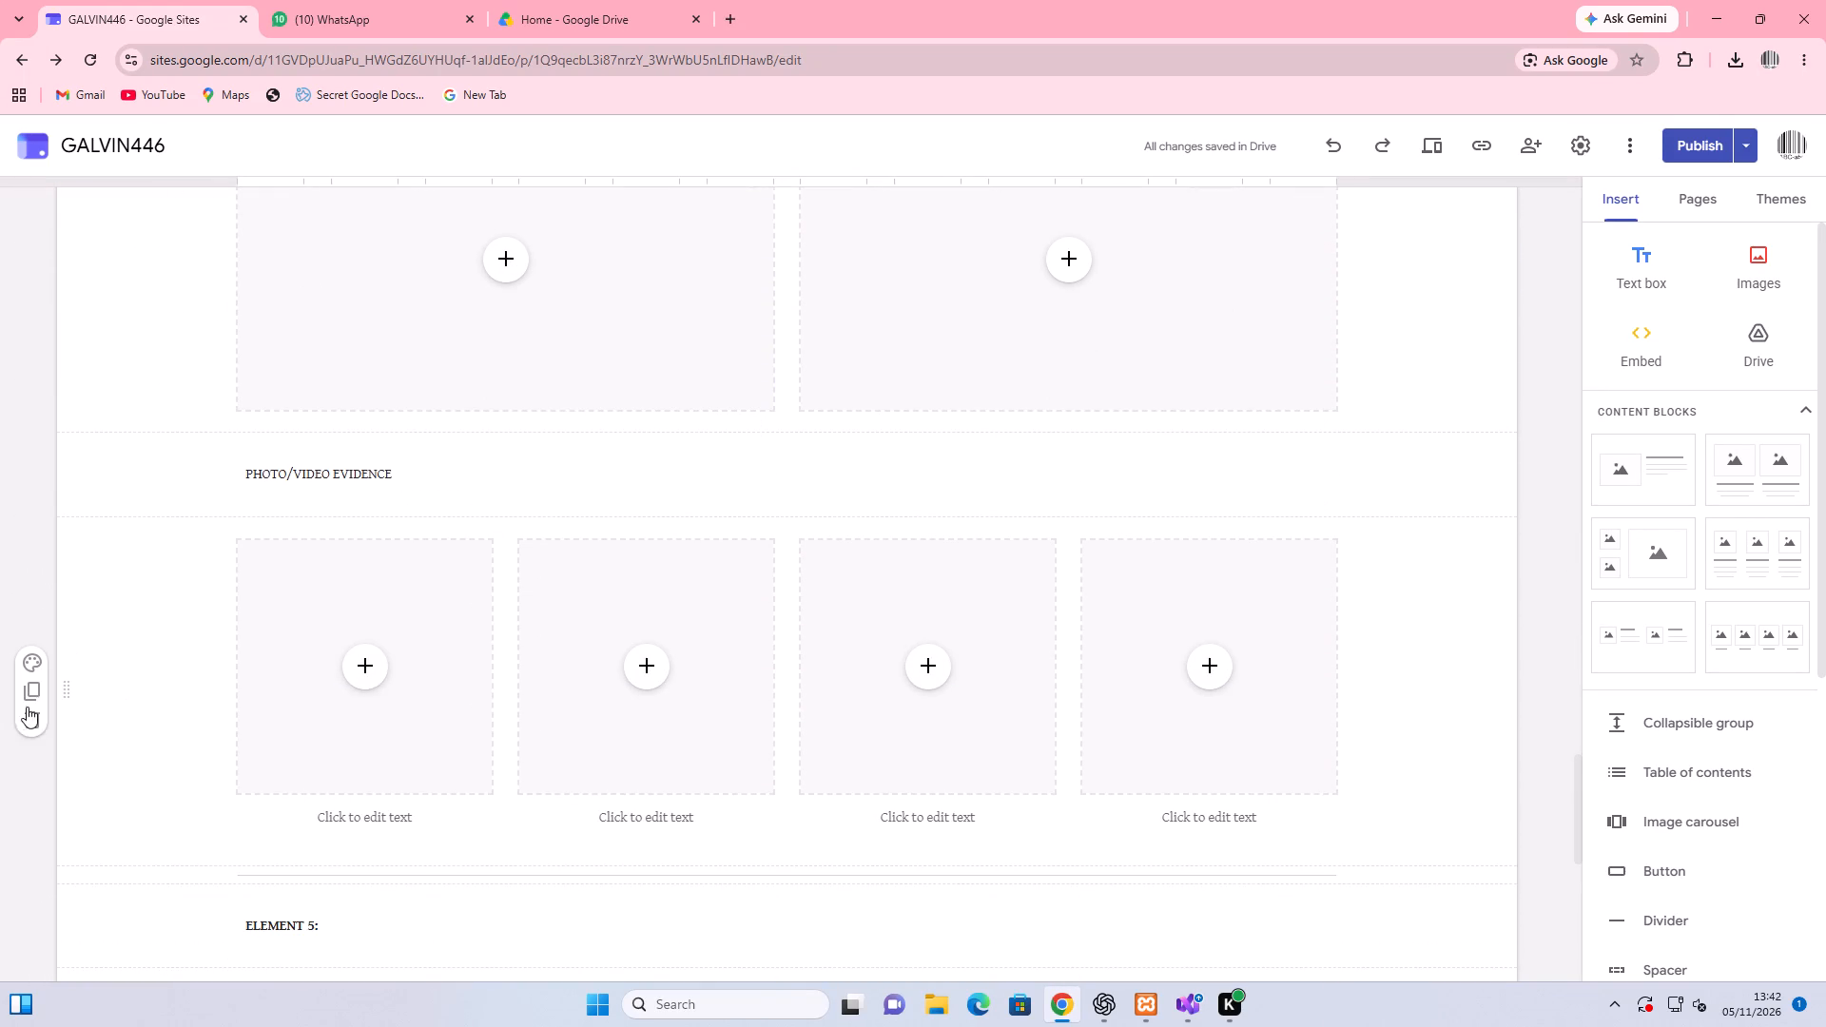
{"action": "scroll", "coordinate": [270, 773], "scroll_direction": "down", "scroll_amount": 4}
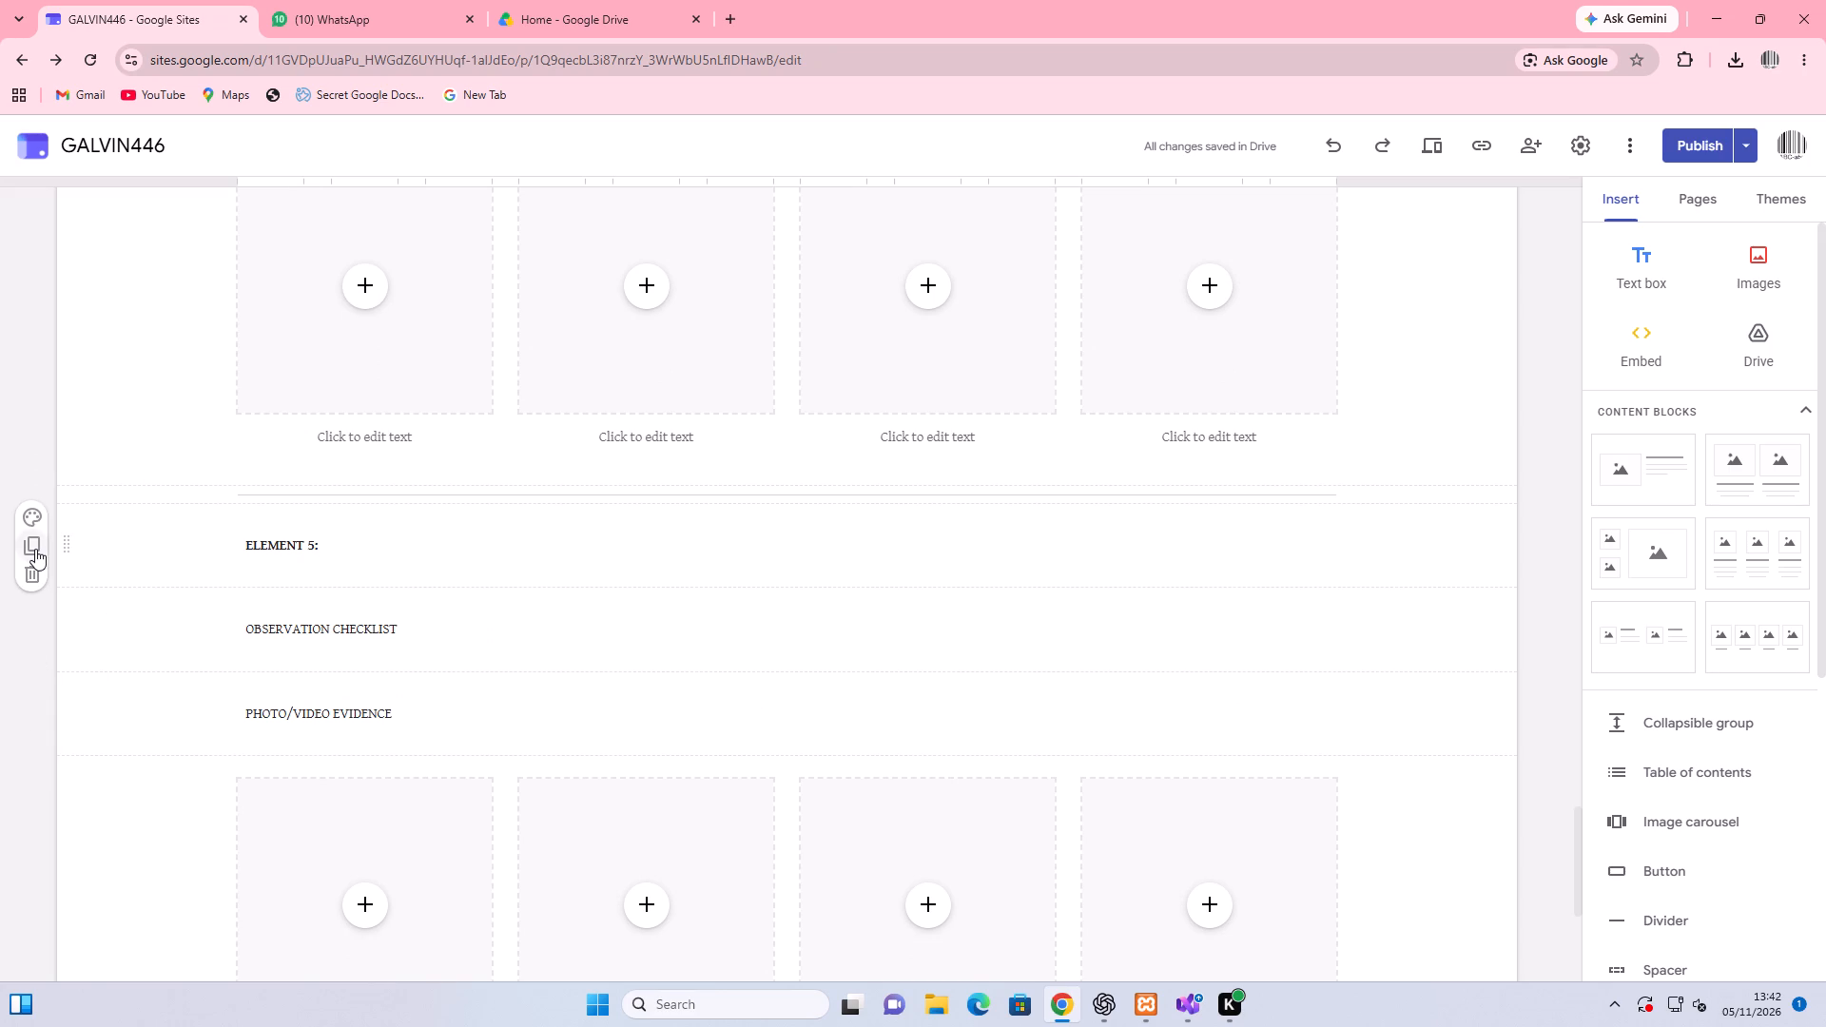
{"action": "left_click", "coordinate": [32, 579]}
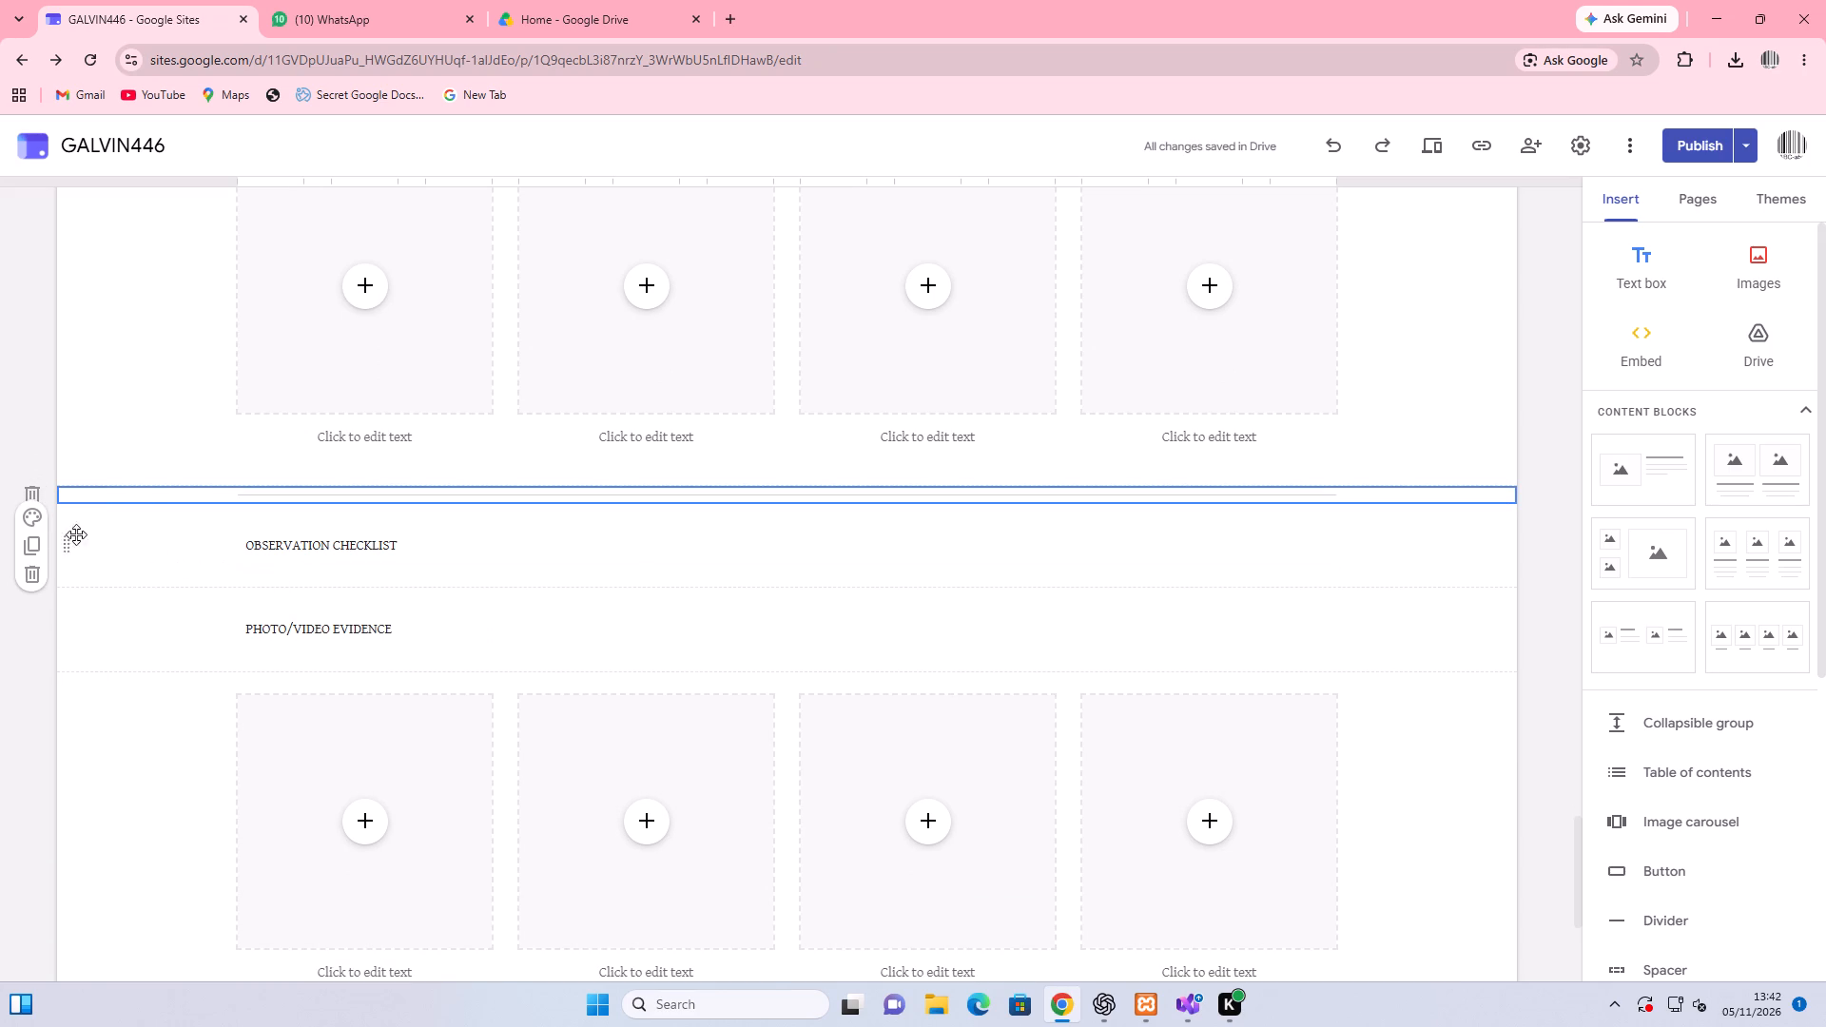
{"action": "left_click", "coordinate": [26, 574]}
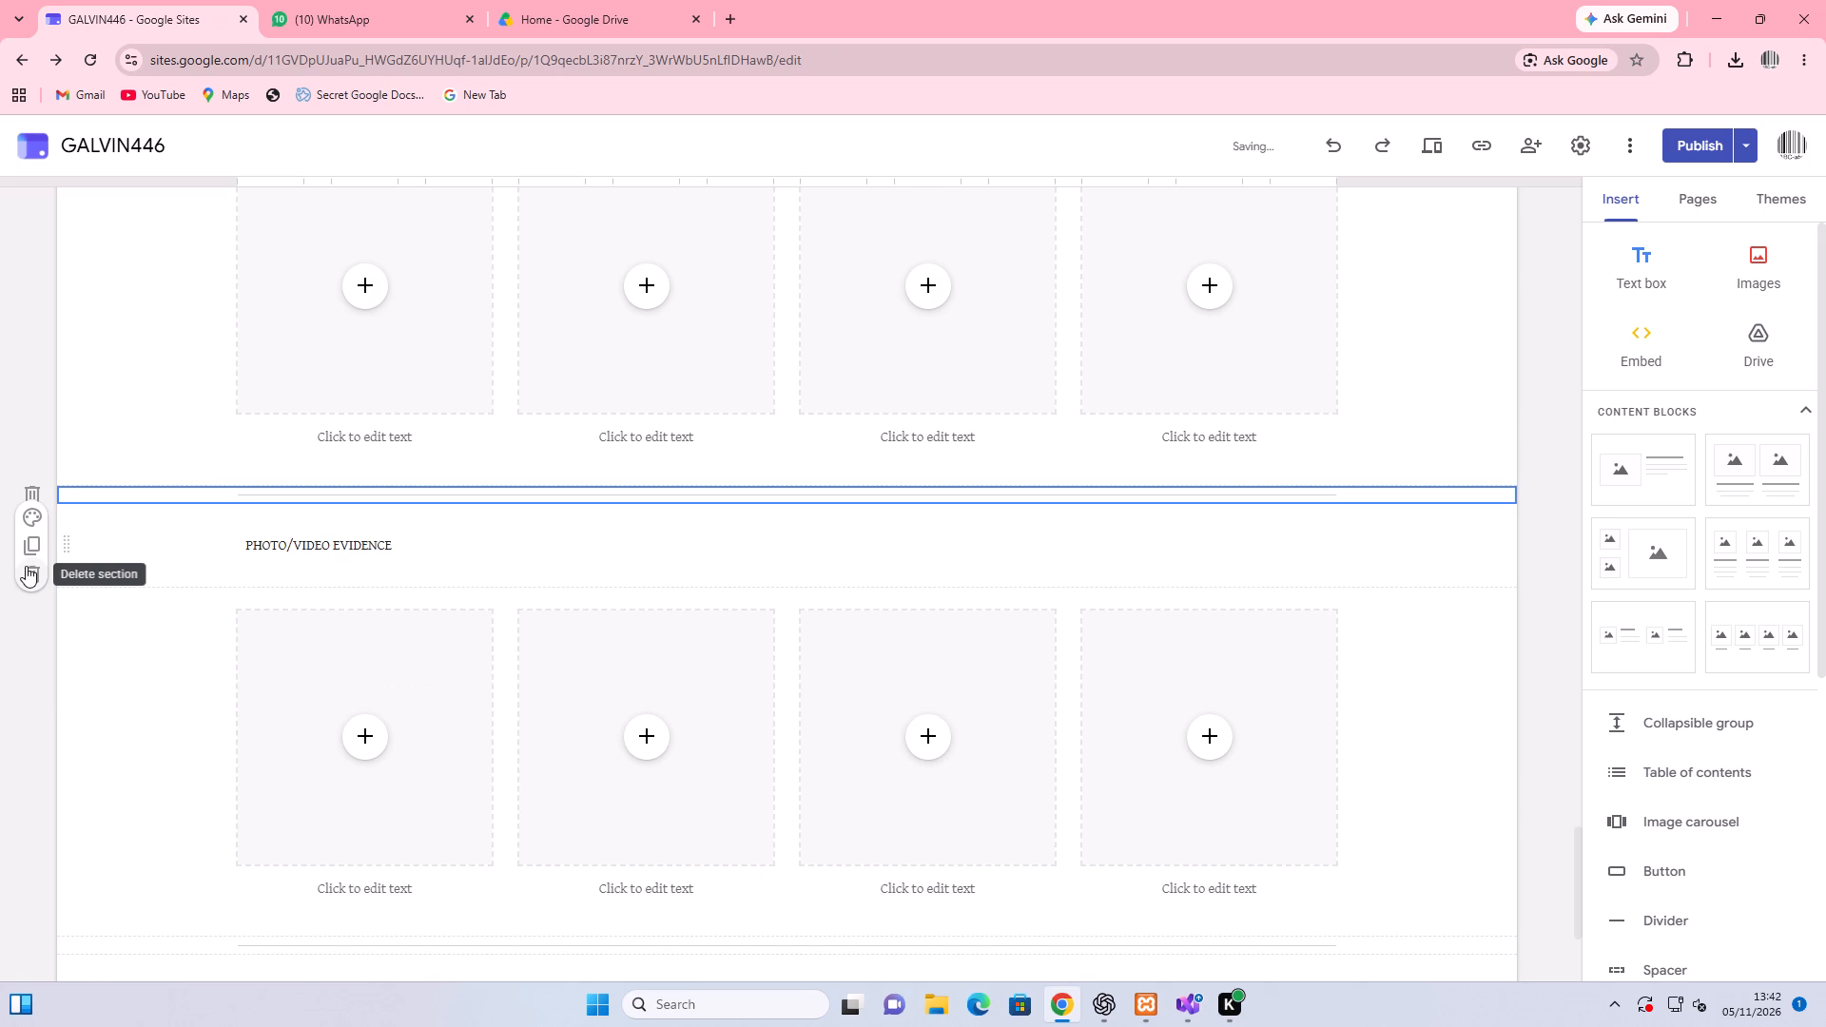
{"action": "left_click", "coordinate": [26, 576]}
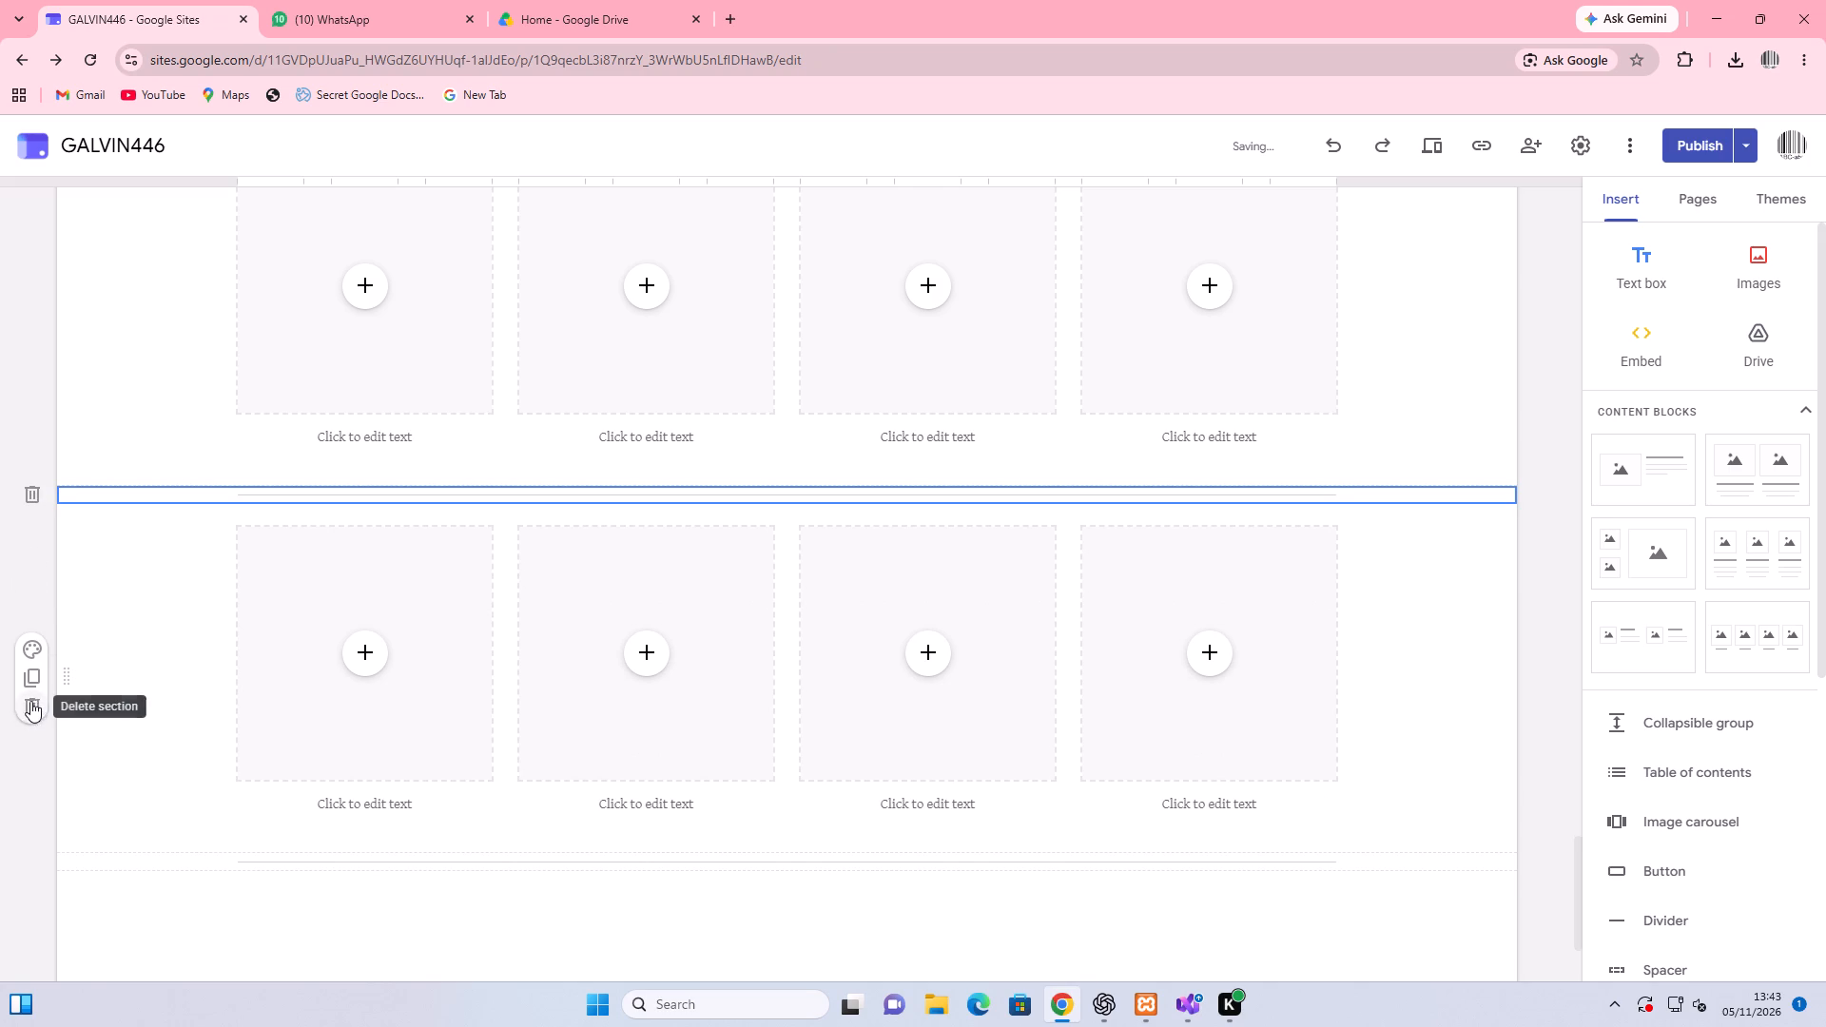
{"action": "left_click", "coordinate": [30, 702]}
{"action": "left_click", "coordinate": [33, 633]}
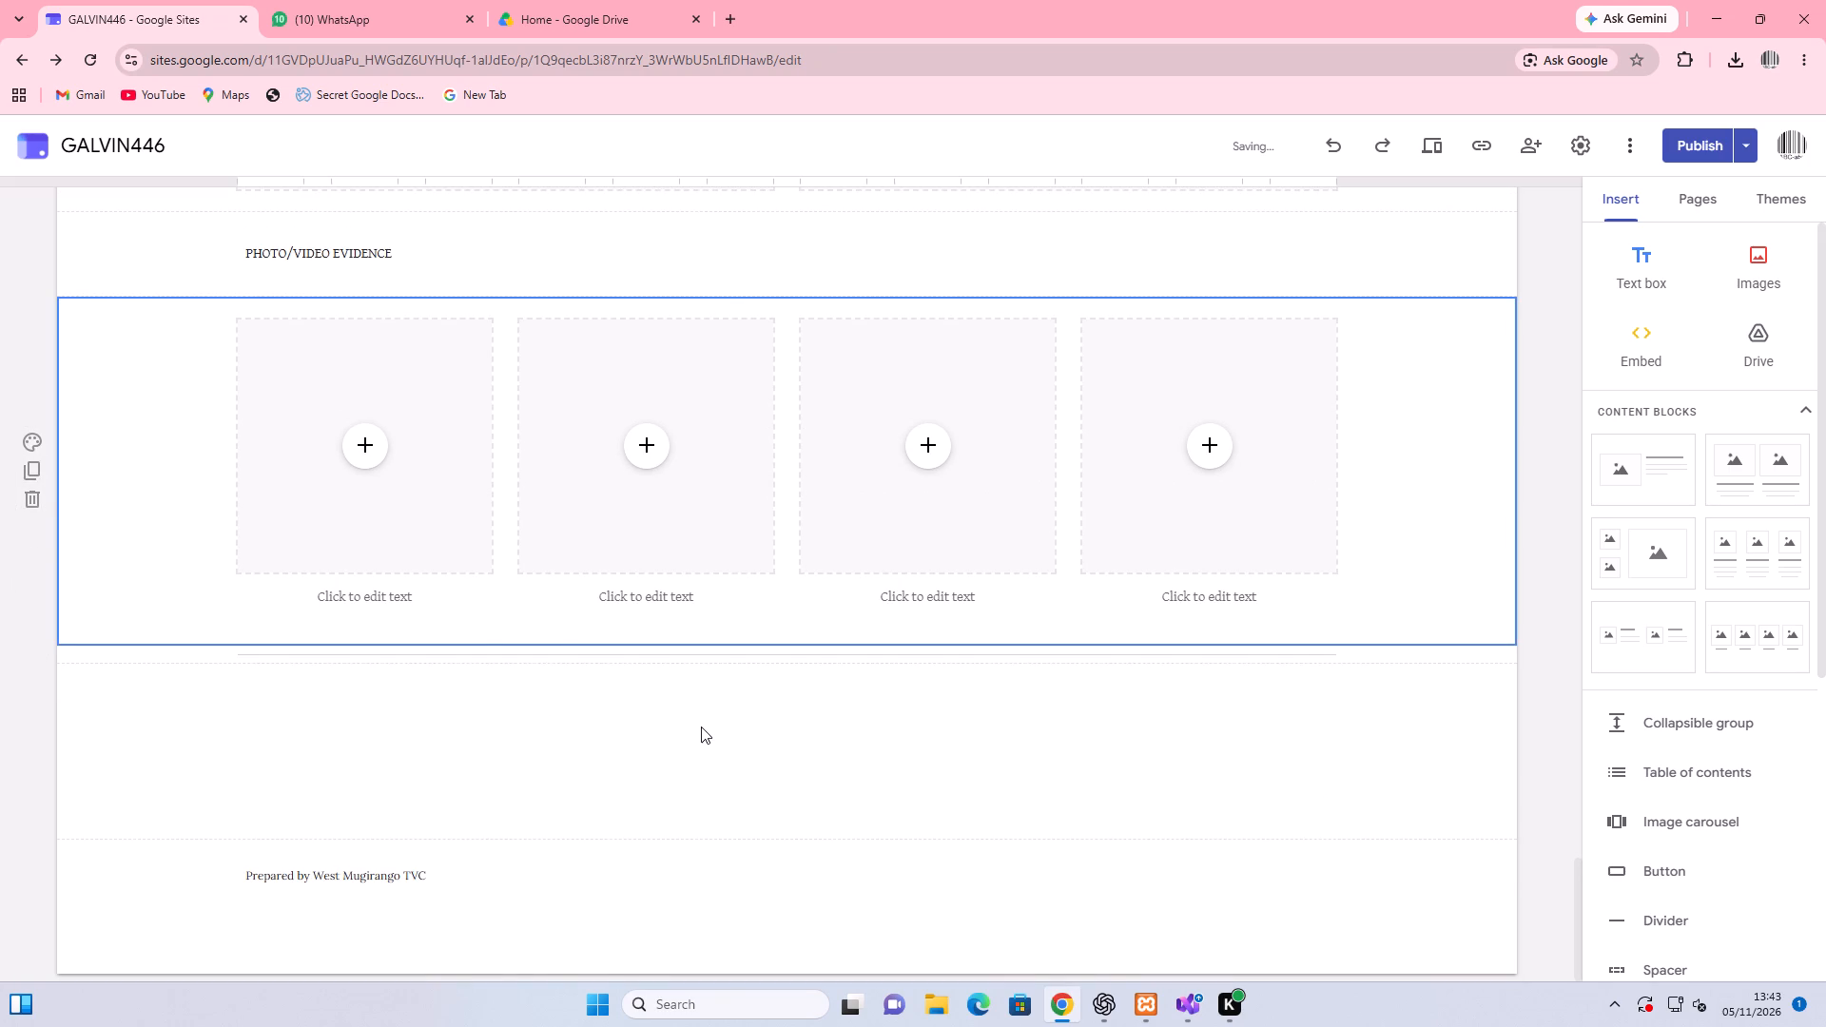
Replace the four-image section under Element 4's photo/video evidence heading with a three-column image and text content block.
{"action": "left_click", "coordinate": [31, 501]}
{"action": "left_click", "coordinate": [1720, 542]}
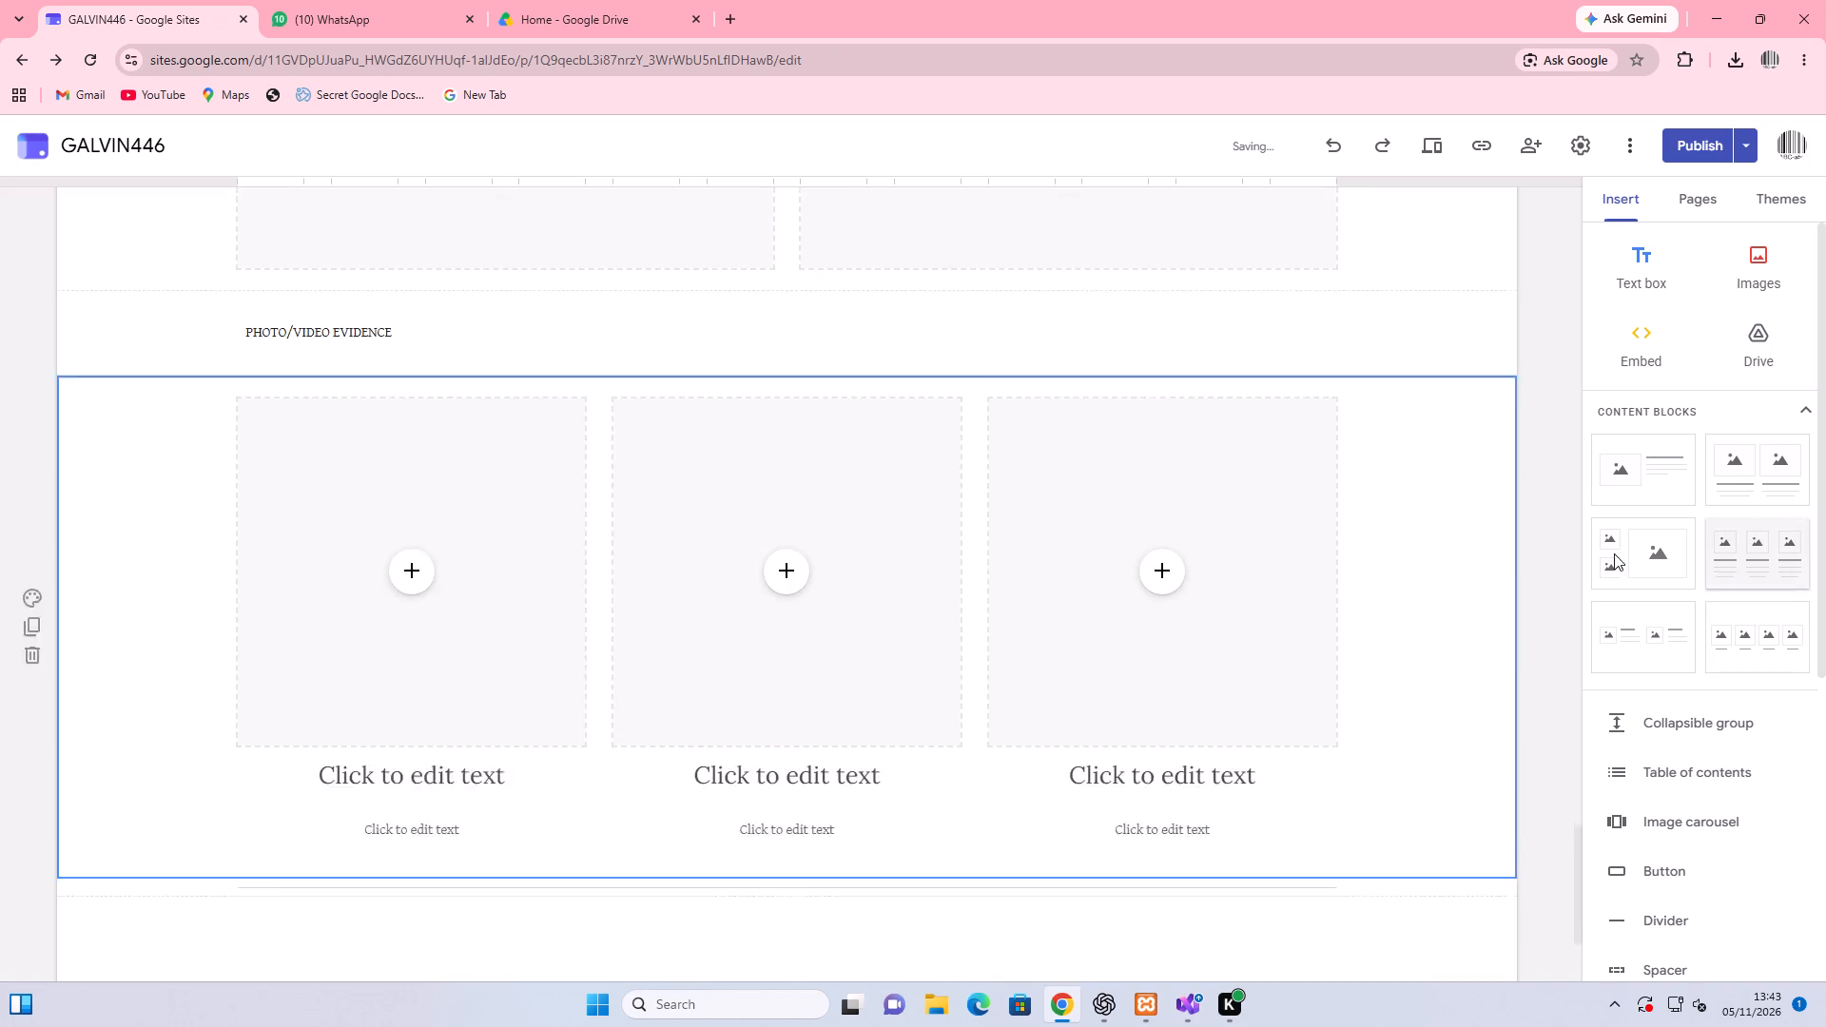
Delete the heading and caption text boxes beneath the image placeholders in Element 4's photo/video evidence, starting with the third column.
{"action": "left_click", "coordinate": [1286, 660]}
{"action": "left_click", "coordinate": [1440, 596]}
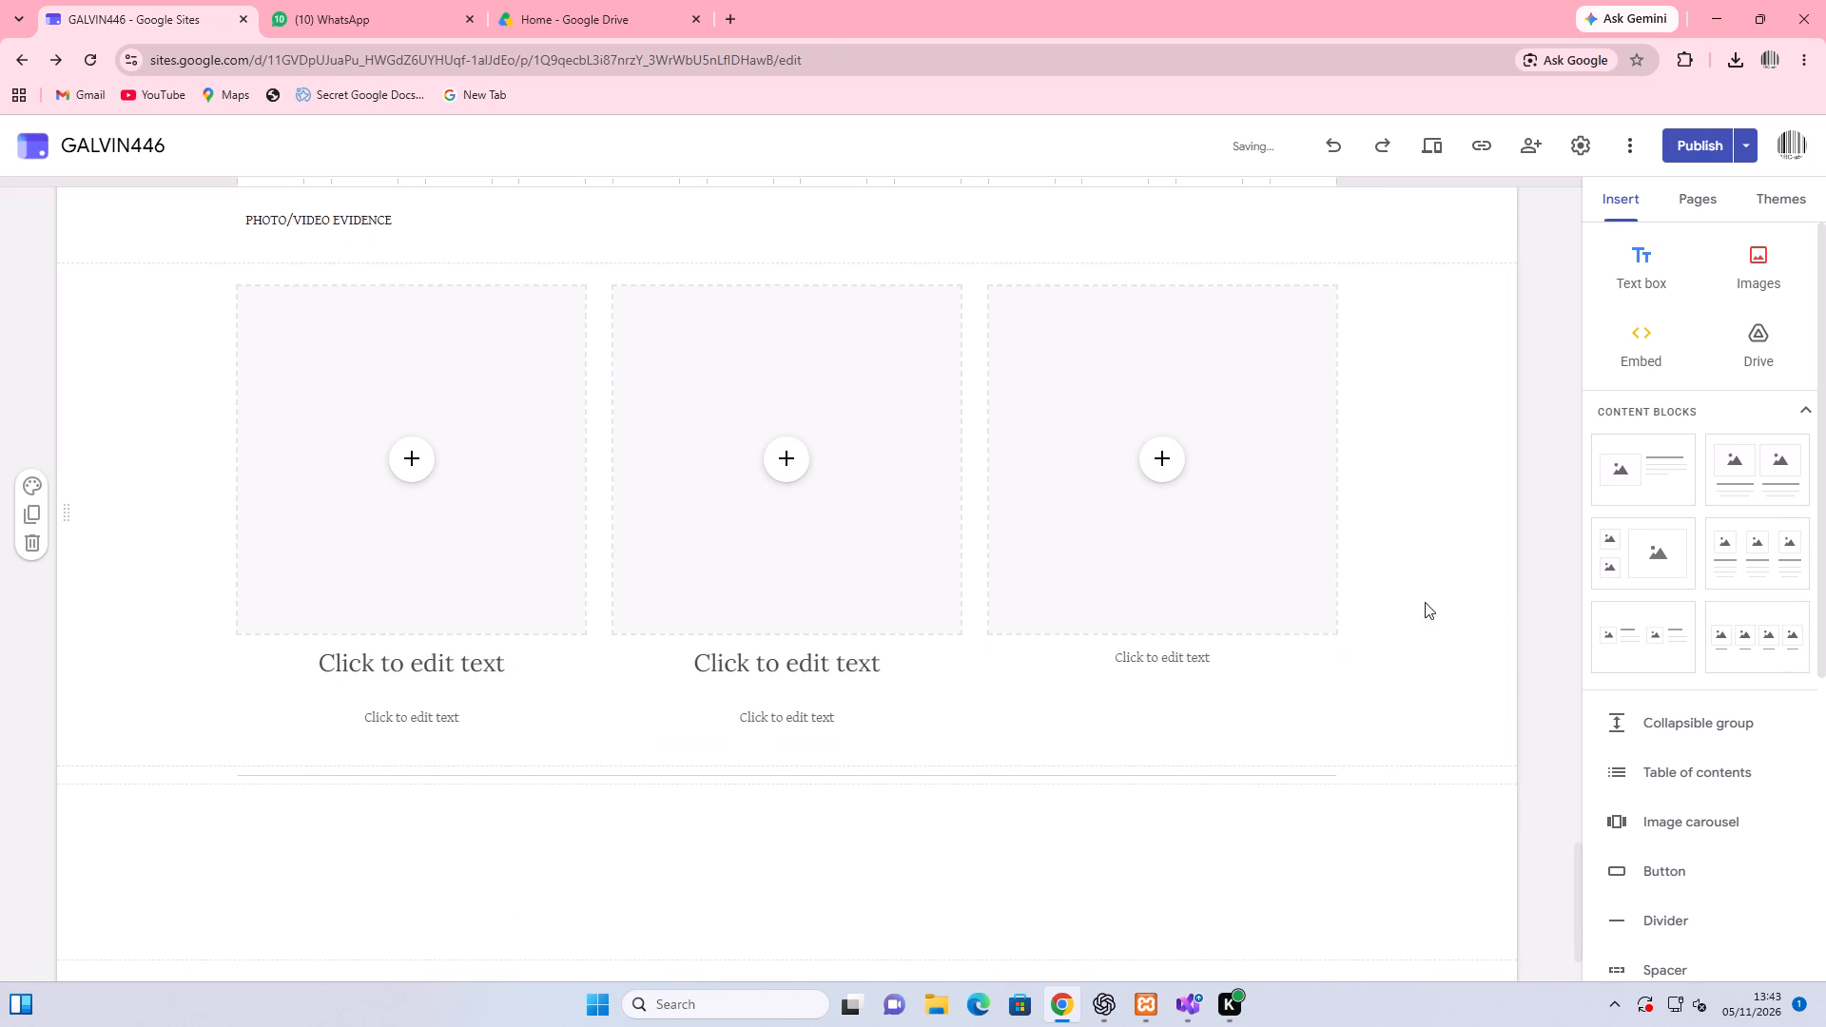
{"action": "left_click", "coordinate": [1252, 649]}
{"action": "left_click", "coordinate": [1517, 604]}
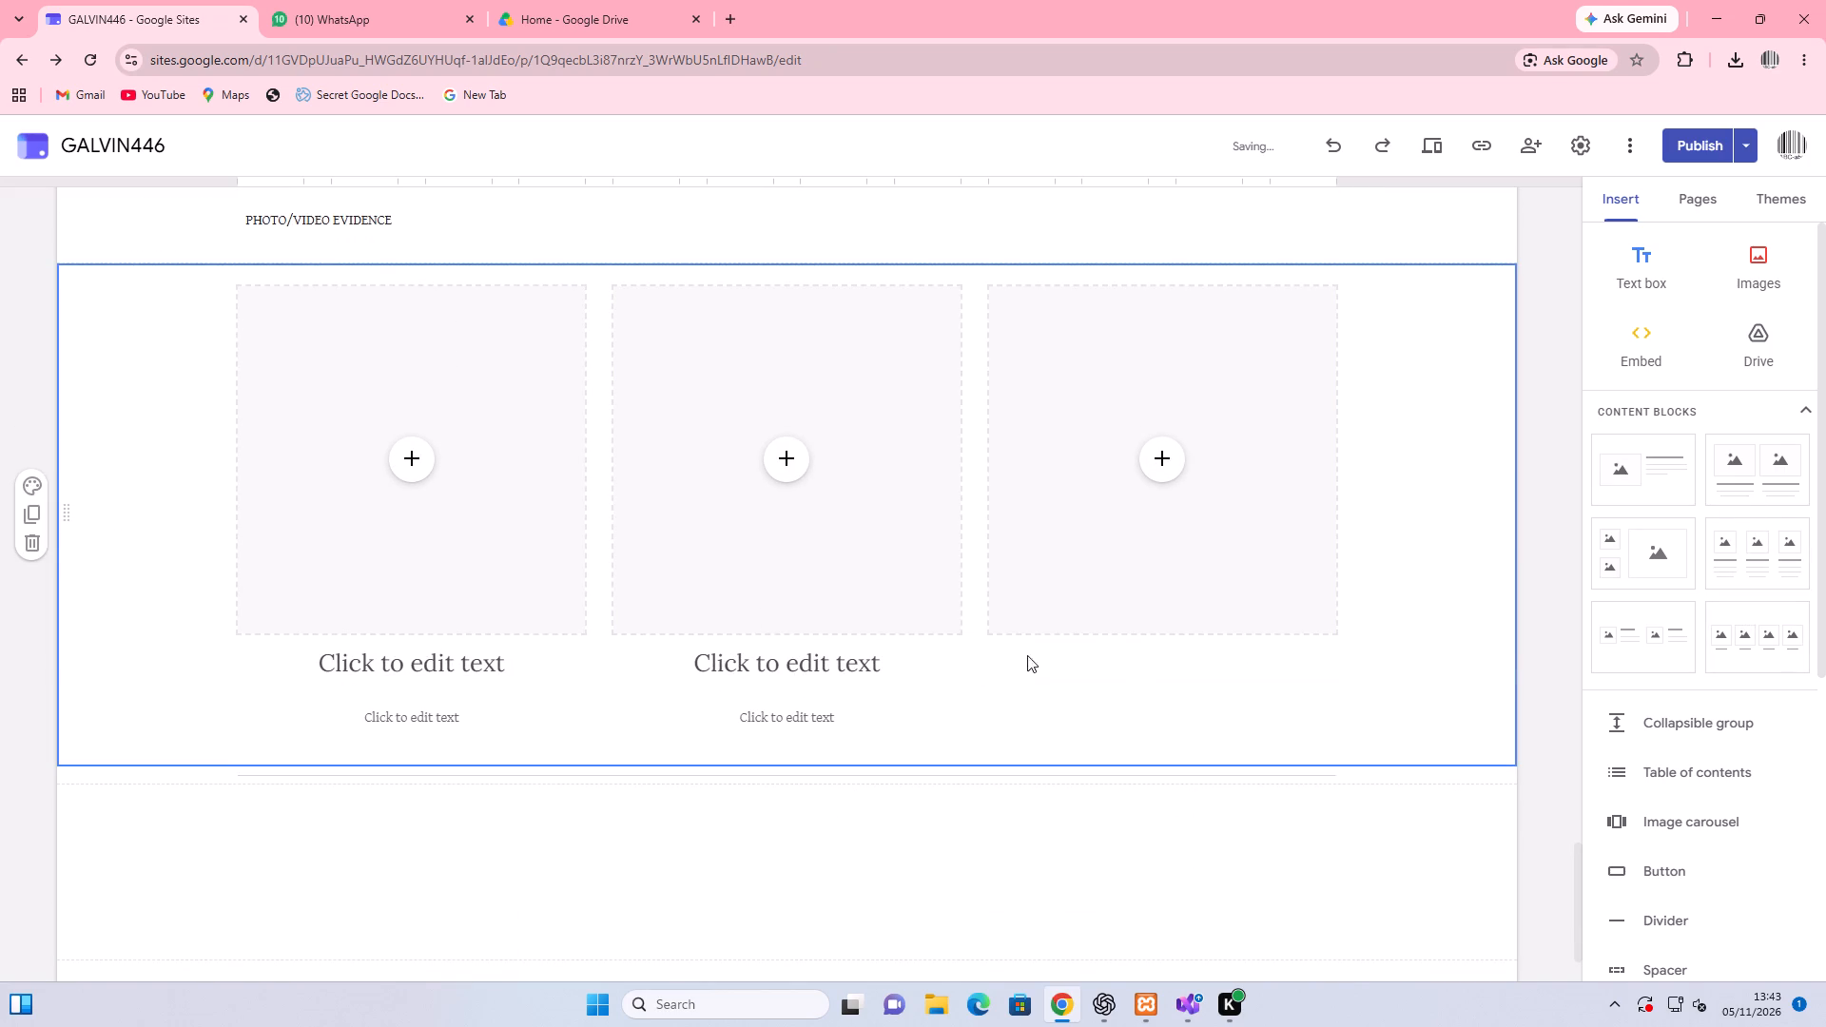
Delete the remaining heading and caption text boxes beneath the first two image placeholders in Element 4's photo/video evidence.
{"action": "left_click", "coordinate": [919, 654]}
{"action": "left_click", "coordinate": [1301, 596]}
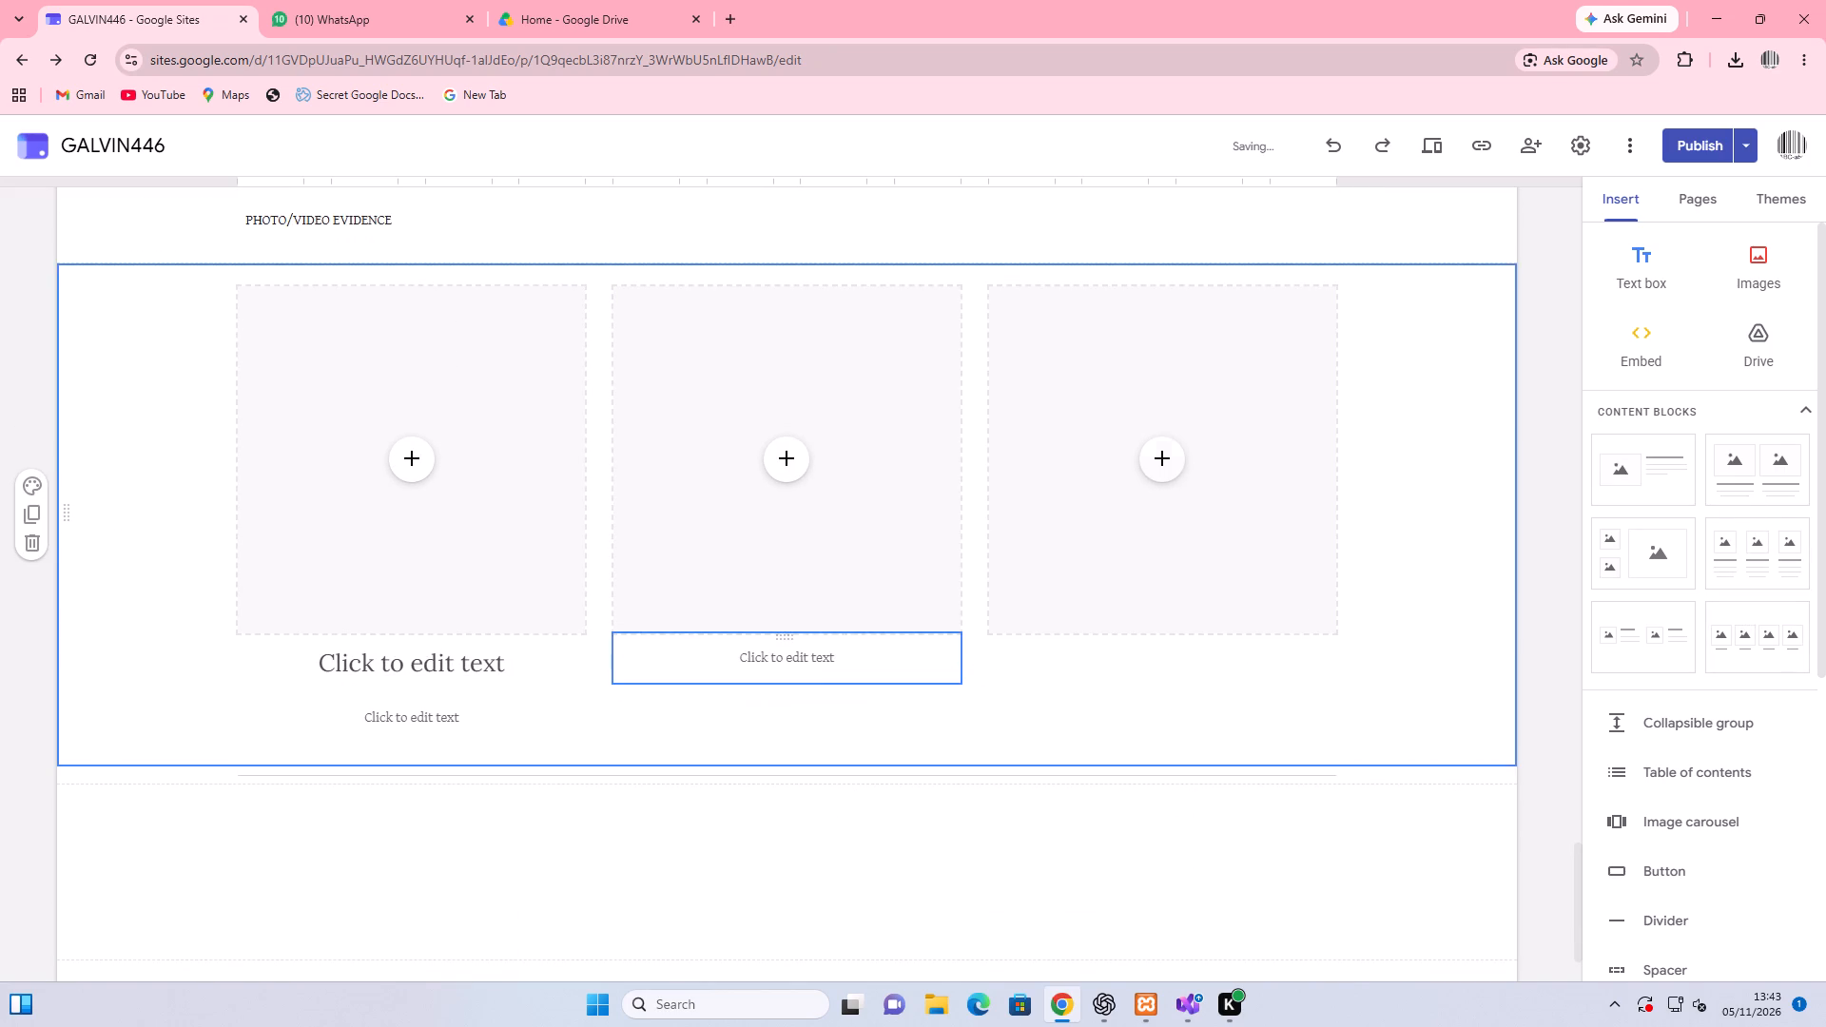
{"action": "left_click", "coordinate": [843, 654]}
{"action": "left_click", "coordinate": [1356, 602]}
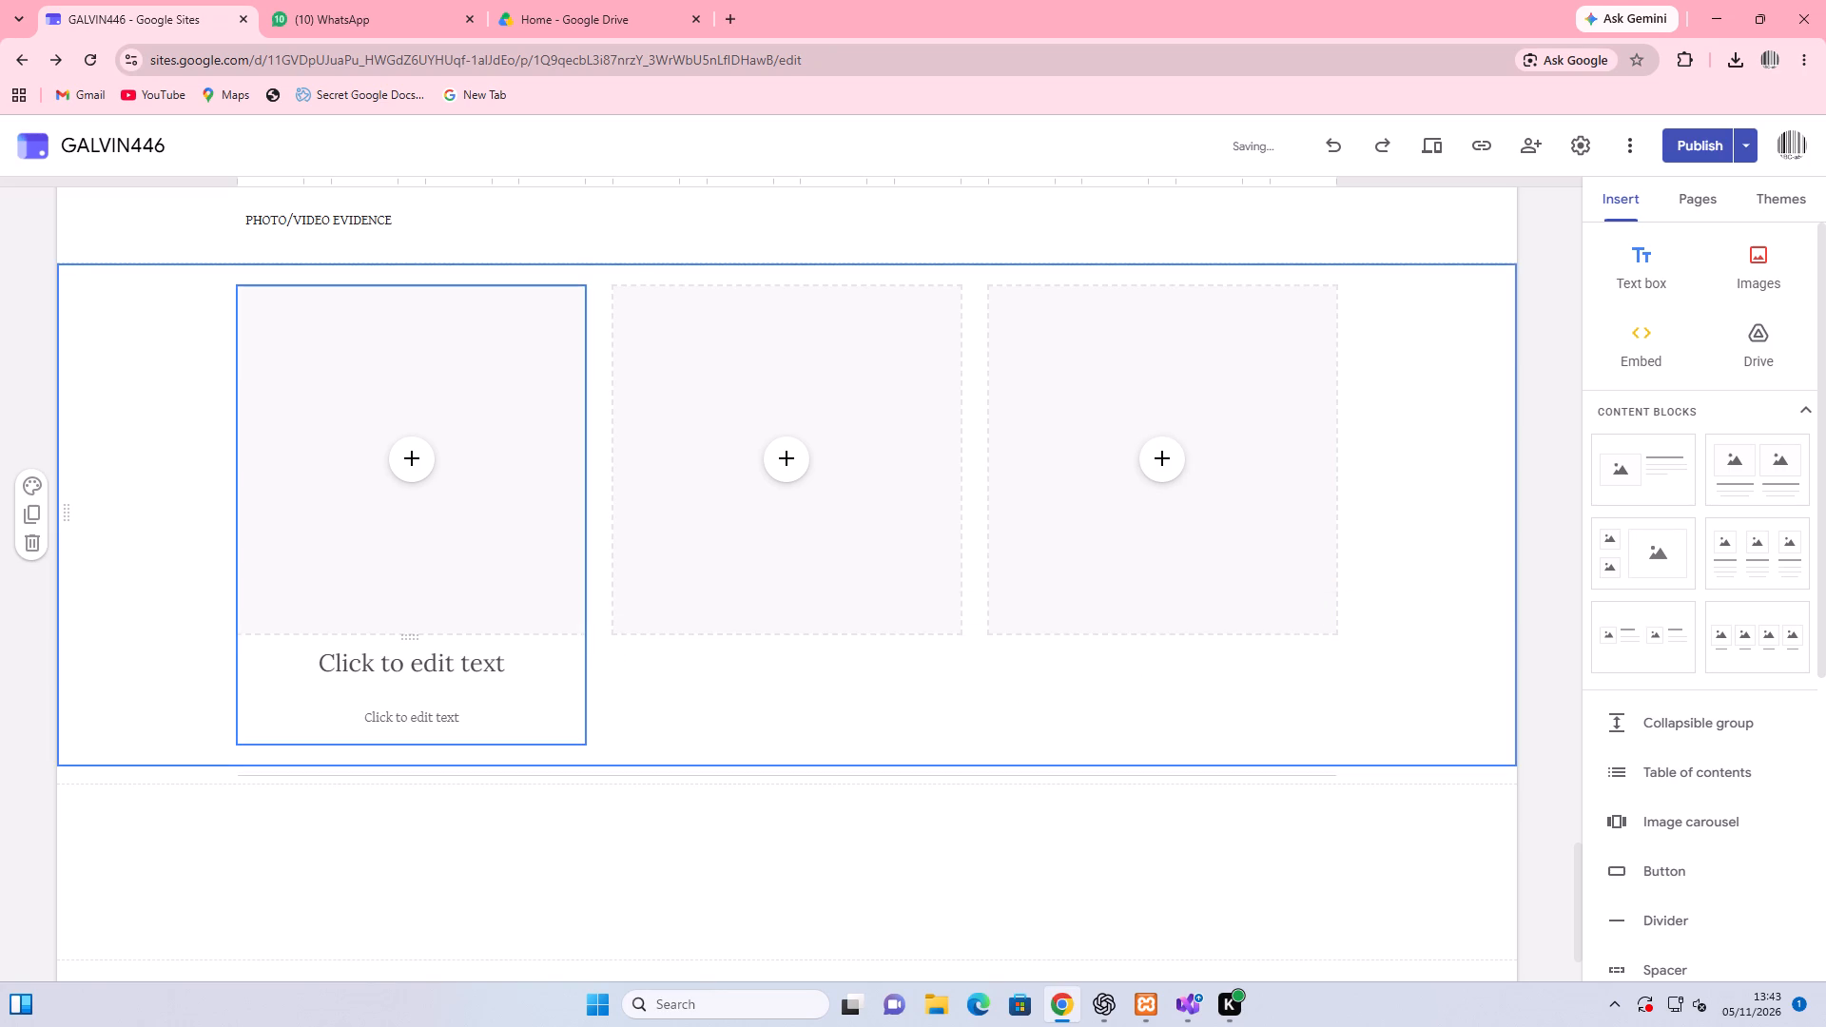
{"action": "left_click", "coordinate": [526, 671]}
{"action": "left_click", "coordinate": [921, 601]}
{"action": "left_click", "coordinate": [497, 652]}
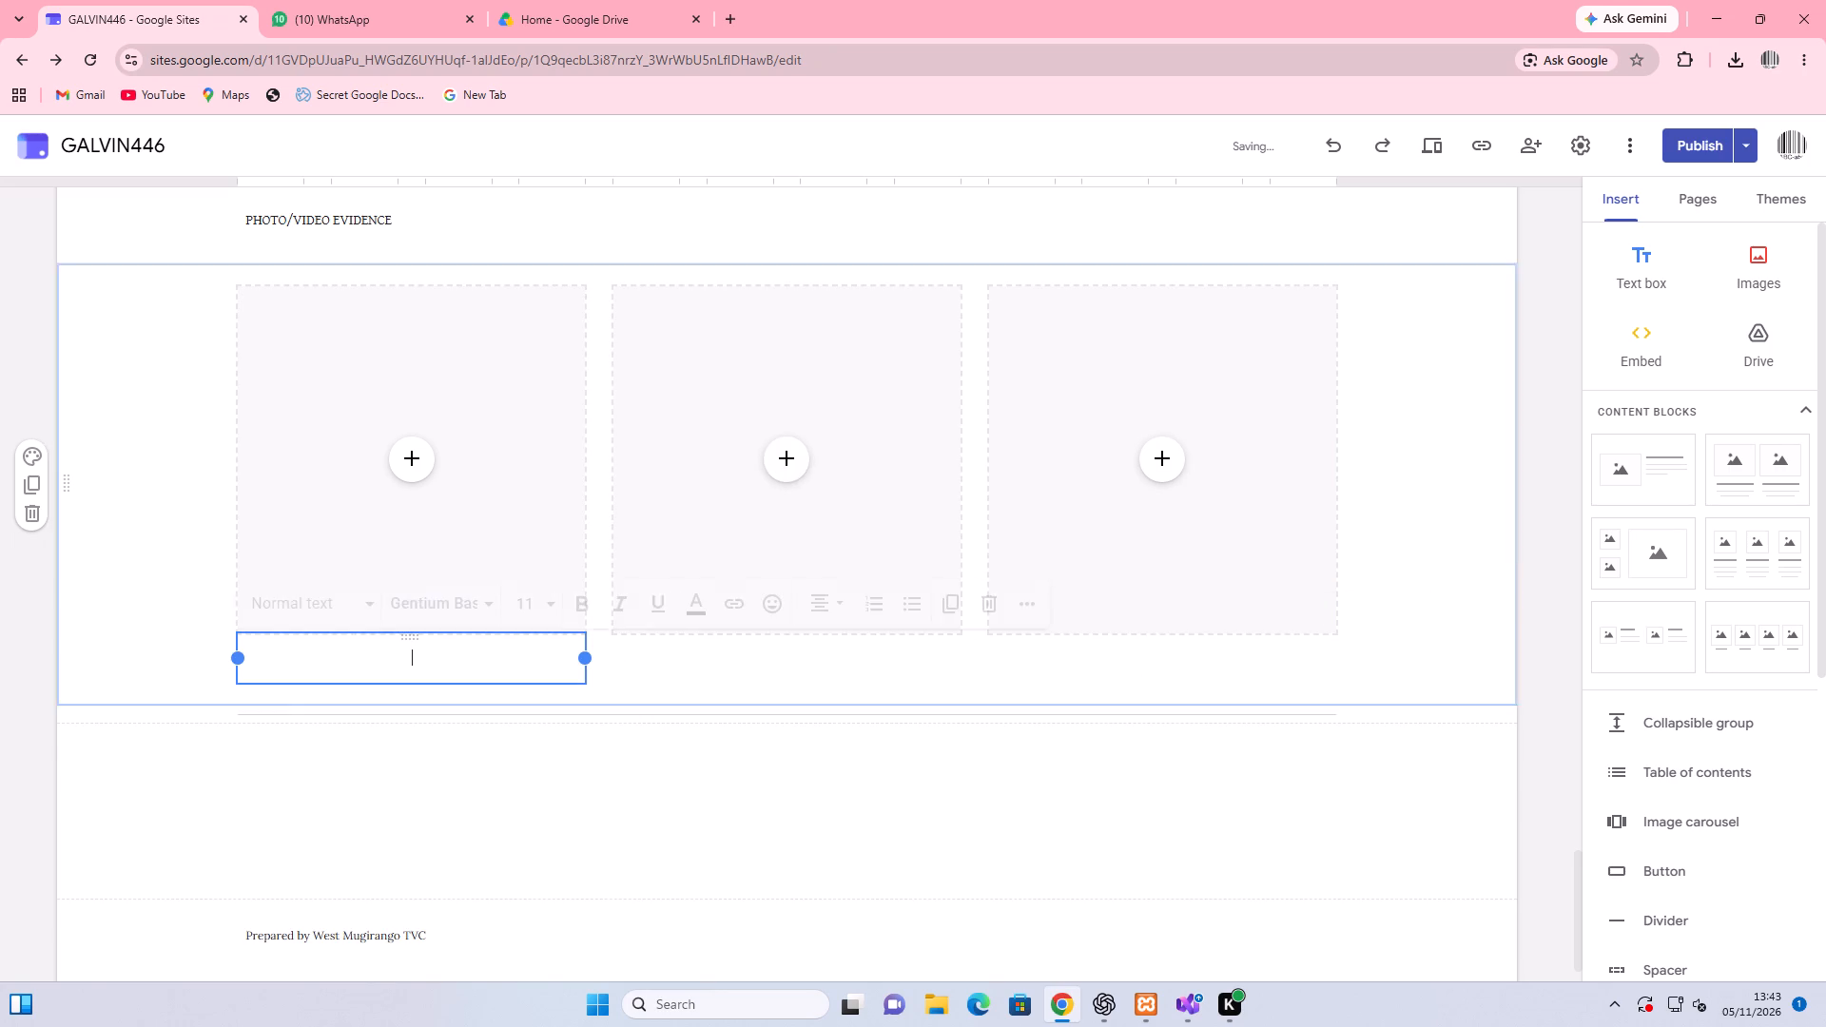
{"action": "left_click", "coordinate": [997, 604]}
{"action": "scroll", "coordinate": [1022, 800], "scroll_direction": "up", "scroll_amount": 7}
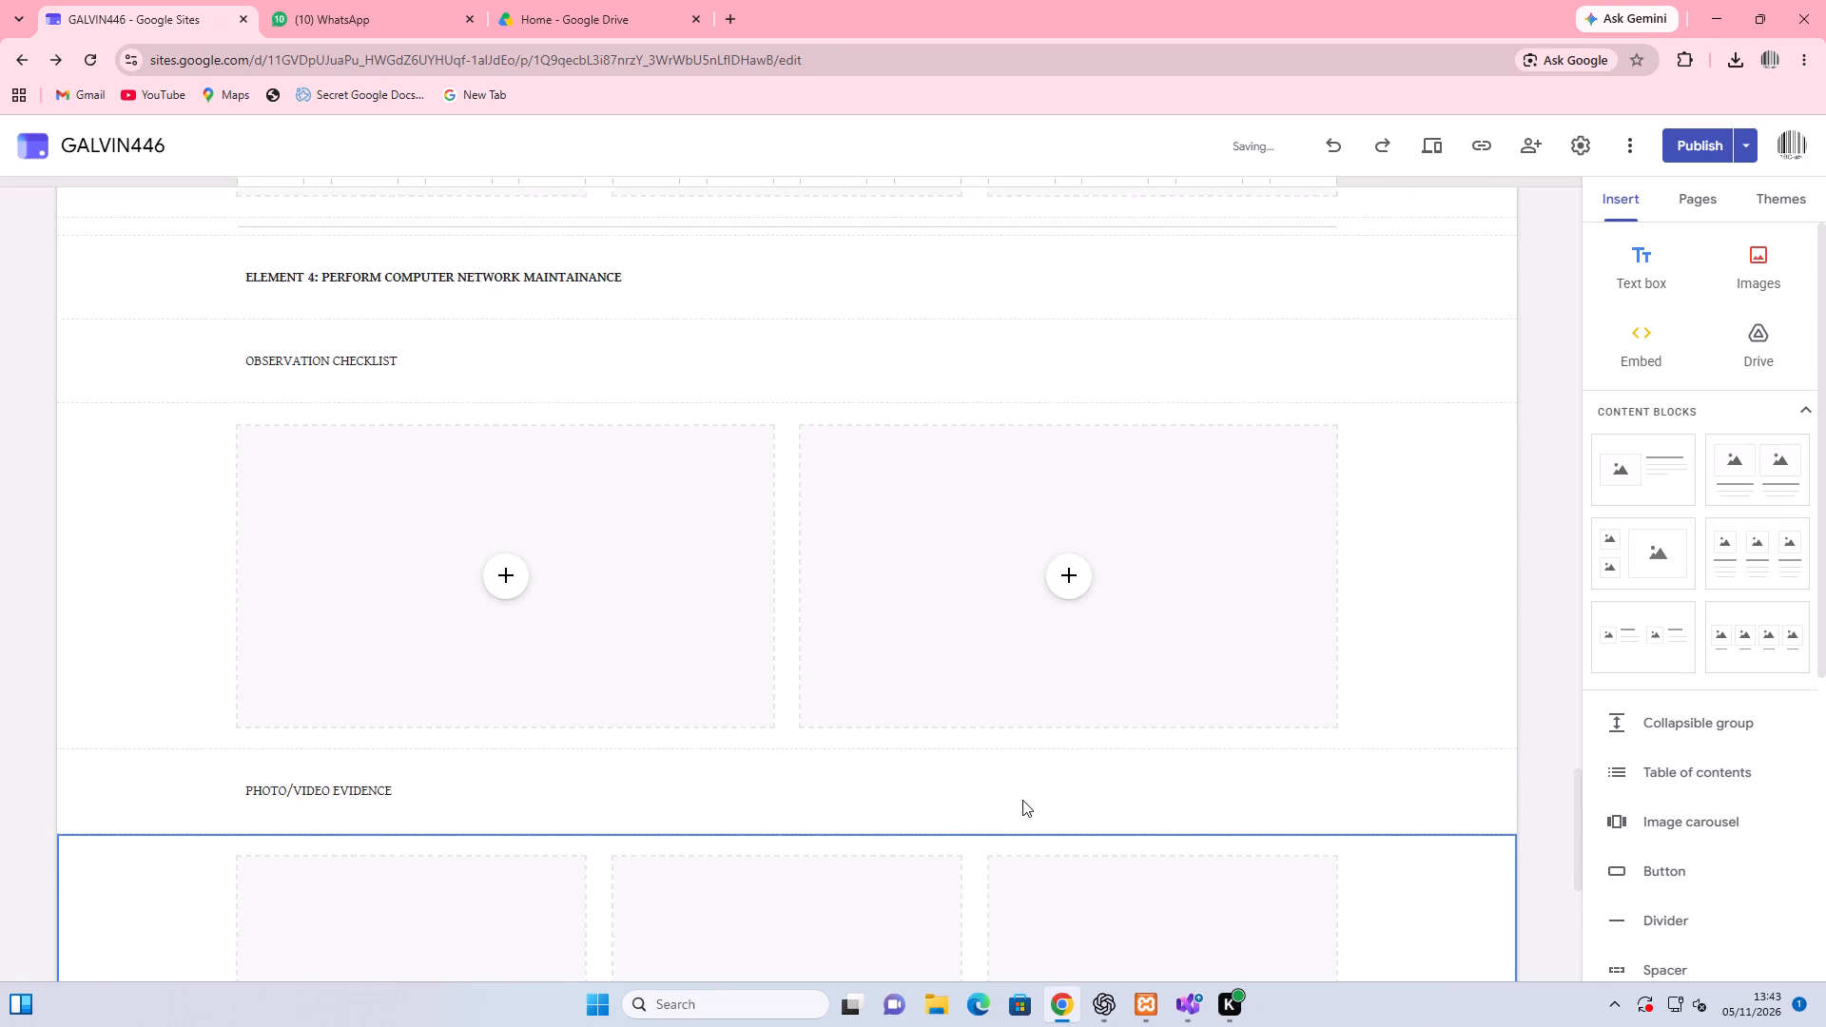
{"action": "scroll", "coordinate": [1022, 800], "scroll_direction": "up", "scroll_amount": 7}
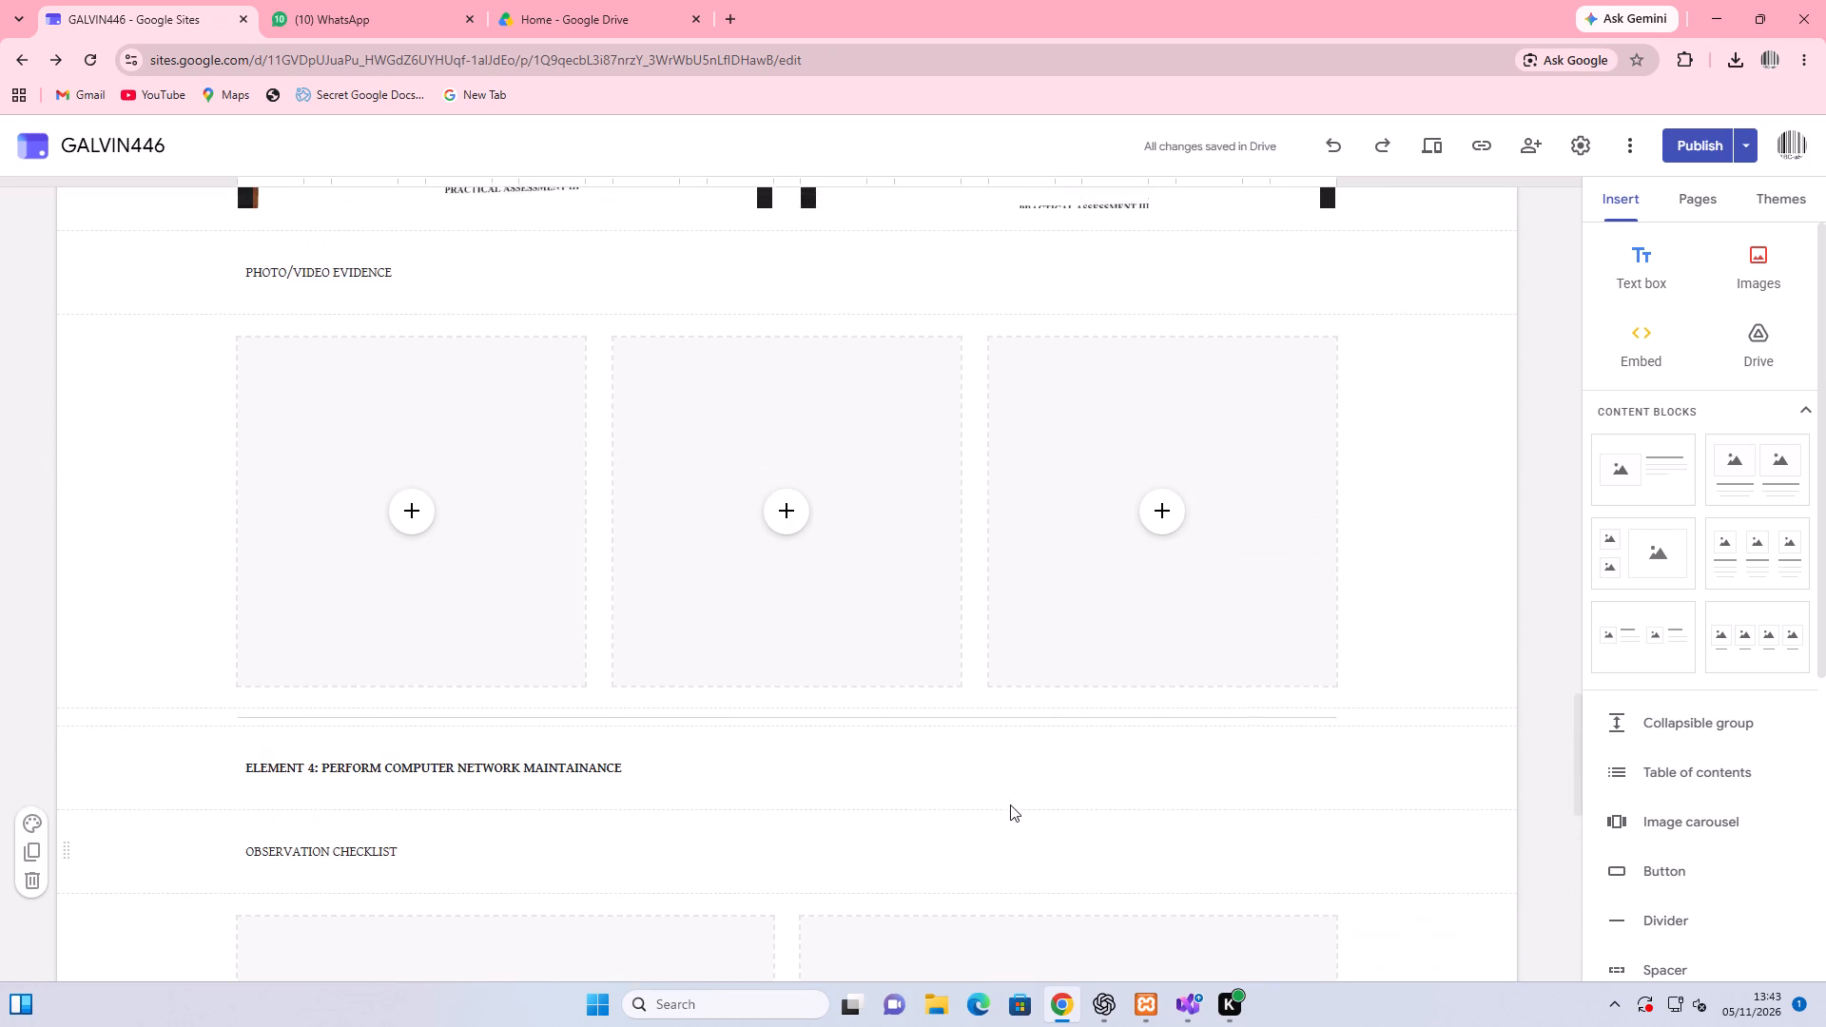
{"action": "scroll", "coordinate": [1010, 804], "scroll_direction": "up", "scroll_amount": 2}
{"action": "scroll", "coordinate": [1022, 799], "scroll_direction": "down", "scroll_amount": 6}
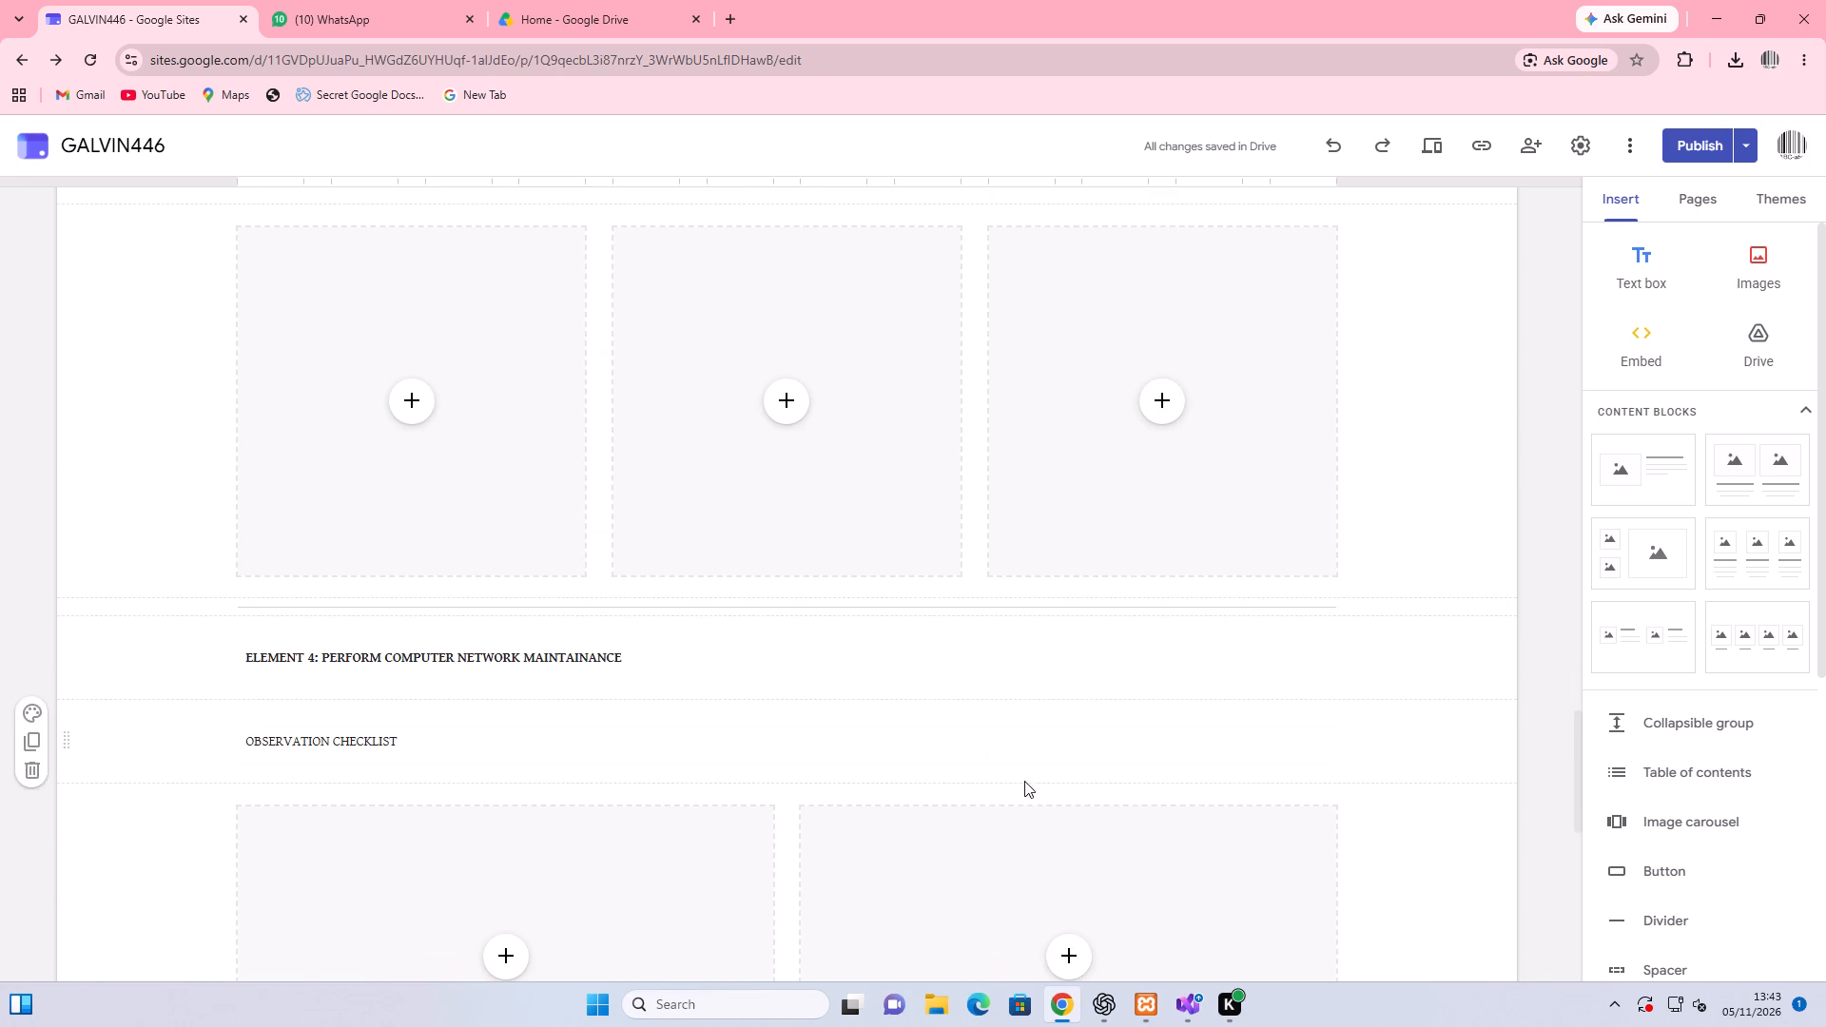
Review the unit page's Element 1 to 4 sections, comparing their headings, observation checklists and photo/video evidence placeholders.
{"action": "scroll", "coordinate": [736, 771], "scroll_direction": "up", "scroll_amount": 12}
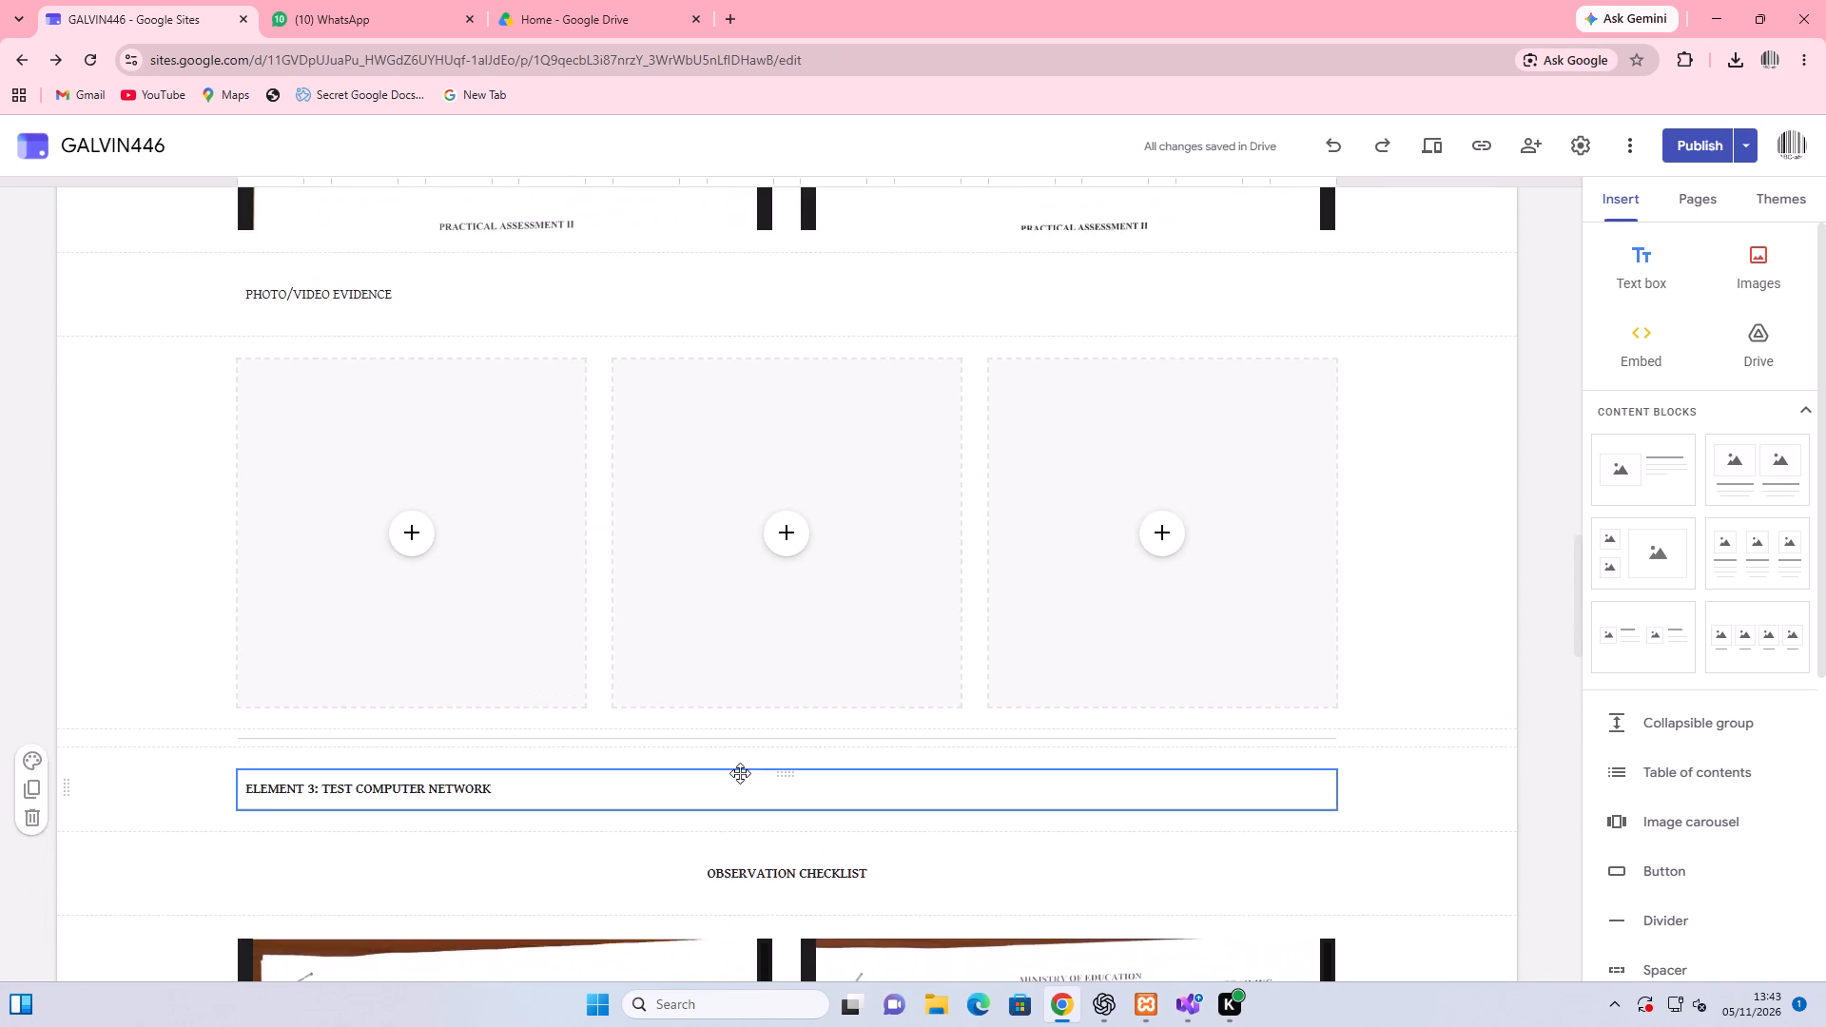
{"action": "scroll", "coordinate": [740, 773], "scroll_direction": "up", "scroll_amount": 14}
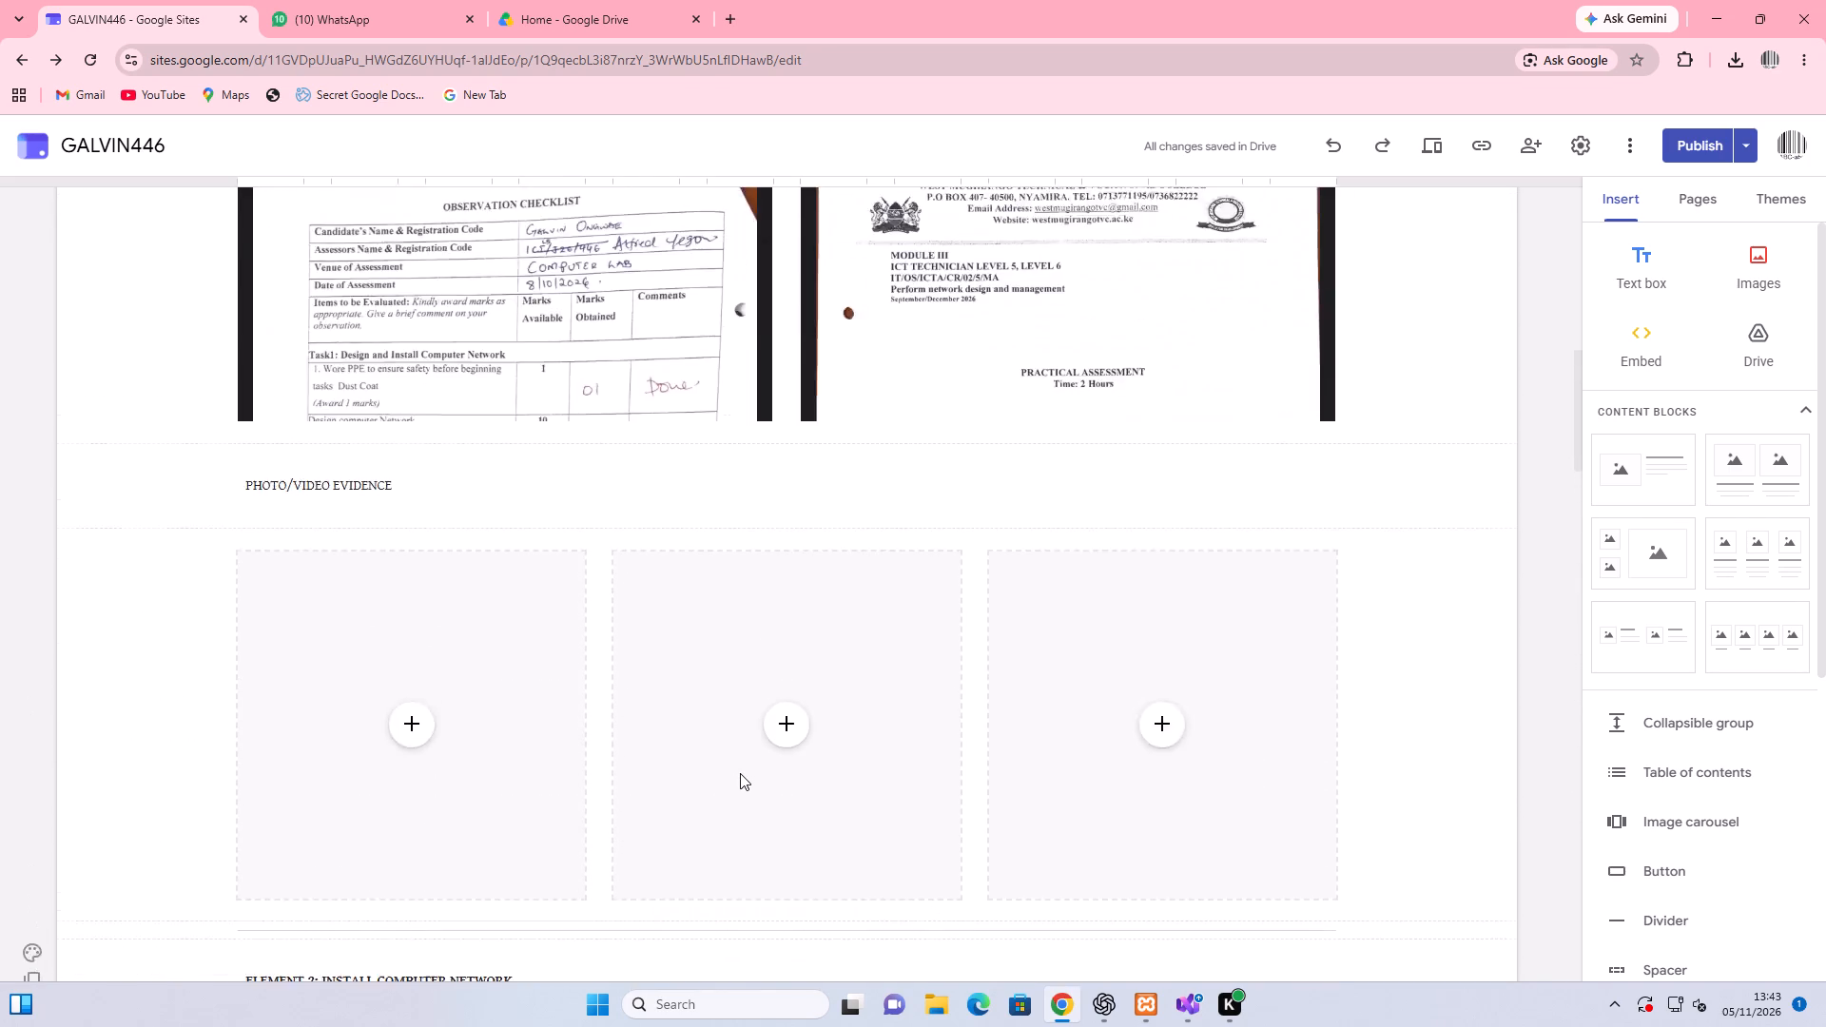
{"action": "scroll", "coordinate": [740, 773], "scroll_direction": "up", "scroll_amount": 5}
{"action": "scroll", "coordinate": [740, 773], "scroll_direction": "down", "scroll_amount": 6}
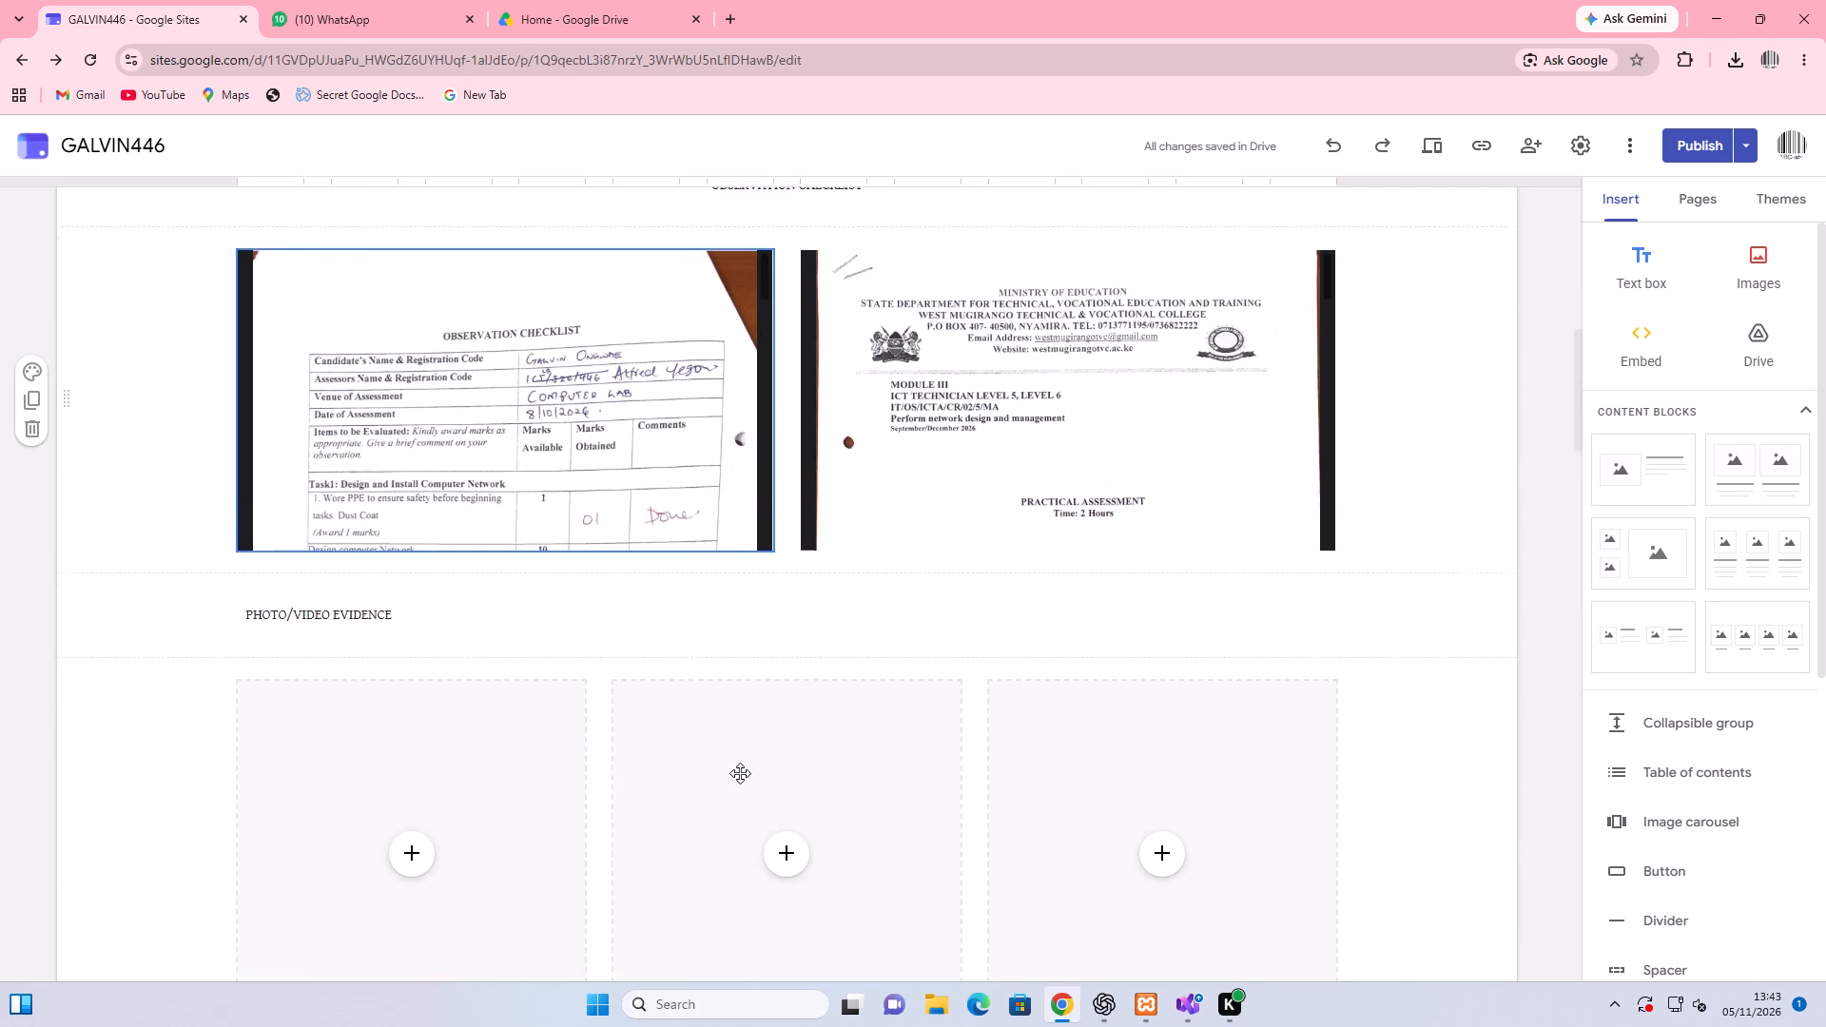
{"action": "scroll", "coordinate": [740, 773], "scroll_direction": "down", "scroll_amount": 13}
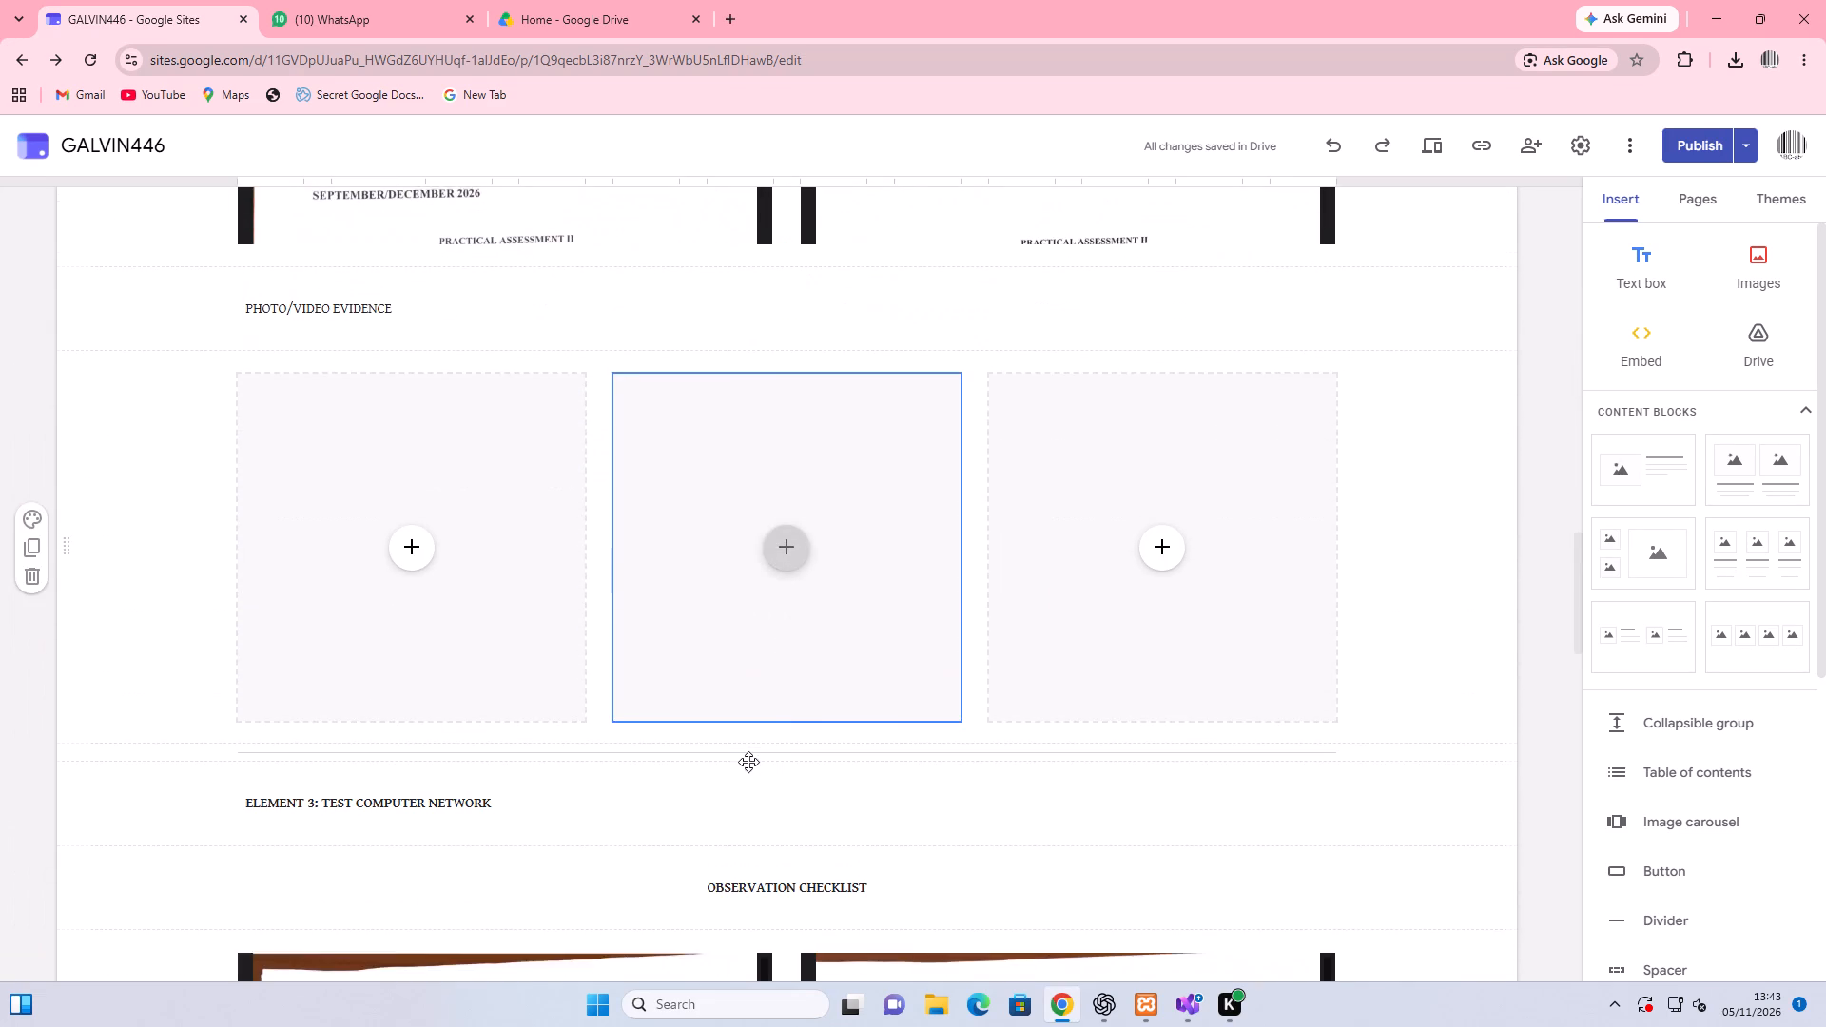
{"action": "scroll", "coordinate": [748, 762], "scroll_direction": "down", "scroll_amount": 1}
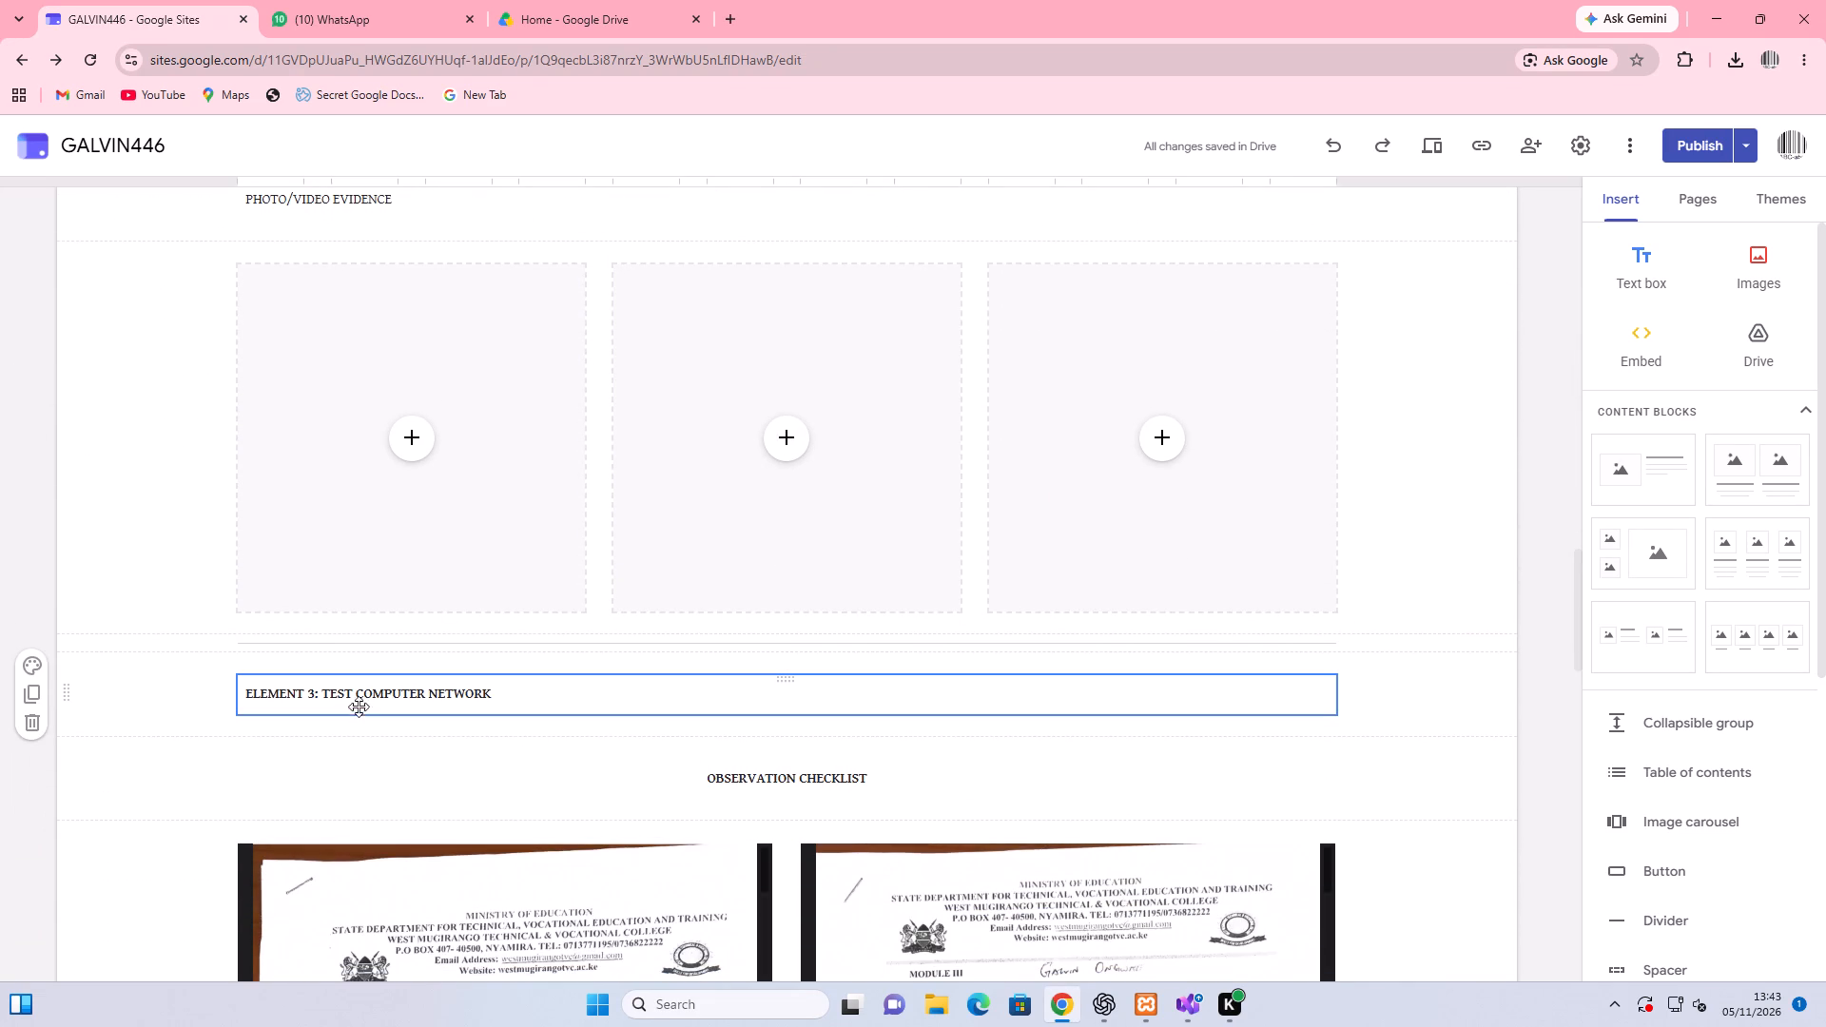
{"action": "scroll", "coordinate": [612, 694], "scroll_direction": "down", "scroll_amount": 9}
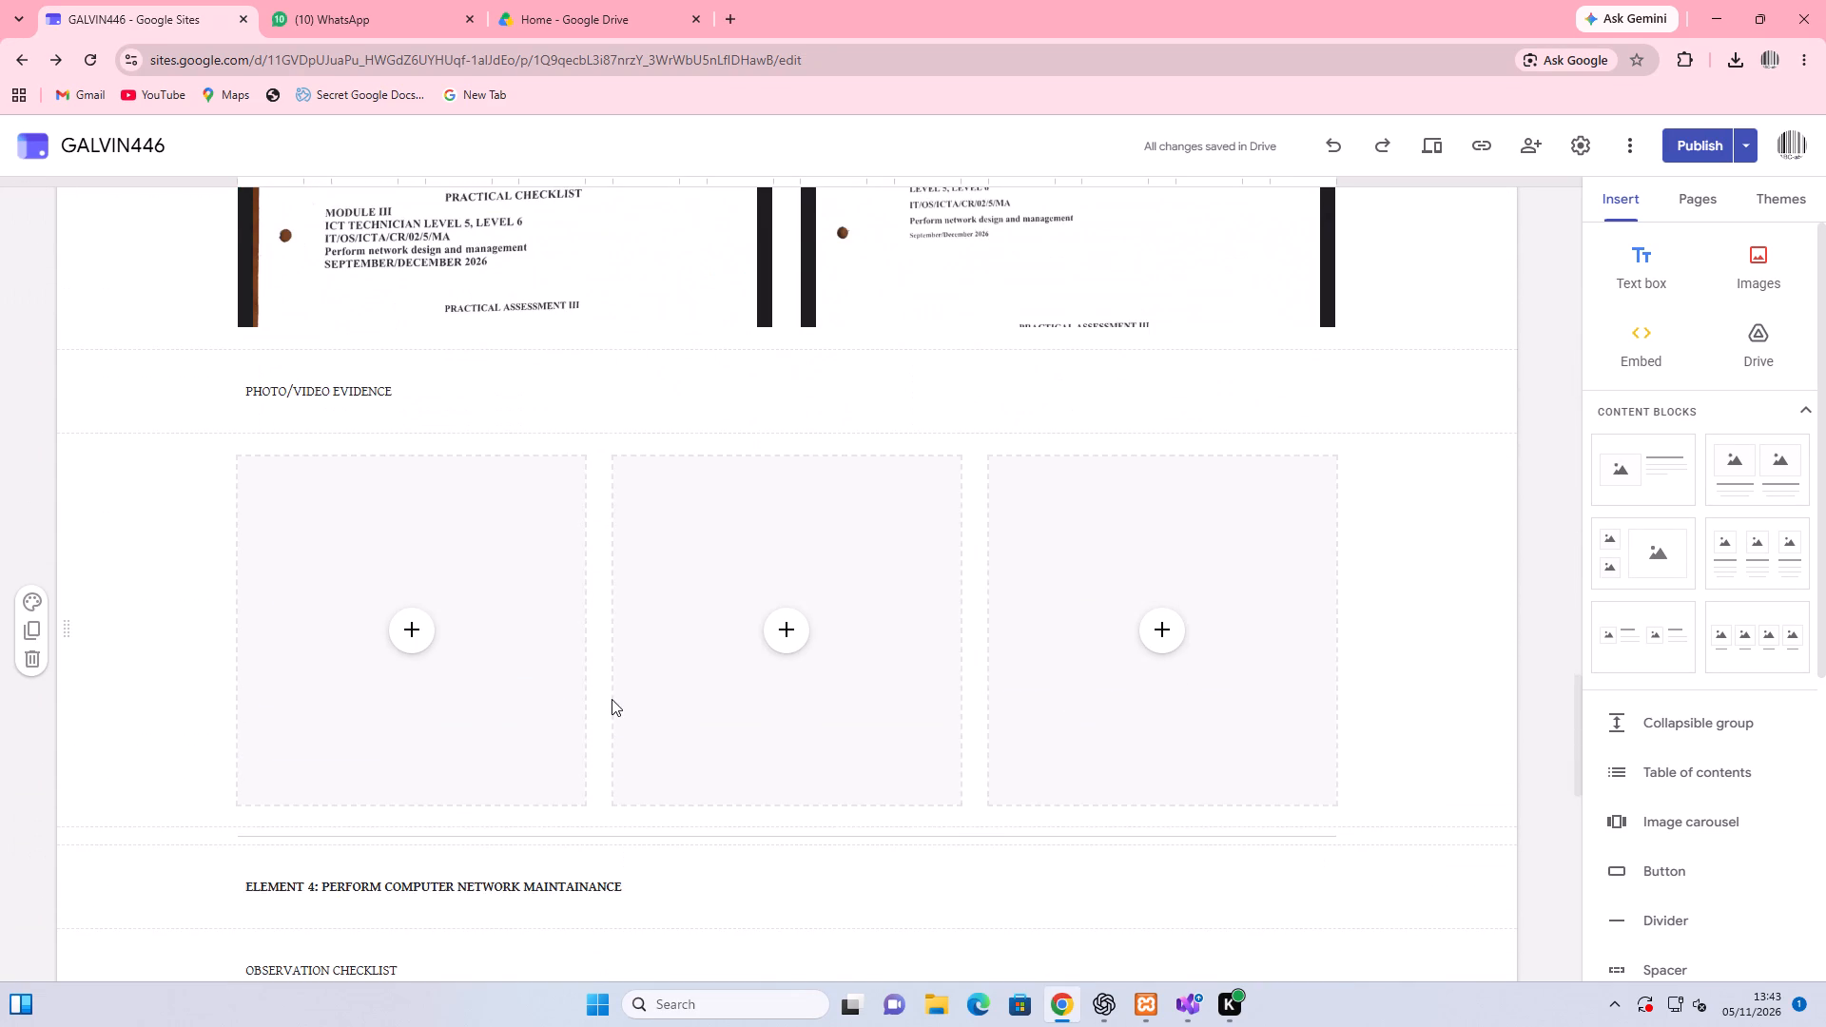
{"action": "scroll", "coordinate": [612, 699], "scroll_direction": "down", "scroll_amount": 4}
{"action": "scroll", "coordinate": [614, 705], "scroll_direction": "up", "scroll_amount": 2}
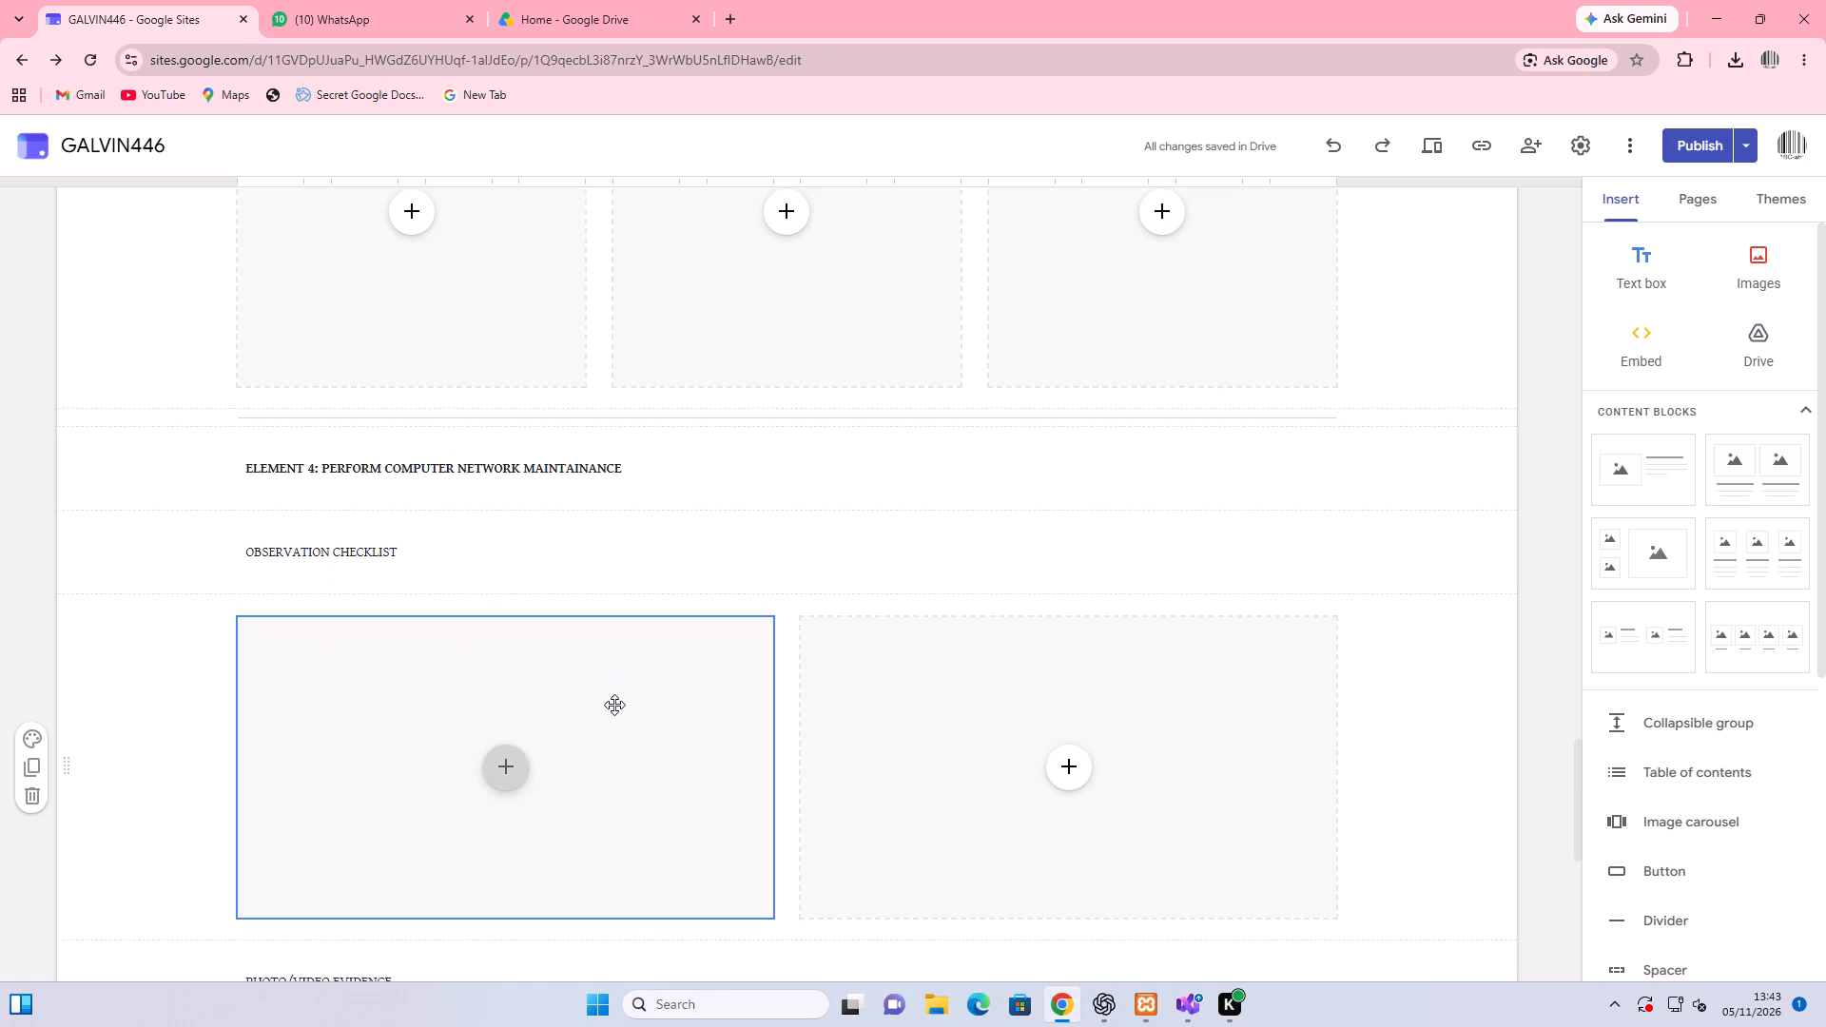
{"action": "scroll", "coordinate": [614, 705], "scroll_direction": "up", "scroll_amount": 19}
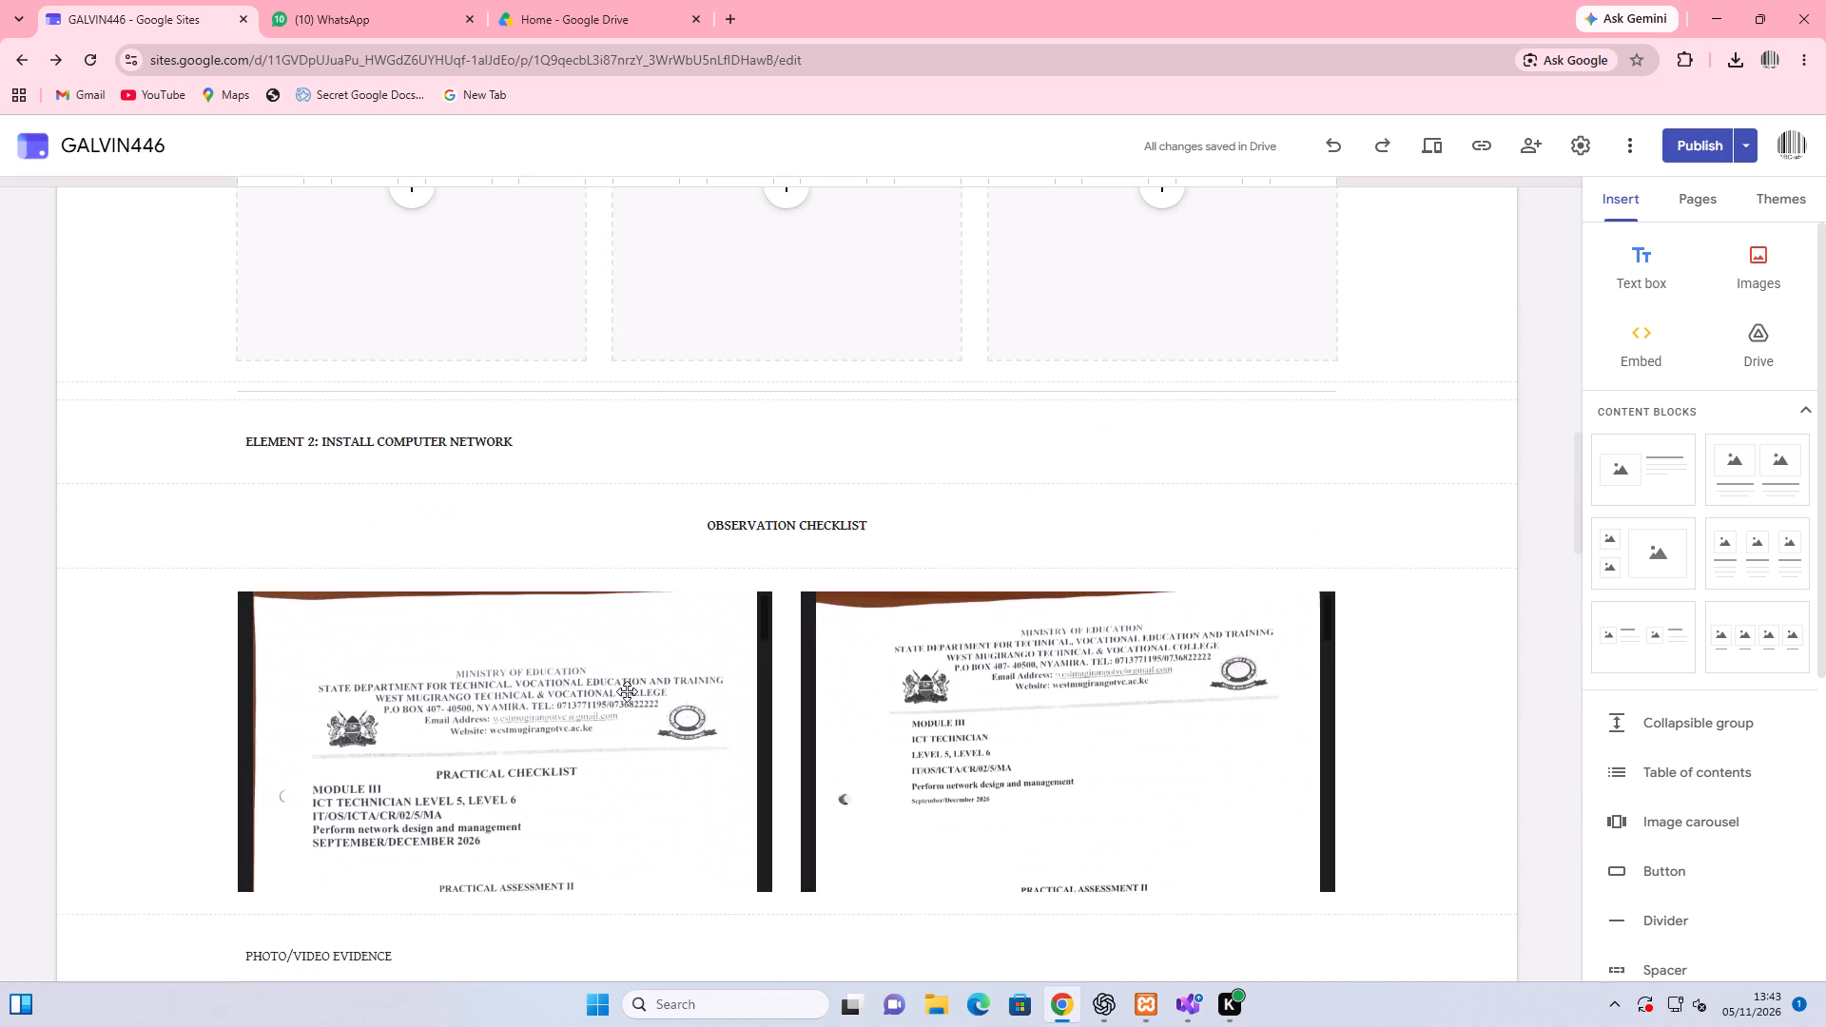
{"action": "scroll", "coordinate": [627, 691], "scroll_direction": "up", "scroll_amount": 11}
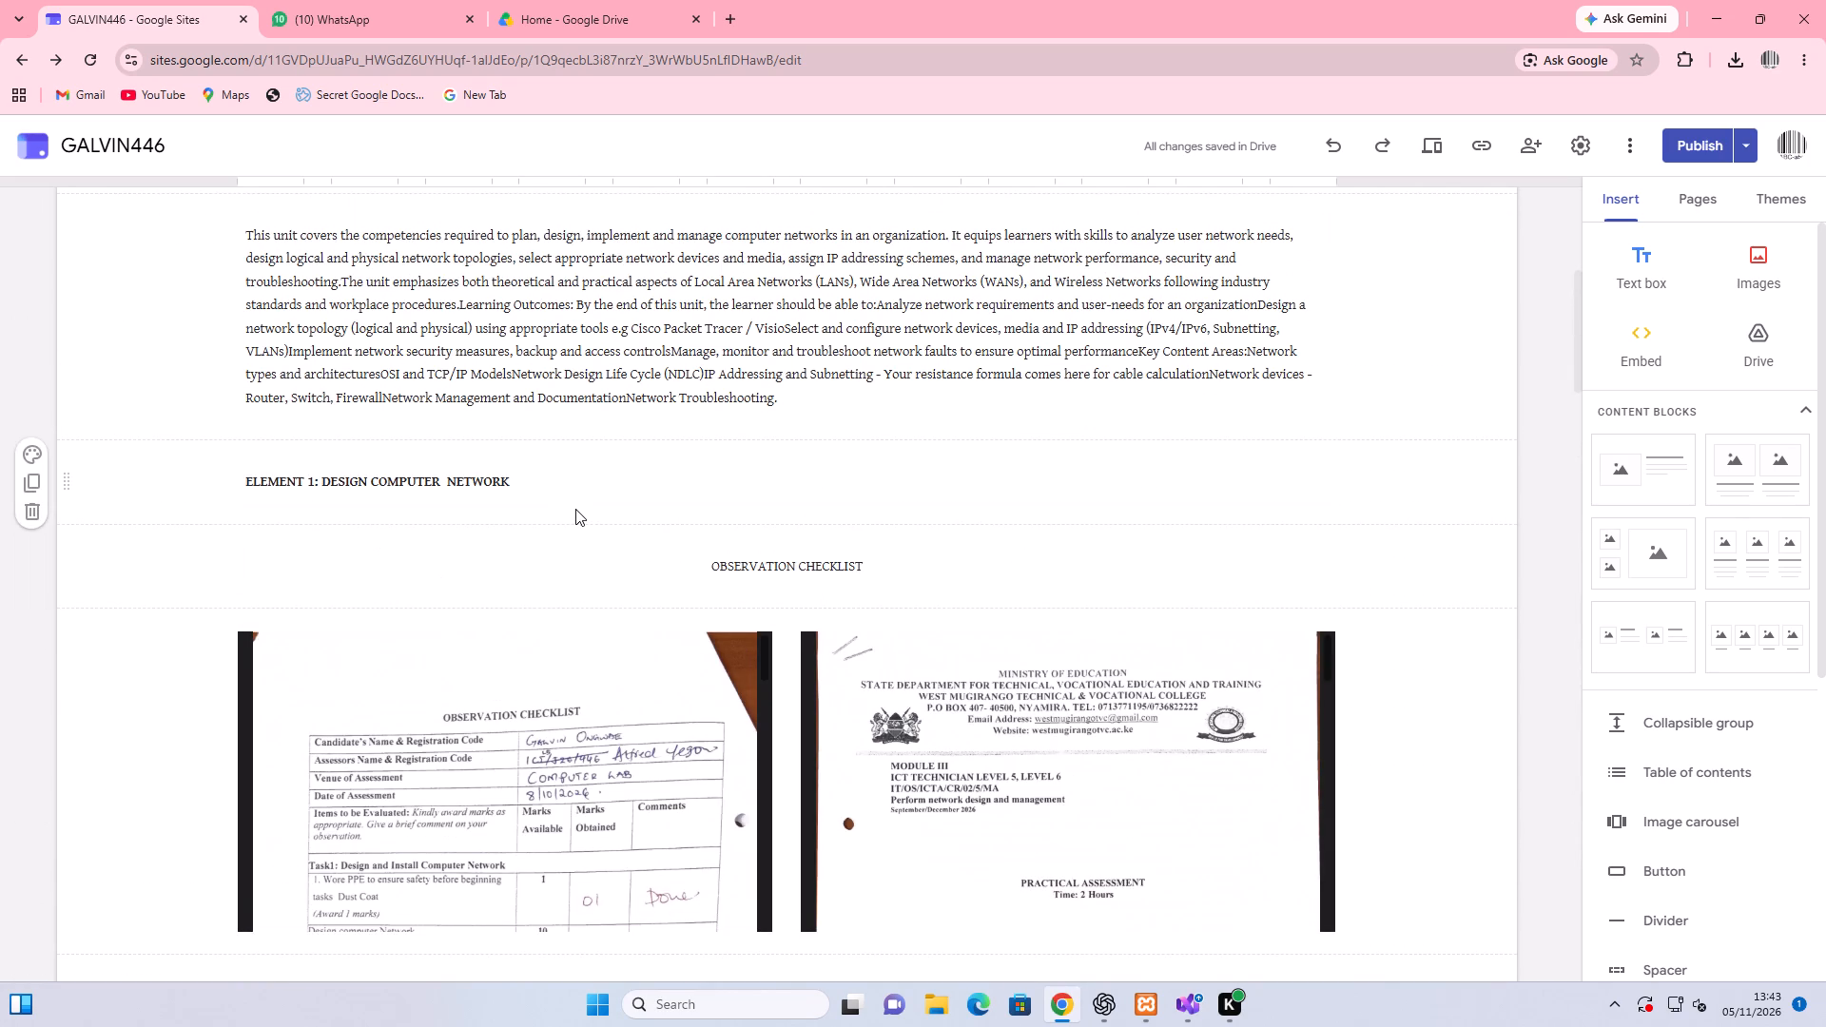
{"action": "scroll", "coordinate": [529, 552], "scroll_direction": "down", "scroll_amount": 11}
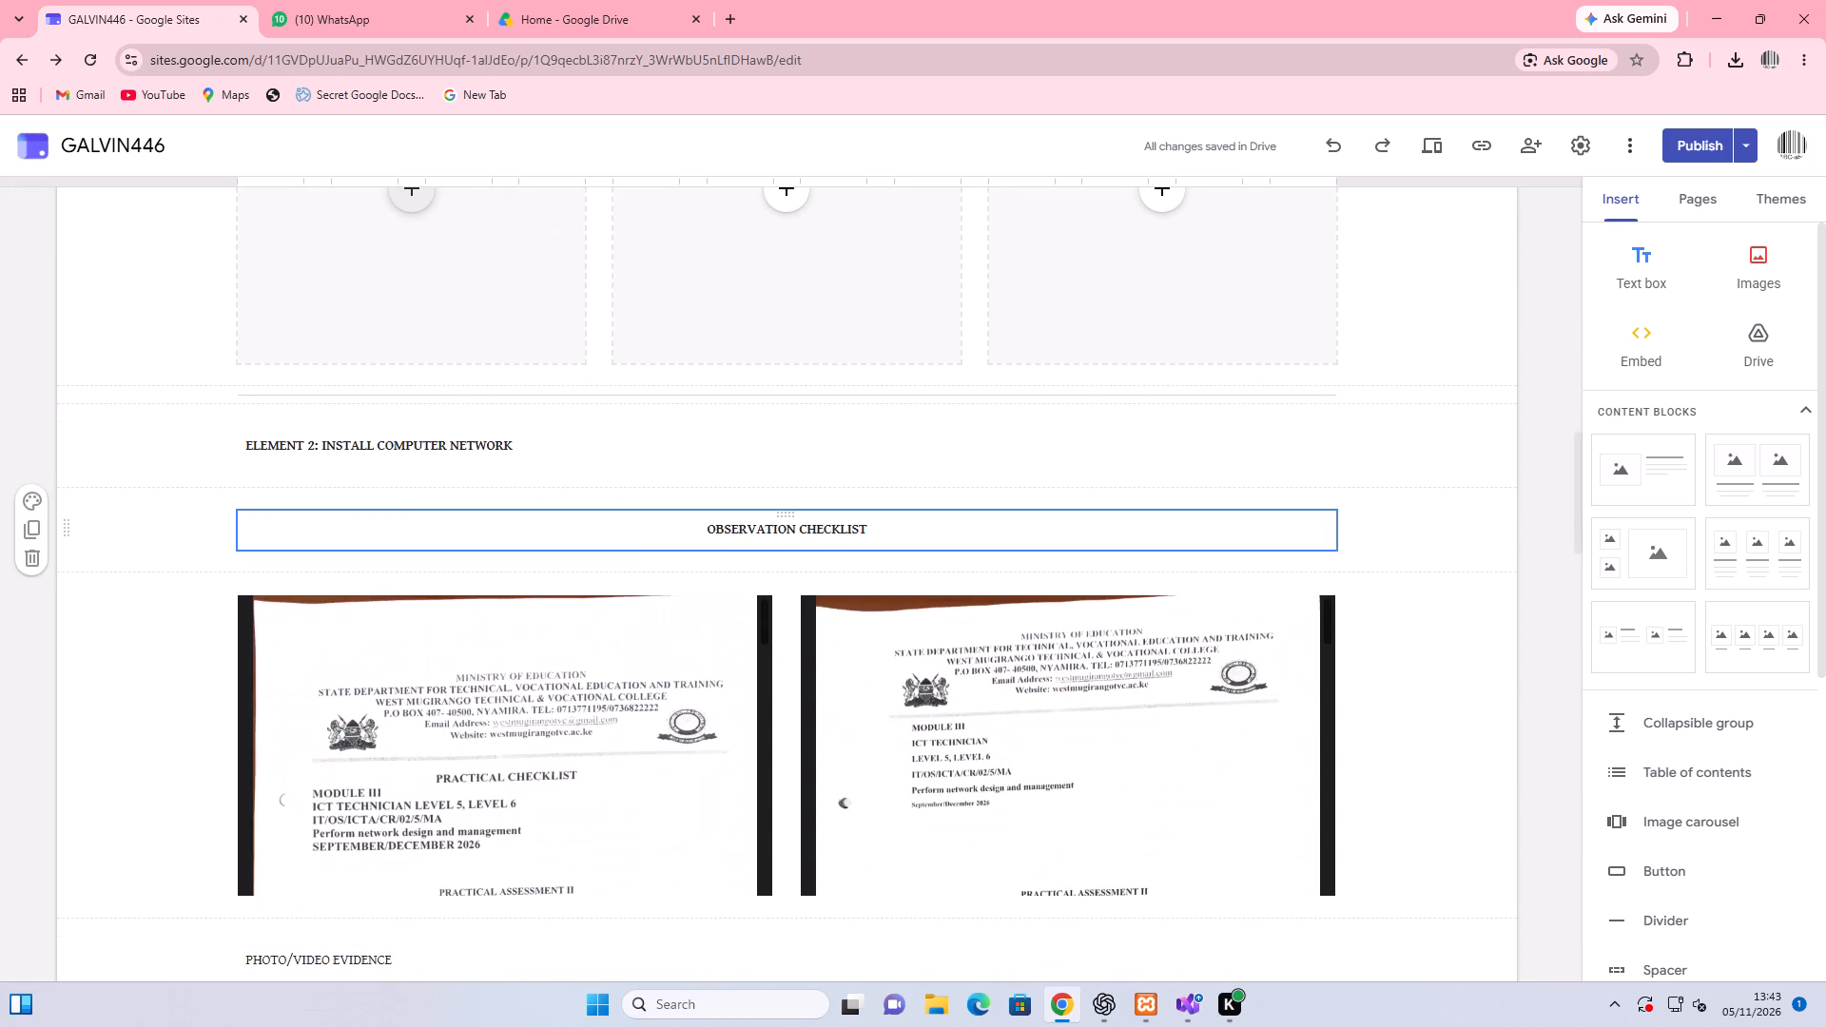
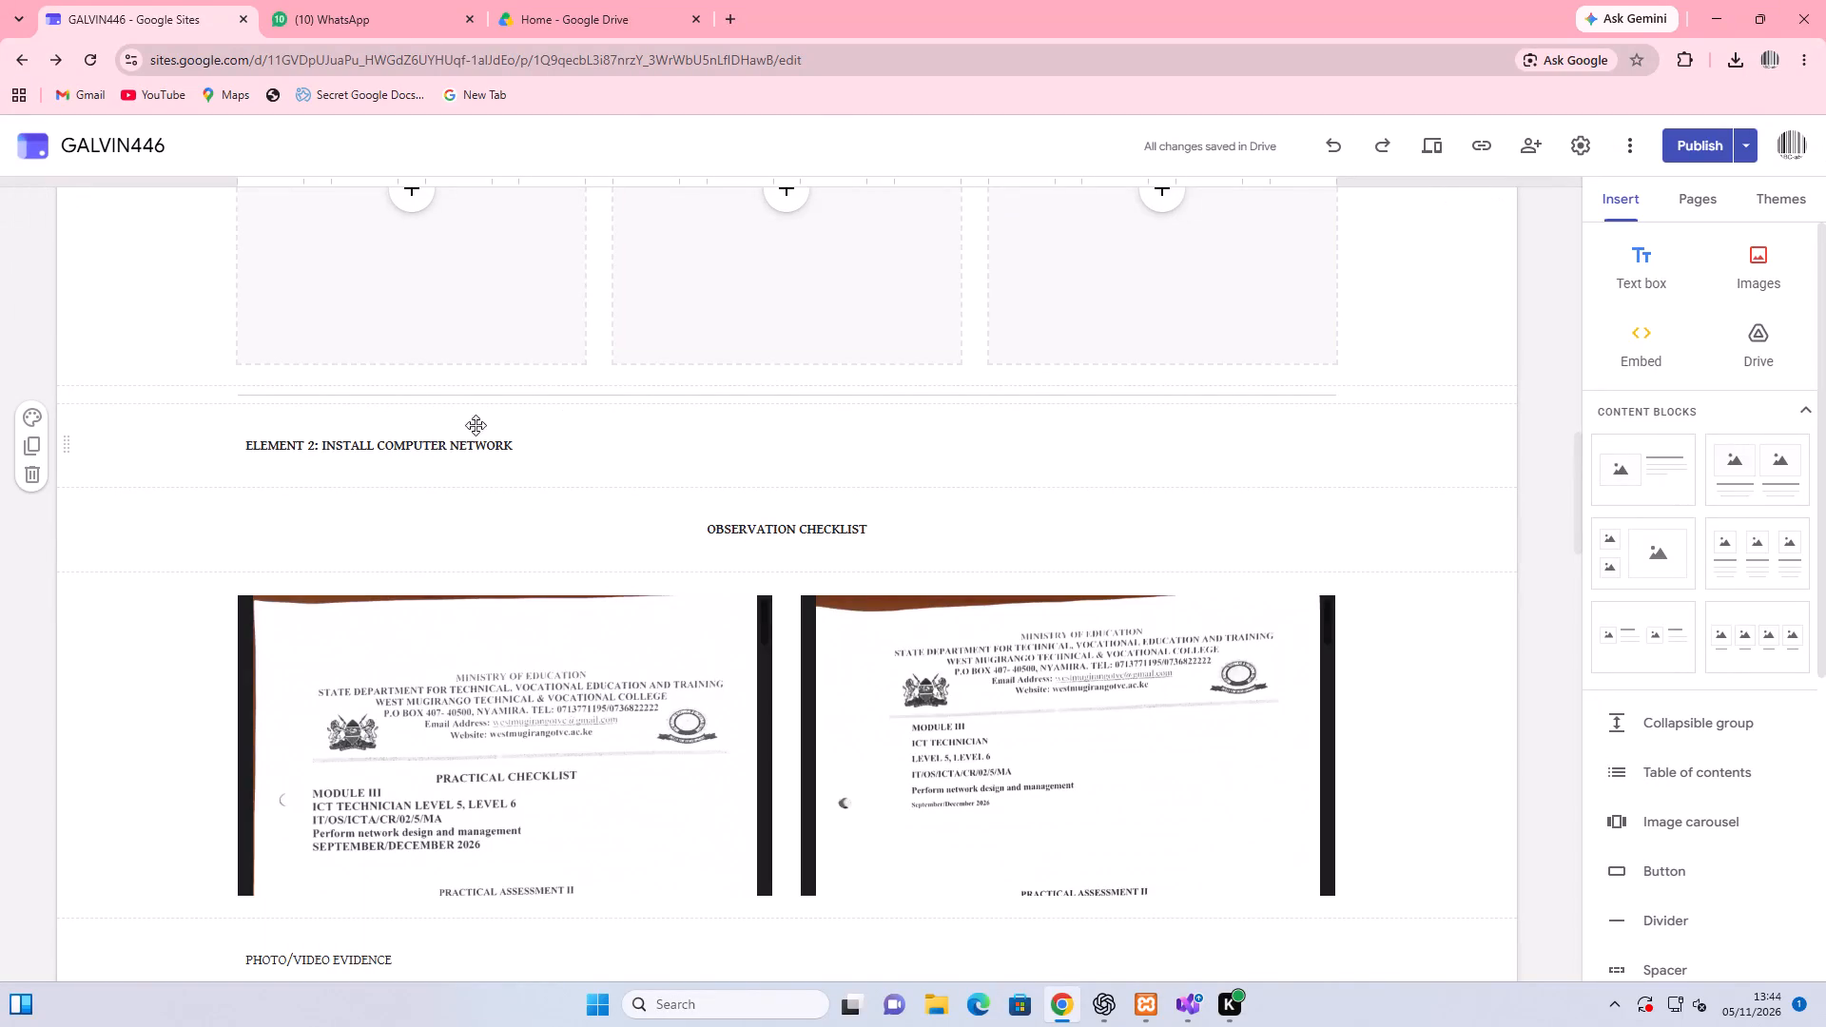
Move the text INSTALL COMPUTER NETWORK out of Element 2's heading into Element 1's heading, right after DESIGN.
{"action": "scroll", "coordinate": [485, 442], "scroll_direction": "up", "scroll_amount": 9}
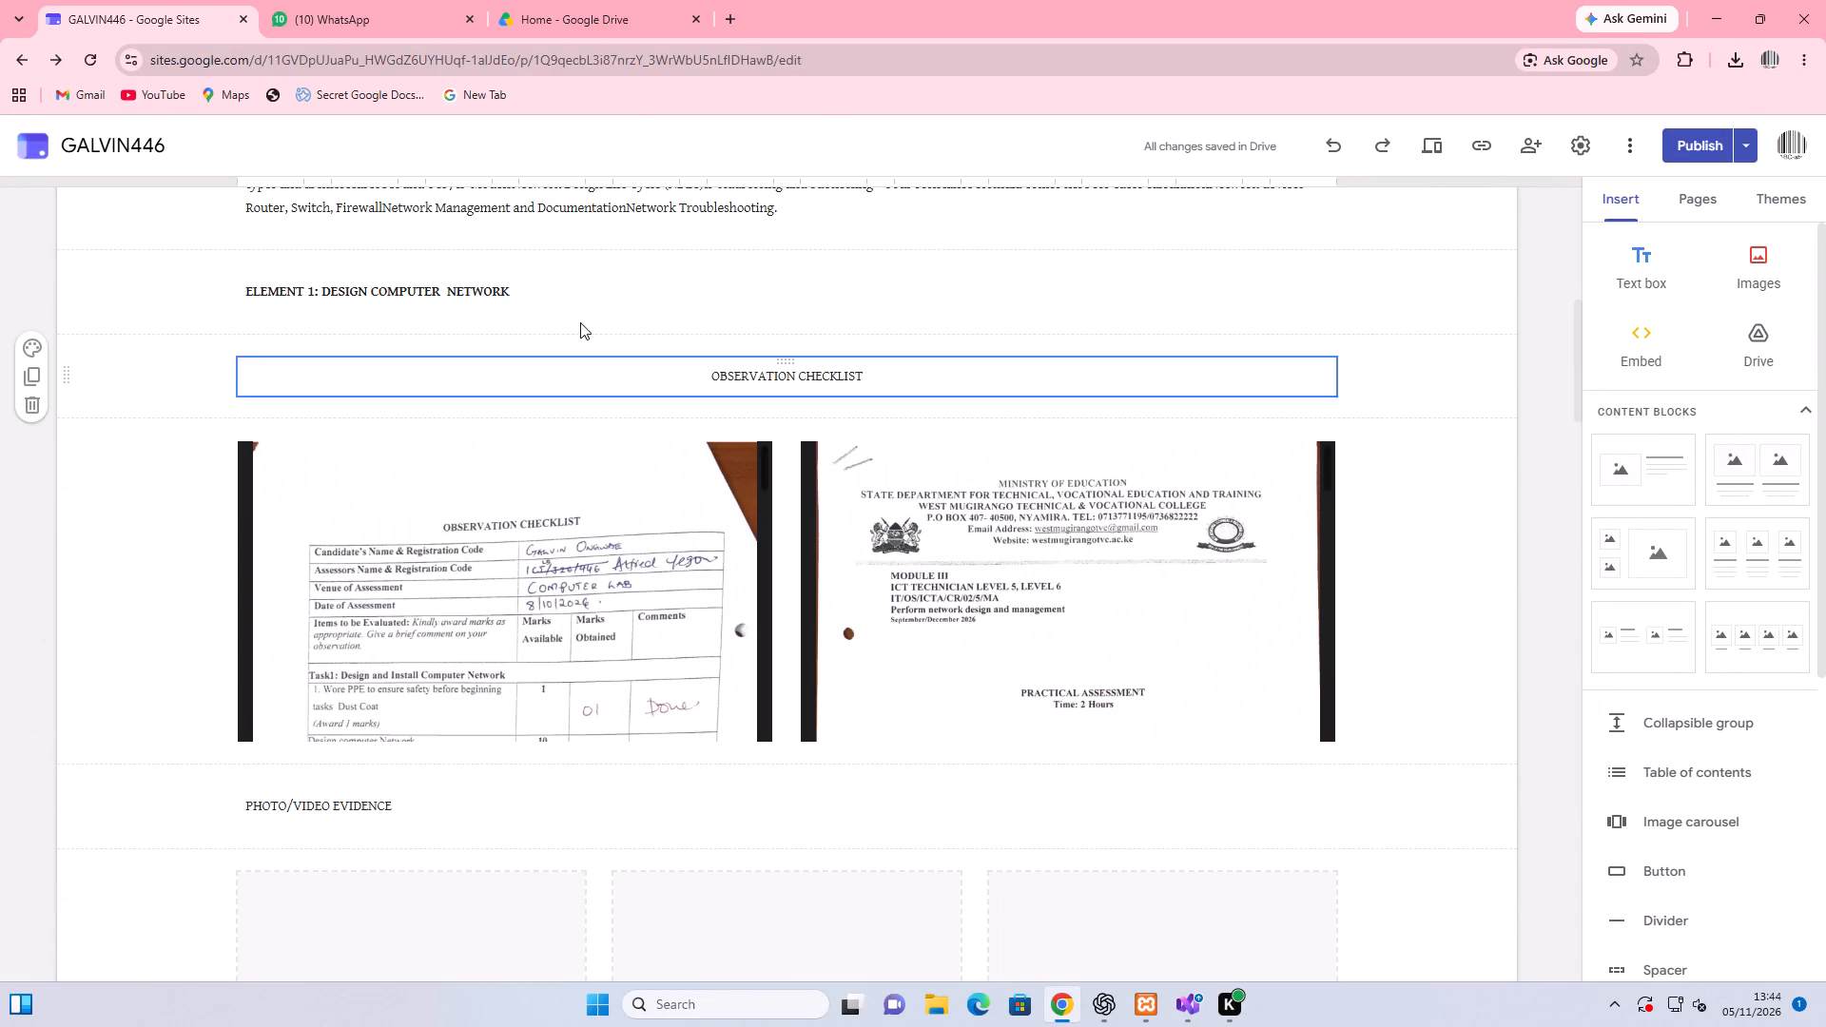
{"action": "scroll", "coordinate": [540, 394], "scroll_direction": "down", "scroll_amount": 7}
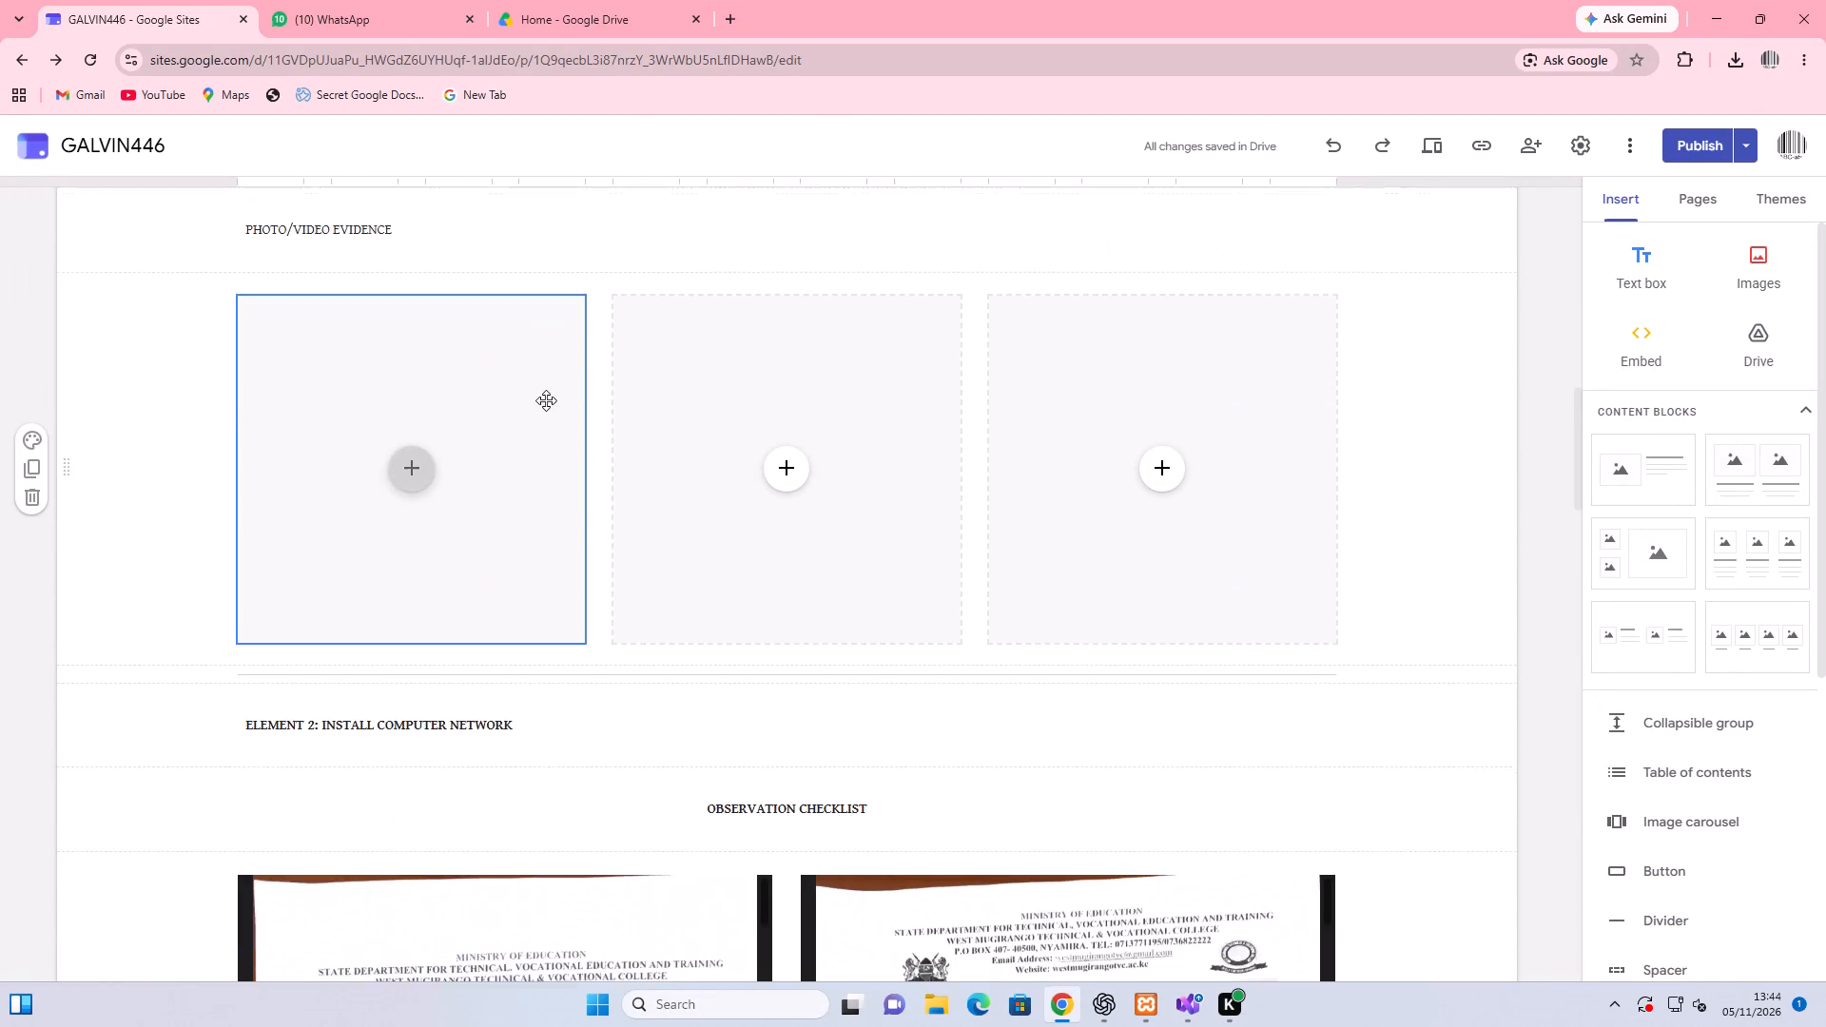
{"action": "left_click_drag", "start_coordinate": [532, 634], "coordinate": [396, 635]}
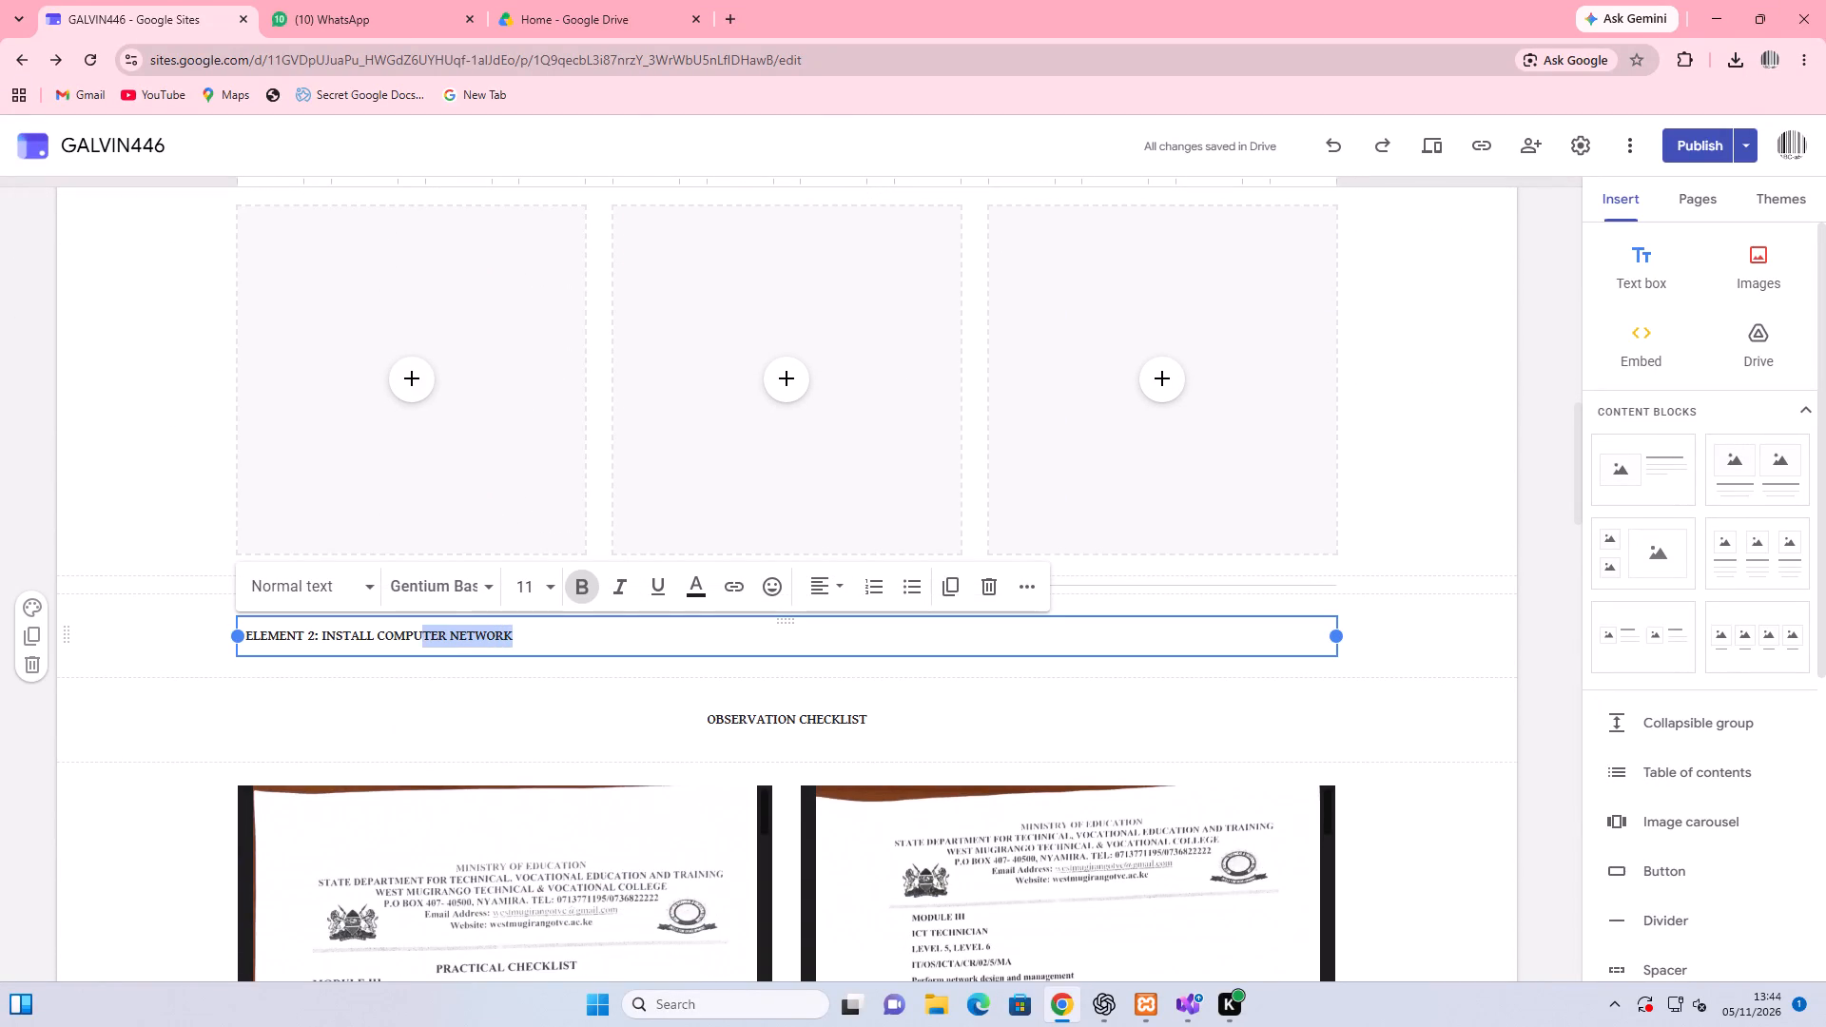
{"action": "left_click_drag", "start_coordinate": [396, 635], "coordinate": [317, 643]}
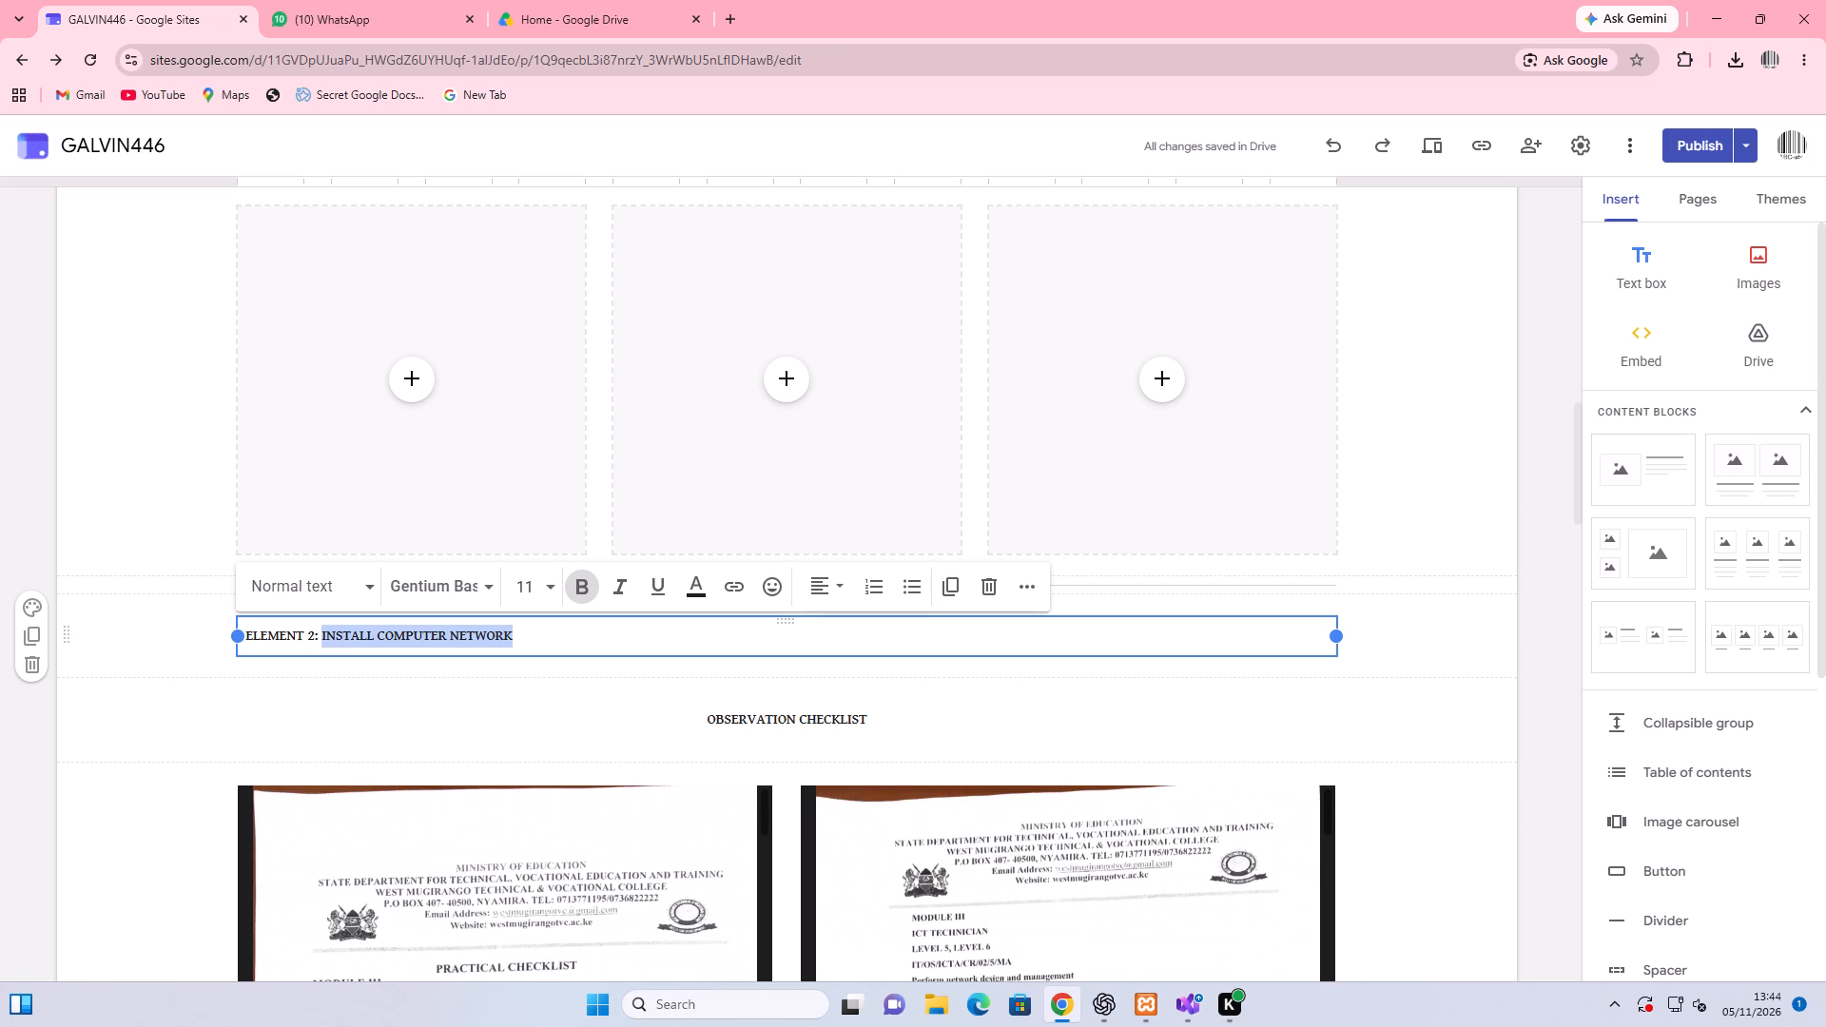
{"action": "left_click_drag", "start_coordinate": [317, 643], "coordinate": [321, 643]}
{"action": "right_click", "coordinate": [342, 635]}
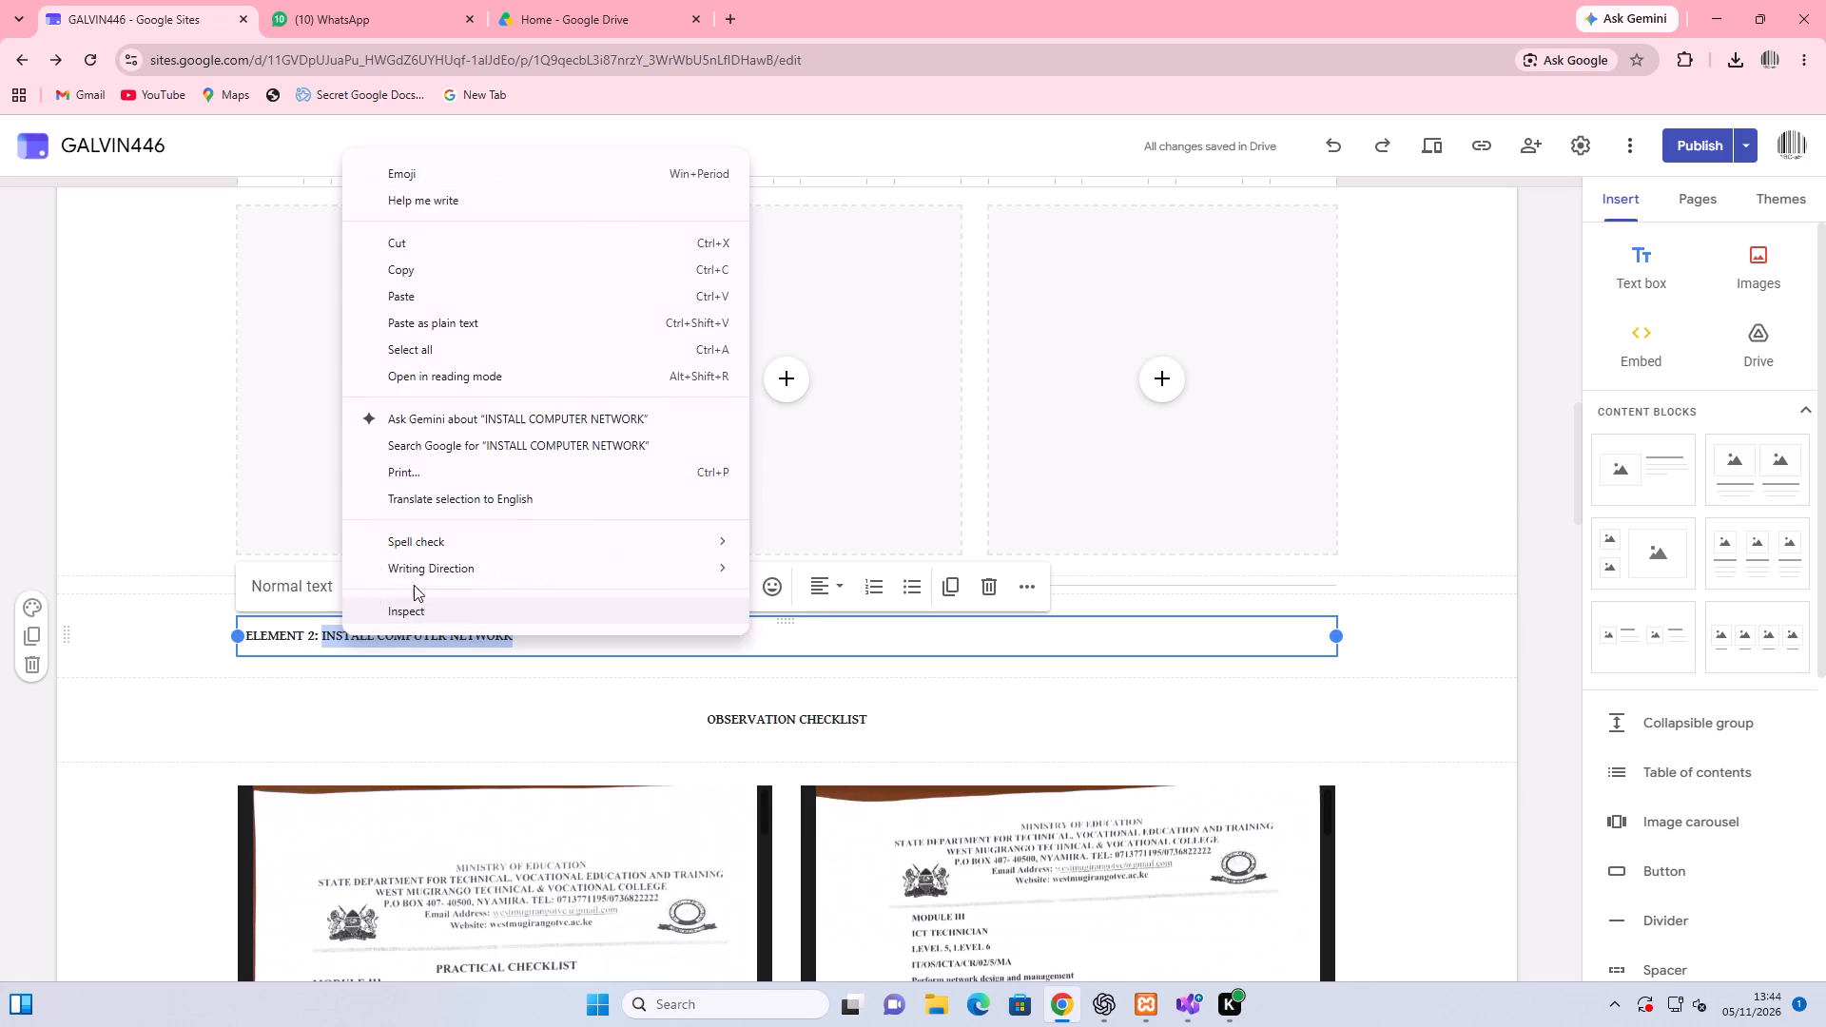
{"action": "left_click", "coordinate": [433, 243]}
{"action": "scroll", "coordinate": [620, 669], "scroll_direction": "up", "scroll_amount": 6}
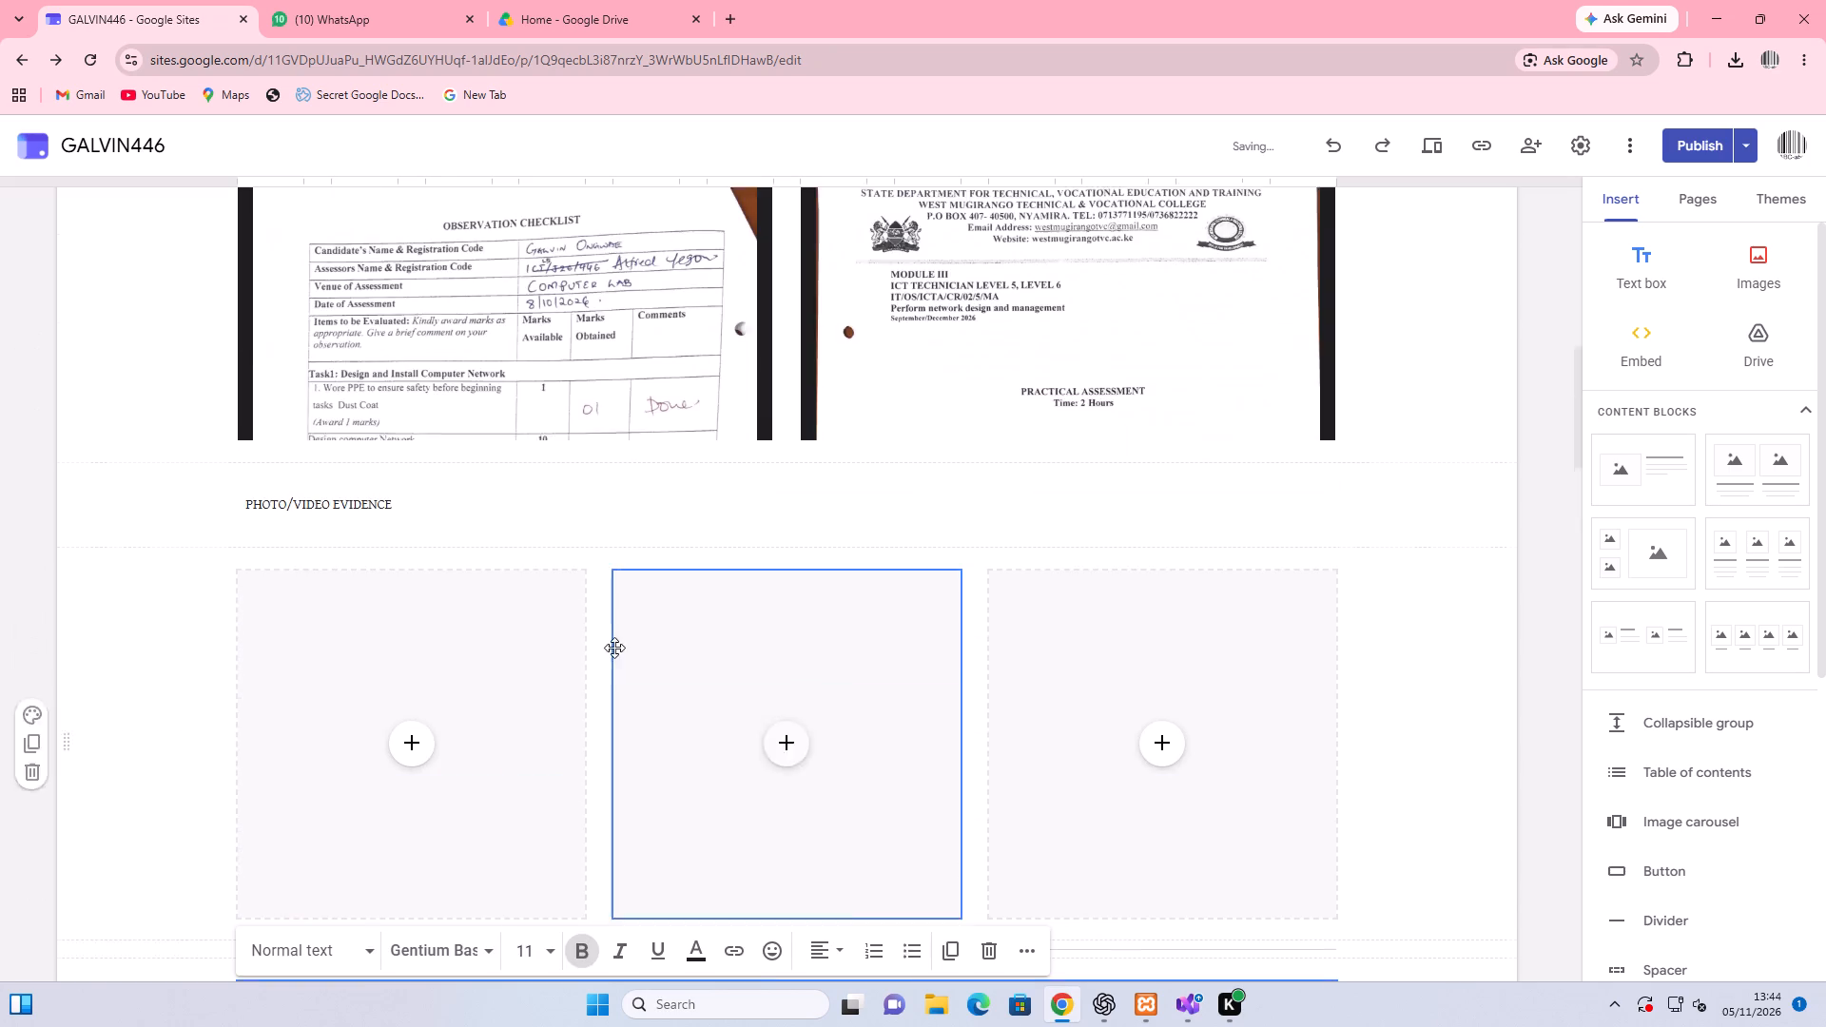
{"action": "scroll", "coordinate": [604, 621], "scroll_direction": "up", "scroll_amount": 4}
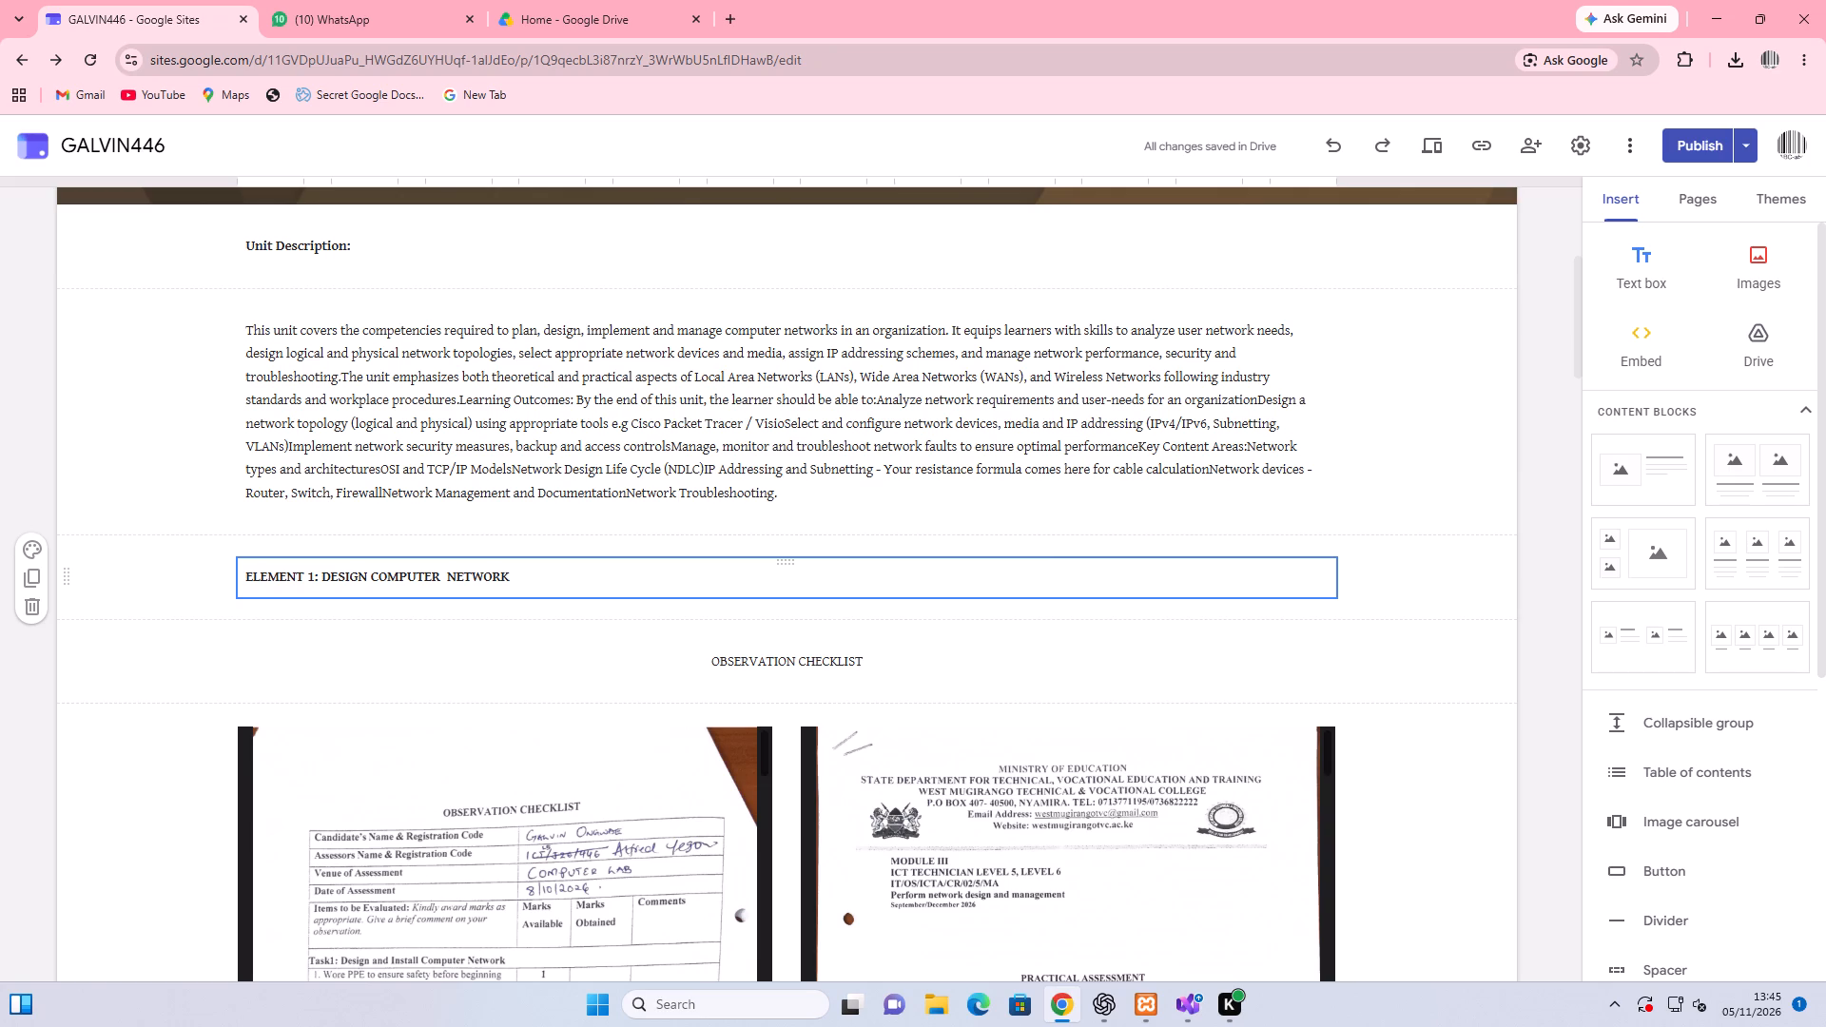
{"action": "left_click", "coordinate": [373, 576]}
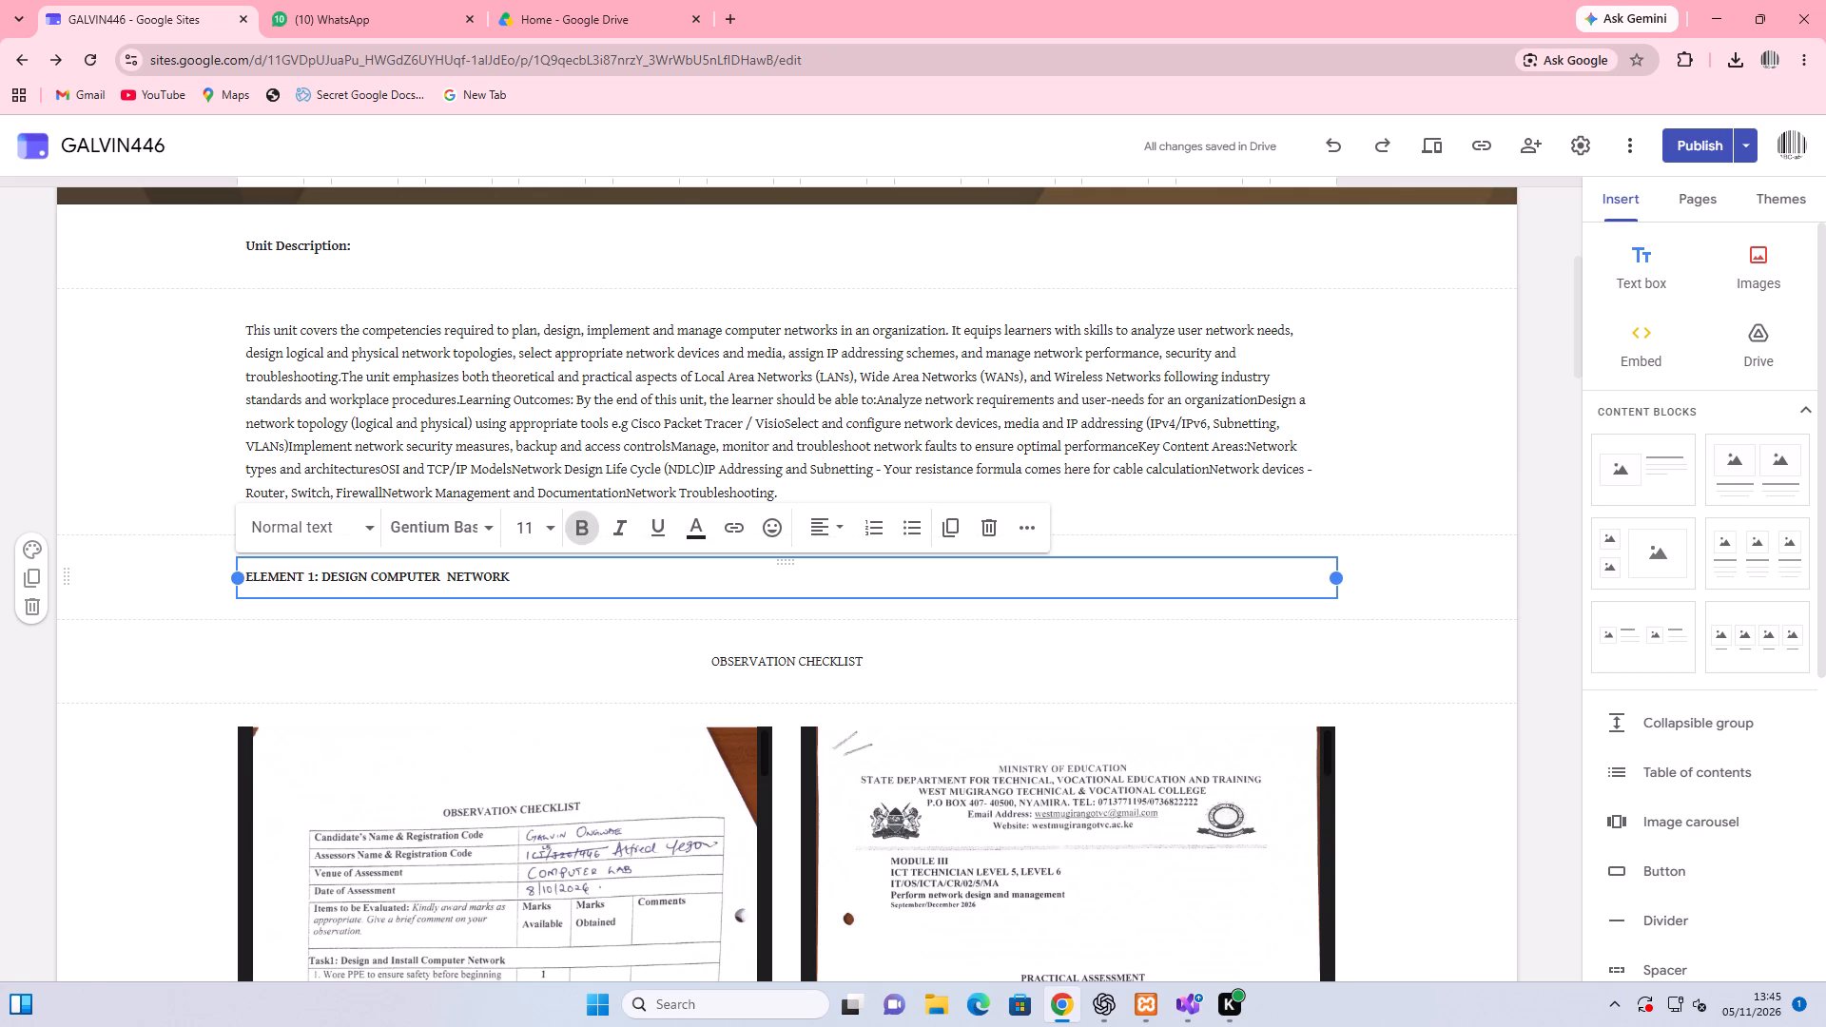
{"action": "key", "text": "ctrl+v"}
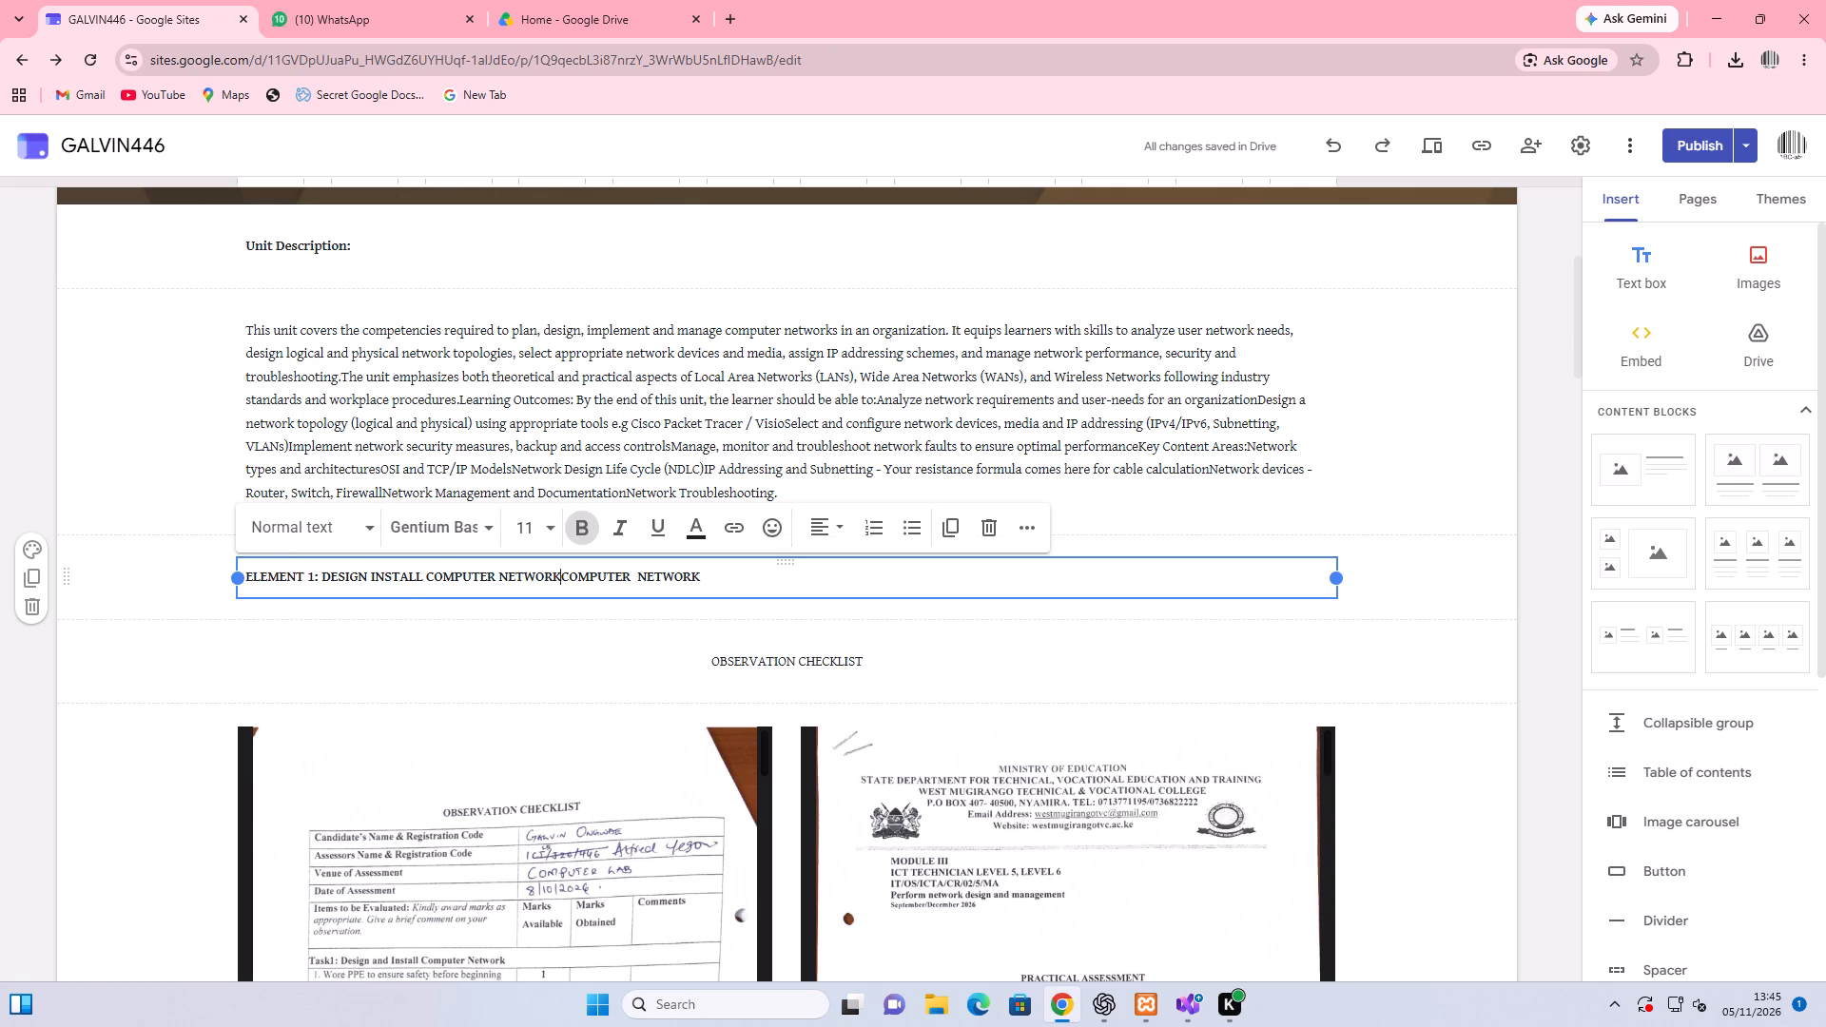
Add & after DESIGN and remove the duplicate trailing words so Element 1's heading reads DESIGN & INSTALL COMPUTER NETWORK.
{"action": "left_click", "coordinate": [368, 575]}
{"action": "key", "text": "space"}
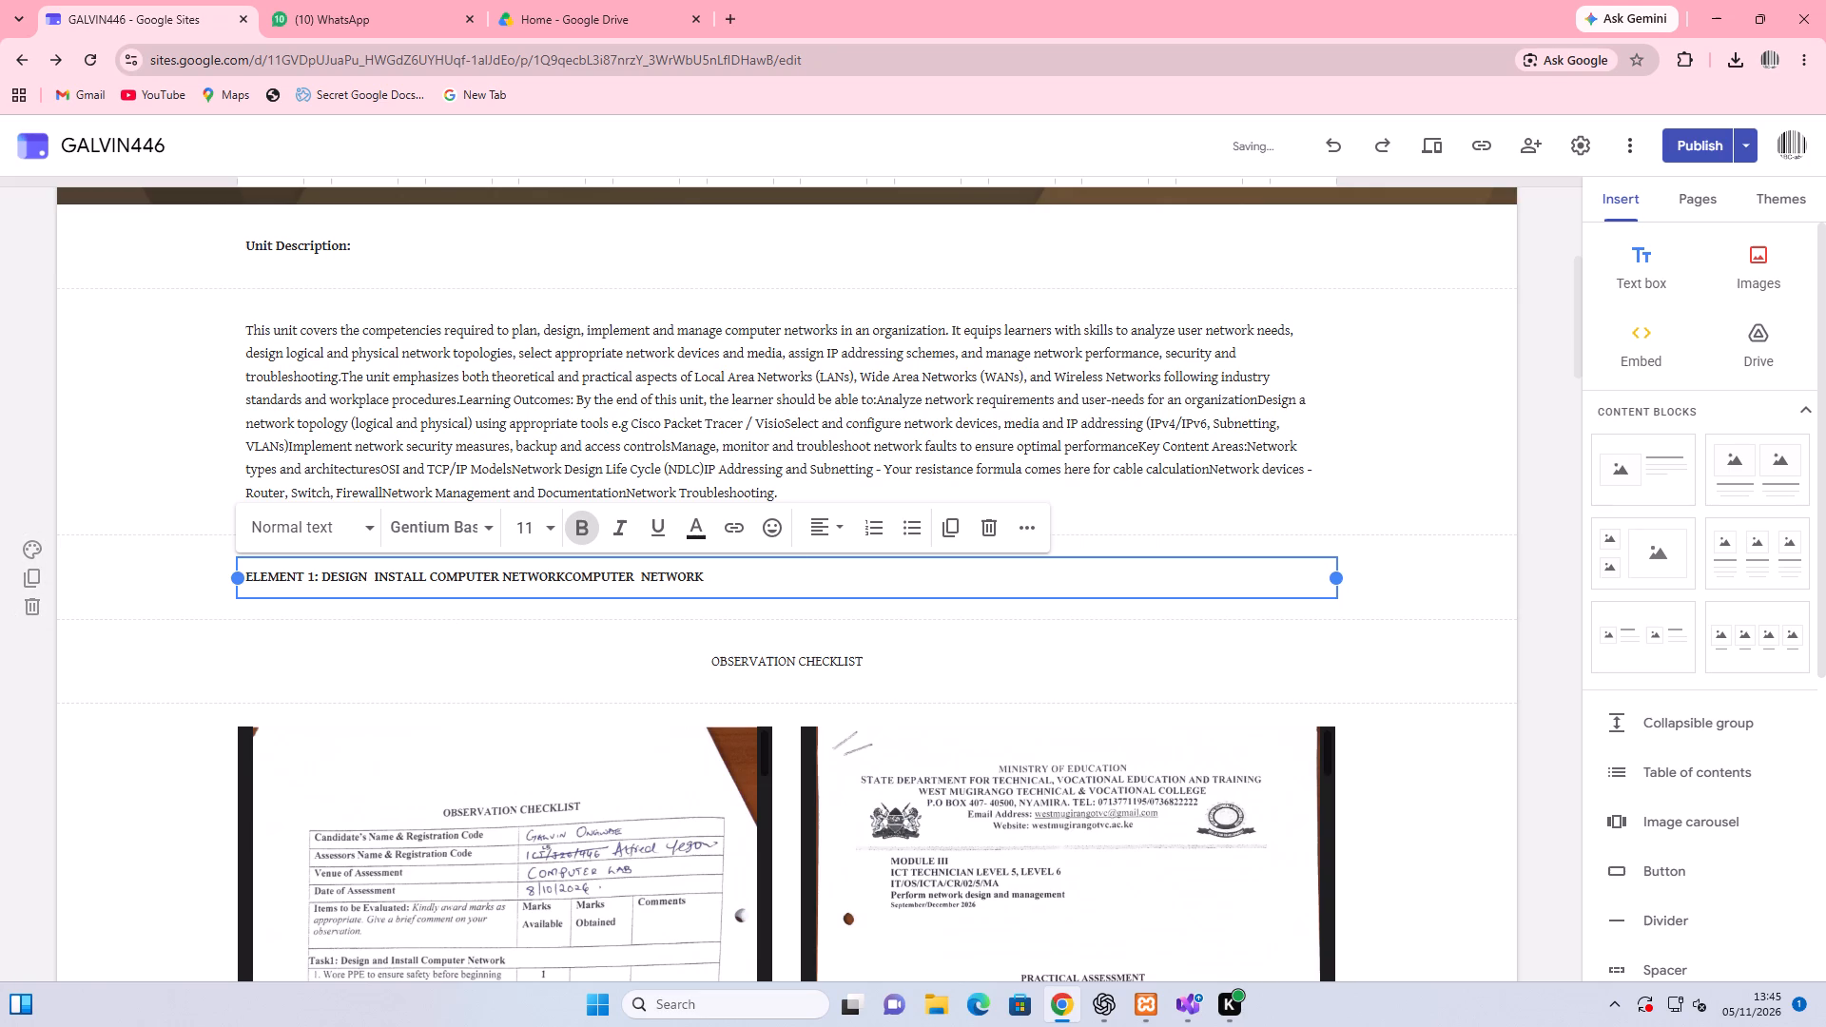
{"action": "key", "text": "shift+ampersand"}
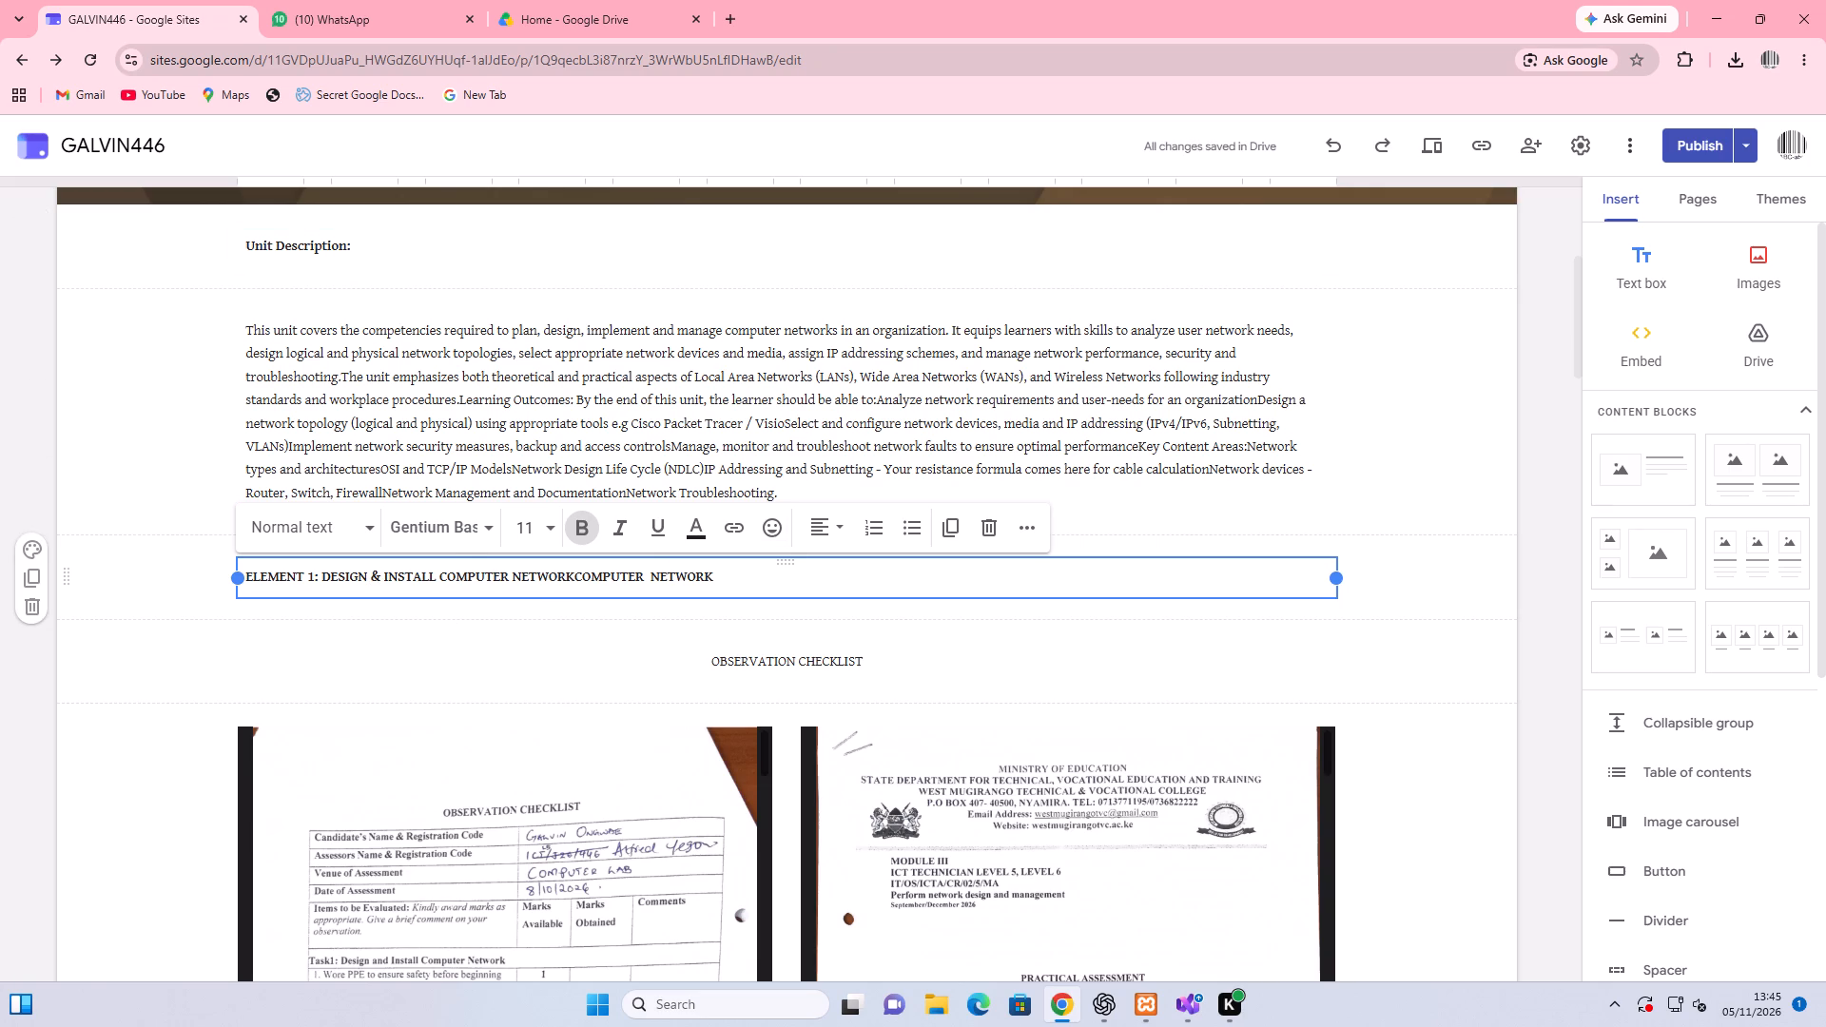
{"action": "left_click_drag", "start_coordinate": [715, 572], "coordinate": [588, 575]}
{"action": "left_click_drag", "start_coordinate": [588, 575], "coordinate": [577, 577]}
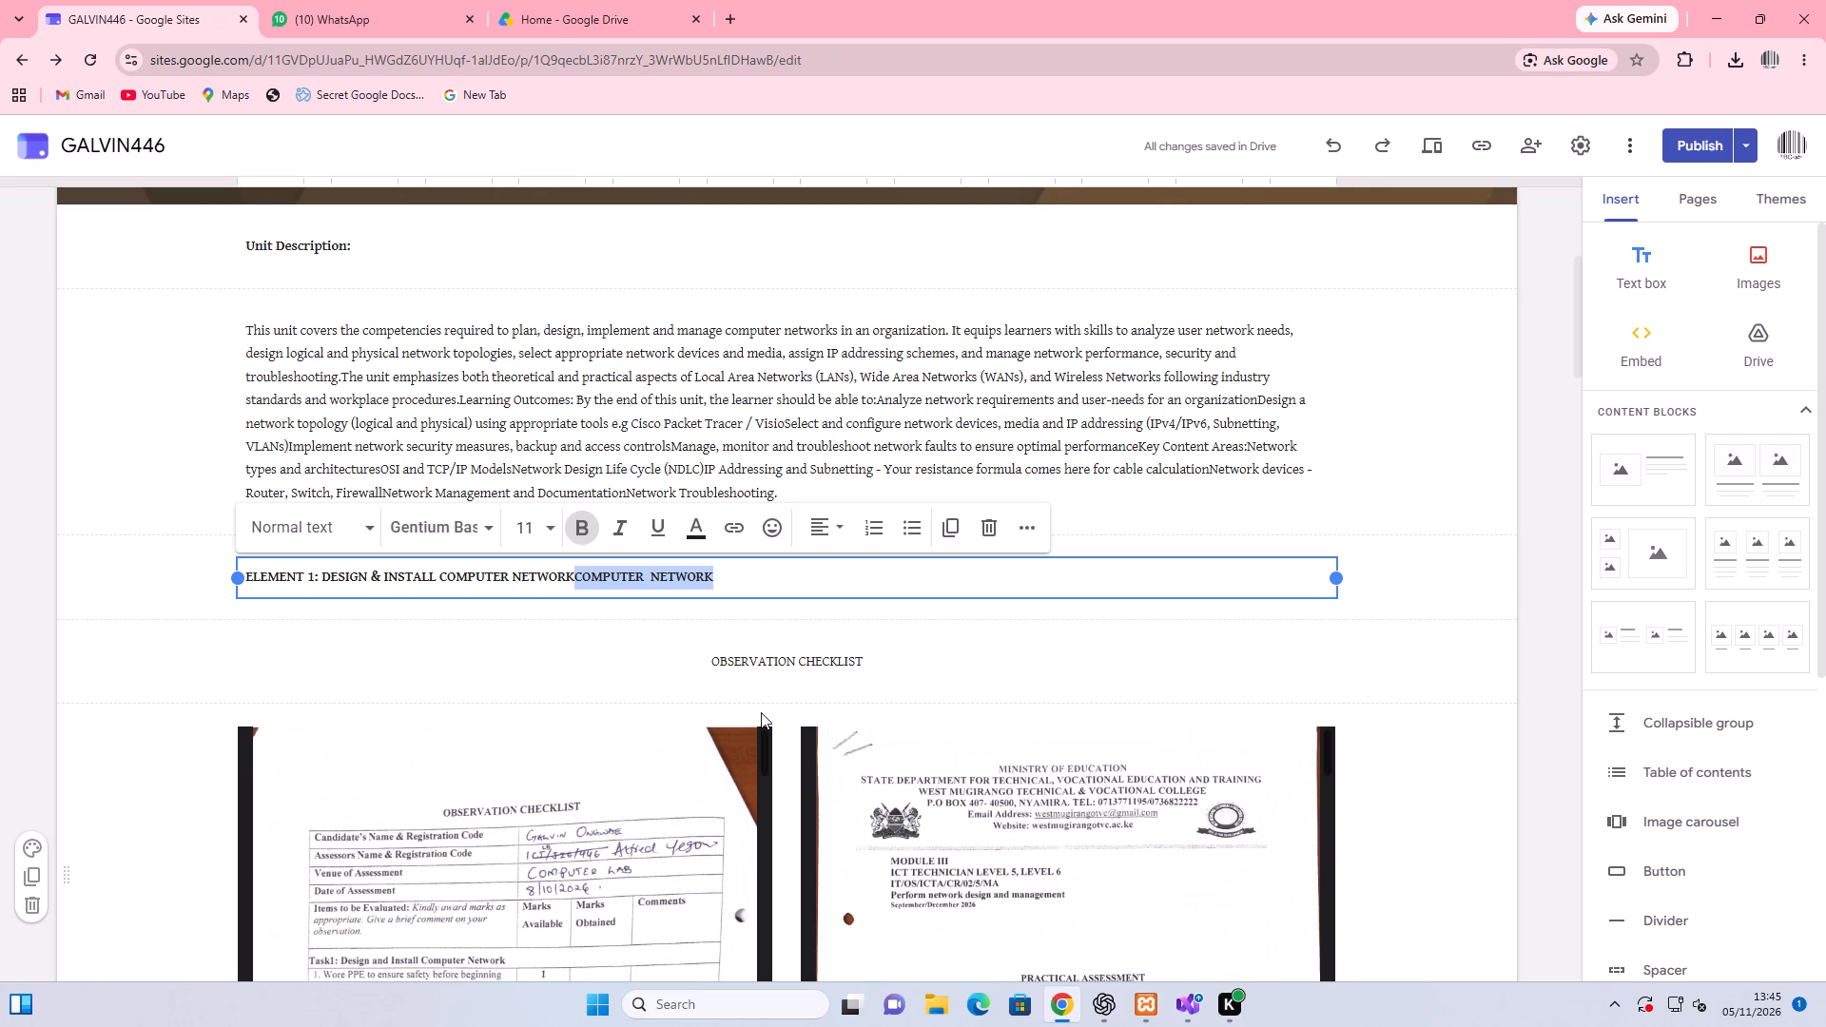
{"action": "key", "text": "Delete"}
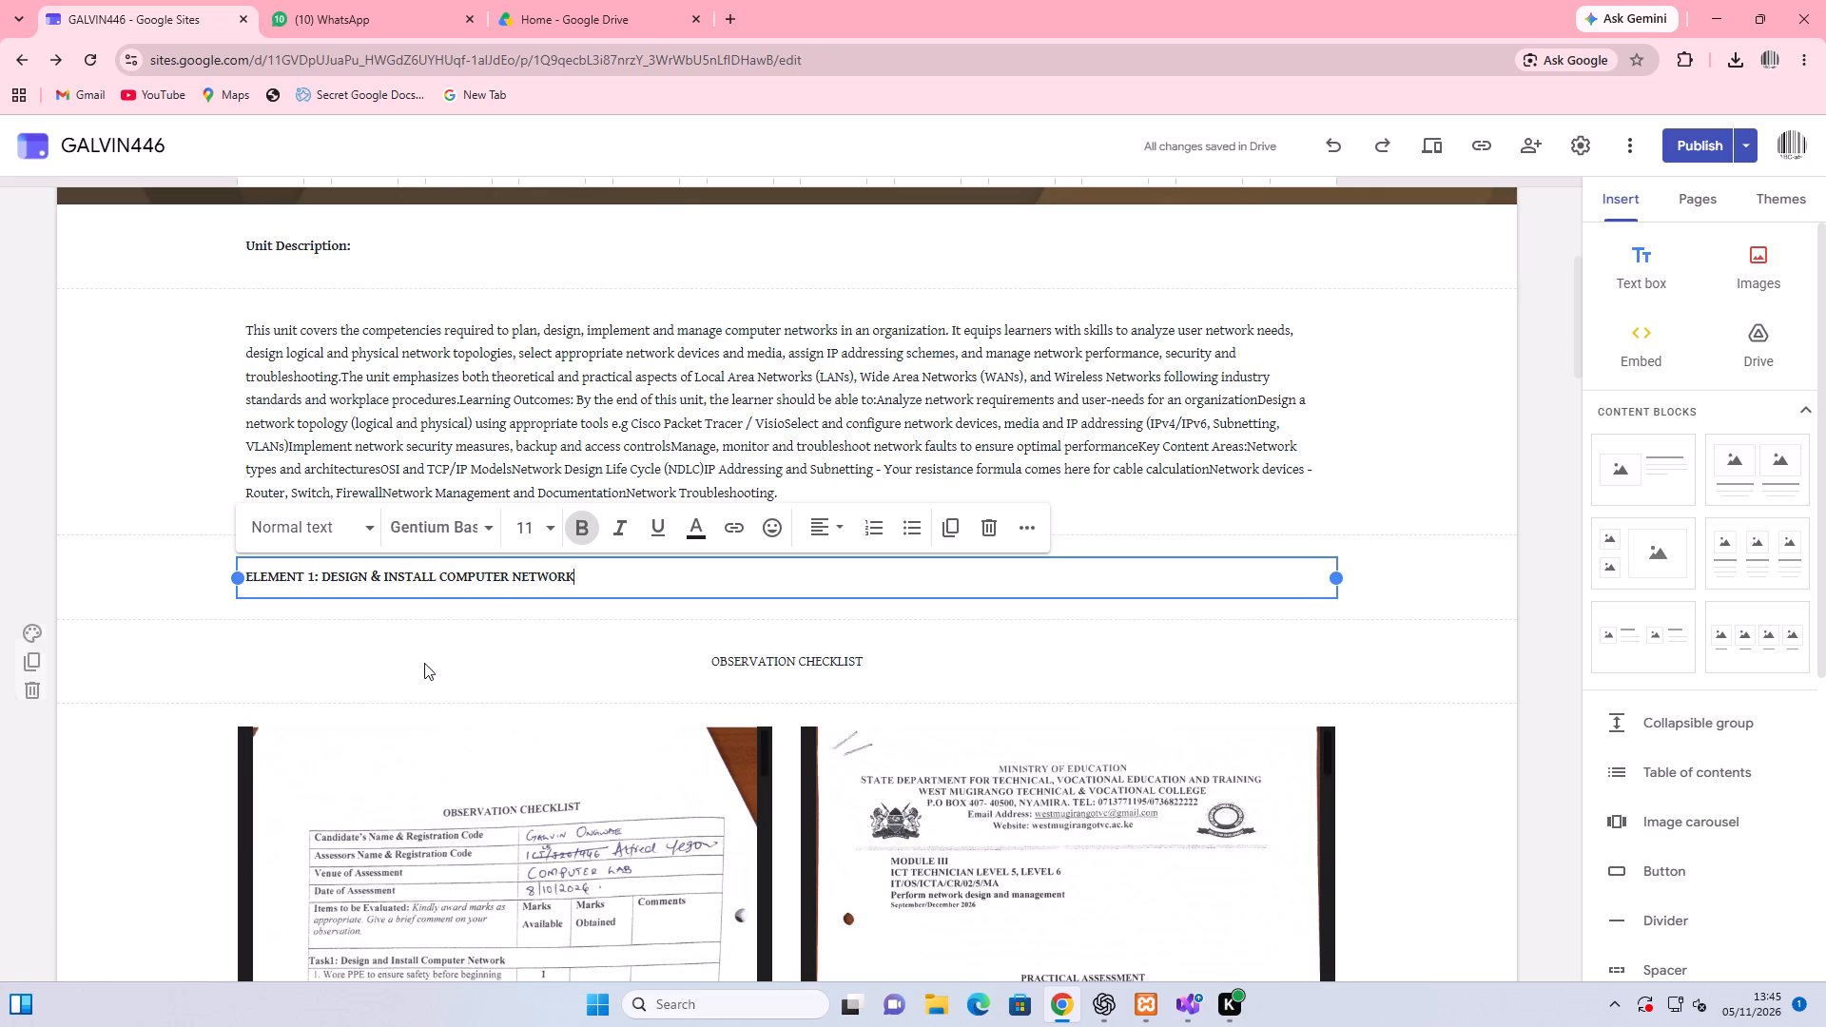
Move the title TEST COMPUTER NETWORK from Element 3's heading to Element 2's heading.
{"action": "scroll", "coordinate": [504, 724], "scroll_direction": "down", "scroll_amount": 6}
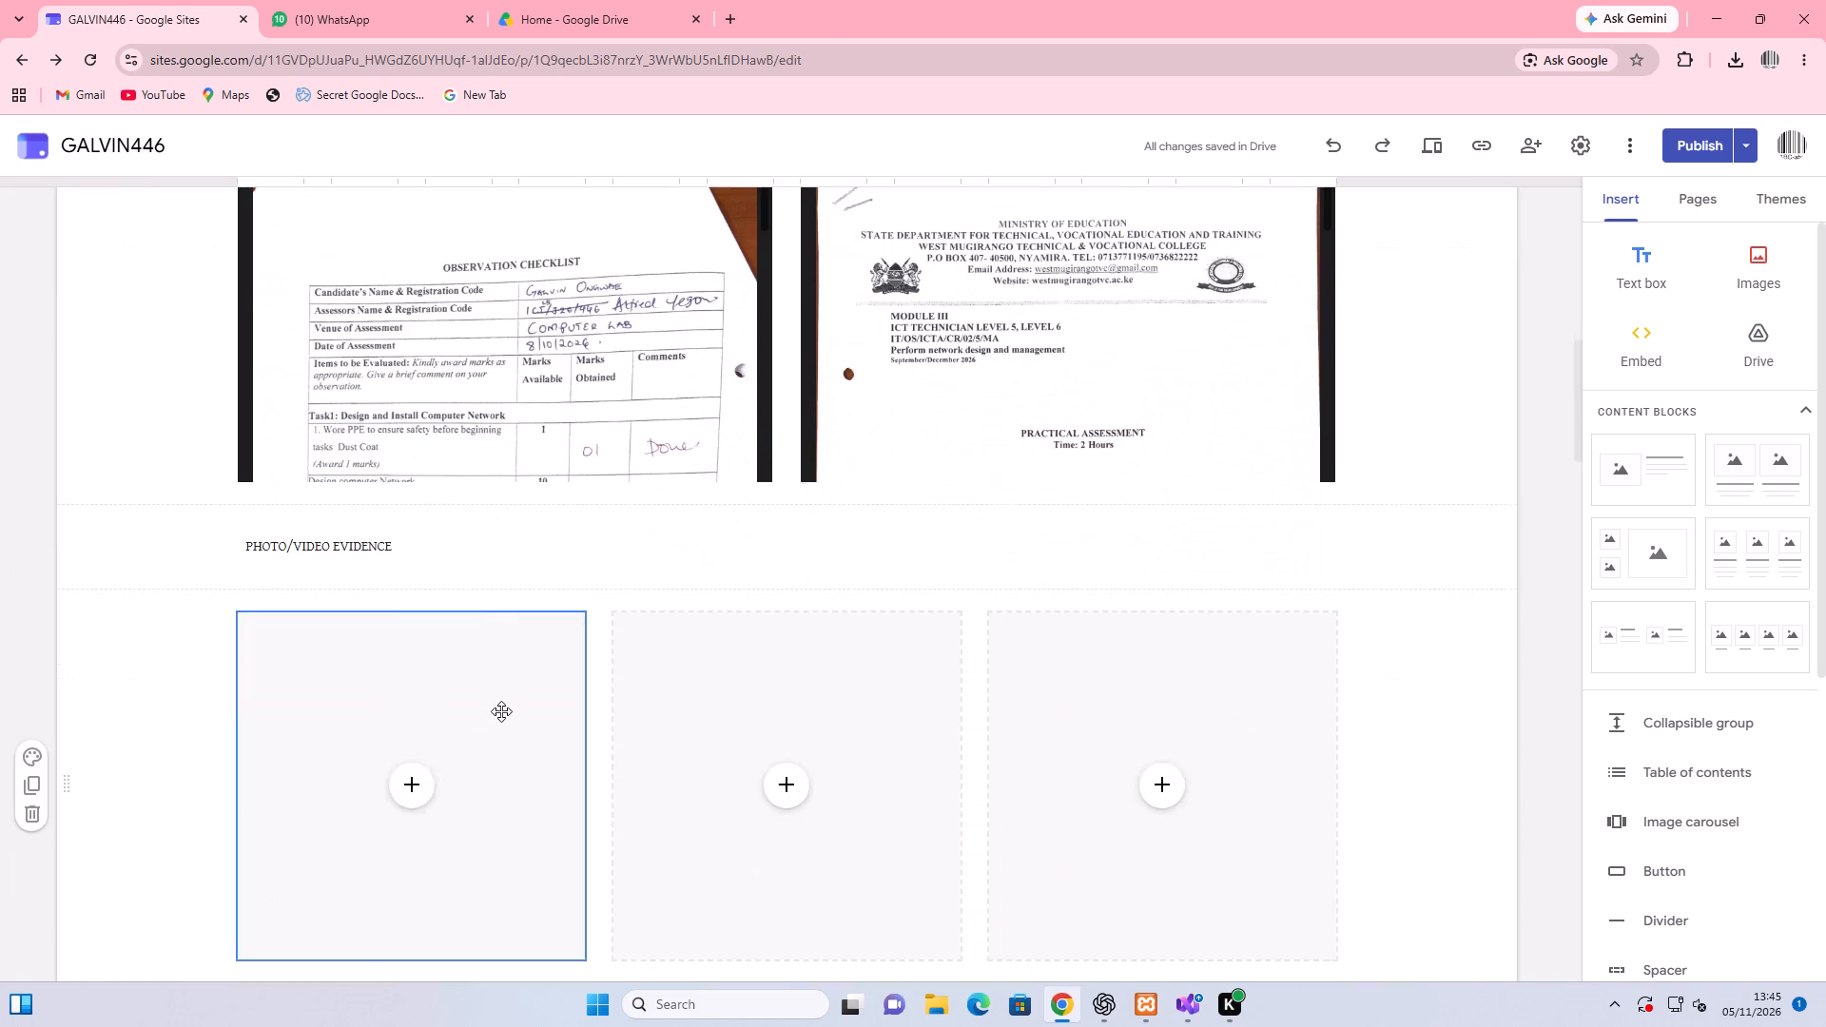
{"action": "scroll", "coordinate": [501, 711], "scroll_direction": "down", "scroll_amount": 6}
{"action": "left_click", "coordinate": [350, 450]}
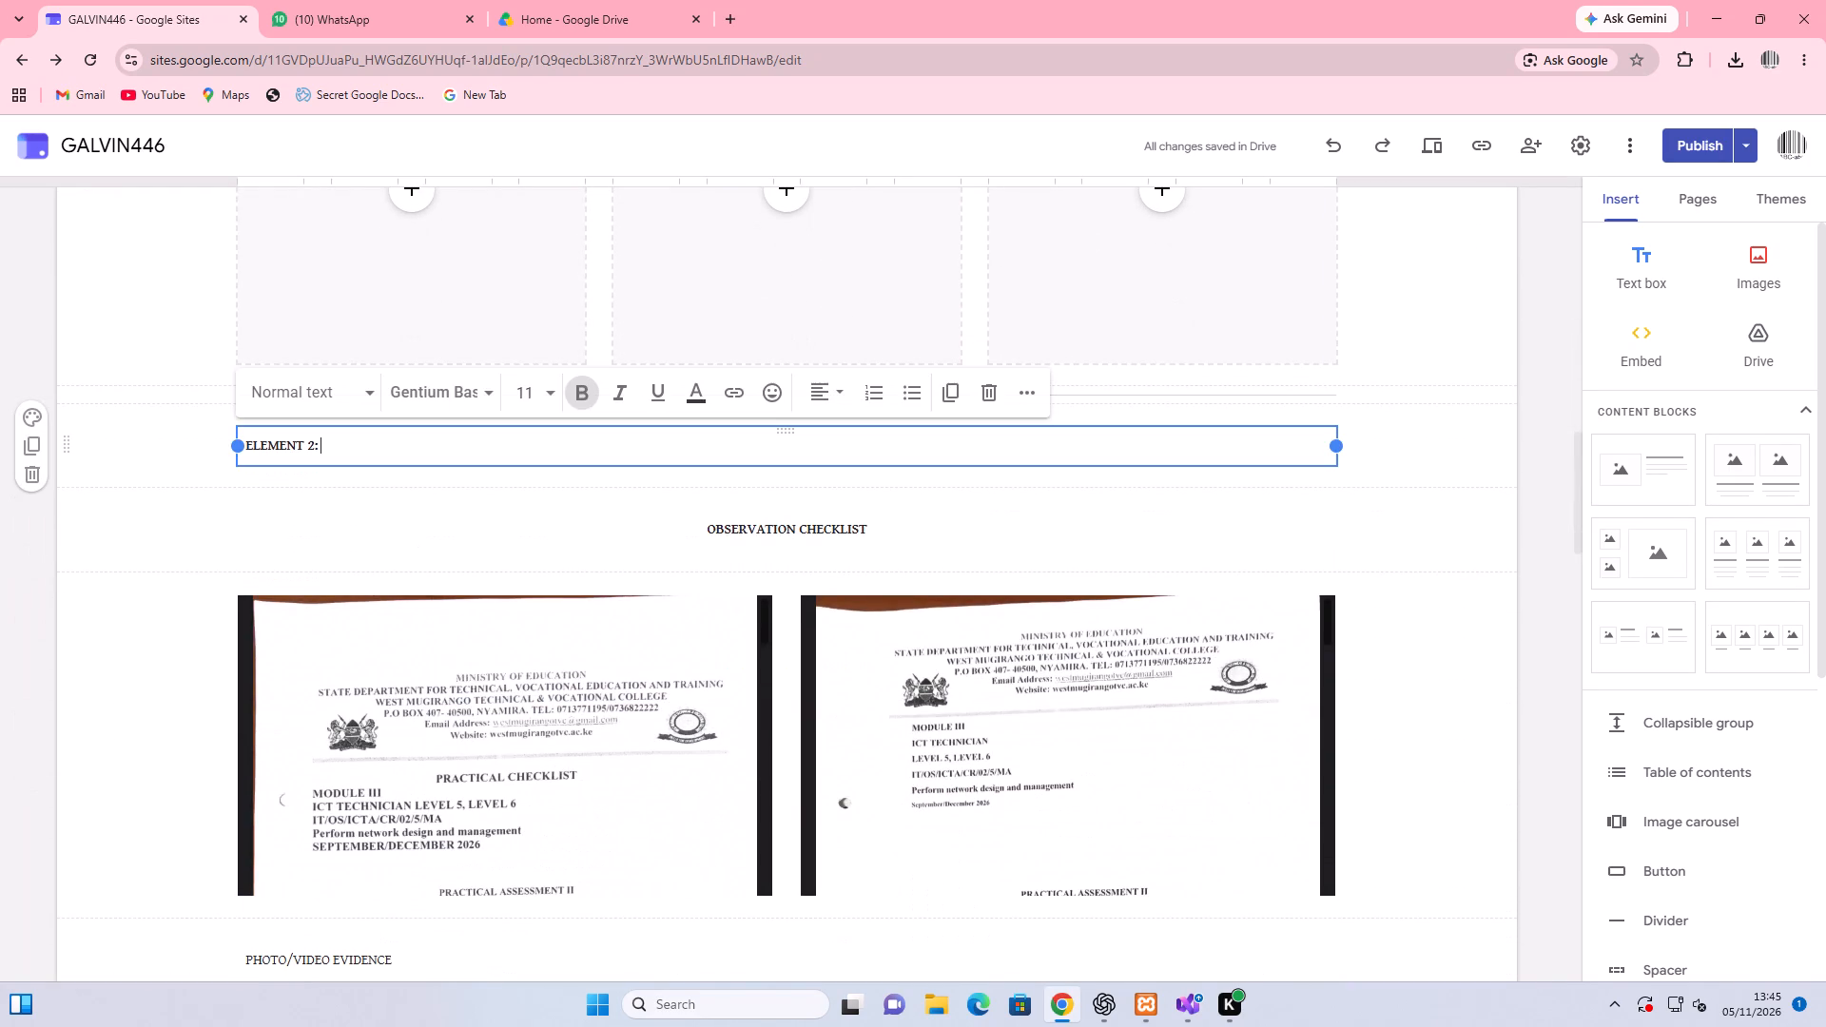
{"action": "scroll", "coordinate": [486, 588], "scroll_direction": "down", "scroll_amount": 10}
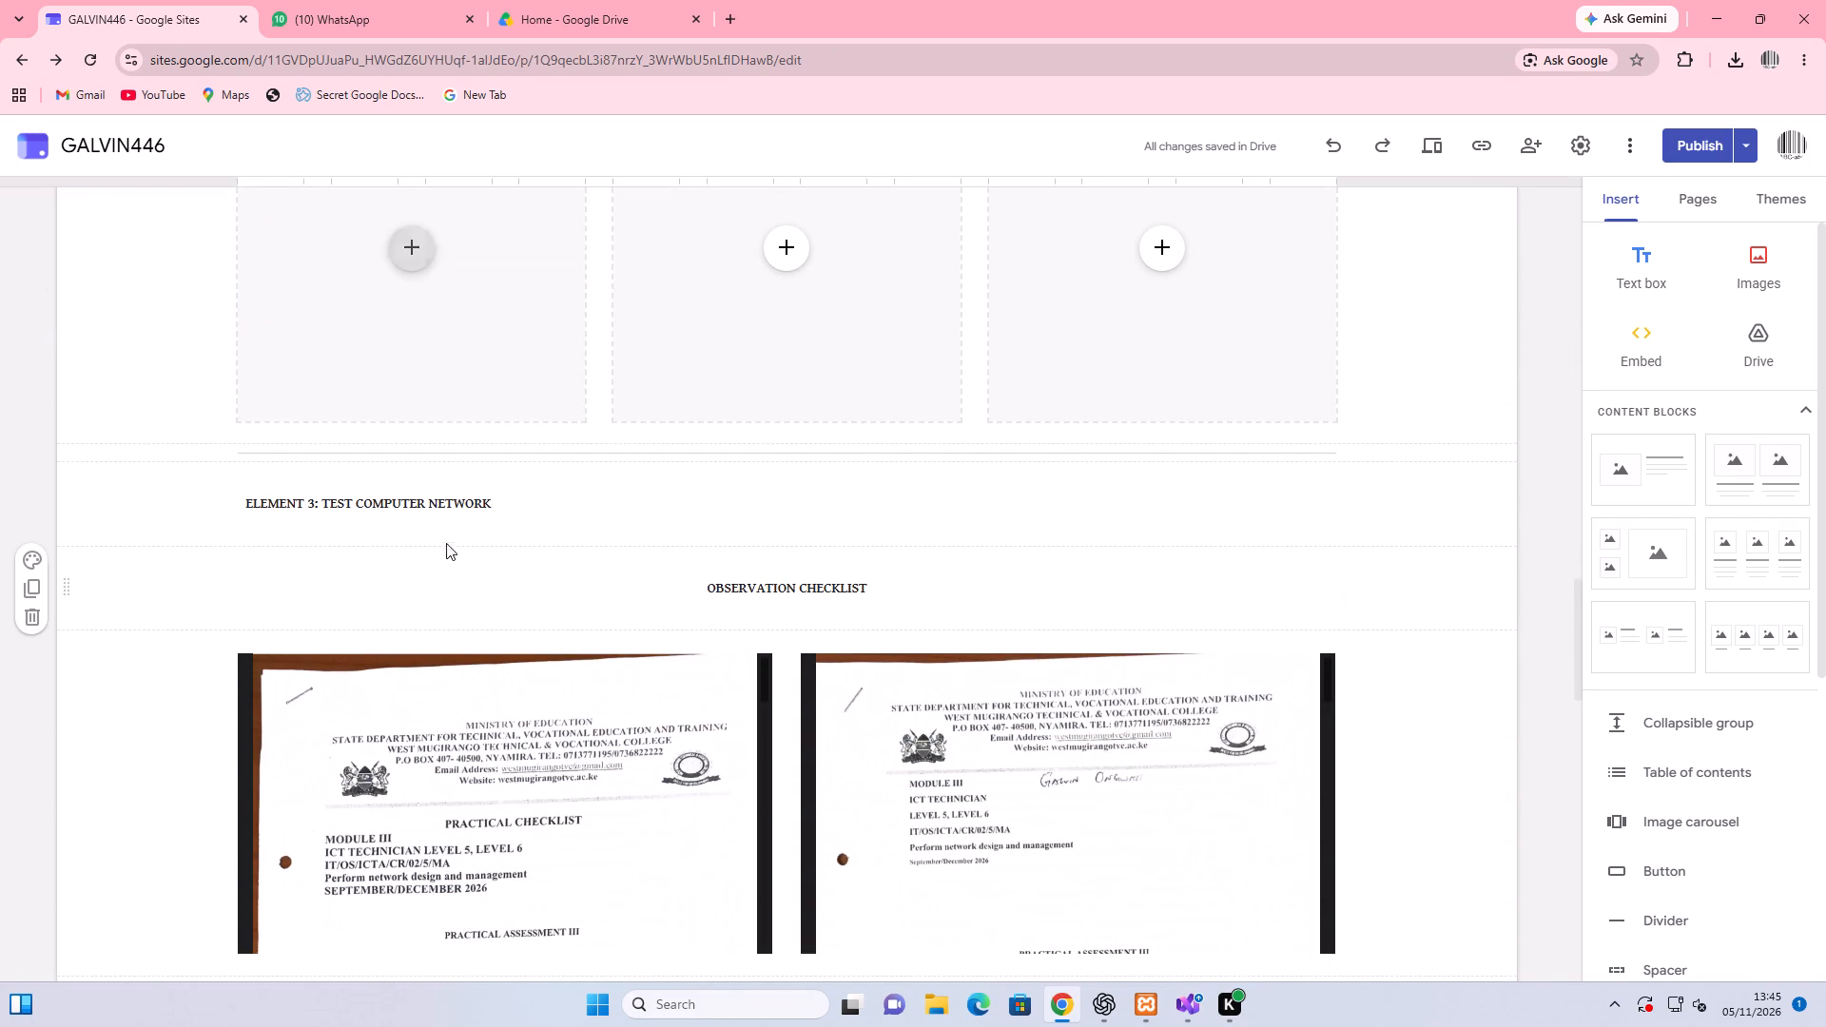
{"action": "left_click_drag", "start_coordinate": [497, 502], "coordinate": [322, 496]}
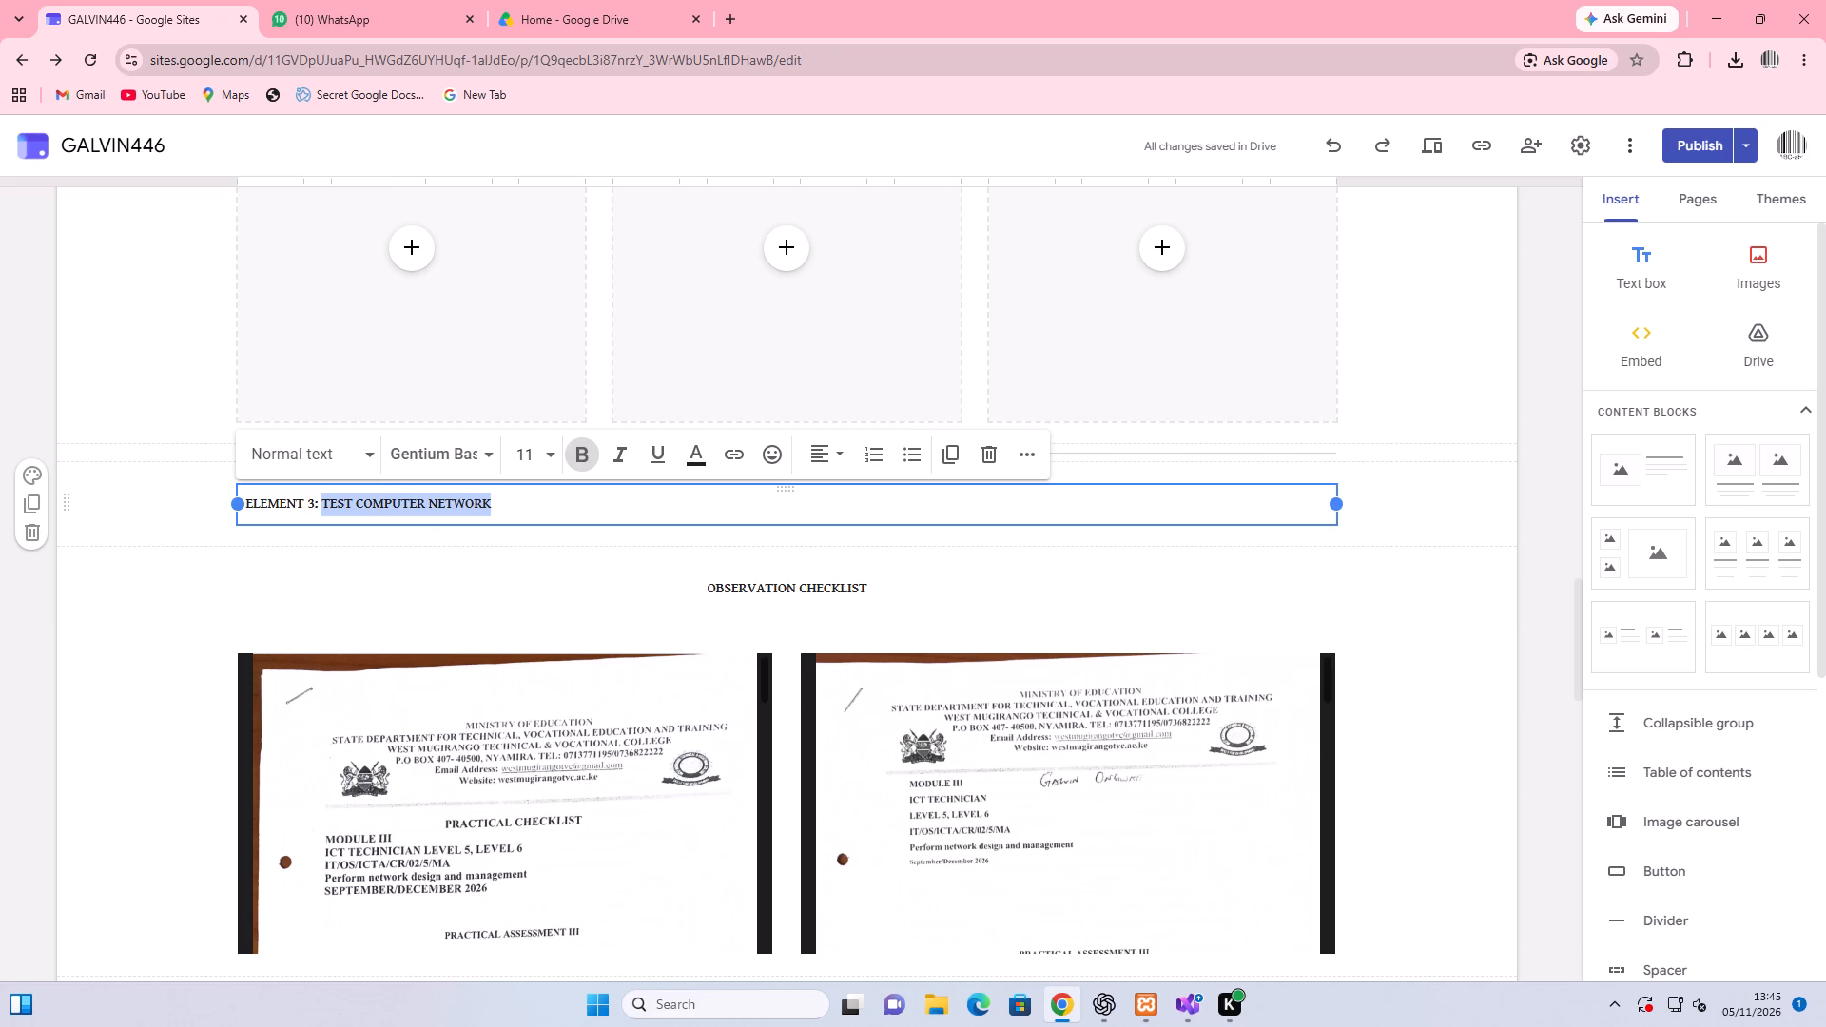
{"action": "left_click_drag", "start_coordinate": [322, 496], "coordinate": [321, 496]}
{"action": "right_click", "coordinate": [423, 510]}
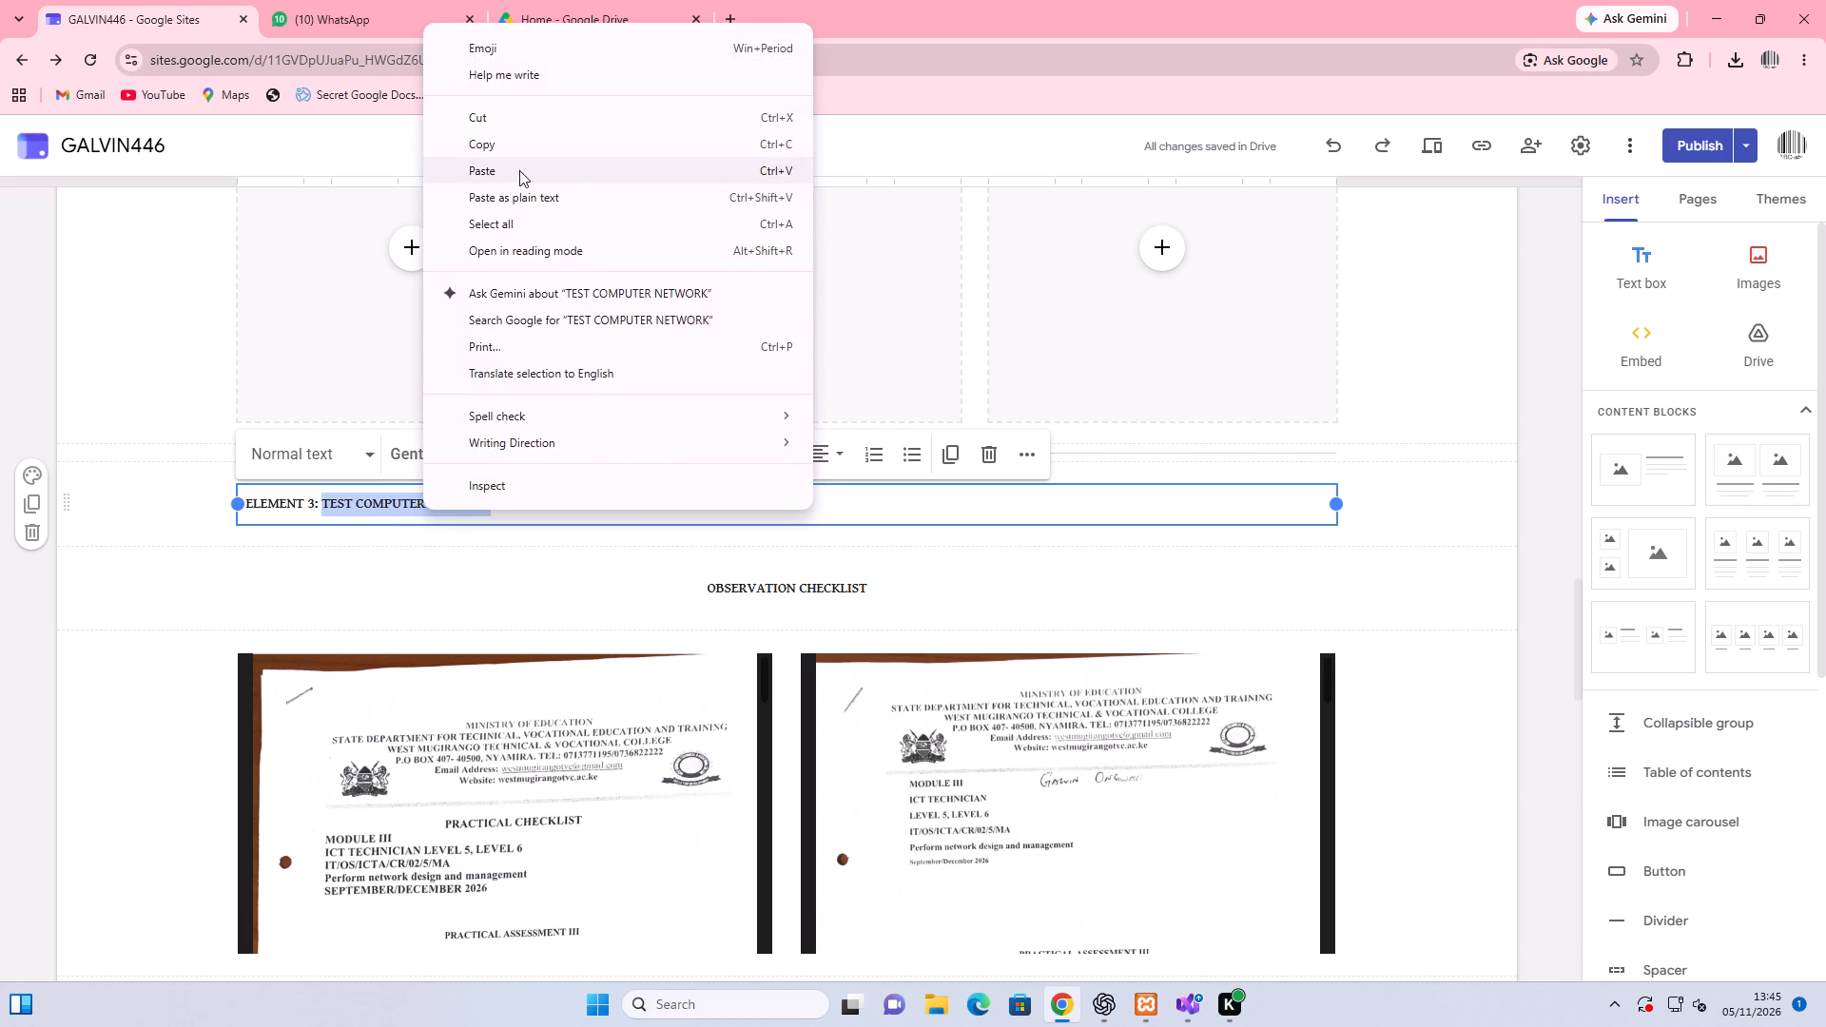
{"action": "left_click", "coordinate": [532, 128]}
{"action": "scroll", "coordinate": [527, 647], "scroll_direction": "up", "scroll_amount": 10}
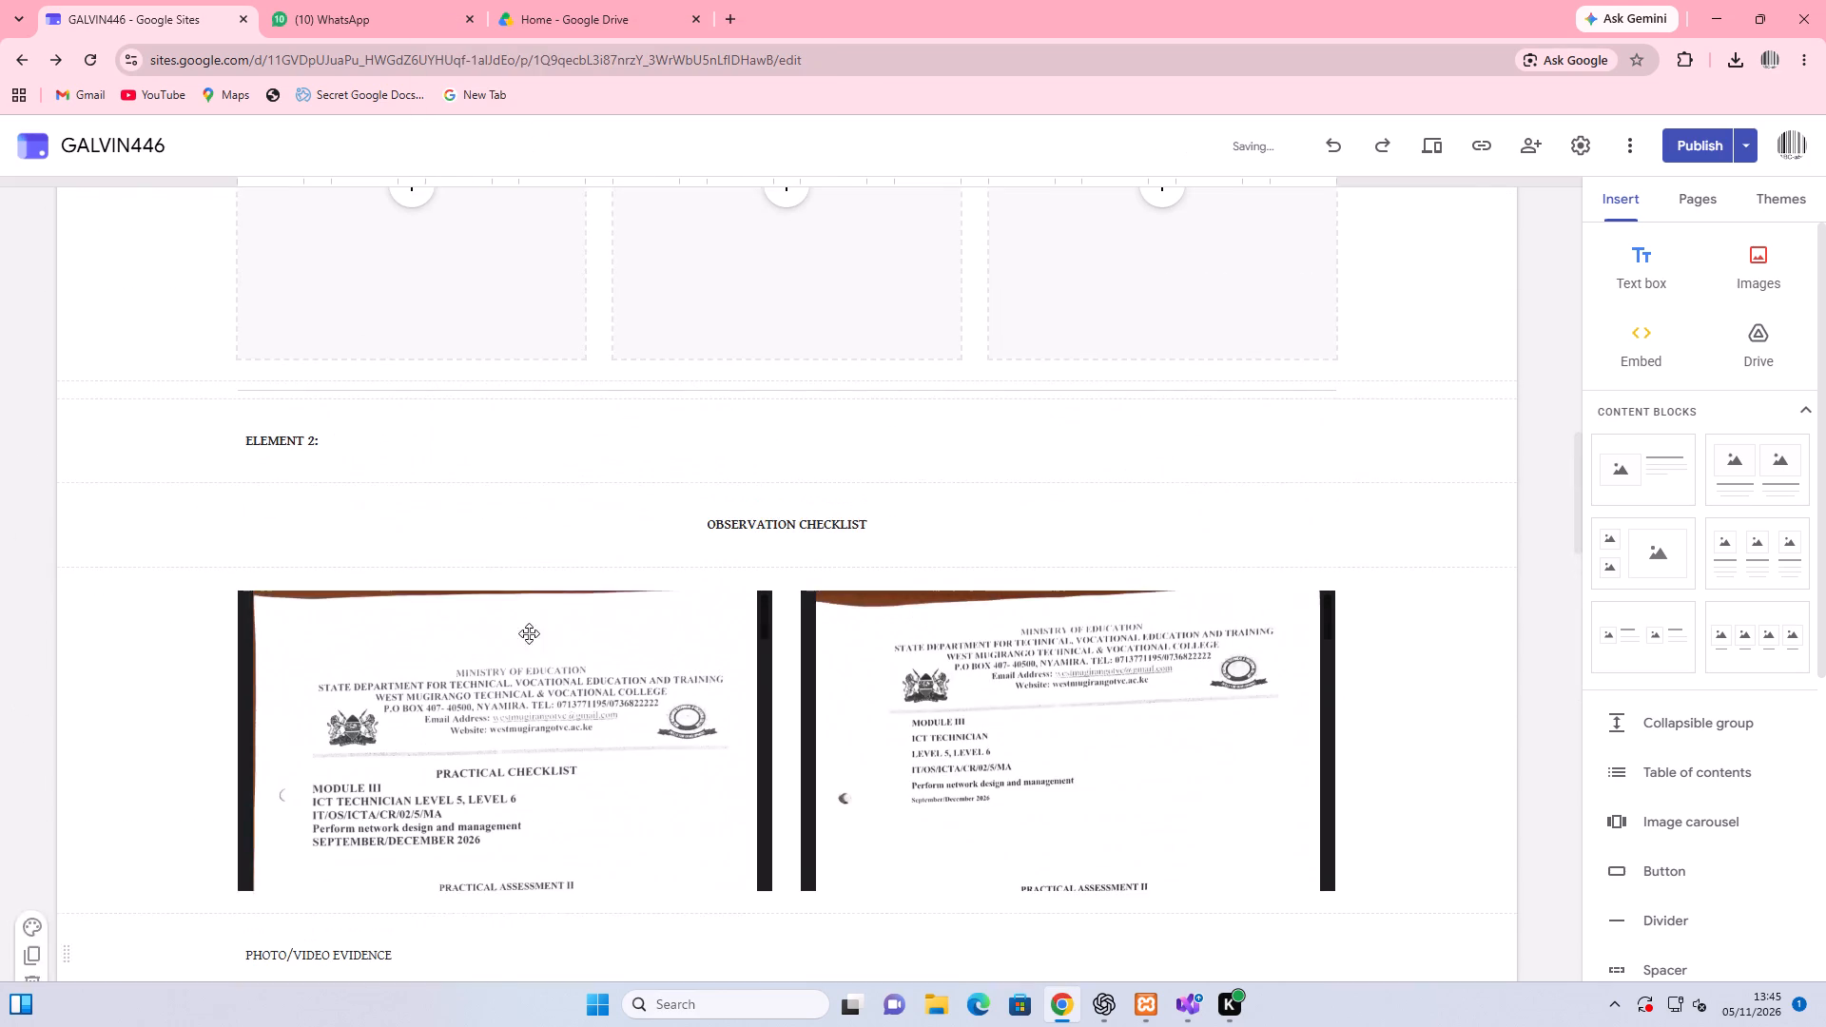
{"action": "left_click", "coordinate": [399, 445]}
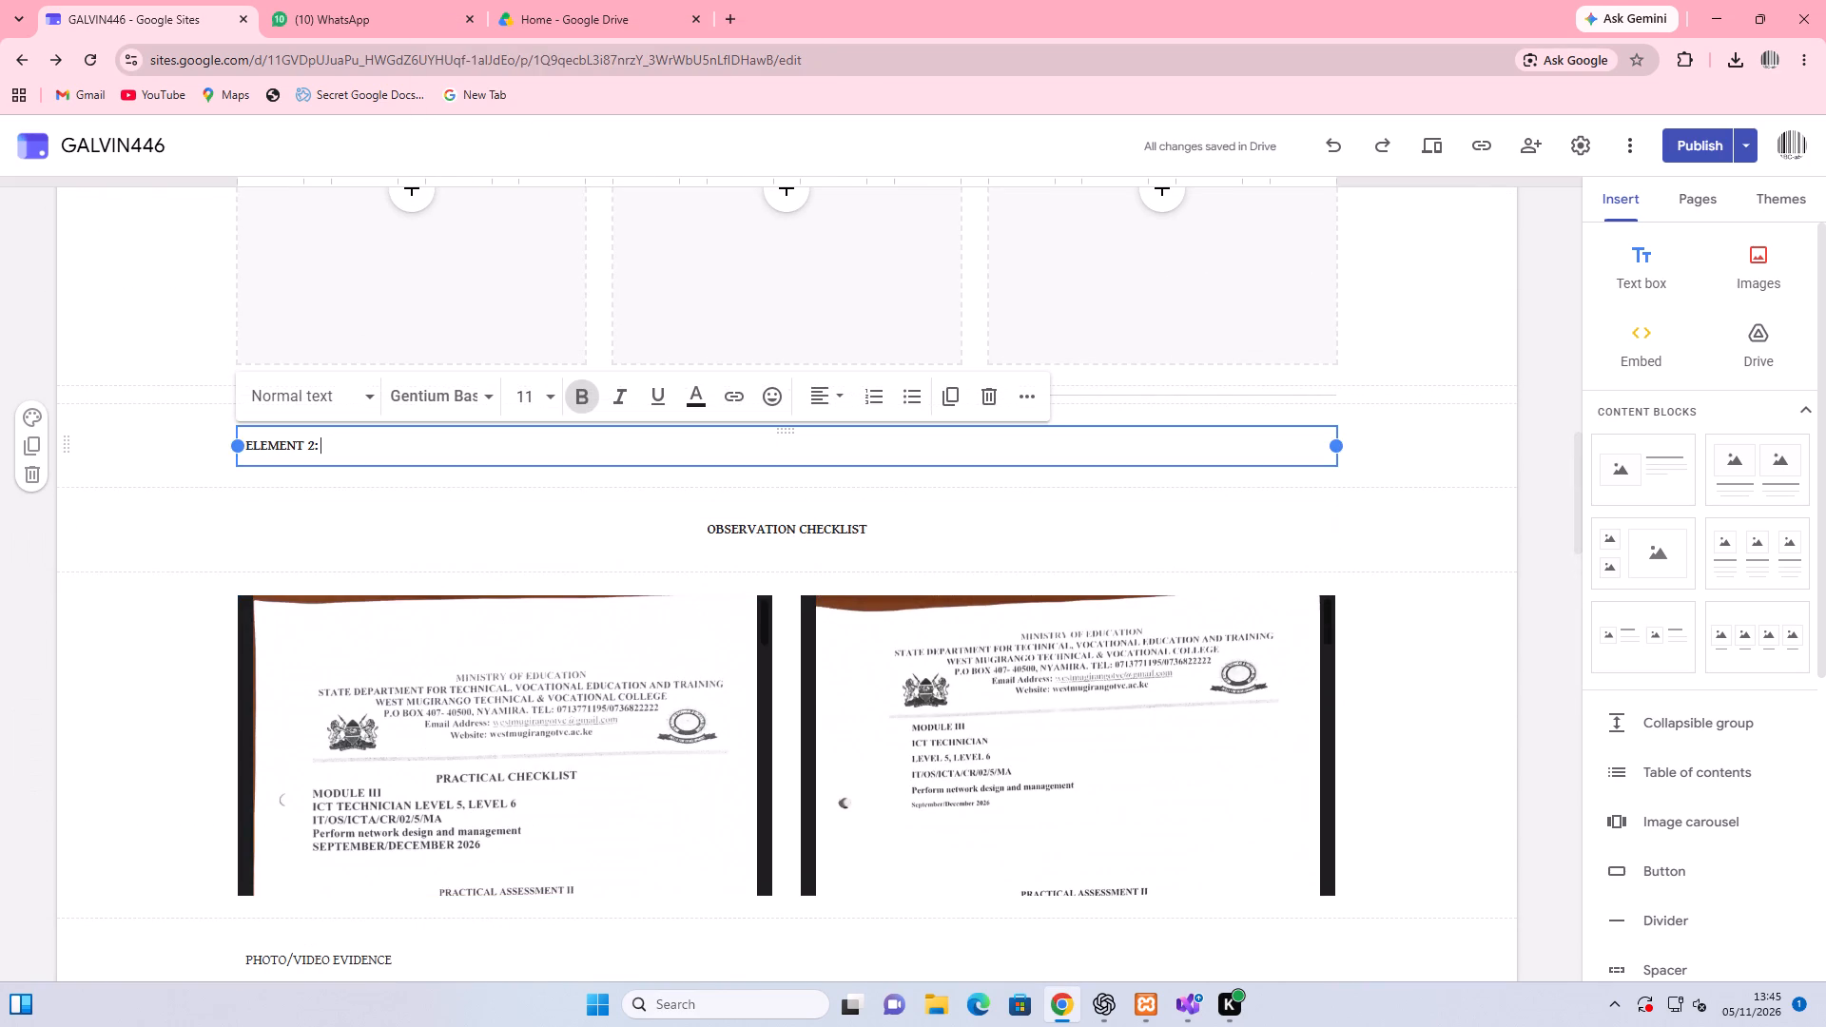
{"action": "key", "text": "ctrl+v"}
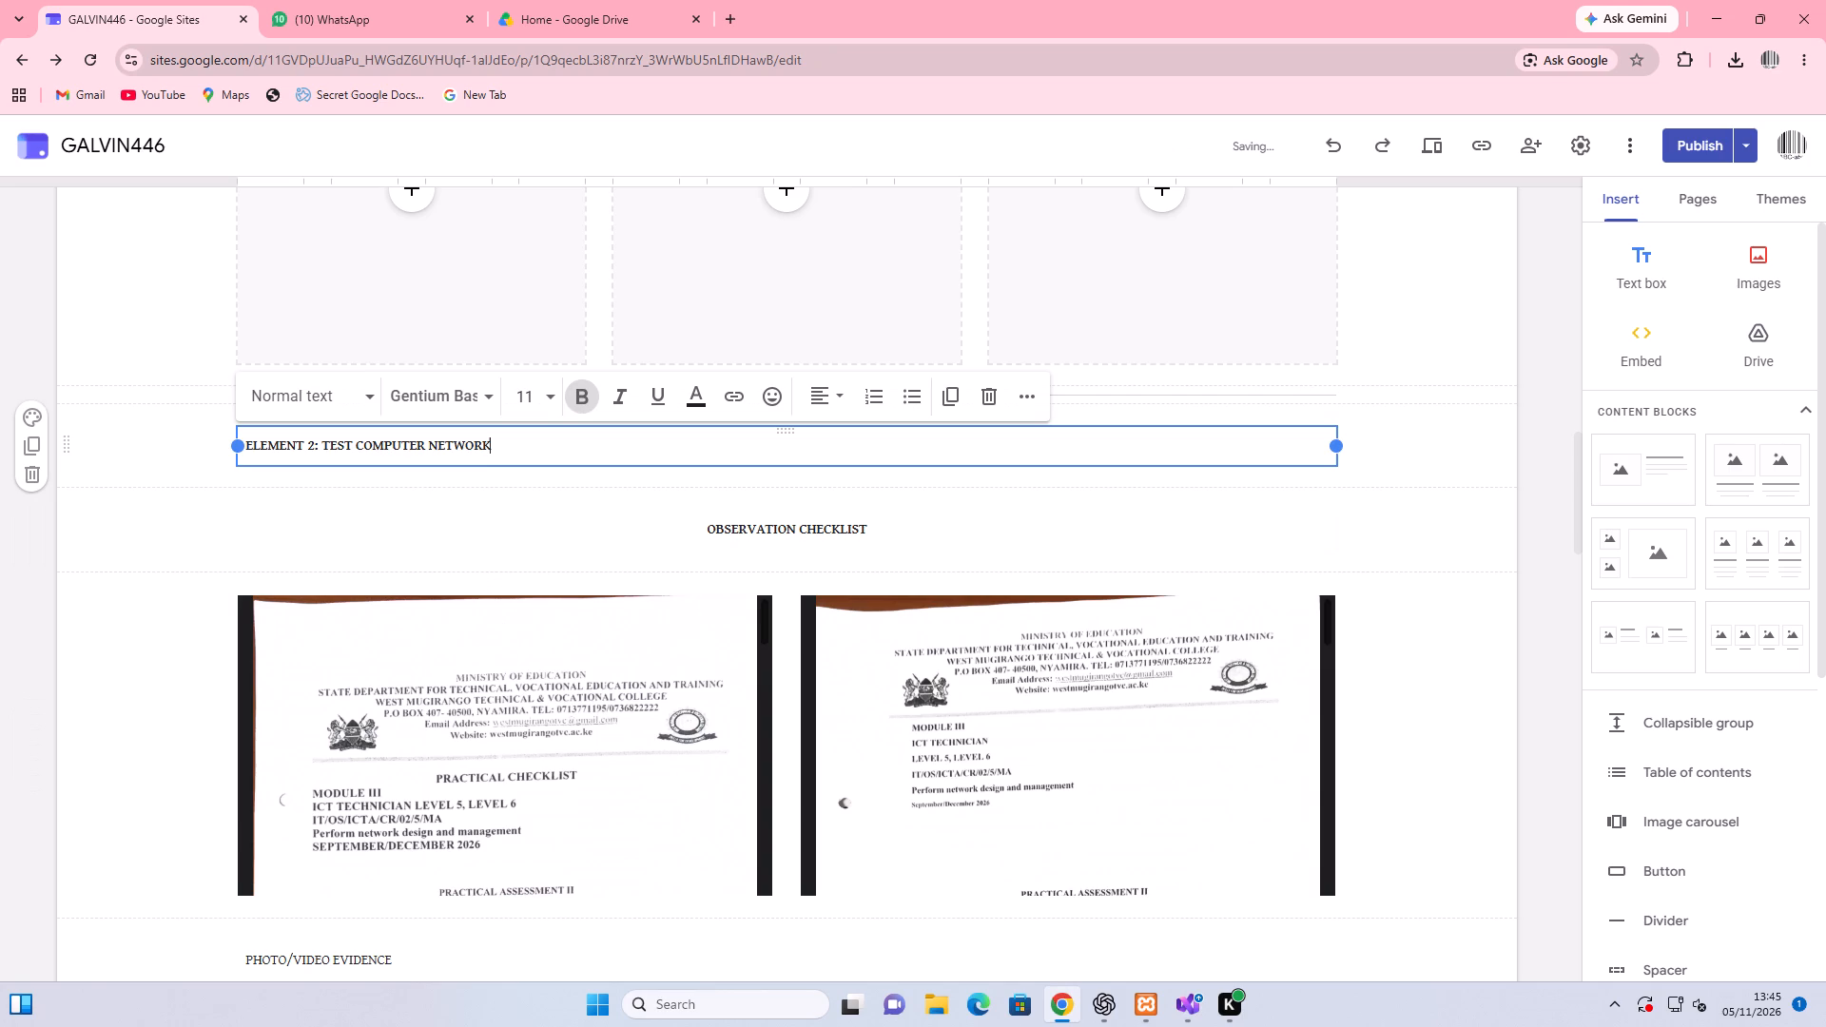
Move the title PERFORM COMPUTER NETWORK MAINTAINANCE from Element 4's heading to Element 3's heading.
{"action": "scroll", "coordinate": [408, 518], "scroll_direction": "down", "scroll_amount": 10}
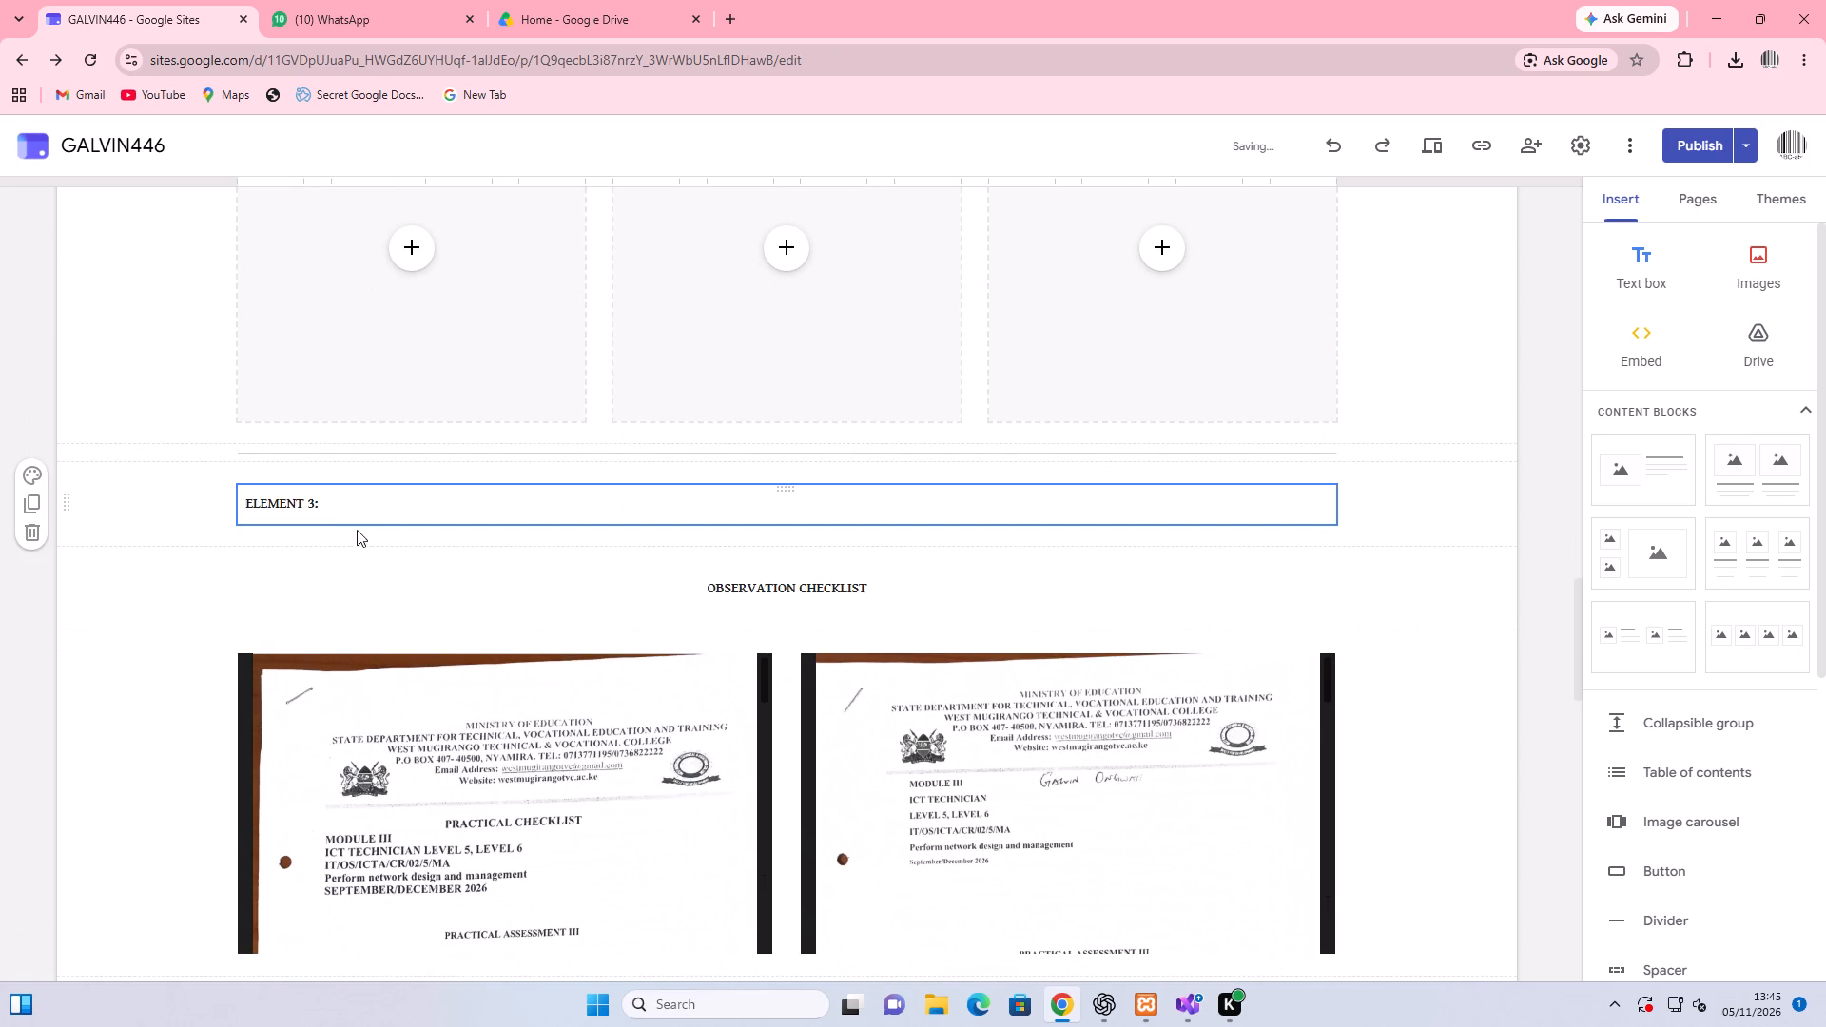
{"action": "left_click", "coordinate": [358, 502]}
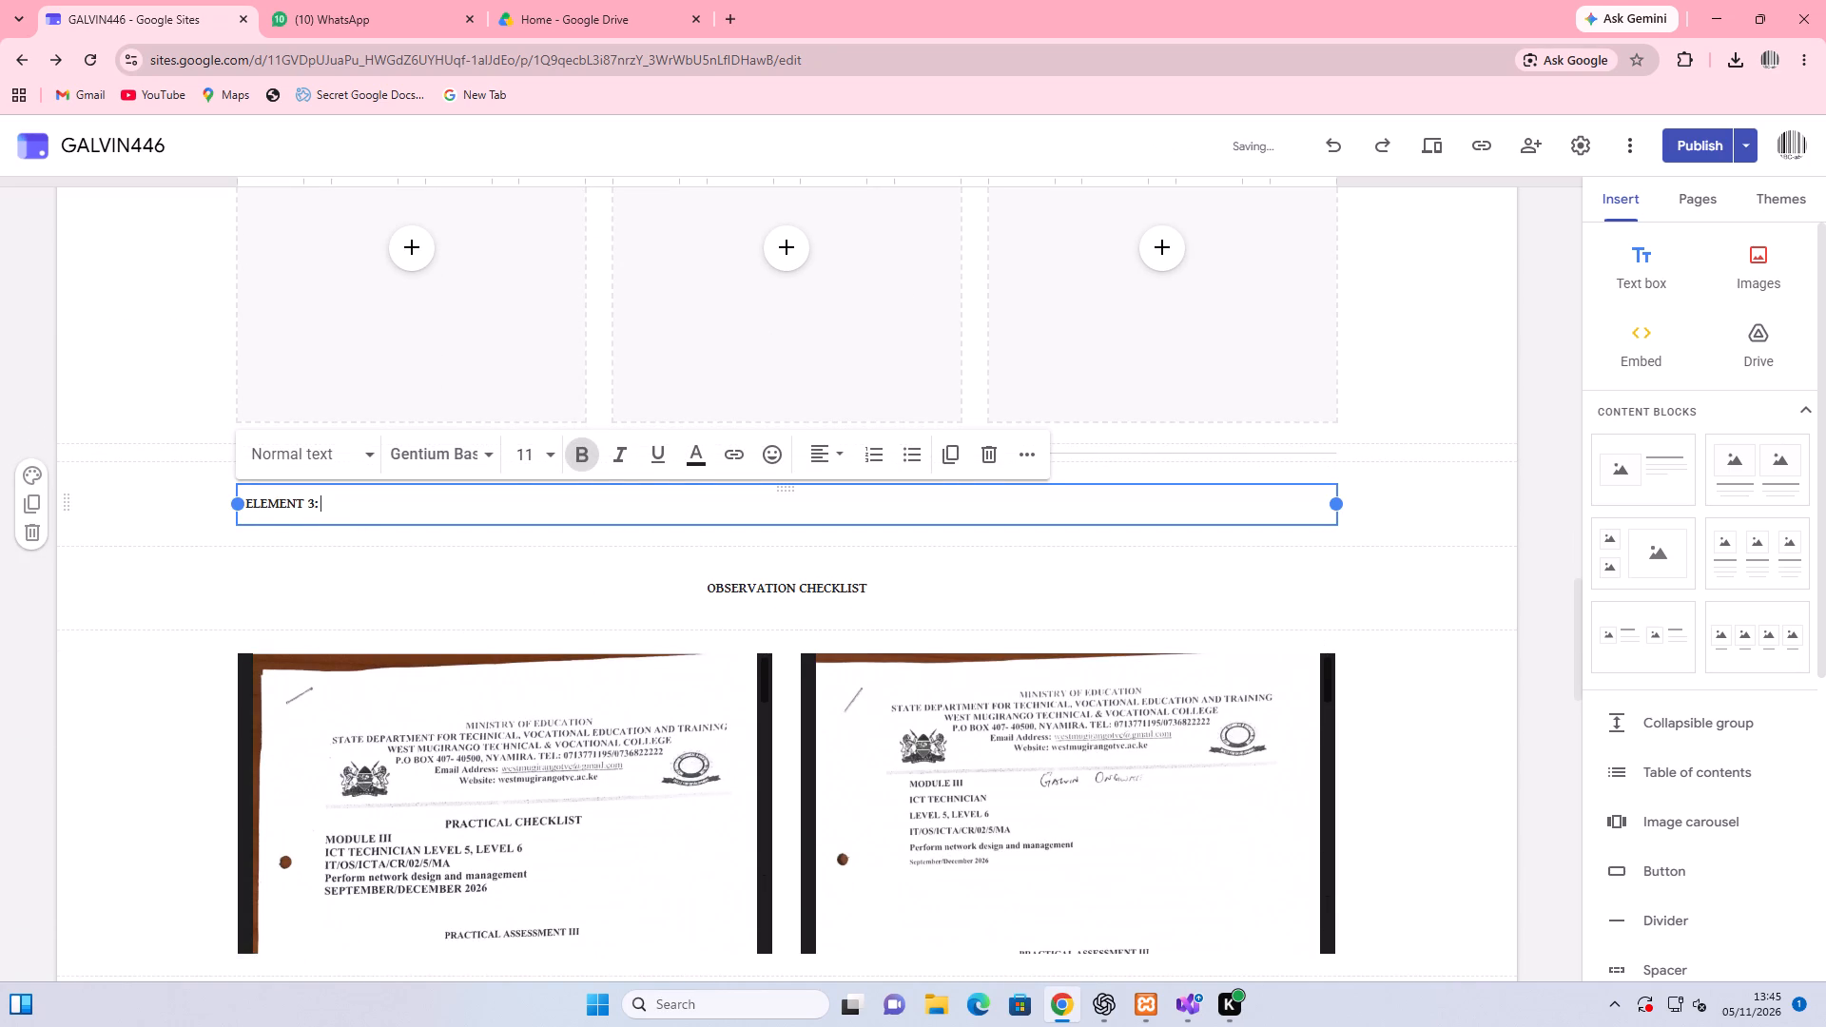
{"action": "scroll", "coordinate": [434, 646], "scroll_direction": "down", "scroll_amount": 10}
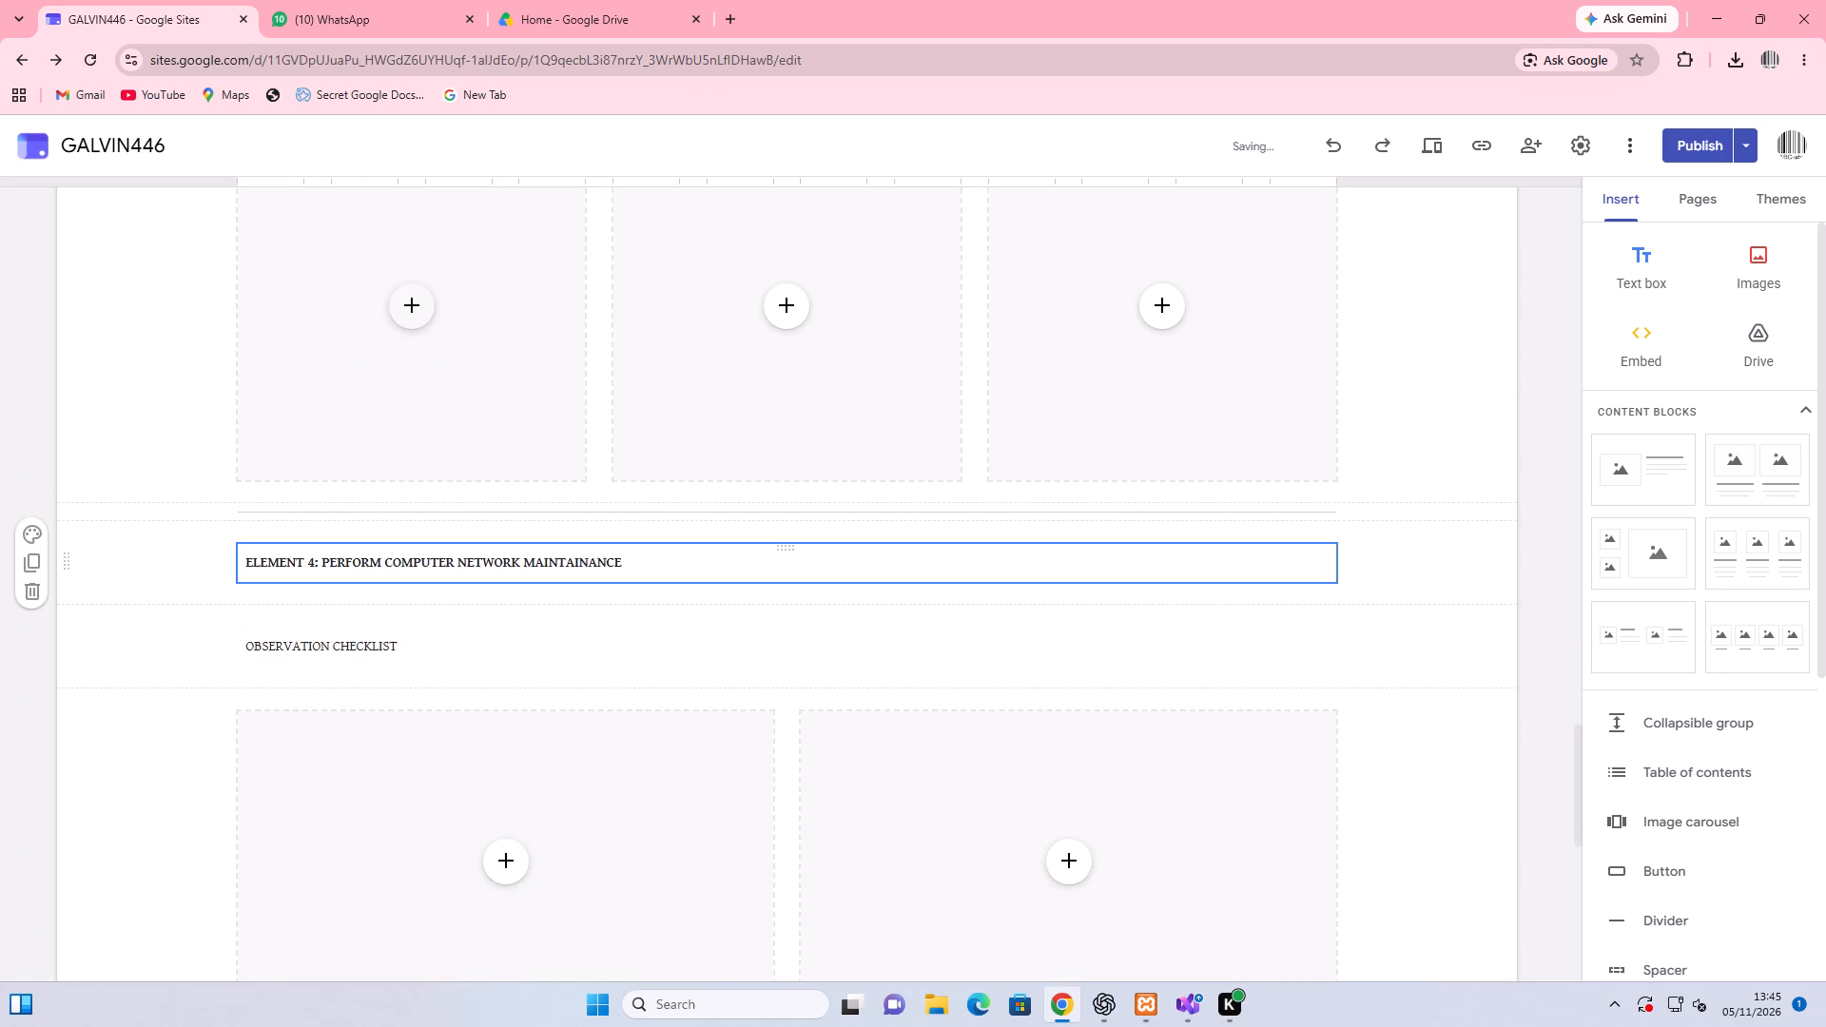
{"action": "left_click_drag", "start_coordinate": [629, 557], "coordinate": [317, 555]}
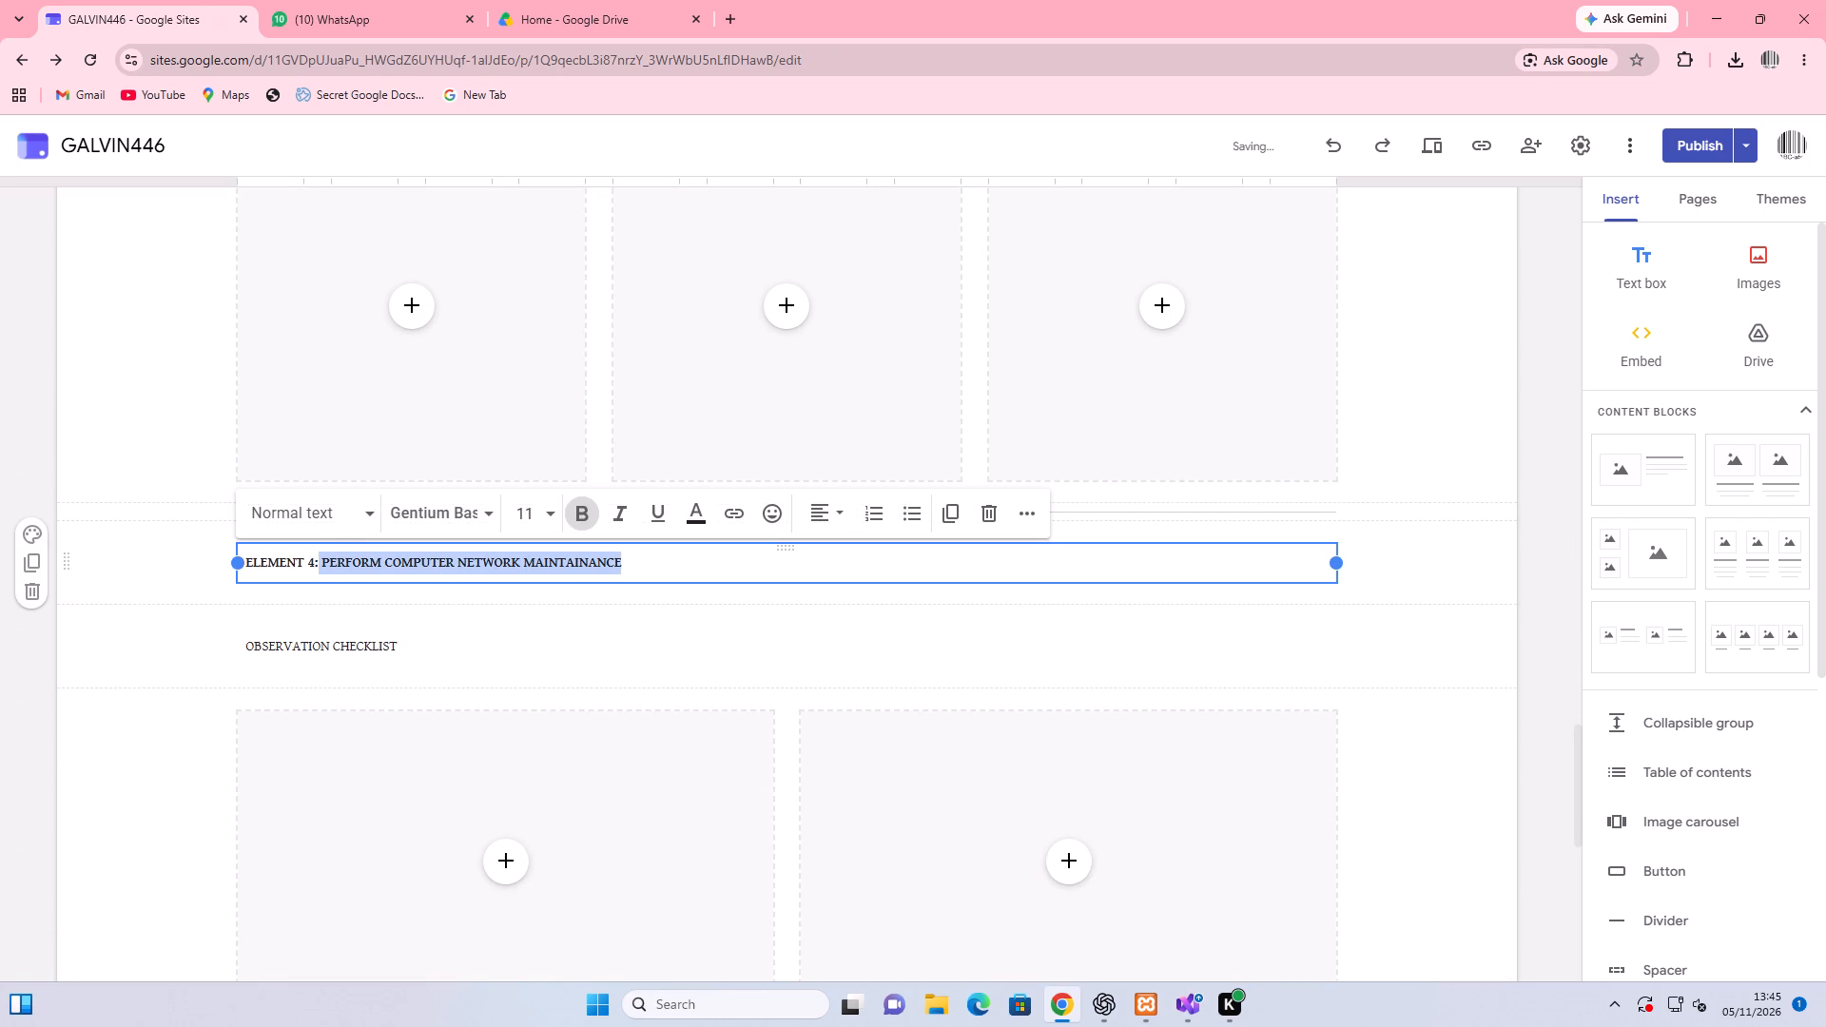
{"action": "left_click_drag", "start_coordinate": [317, 555], "coordinate": [321, 555]}
{"action": "right_click", "coordinate": [358, 557]}
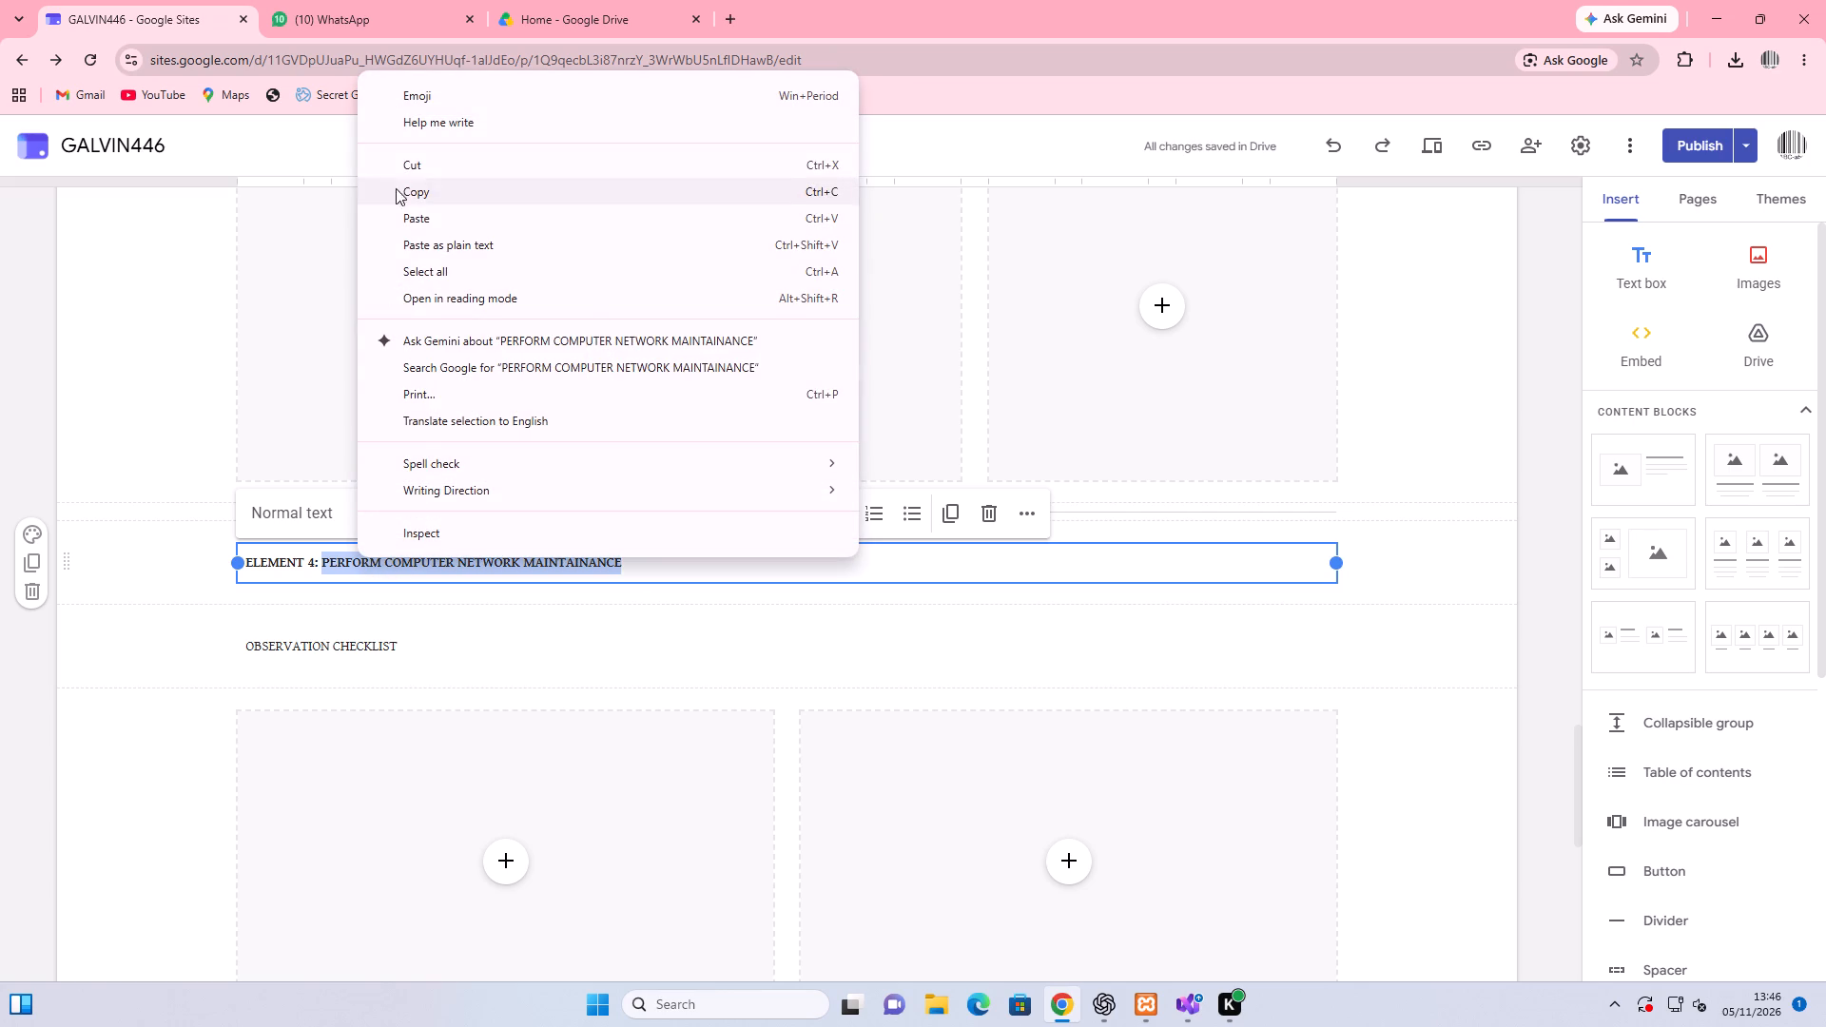
{"action": "left_click", "coordinate": [432, 166]}
{"action": "scroll", "coordinate": [623, 658], "scroll_direction": "up", "scroll_amount": 11}
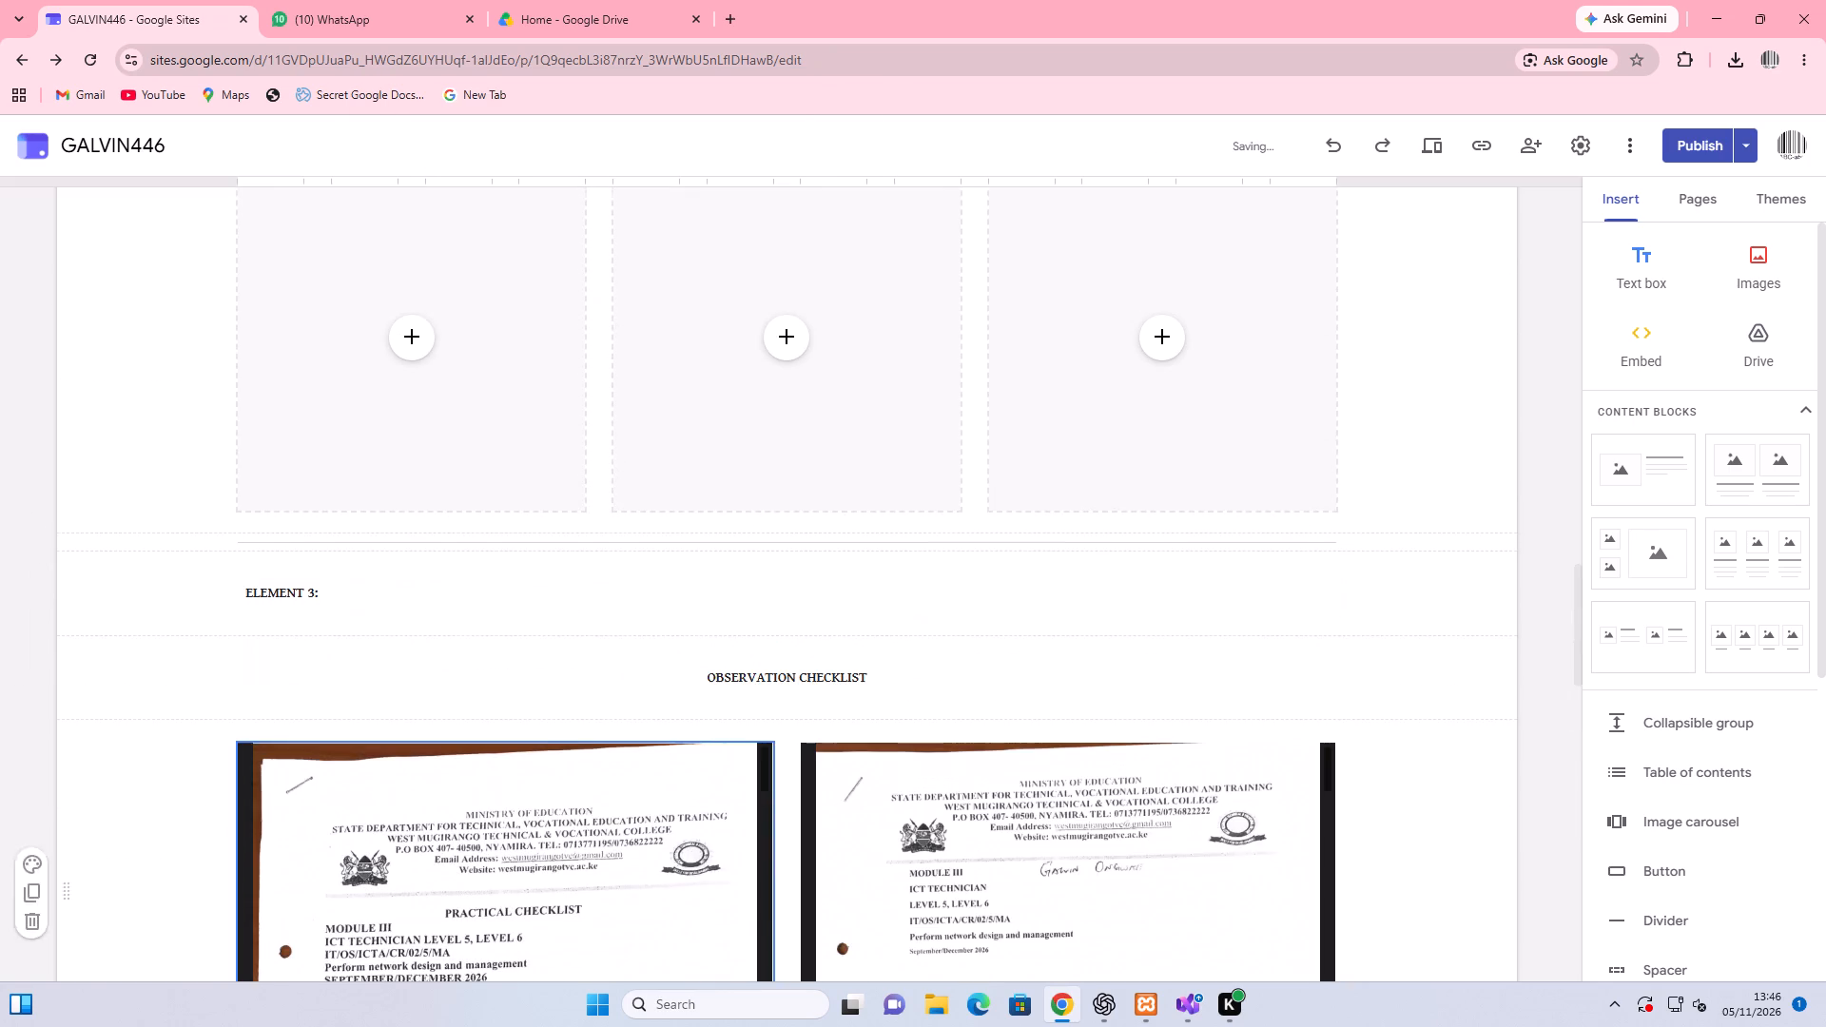
{"action": "left_click", "coordinate": [365, 586]}
{"action": "left_click", "coordinate": [365, 592]}
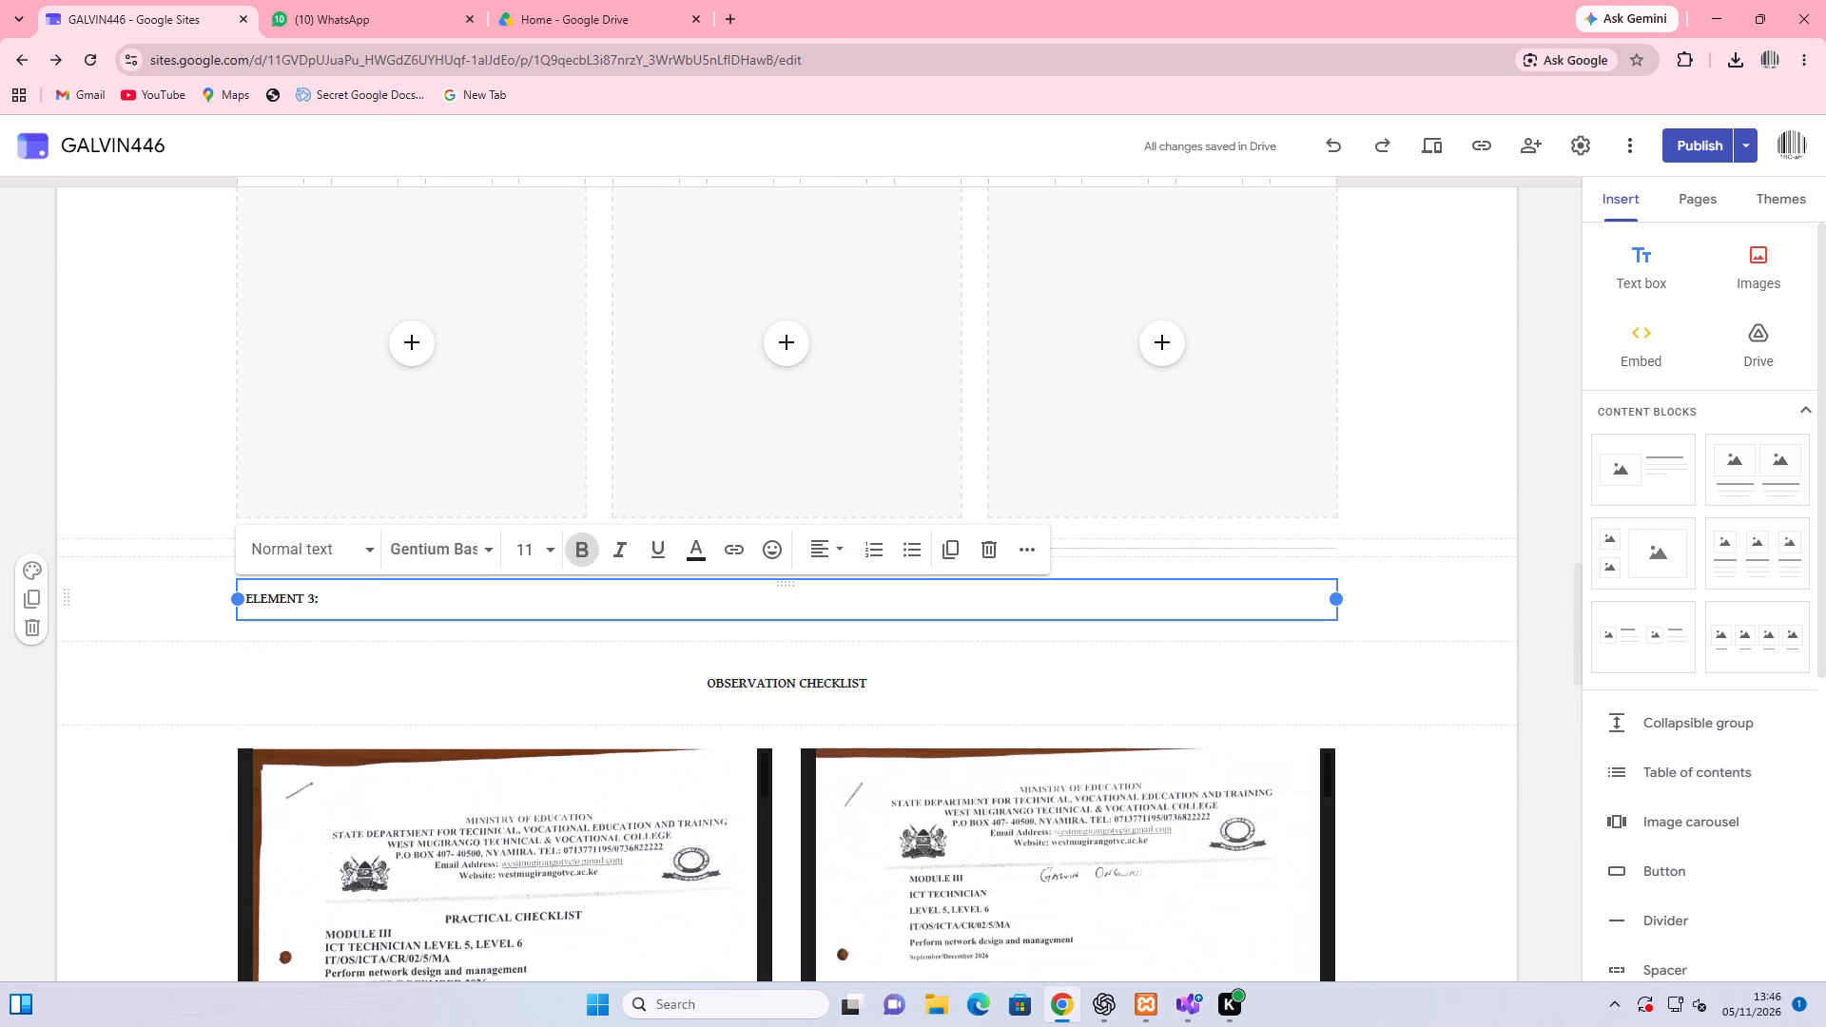
{"action": "key", "text": "ctrl+v"}
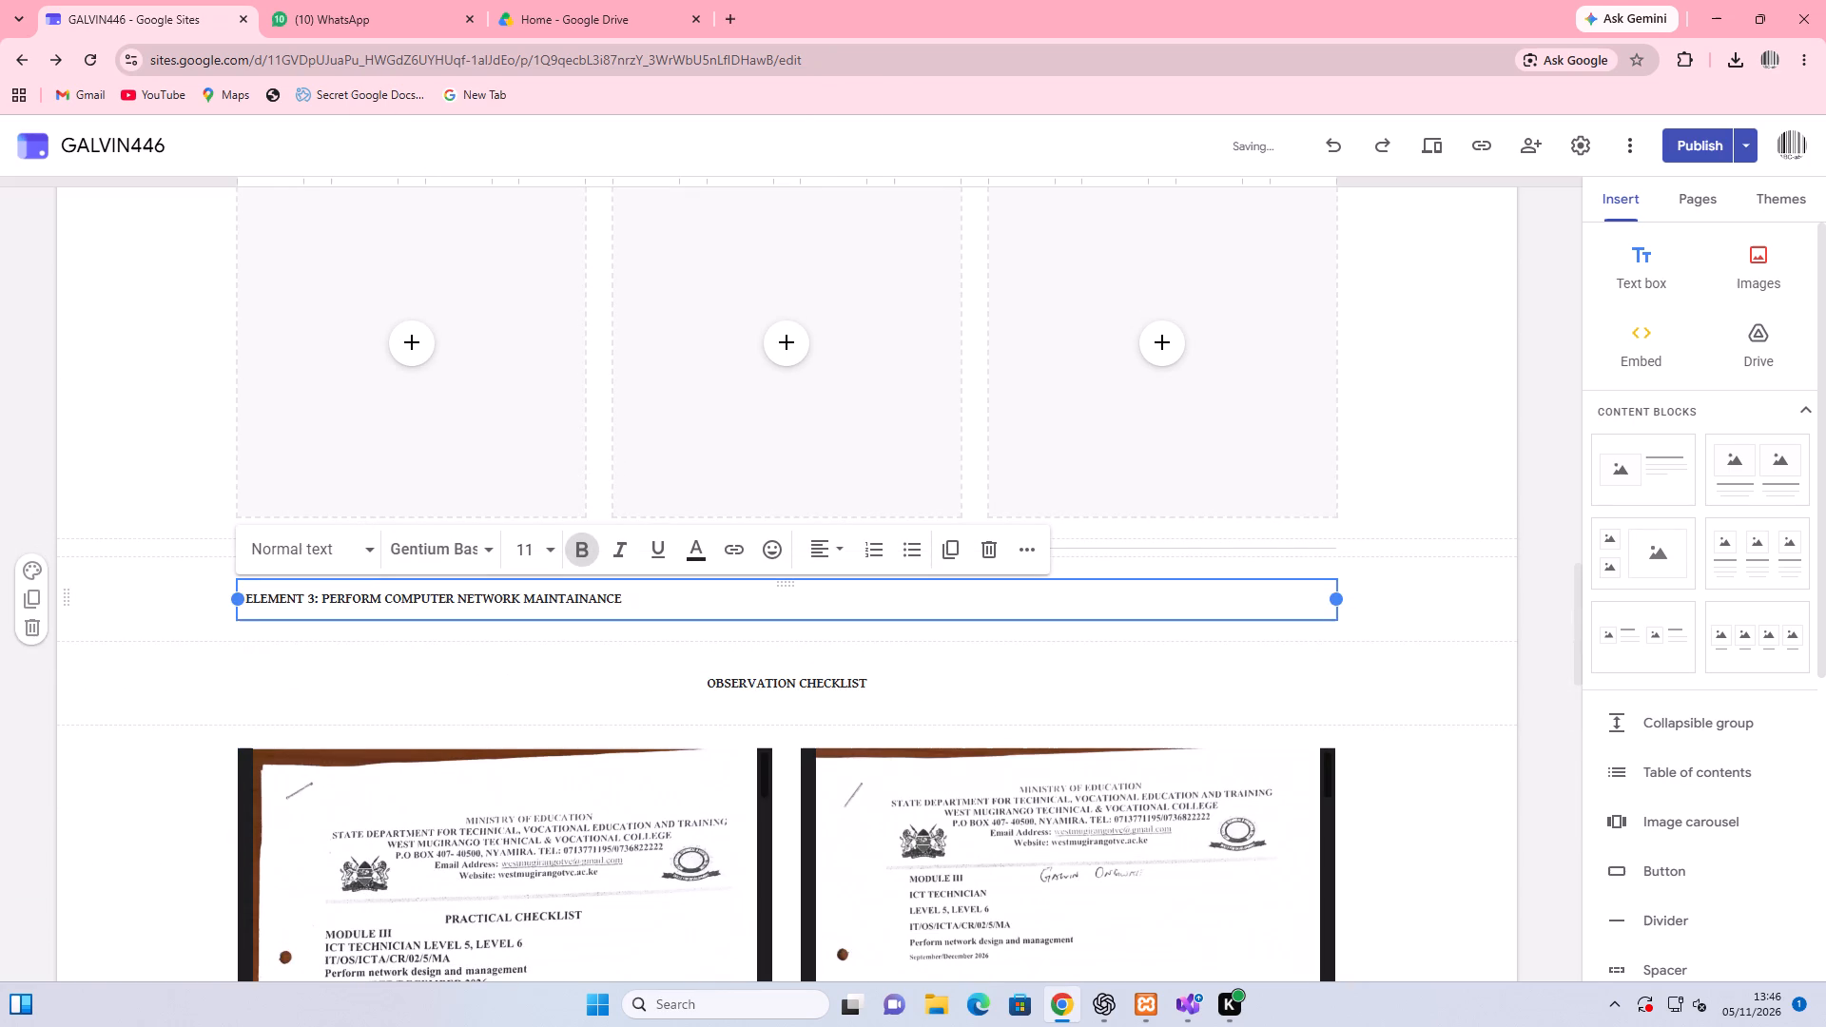
Delete the whole Element 4 block: its heading, observation checklist title and placeholders, photo/video evidence title and placeholders, and the extra divider.
{"action": "scroll", "coordinate": [329, 745], "scroll_direction": "down", "scroll_amount": 9}
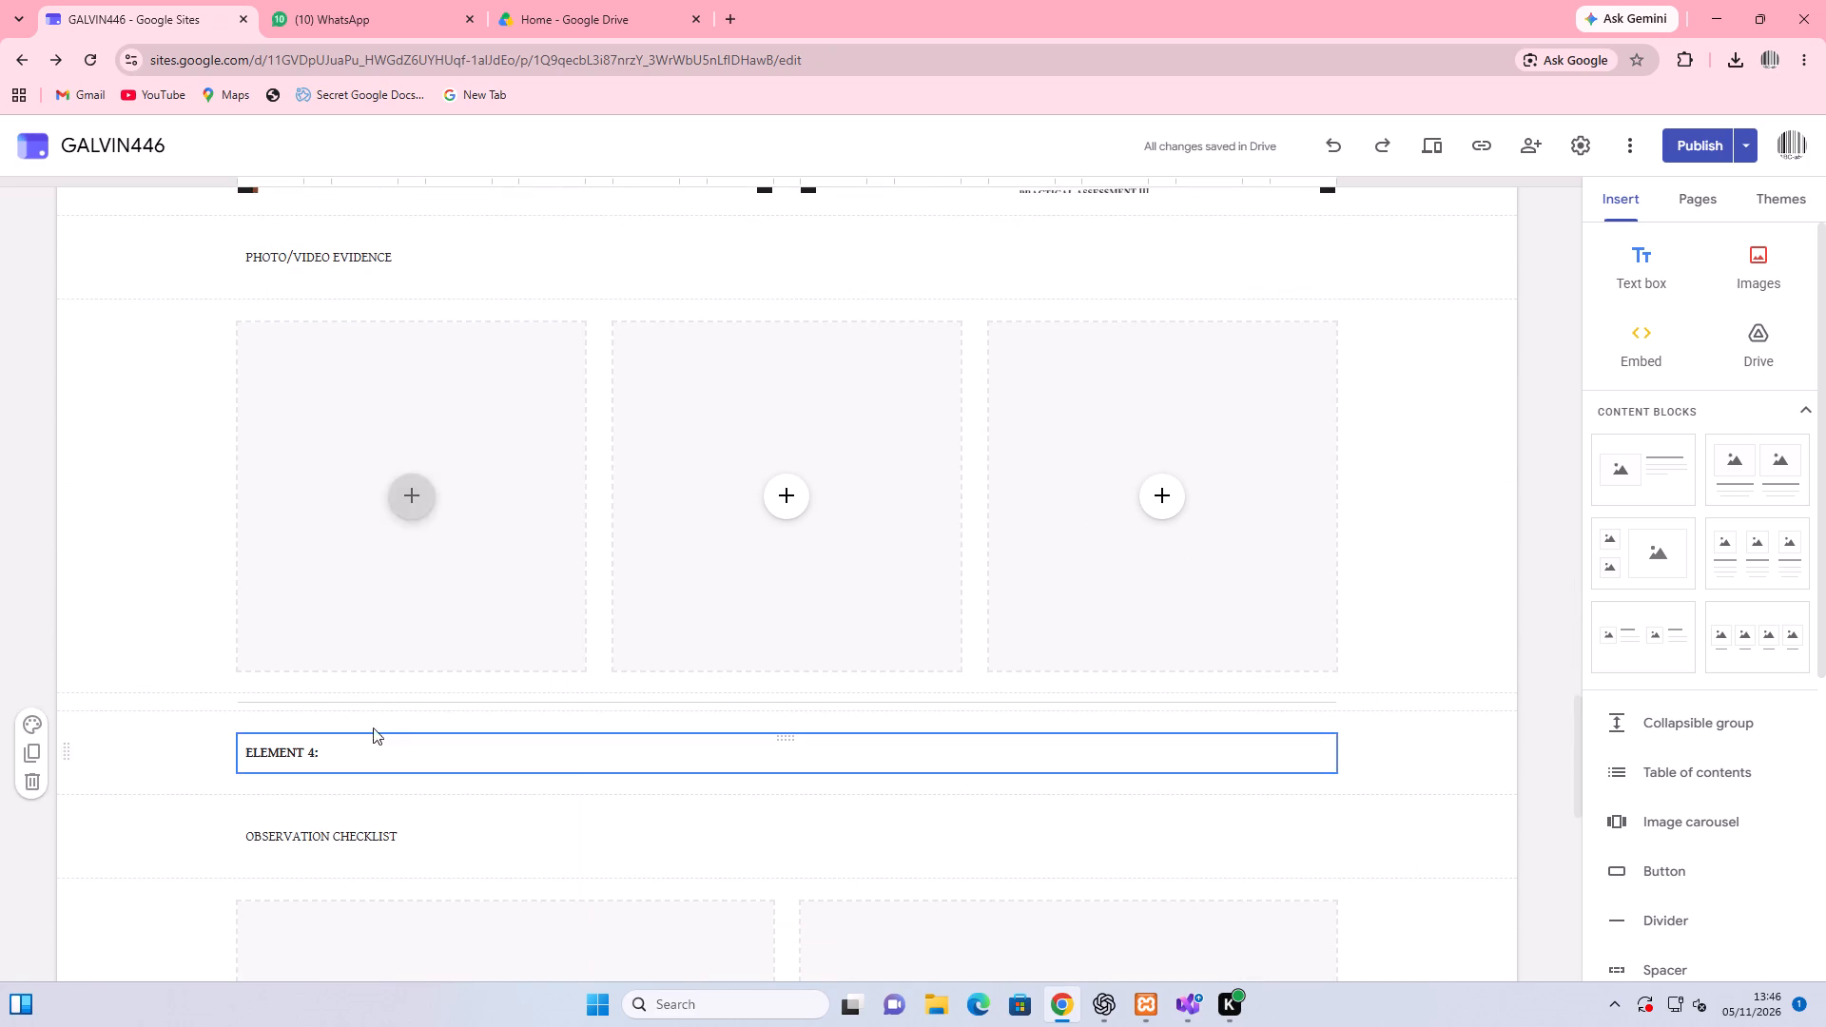
{"action": "left_click", "coordinate": [29, 776]}
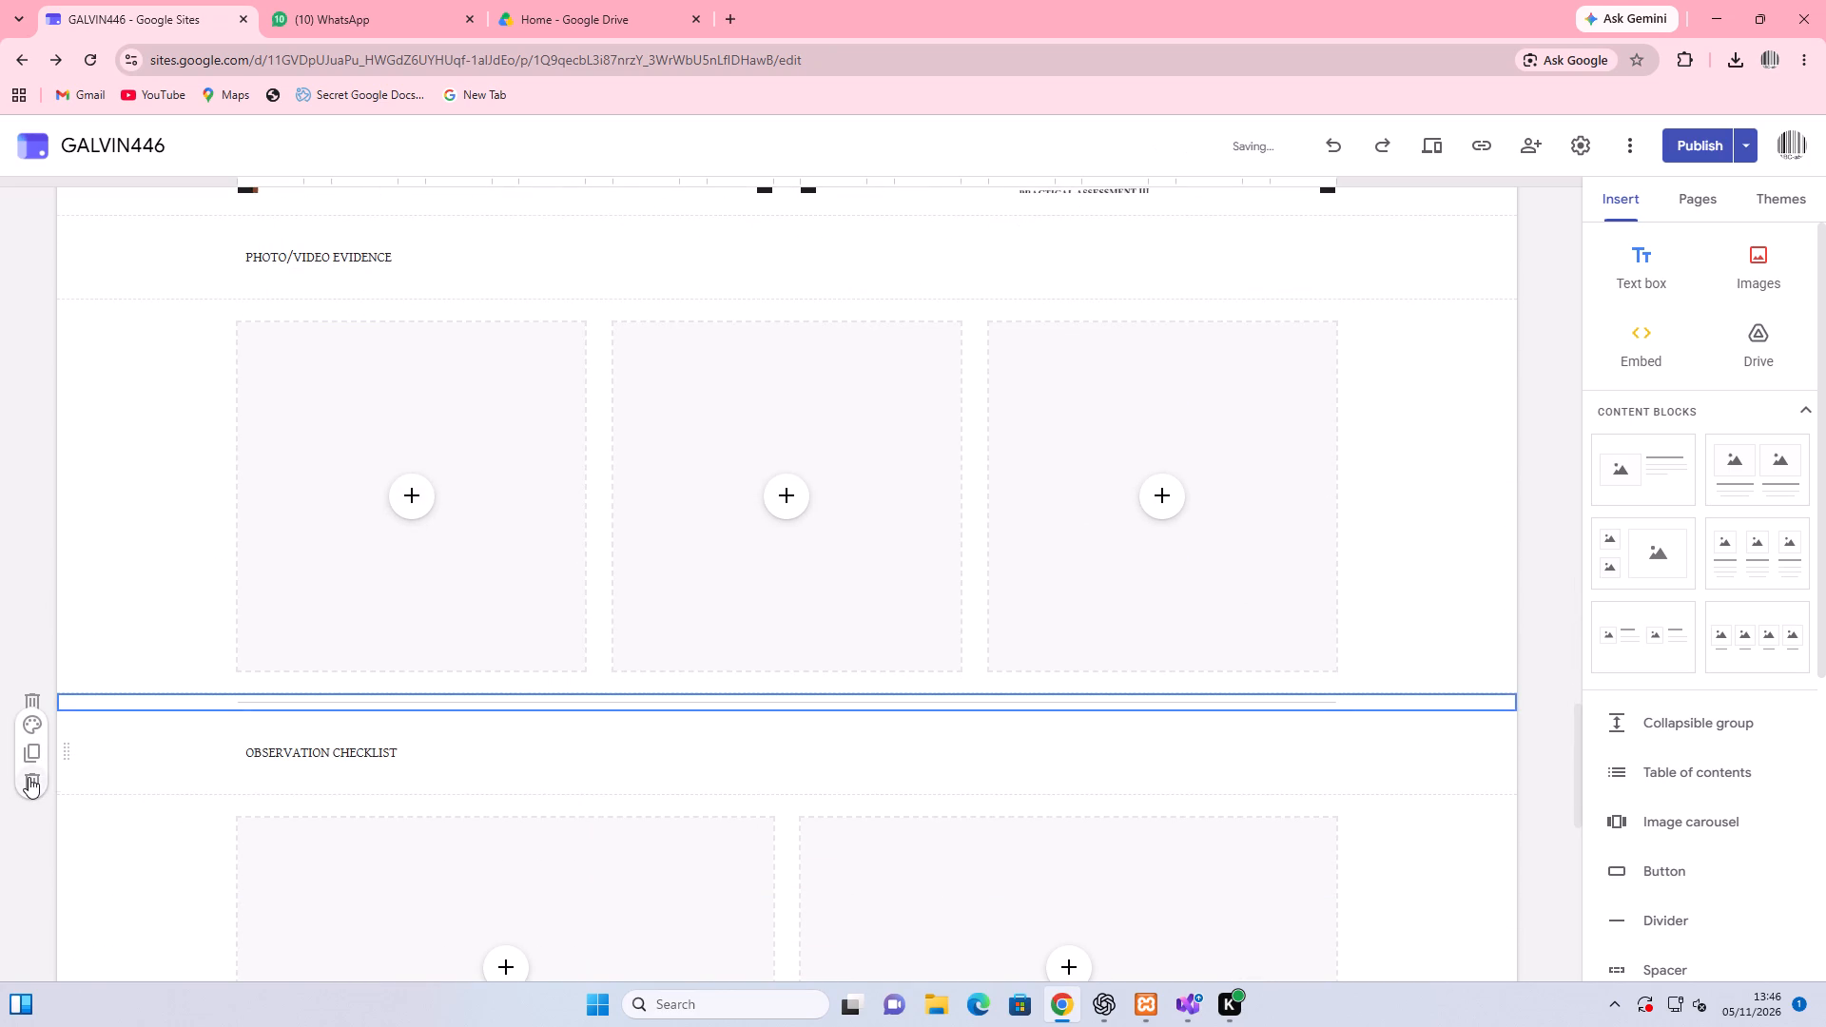
{"action": "left_click", "coordinate": [28, 782]}
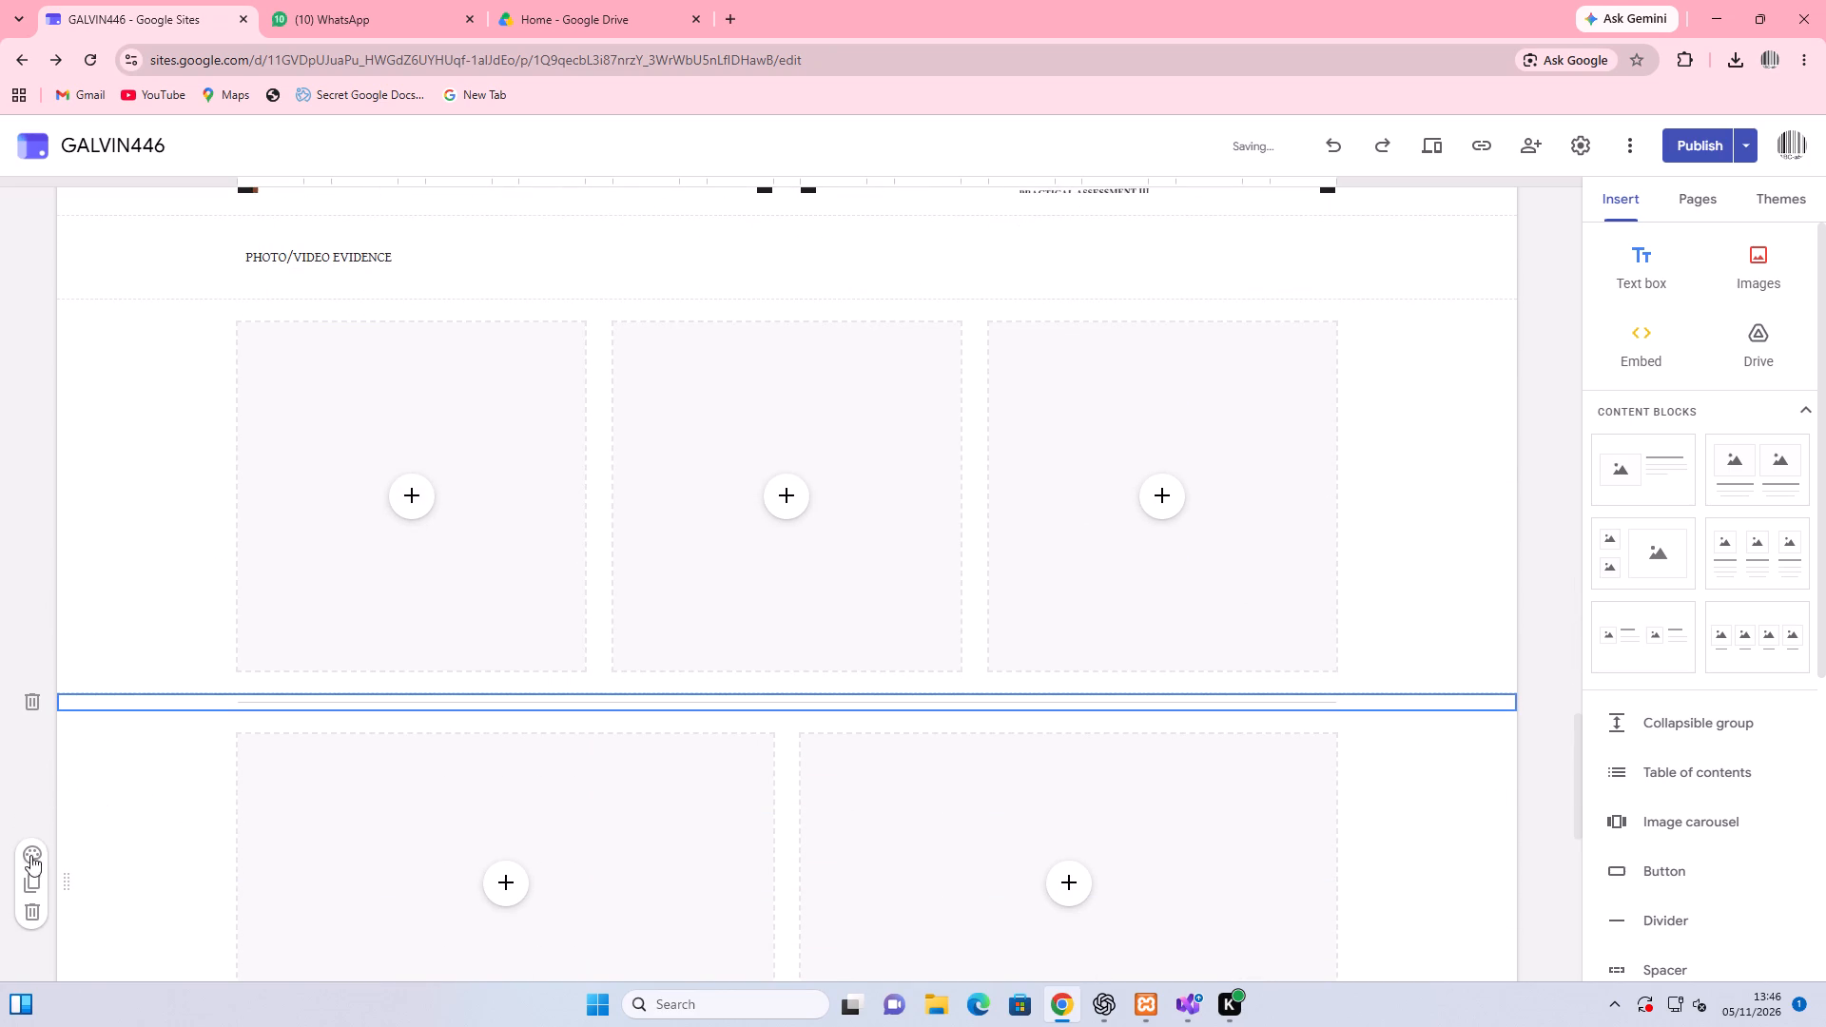
{"action": "left_click", "coordinate": [29, 915]}
{"action": "left_click", "coordinate": [29, 923]}
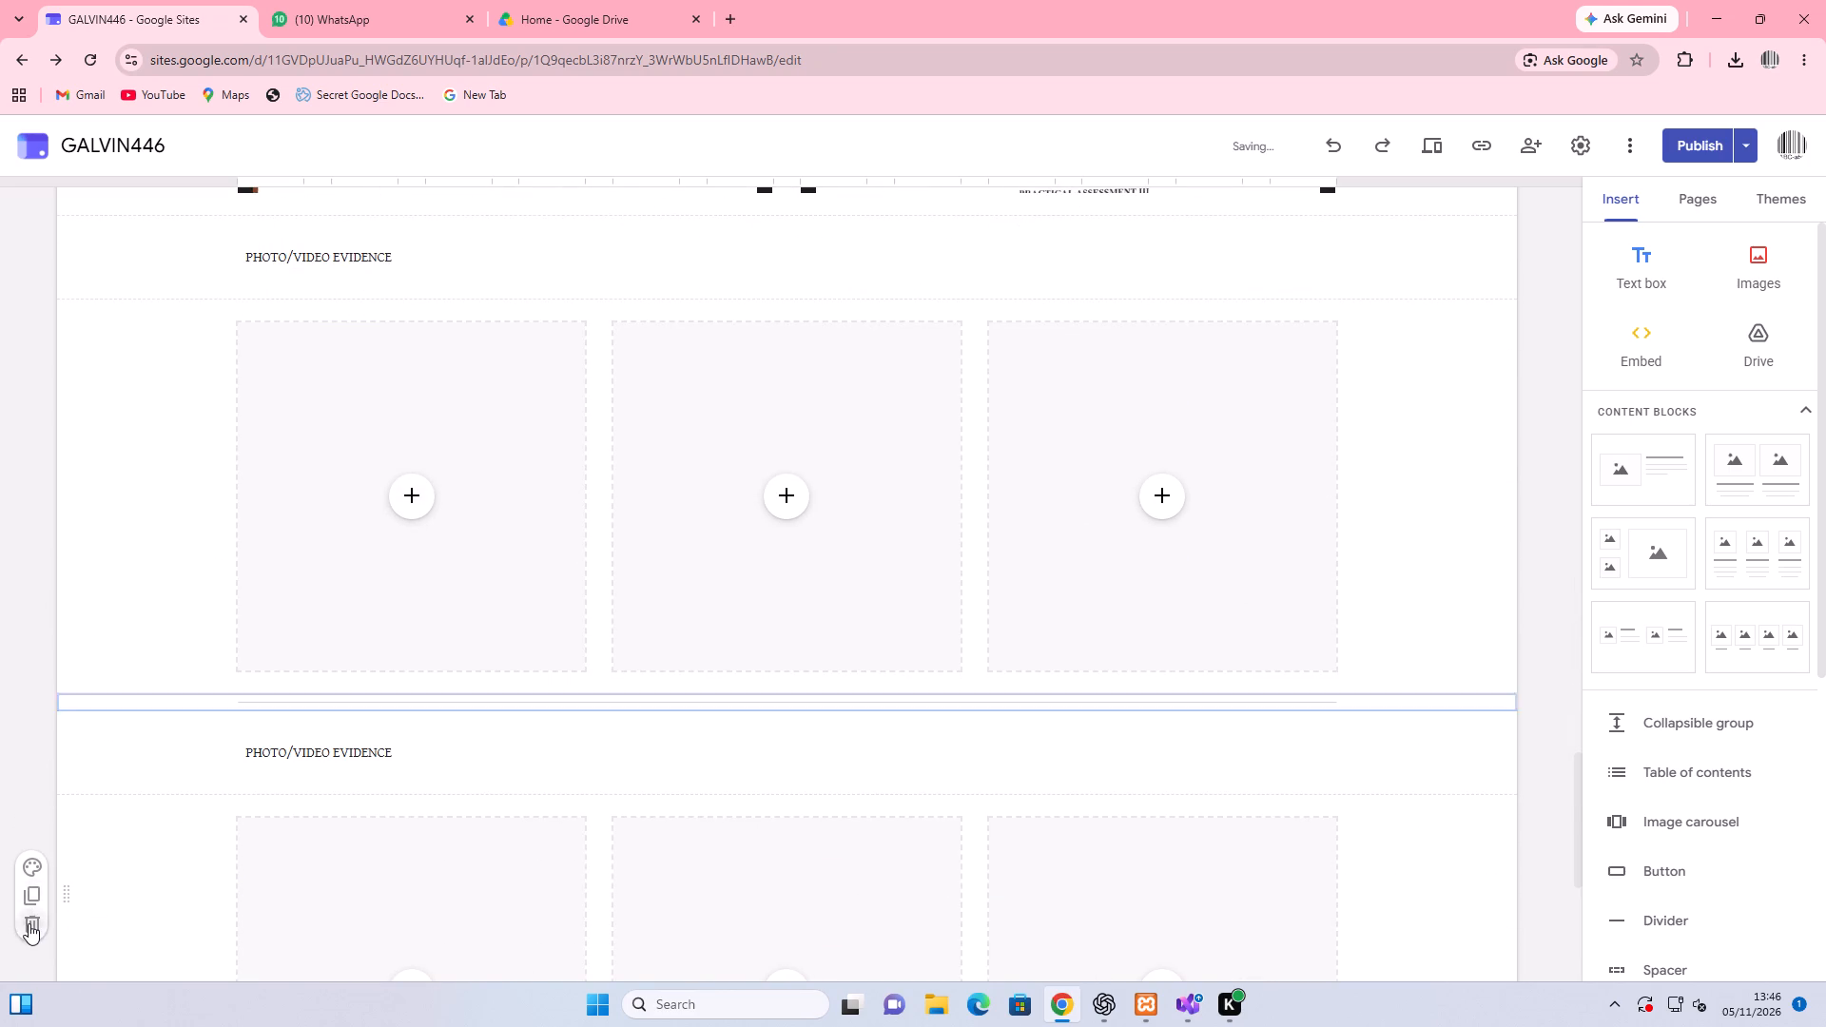
{"action": "left_click", "coordinate": [29, 777]}
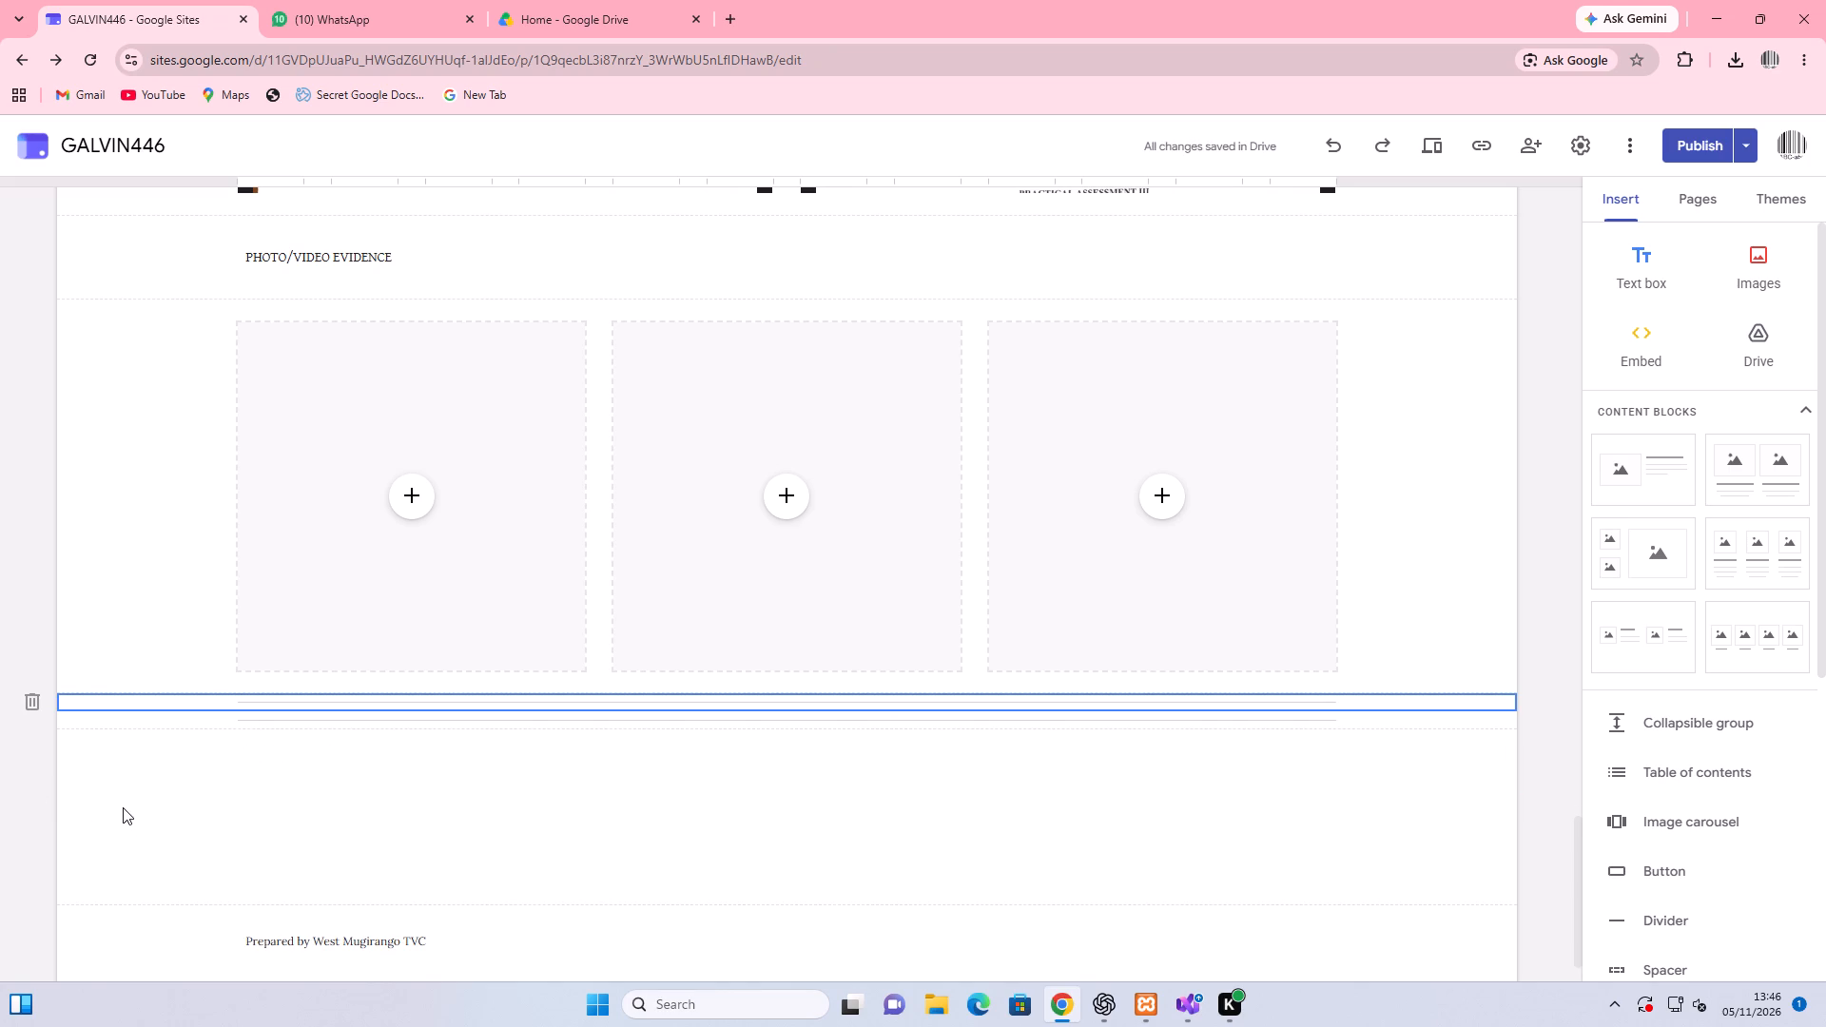
{"action": "left_click", "coordinate": [28, 718]}
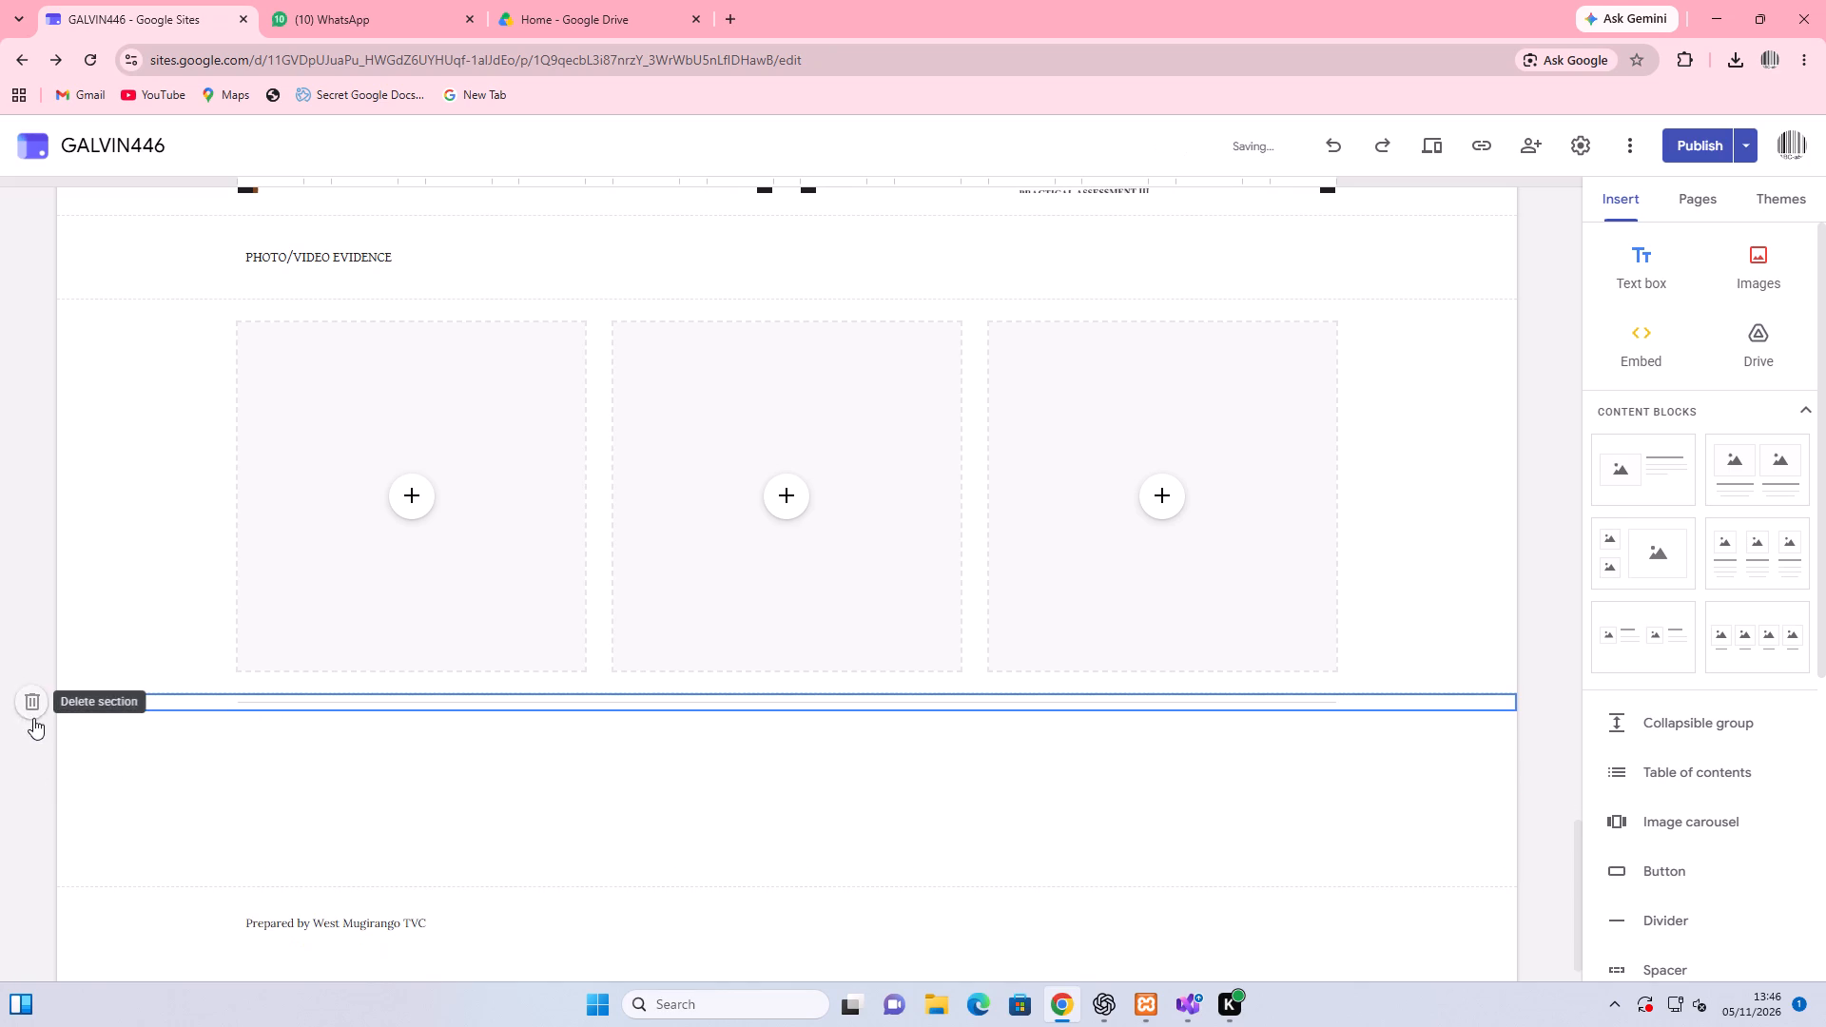
Open the UNIT 2 page under MODULE 3 of the units of competence.
{"action": "scroll", "coordinate": [468, 811], "scroll_direction": "down", "scroll_amount": 5}
{"action": "scroll", "coordinate": [468, 811], "scroll_direction": "up", "scroll_amount": 6}
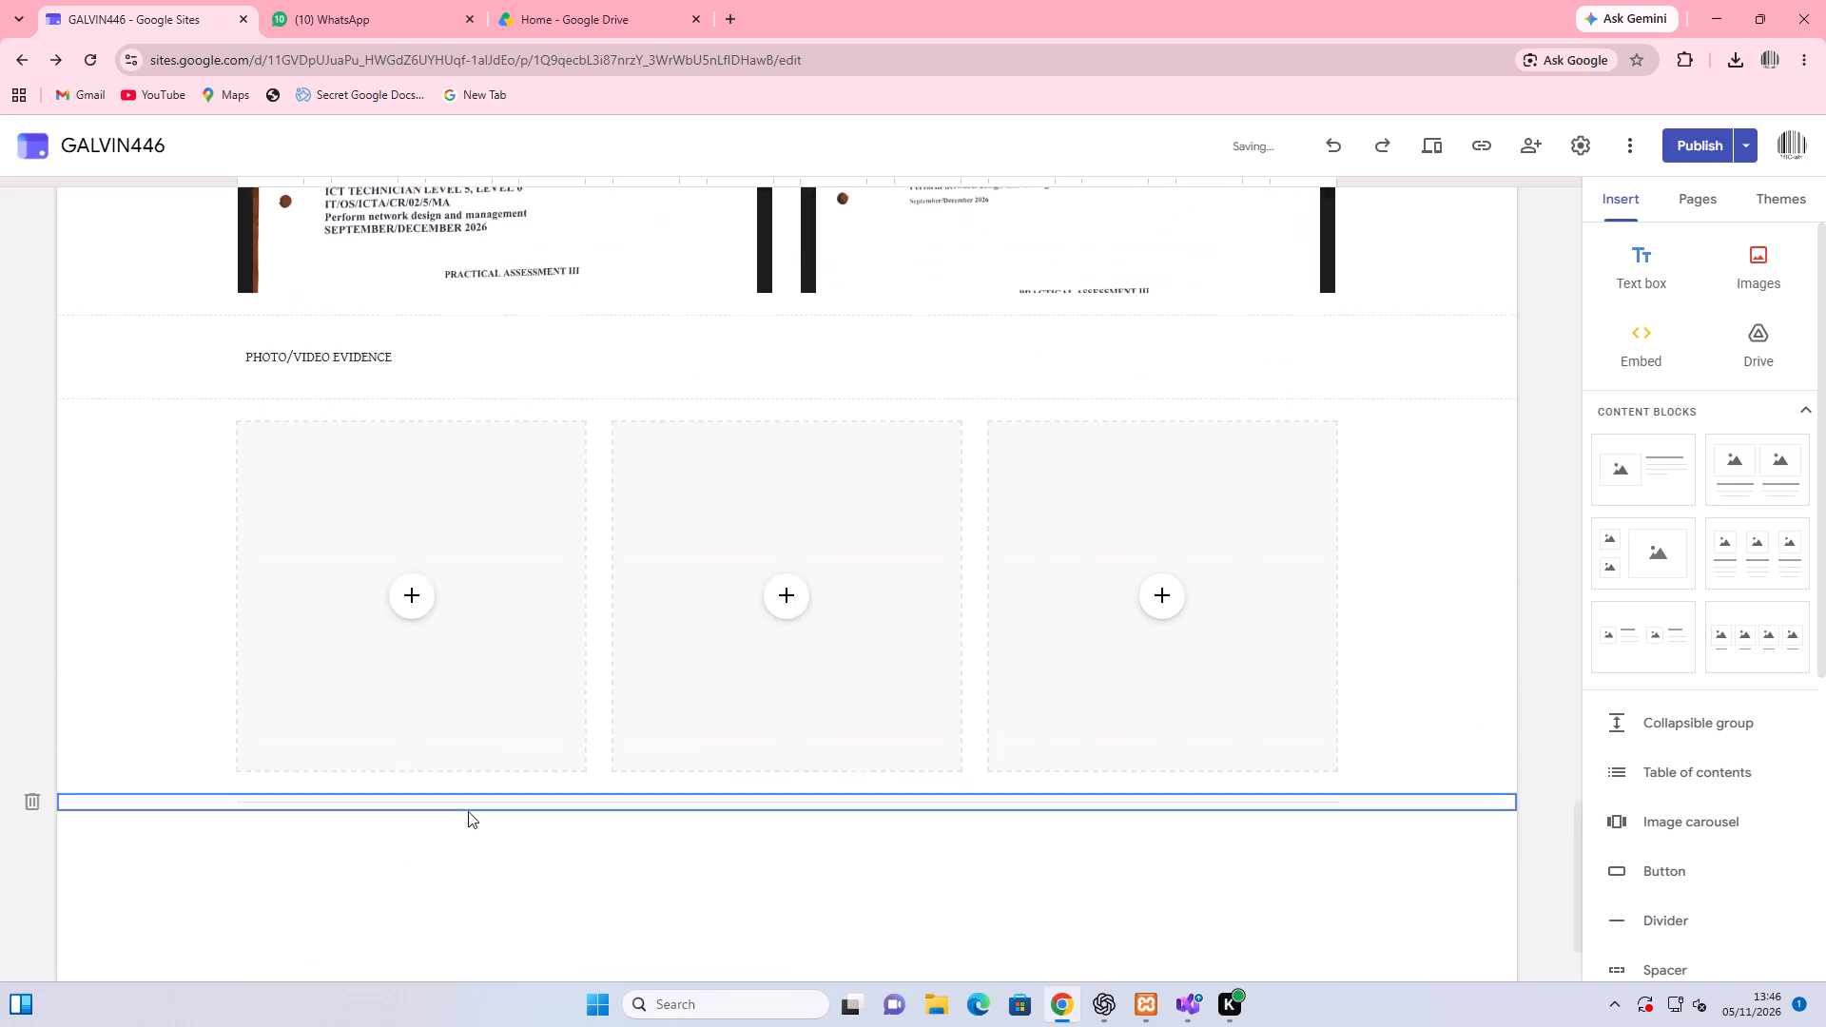
{"action": "scroll", "coordinate": [468, 811], "scroll_direction": "up", "scroll_amount": 15}
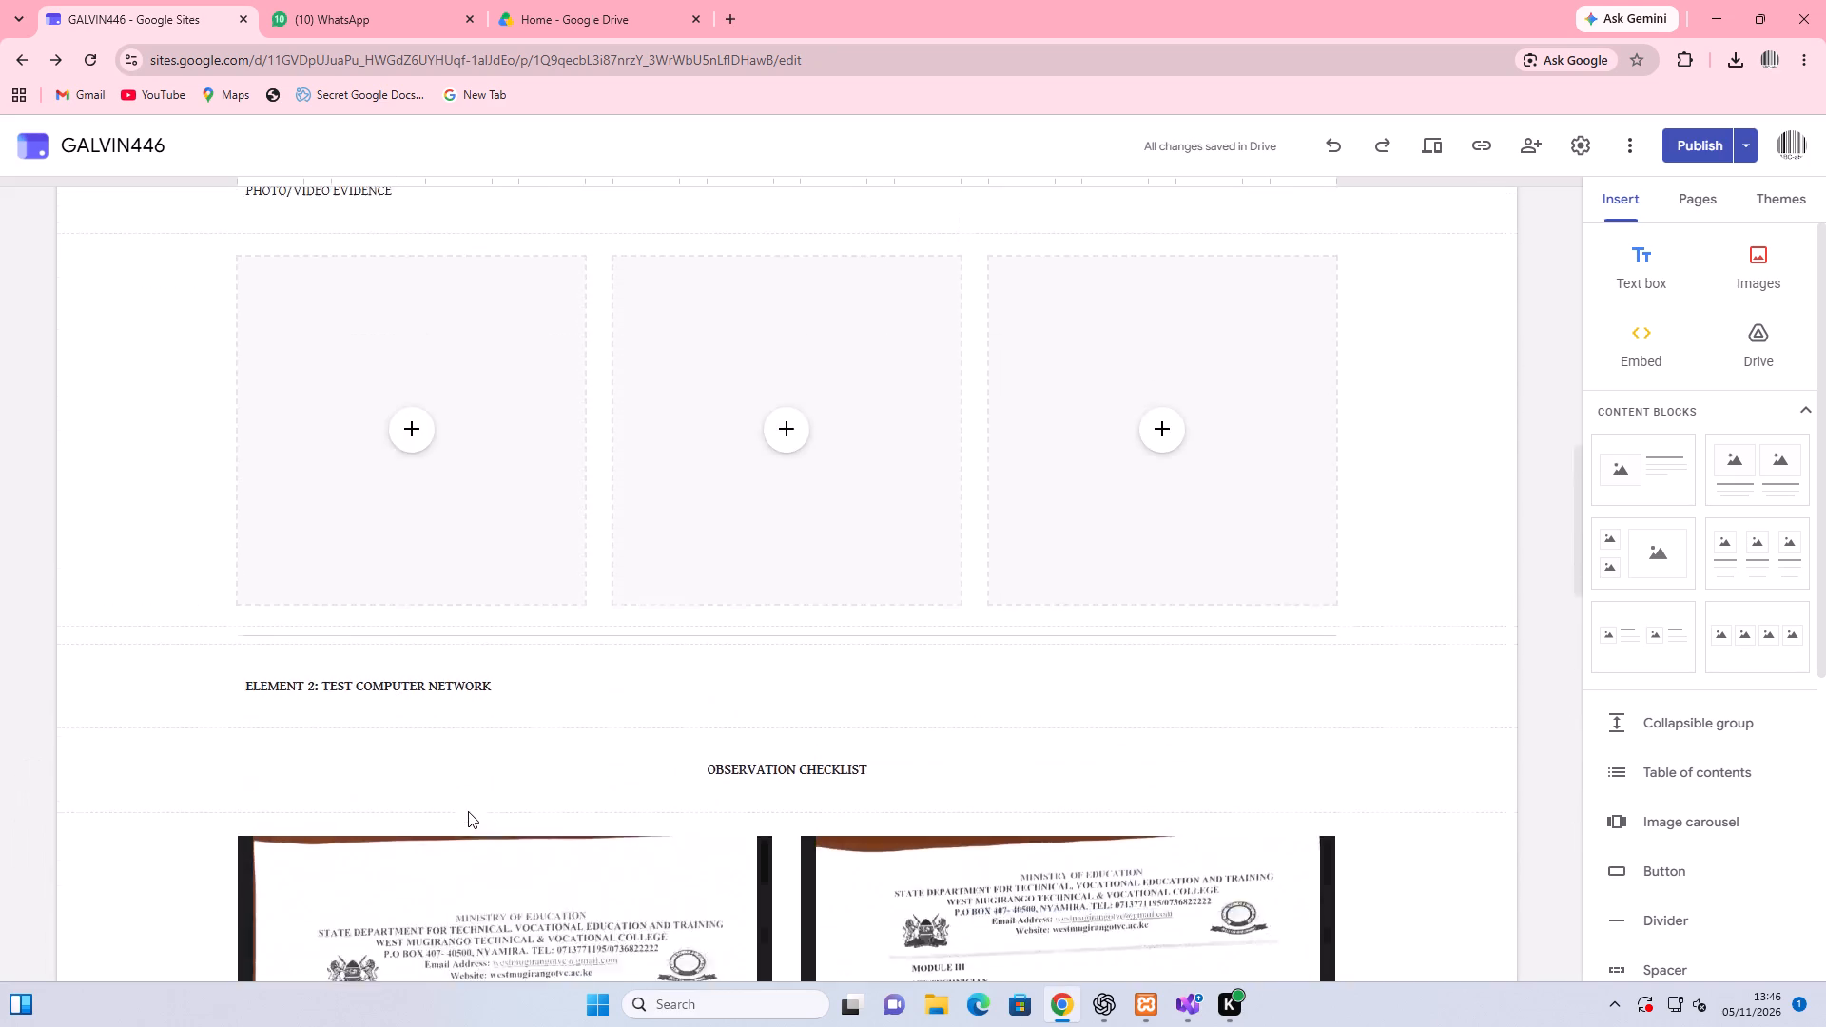
{"action": "scroll", "coordinate": [468, 811], "scroll_direction": "up", "scroll_amount": 19}
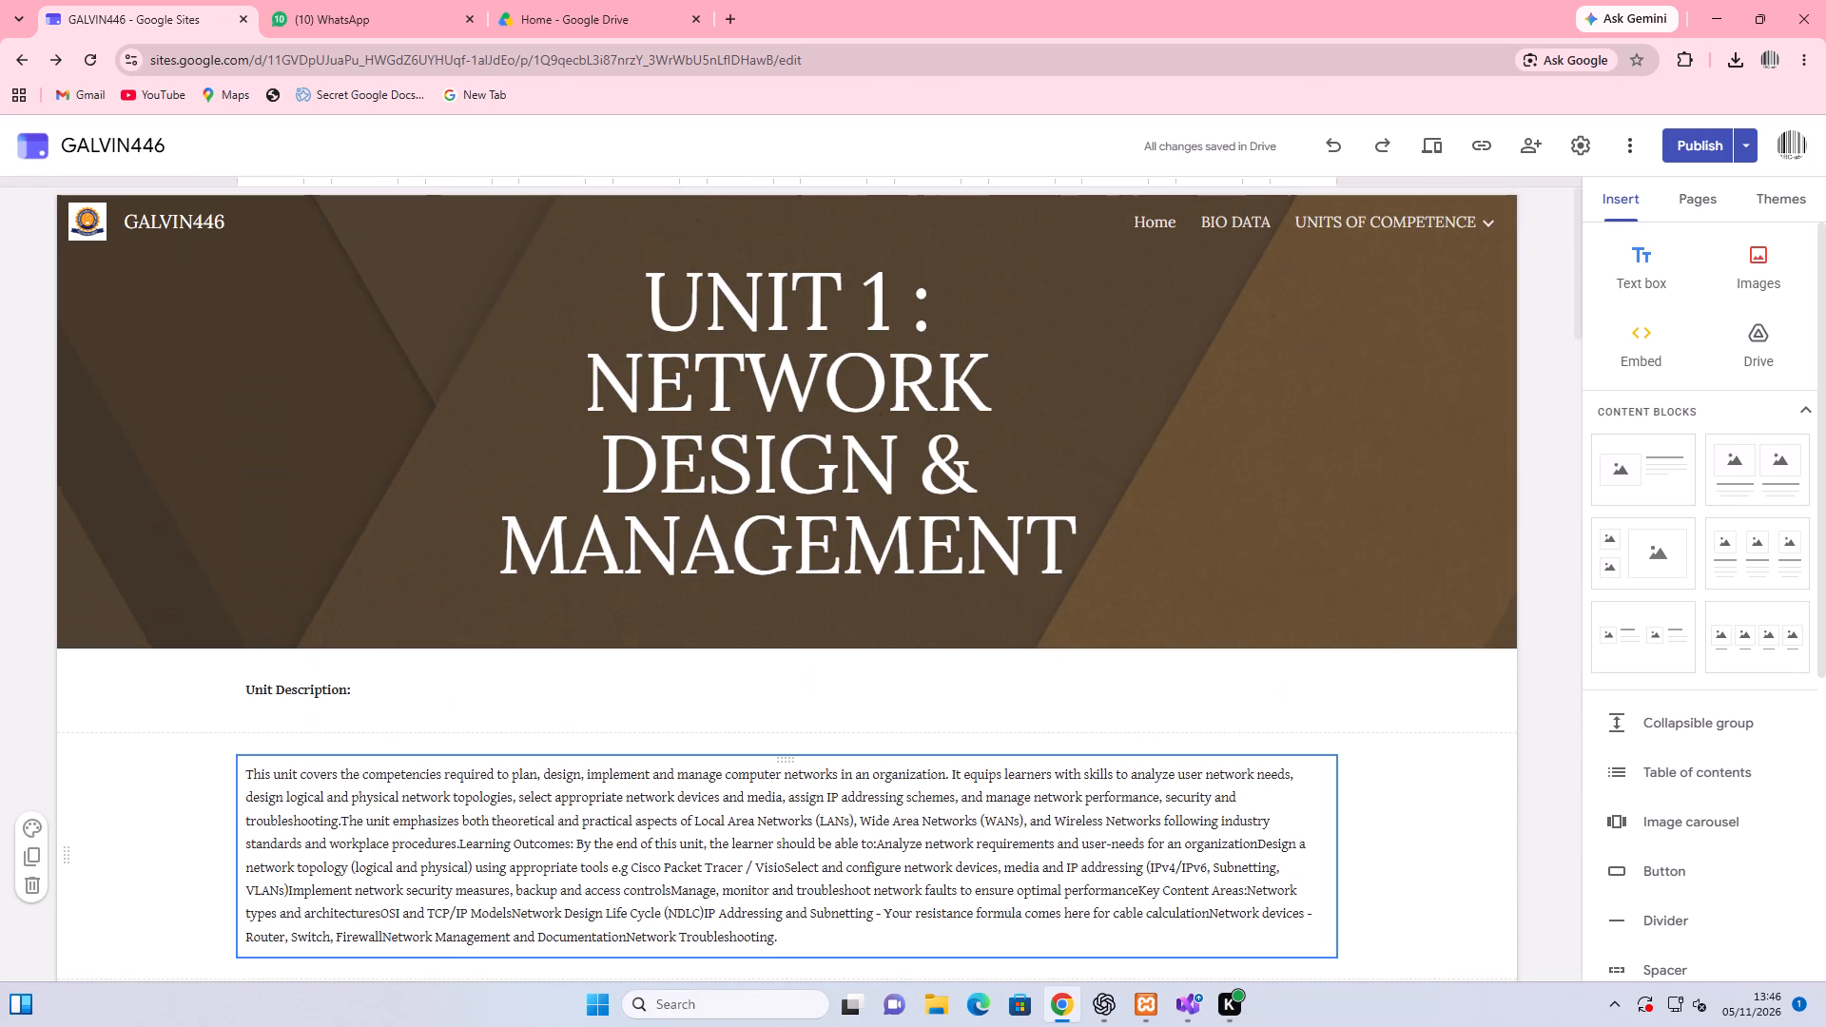
{"action": "scroll", "coordinate": [468, 811], "scroll_direction": "up", "scroll_amount": 1}
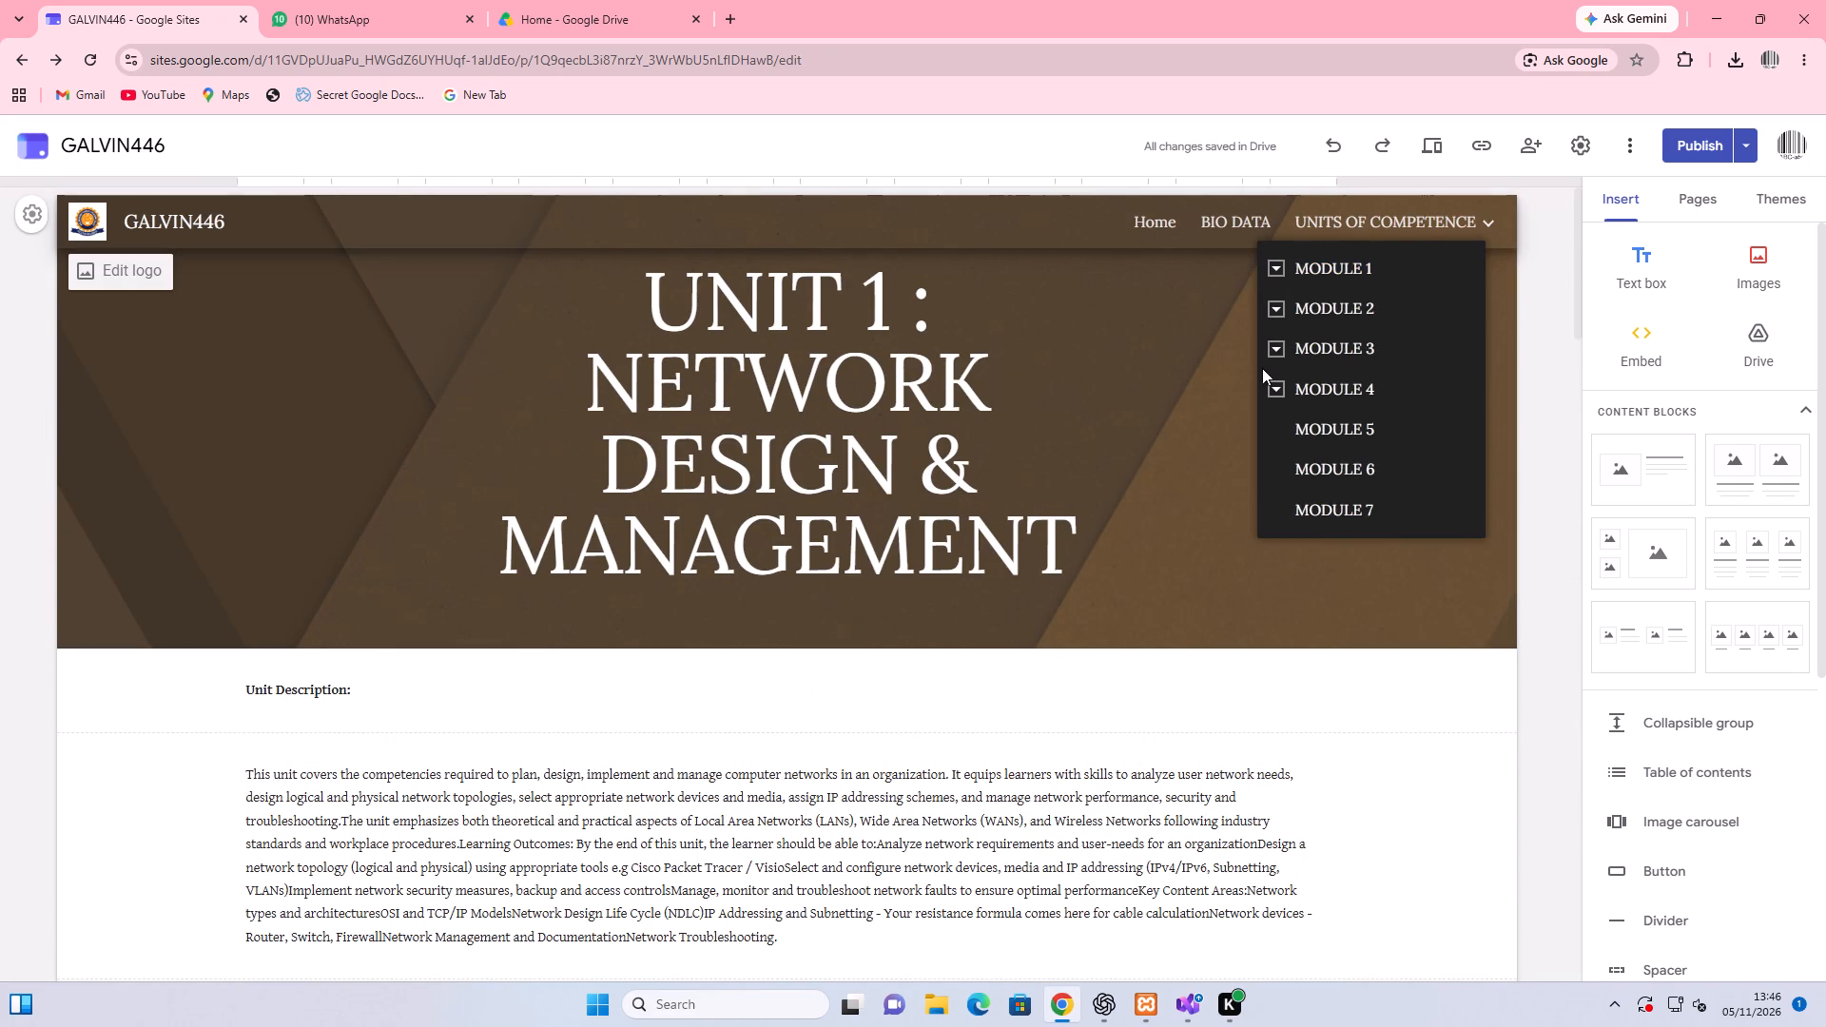
{"action": "left_click", "coordinate": [1276, 350]}
{"action": "left_click", "coordinate": [1329, 349]}
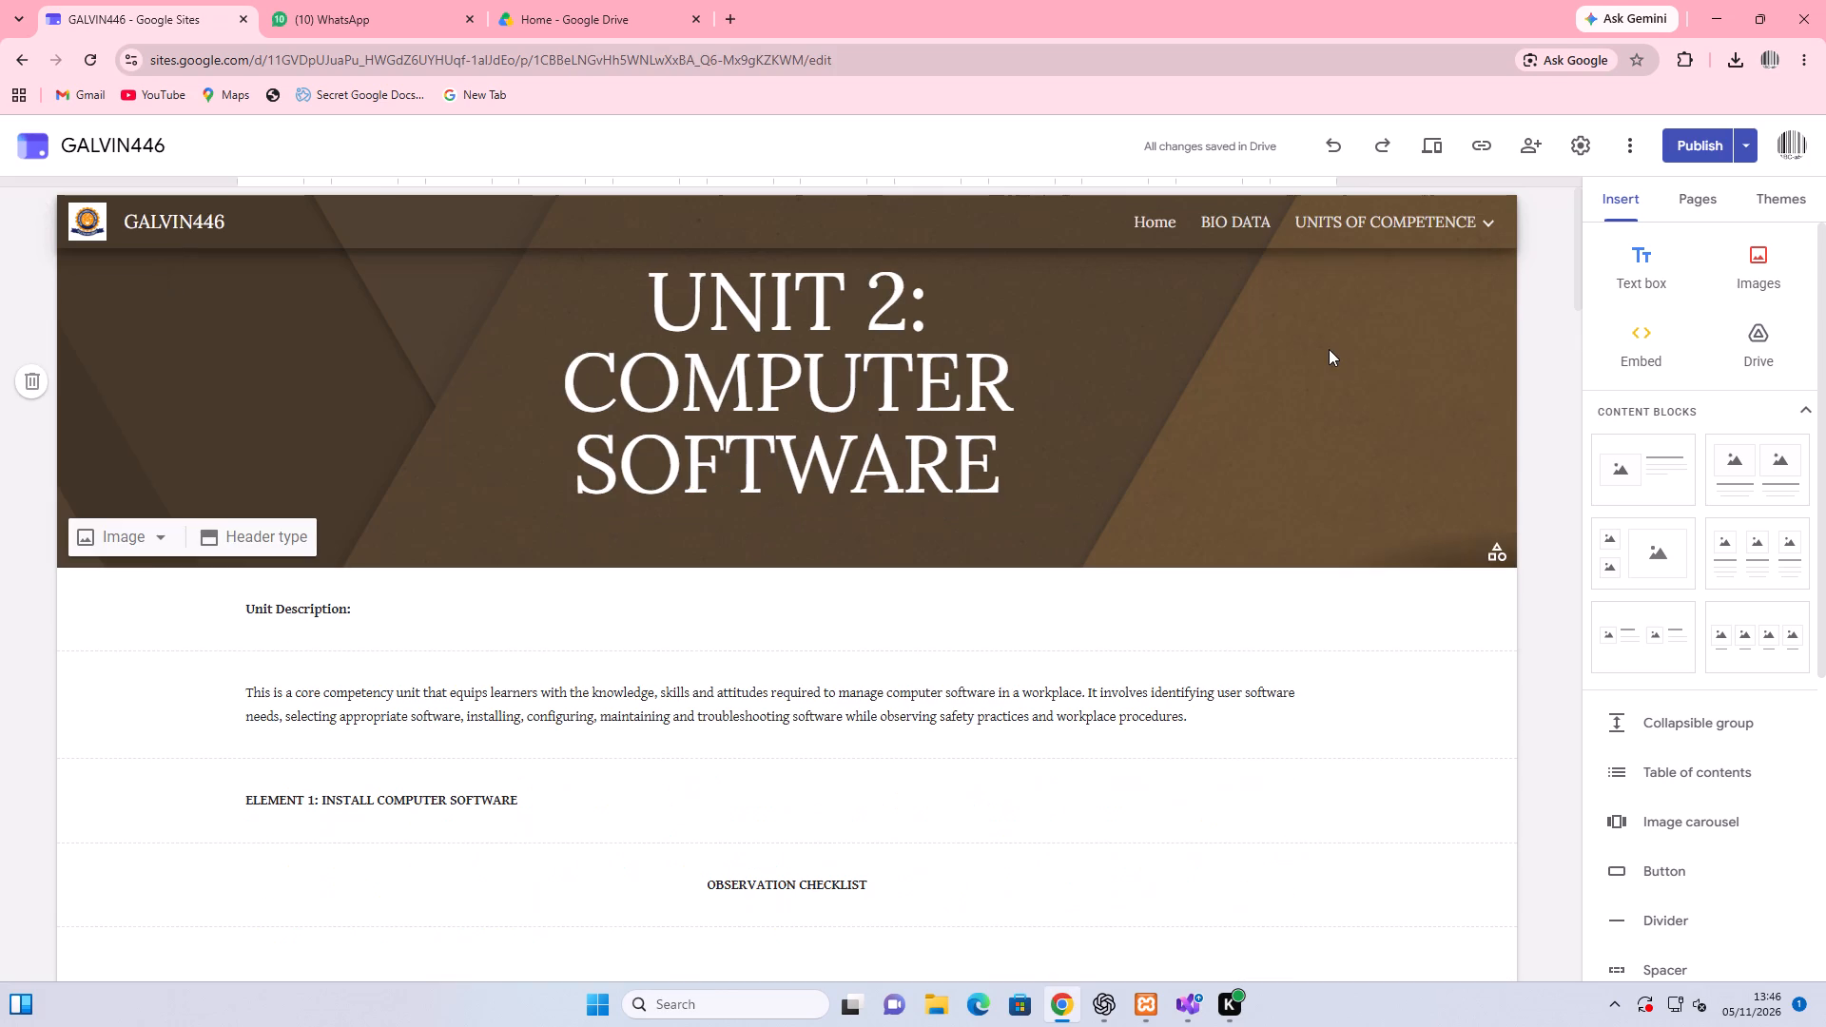
Examine the headings, embedded assessment documents and photo/video evidence placeholders of Elements 1 to 3 on the computer software page.
{"action": "scroll", "coordinate": [1004, 619], "scroll_direction": "down", "scroll_amount": 6}
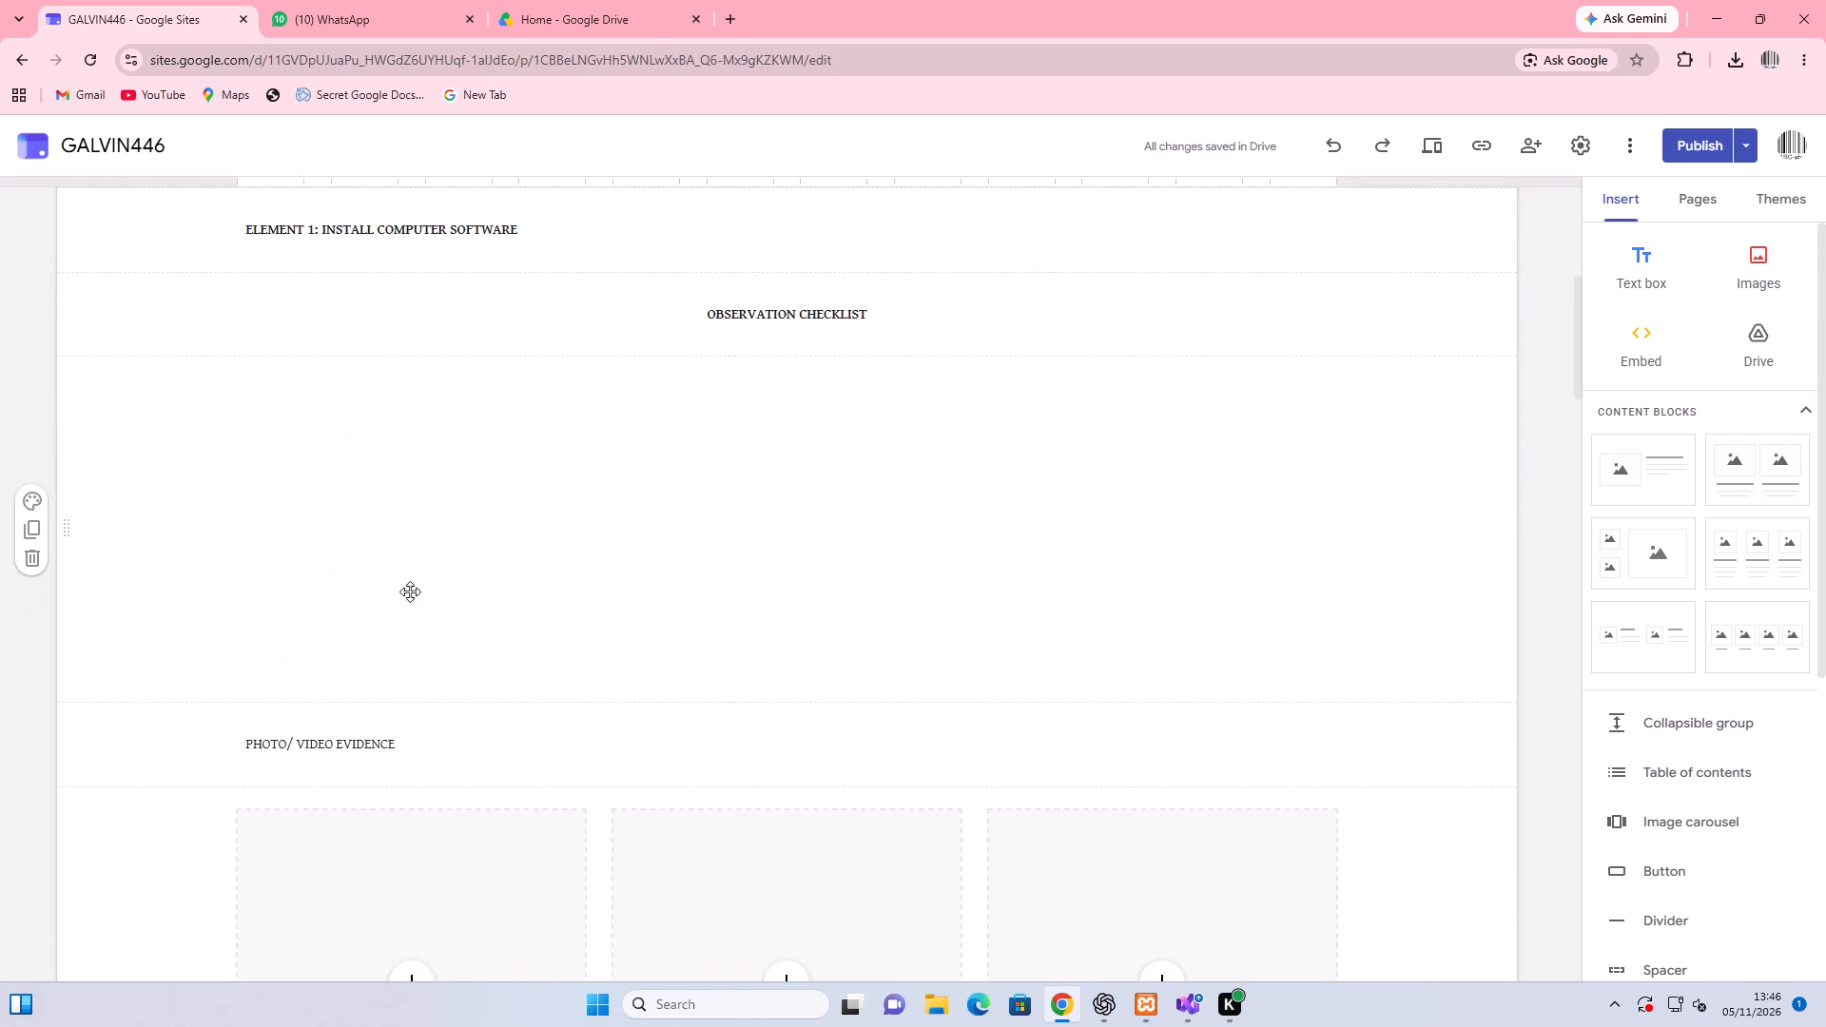
{"action": "scroll", "coordinate": [511, 729], "scroll_direction": "down", "scroll_amount": 7}
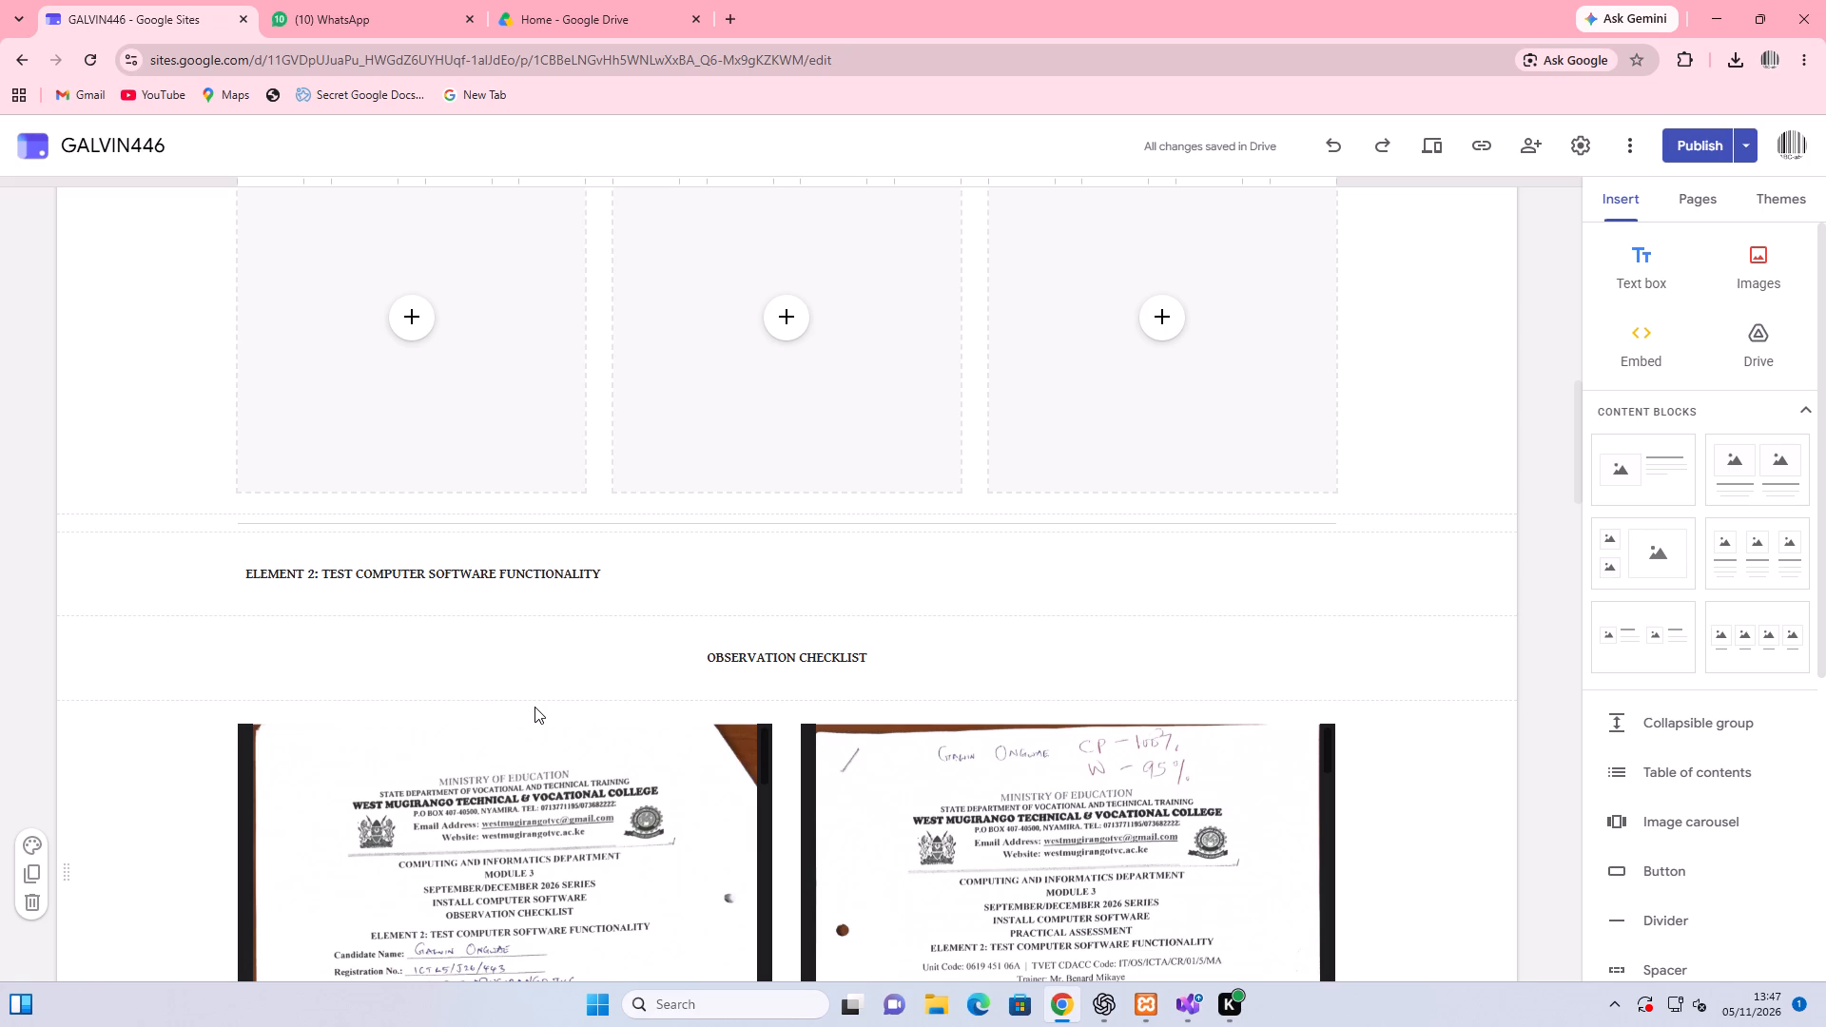
{"action": "scroll", "coordinate": [657, 532], "scroll_direction": "up", "scroll_amount": 5}
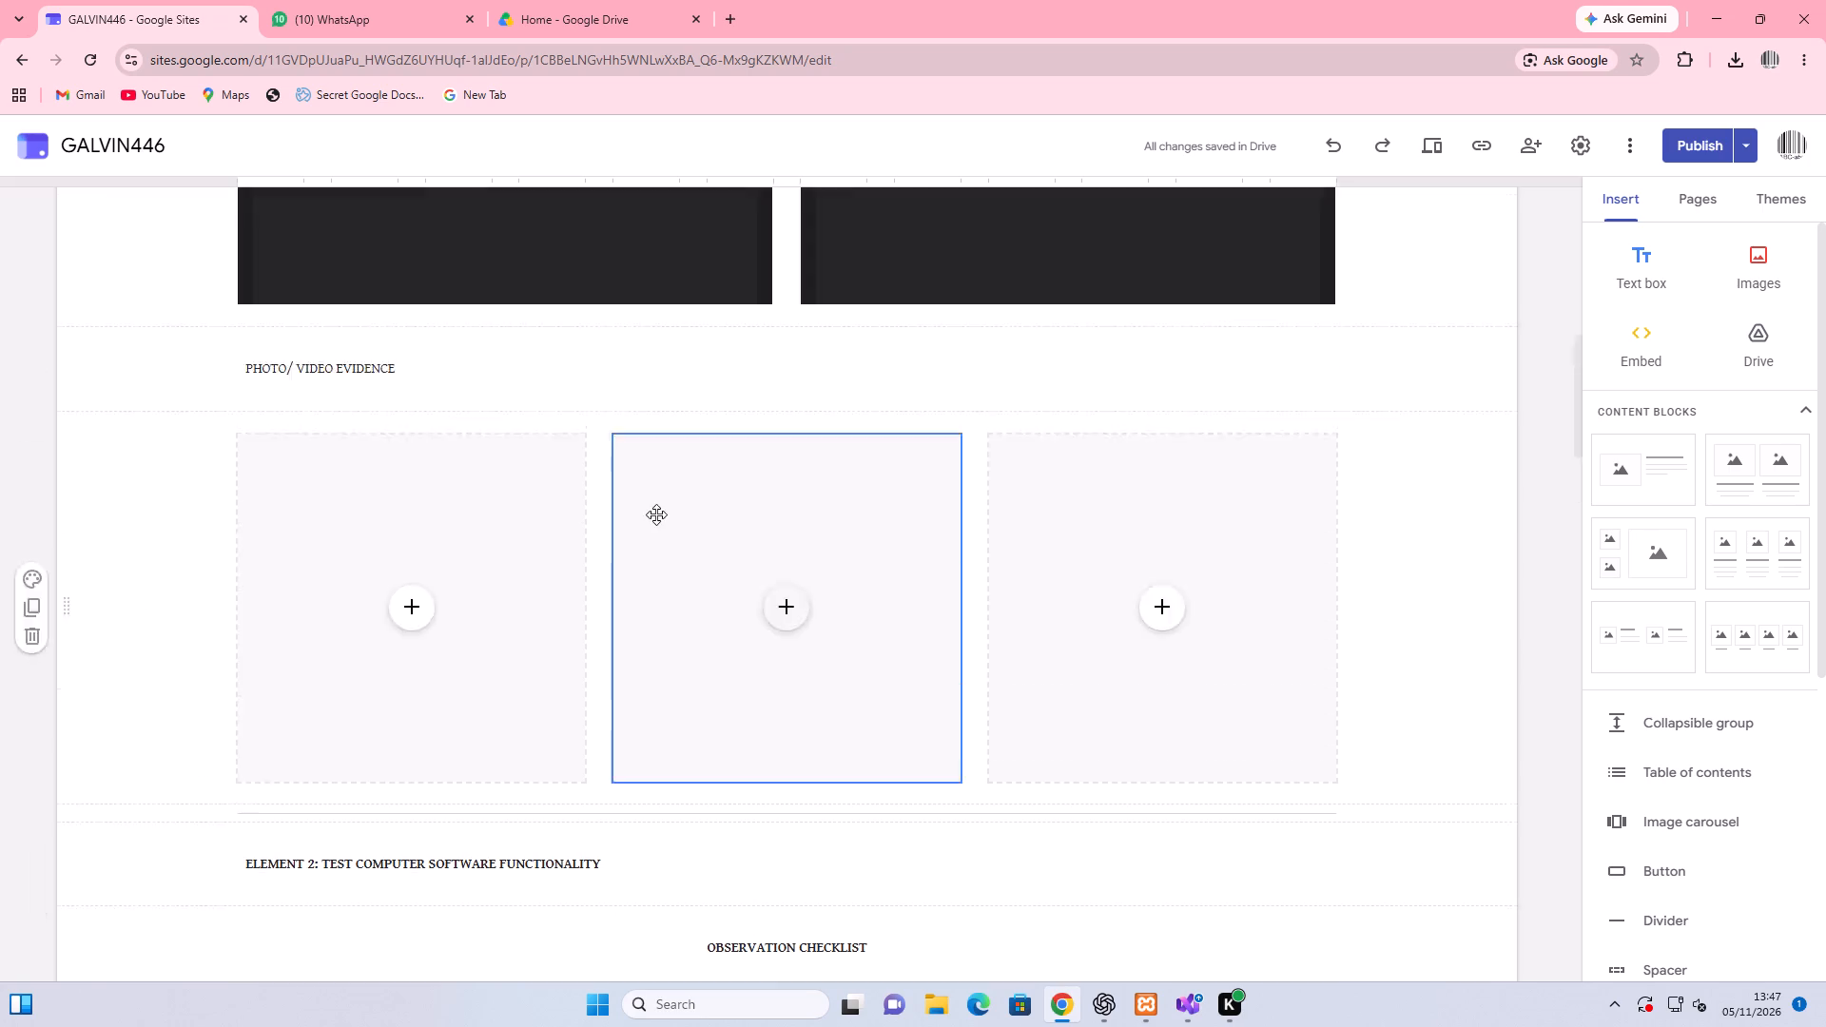
{"action": "scroll", "coordinate": [656, 514], "scroll_direction": "up", "scroll_amount": 5}
{"action": "scroll", "coordinate": [731, 669], "scroll_direction": "down", "scroll_amount": 6}
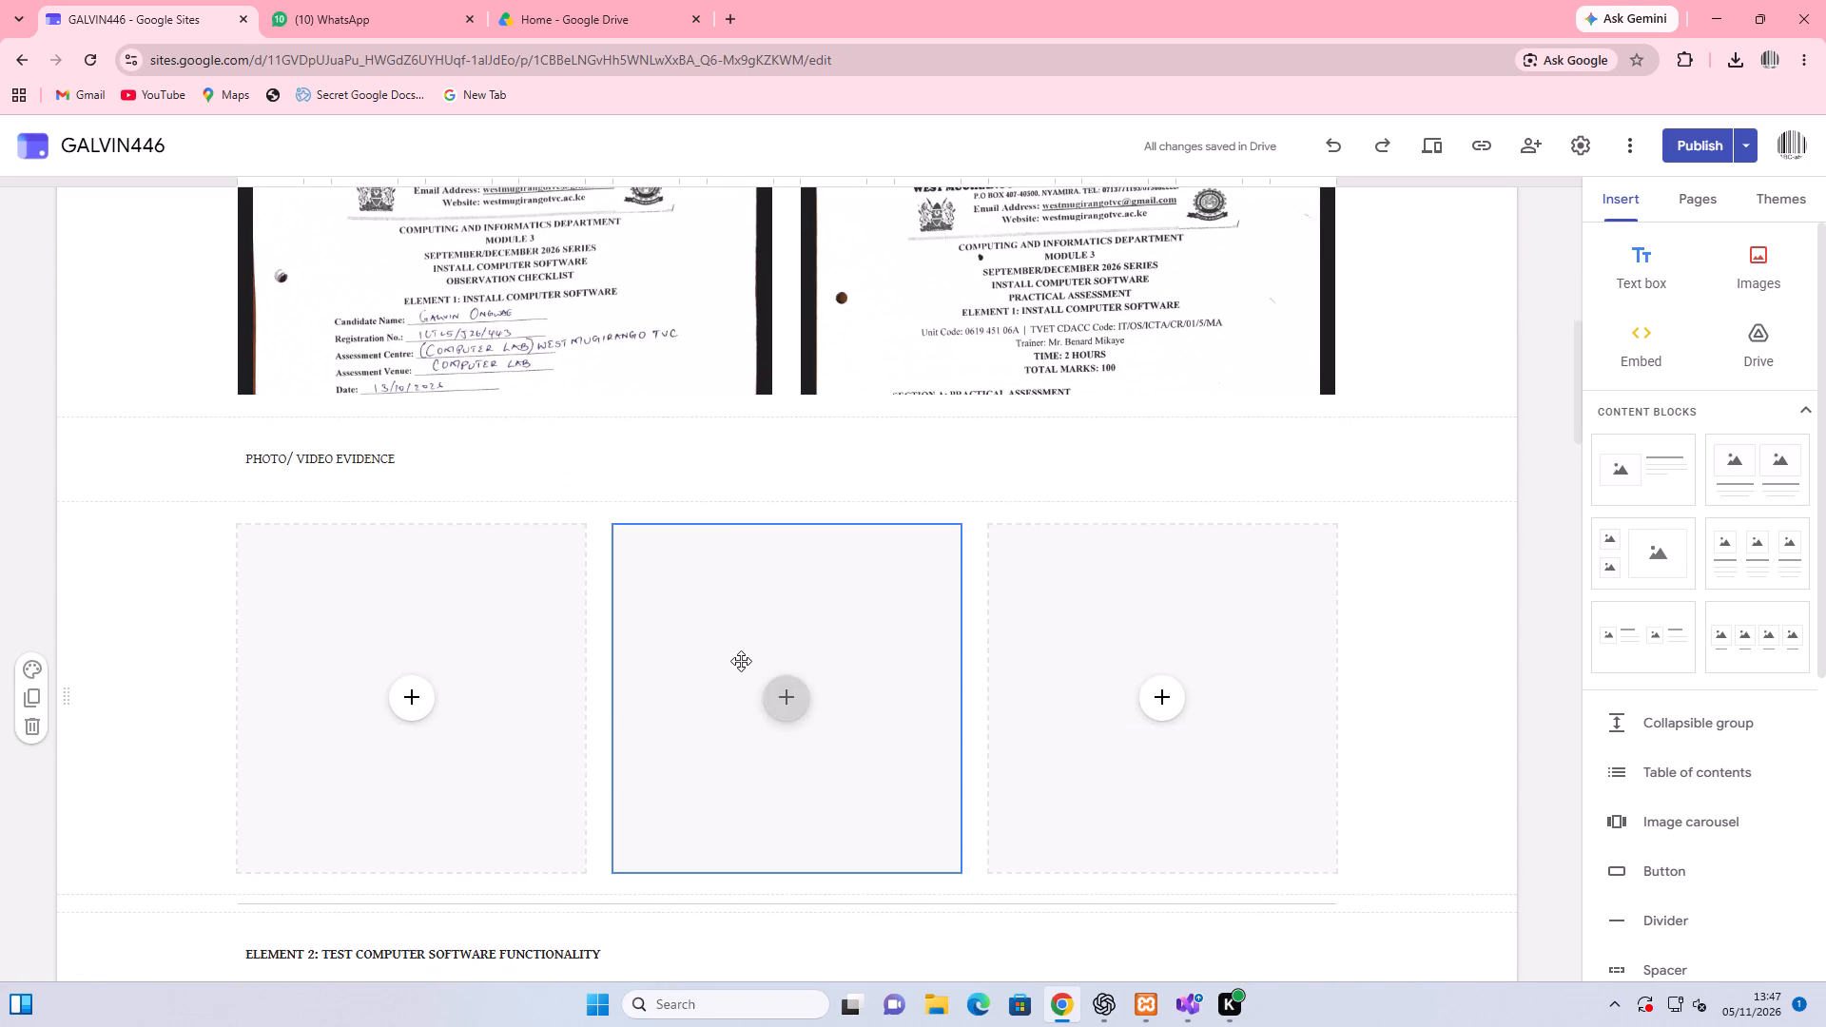
{"action": "scroll", "coordinate": [741, 661], "scroll_direction": "down", "scroll_amount": 6}
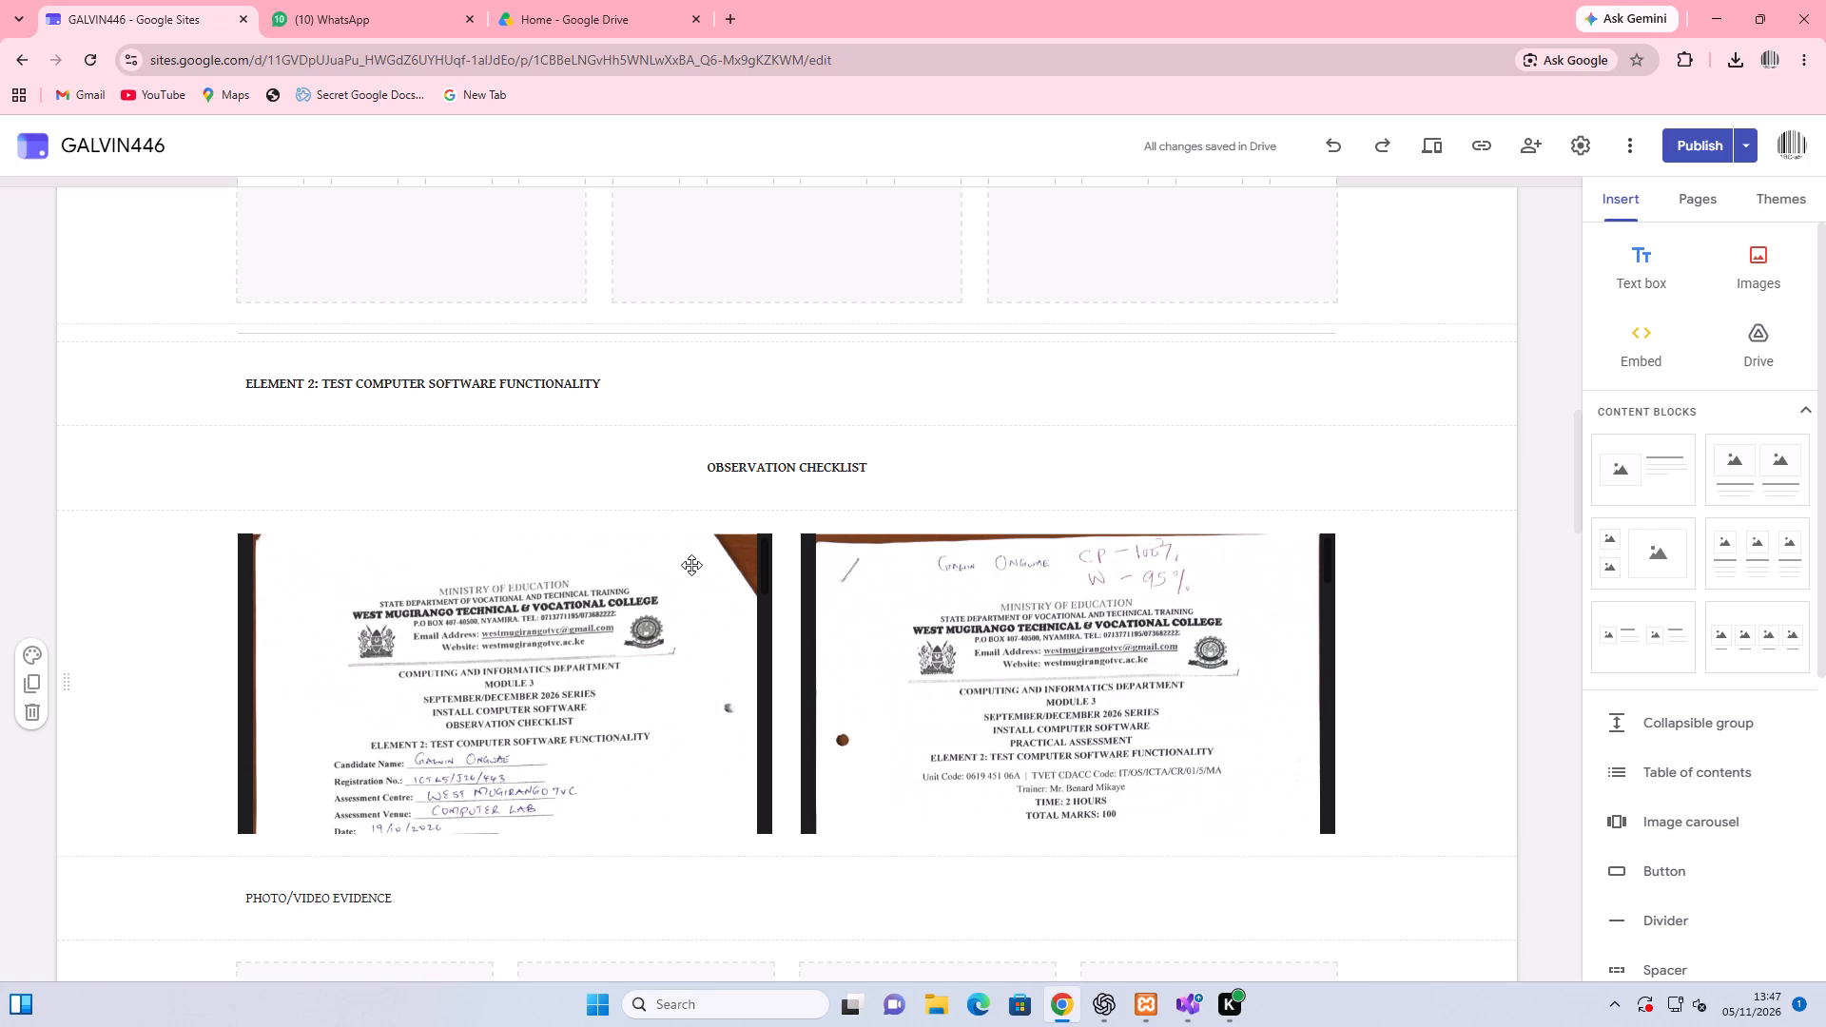
{"action": "scroll", "coordinate": [672, 454], "scroll_direction": "down", "scroll_amount": 8}
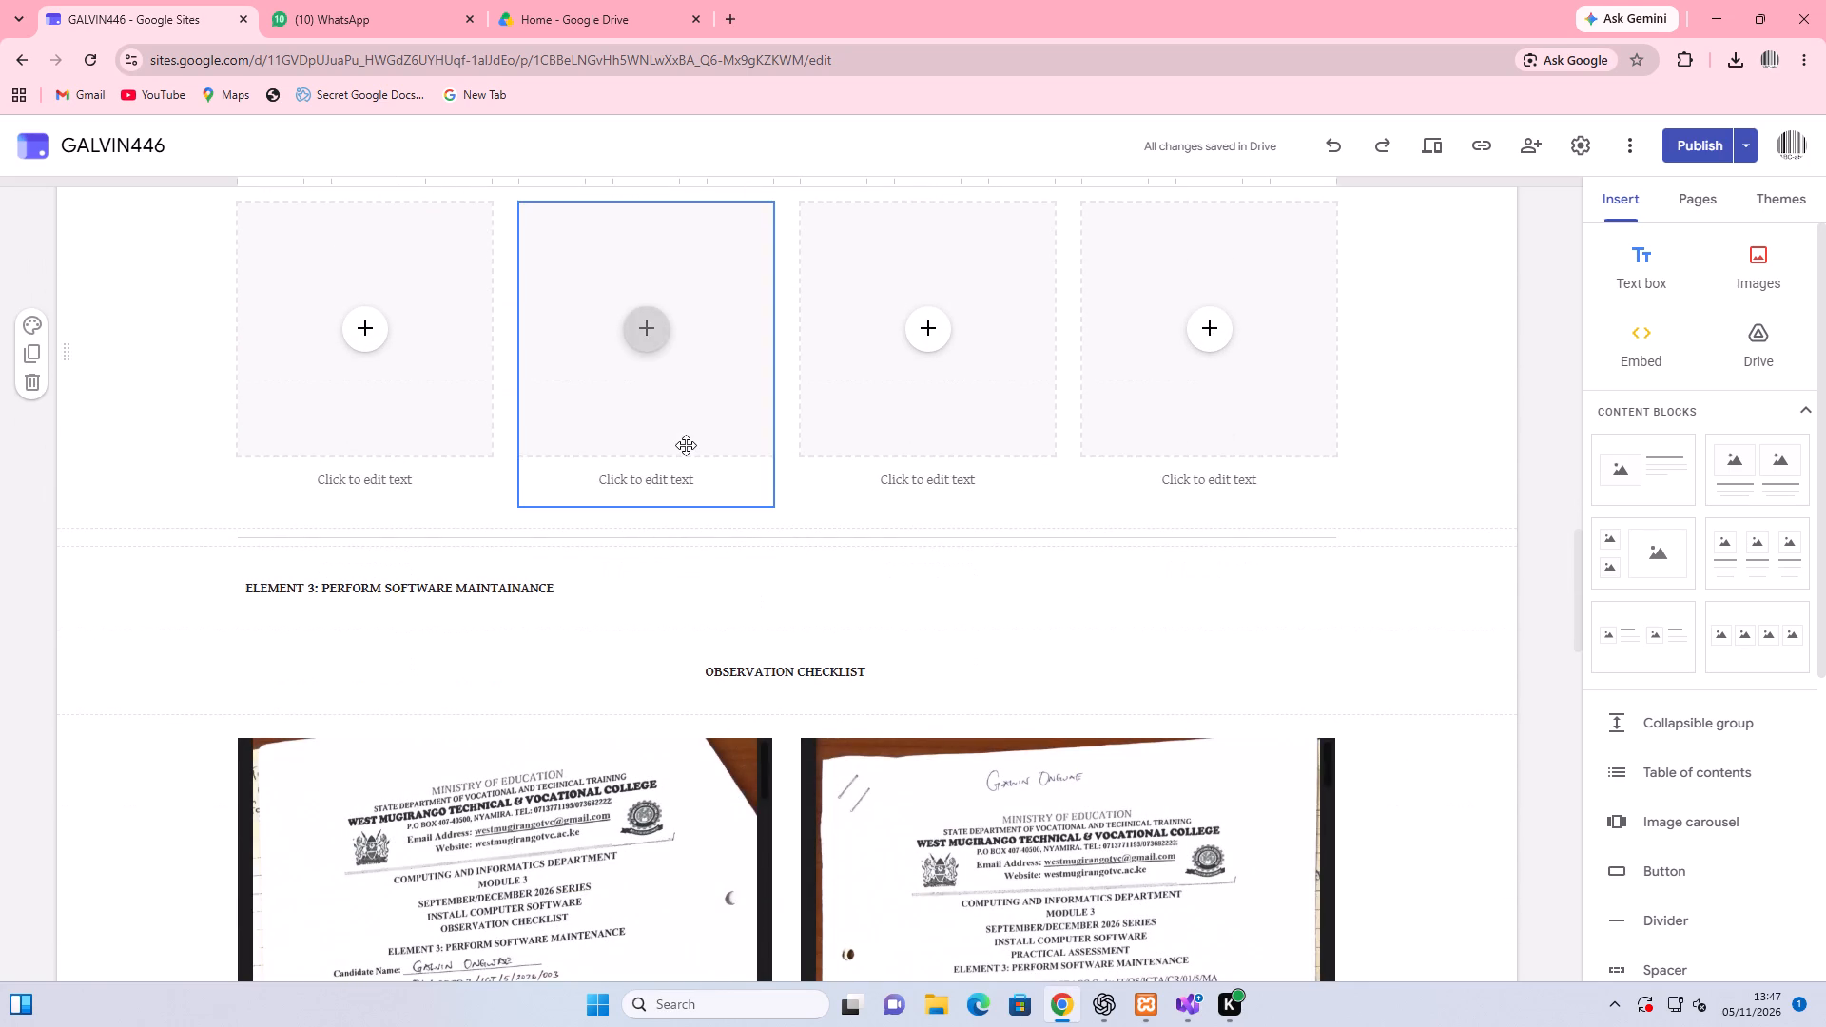
{"action": "scroll", "coordinate": [686, 445], "scroll_direction": "down", "scroll_amount": 1}
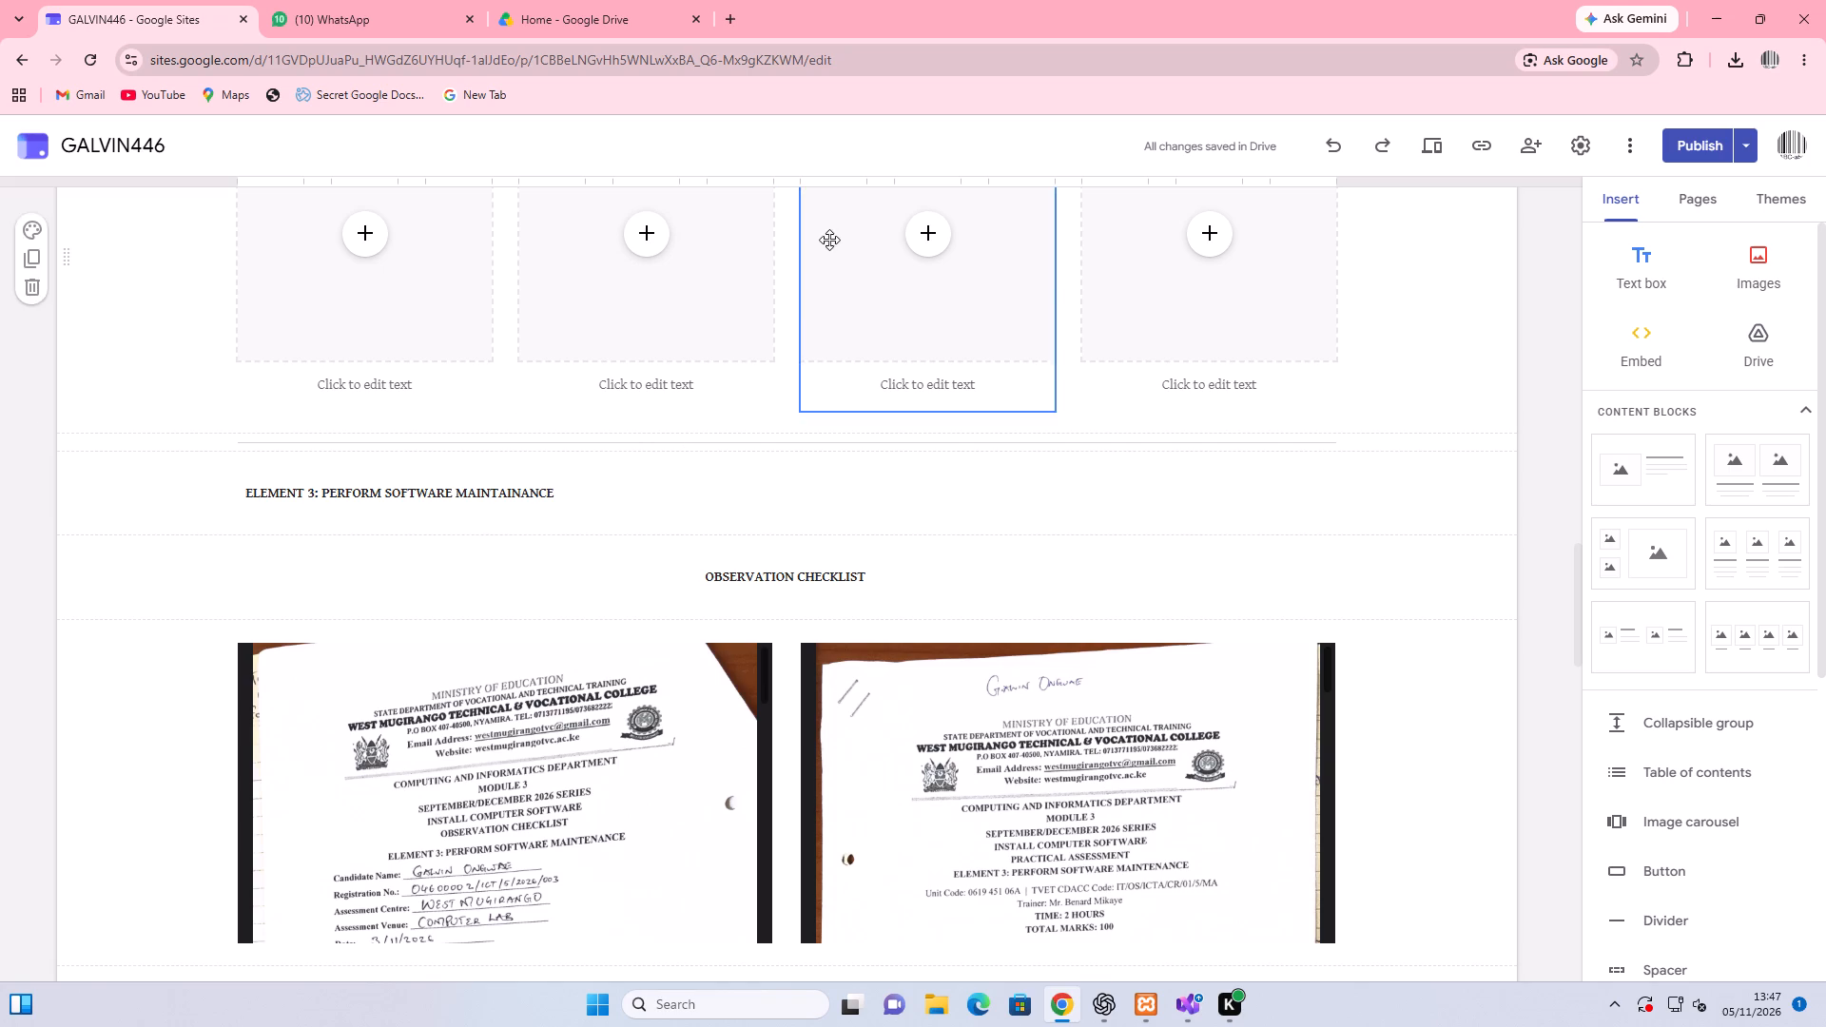
Return to the UNIT 1 page under MODULE 3 of the units of competence.
{"action": "scroll", "coordinate": [800, 308], "scroll_direction": "up", "scroll_amount": 17}
{"action": "scroll", "coordinate": [780, 373], "scroll_direction": "up", "scroll_amount": 4}
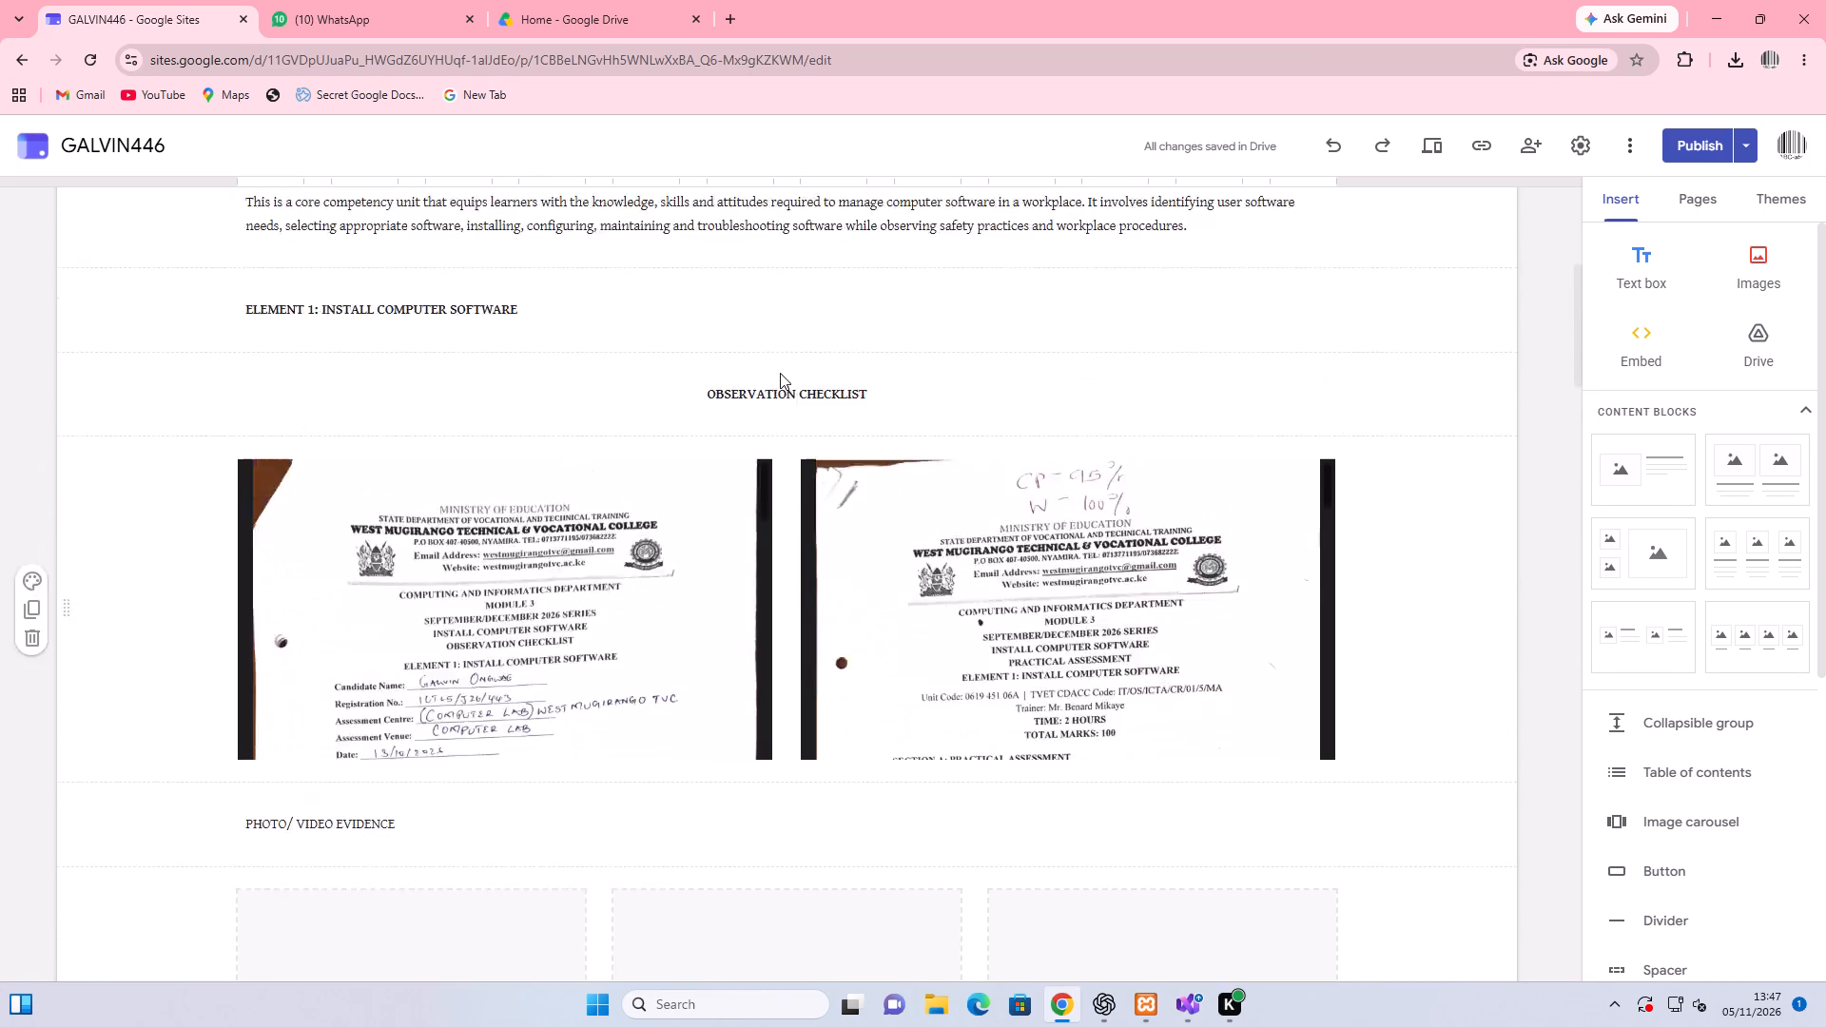
{"action": "scroll", "coordinate": [780, 373], "scroll_direction": "up", "scroll_amount": 5}
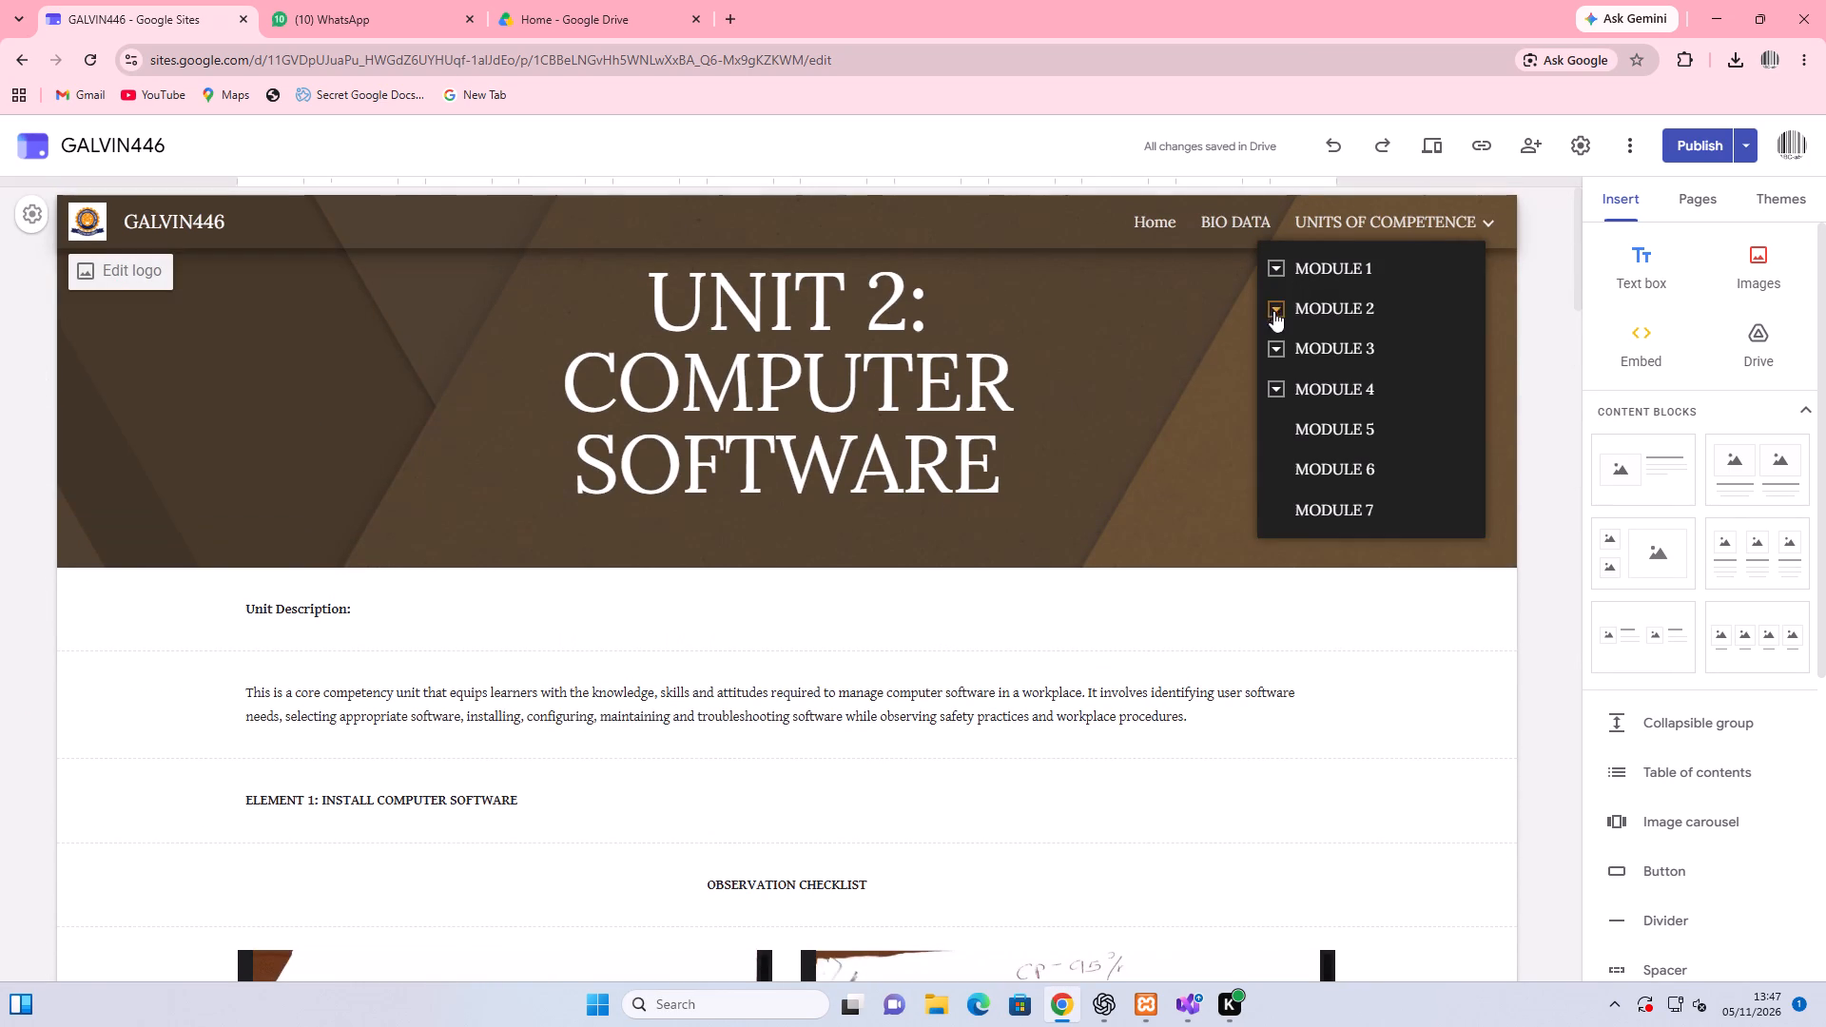
{"action": "left_click", "coordinate": [1274, 344]}
{"action": "left_click", "coordinate": [1314, 311]}
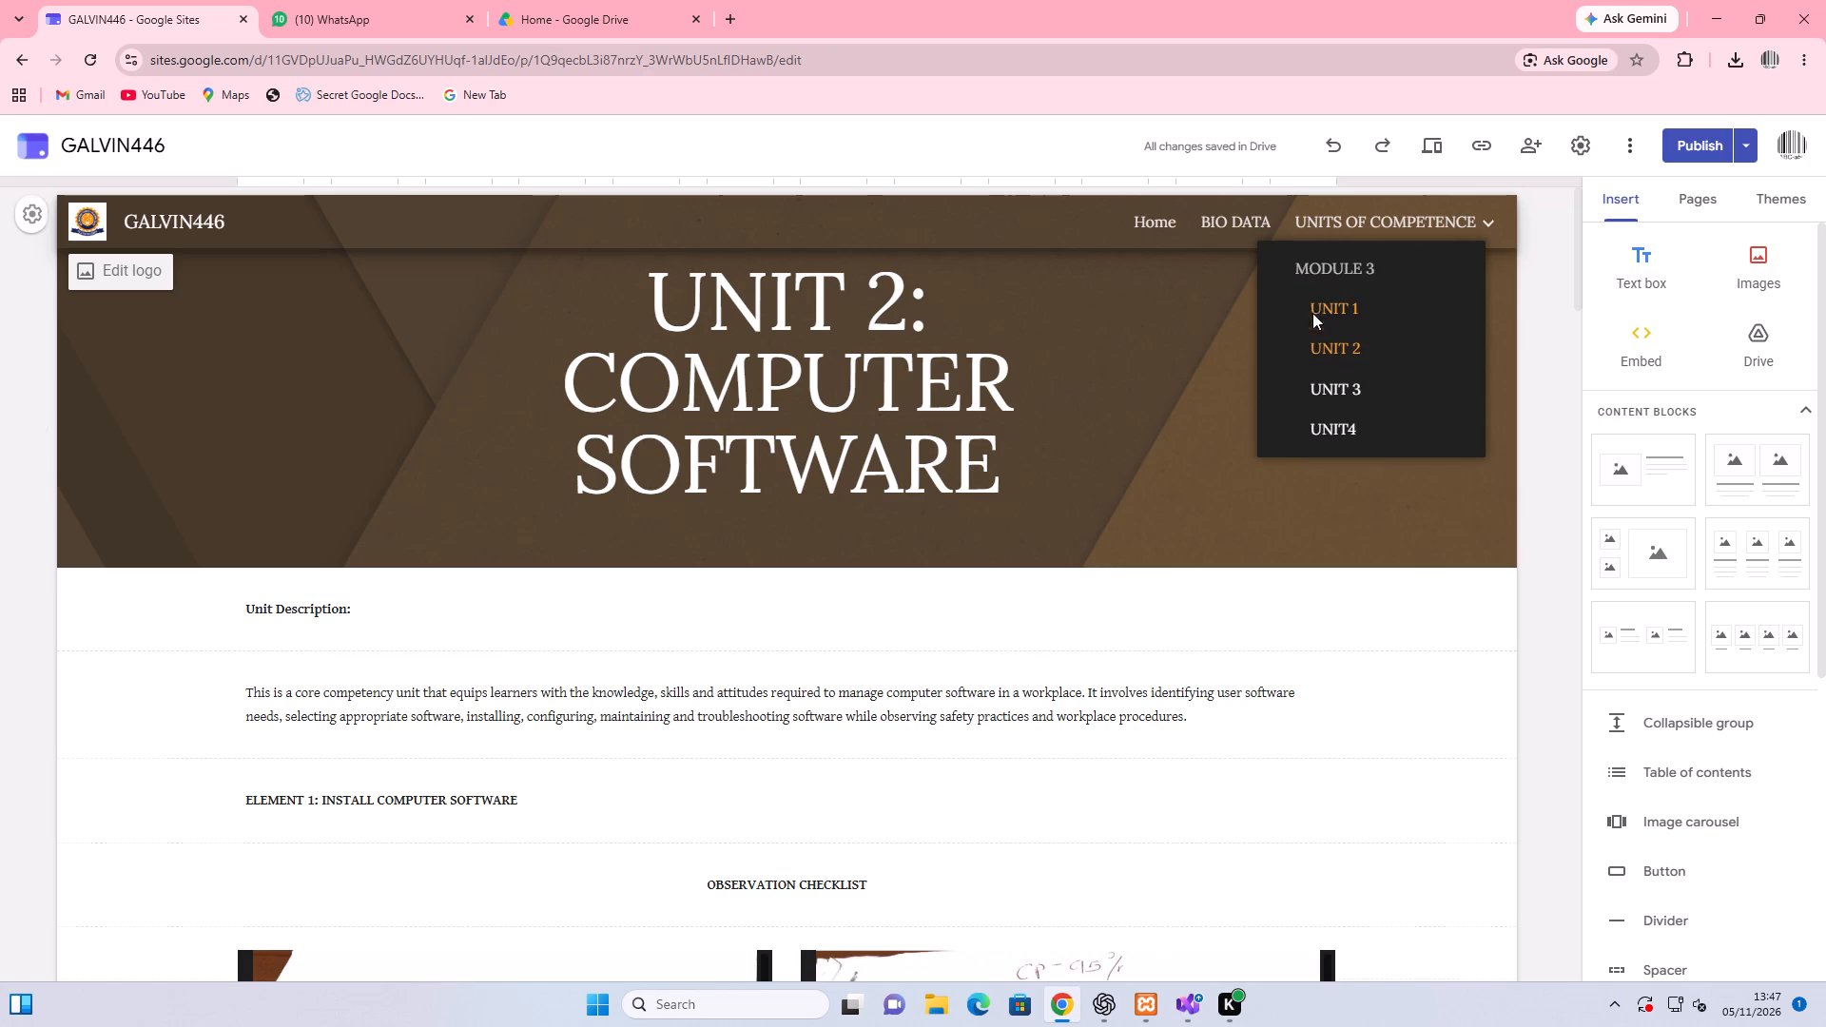
Review the network unit page's description, three element headings, embedded checklists and photo/video evidence placeholders.
{"action": "scroll", "coordinate": [473, 617], "scroll_direction": "down", "scroll_amount": 5}
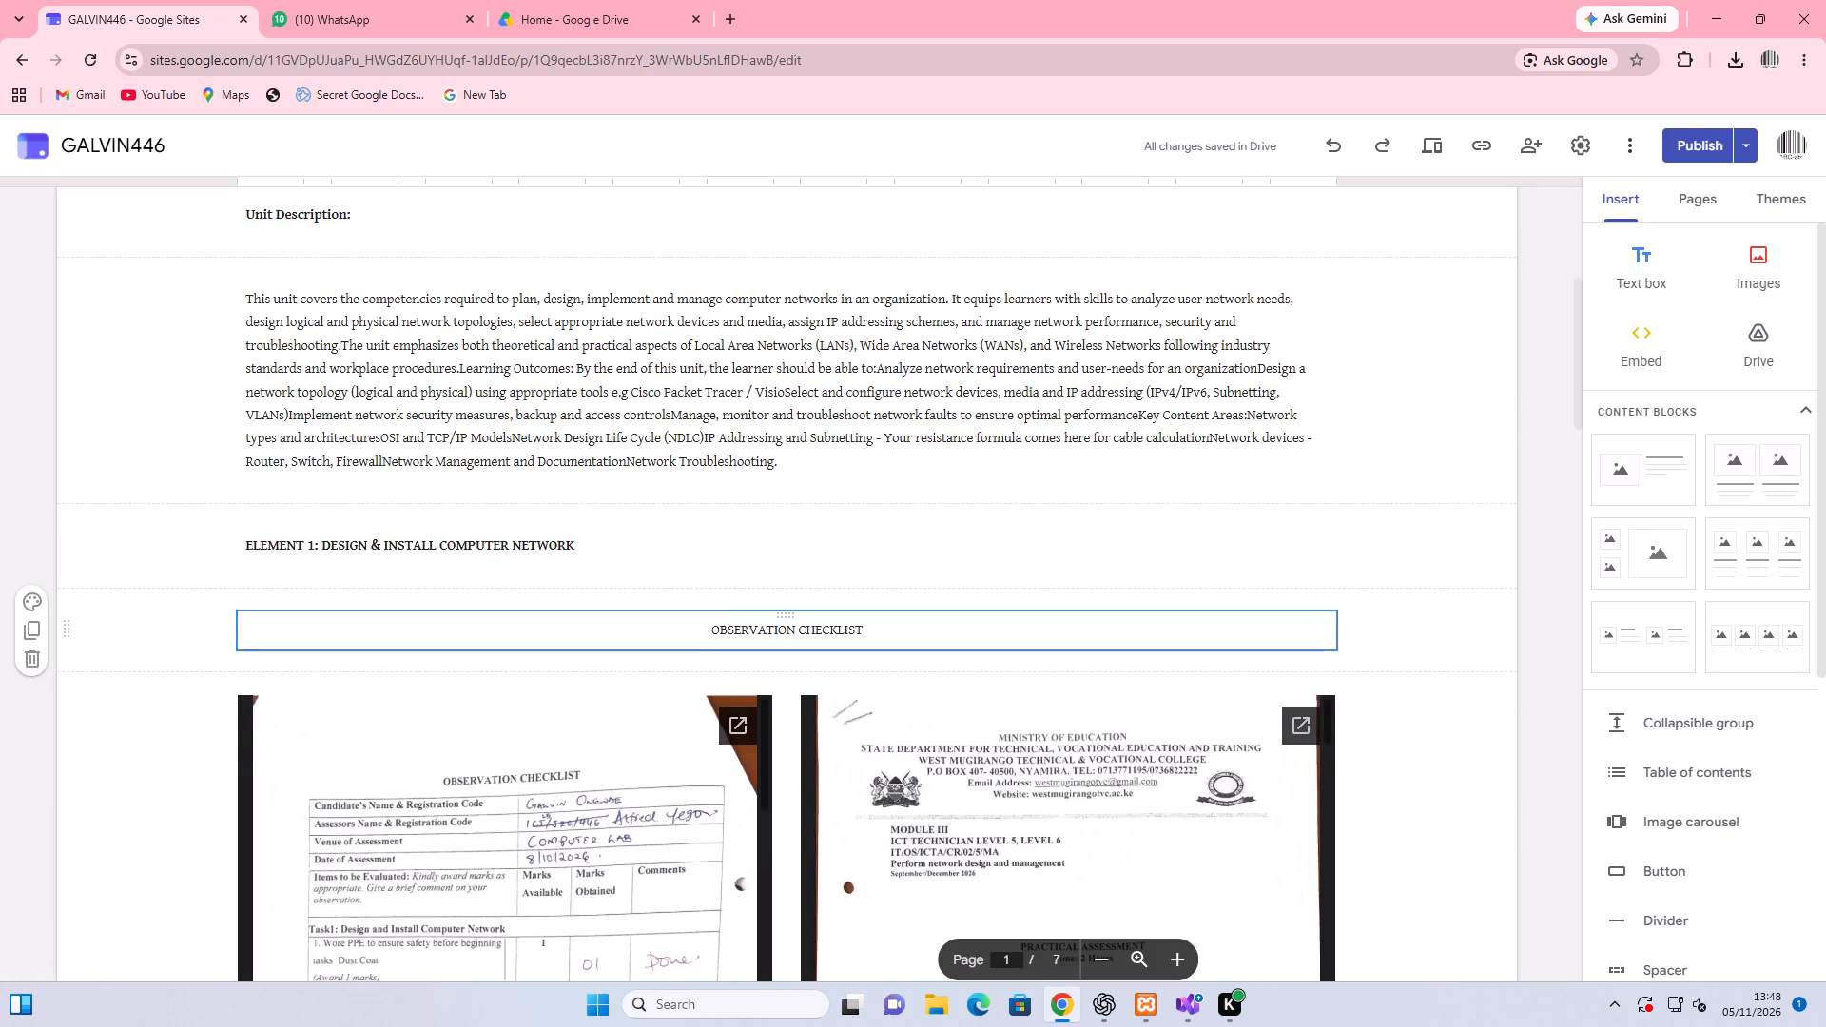
{"action": "scroll", "coordinate": [613, 628], "scroll_direction": "down", "scroll_amount": 6}
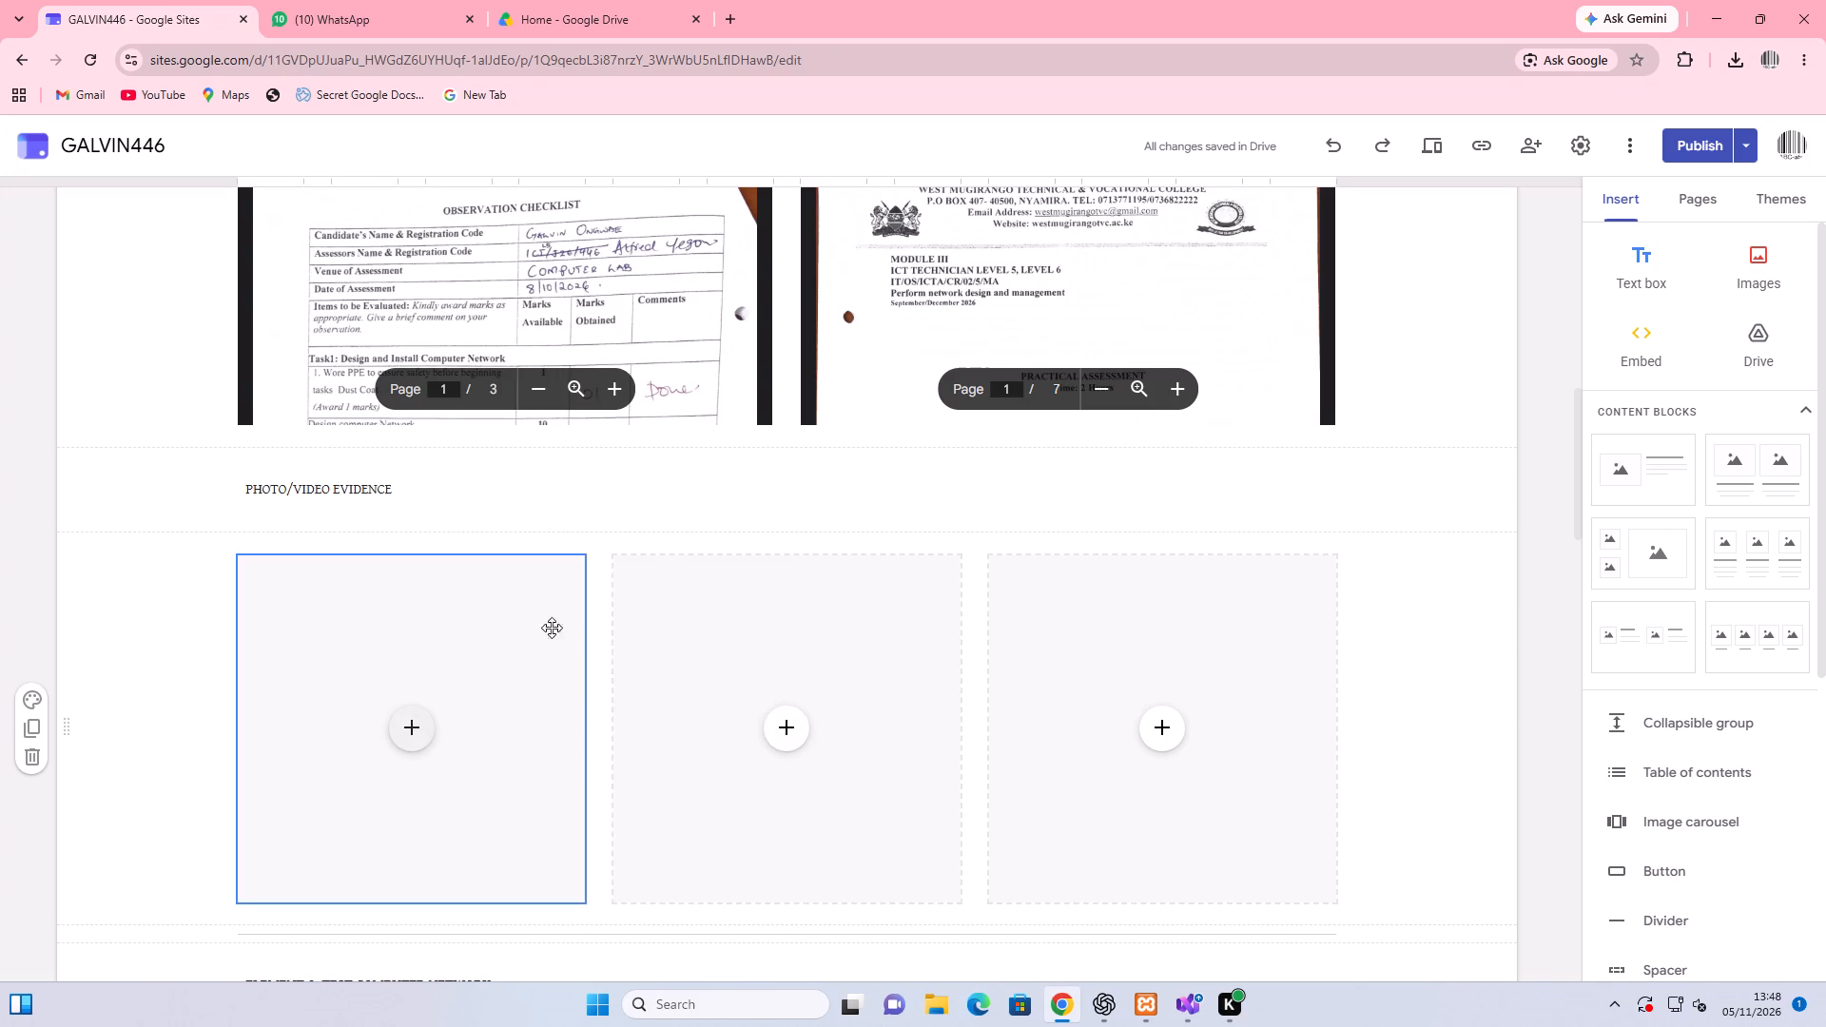
{"action": "scroll", "coordinate": [516, 630], "scroll_direction": "up", "scroll_amount": 5}
{"action": "scroll", "coordinate": [516, 630], "scroll_direction": "down", "scroll_amount": 7}
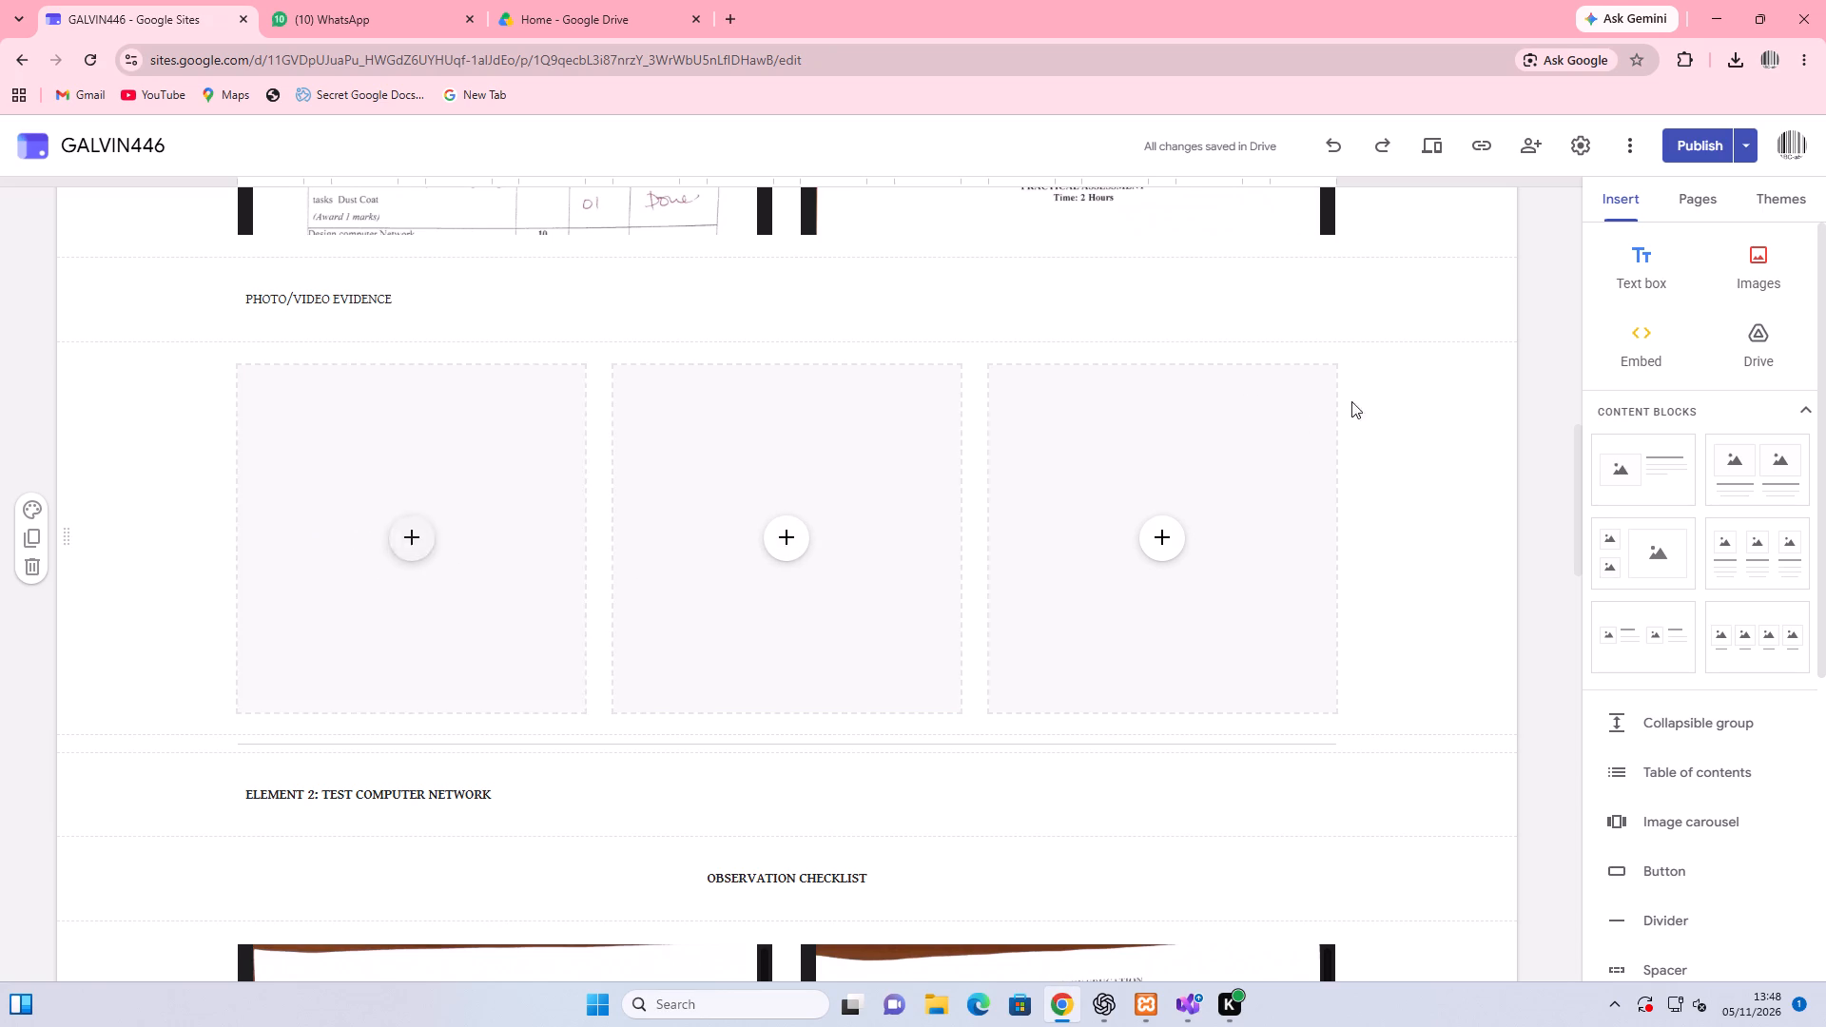
{"action": "scroll", "coordinate": [489, 598], "scroll_direction": "down", "scroll_amount": 13}
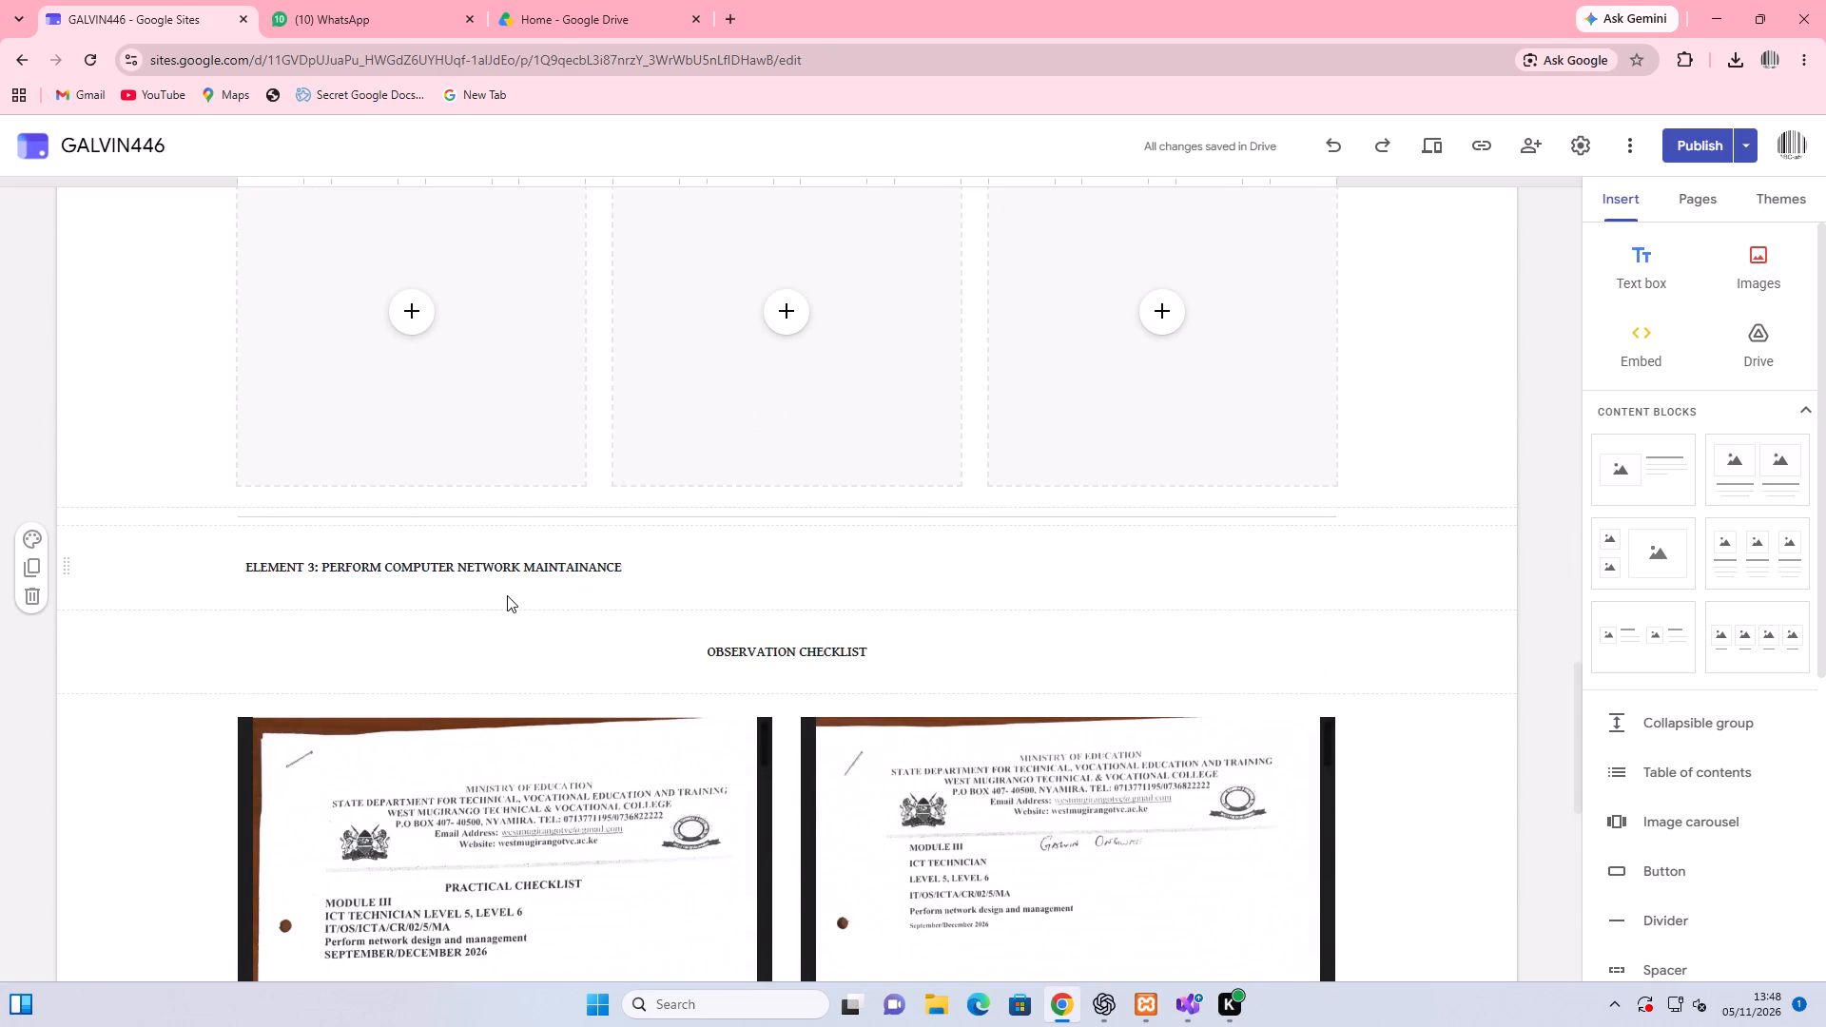
{"action": "scroll", "coordinate": [517, 586], "scroll_direction": "up", "scroll_amount": 14}
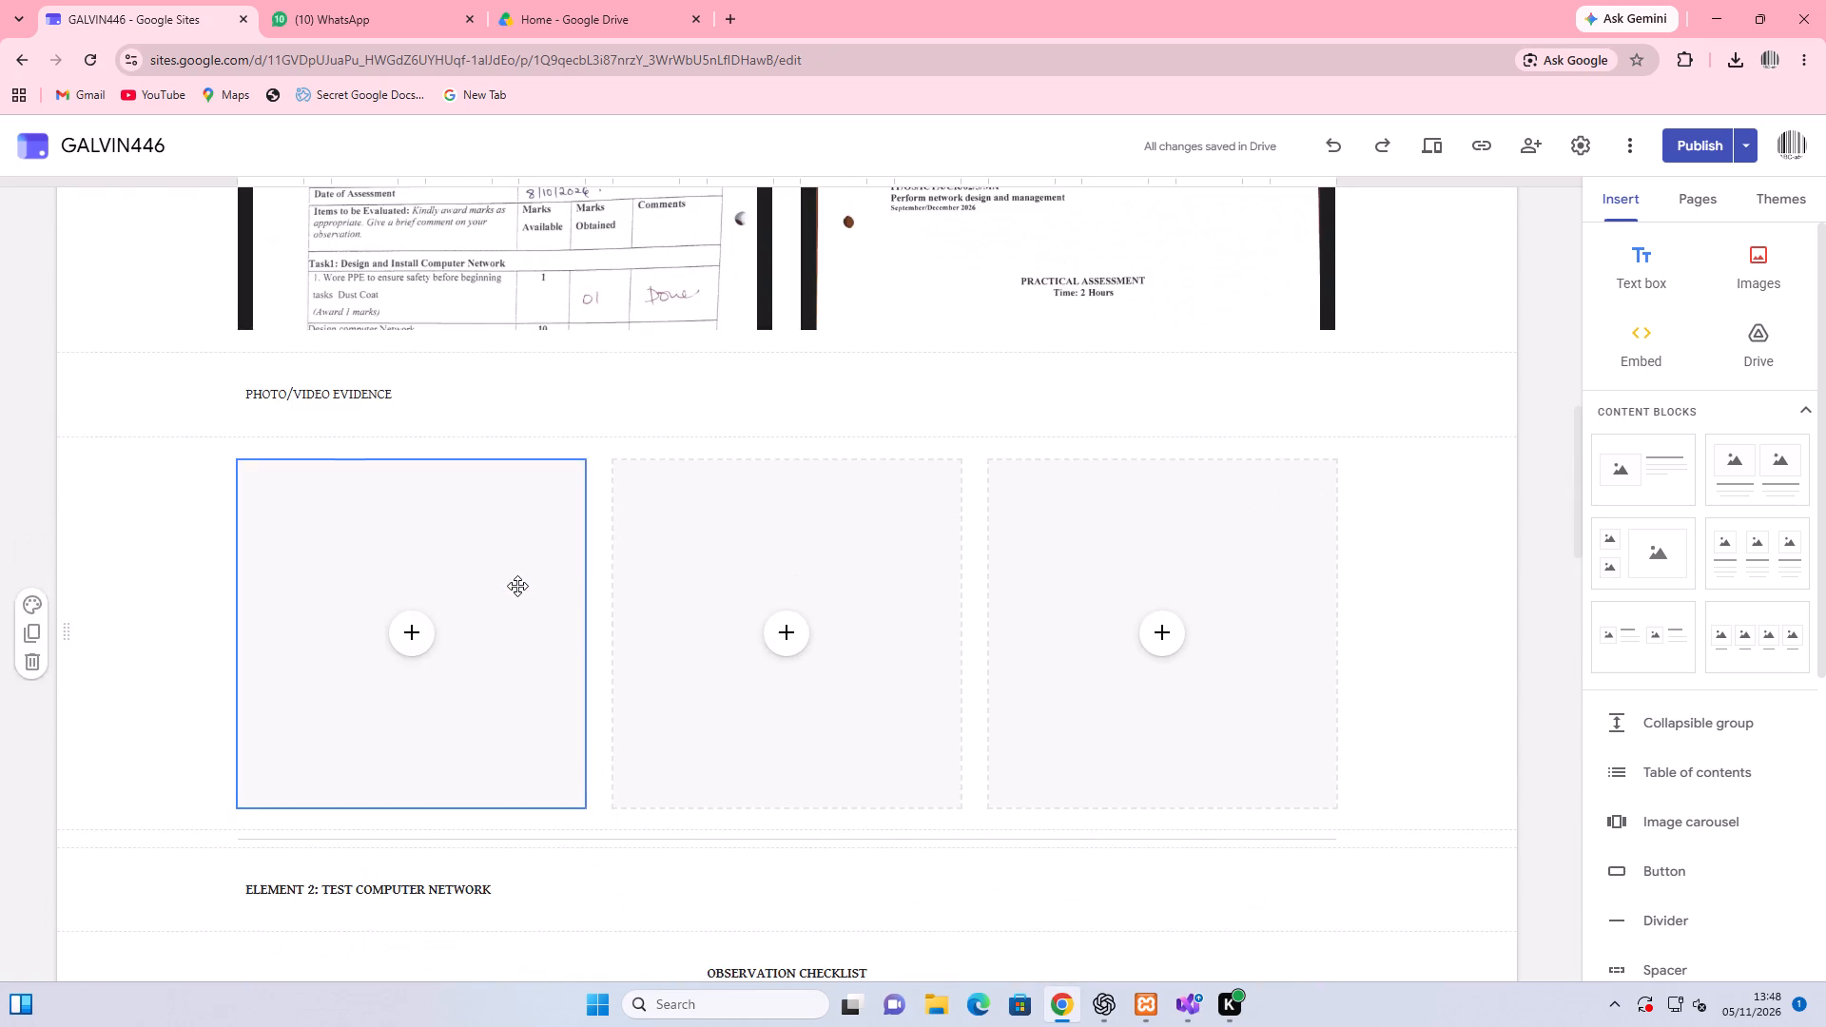
{"action": "scroll", "coordinate": [517, 586], "scroll_direction": "up", "scroll_amount": 15}
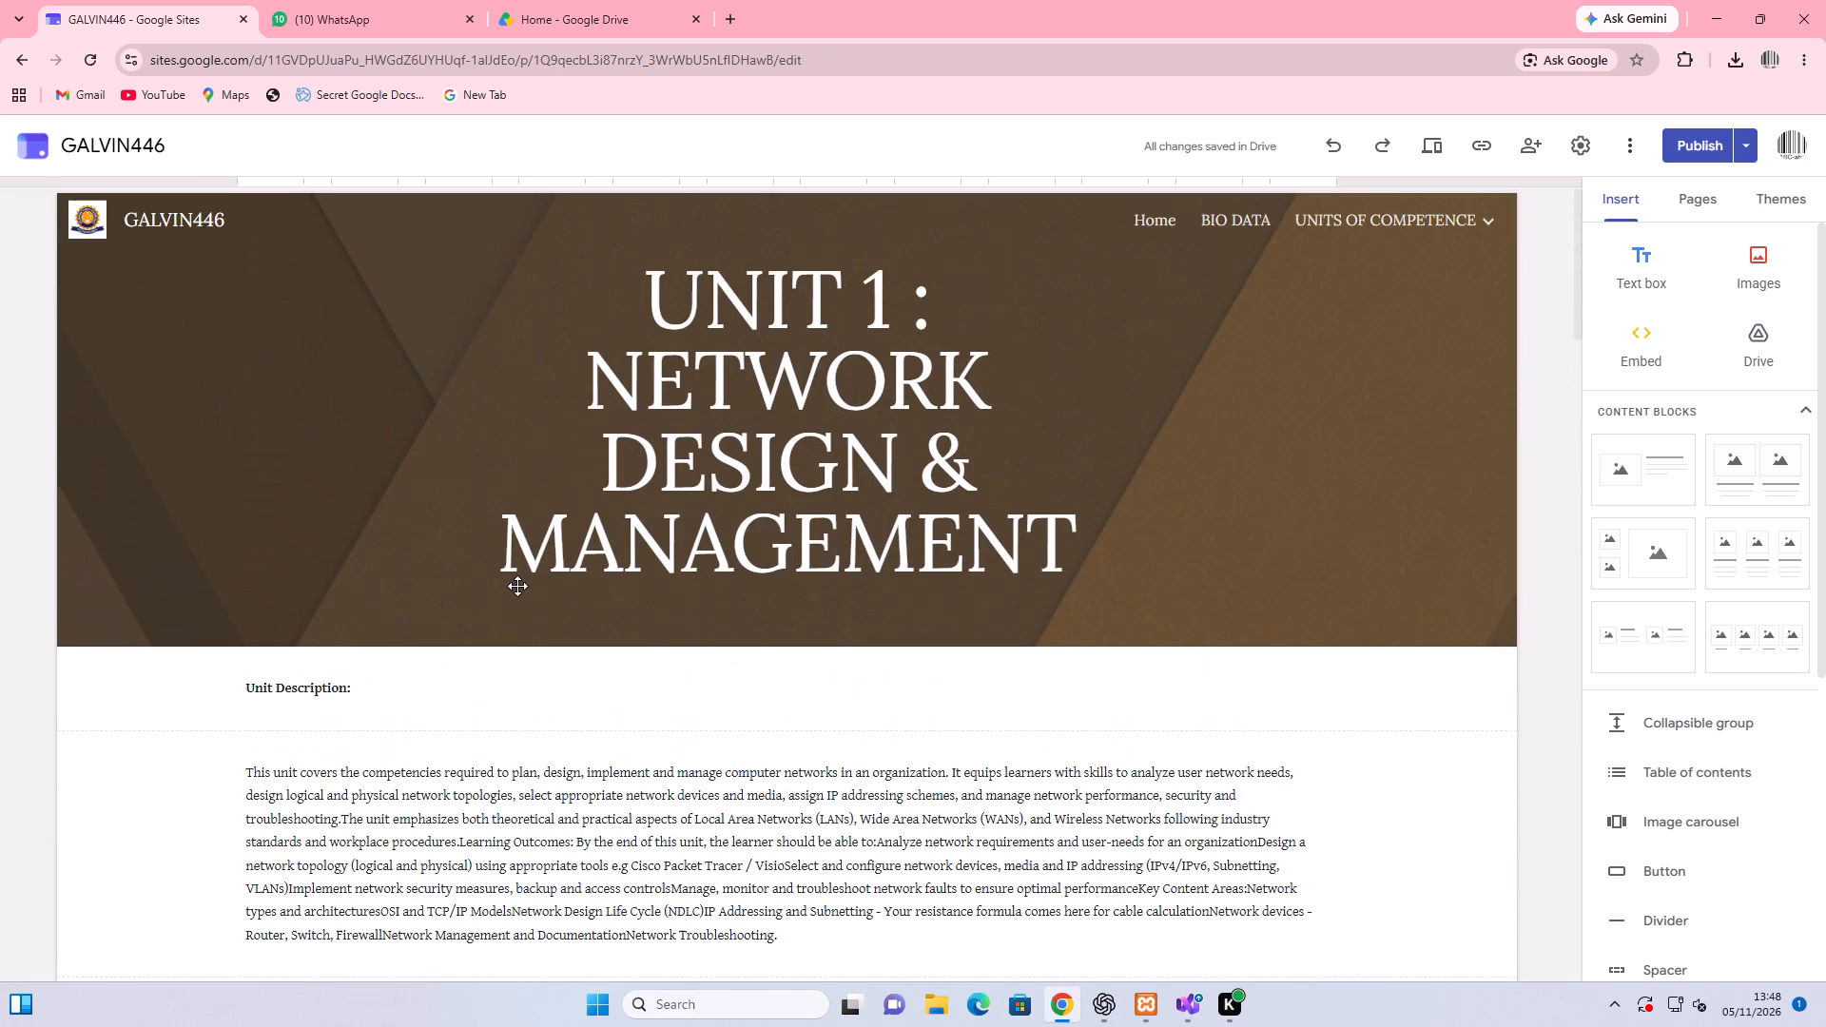
{"action": "scroll", "coordinate": [514, 603], "scroll_direction": "down", "scroll_amount": 6}
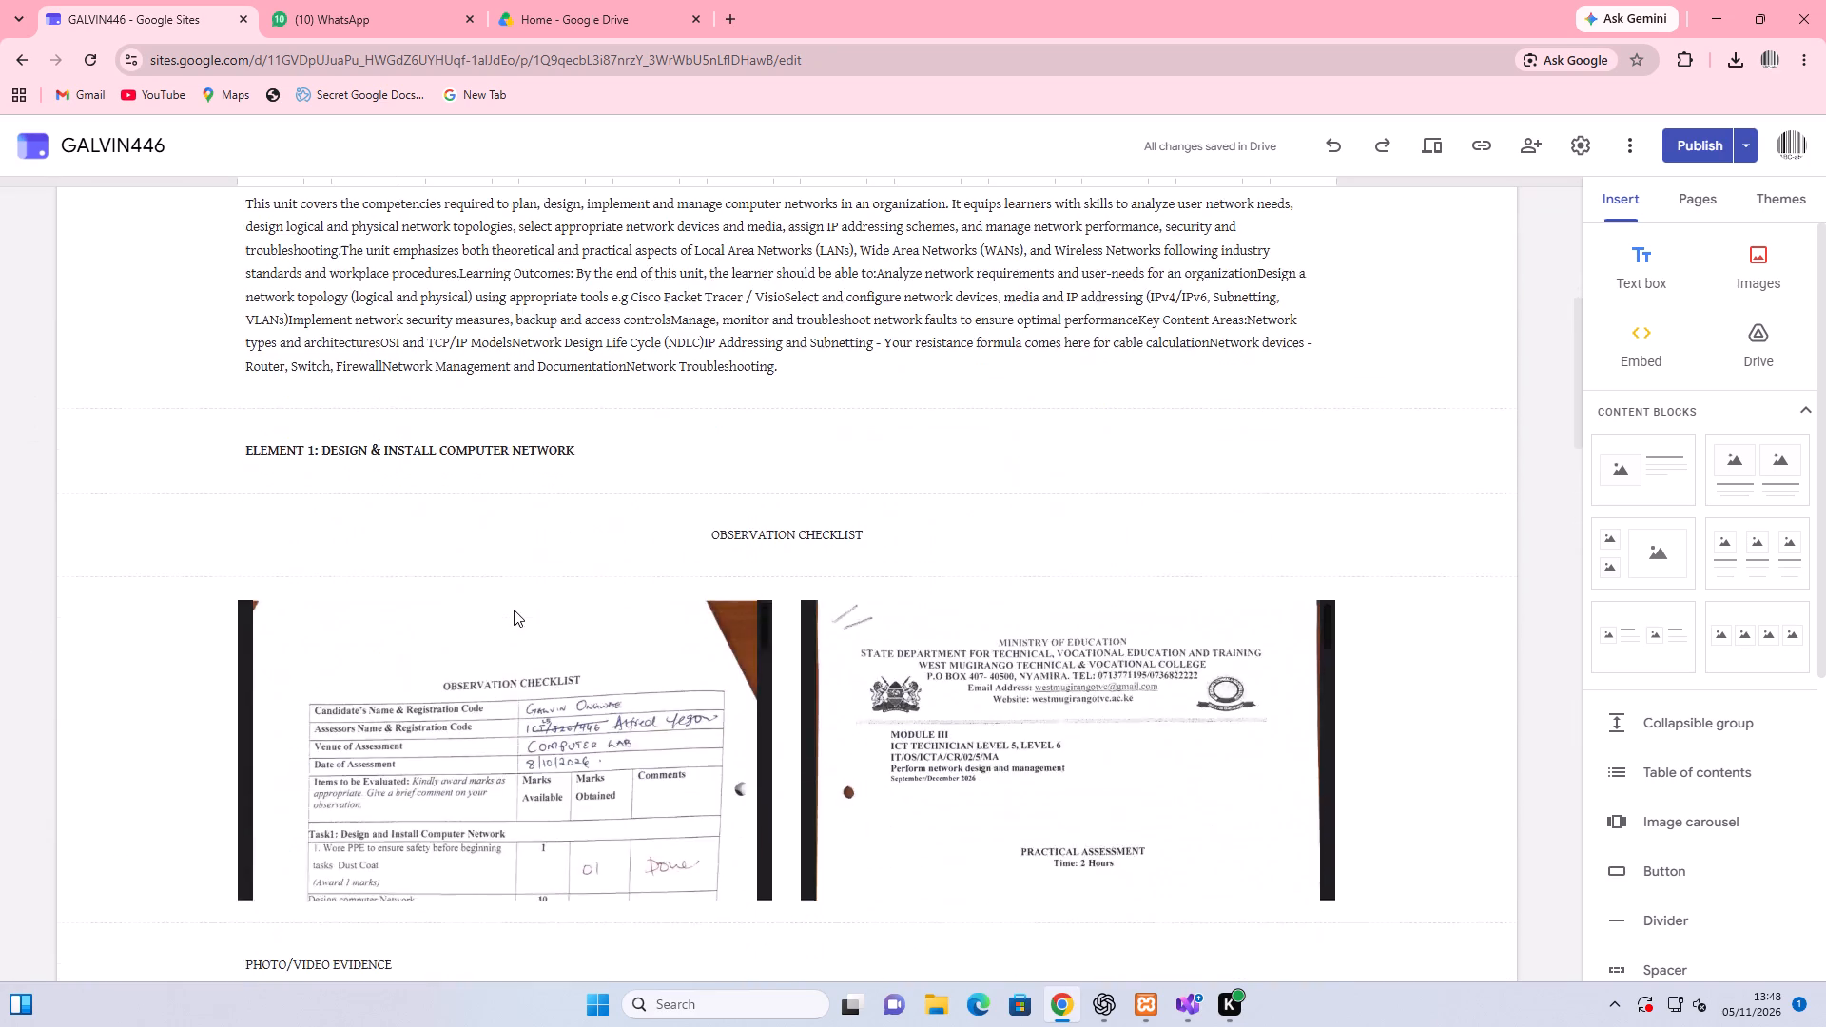
{"action": "scroll", "coordinate": [514, 610], "scroll_direction": "down", "scroll_amount": 13}
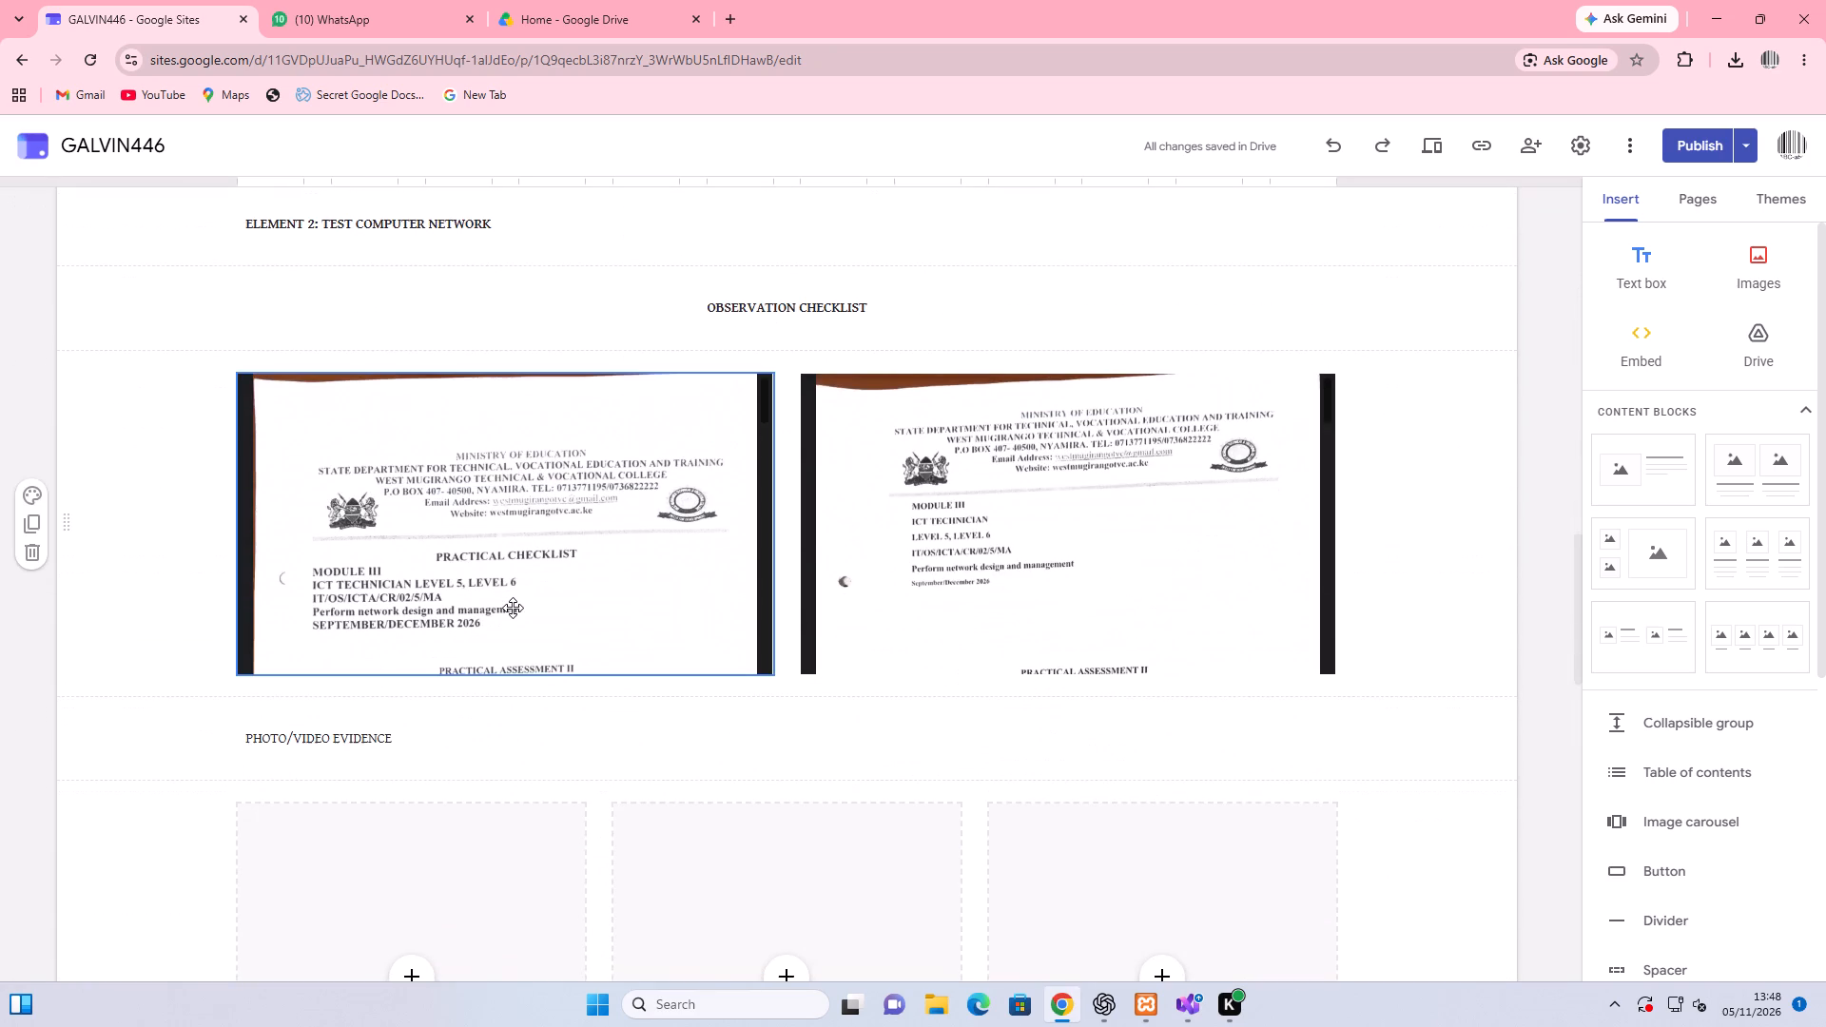
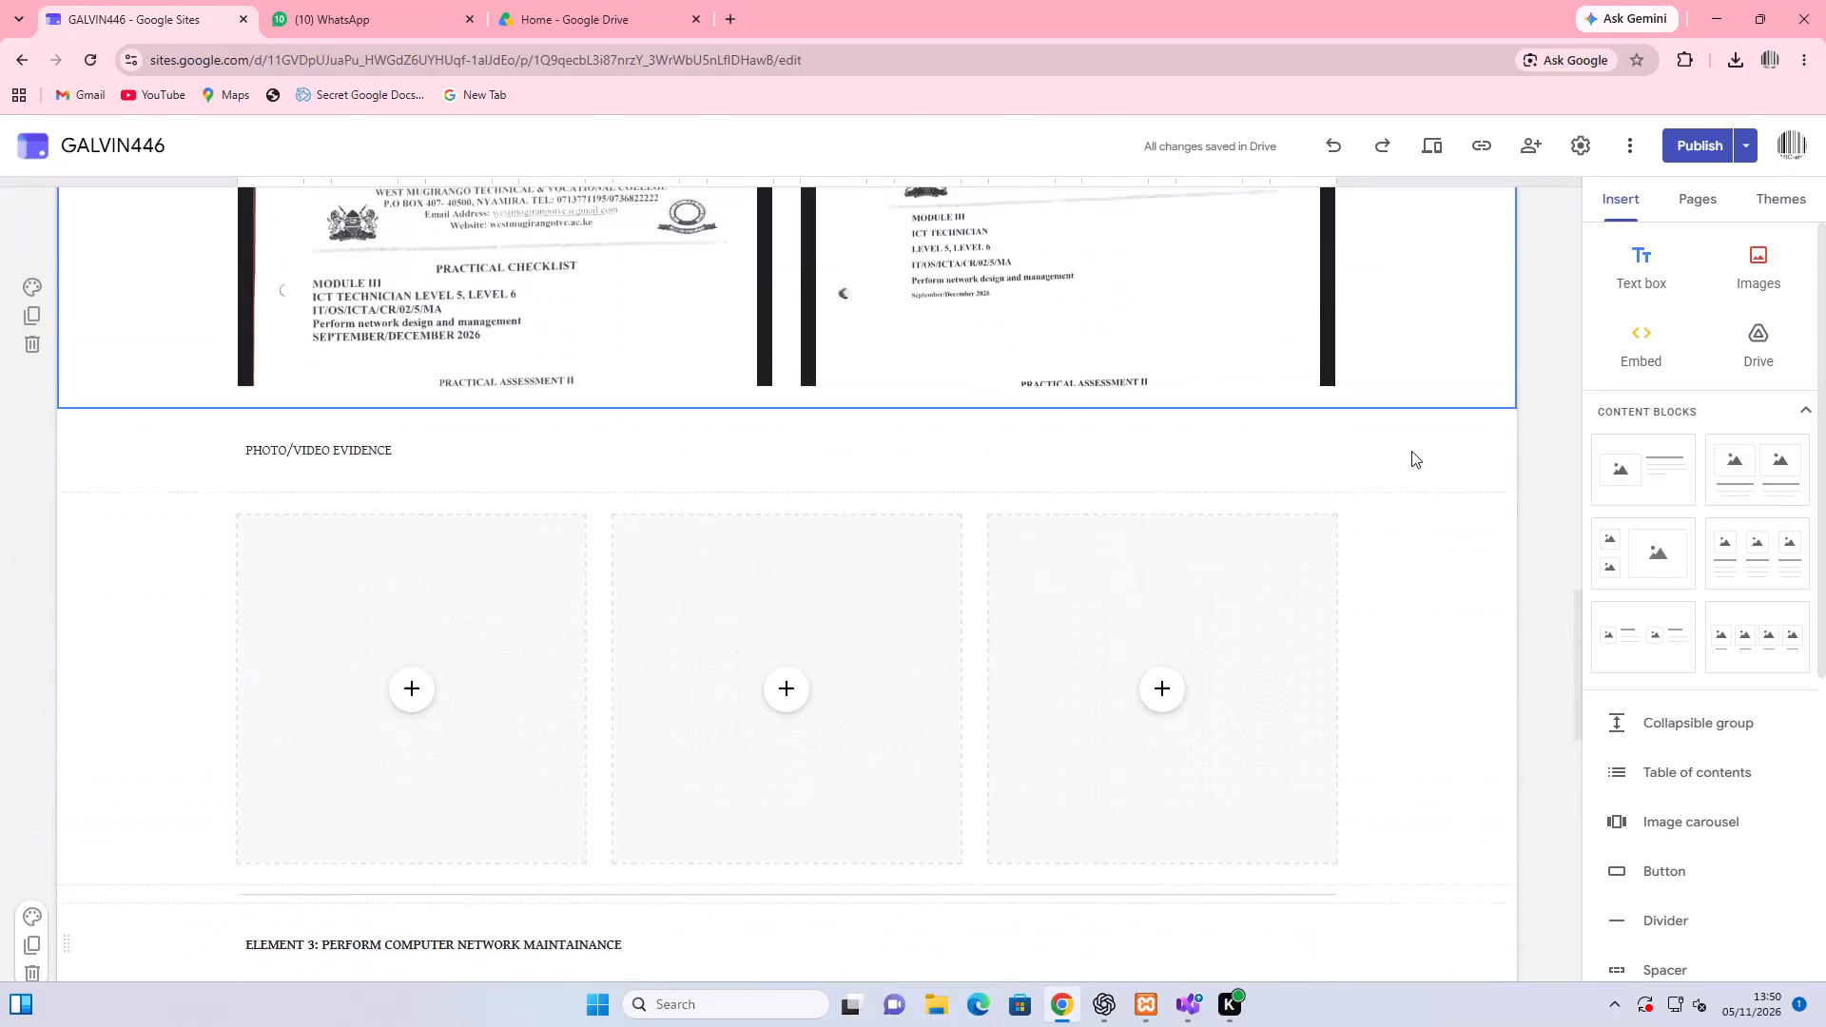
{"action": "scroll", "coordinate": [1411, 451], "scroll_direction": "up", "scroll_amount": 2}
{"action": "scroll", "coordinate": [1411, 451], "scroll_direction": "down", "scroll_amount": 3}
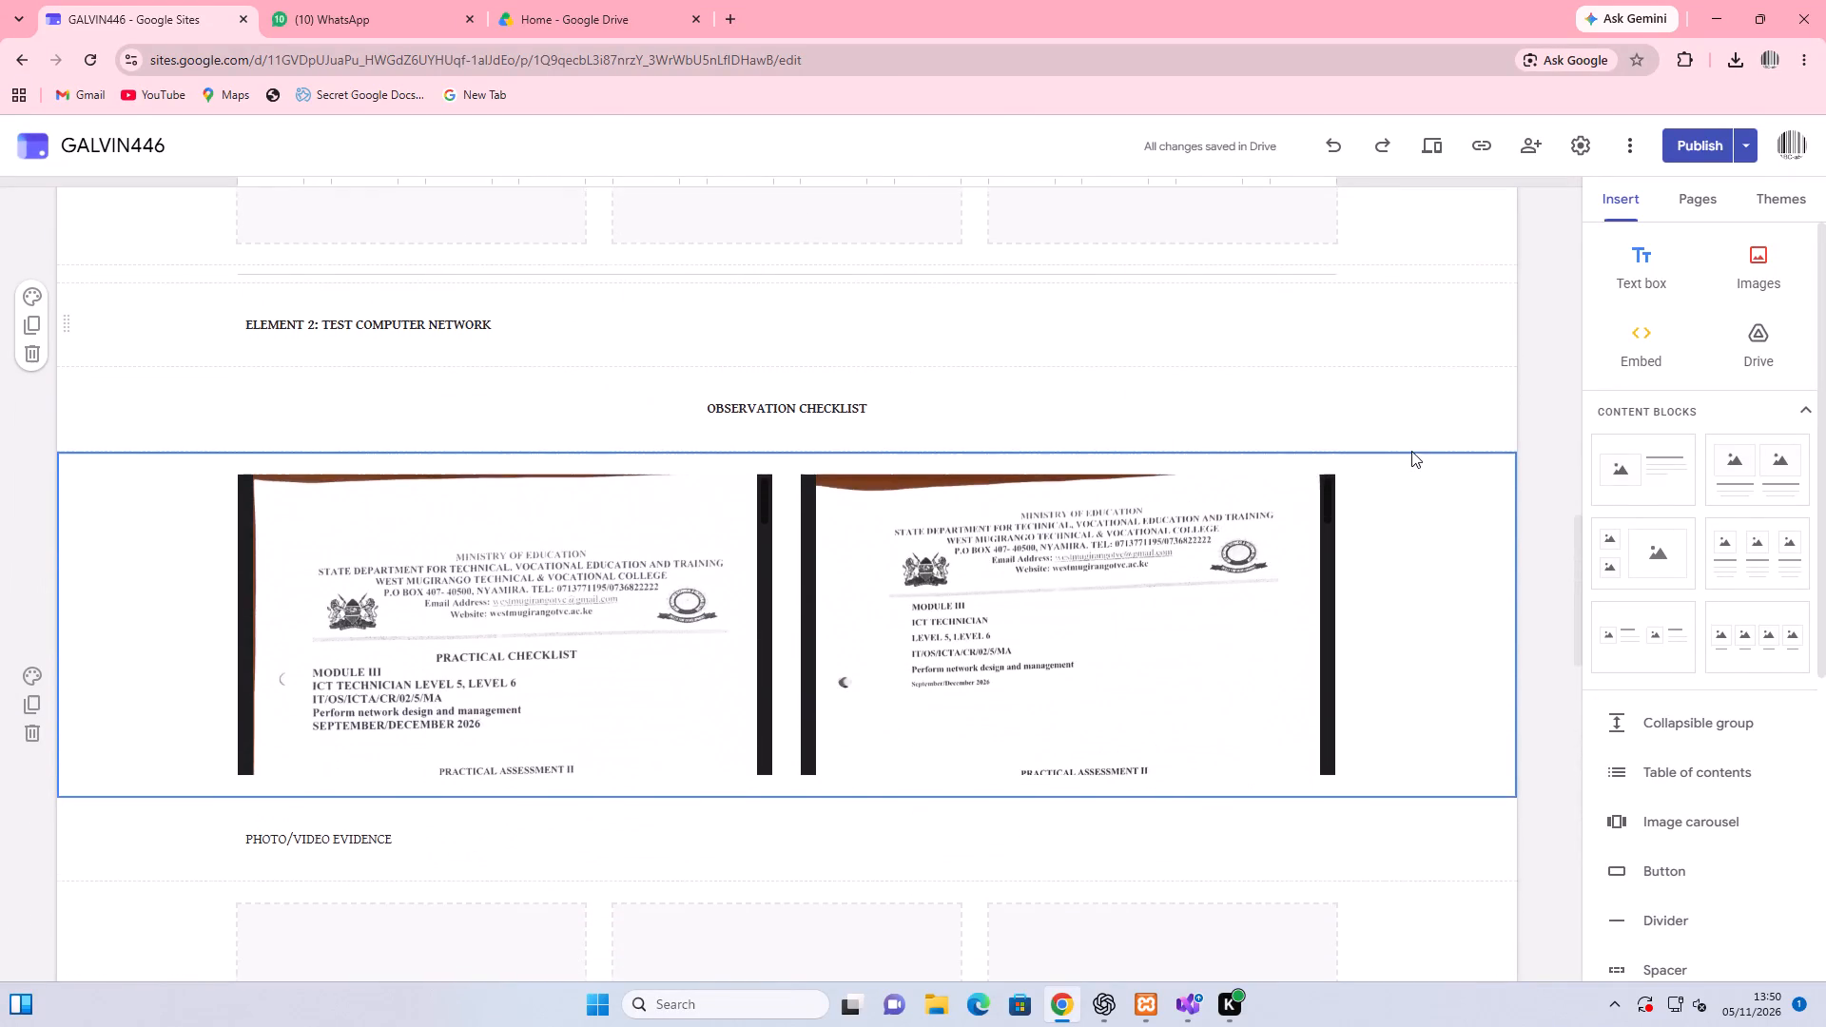
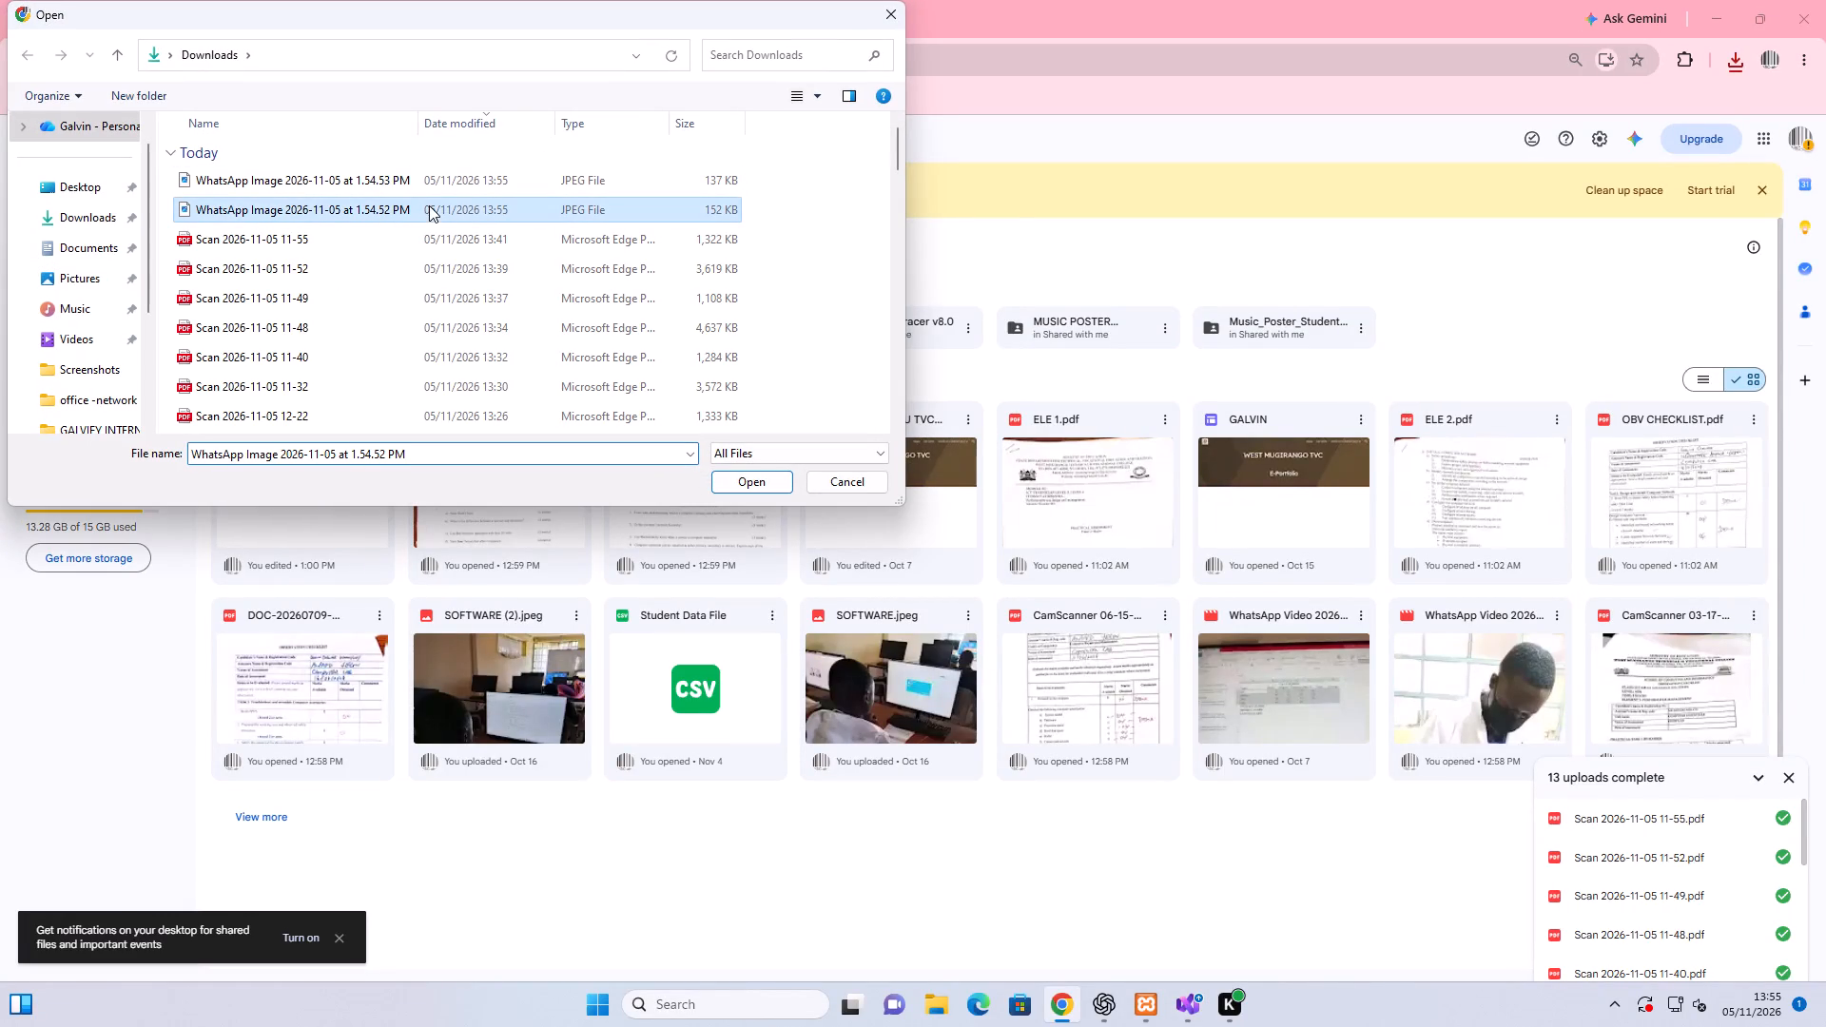
Upload the two WhatsApp images from 2026-11-05 at 1.54.52 PM and 1.54.53 PM from Downloads to Drive.
{"action": "left_click", "coordinate": [453, 187], "text": "ctrl"}
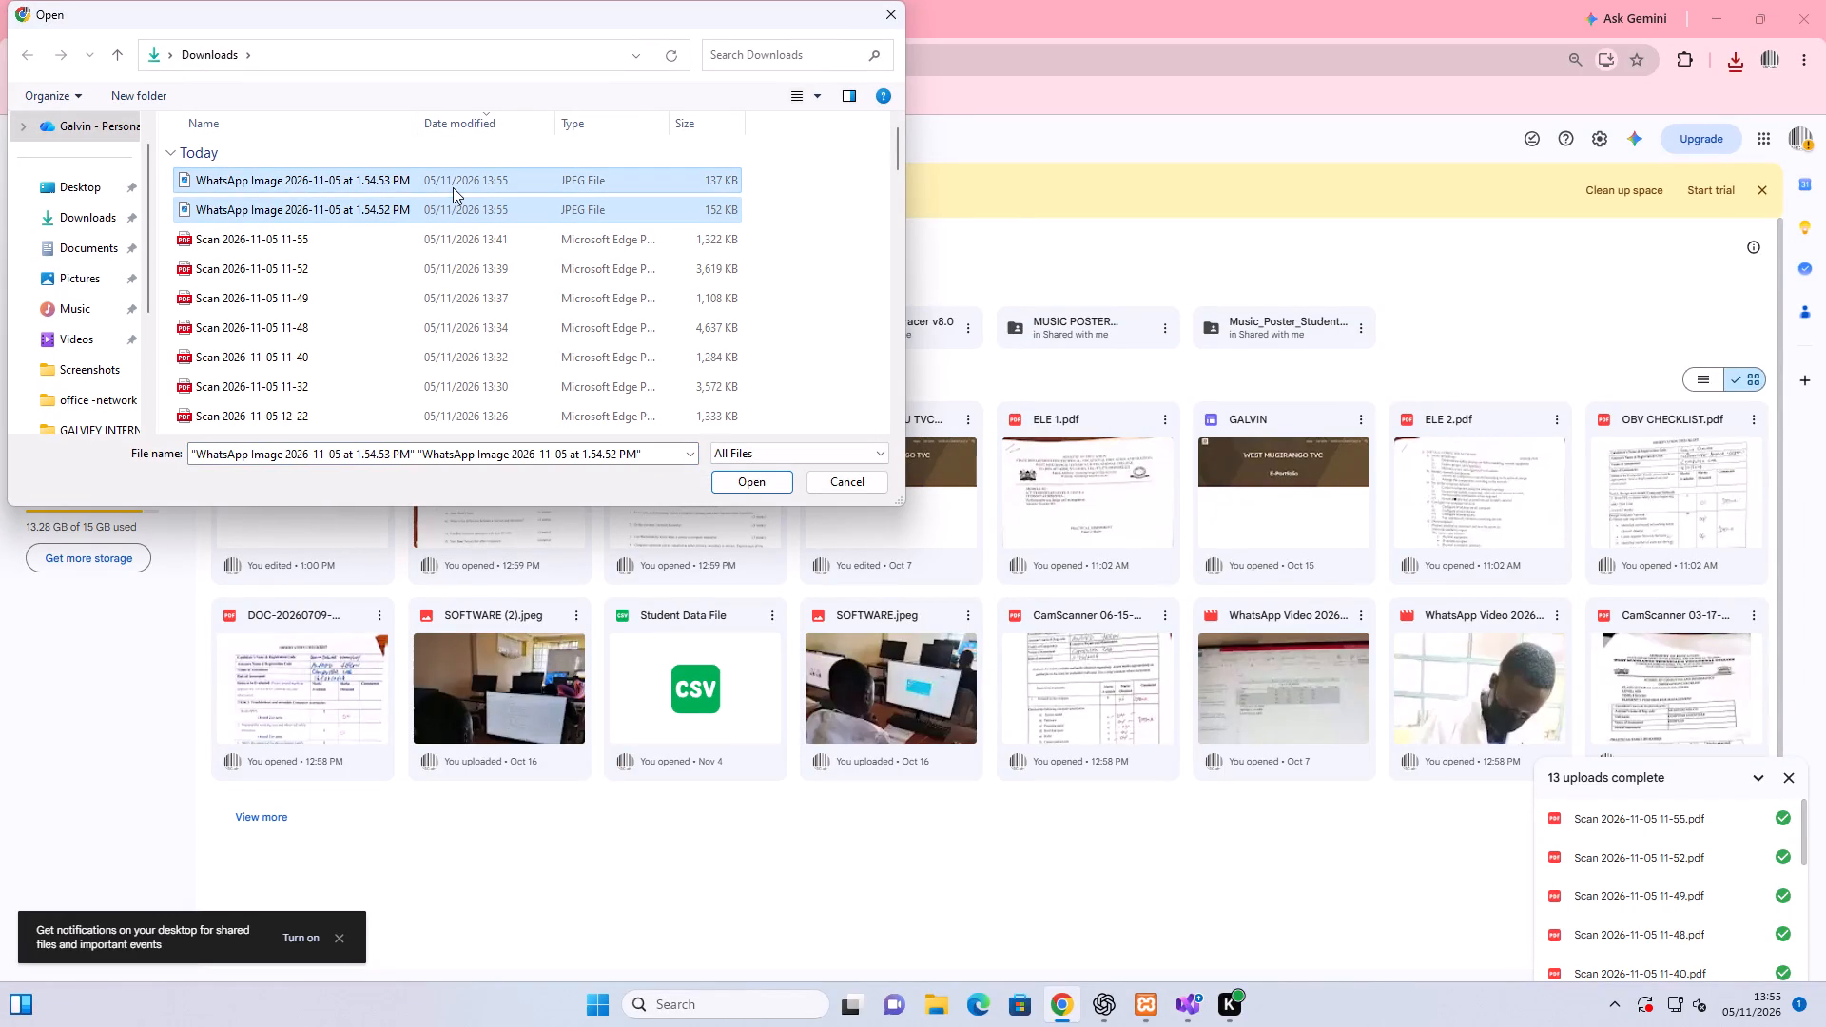
{"action": "left_click", "coordinate": [735, 483]}
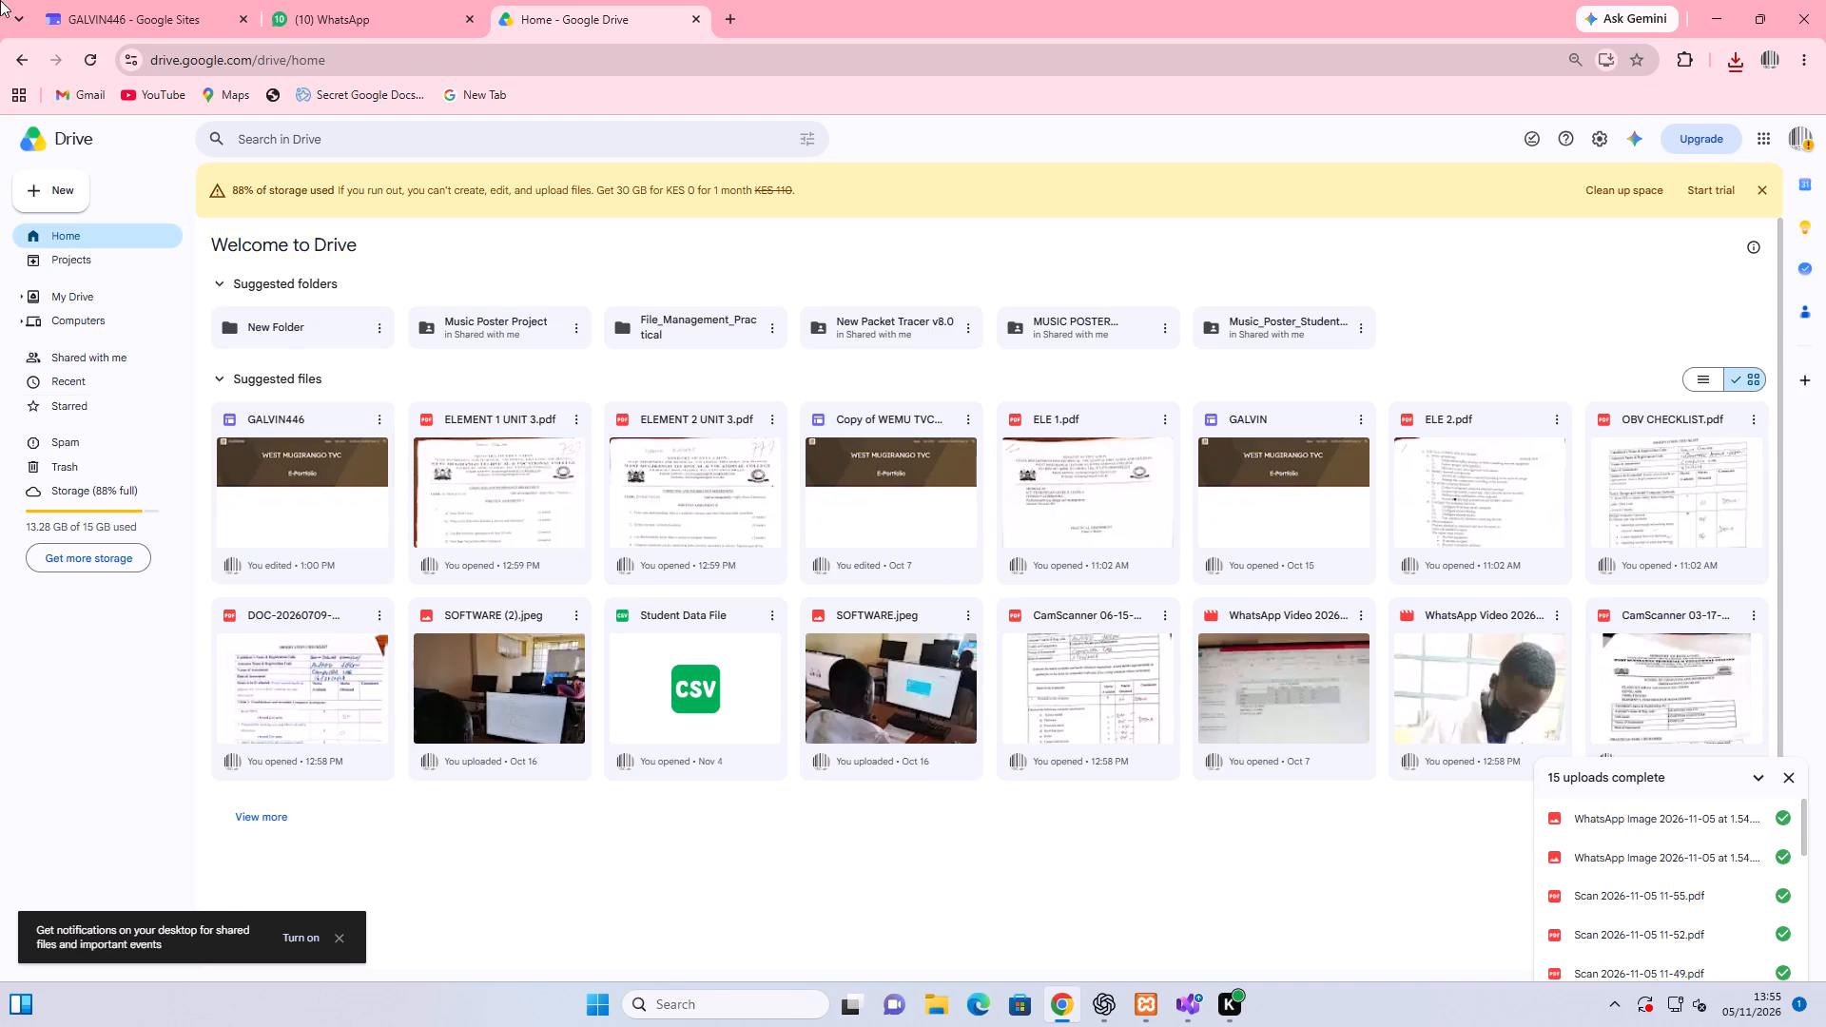
Switch back to the GALVIN446 site in Google Sites and find the Element 1 section on the network unit page.
{"action": "left_click", "coordinate": [114, 0]}
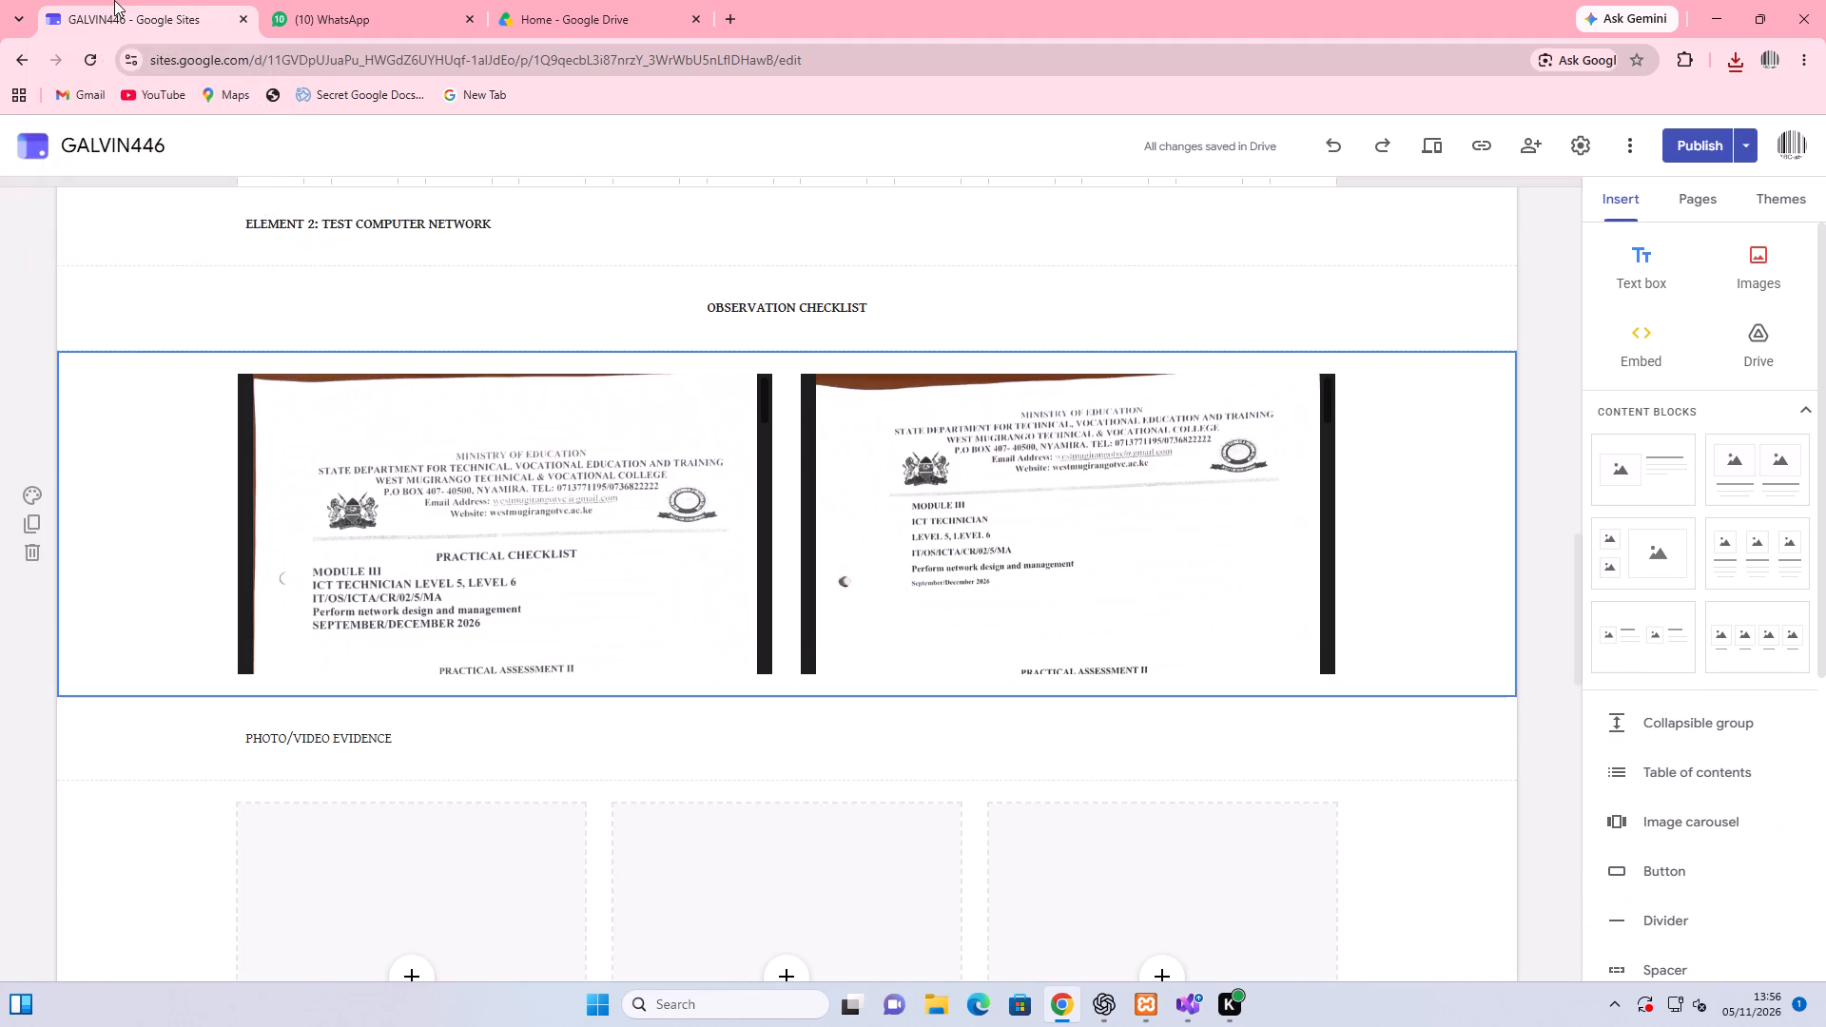
{"action": "scroll", "coordinate": [856, 650], "scroll_direction": "up", "scroll_amount": 18}
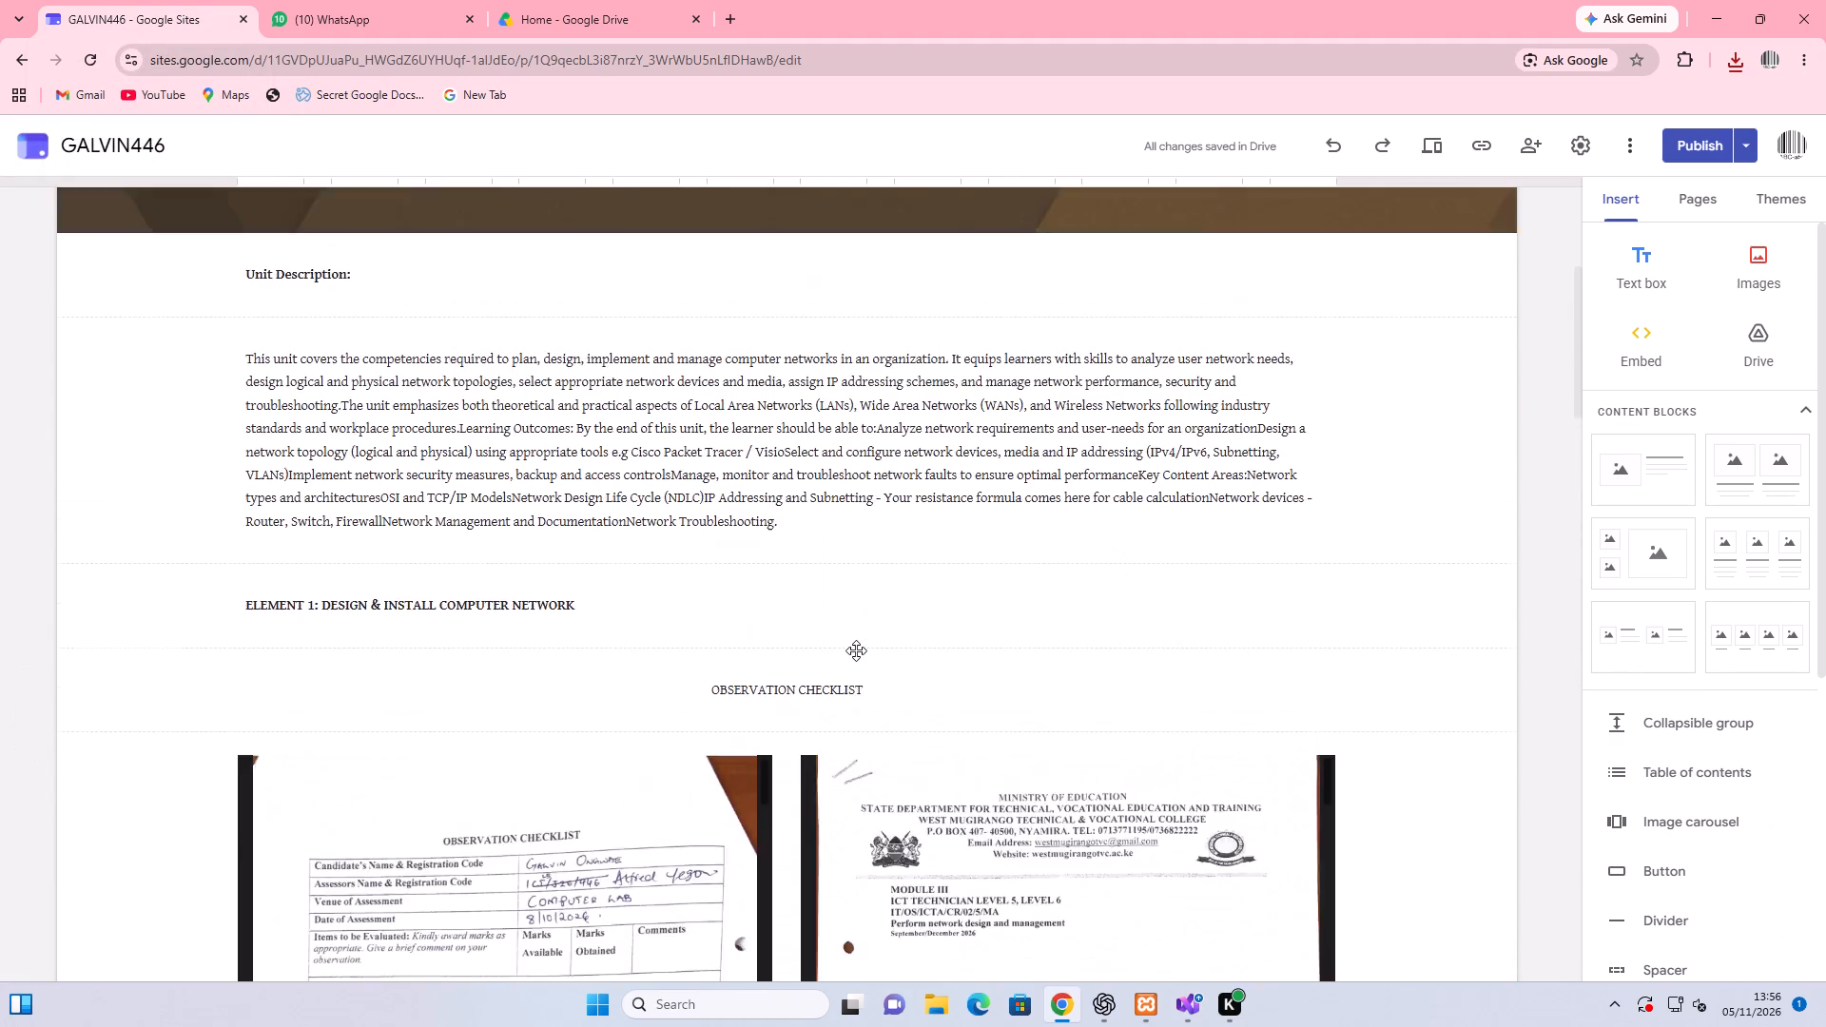
Insert the first recent WhatsApp image from Drive into the first photo/video evidence placeholder of Element 2: Test Computer Network.
{"action": "scroll", "coordinate": [856, 650], "scroll_direction": "down", "scroll_amount": 17}
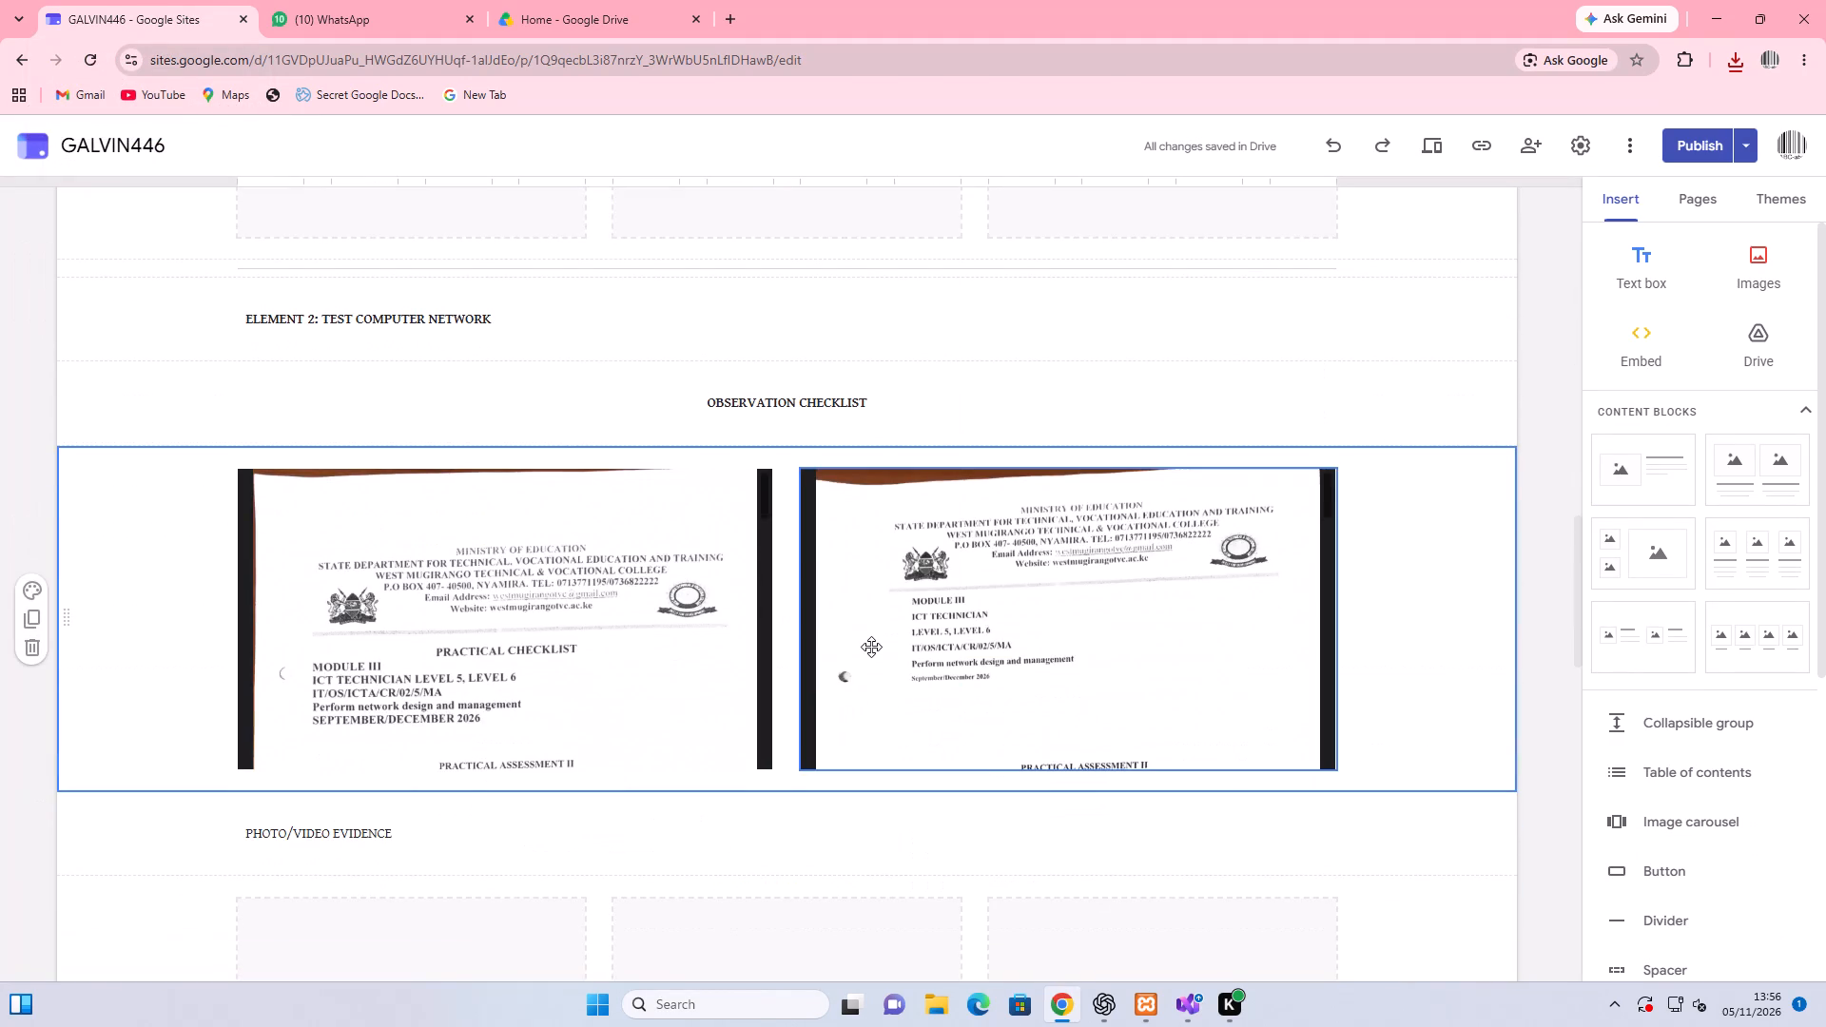
{"action": "scroll", "coordinate": [931, 728], "scroll_direction": "down", "scroll_amount": 4}
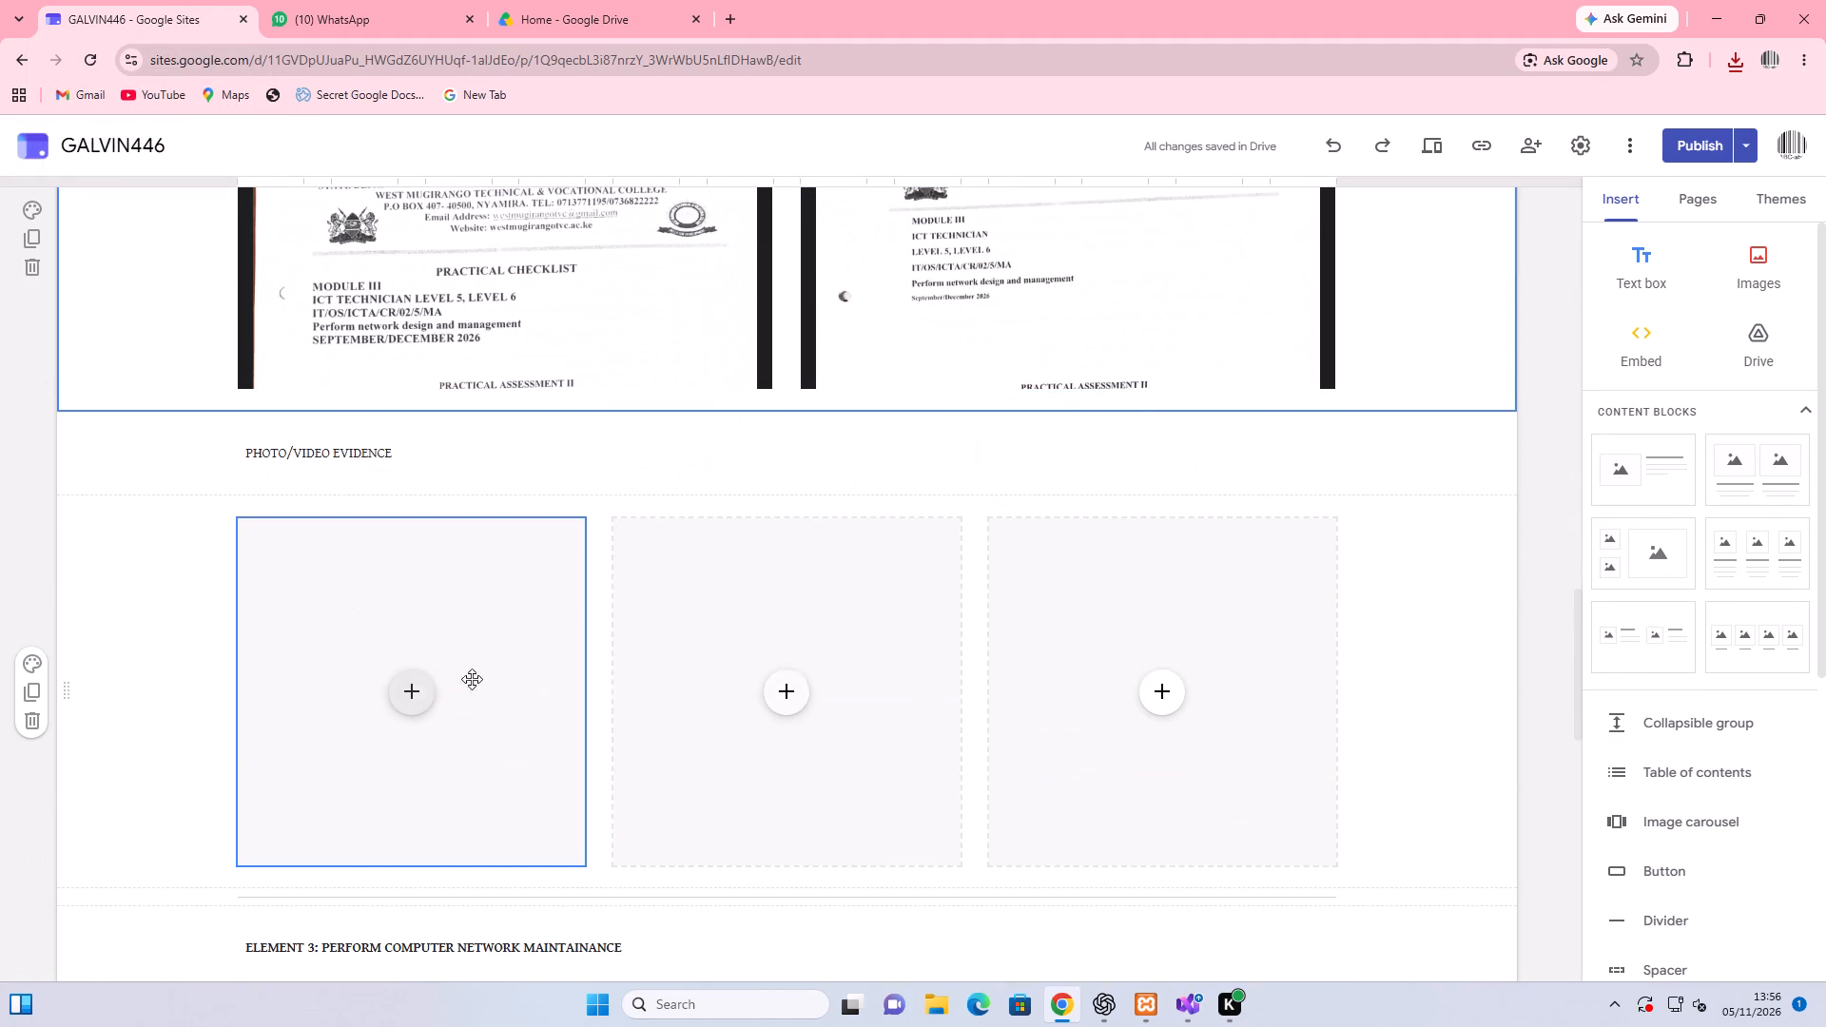
{"action": "left_click", "coordinate": [416, 694]}
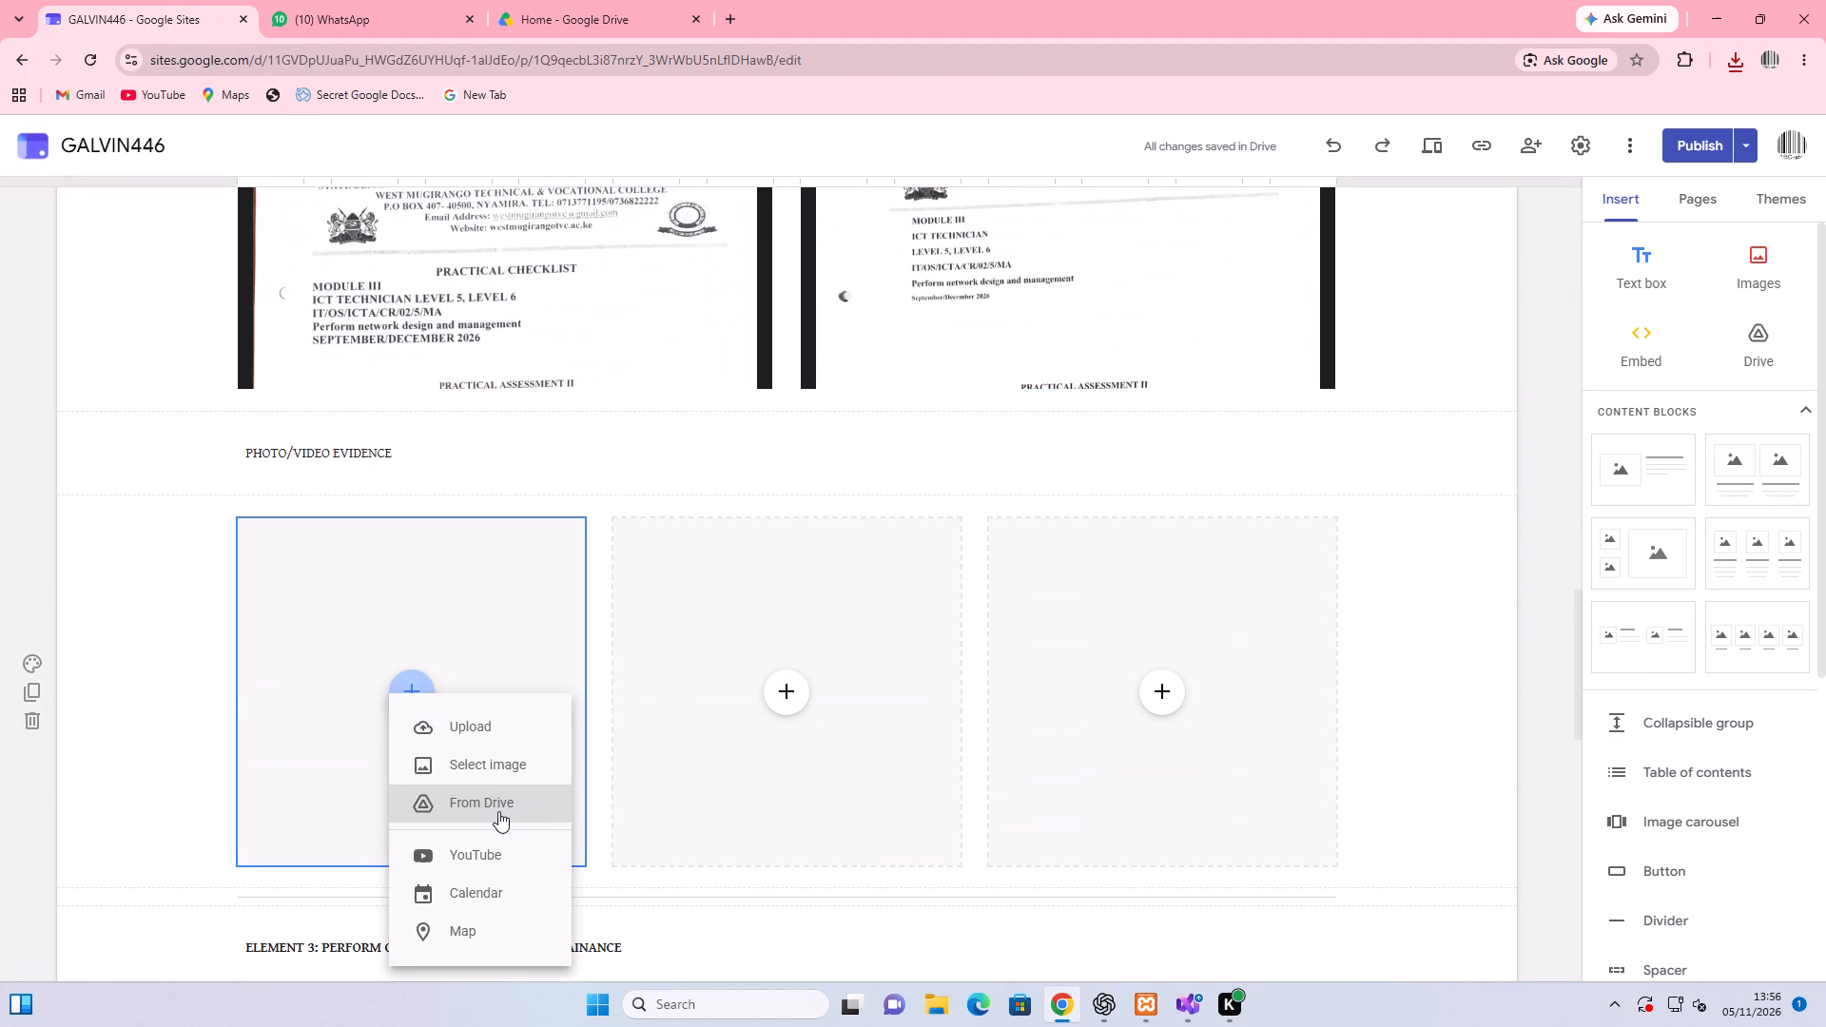
{"action": "left_click", "coordinate": [504, 798]}
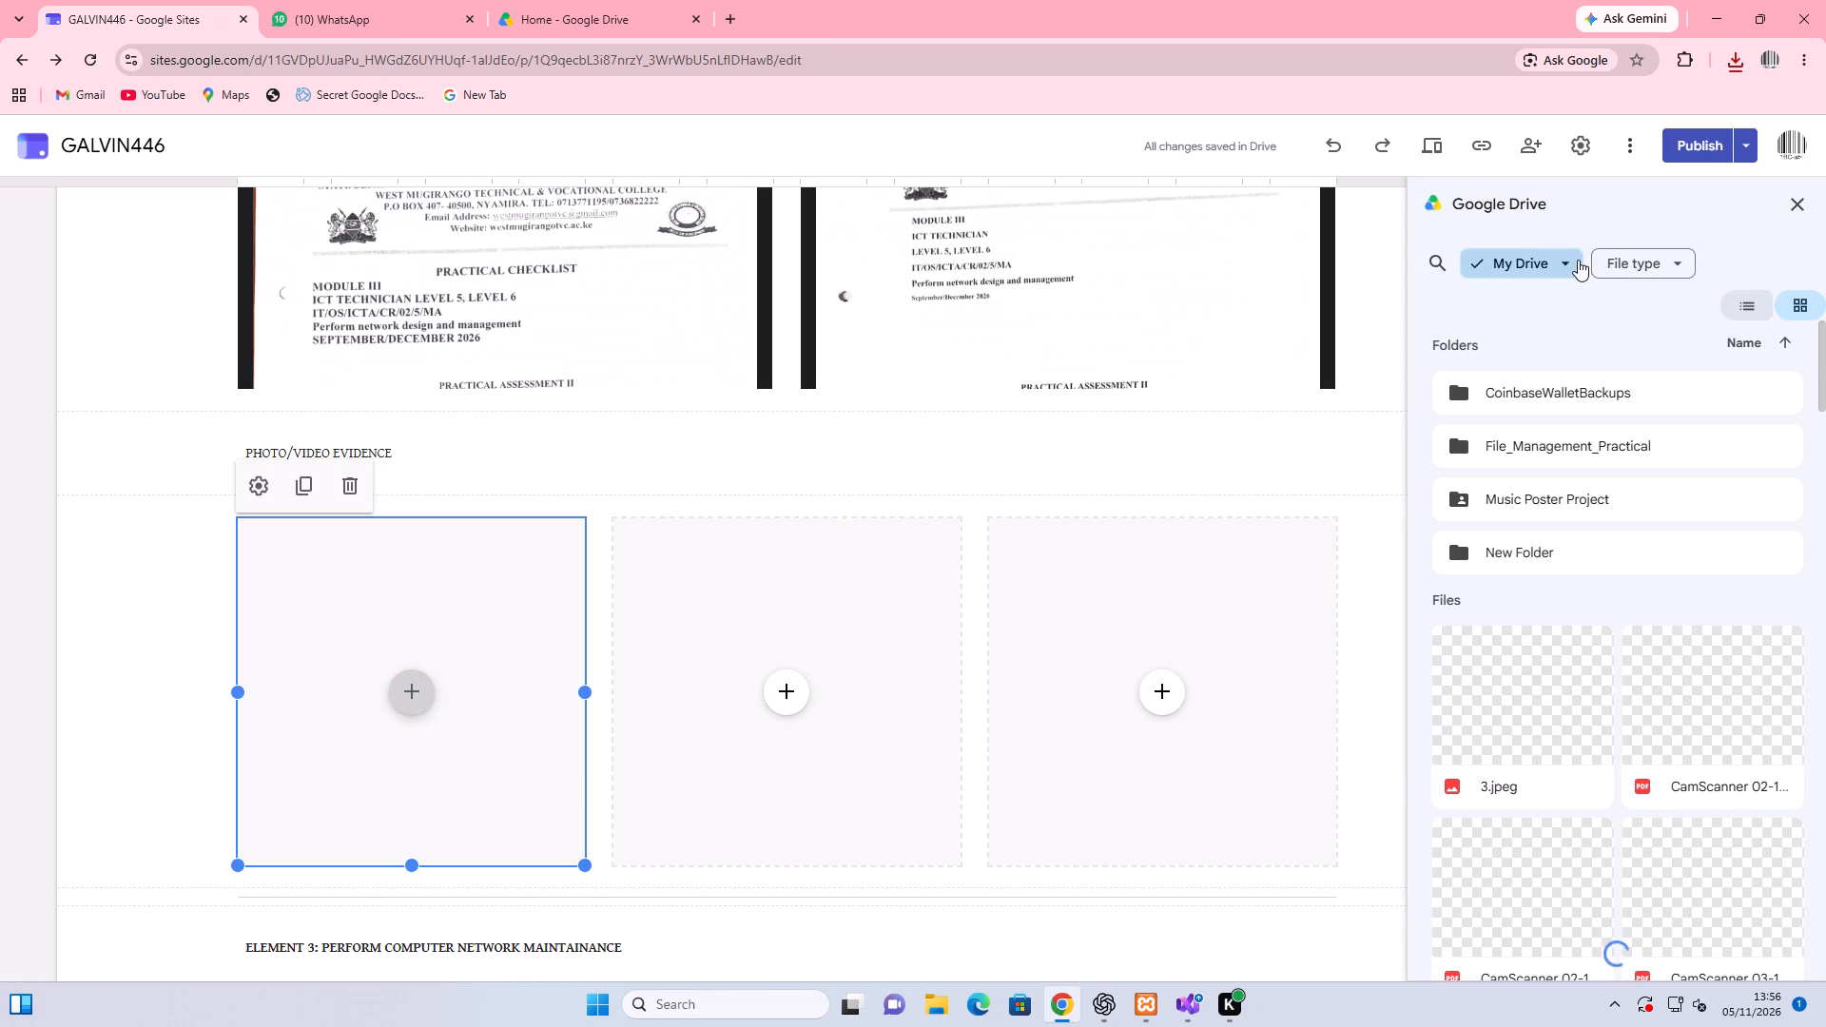
{"action": "left_click", "coordinate": [1578, 260]}
{"action": "left_click", "coordinate": [1538, 372]}
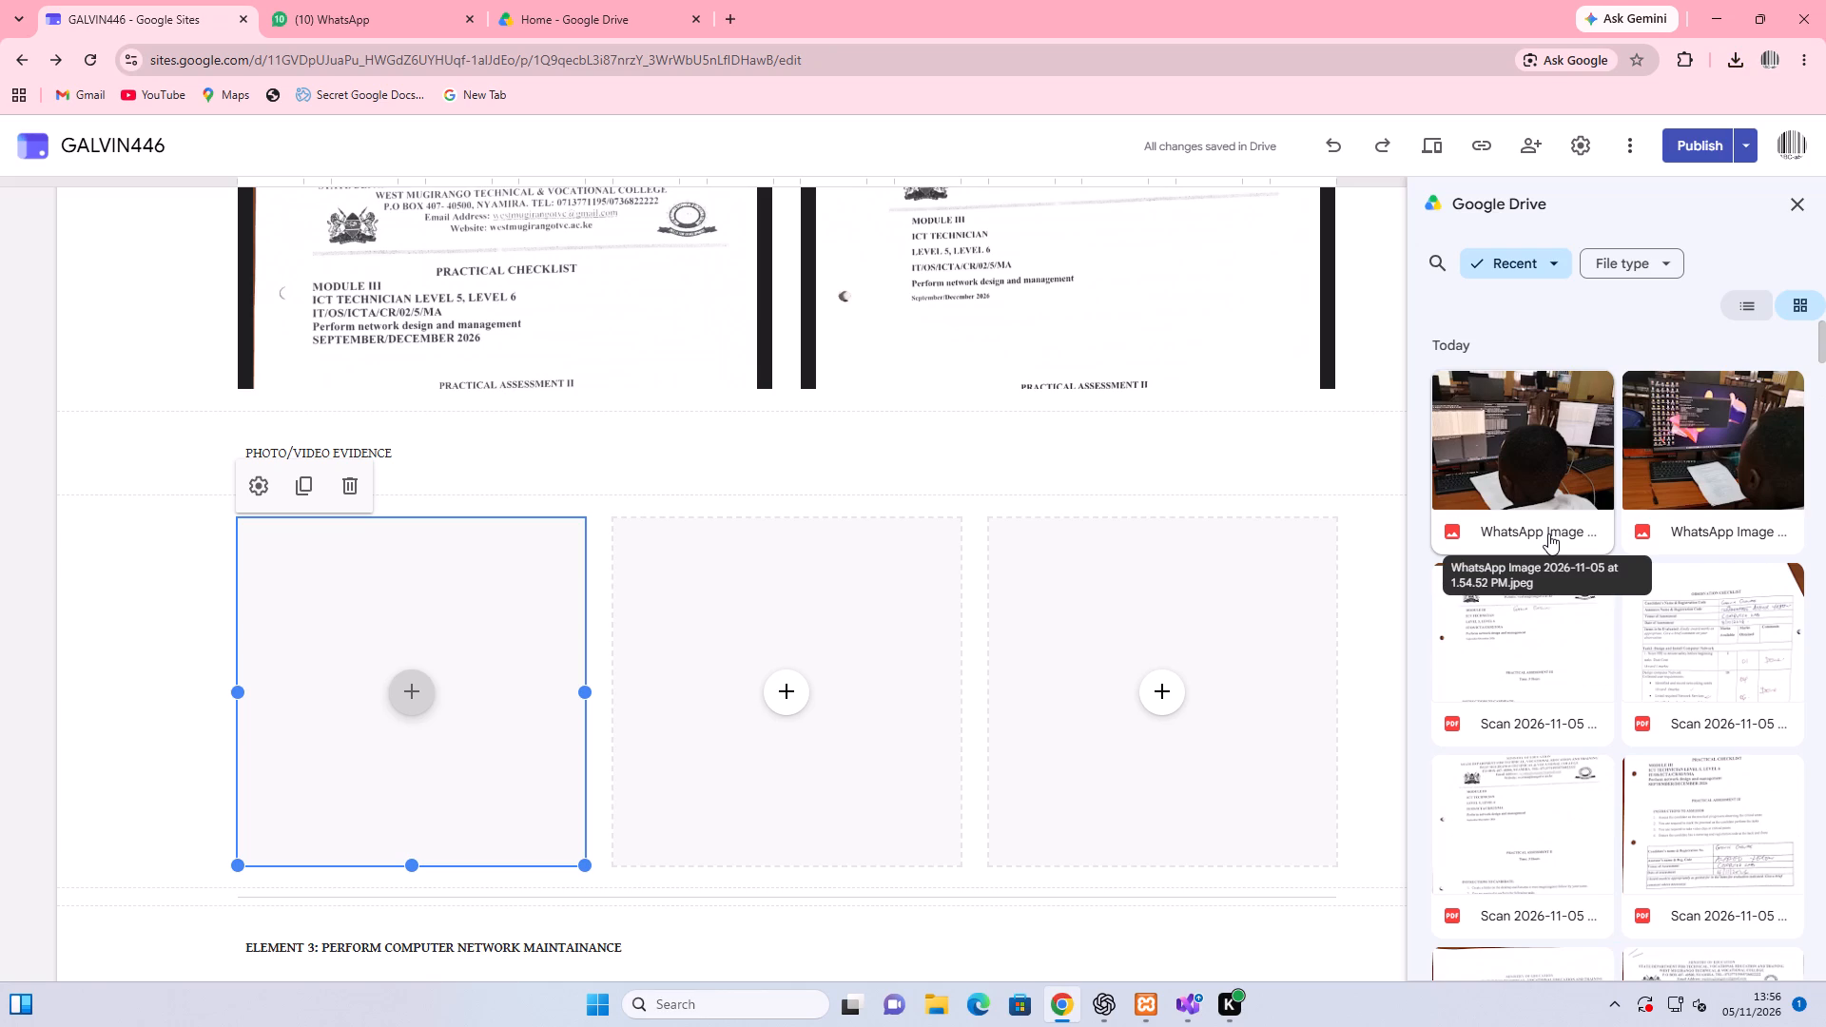
{"action": "left_click", "coordinate": [1548, 461]}
{"action": "left_click", "coordinate": [1786, 949]}
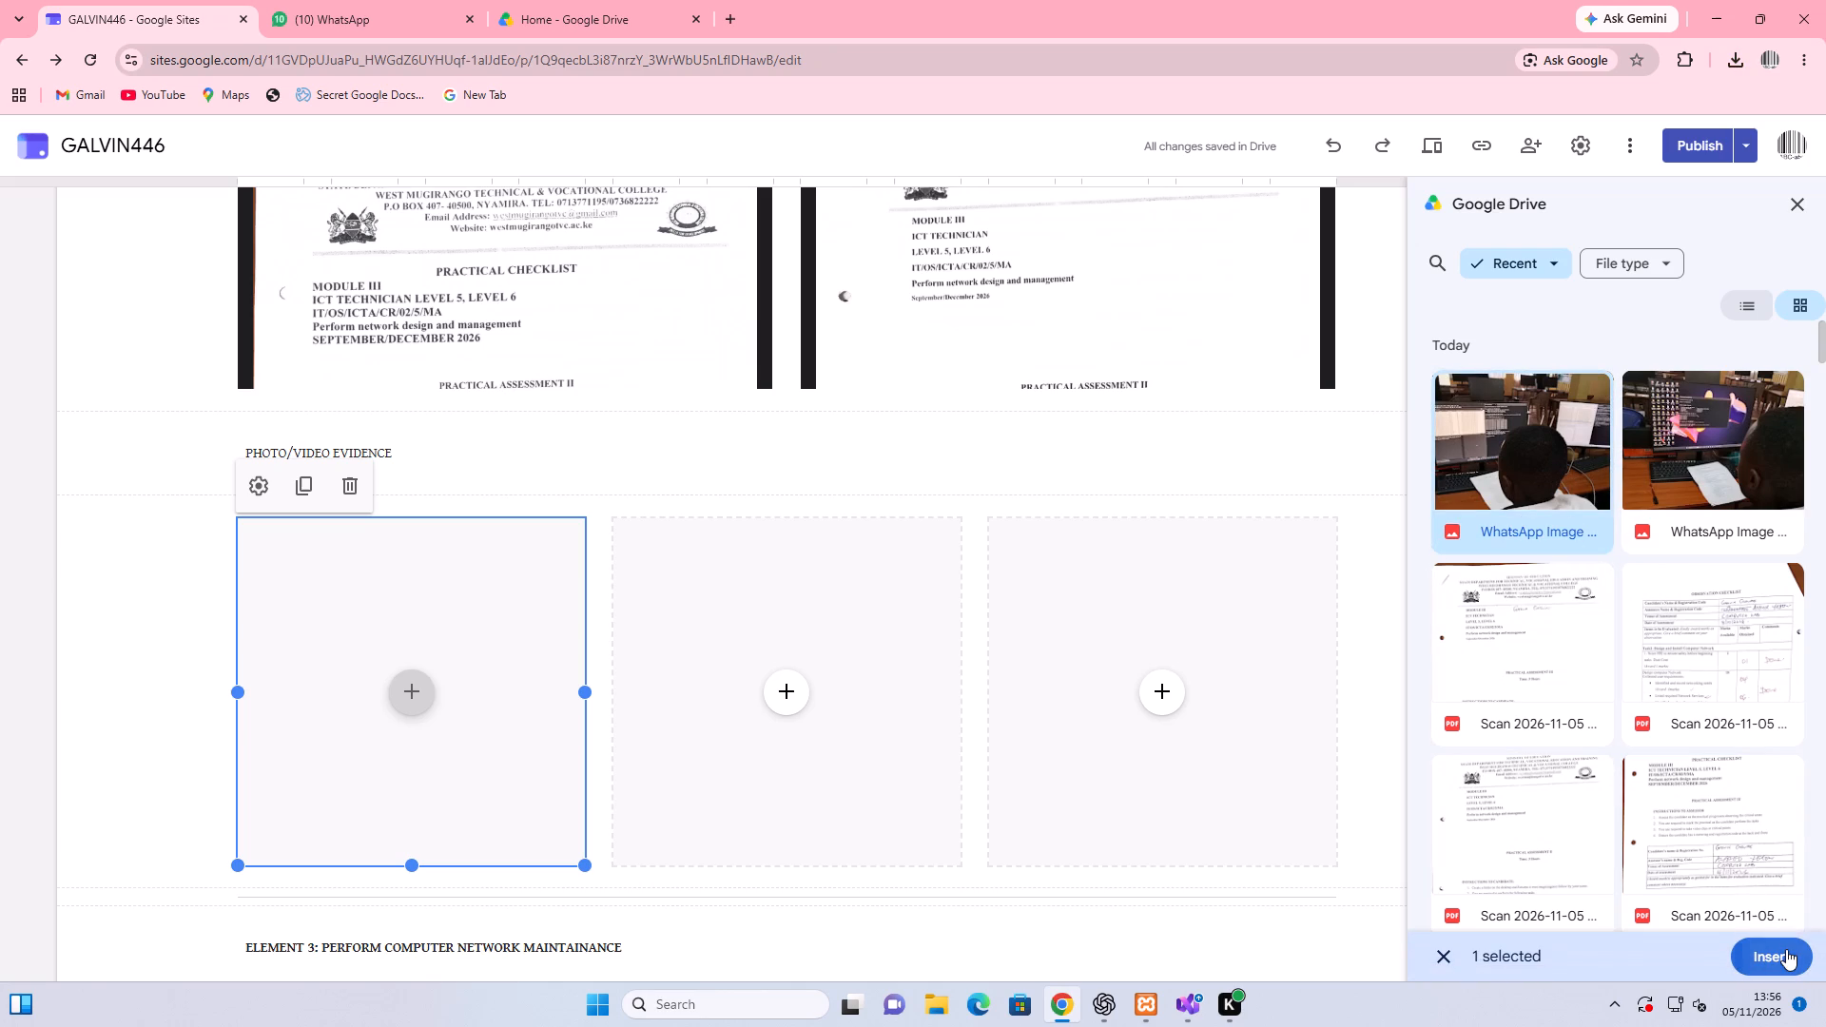
Insert the second recent WhatsApp image from Drive into the middle photo/video evidence placeholder of Element 2.
{"action": "left_click", "coordinate": [795, 698]}
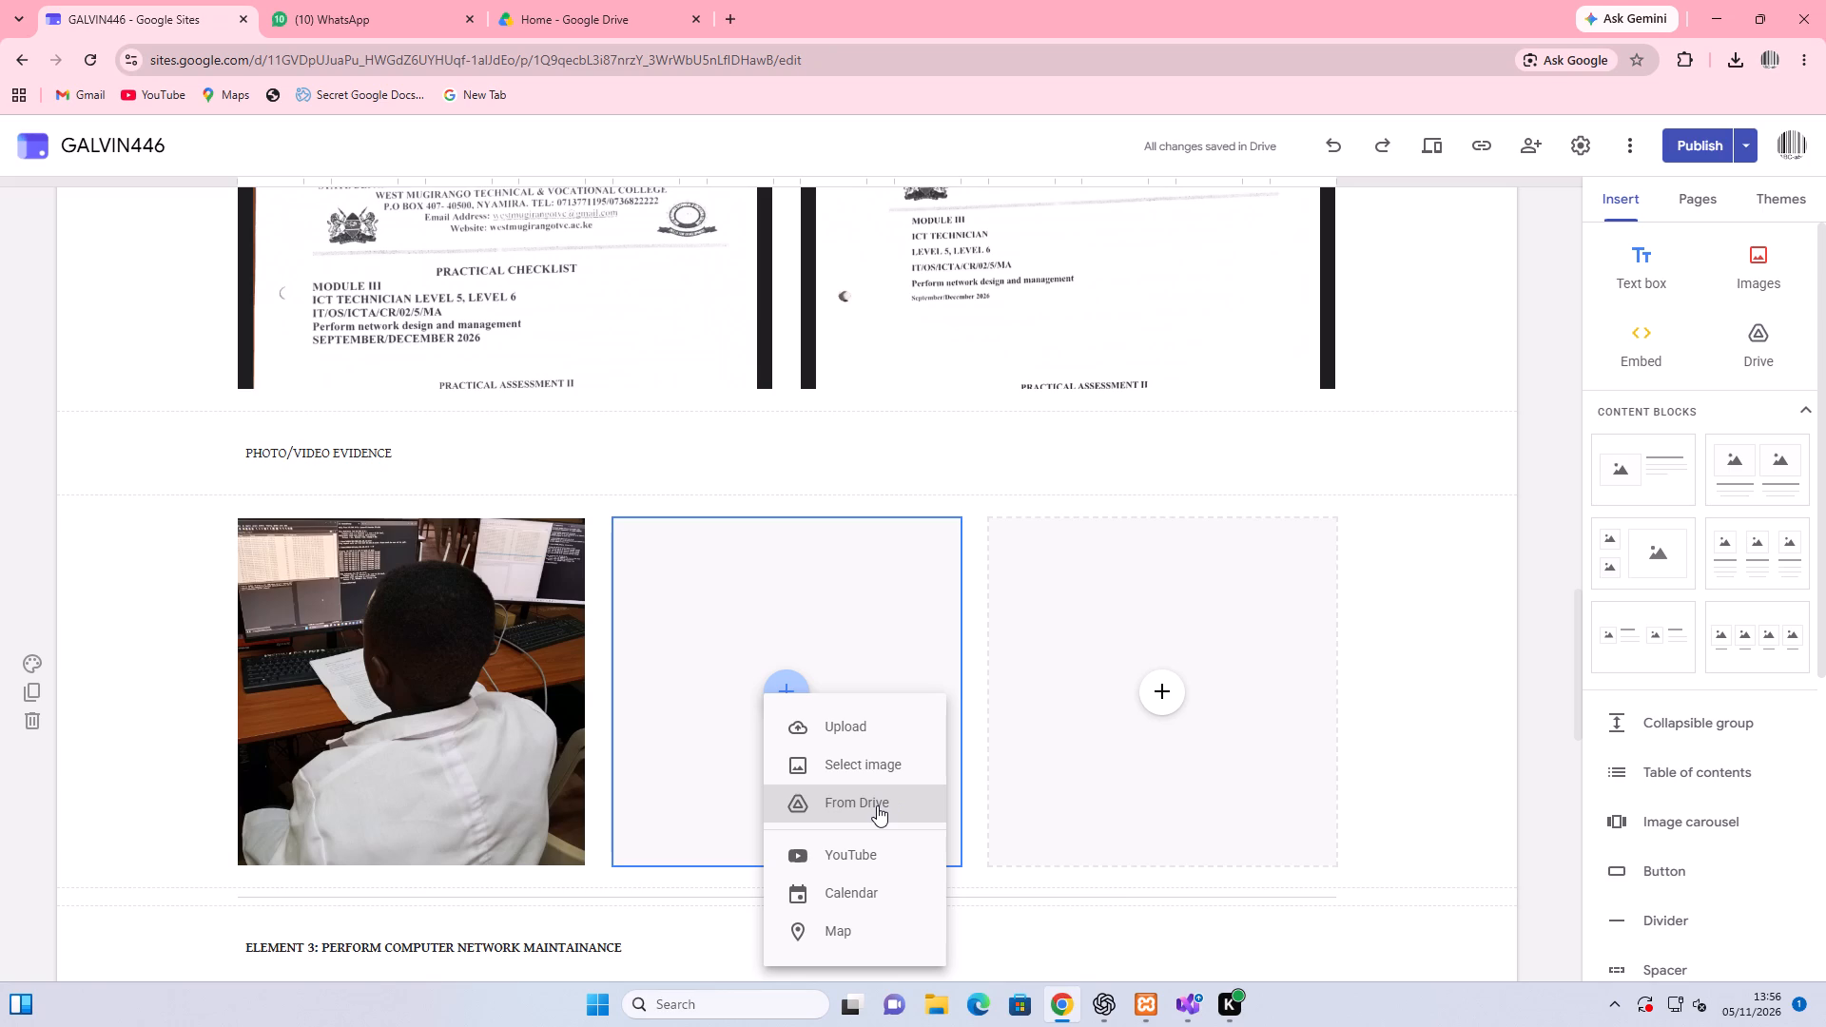
{"action": "left_click", "coordinate": [877, 805]}
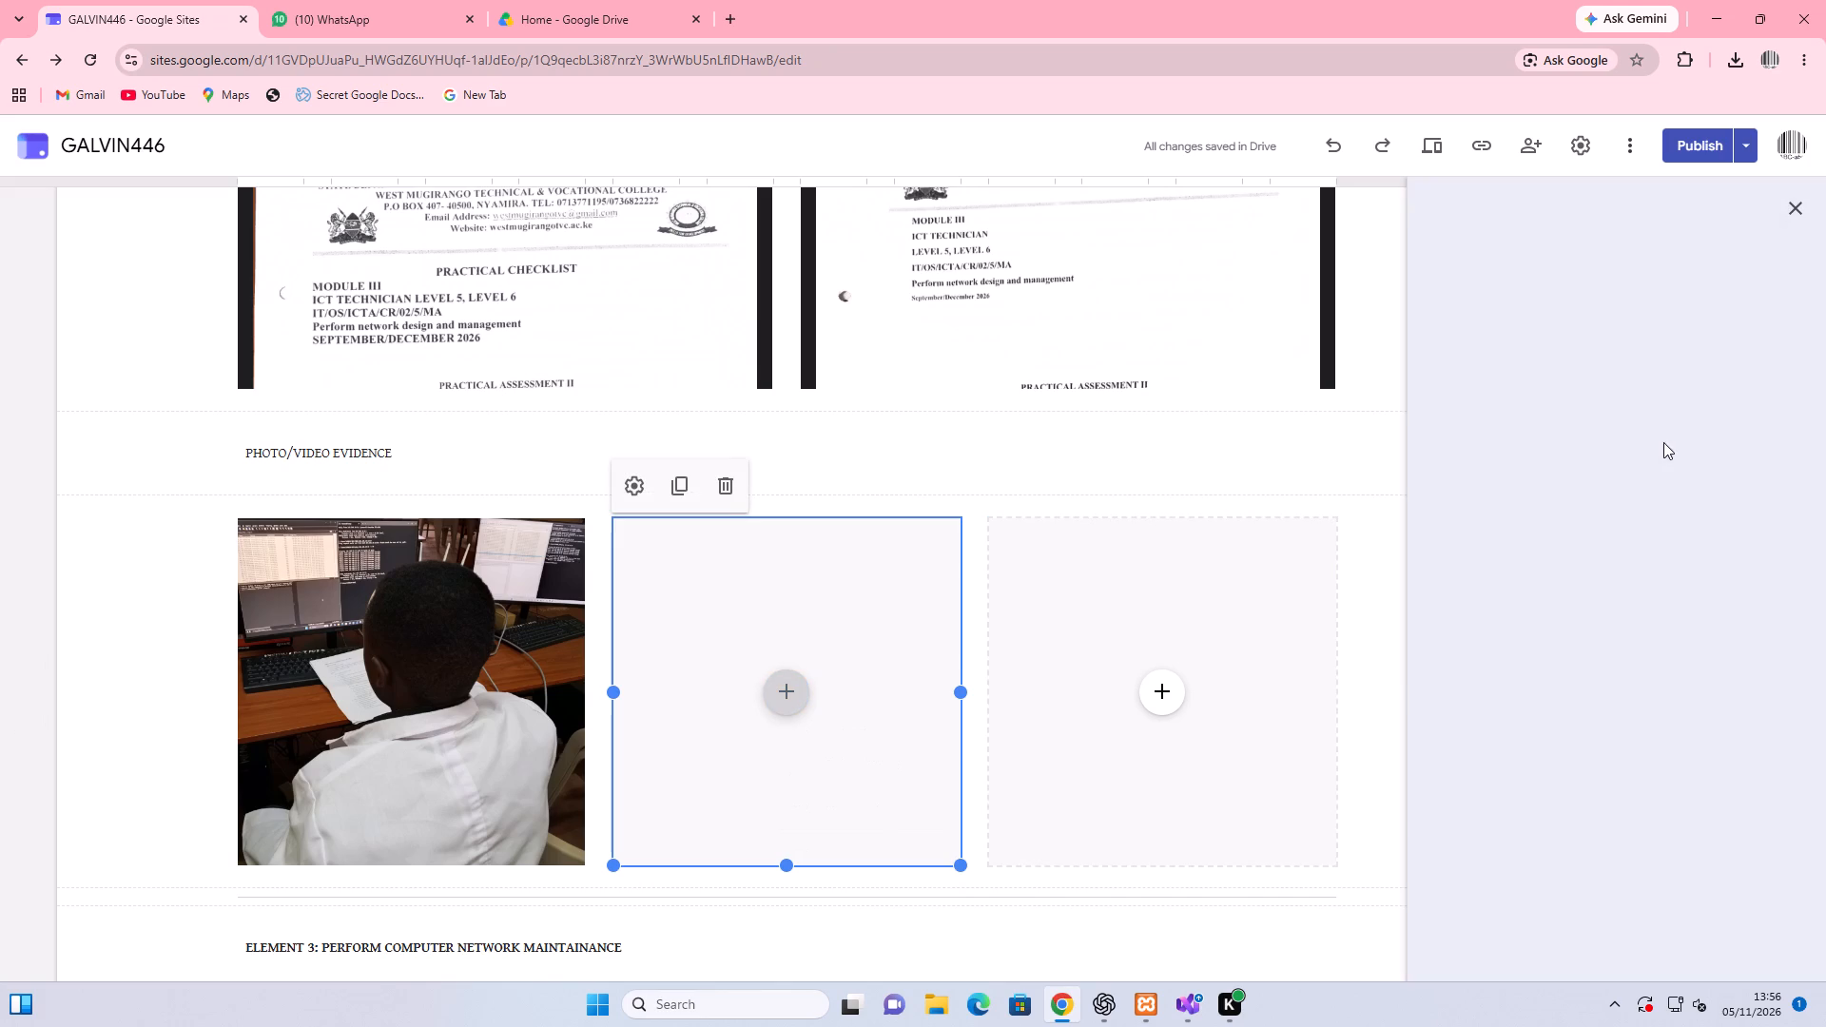
{"action": "left_click", "coordinate": [1563, 257]}
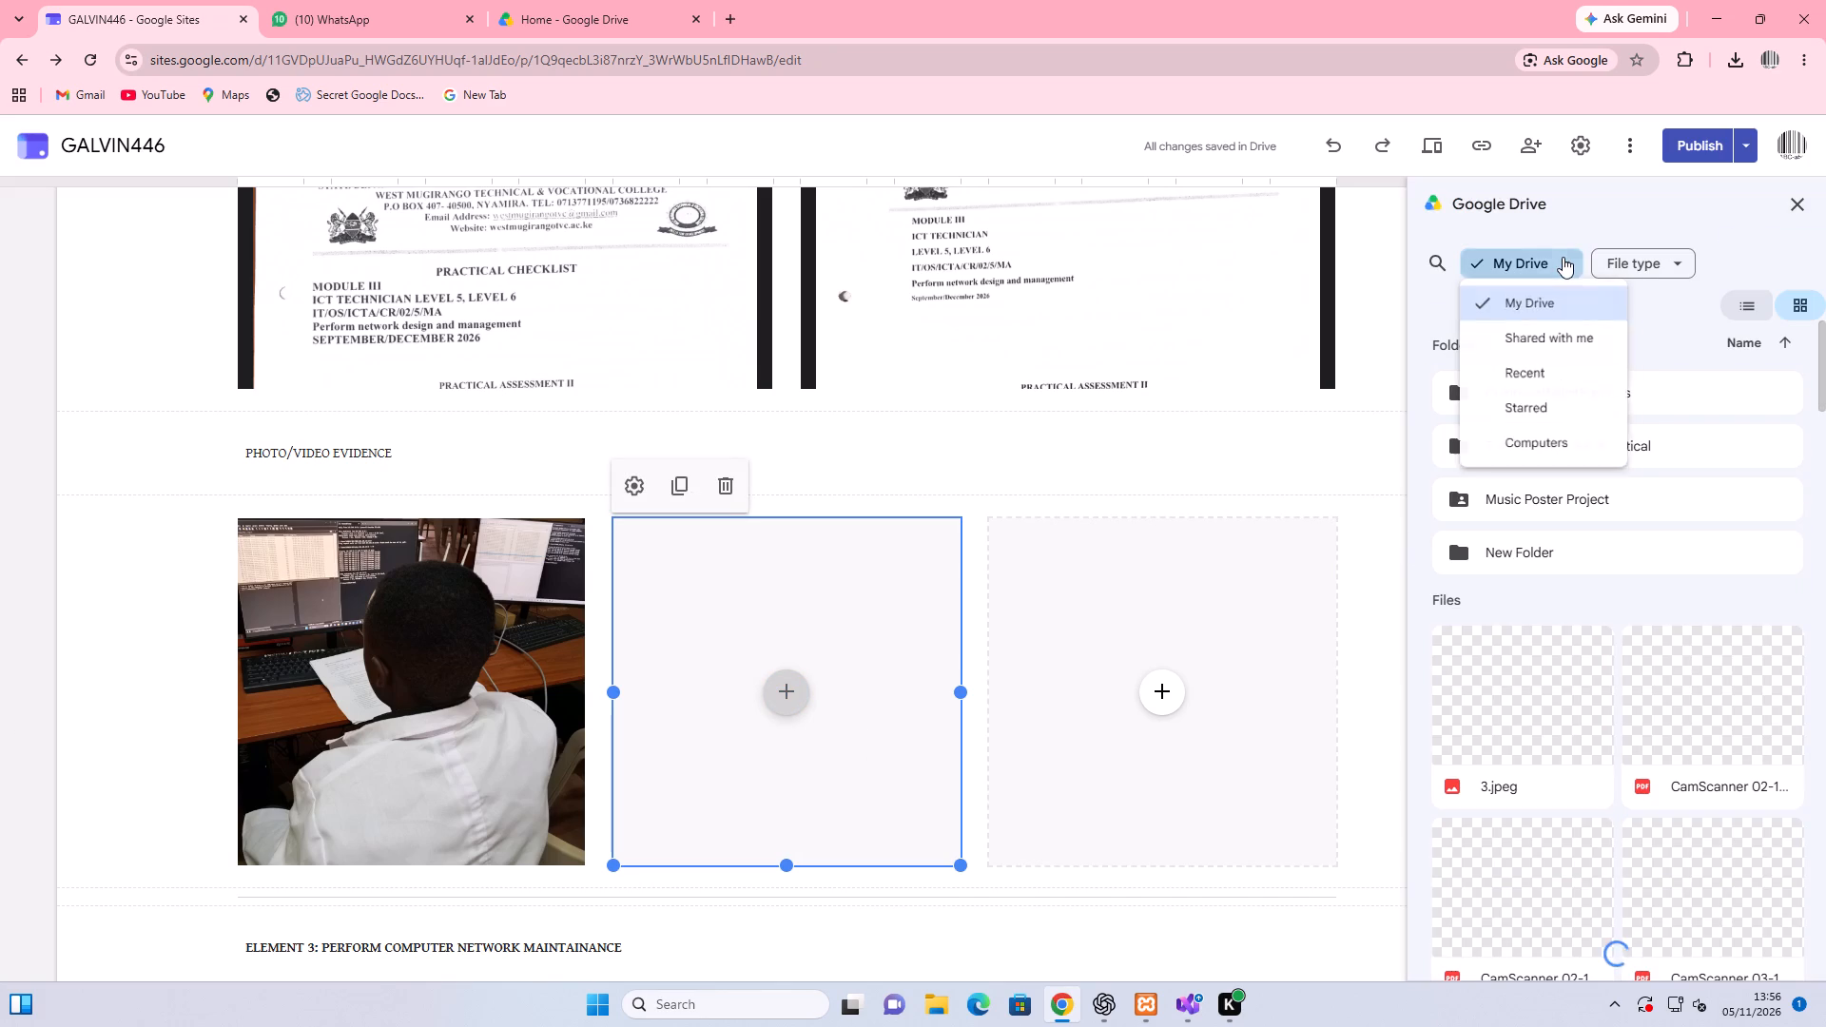
{"action": "left_click", "coordinate": [1534, 397]}
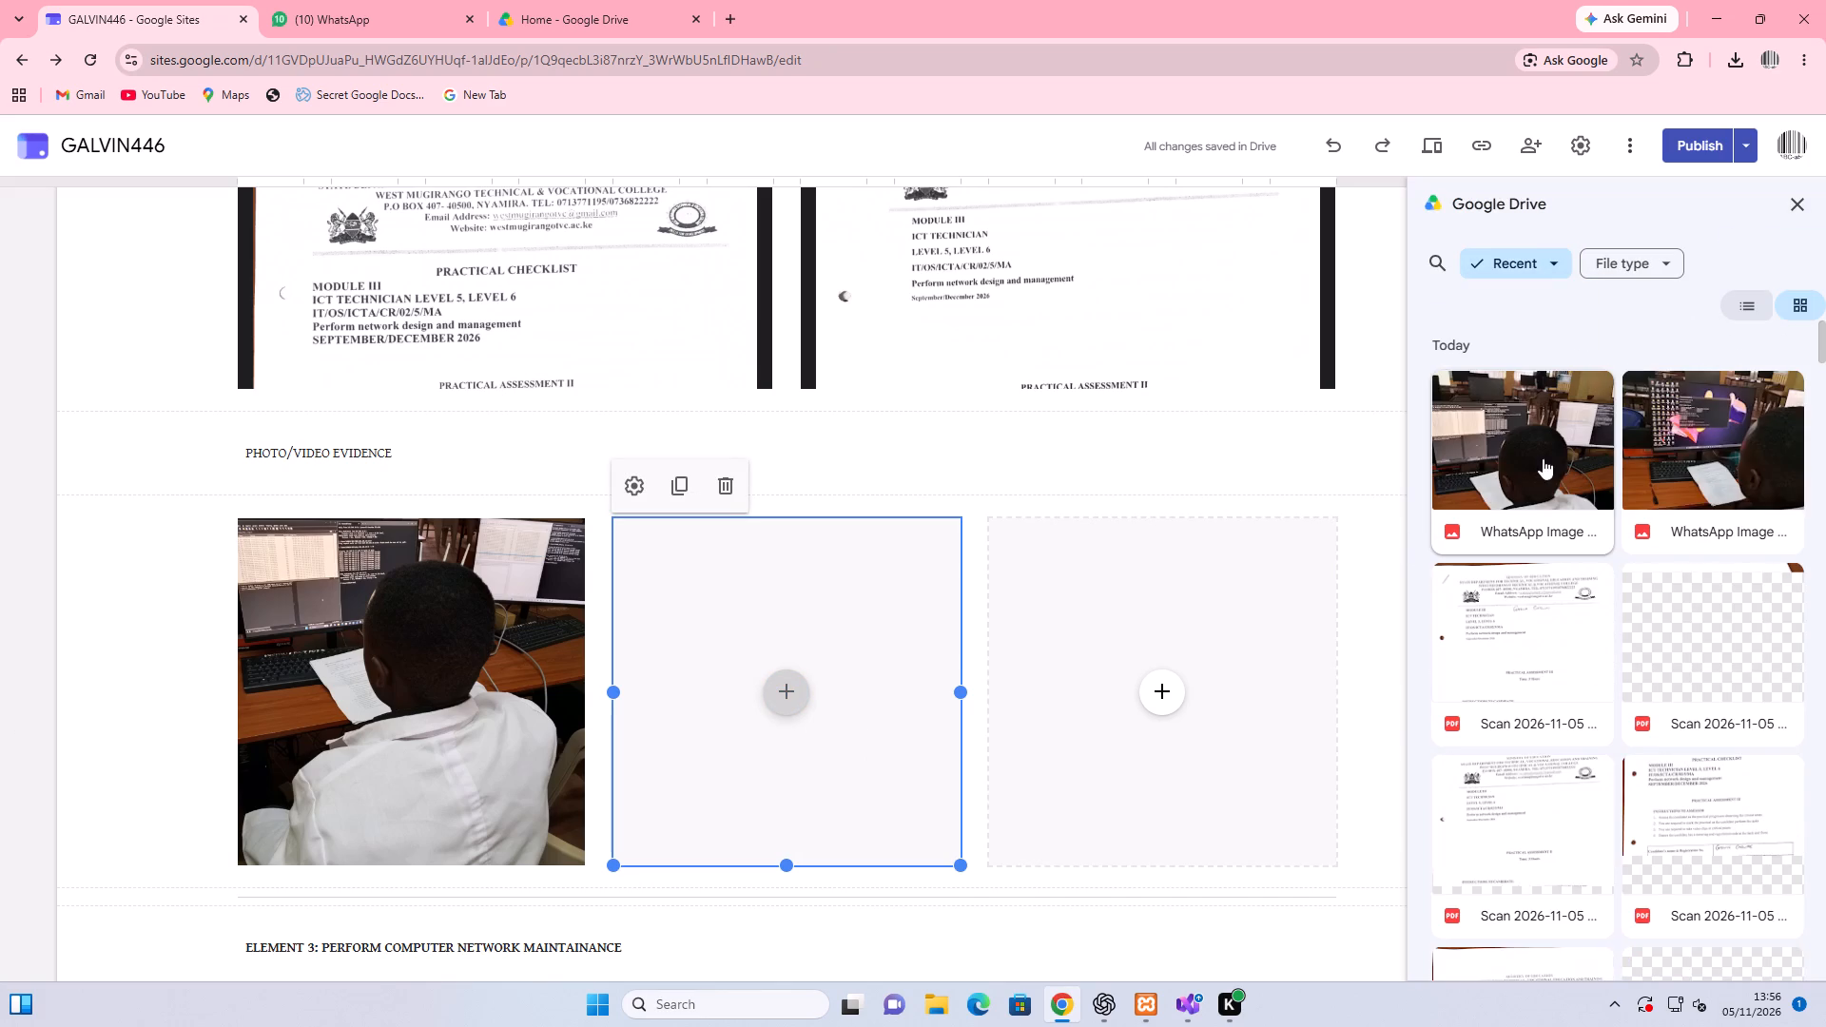
{"action": "left_click", "coordinate": [1680, 432]}
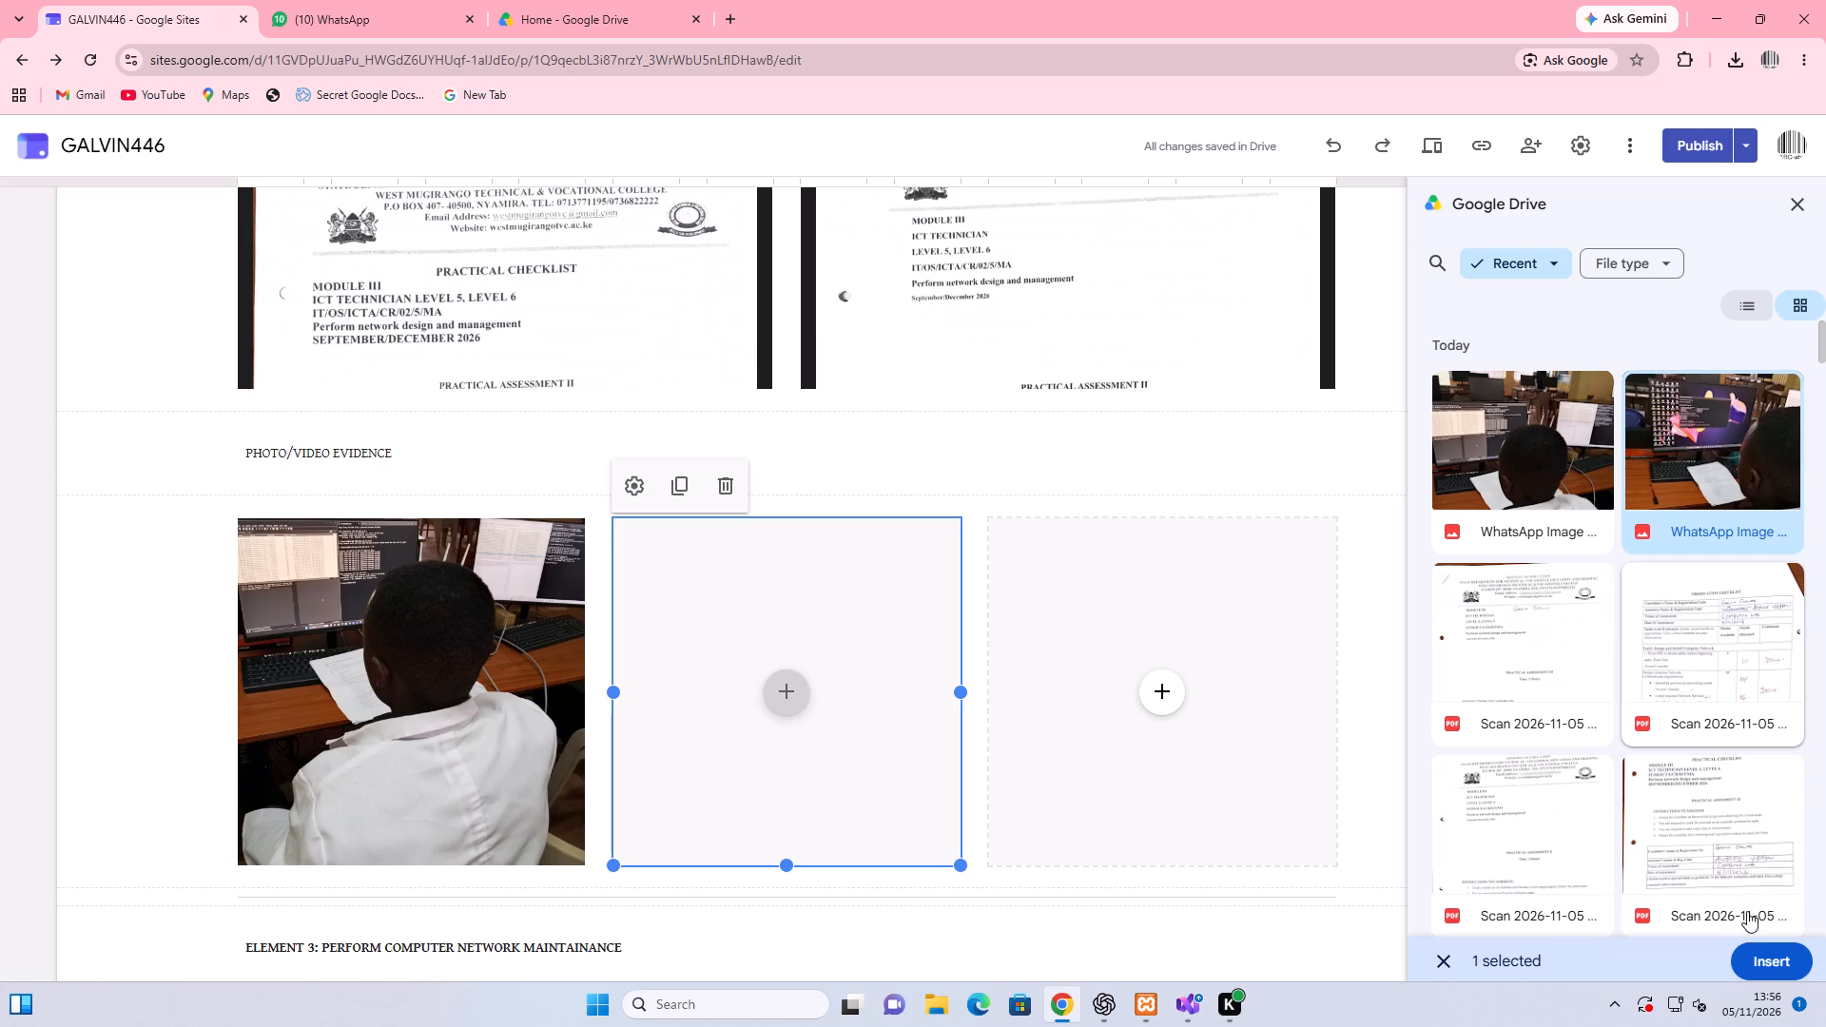
{"action": "left_click", "coordinate": [1765, 960]}
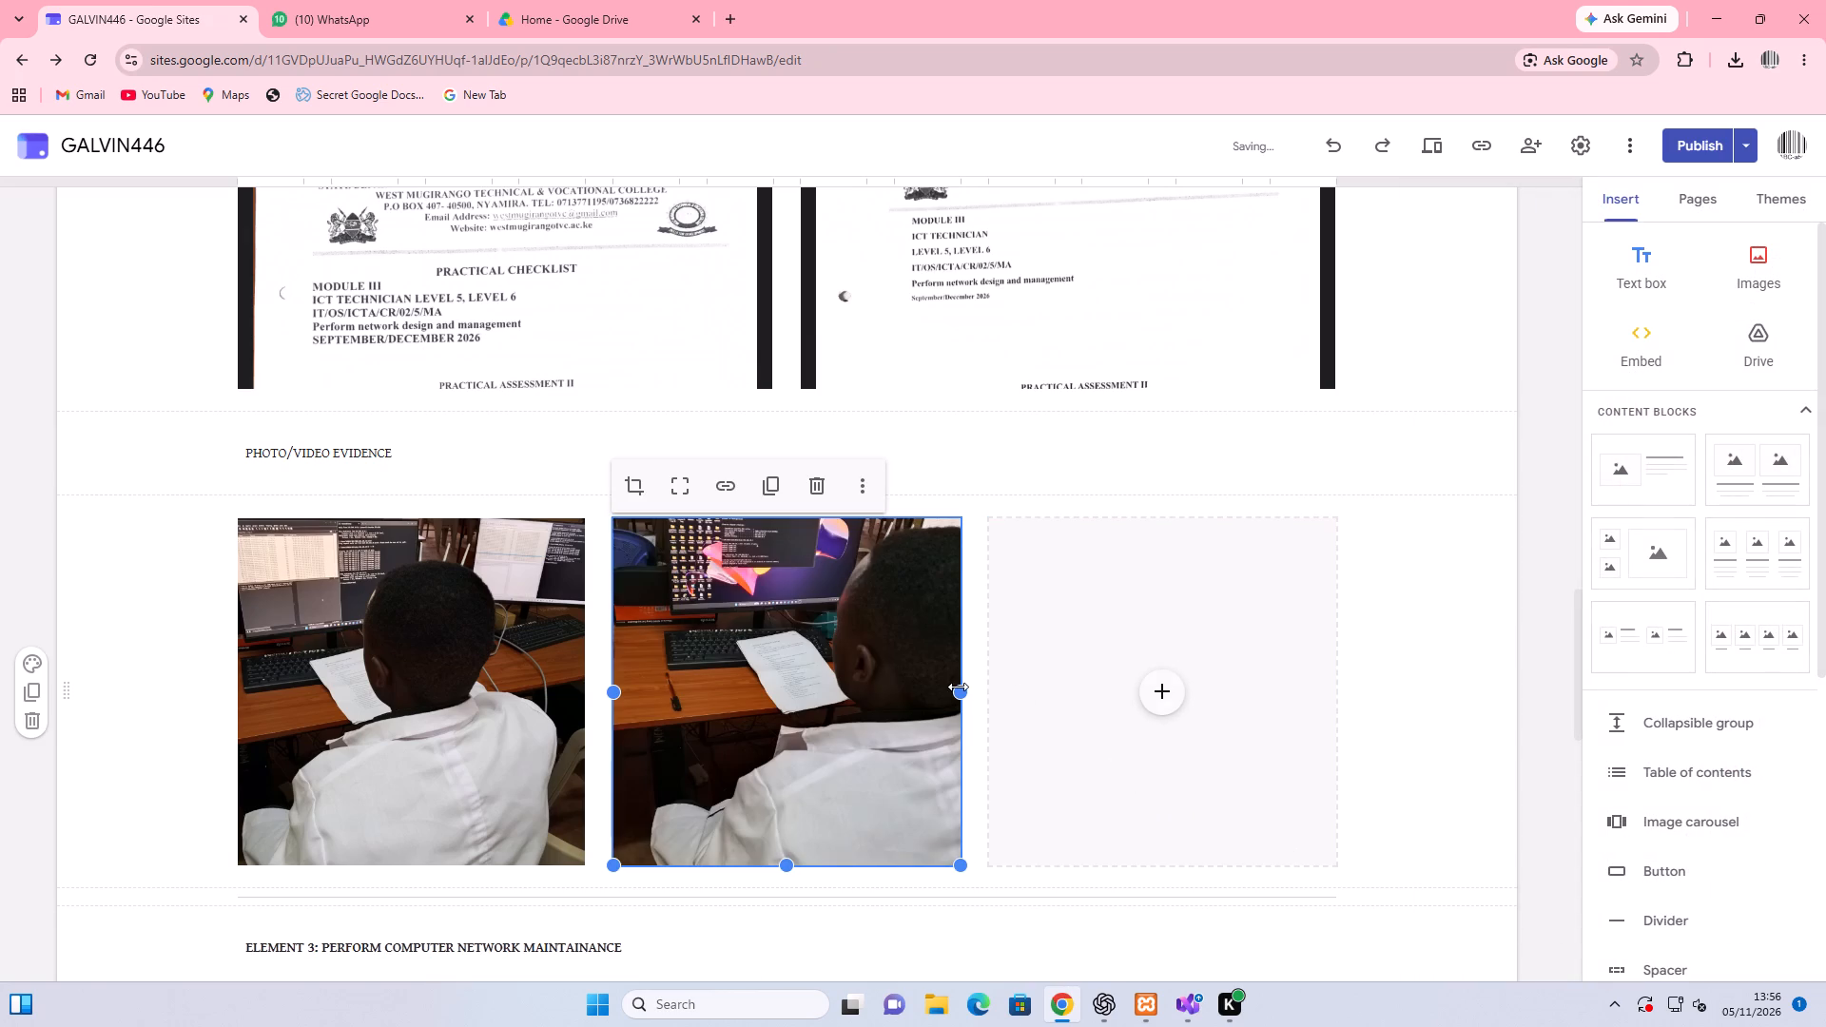
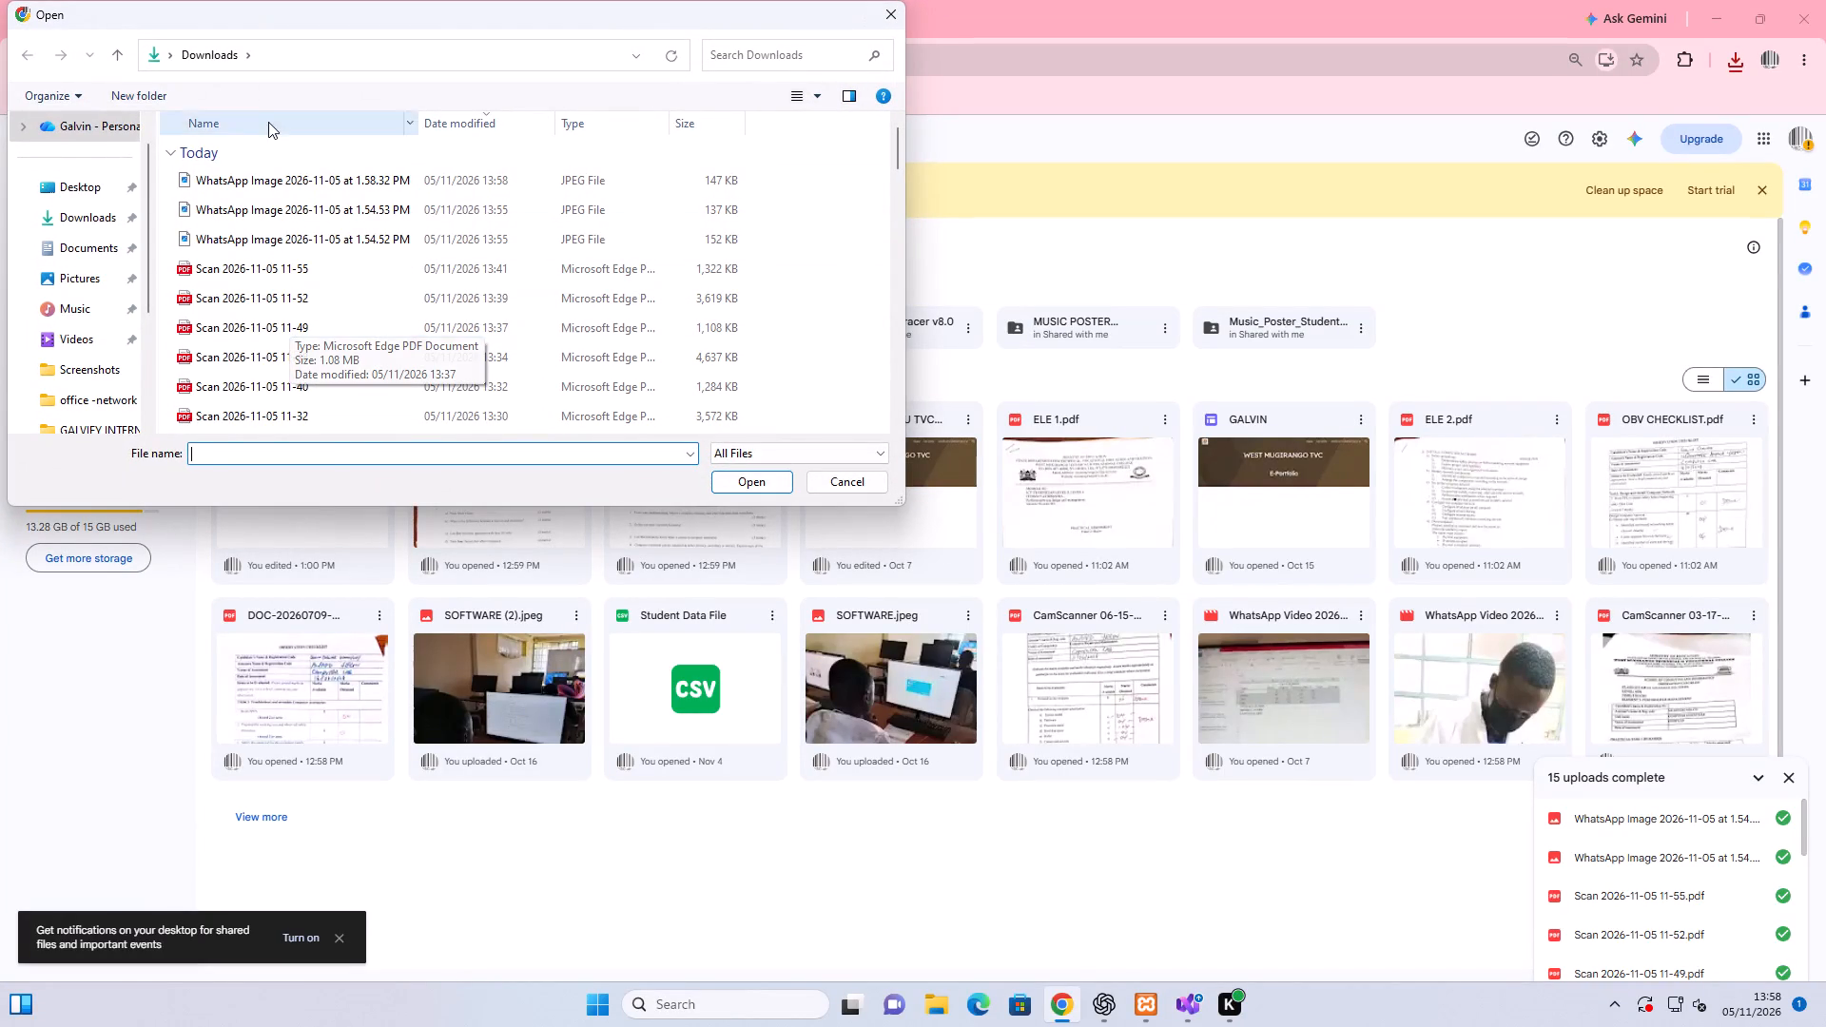
Upload the image "WhatsApp Image 2026-11-05 at 1.58.32 PM" from Downloads to Drive.
{"action": "left_click", "coordinate": [319, 185]}
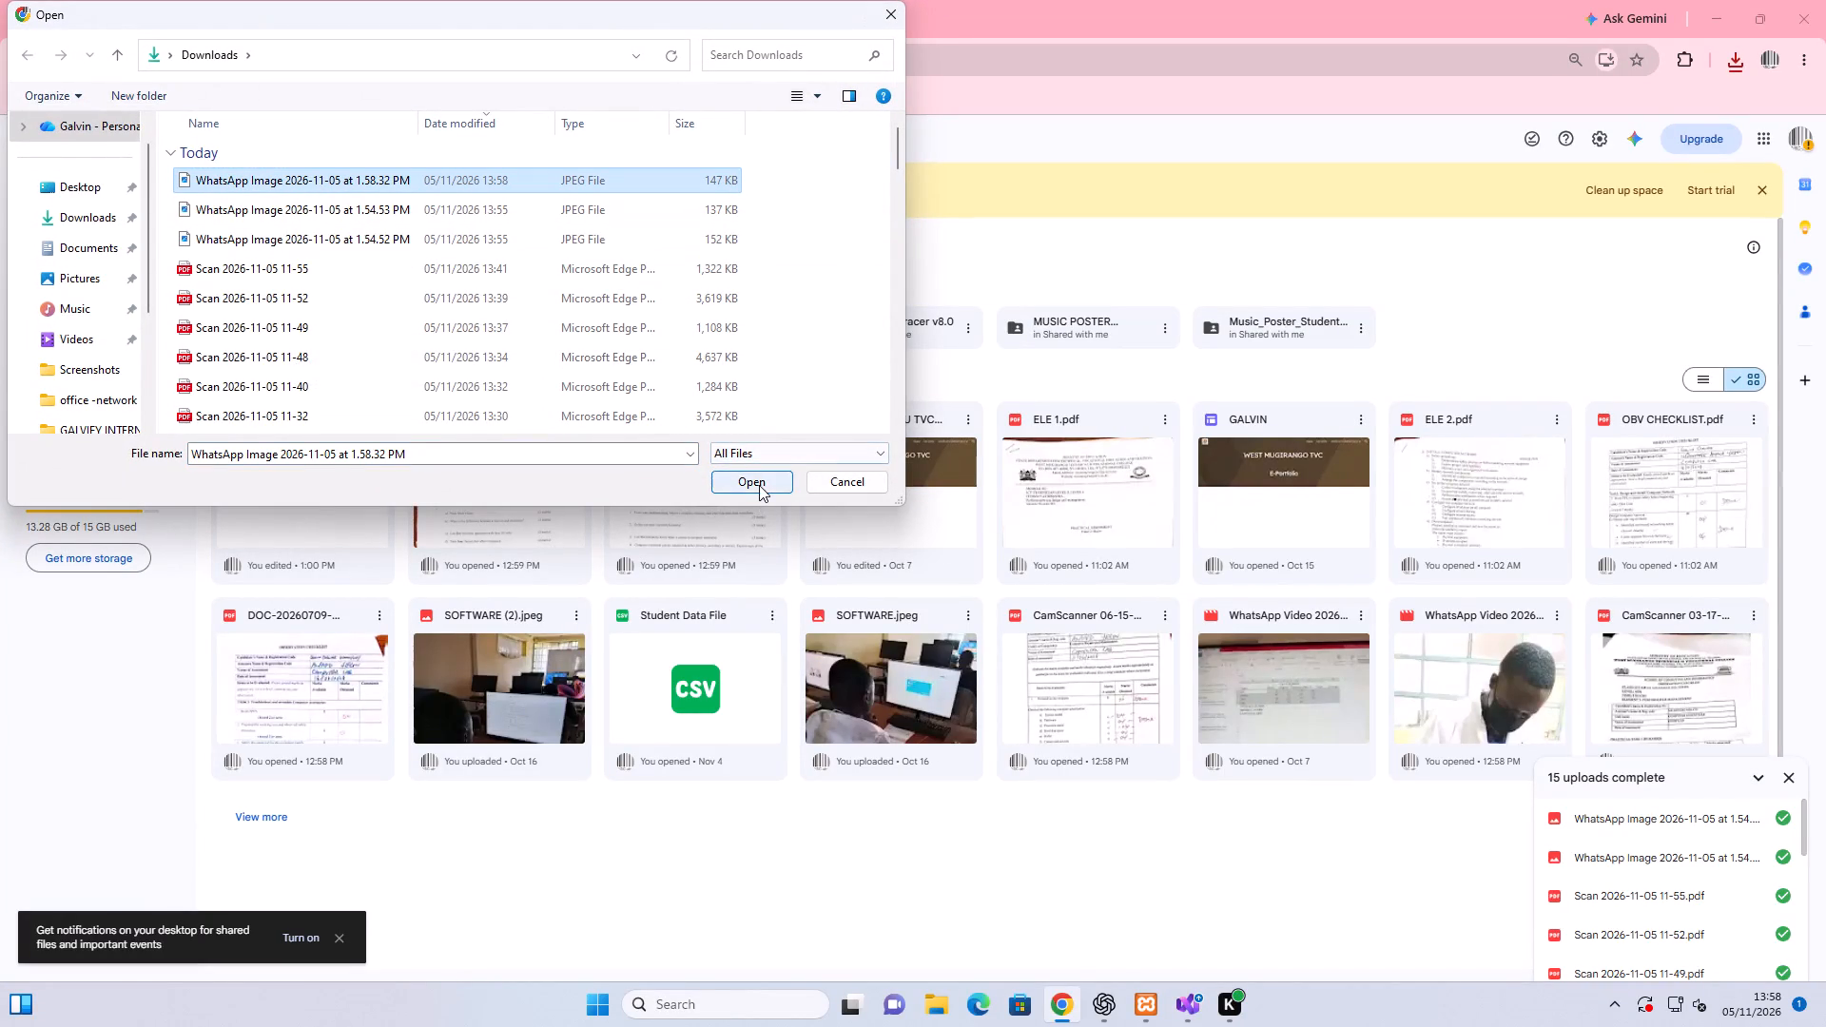
{"action": "left_click", "coordinate": [759, 485]}
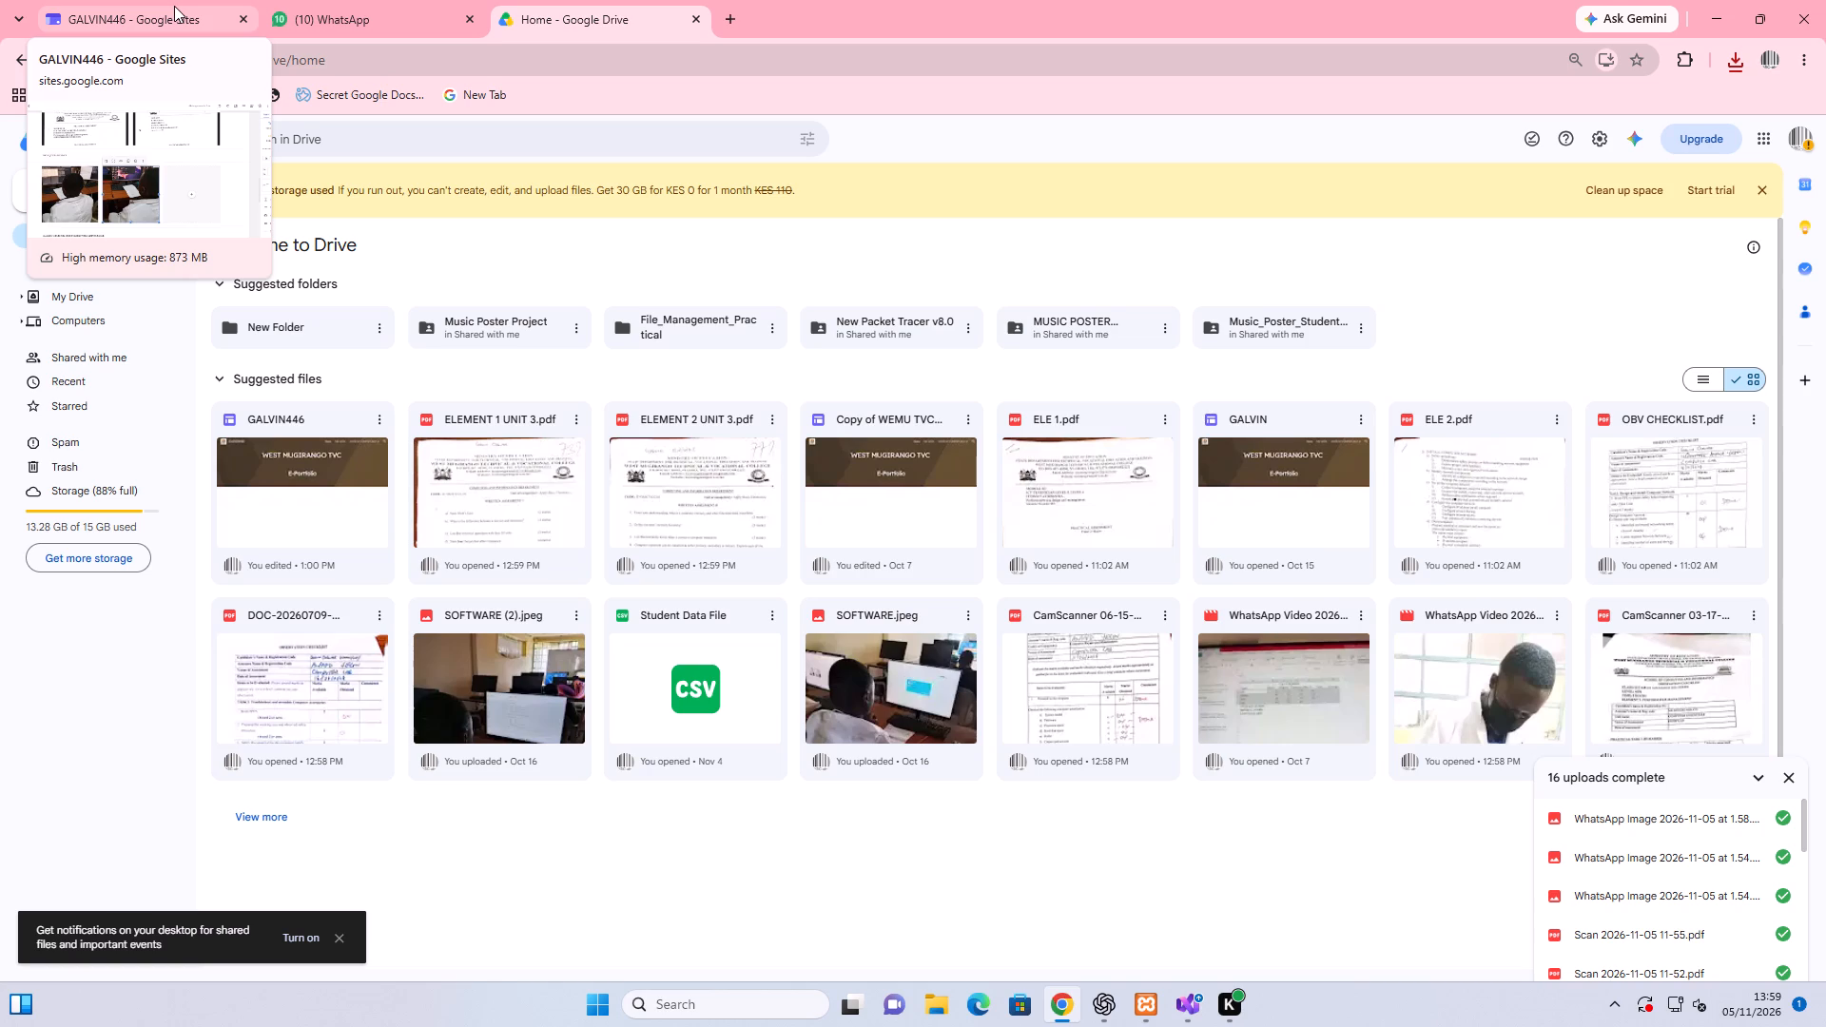
Insert the most recent WhatsApp image from Drive into the third photo/video evidence placeholder of Element 2: Test Computer Network.
{"action": "left_click", "coordinate": [115, 12]}
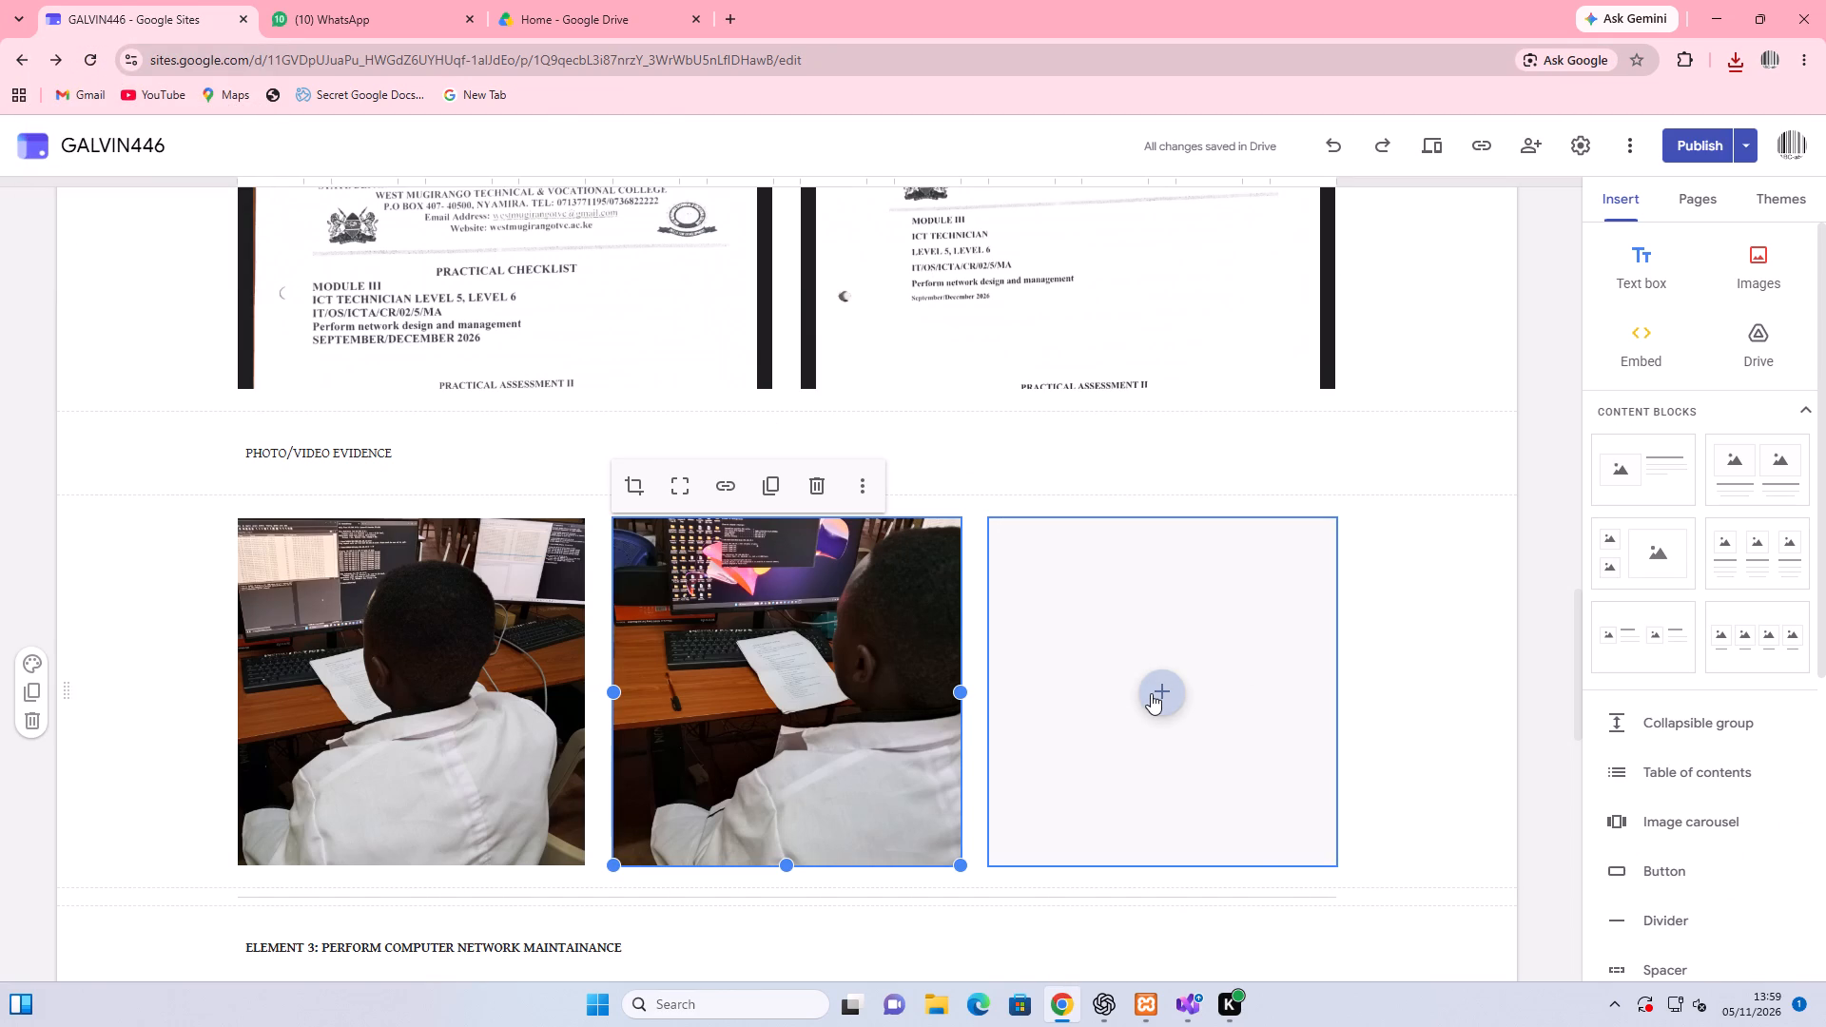
{"action": "left_click", "coordinate": [1151, 693]}
{"action": "left_click", "coordinate": [1211, 794]}
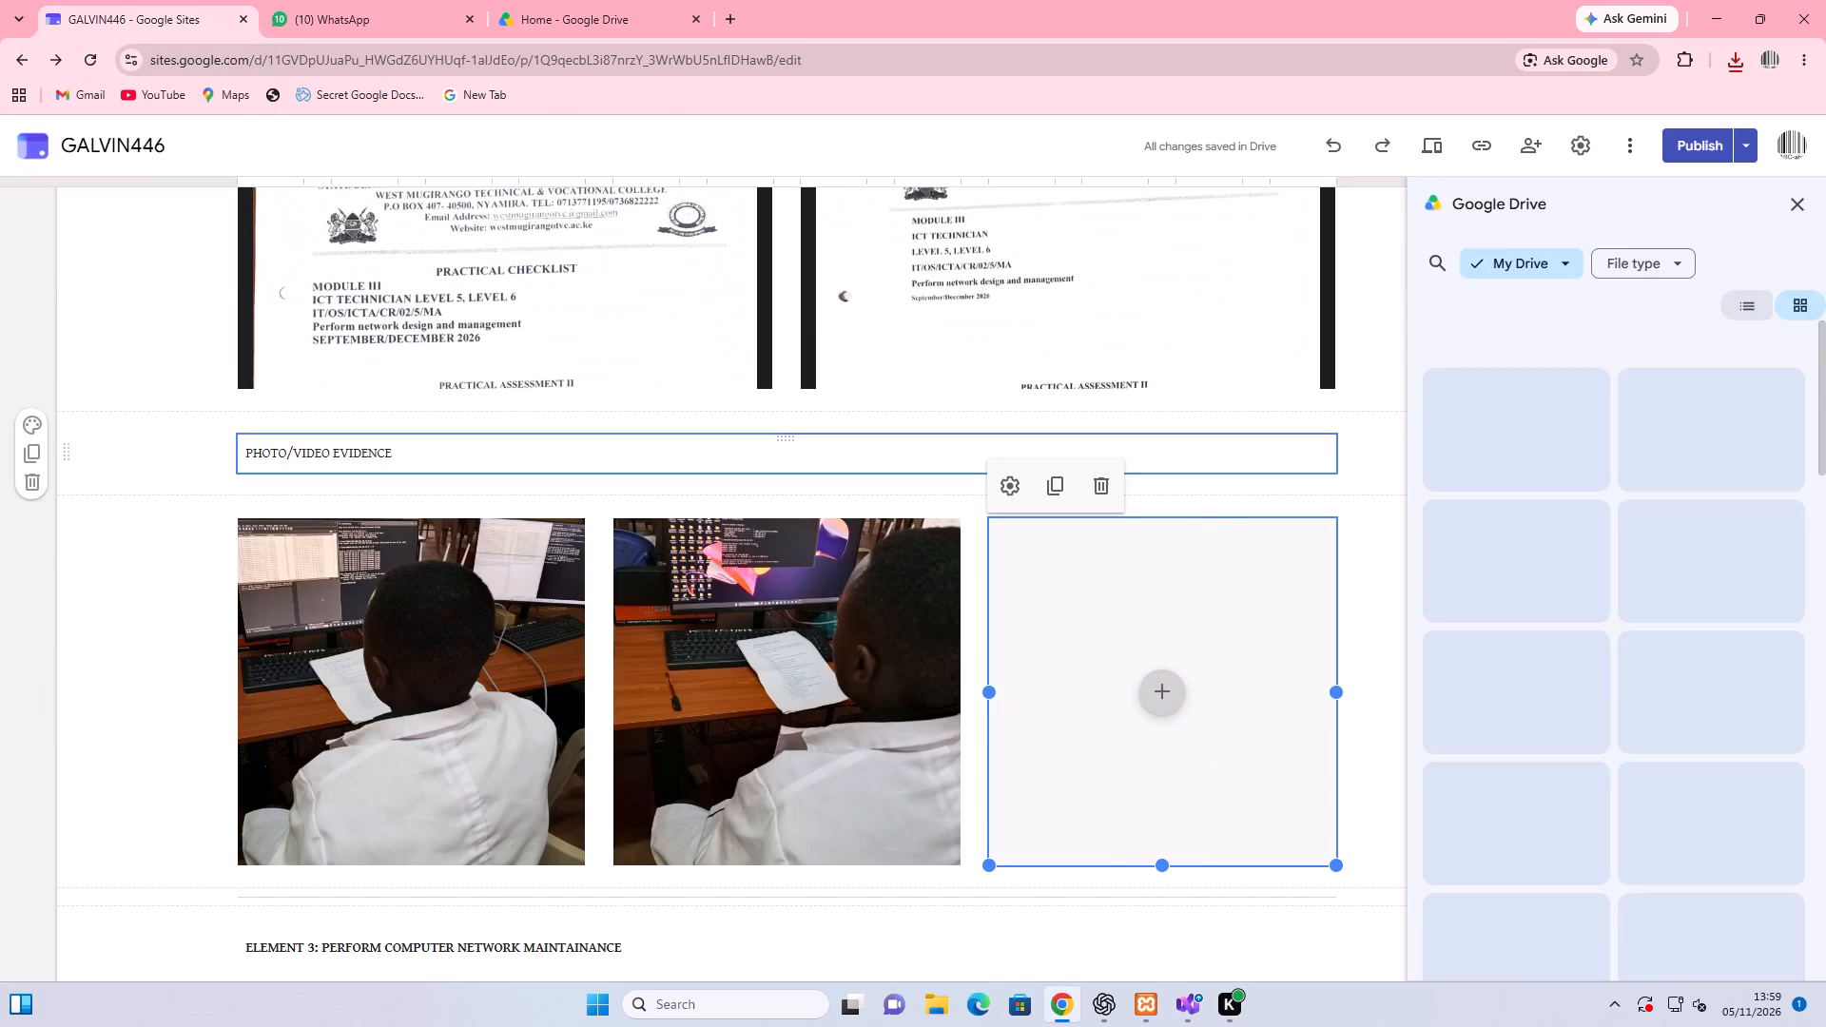
{"action": "left_click", "coordinate": [1566, 262]}
{"action": "left_click", "coordinate": [1557, 377]}
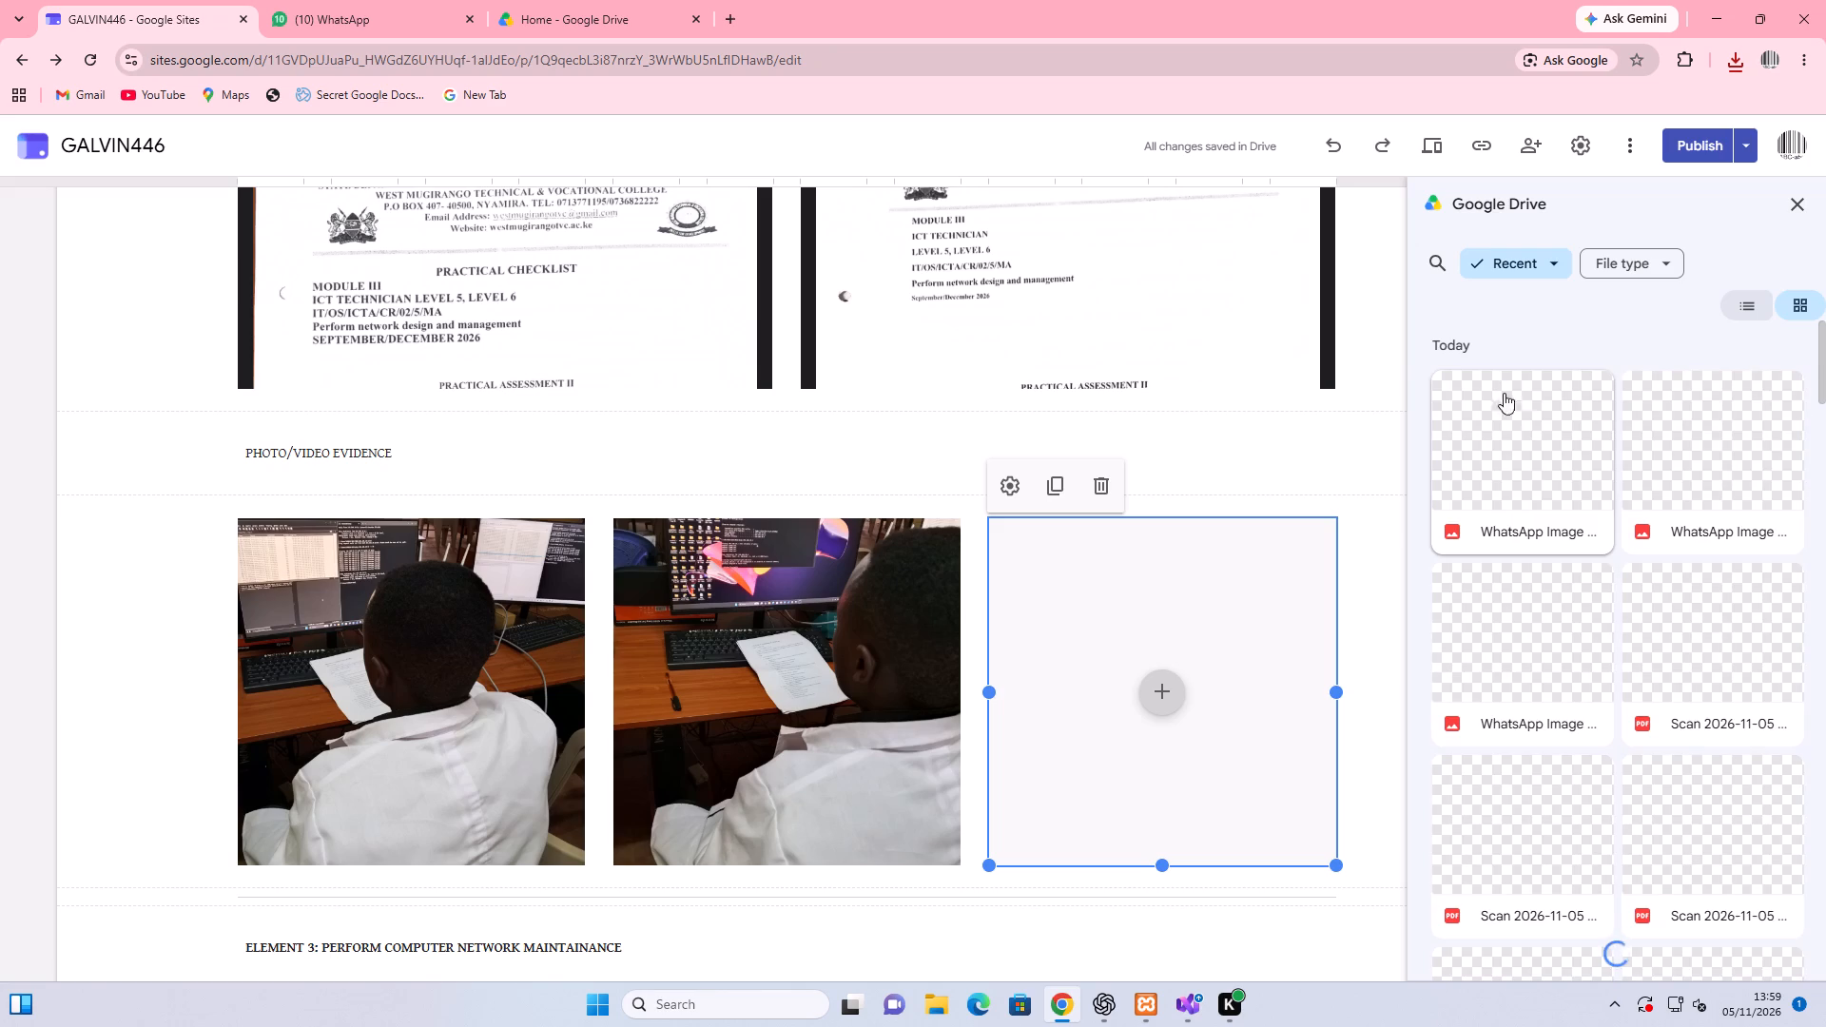
{"action": "left_click", "coordinate": [1482, 455]}
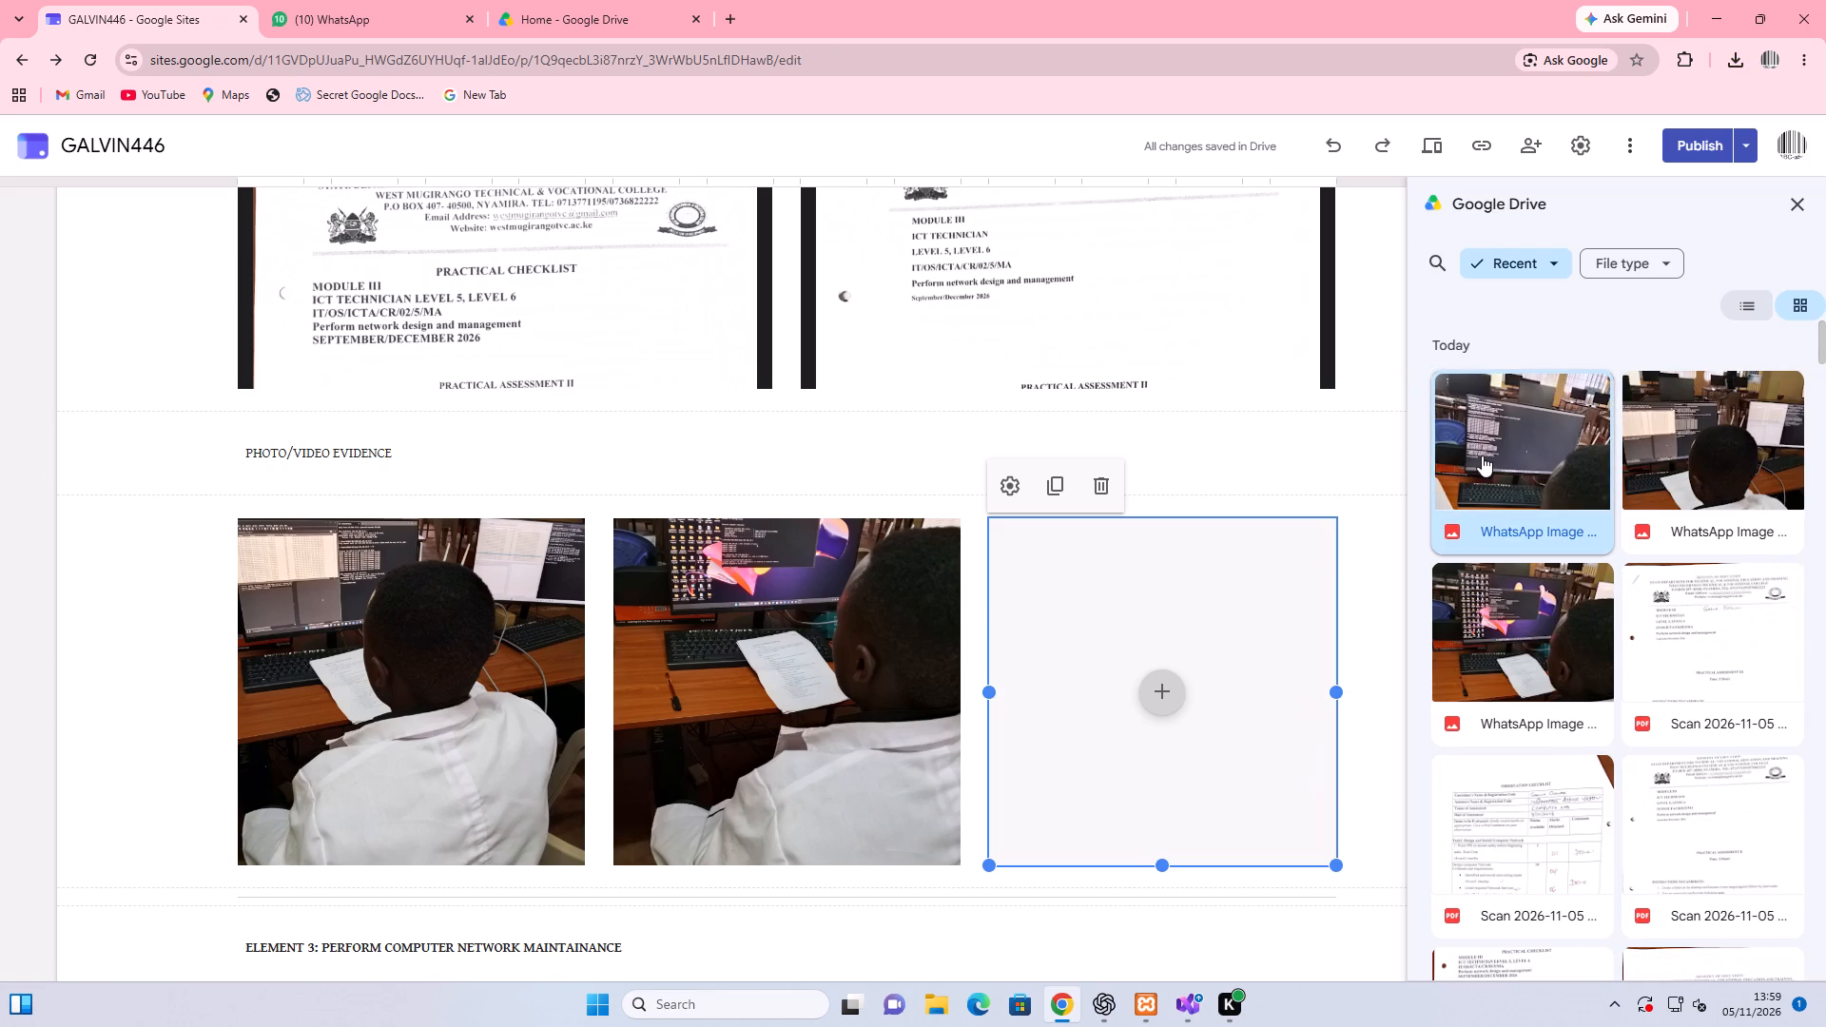
{"action": "left_click", "coordinate": [1775, 954]}
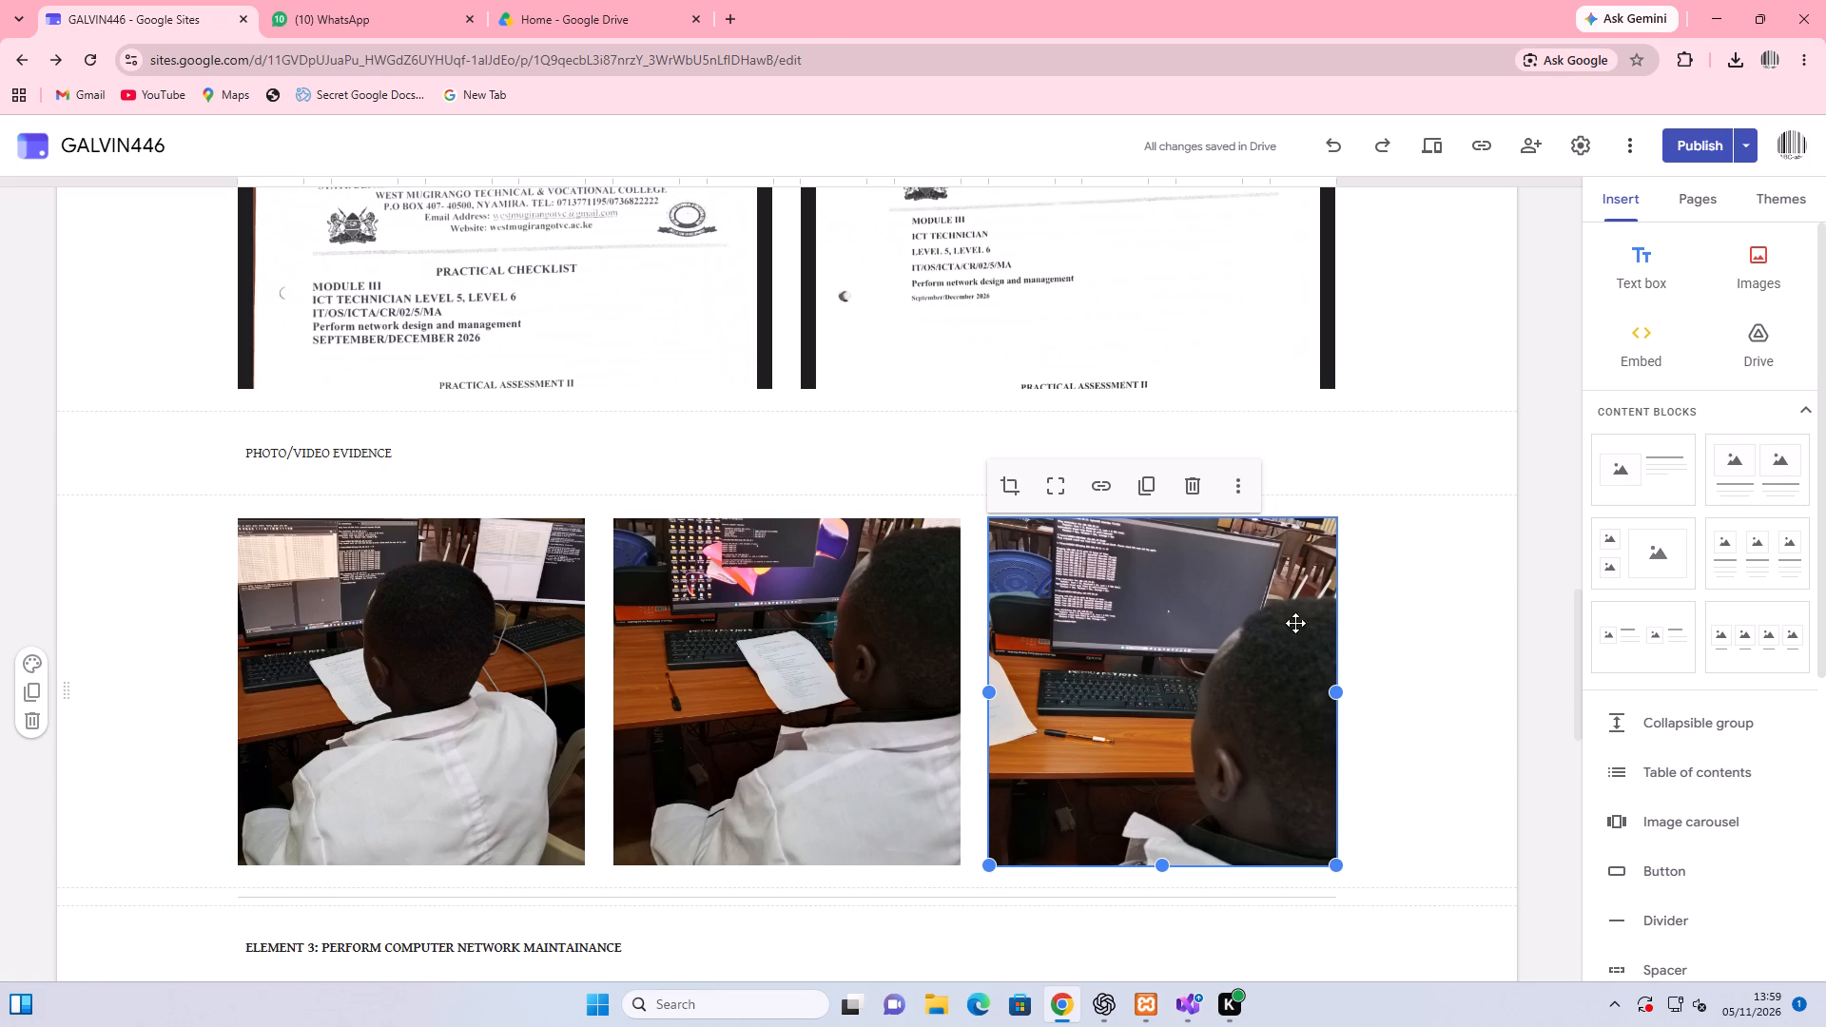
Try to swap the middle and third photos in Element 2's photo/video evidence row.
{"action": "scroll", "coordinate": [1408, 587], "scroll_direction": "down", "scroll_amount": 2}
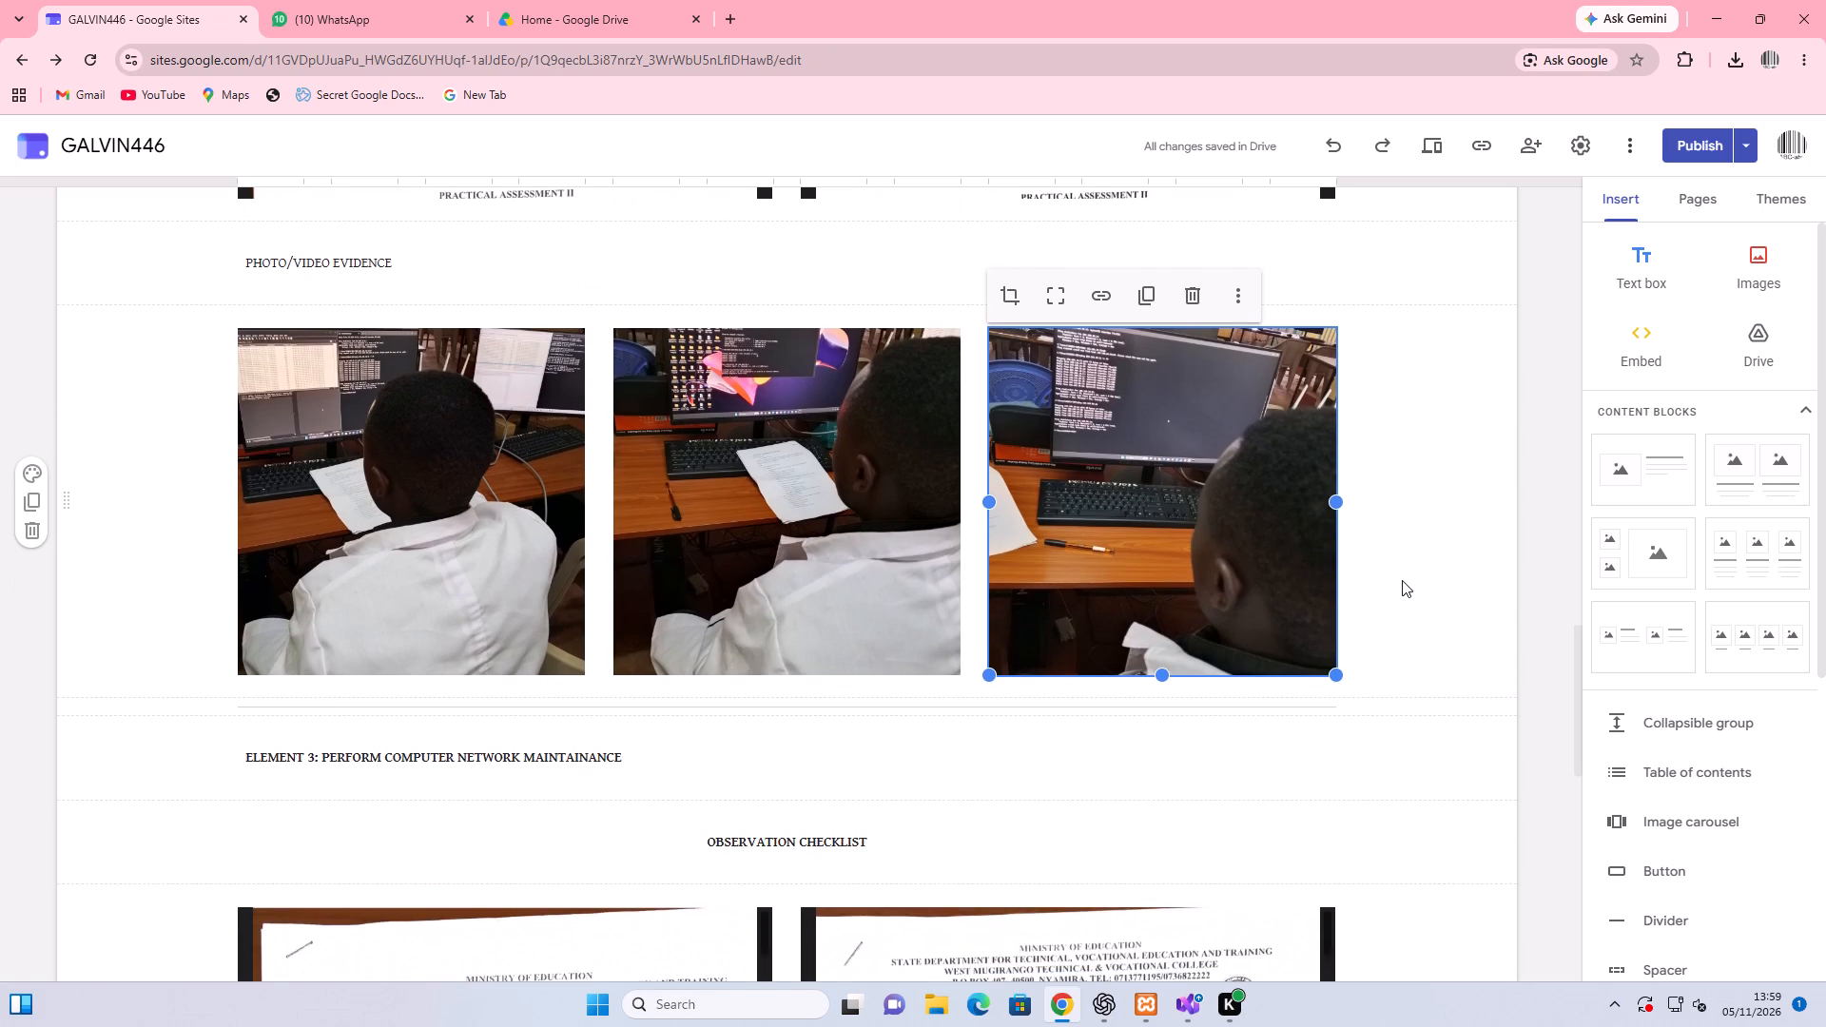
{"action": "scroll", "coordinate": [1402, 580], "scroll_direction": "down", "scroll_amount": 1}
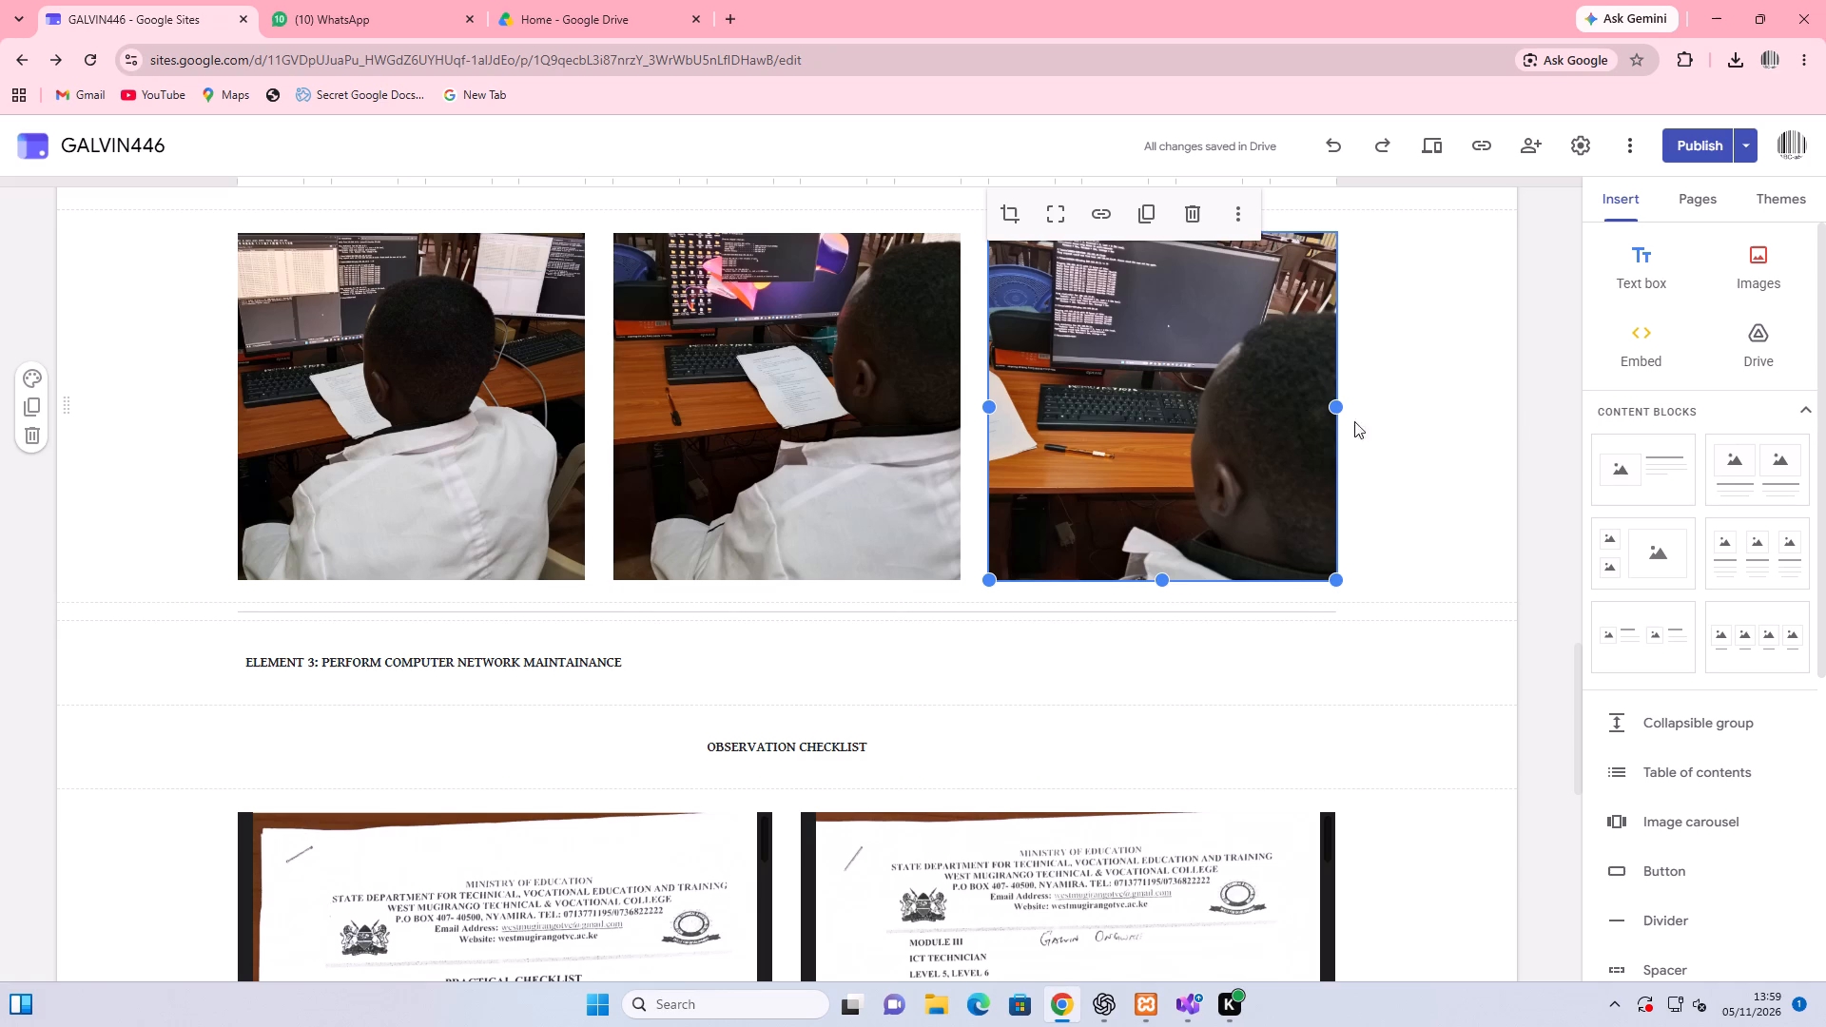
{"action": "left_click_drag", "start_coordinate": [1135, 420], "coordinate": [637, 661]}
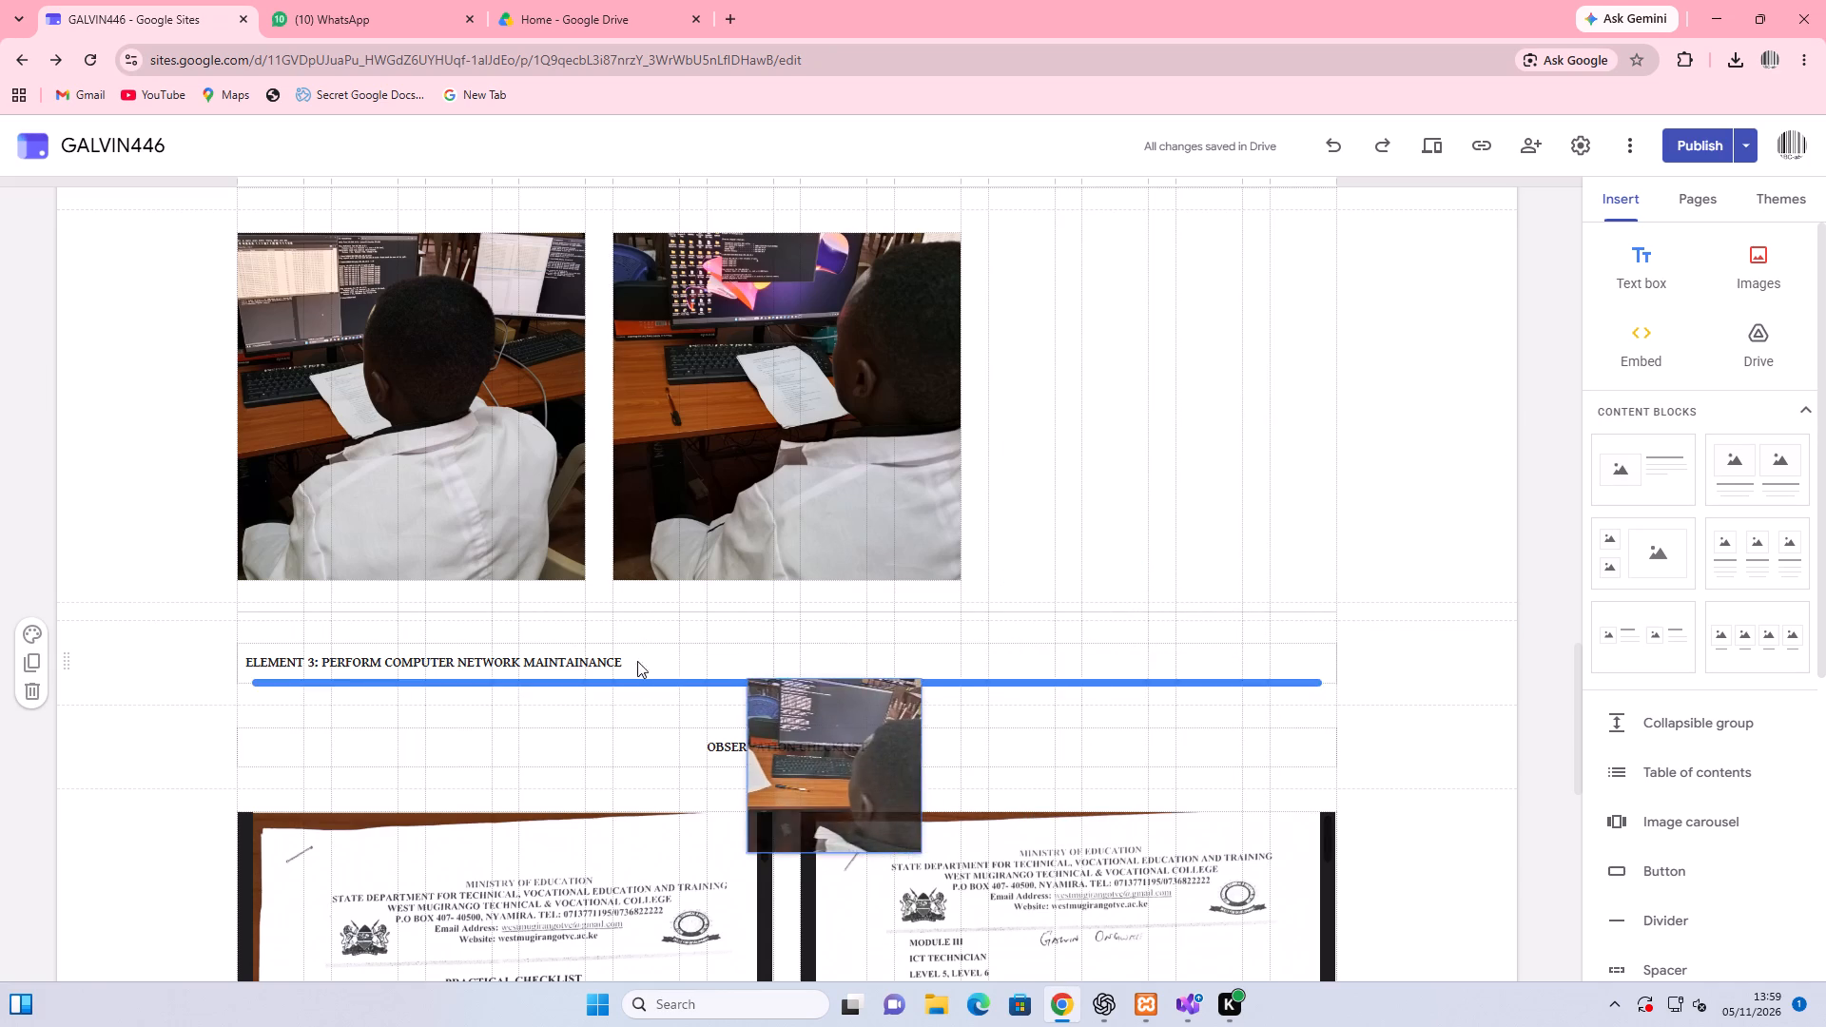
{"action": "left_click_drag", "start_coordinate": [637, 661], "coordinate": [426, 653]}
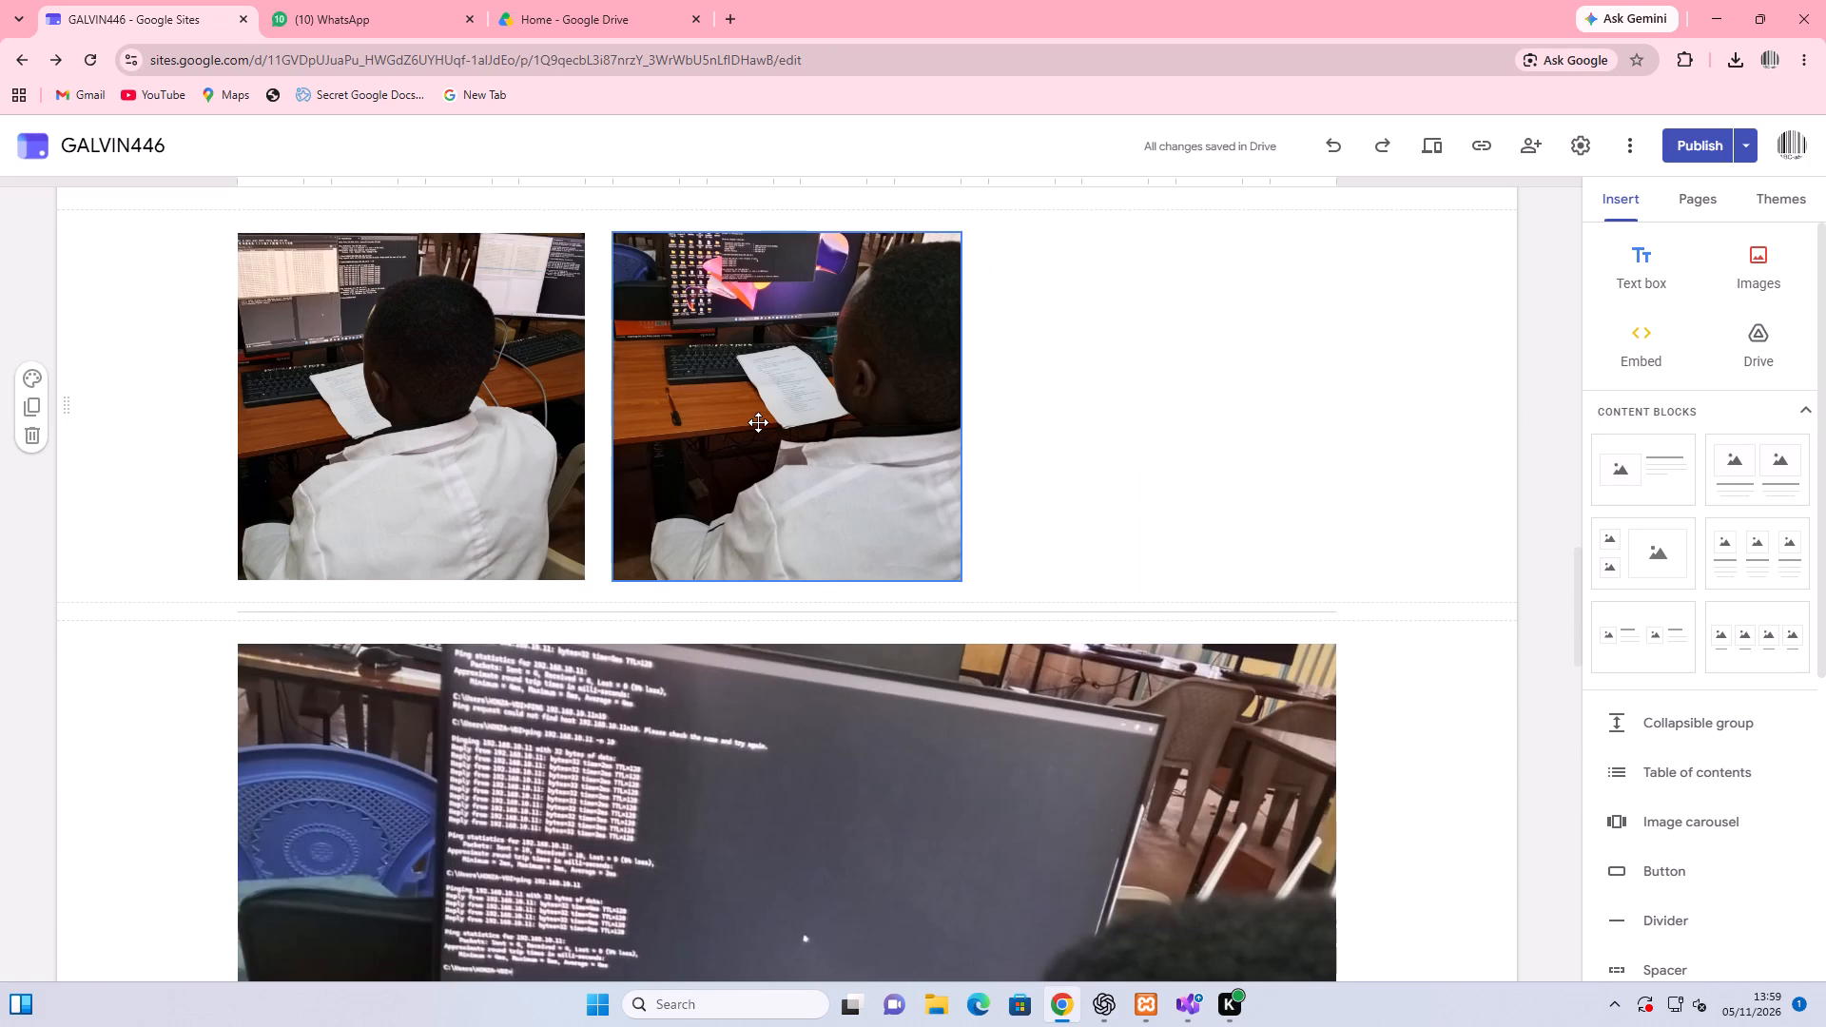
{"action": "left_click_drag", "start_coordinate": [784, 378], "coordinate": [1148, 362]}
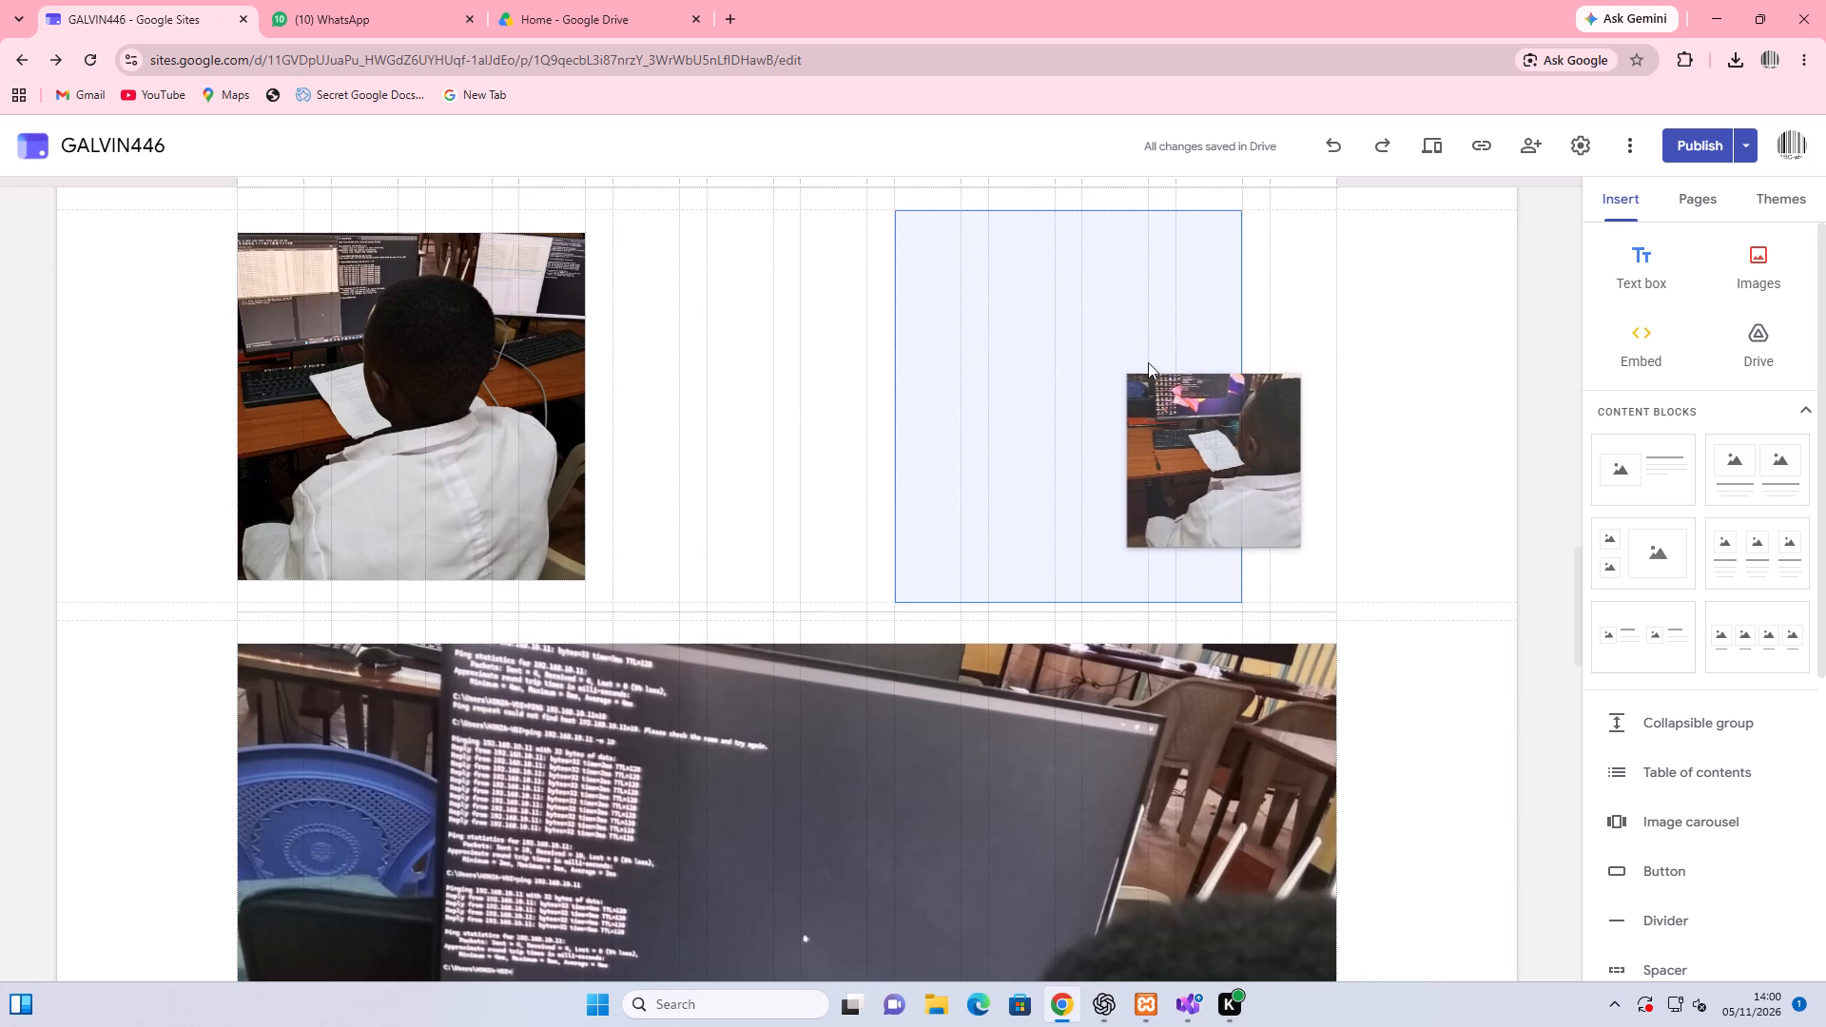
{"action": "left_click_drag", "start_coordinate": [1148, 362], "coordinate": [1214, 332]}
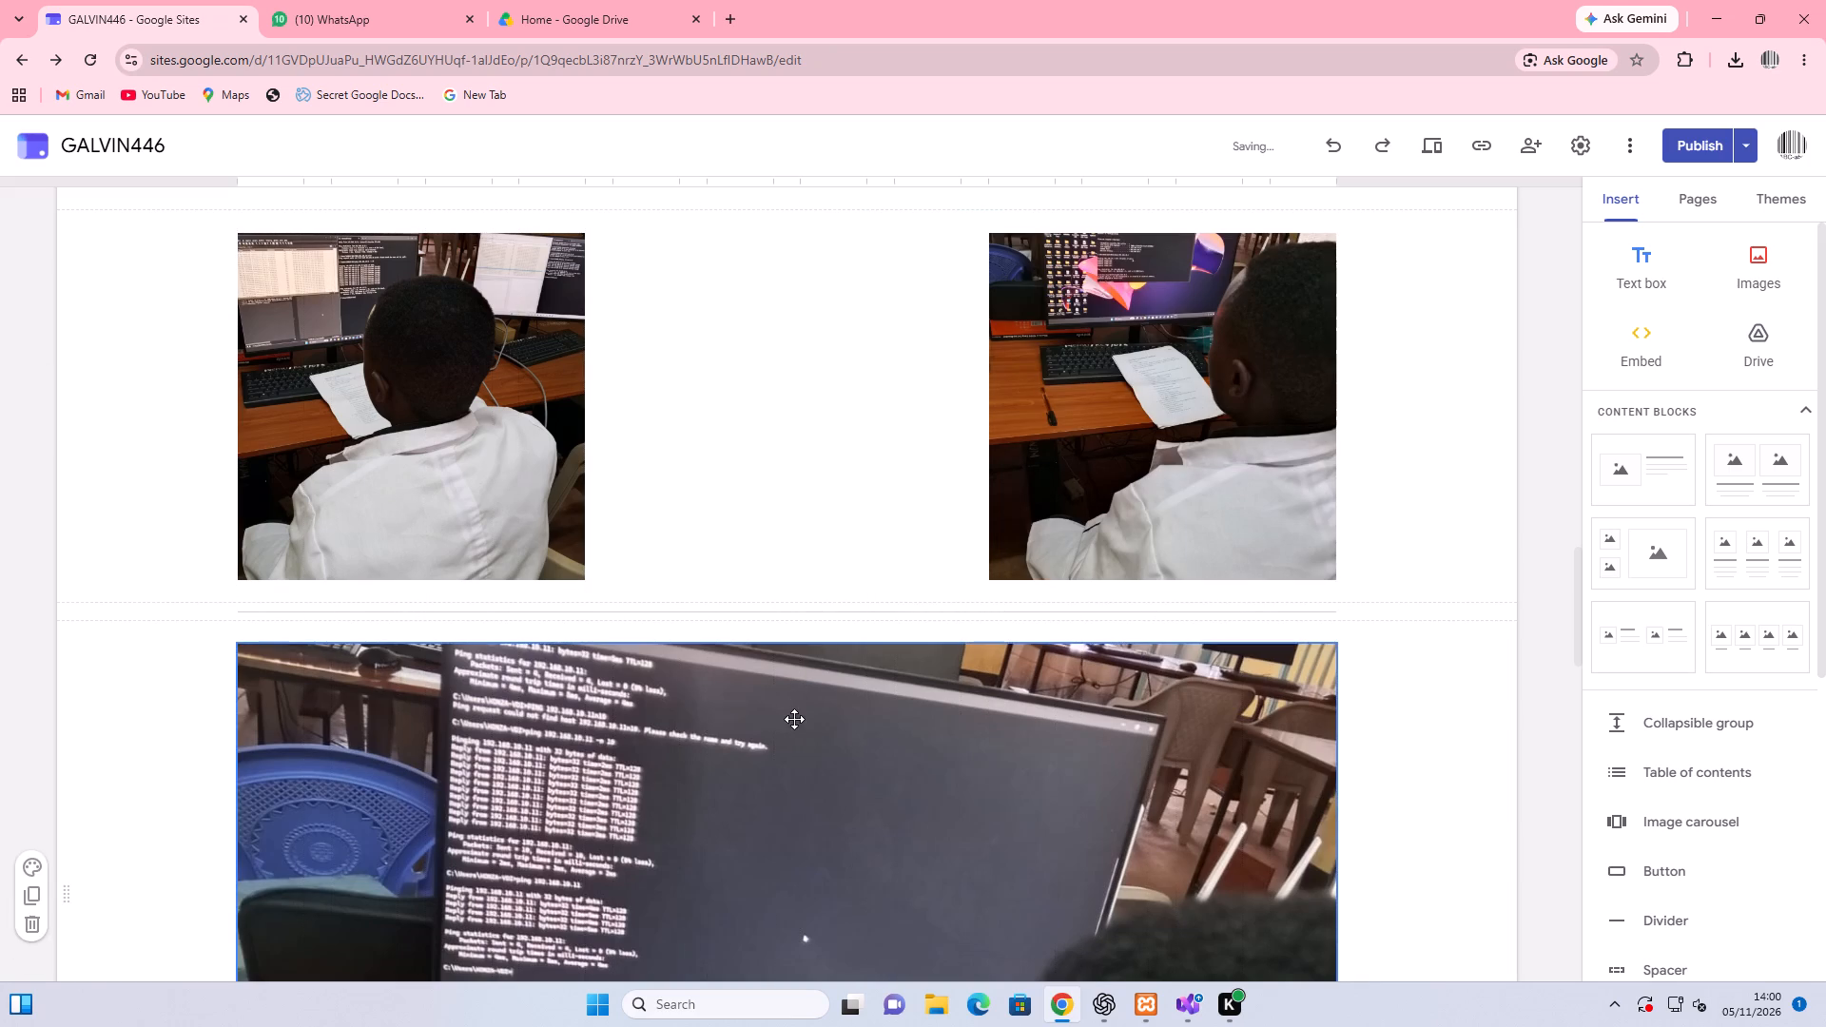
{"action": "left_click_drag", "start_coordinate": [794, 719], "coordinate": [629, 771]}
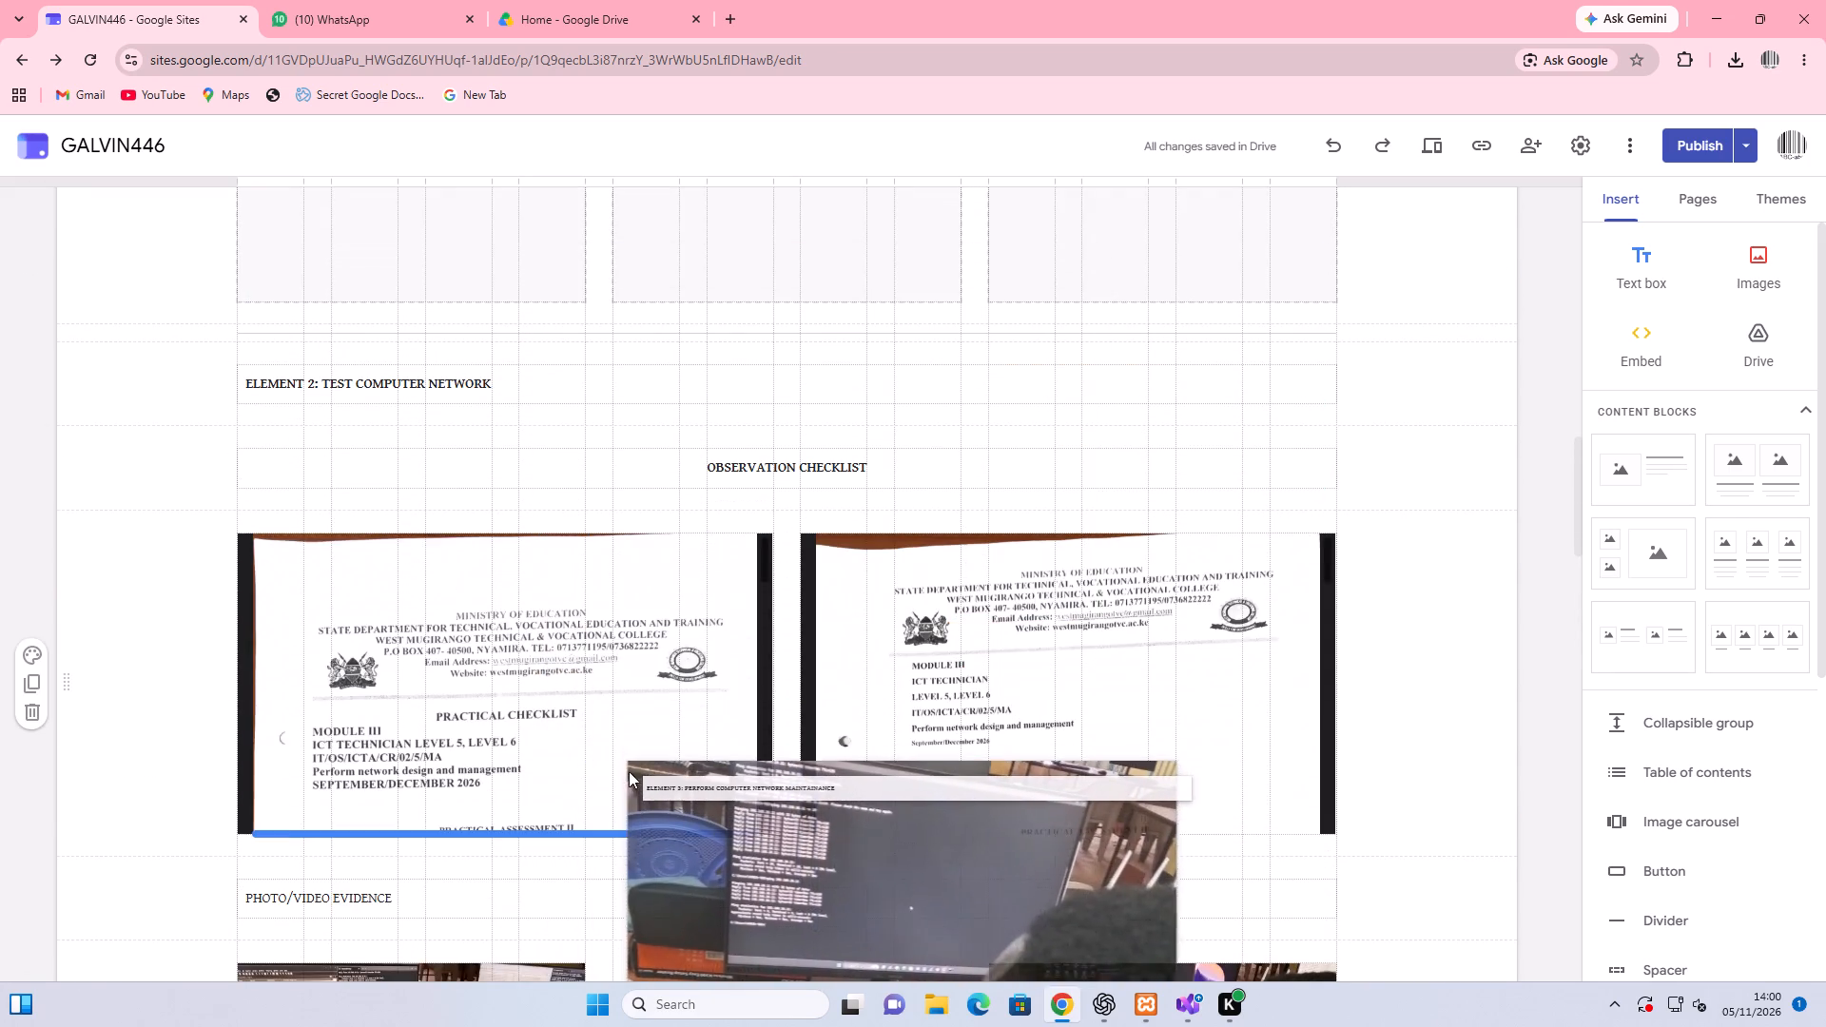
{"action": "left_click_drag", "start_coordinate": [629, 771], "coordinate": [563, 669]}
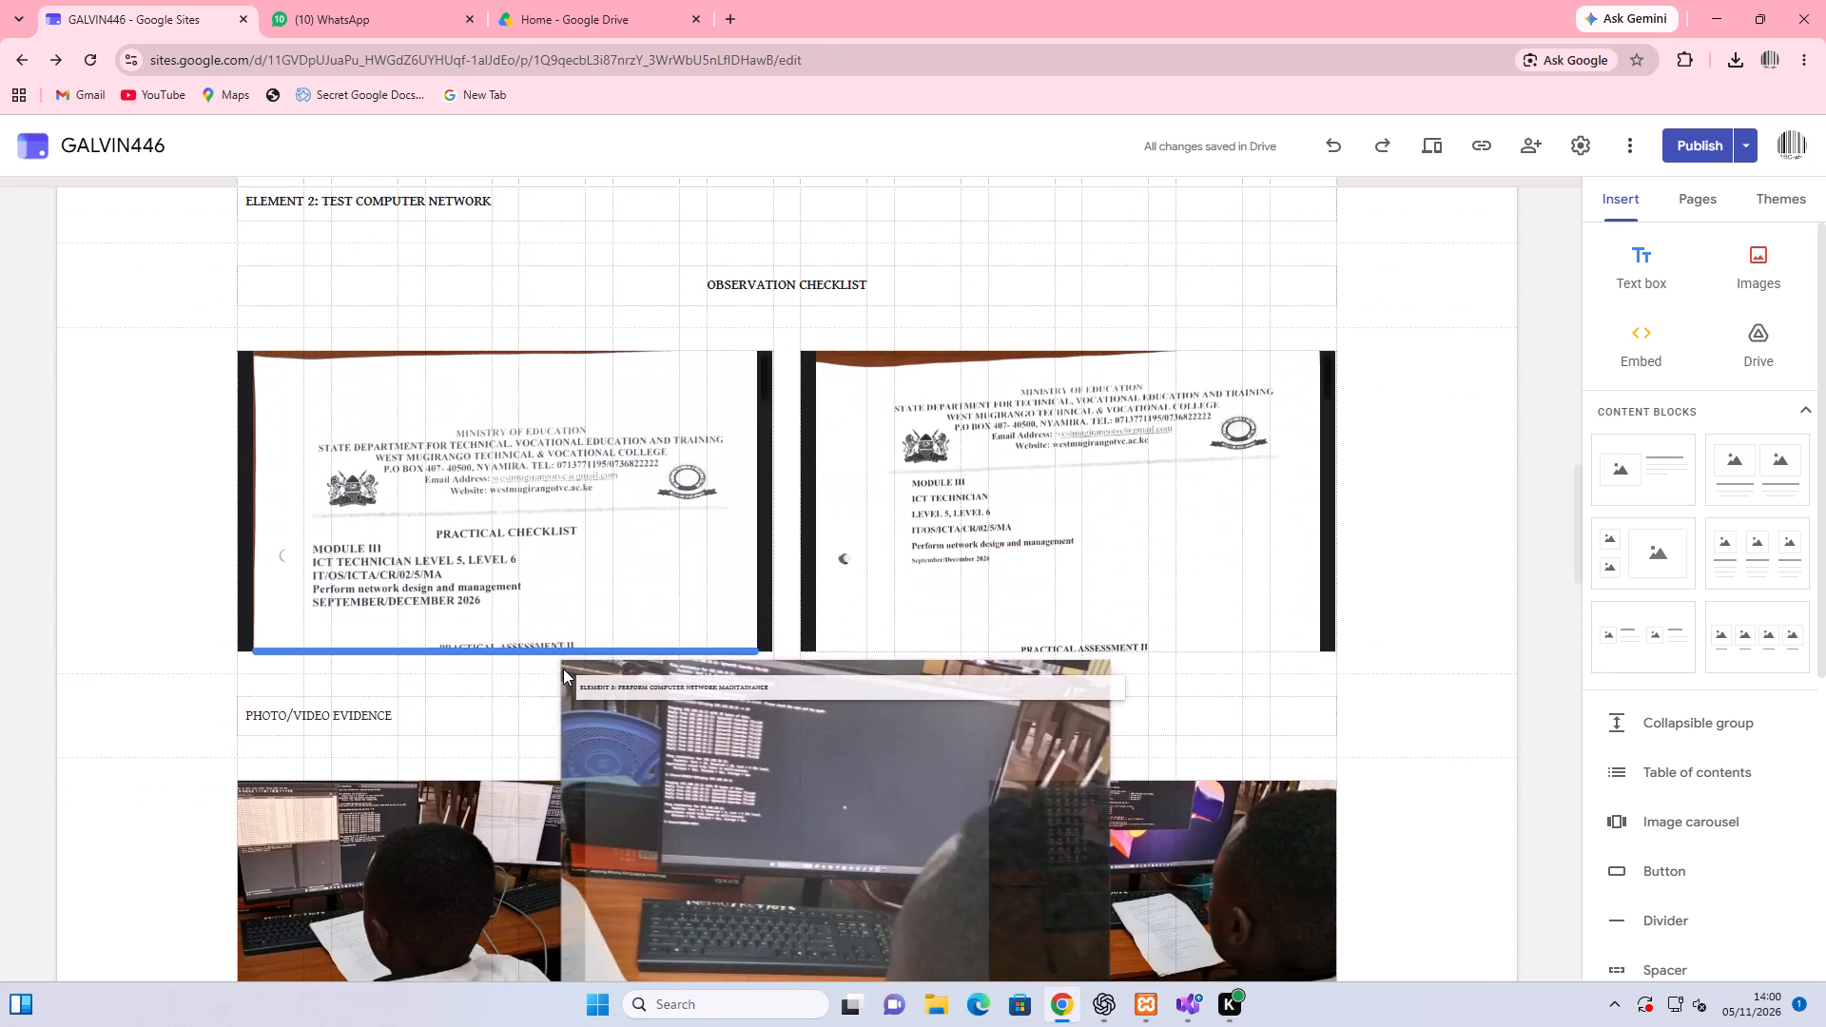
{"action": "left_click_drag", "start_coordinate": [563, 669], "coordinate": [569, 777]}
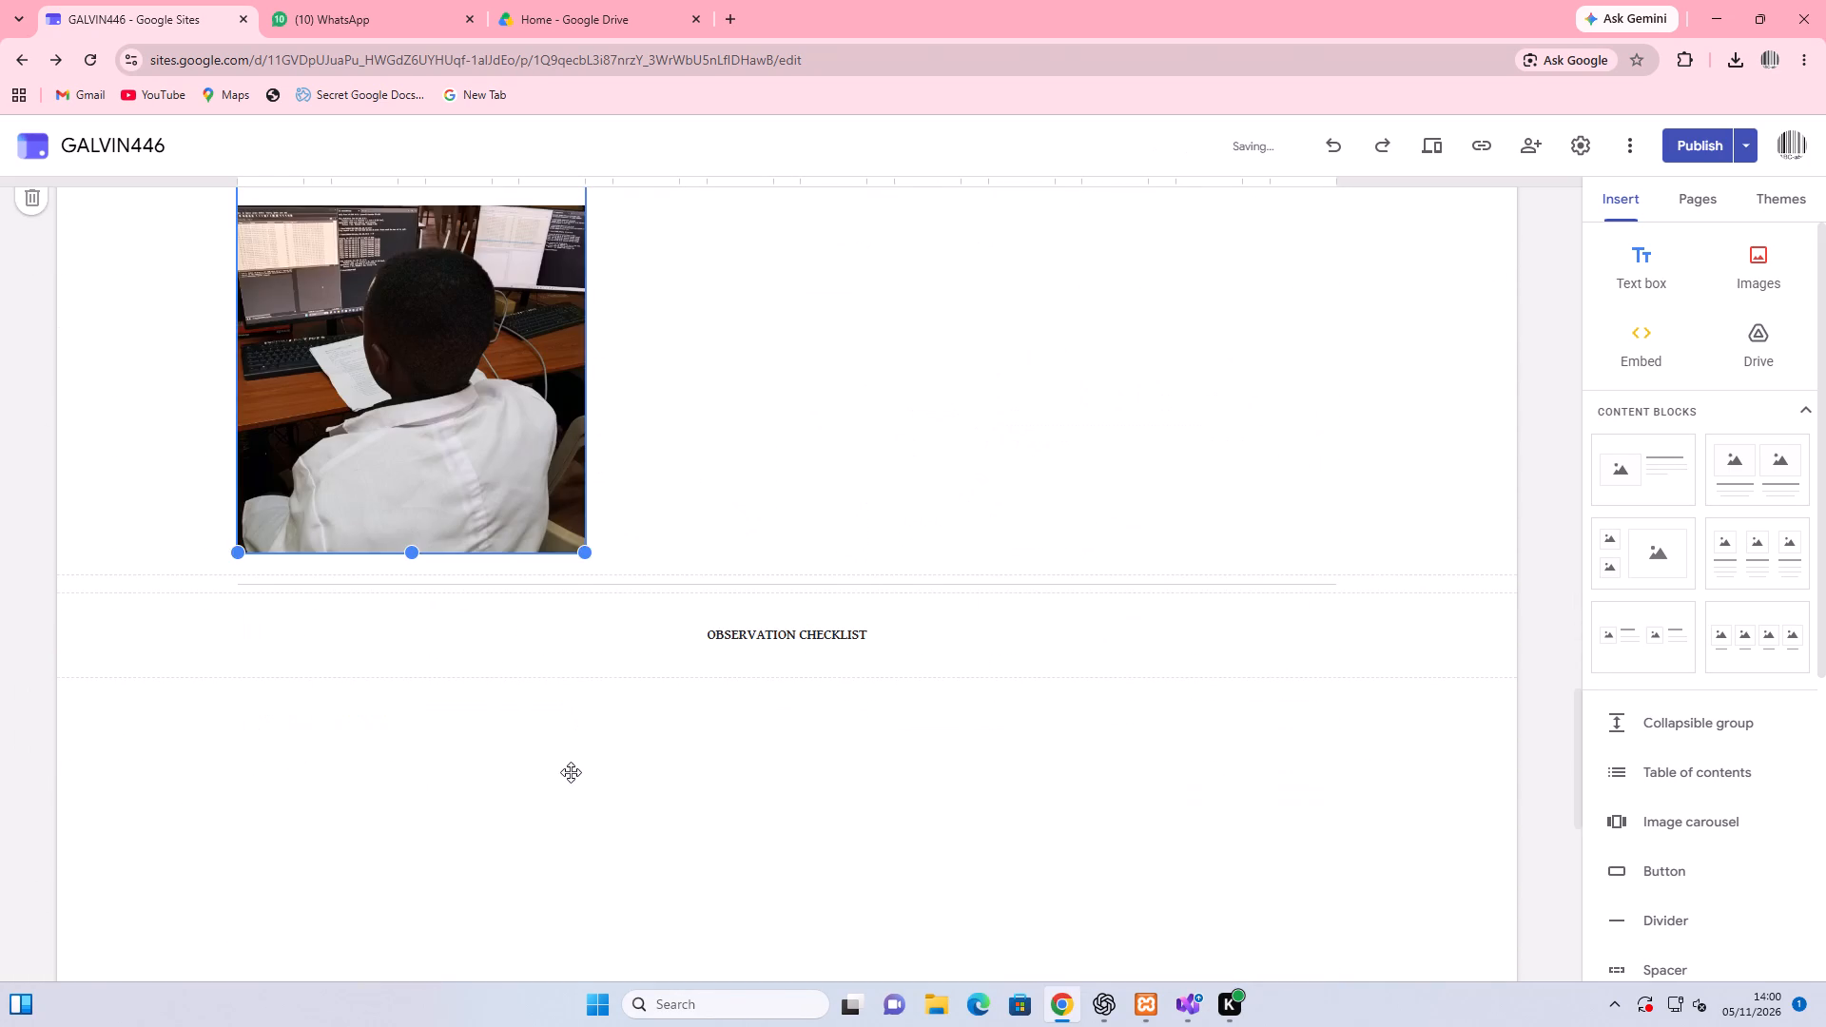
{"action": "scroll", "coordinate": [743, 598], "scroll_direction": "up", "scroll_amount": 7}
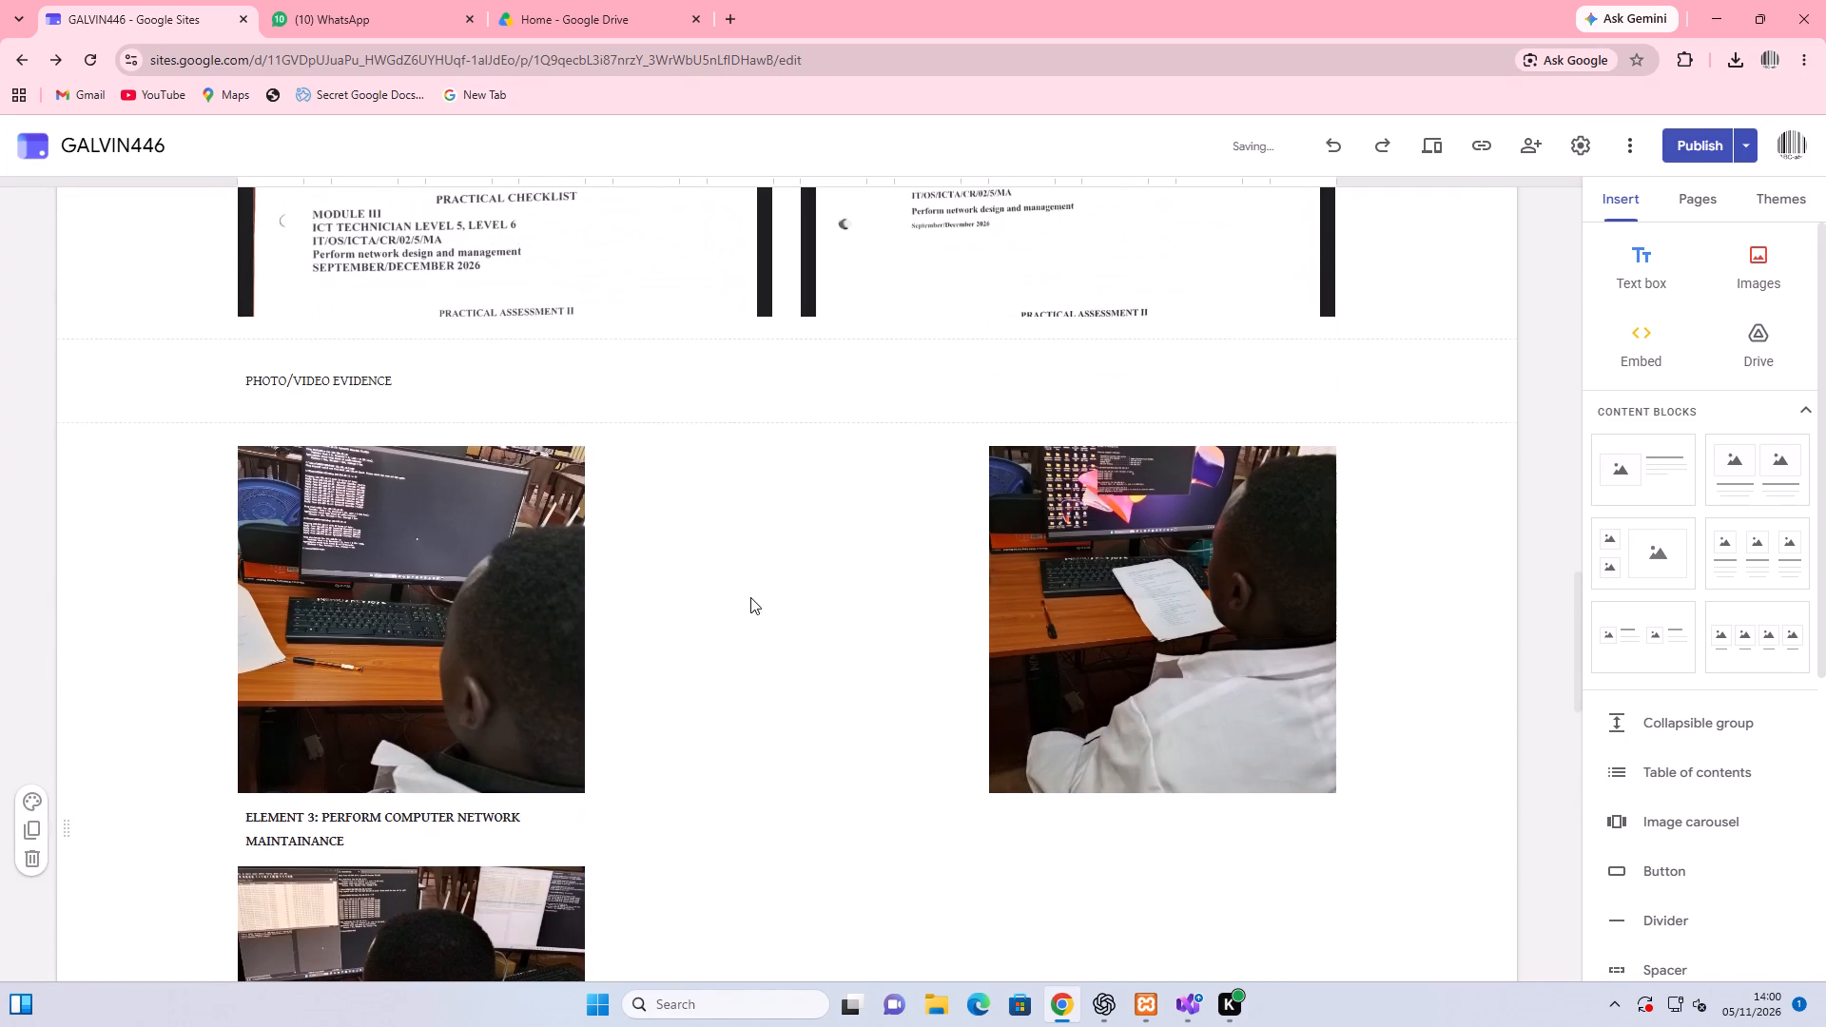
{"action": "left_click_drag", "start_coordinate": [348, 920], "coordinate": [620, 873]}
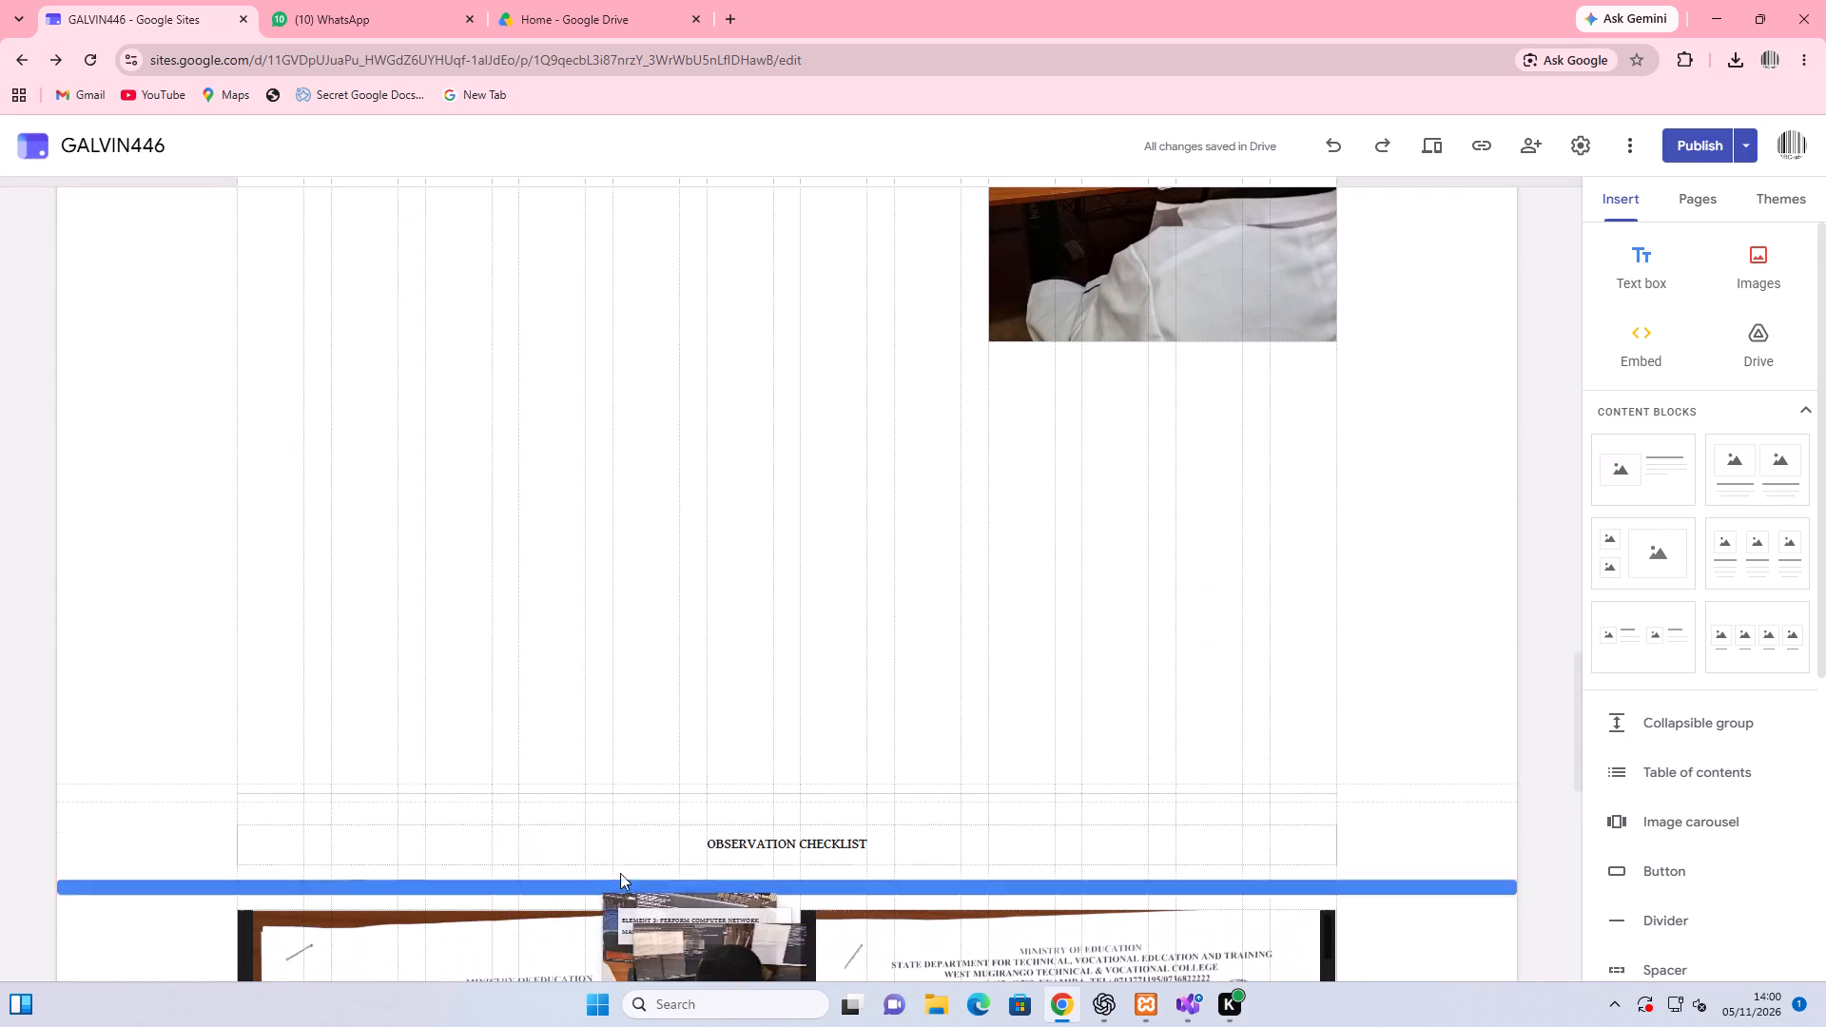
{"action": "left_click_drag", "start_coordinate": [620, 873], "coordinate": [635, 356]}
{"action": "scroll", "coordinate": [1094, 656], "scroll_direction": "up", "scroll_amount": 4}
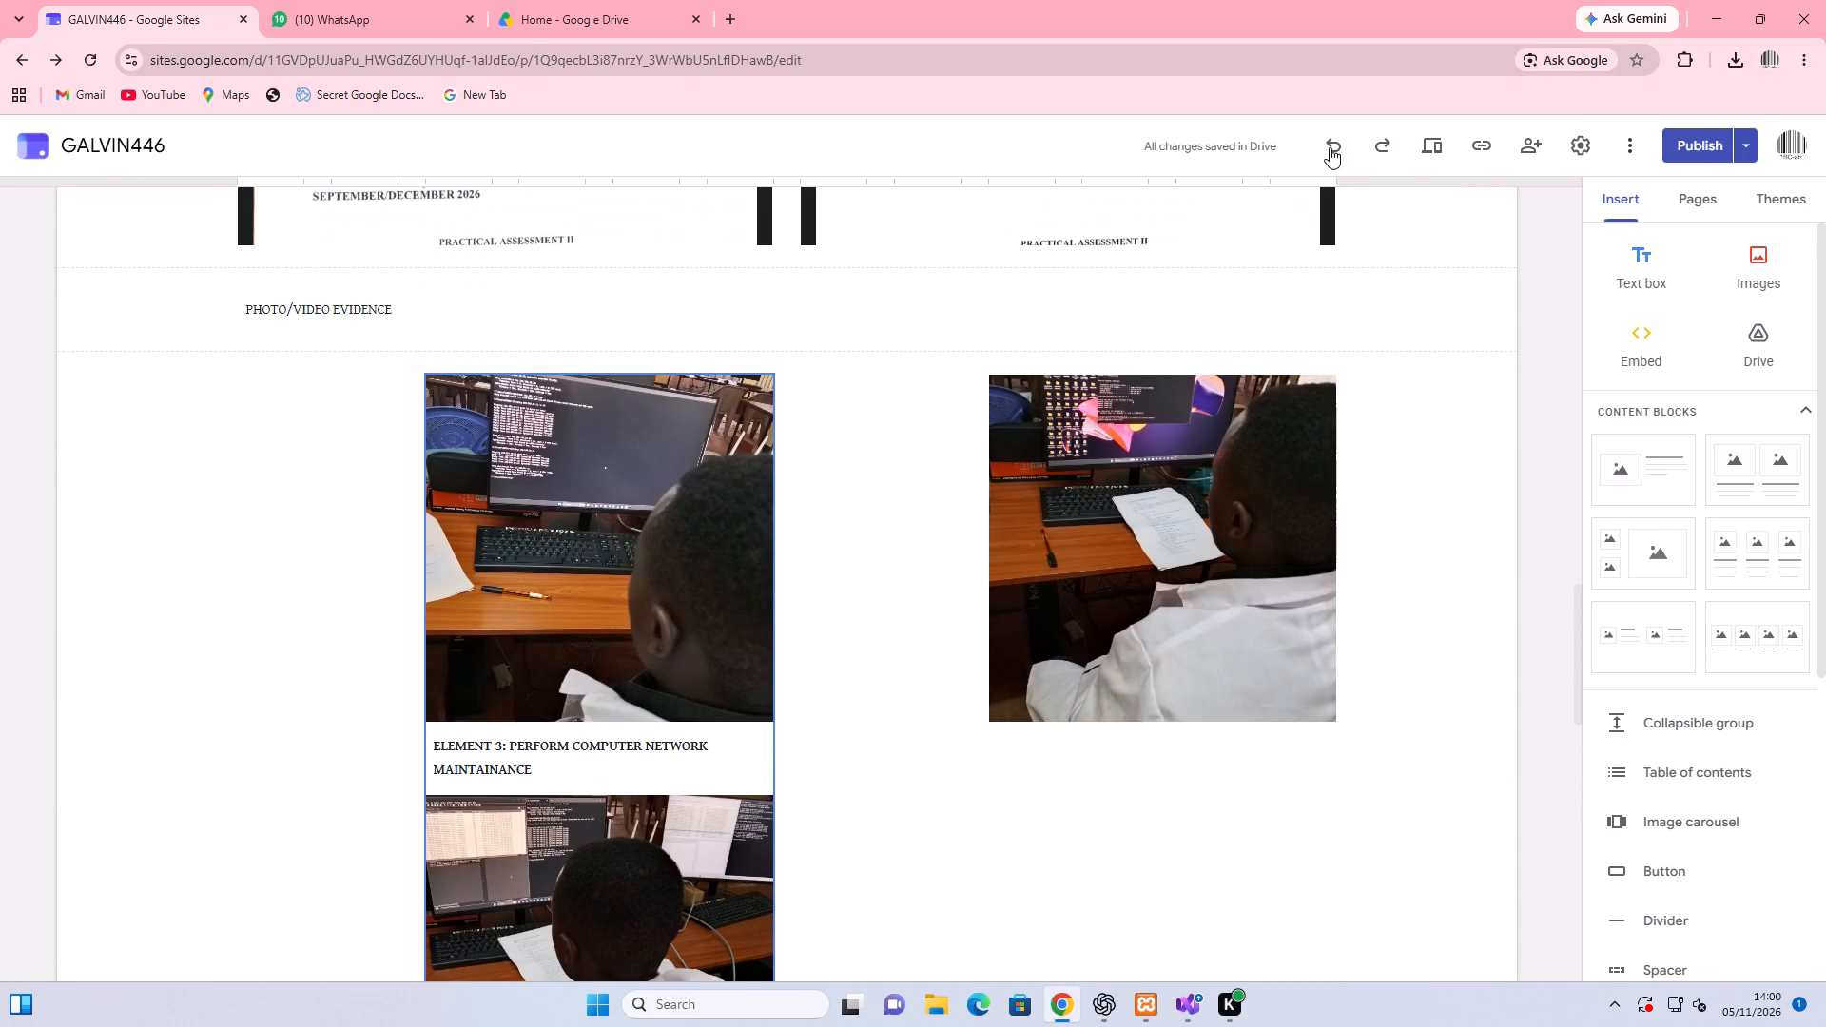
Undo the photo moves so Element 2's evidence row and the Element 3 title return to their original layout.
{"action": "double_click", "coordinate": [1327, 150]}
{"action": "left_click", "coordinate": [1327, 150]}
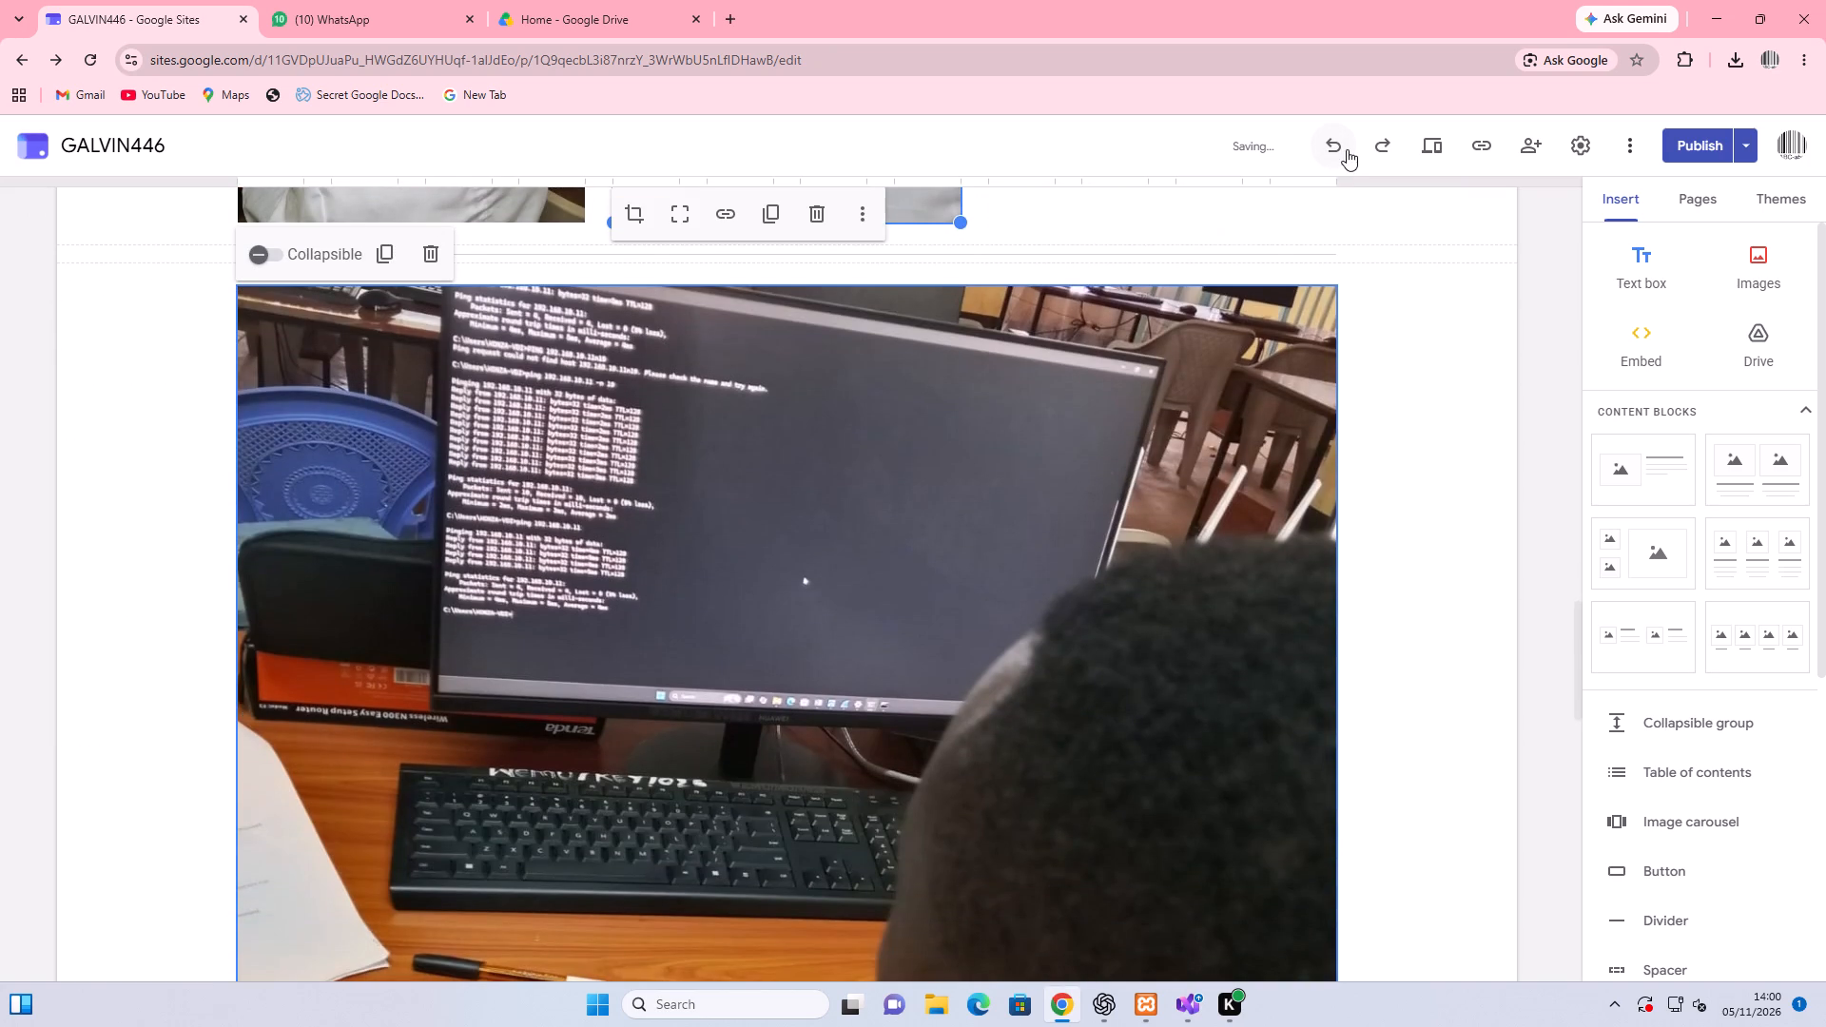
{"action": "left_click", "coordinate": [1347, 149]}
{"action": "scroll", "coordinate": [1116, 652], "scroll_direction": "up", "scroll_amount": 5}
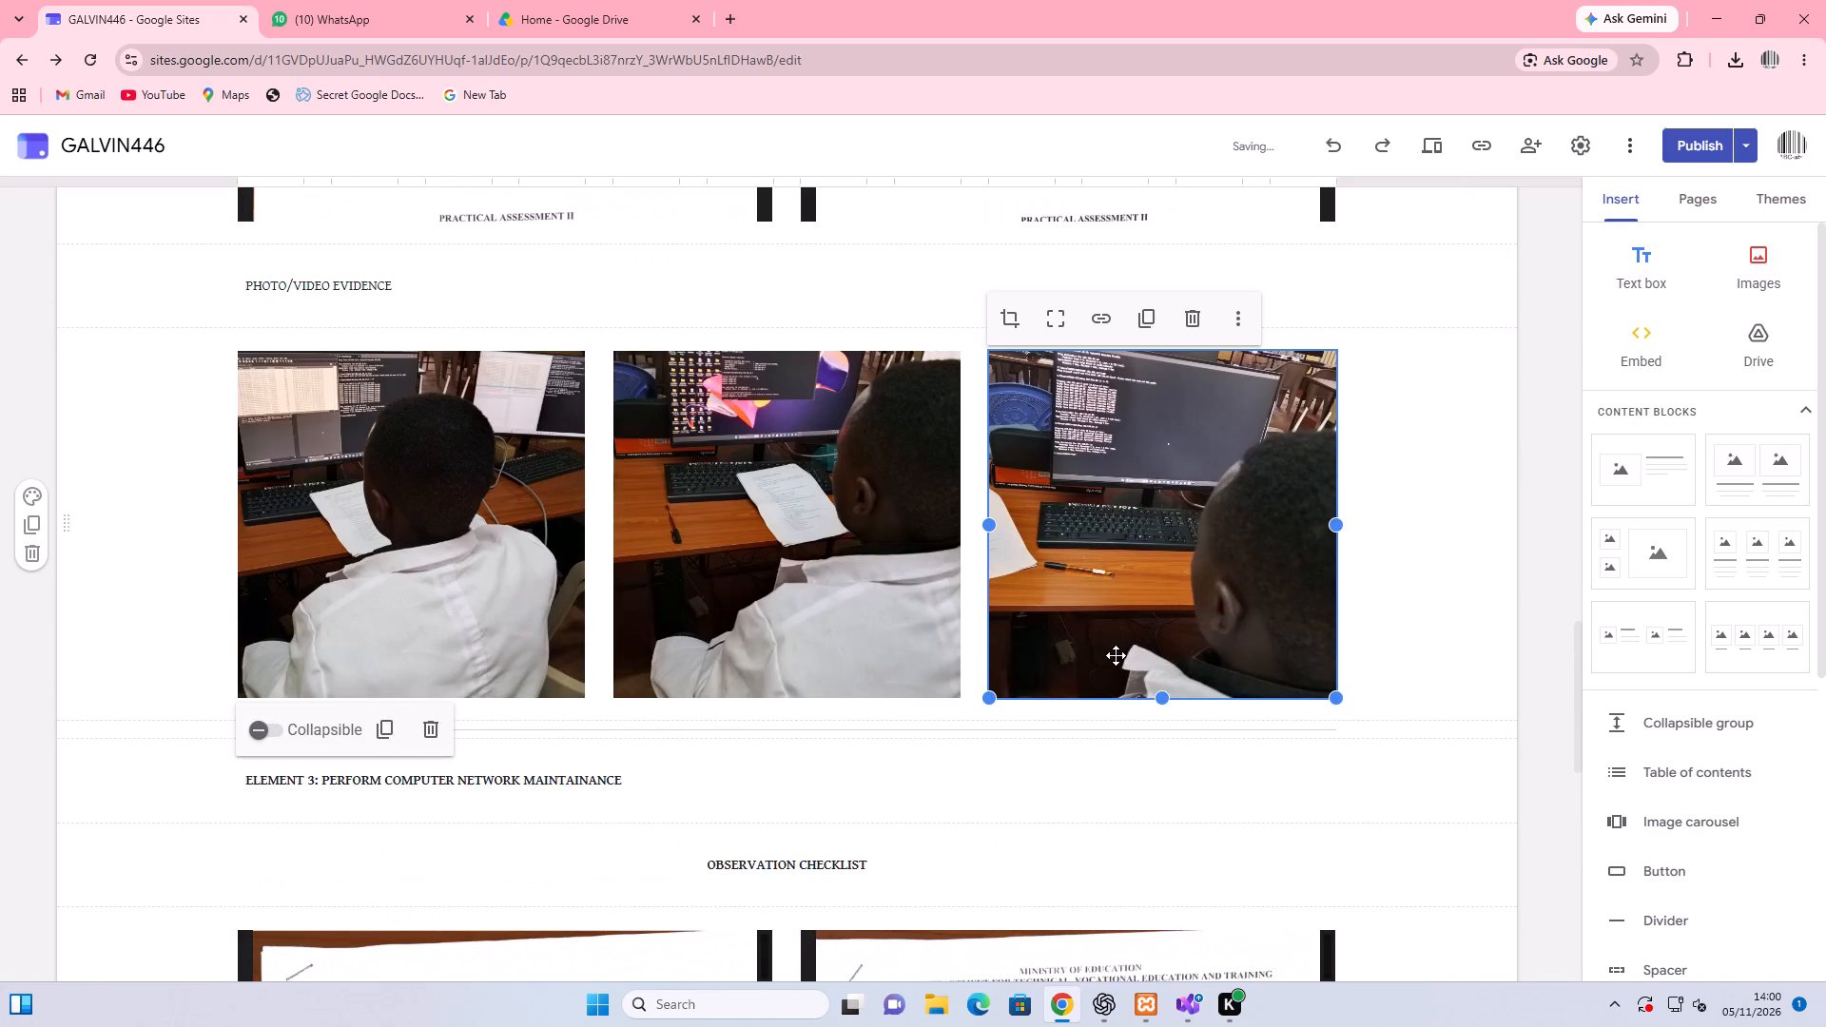